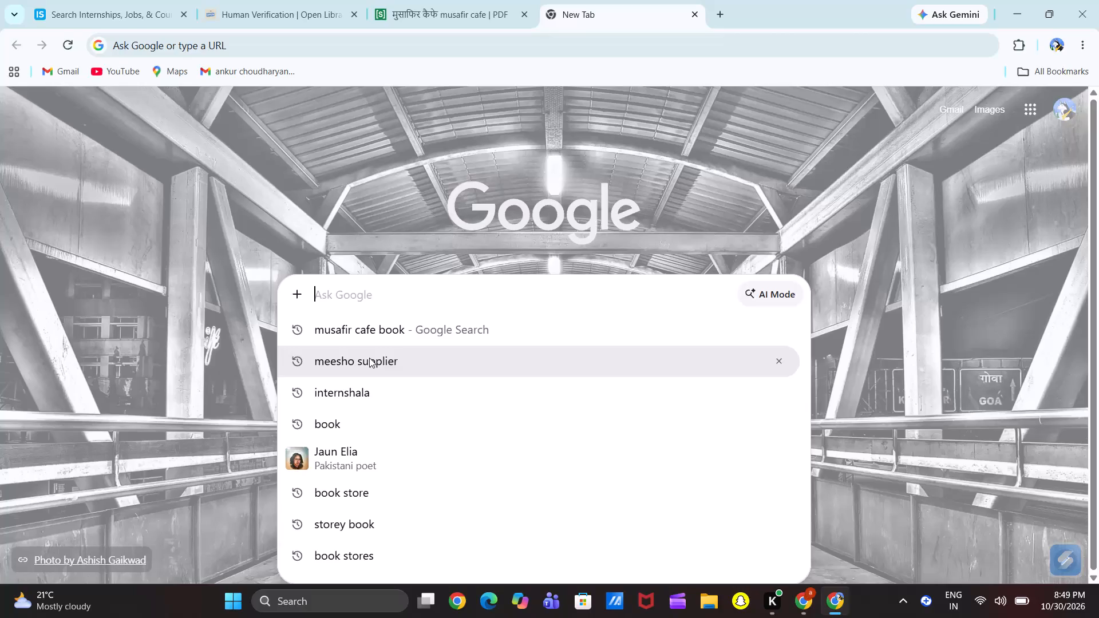
# Search for "meesho supplier", open the Meesho supplier site and log in to the supplier panel.
pyautogui.click(369, 358)
pyautogui.click(231, 249)
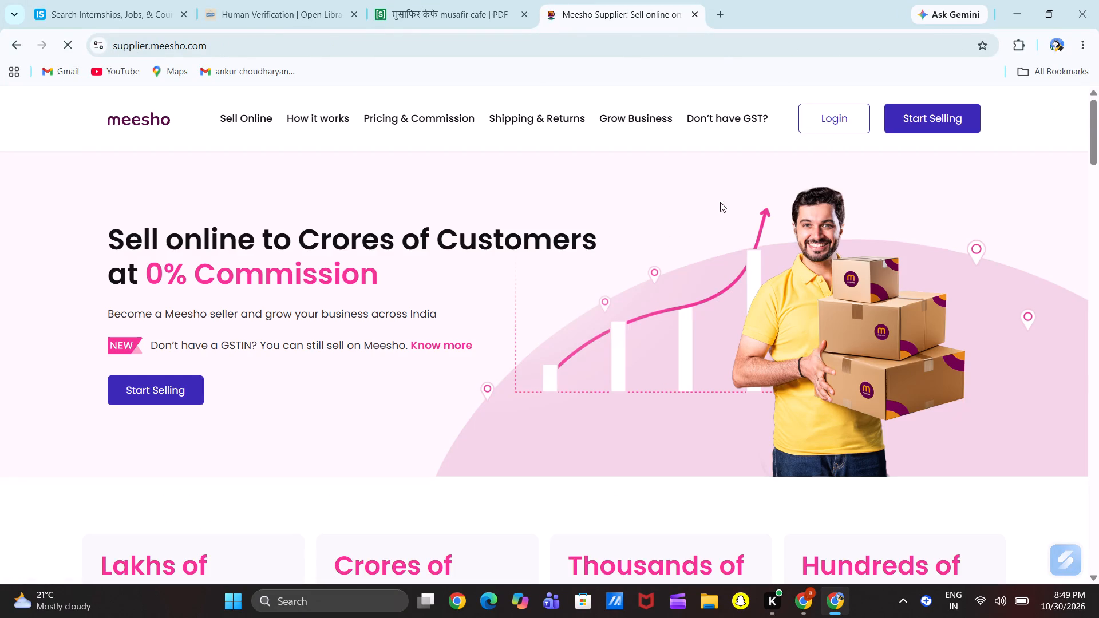
pyautogui.click(823, 114)
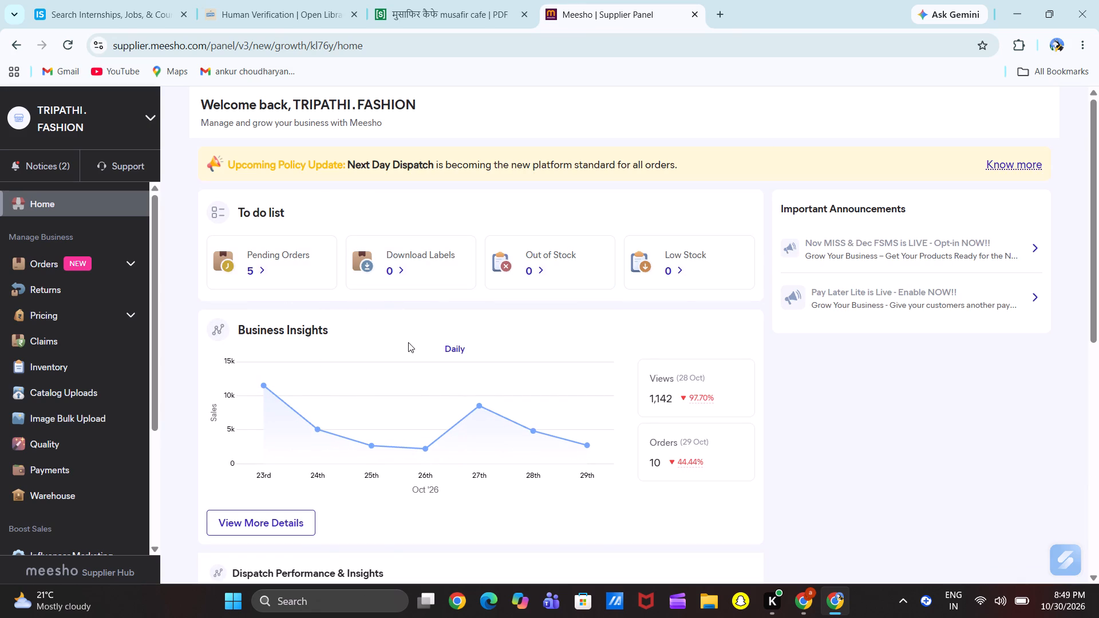
# Open the first draft Tshirts catalog among the single catalog uploads for editing.
pyautogui.click(93, 395)
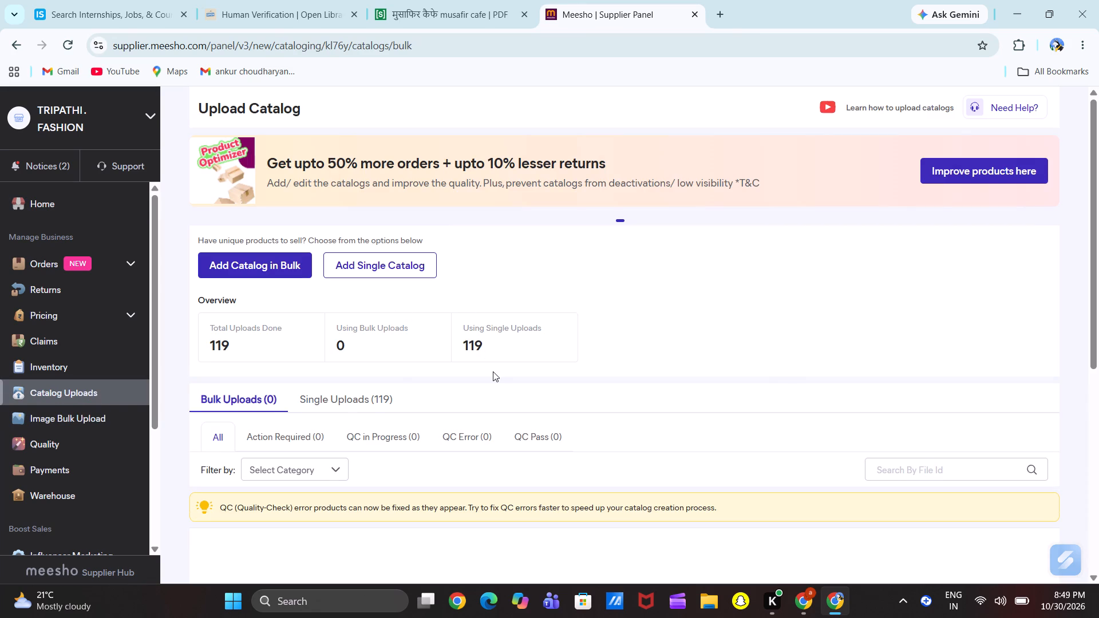
pyautogui.click(346, 395)
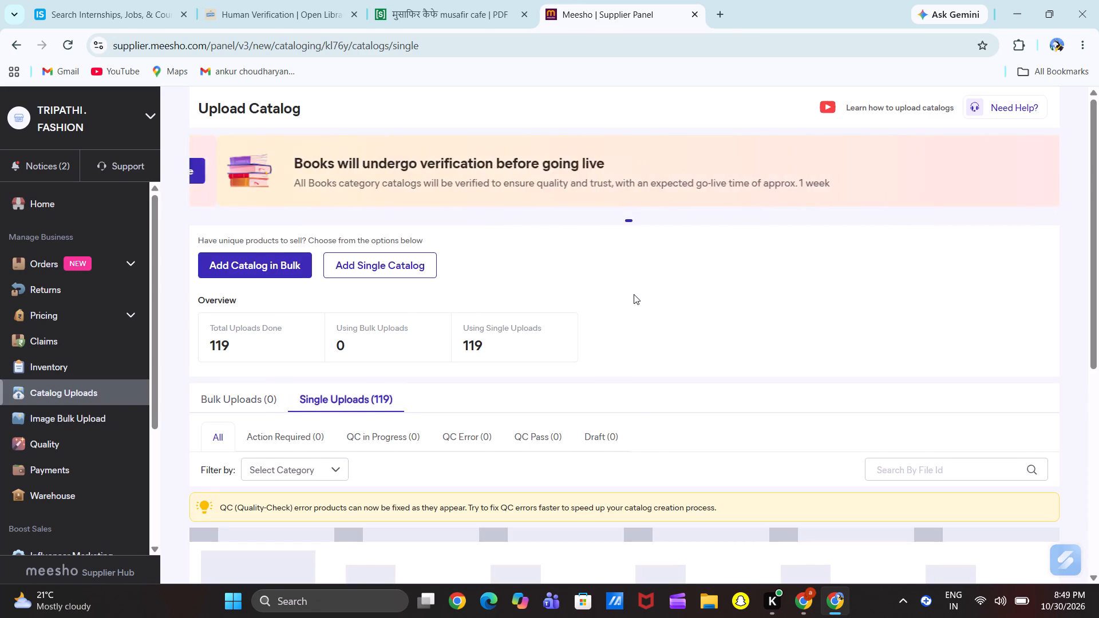
pyautogui.scroll(-2, 634, 294)
pyautogui.click(602, 253)
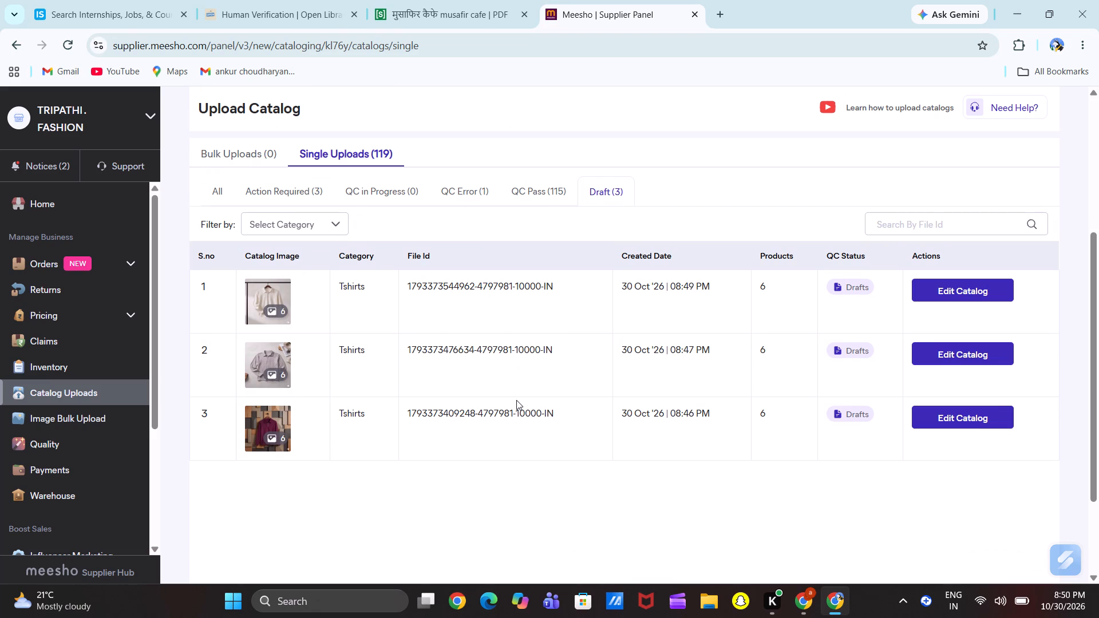
pyautogui.click(951, 296)
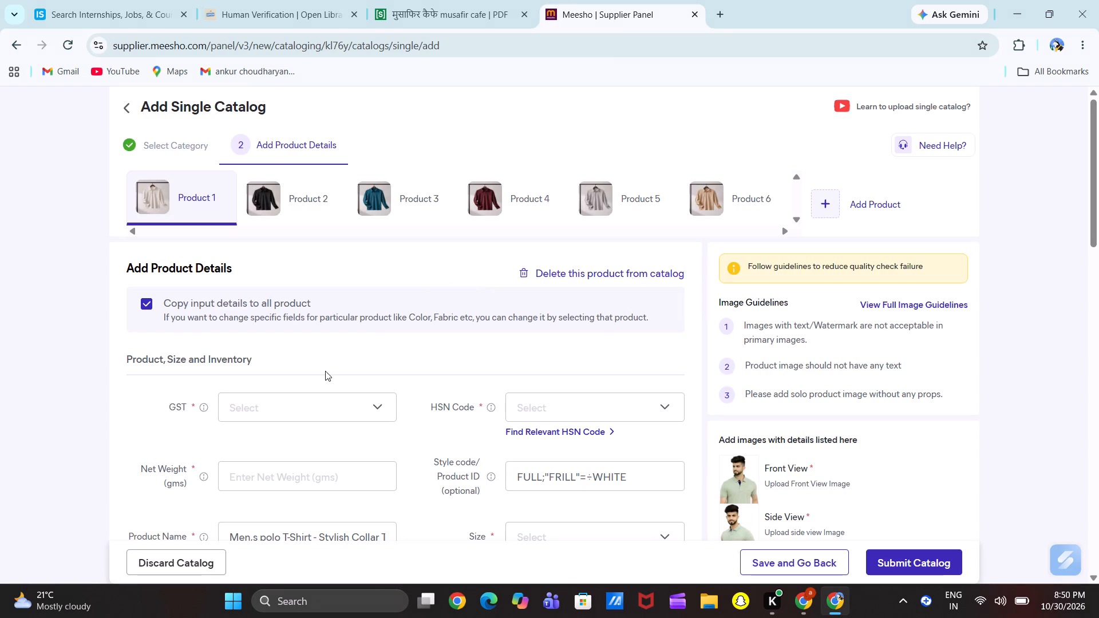
# Set Product 1's GST to 5 and its HSN code to 610910.
pyautogui.scroll(-1, 306, 346)
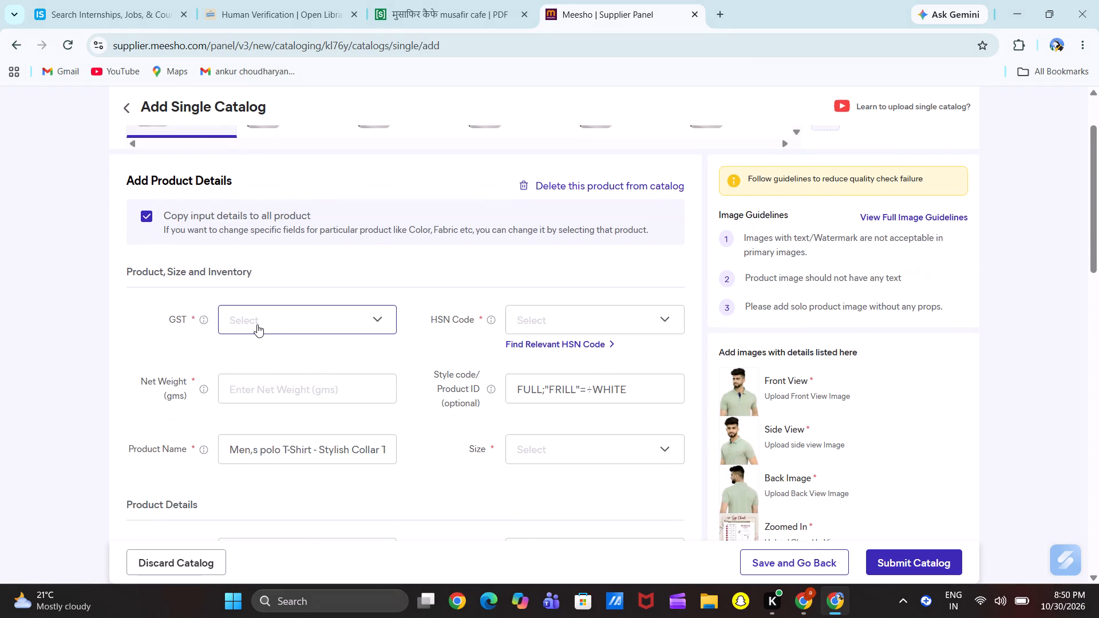
pyautogui.click(267, 319)
pyautogui.click(247, 380)
pyautogui.click(530, 307)
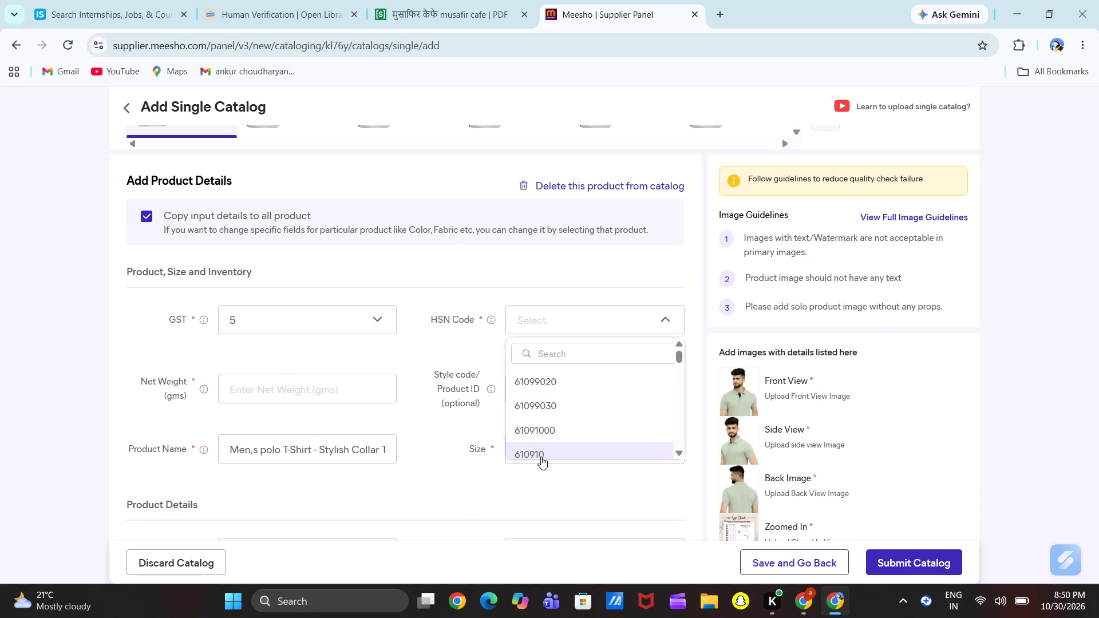
pyautogui.click(541, 457)
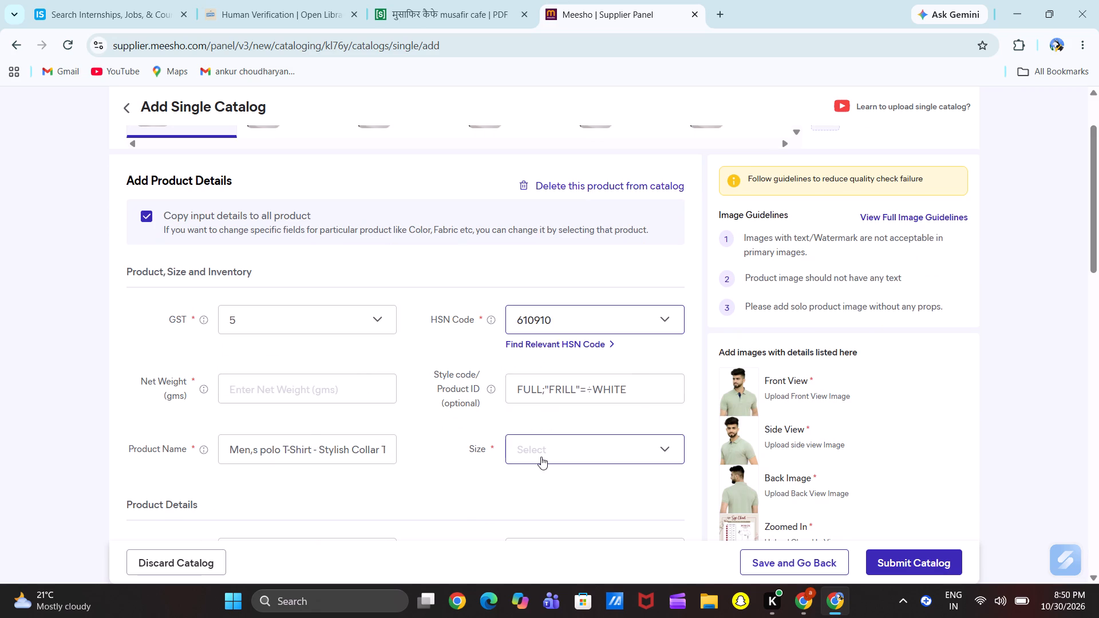
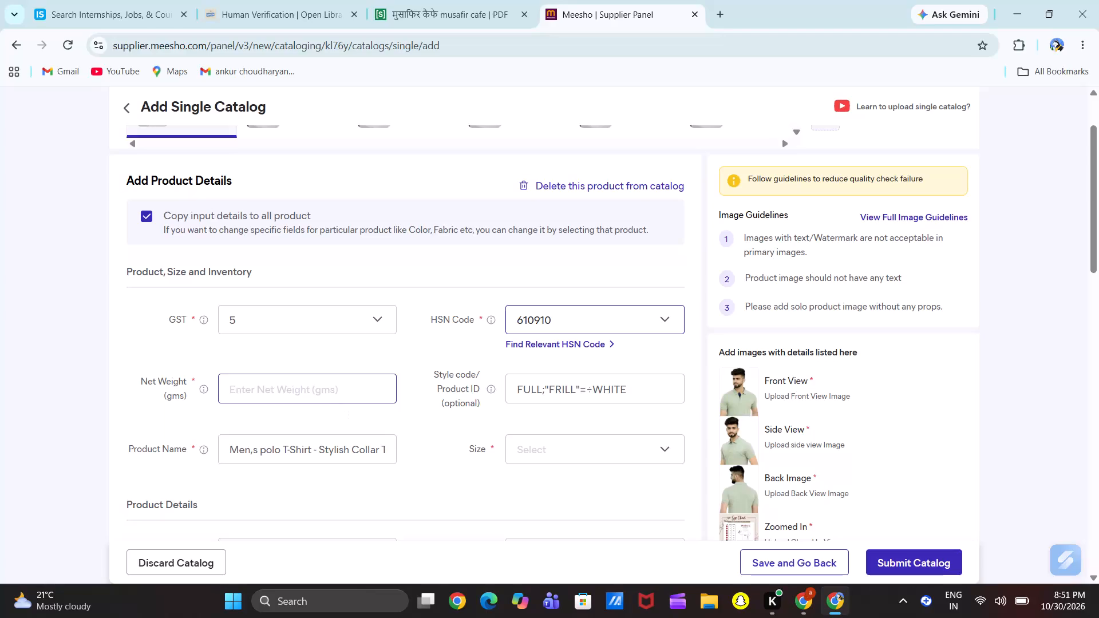
# Enter a net weight of 100 gms for the product.
pyautogui.click(289, 383)
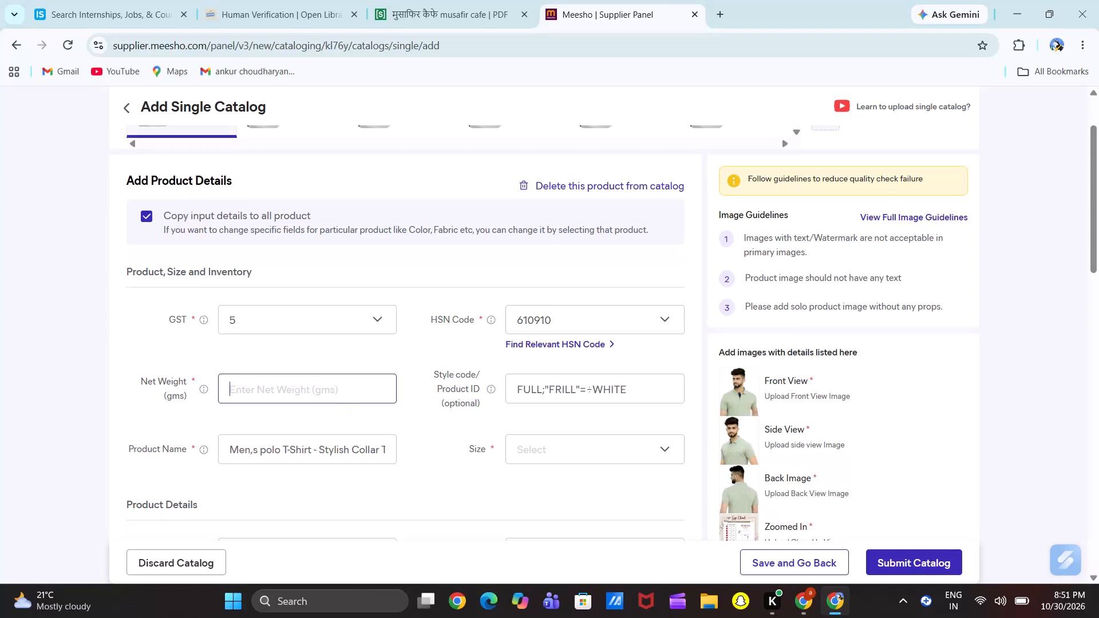
pyautogui.write('100')
# Select sizes S, M, L and XL for the product and apply the selection.
pyautogui.click(544, 454)
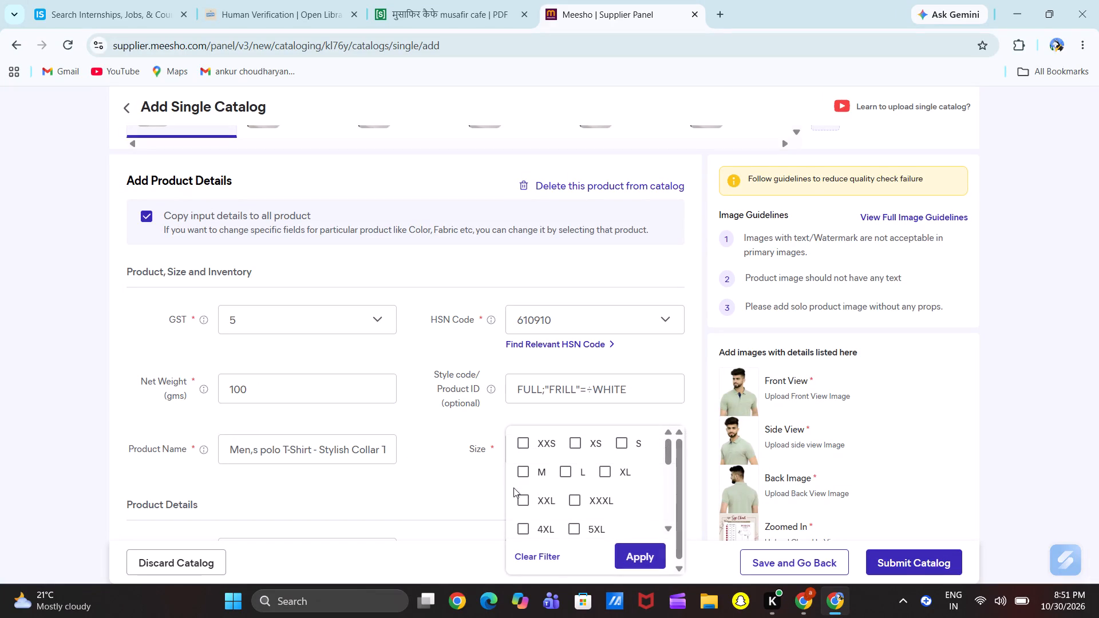
pyautogui.click(623, 439)
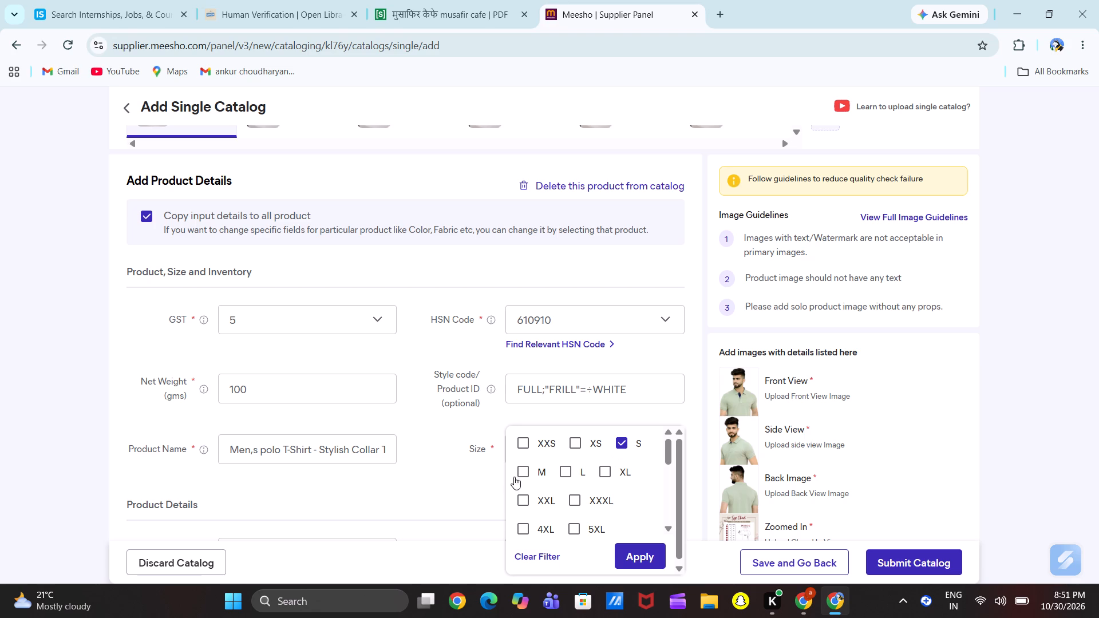
pyautogui.click(528, 473)
pyautogui.click(563, 472)
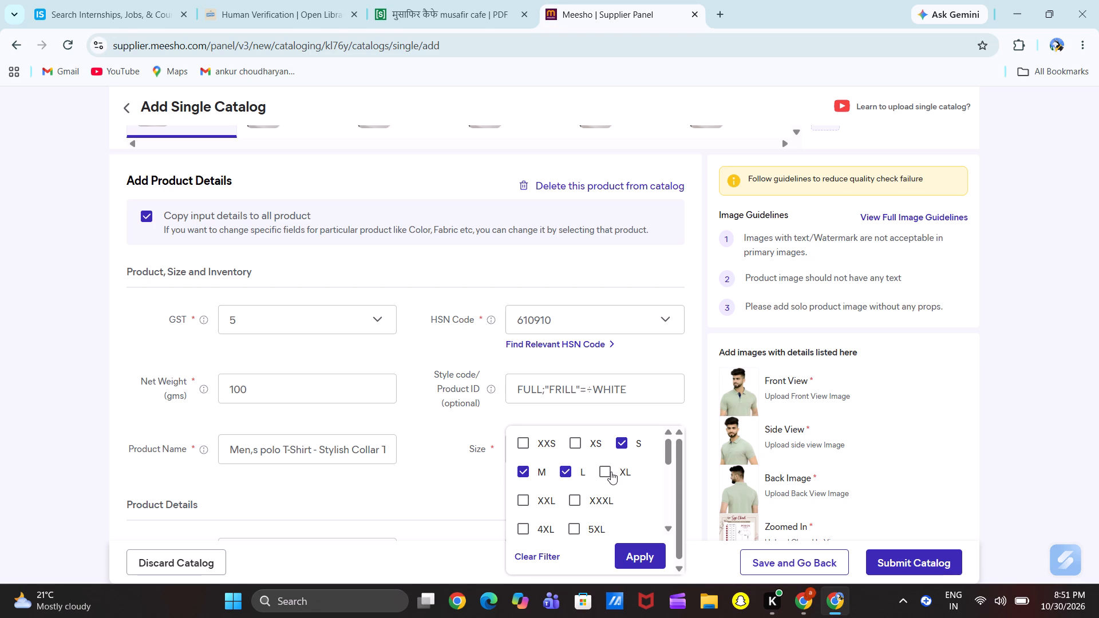
pyautogui.click(615, 472)
pyautogui.click(605, 472)
pyautogui.click(632, 557)
# Set the Meesho Price to 220 in the size S row, with price details copied to all sizes.
pyautogui.scroll(-3, 498, 486)
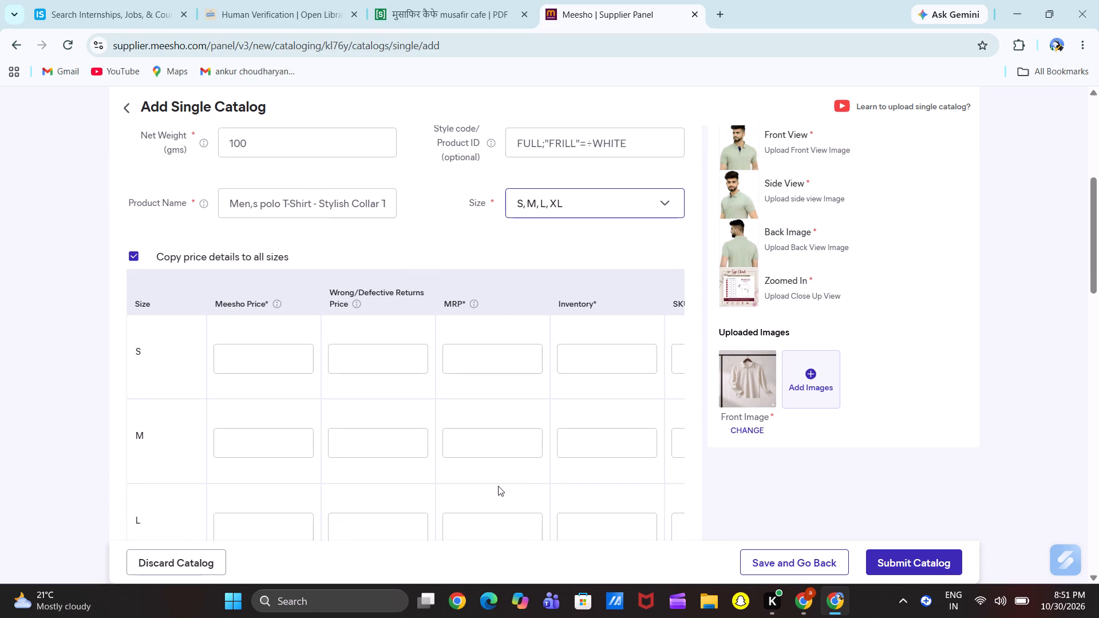
pyautogui.click(269, 361)
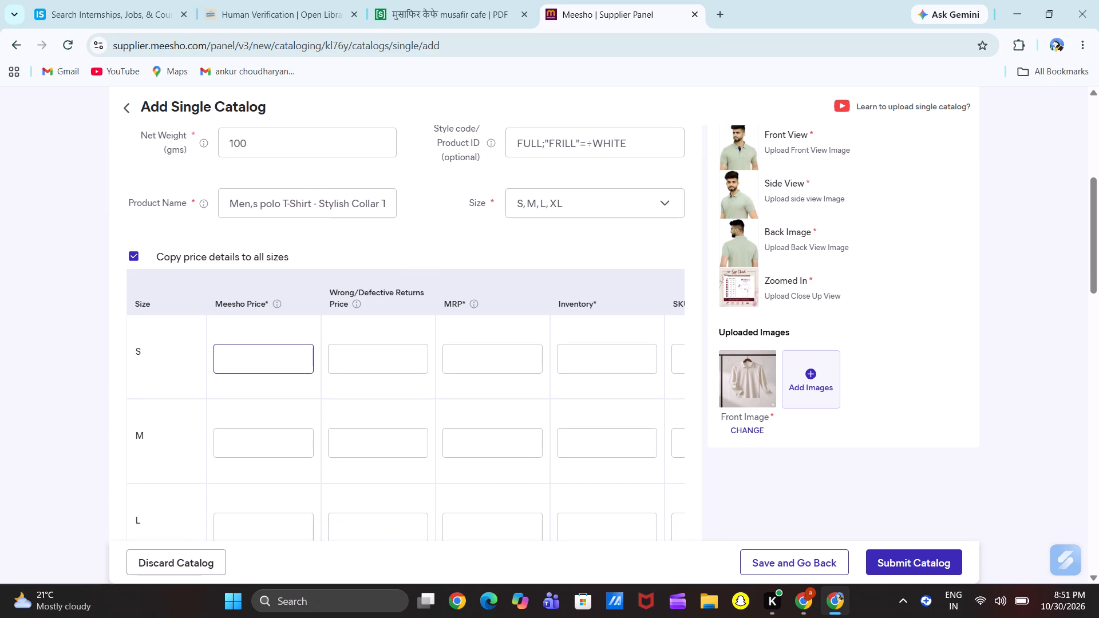
pyautogui.write('210')
pyautogui.press('BackSpace')
pyautogui.press('BackSpace')
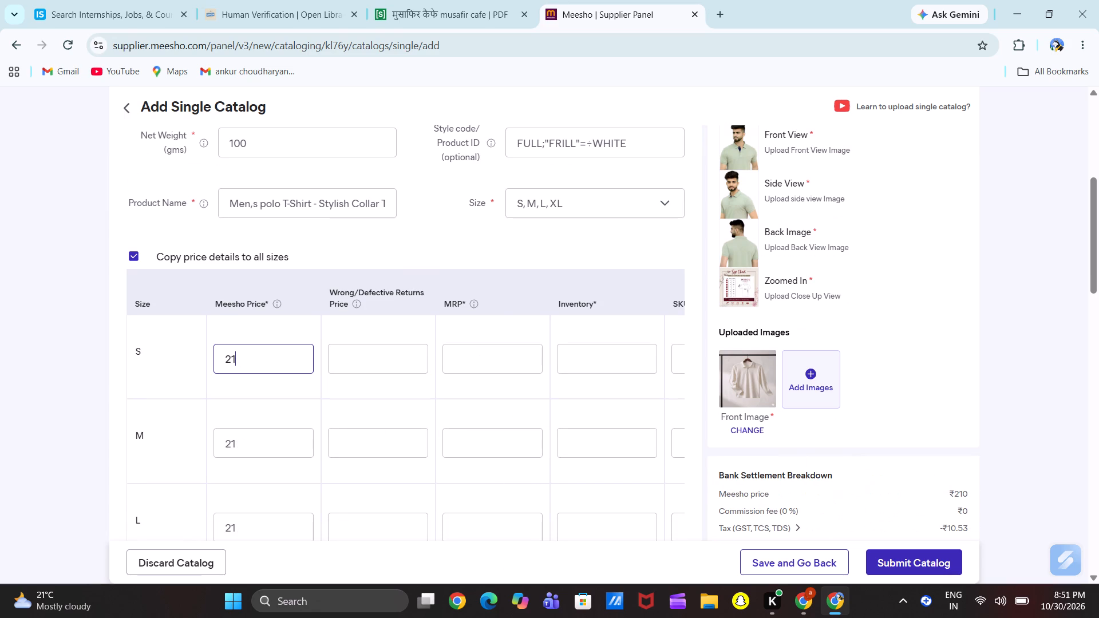
pyautogui.write('20')
# Replace the suggested Wrong/Defective Returns Price in the size S row with 219.
pyautogui.click(342, 359)
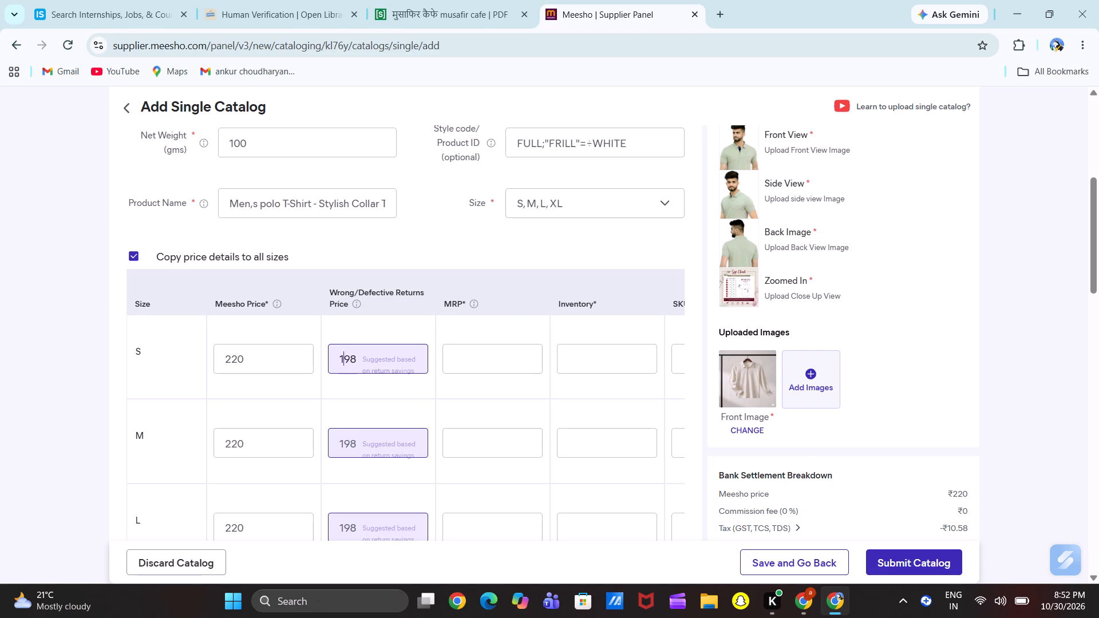
pyautogui.press('BackSpace')
pyautogui.press('BackSpace')
pyautogui.press('BackSpace')
pyautogui.press('BackSpace')
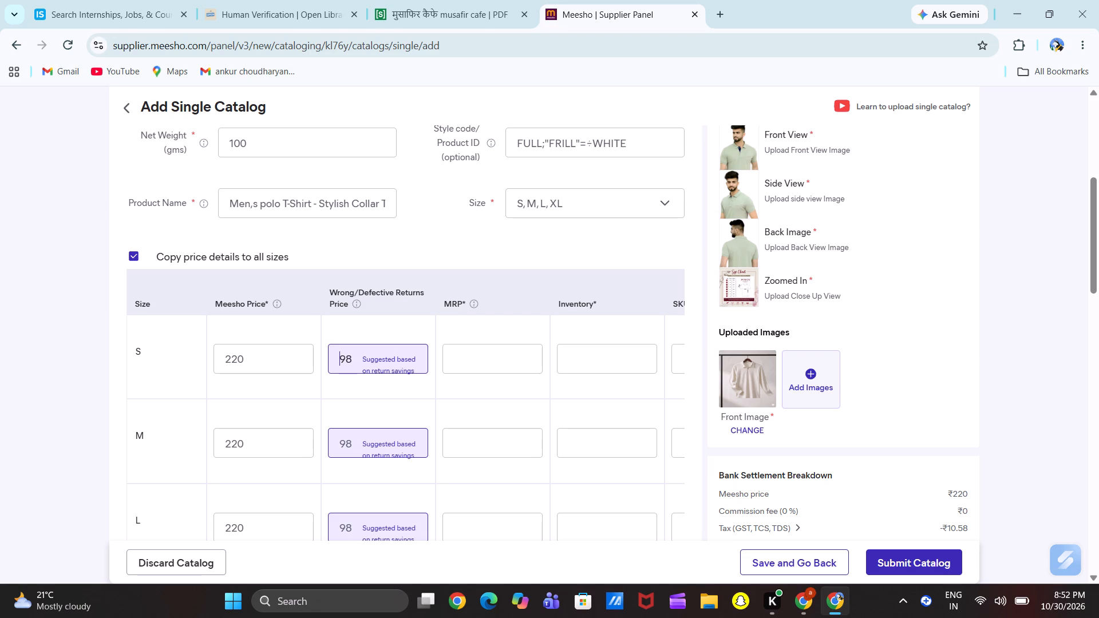
pyautogui.click(355, 353)
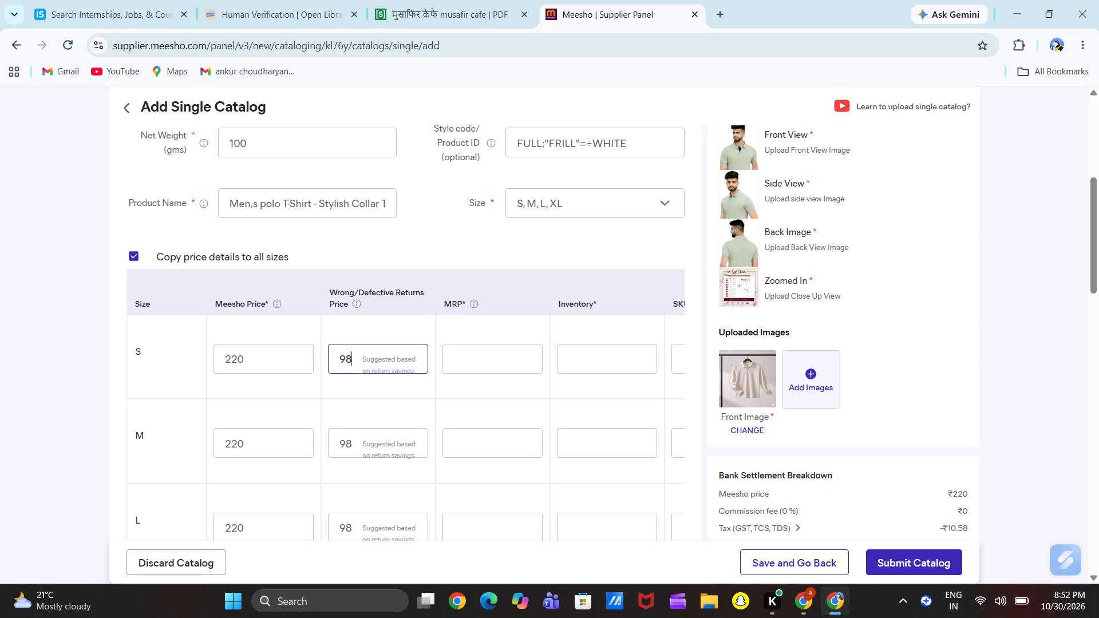
pyautogui.press('BackSpace')
pyautogui.press('BackSpace')
pyautogui.press('BackSpace')
pyautogui.write('219')
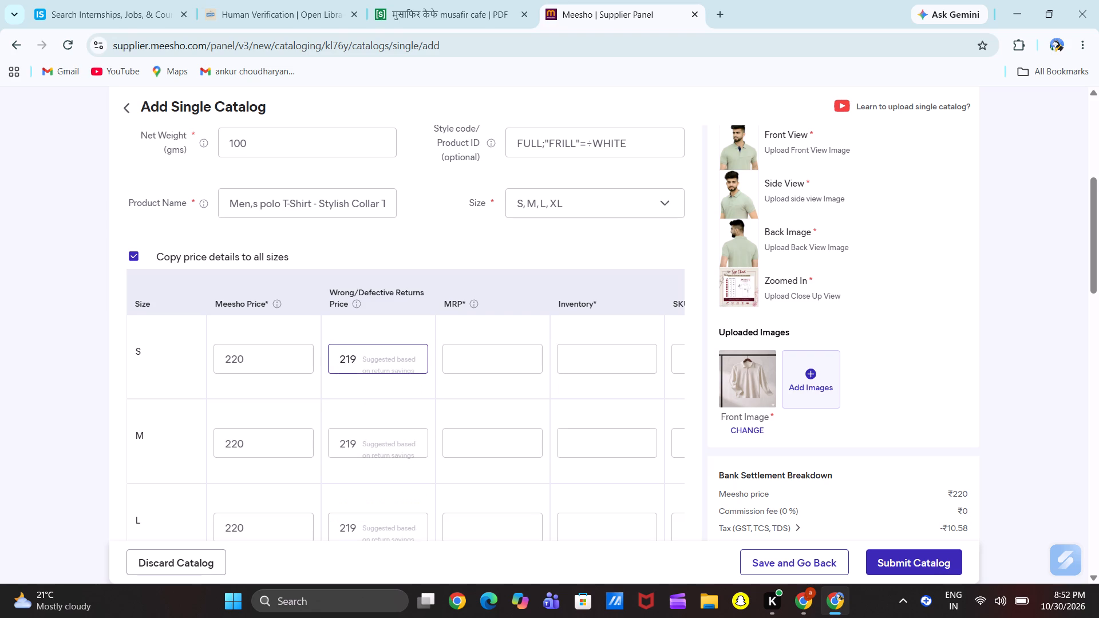
# Set the MRP to 999 in the size S row.
pyautogui.click(483, 346)
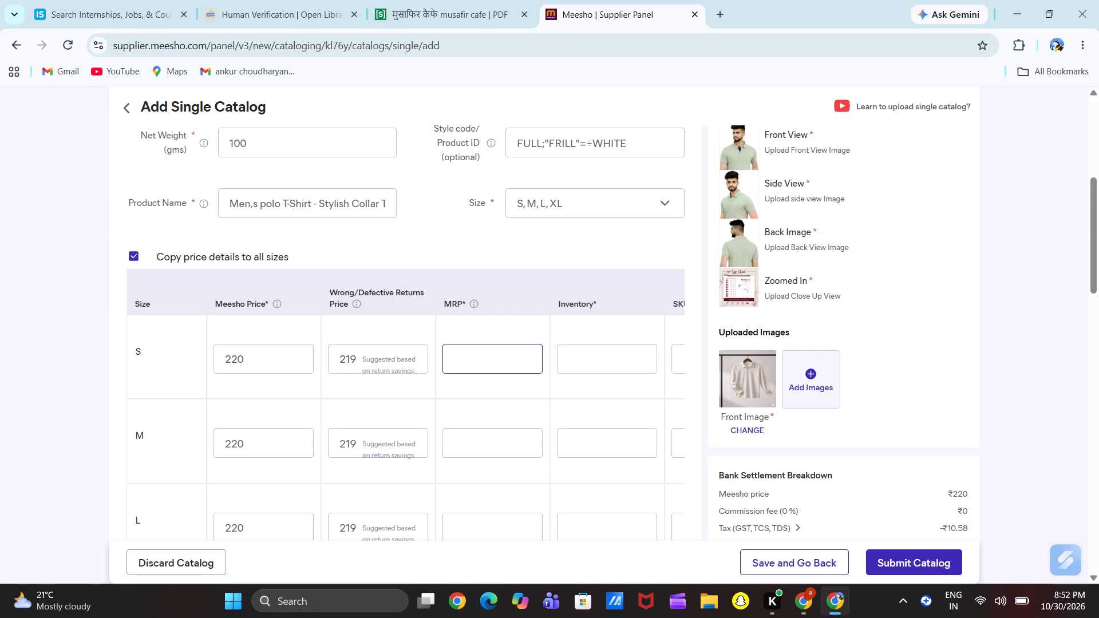
pyautogui.write('999')
# Enter an inventory of 100 for each of the sizes S, M, L and XL.
pyautogui.click(606, 354)
pyautogui.write('100')
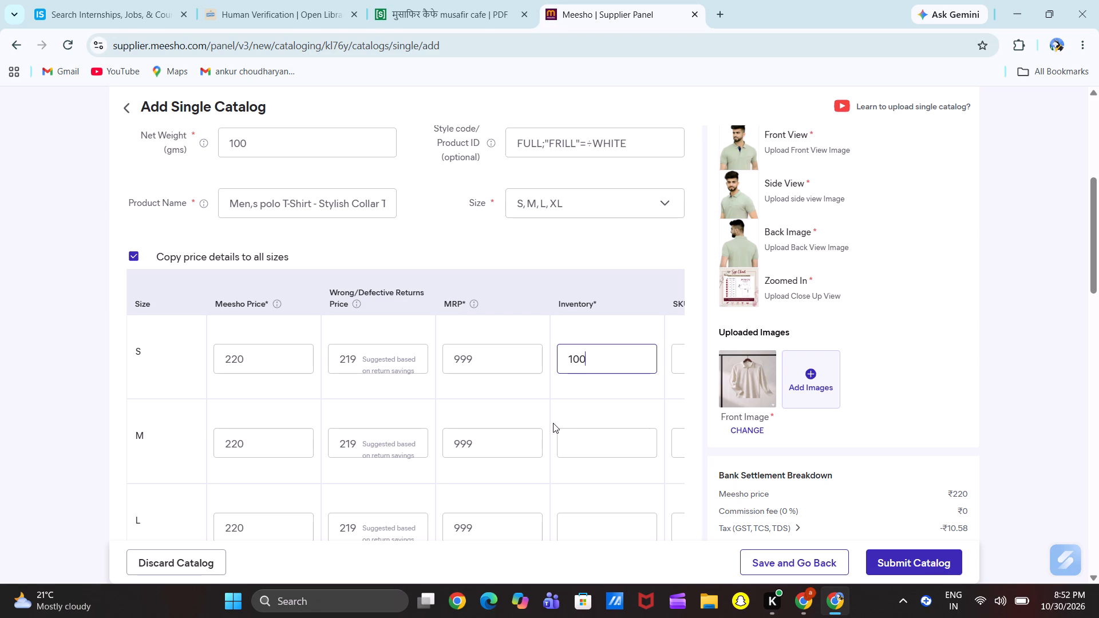
pyautogui.click(580, 439)
pyautogui.write('100')
pyautogui.scroll(-2, 513, 415)
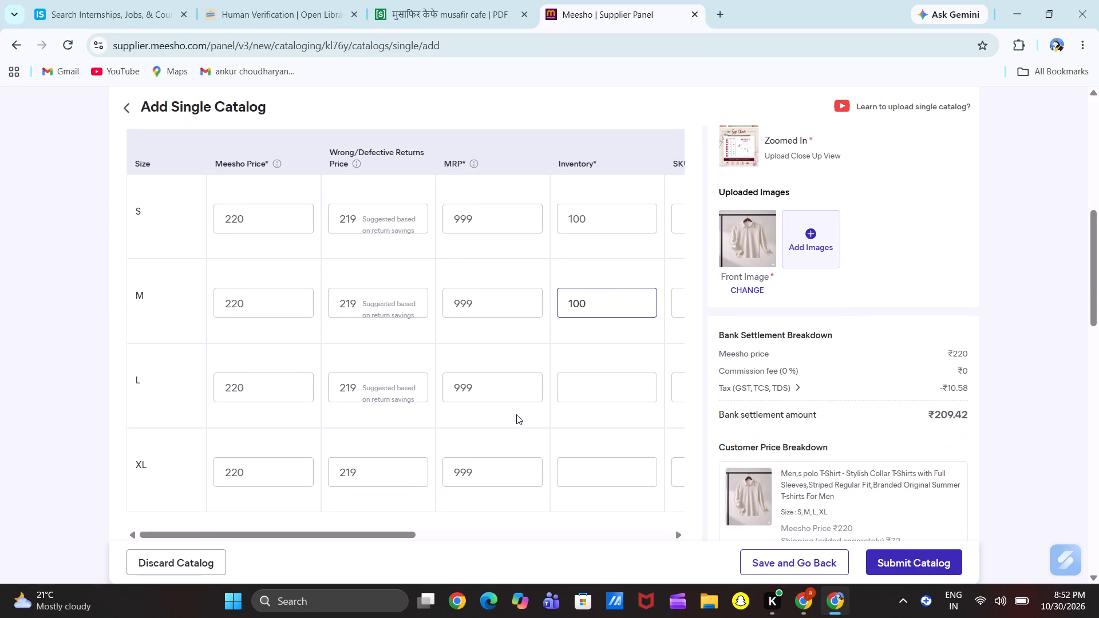
pyautogui.click(580, 393)
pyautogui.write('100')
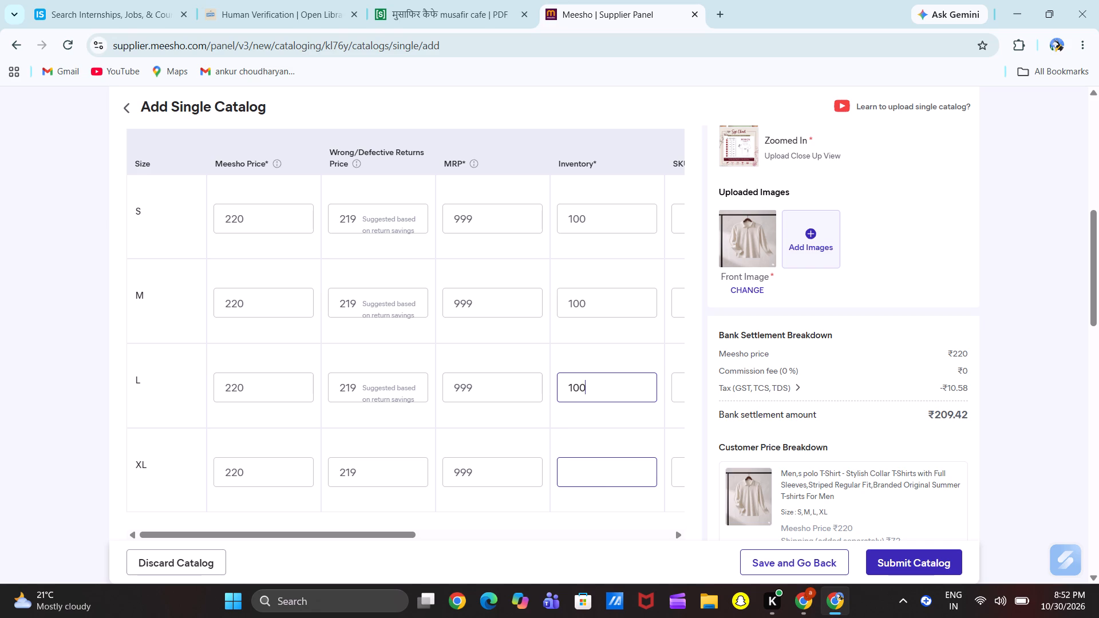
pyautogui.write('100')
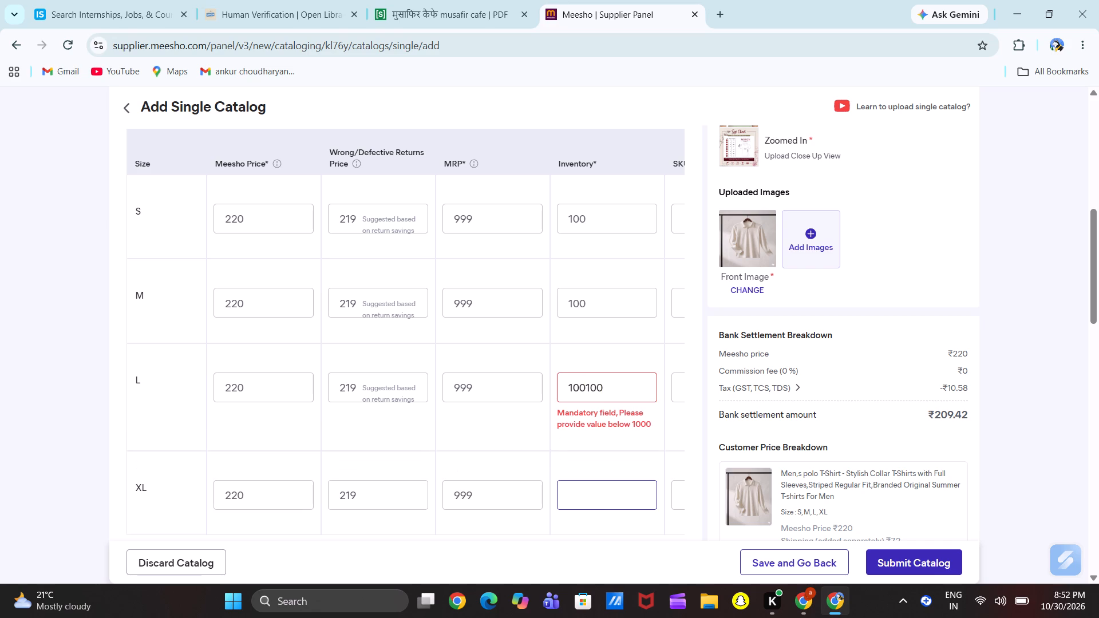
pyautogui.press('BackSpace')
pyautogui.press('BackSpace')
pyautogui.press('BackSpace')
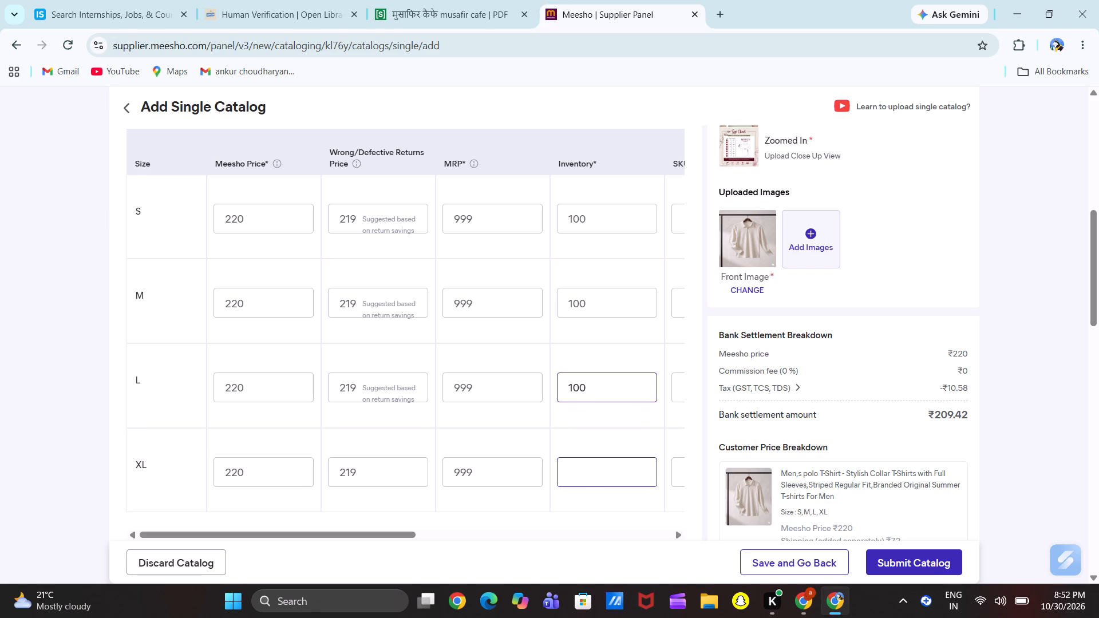
pyautogui.click(586, 482)
pyautogui.write('100')
# Set the chest size for size S to 36 inches.
pyautogui.hscroll(-4, 567, 360)
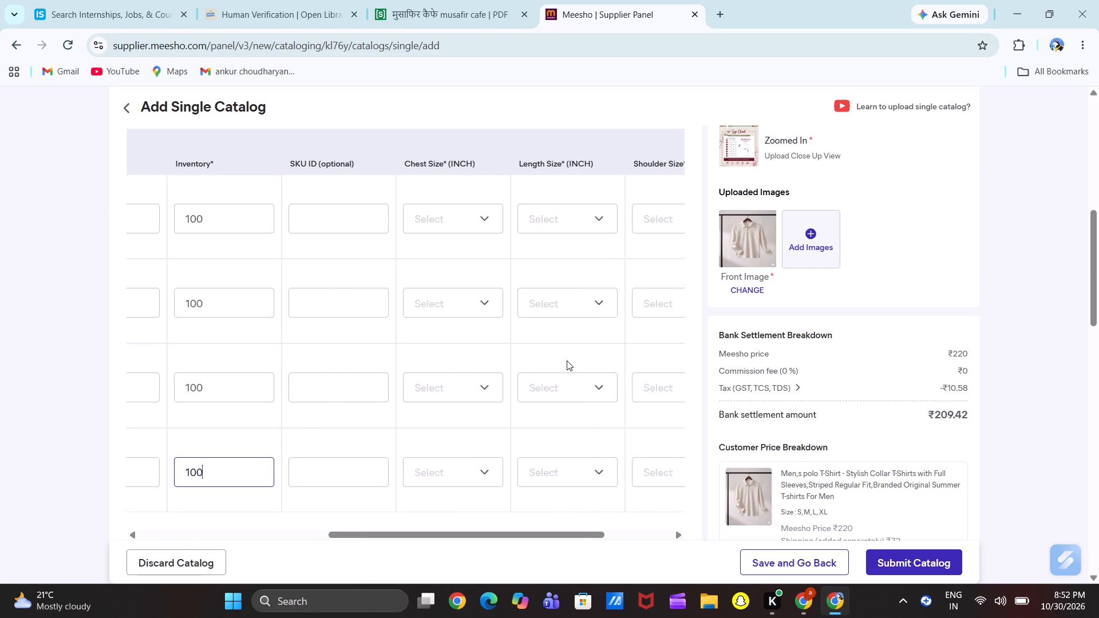
pyautogui.click(388, 214)
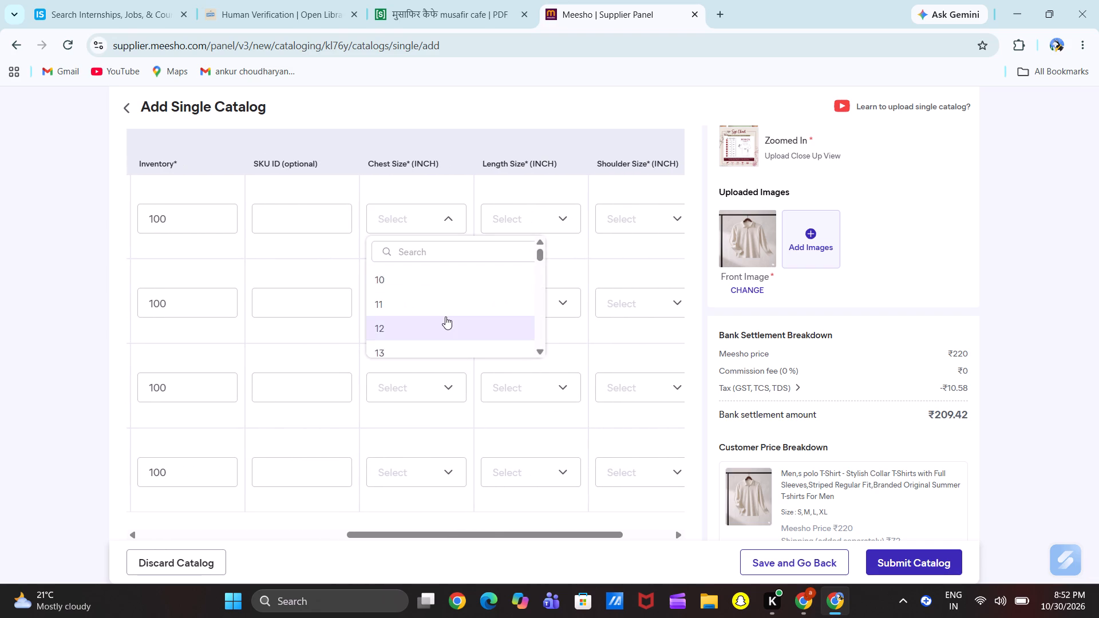
pyautogui.scroll(-7, 445, 316)
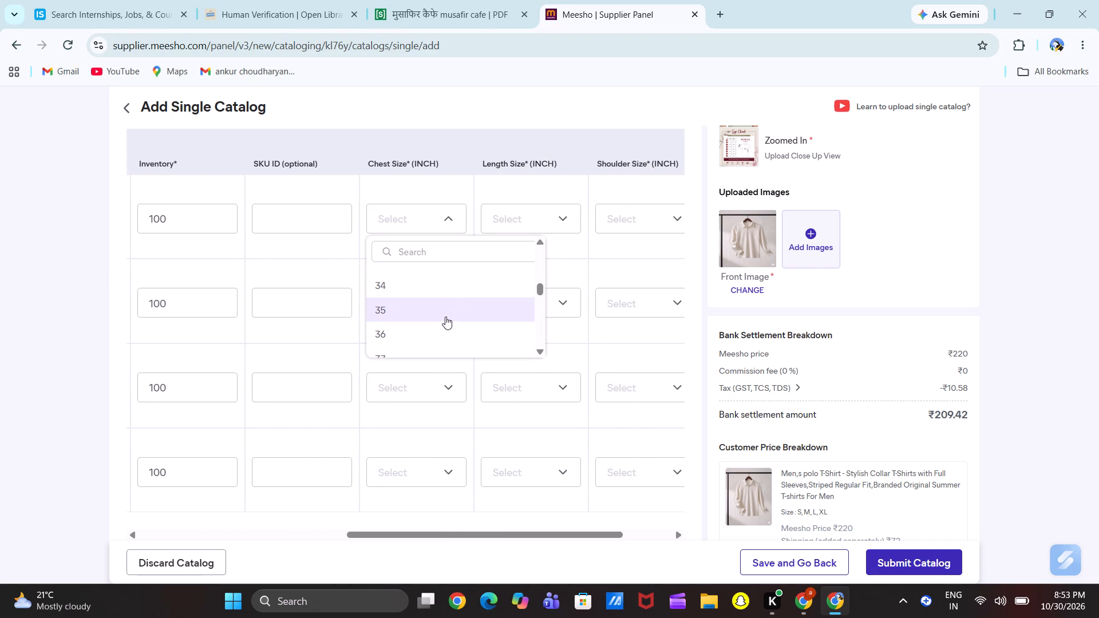
pyautogui.scroll(-2, 445, 316)
pyautogui.click(445, 316)
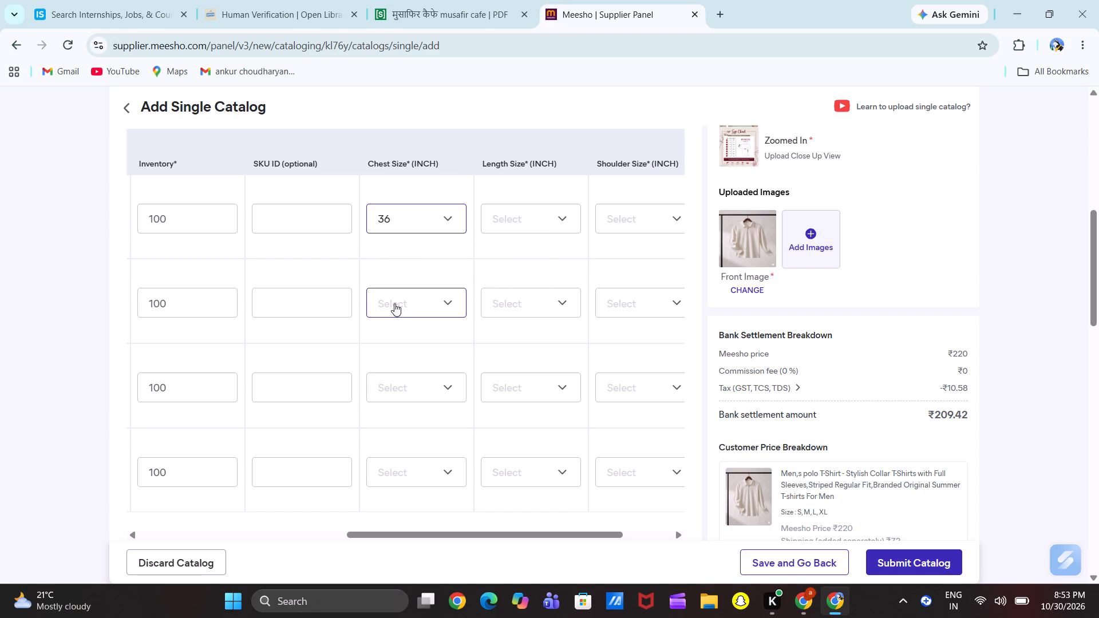
# Set the chest size for size M to 38 inches.
pyautogui.click(394, 303)
pyautogui.scroll(-2, 445, 387)
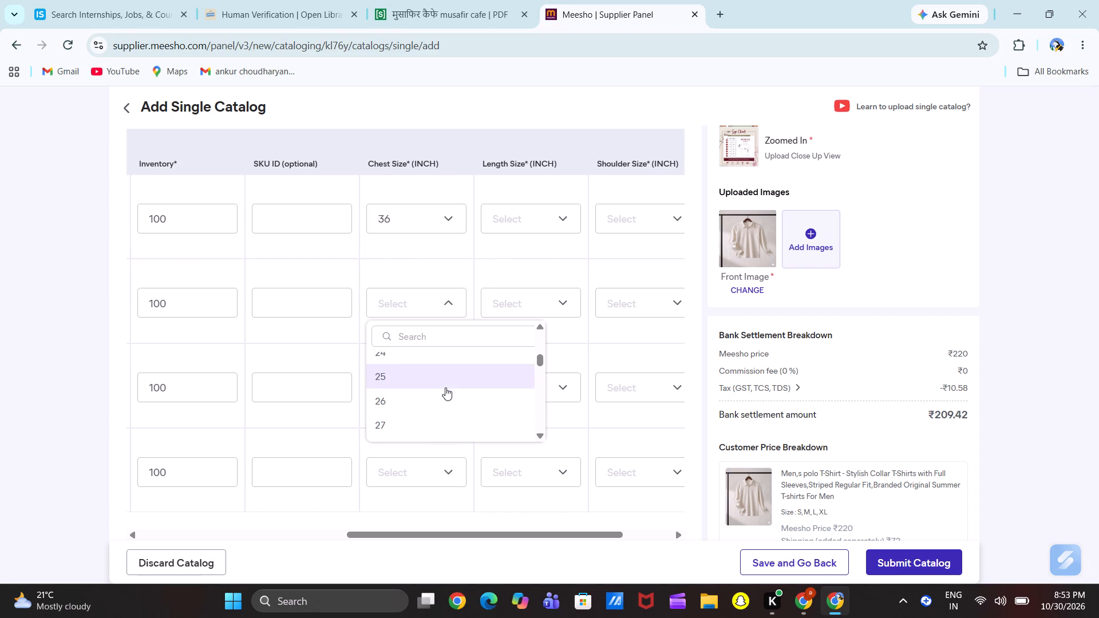
pyautogui.scroll(-4, 445, 387)
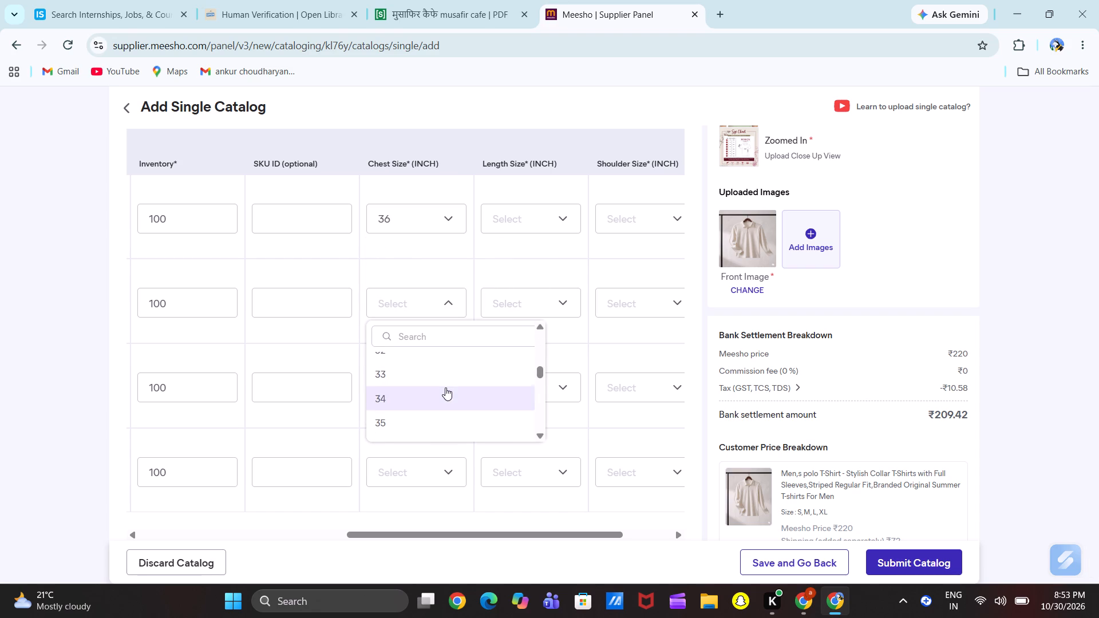
pyautogui.scroll(-3, 445, 387)
pyautogui.click(428, 399)
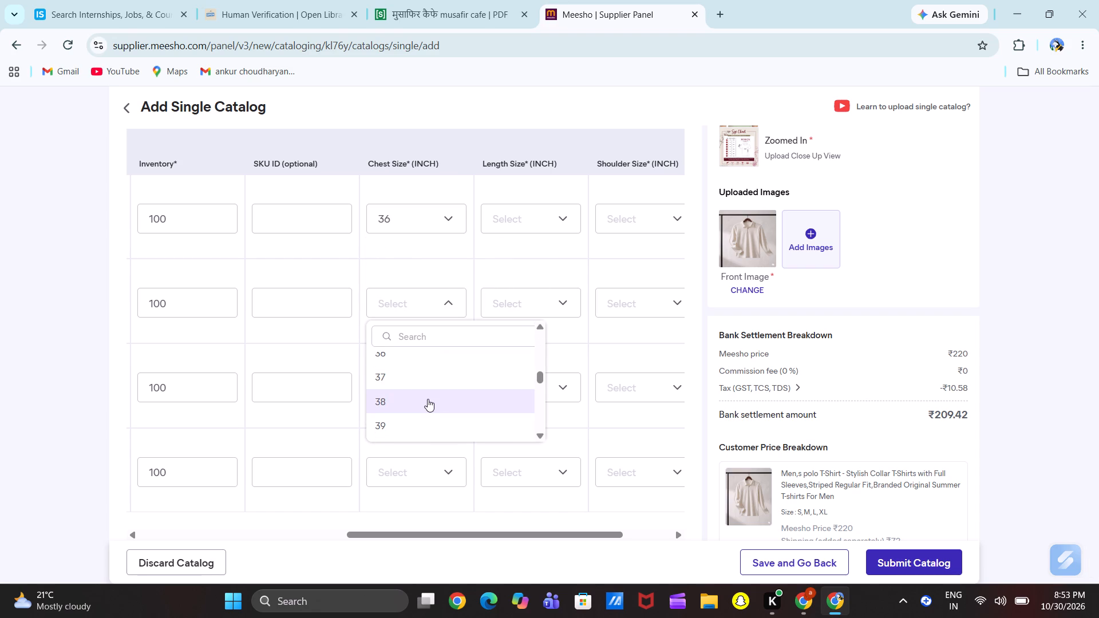
# Set the chest size for size L to 40 inches.
pyautogui.click(417, 393)
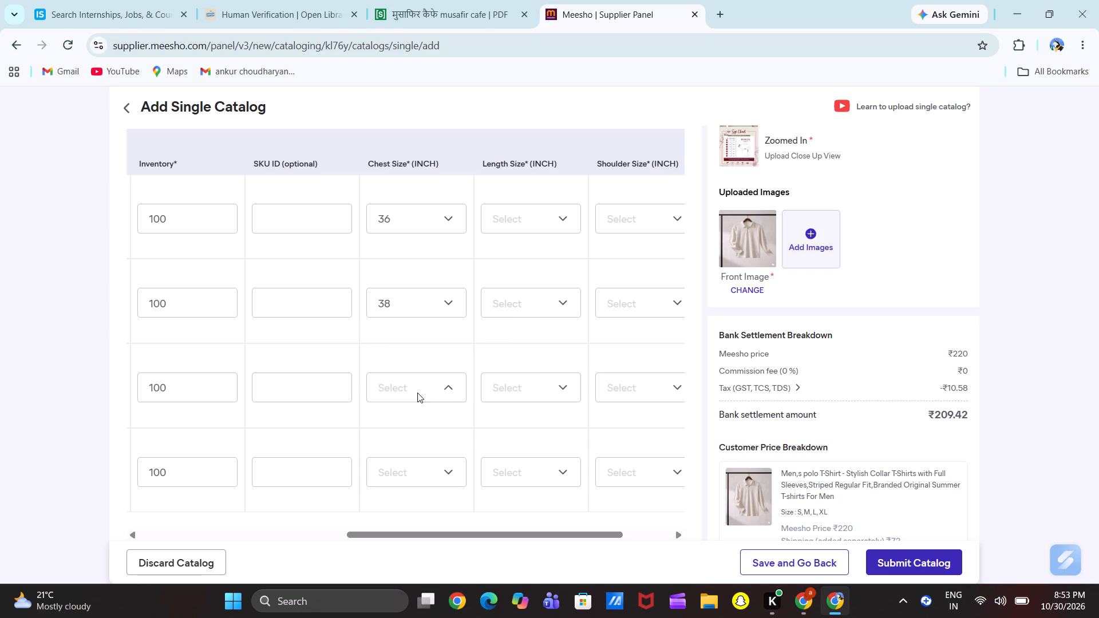
pyautogui.scroll(-4, 430, 491)
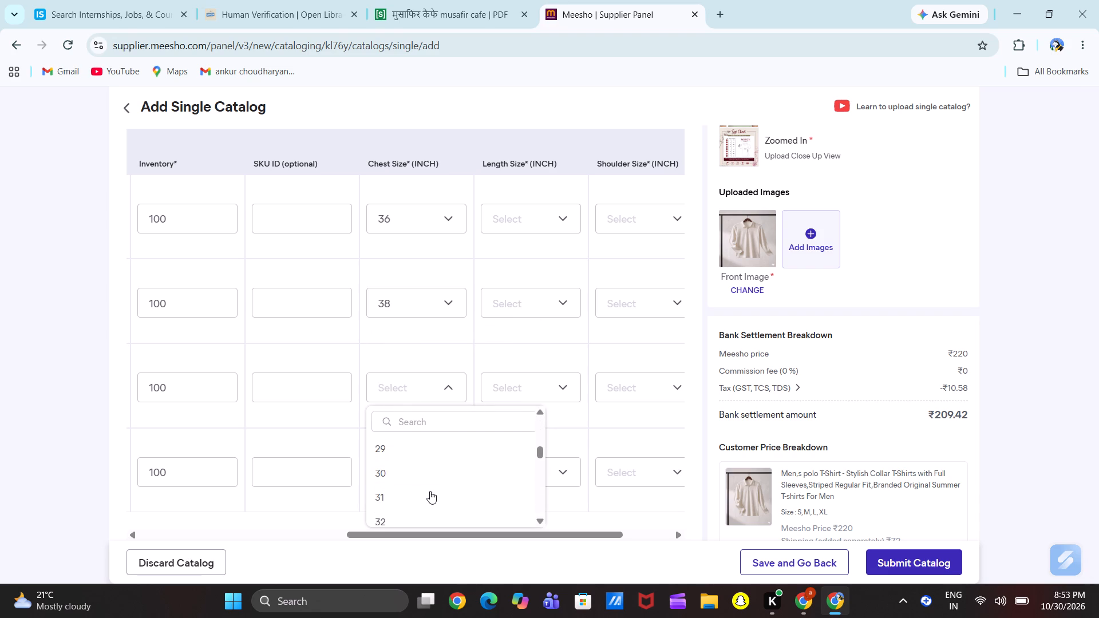
pyautogui.scroll(-3, 430, 491)
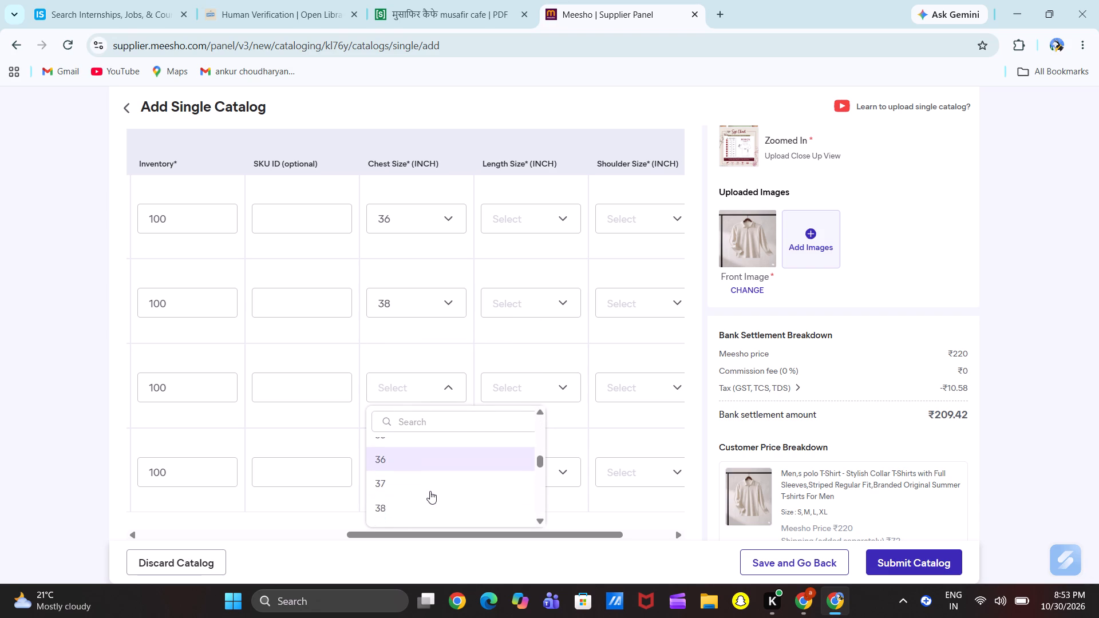
pyautogui.scroll(-1, 430, 491)
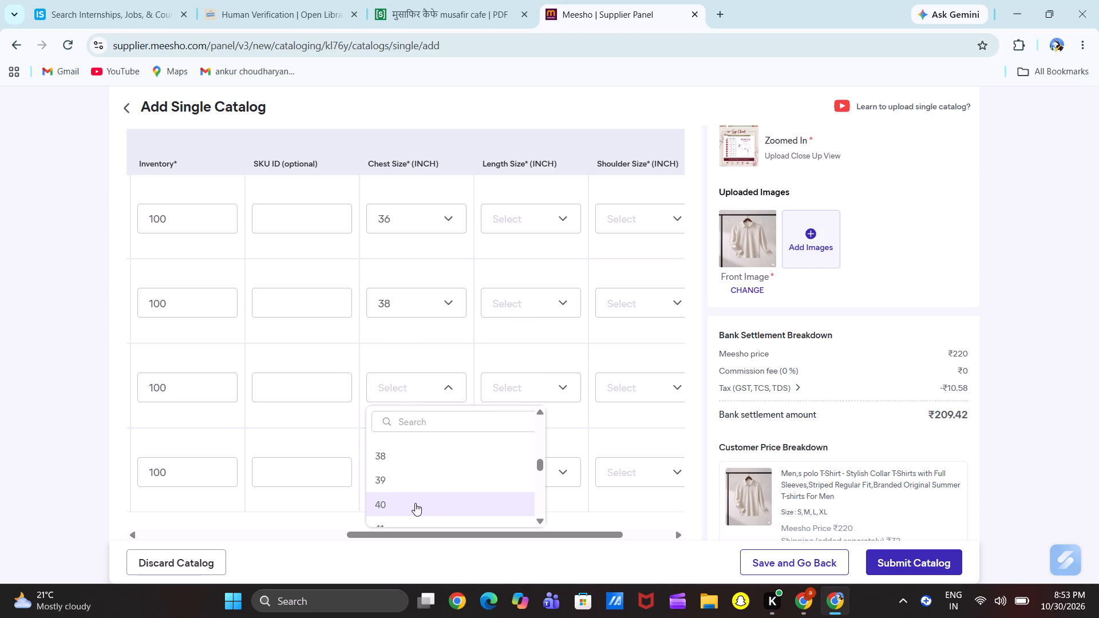
pyautogui.click(415, 503)
# Set the chest size for size XL to 42 inches.
pyautogui.click(405, 465)
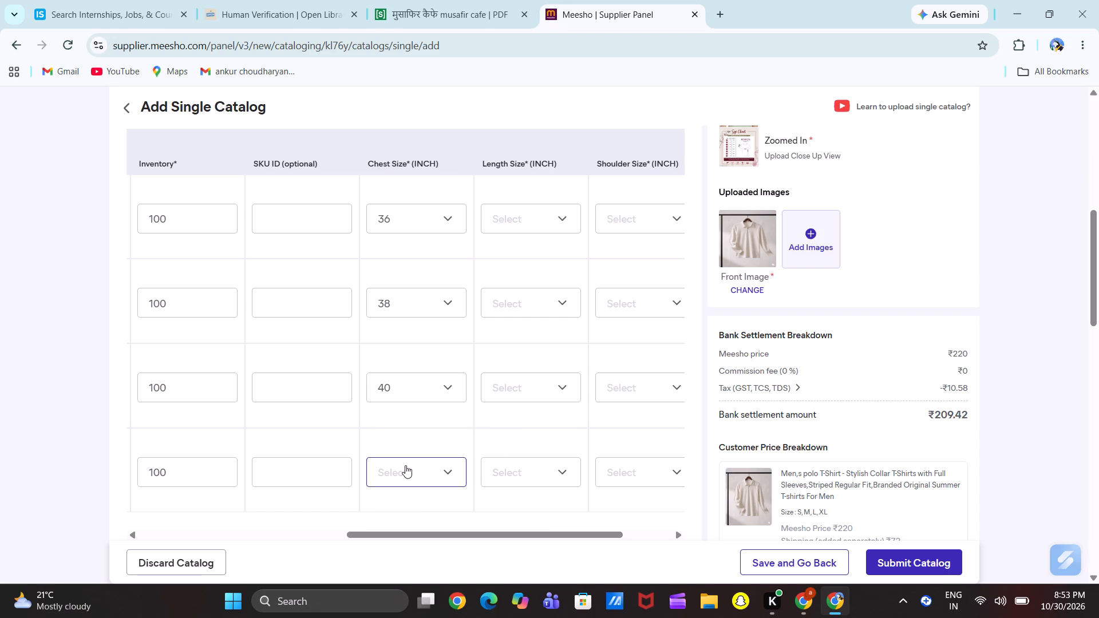
pyautogui.scroll(-6, 423, 491)
pyautogui.scroll(1, 423, 491)
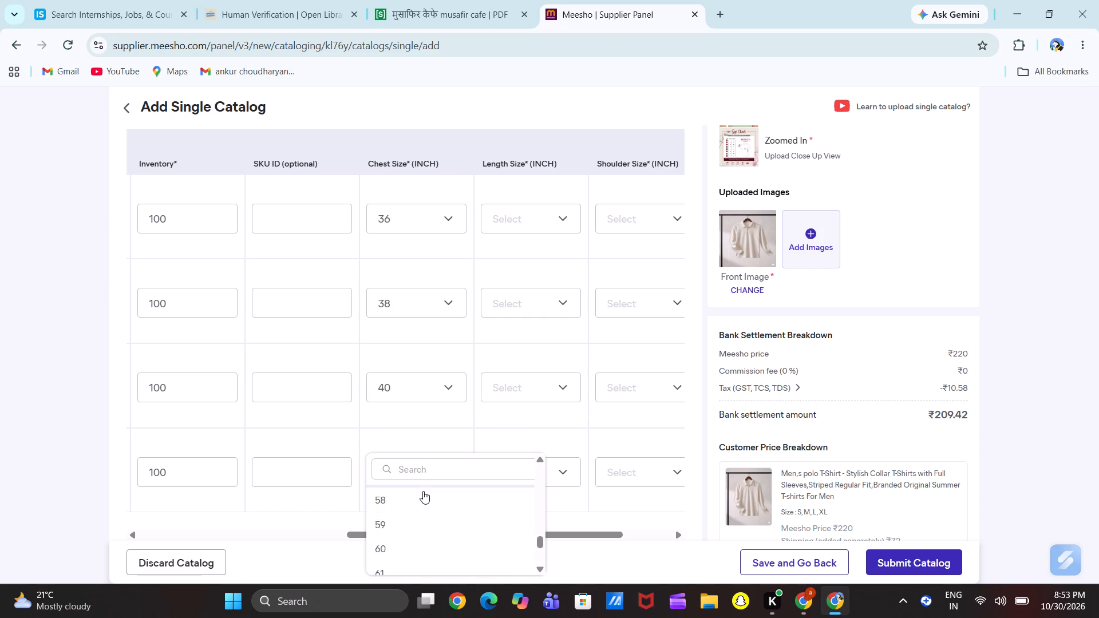
pyautogui.scroll(1, 423, 491)
pyautogui.scroll(-2, 423, 491)
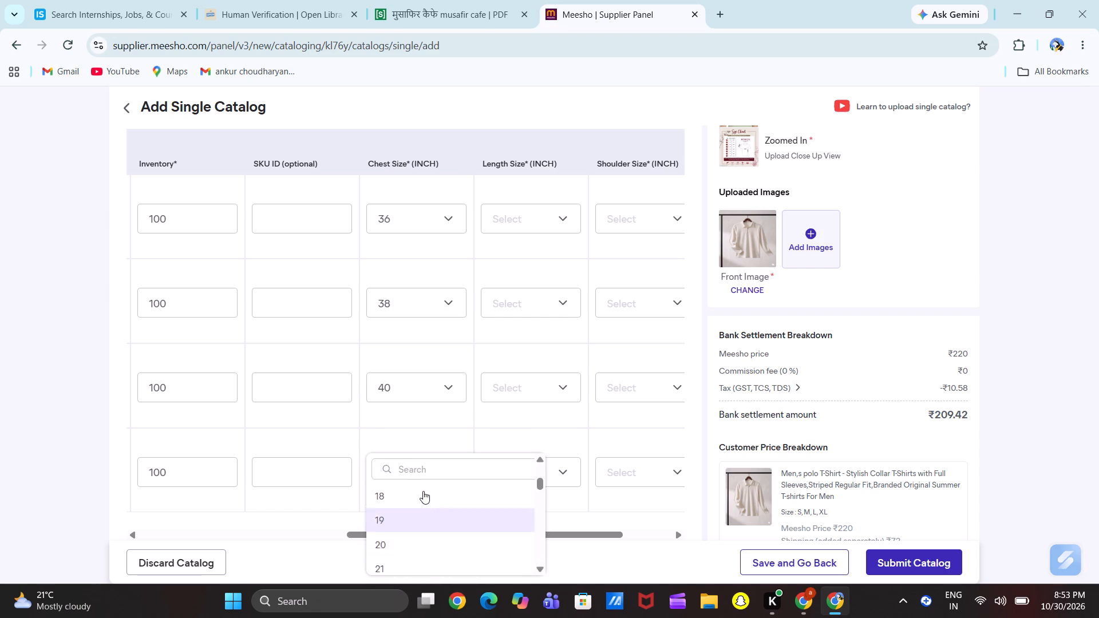
pyautogui.scroll(-3, 423, 491)
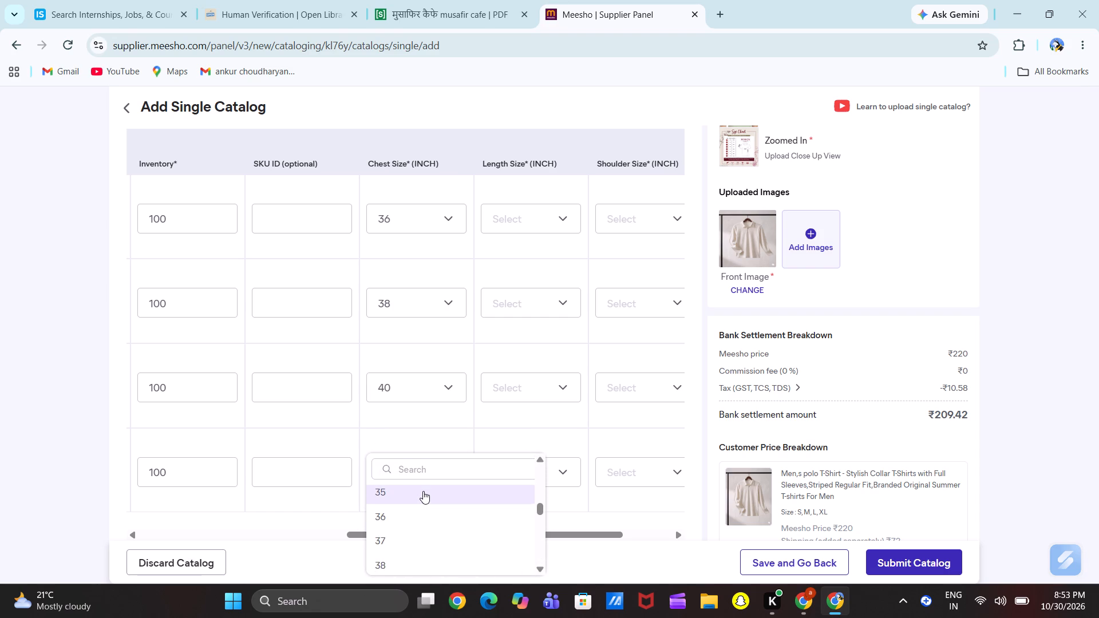
pyautogui.scroll(-2, 423, 491)
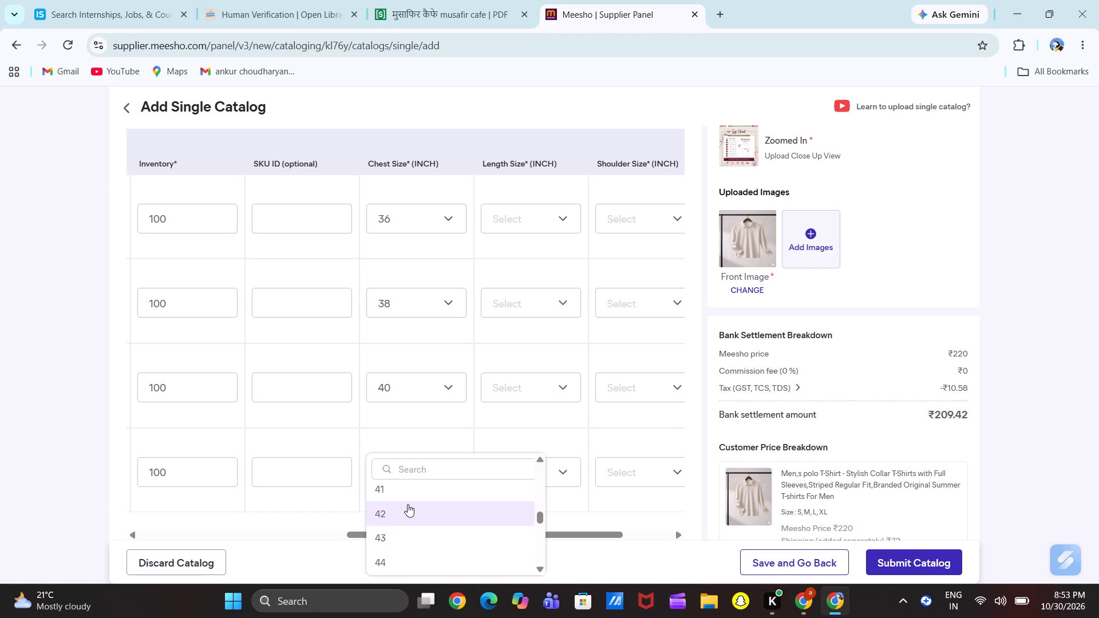
pyautogui.click(408, 504)
# Set the length size for size S to 24.5 inches.
pyautogui.click(536, 217)
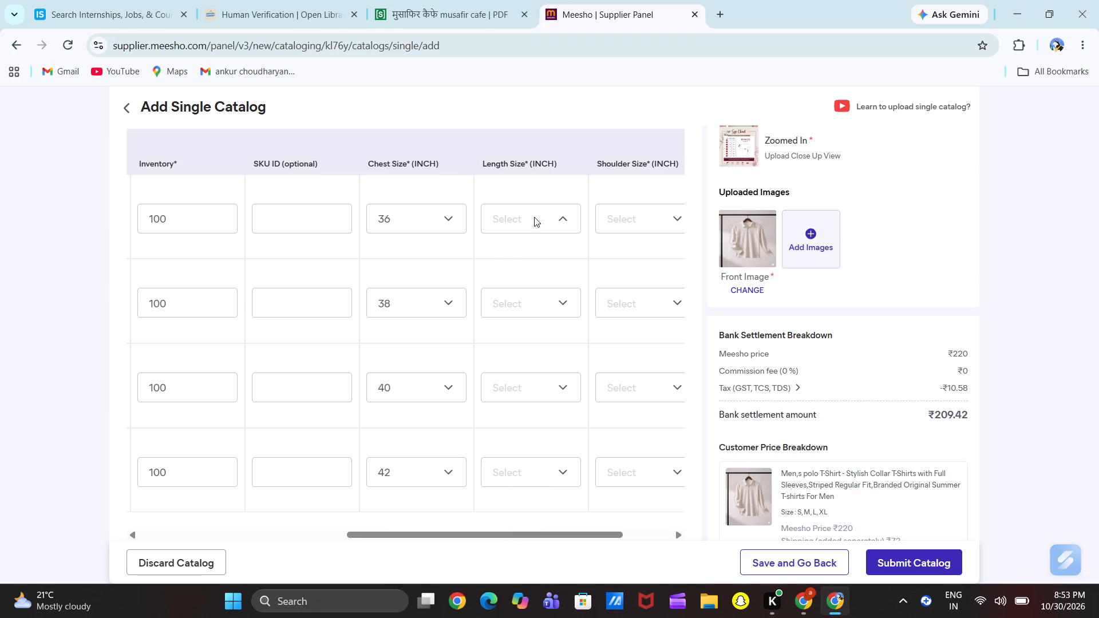
pyautogui.scroll(-3, 513, 347)
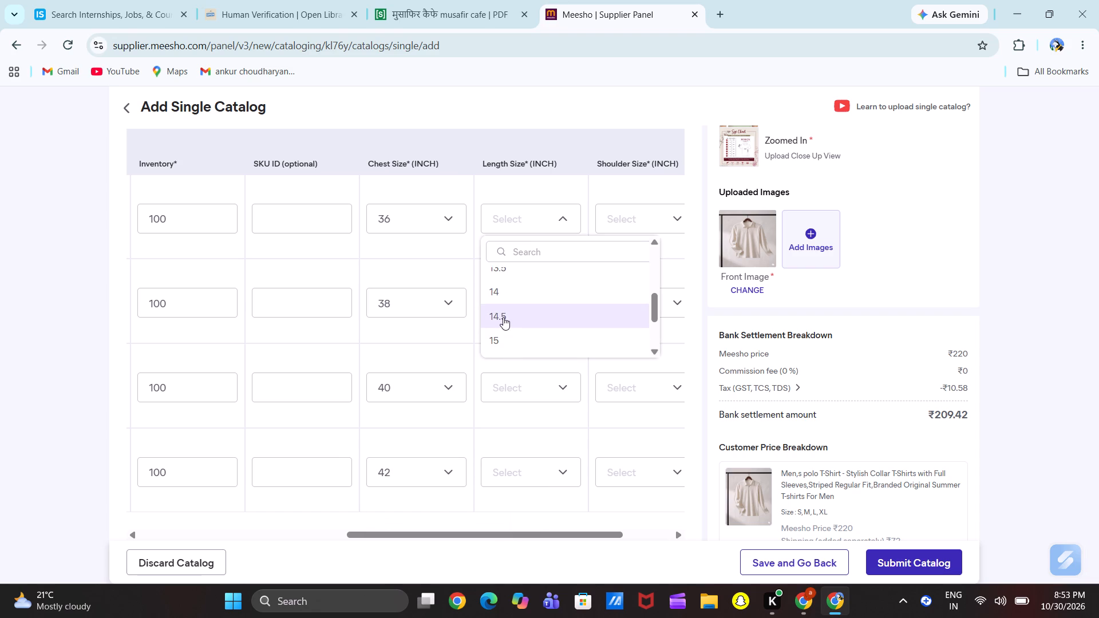
pyautogui.scroll(-6, 503, 317)
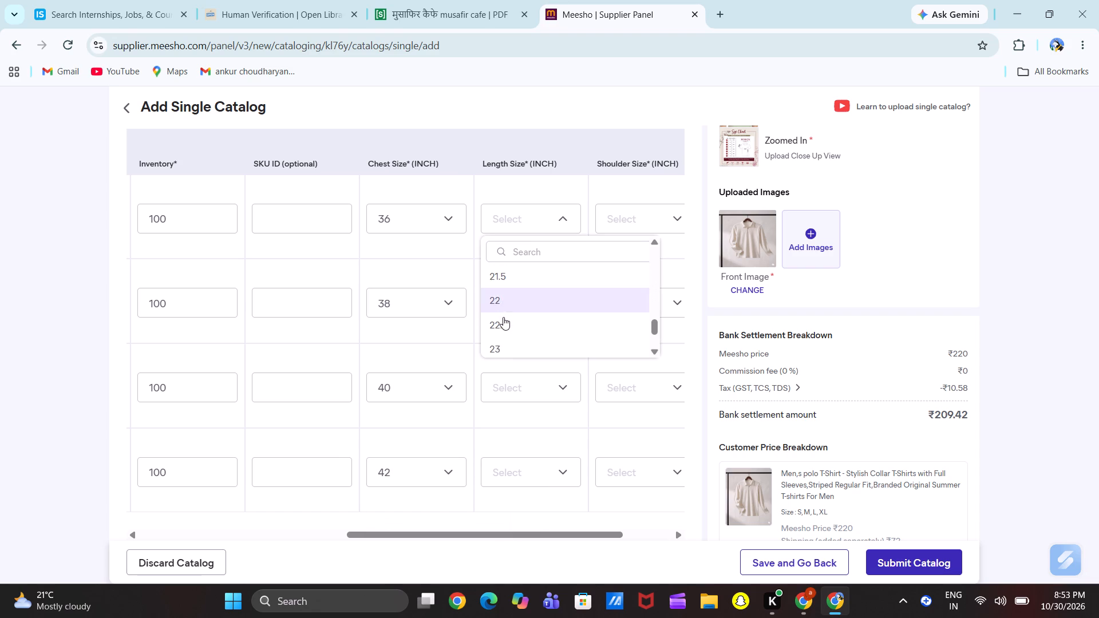
pyautogui.scroll(-2, 503, 317)
pyautogui.click(503, 317)
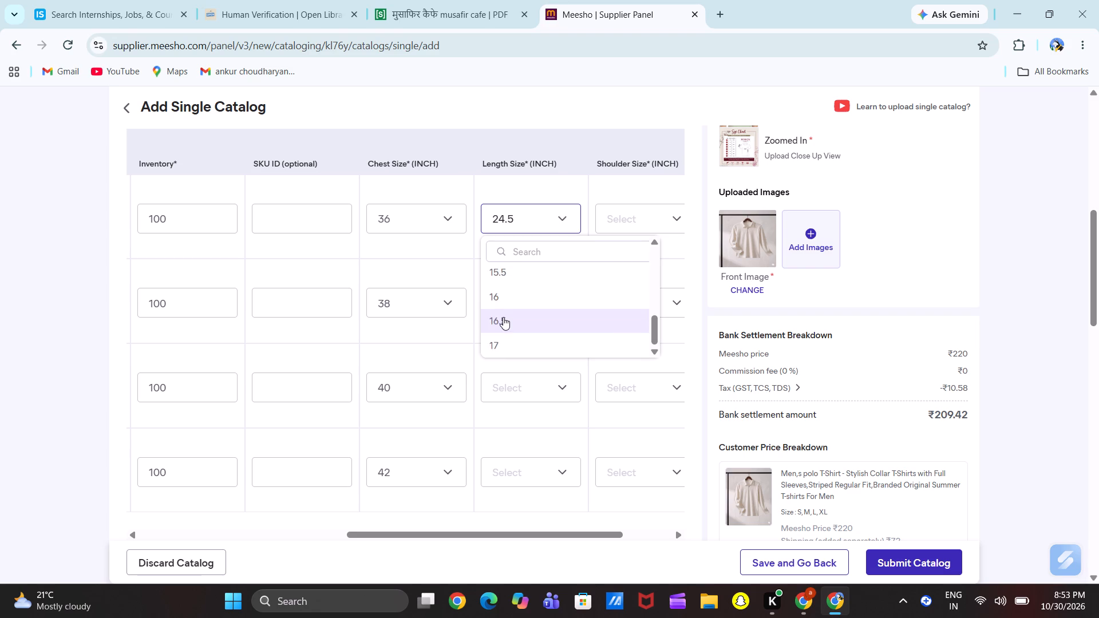
# Set the length size for size M to 25.5 inches.
pyautogui.click(511, 305)
pyautogui.scroll(-1, 533, 402)
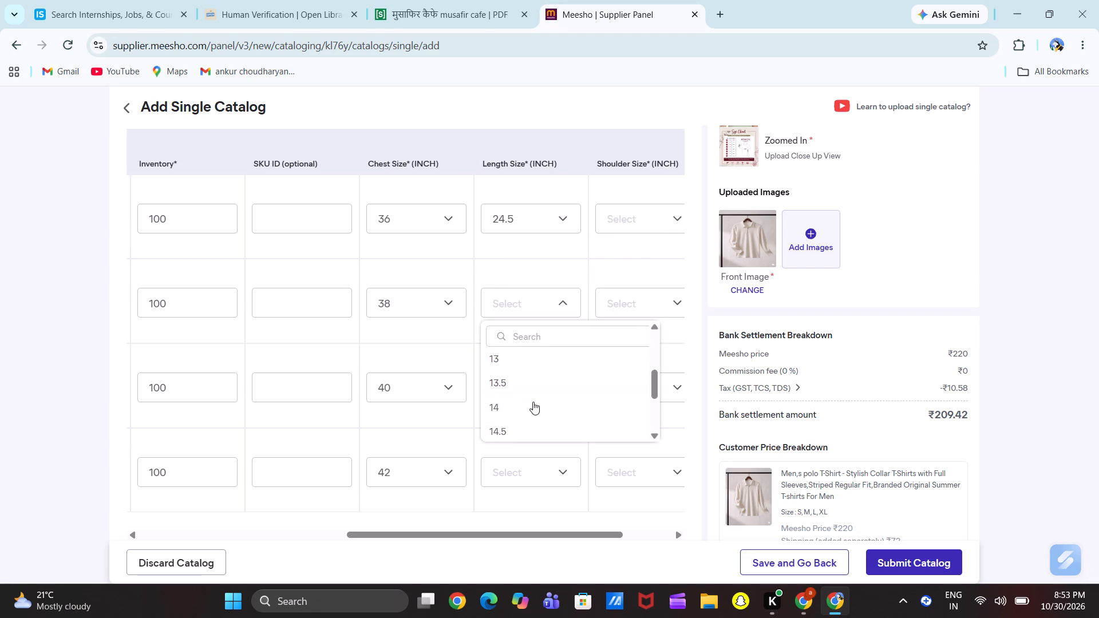
pyautogui.scroll(-4, 533, 402)
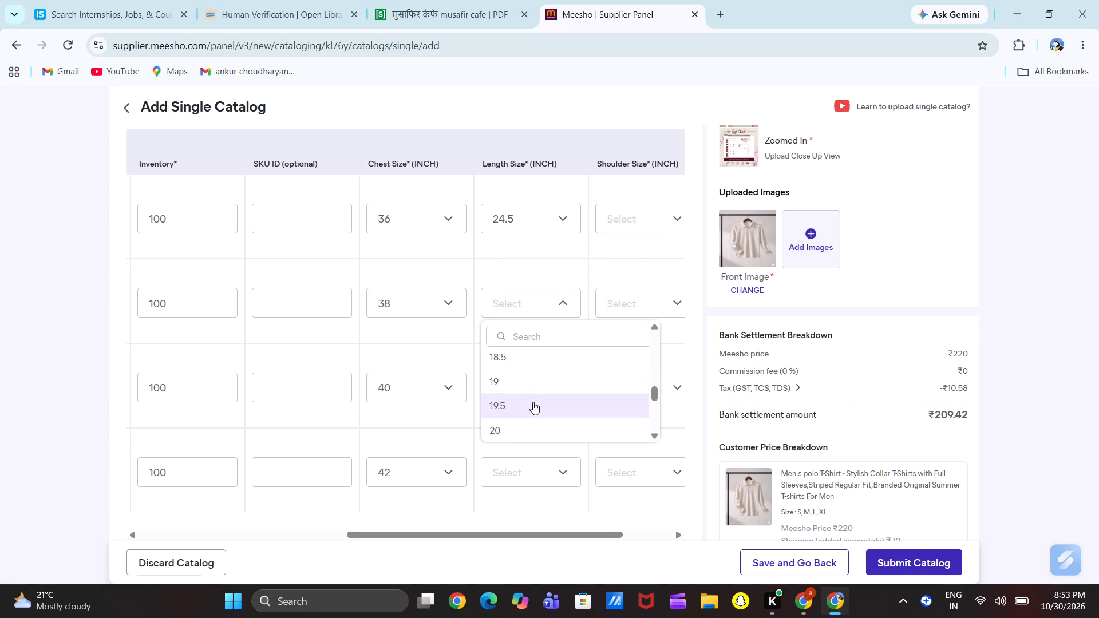
pyautogui.scroll(-2, 533, 402)
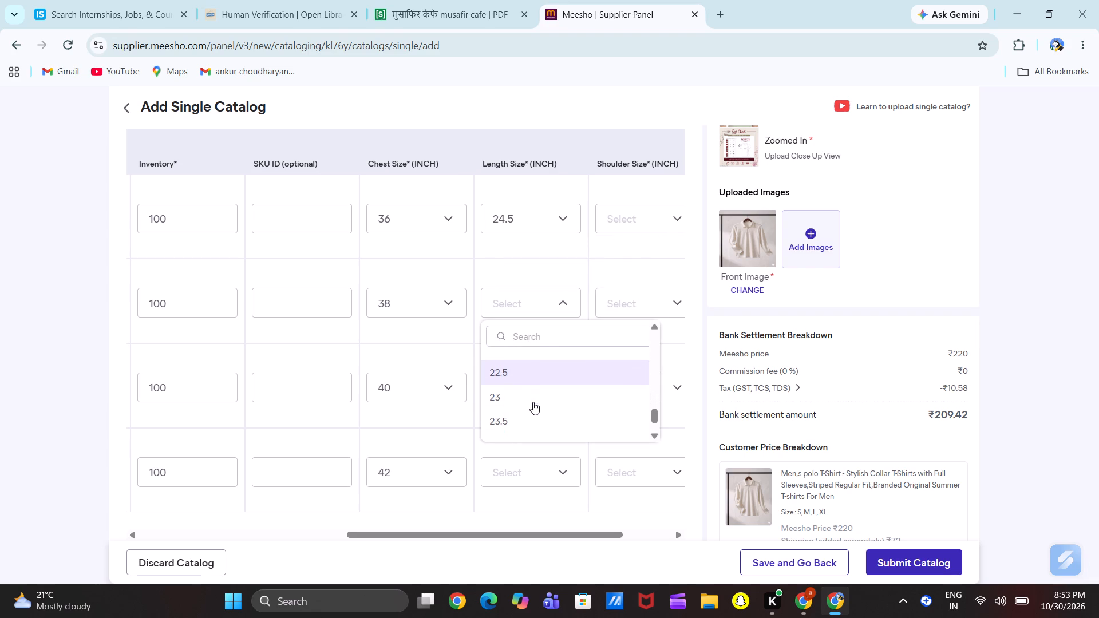
pyautogui.scroll(-2, 533, 402)
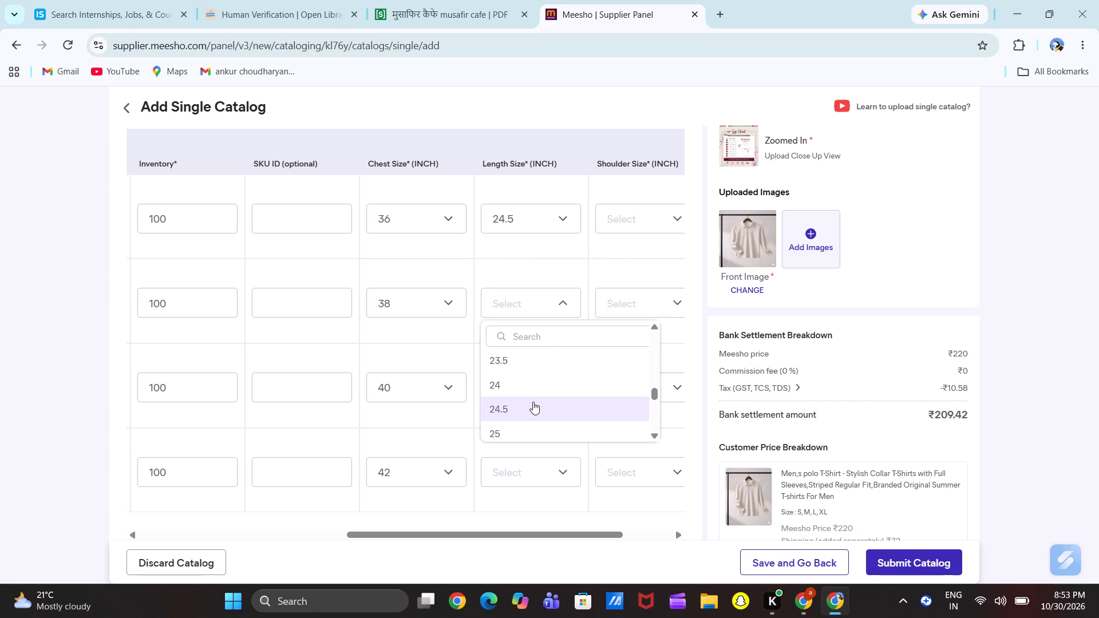
pyautogui.scroll(-1, 505, 425)
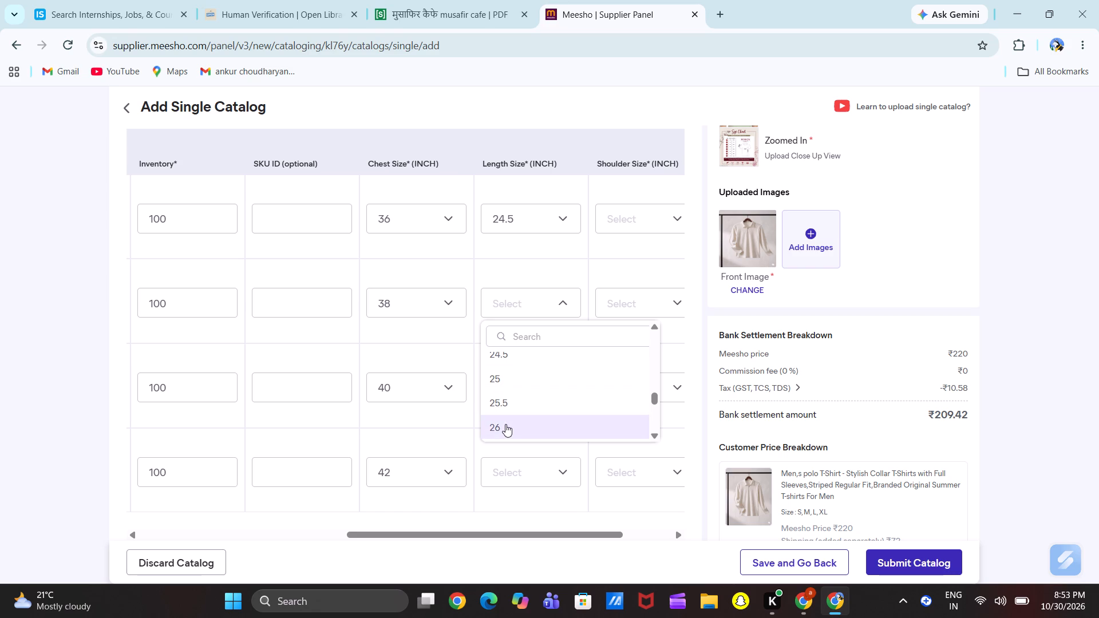
pyautogui.click(496, 406)
# Set the length size for size L to 26.5 inches.
pyautogui.click(504, 394)
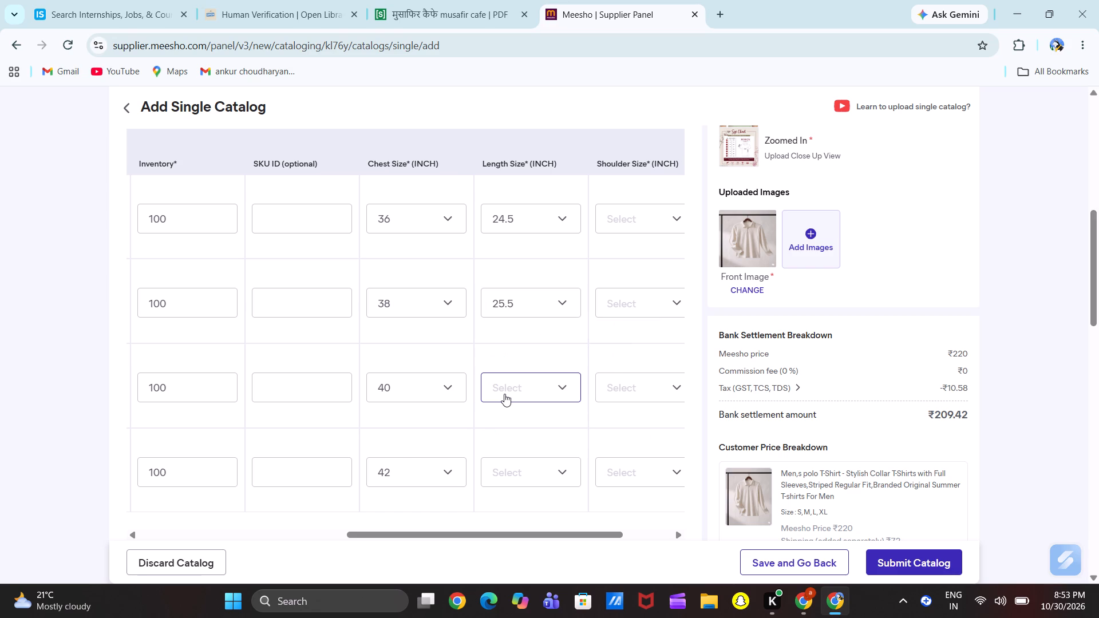
pyautogui.scroll(-3, 529, 463)
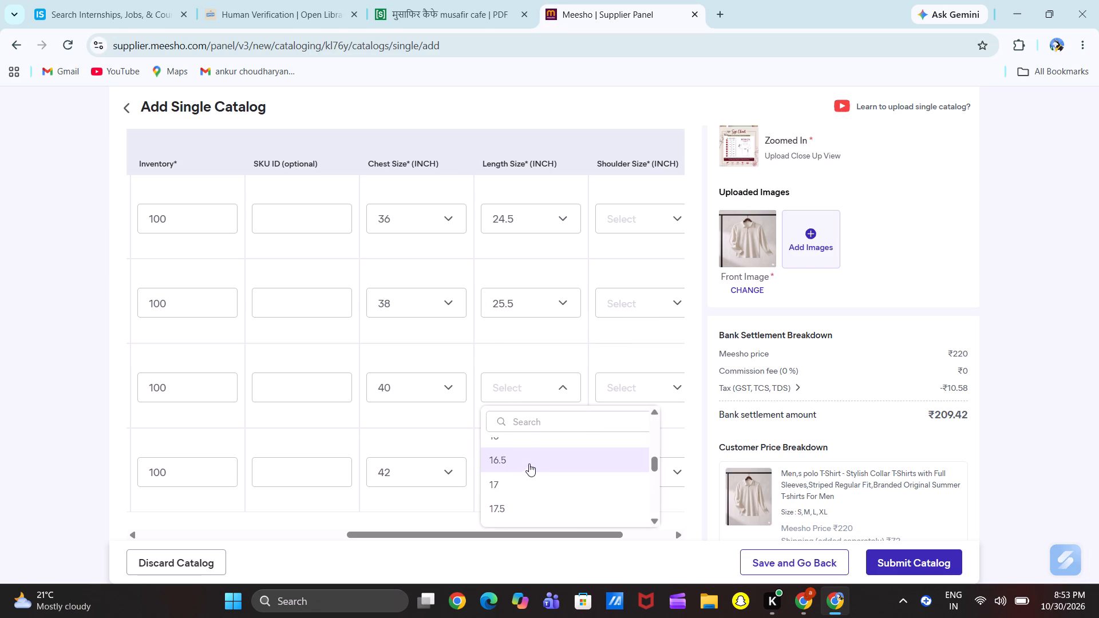
pyautogui.scroll(-4, 529, 463)
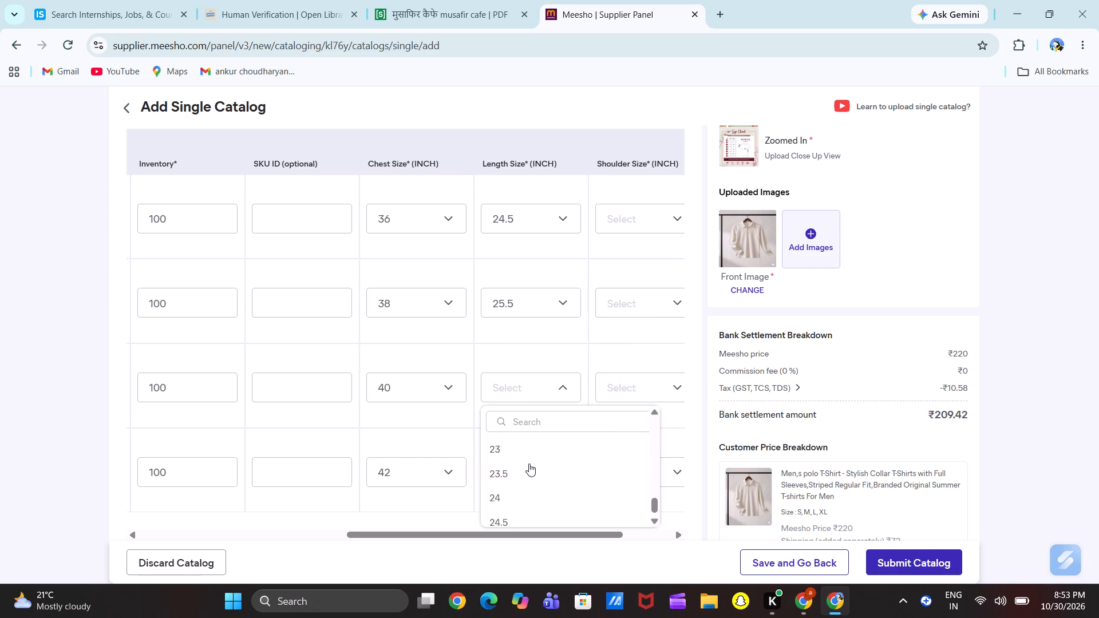
pyautogui.scroll(-3, 529, 463)
pyautogui.click(529, 463)
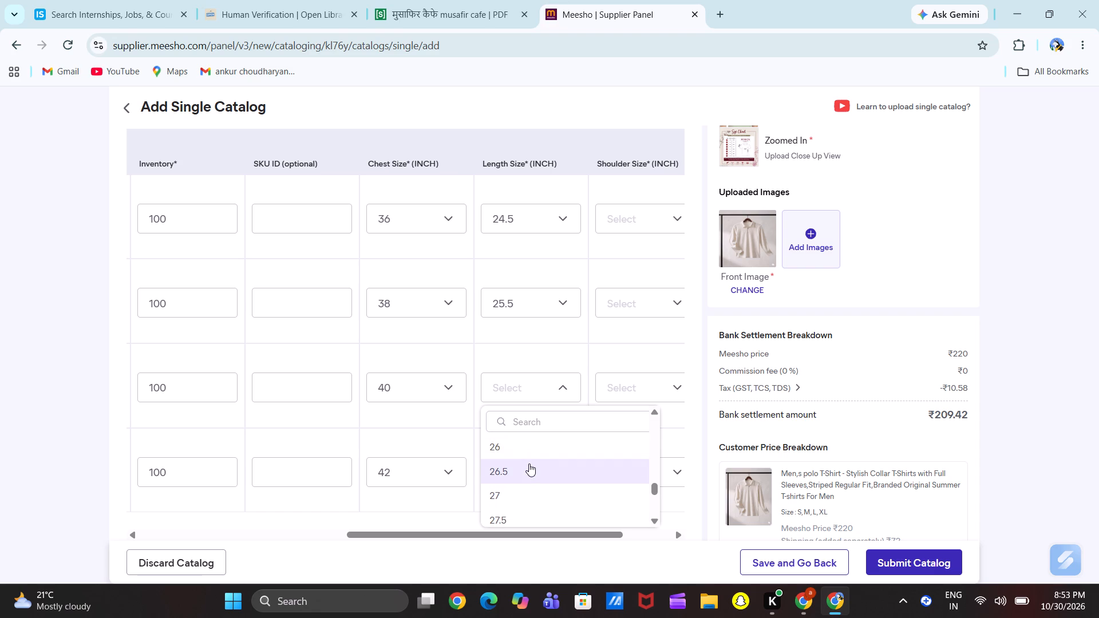
# Set the length size for size XL to 27.5 inches.
pyautogui.click(511, 471)
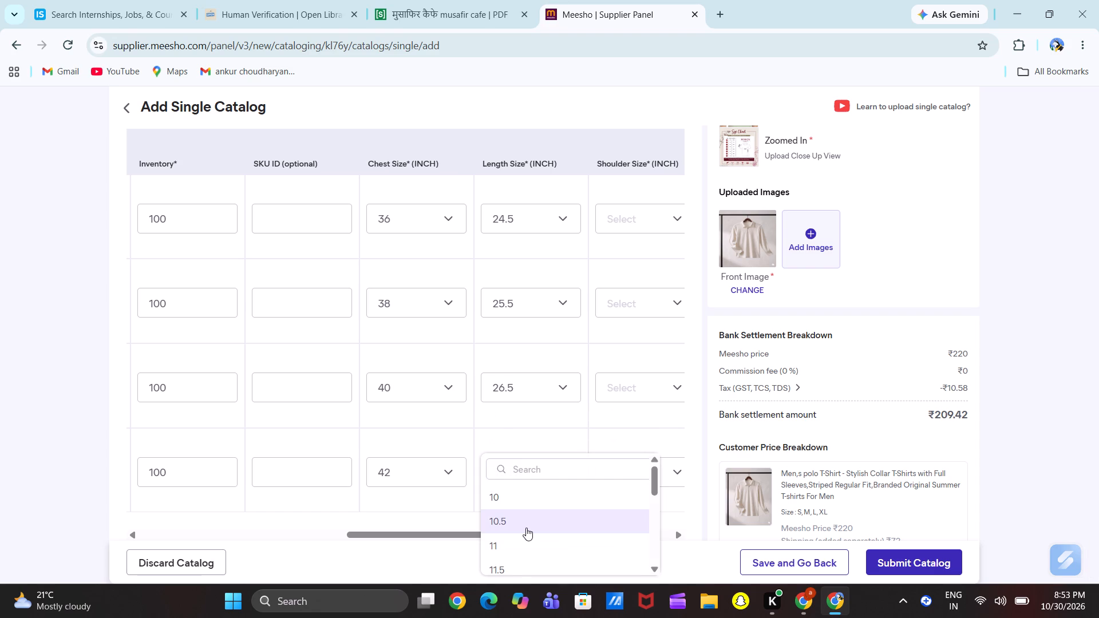
pyautogui.scroll(-4, 526, 528)
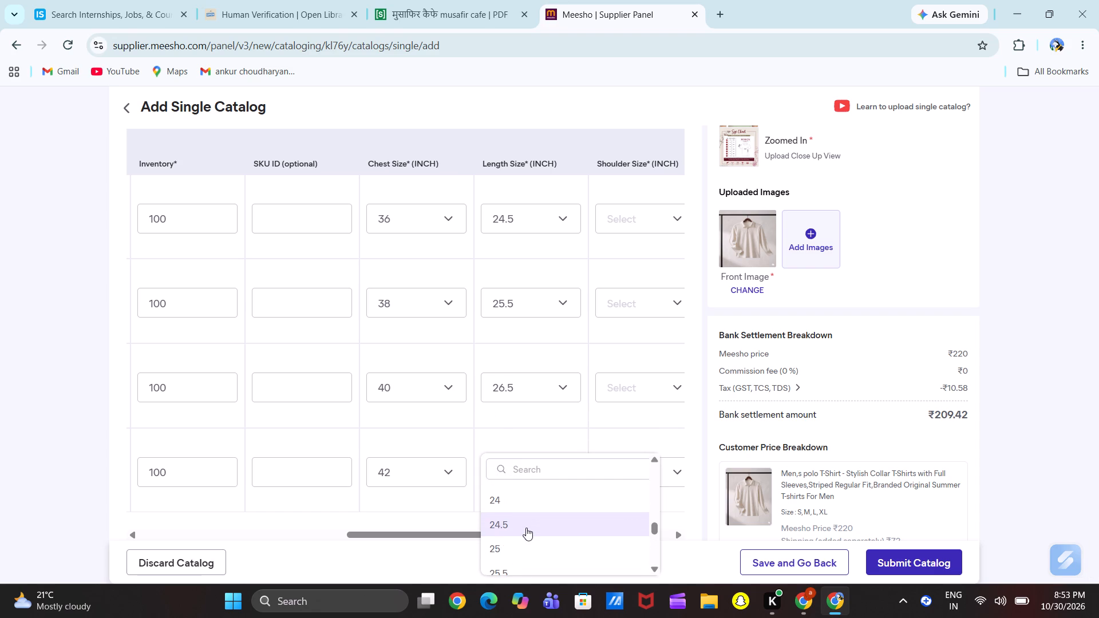
pyautogui.scroll(-4, 526, 528)
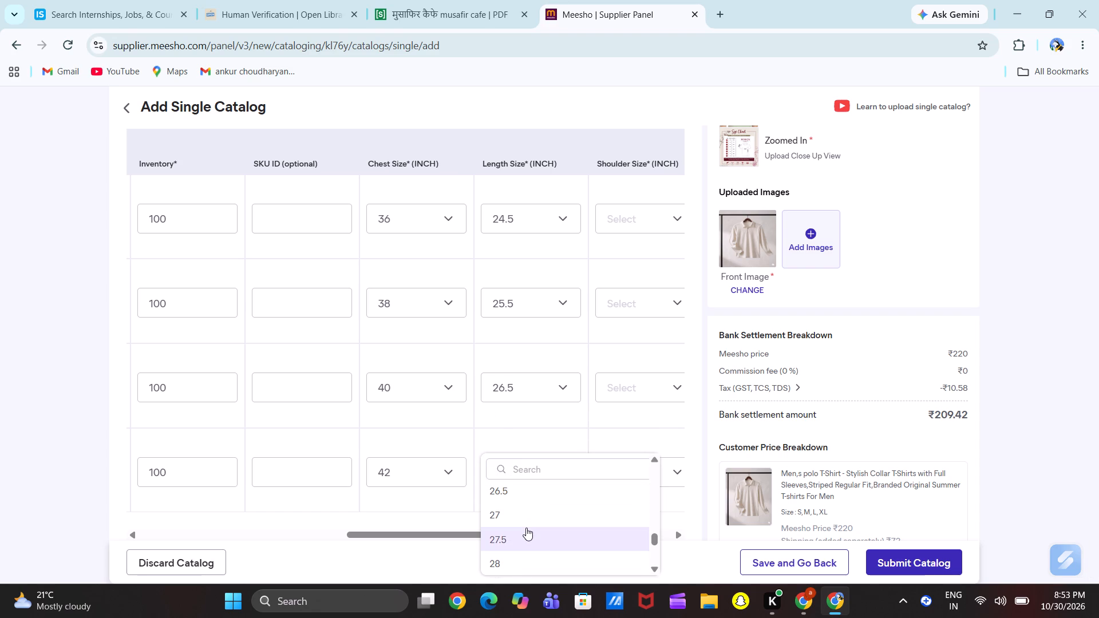
pyautogui.click(526, 528)
# Set the shoulder size for size S to 14.5 inches.
pyautogui.hscroll(-2, 544, 437)
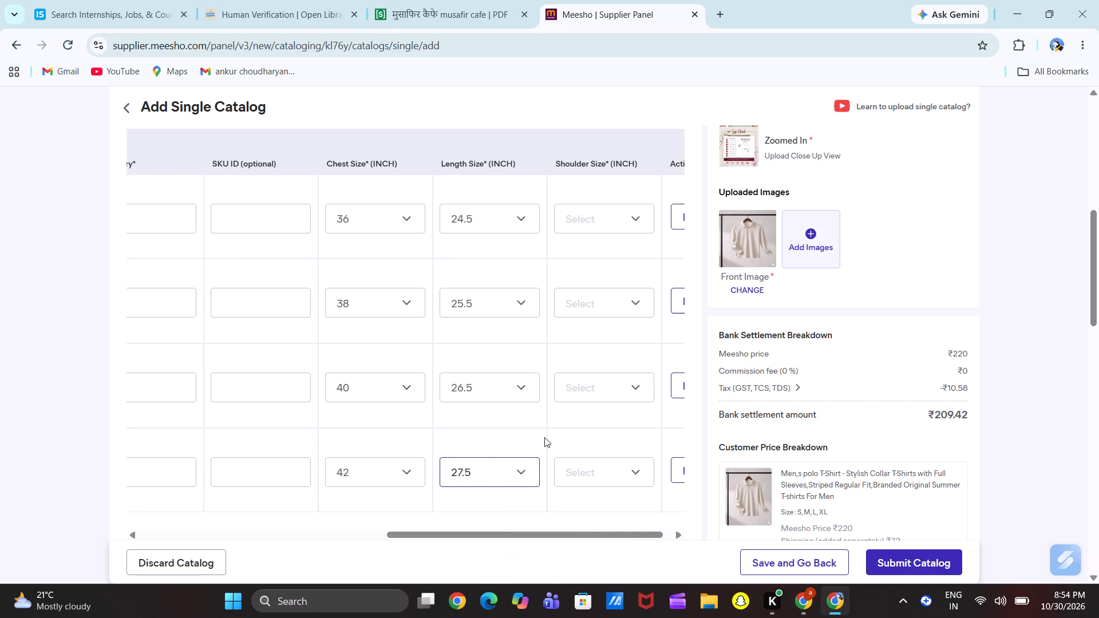
pyautogui.click(544, 223)
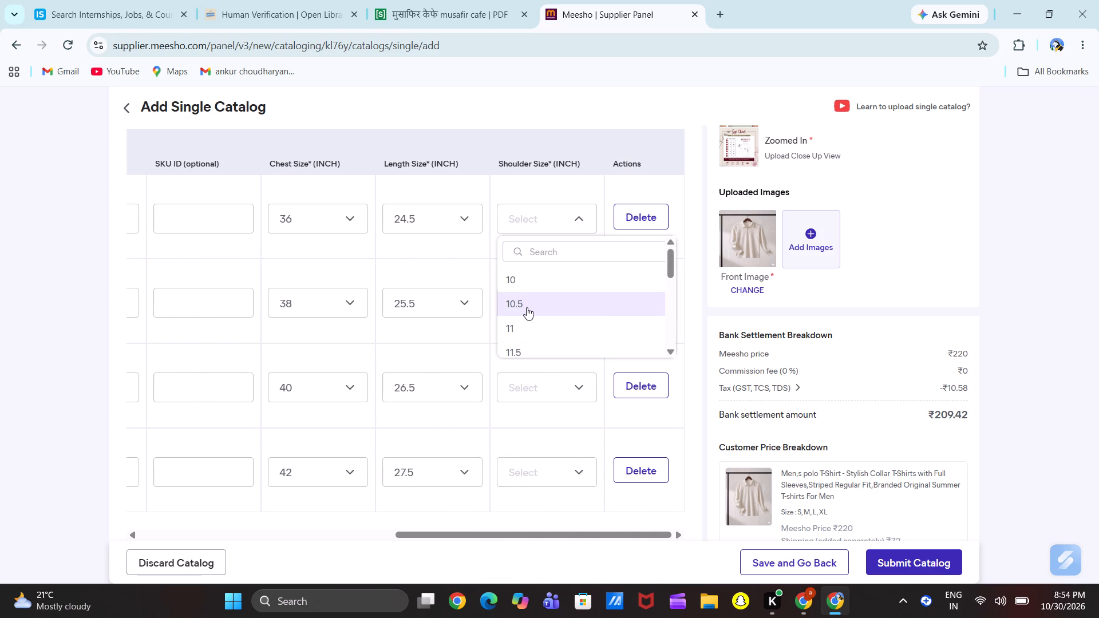
pyautogui.scroll(-2, 527, 307)
pyautogui.click(518, 290)
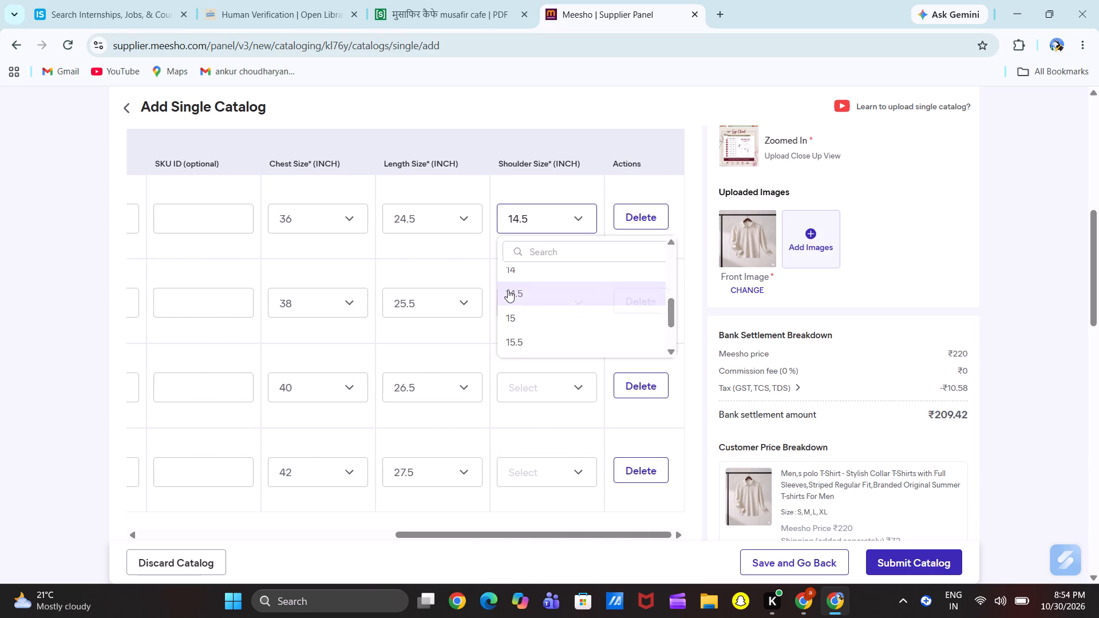
# Set the shoulder size for size M to 14.5 inches.
pyautogui.click(532, 294)
pyautogui.scroll(-1, 543, 390)
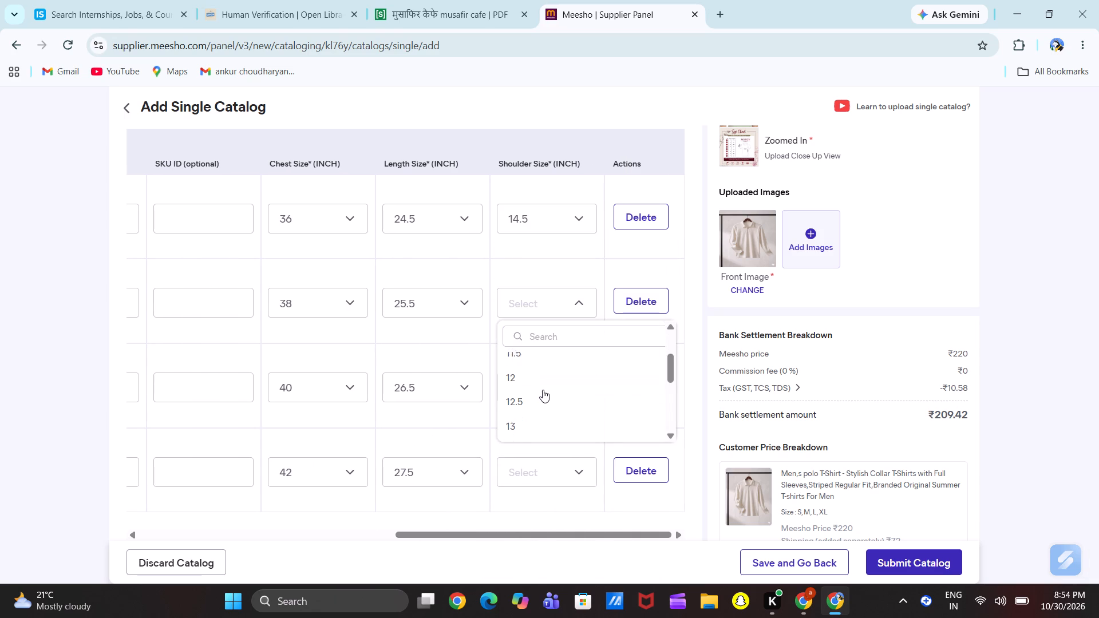
pyautogui.scroll(-2, 543, 390)
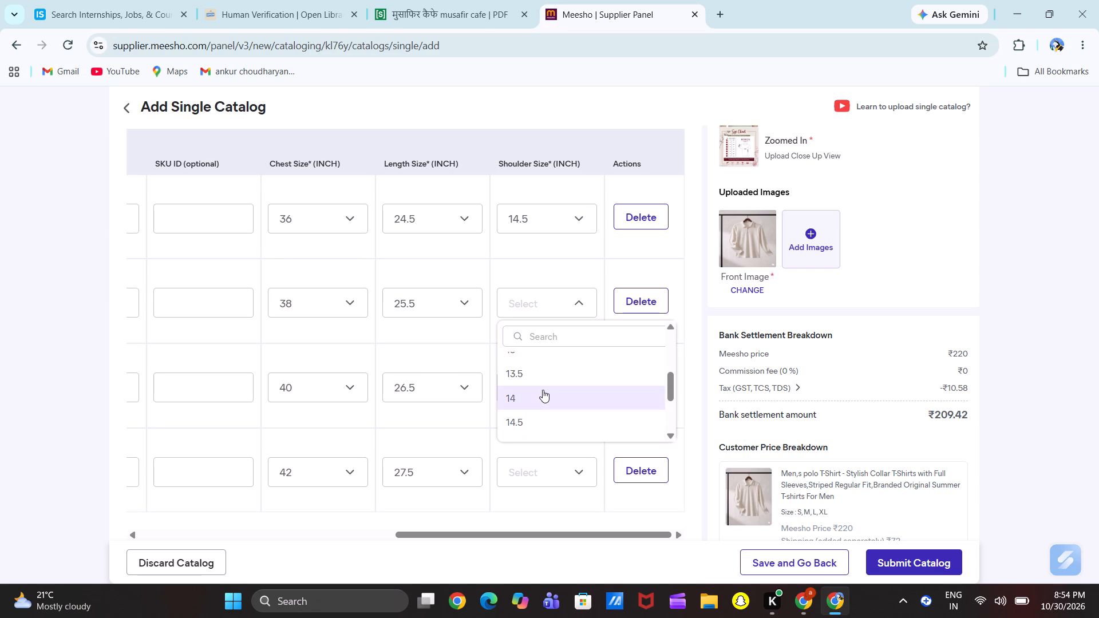
pyautogui.scroll(-1, 543, 390)
pyautogui.click(543, 390)
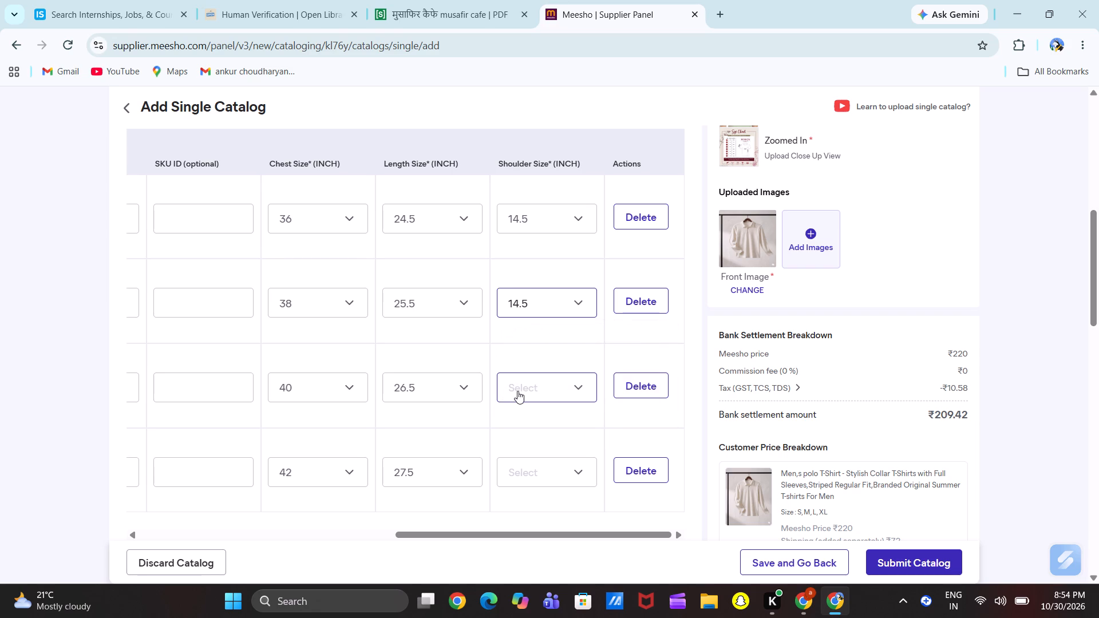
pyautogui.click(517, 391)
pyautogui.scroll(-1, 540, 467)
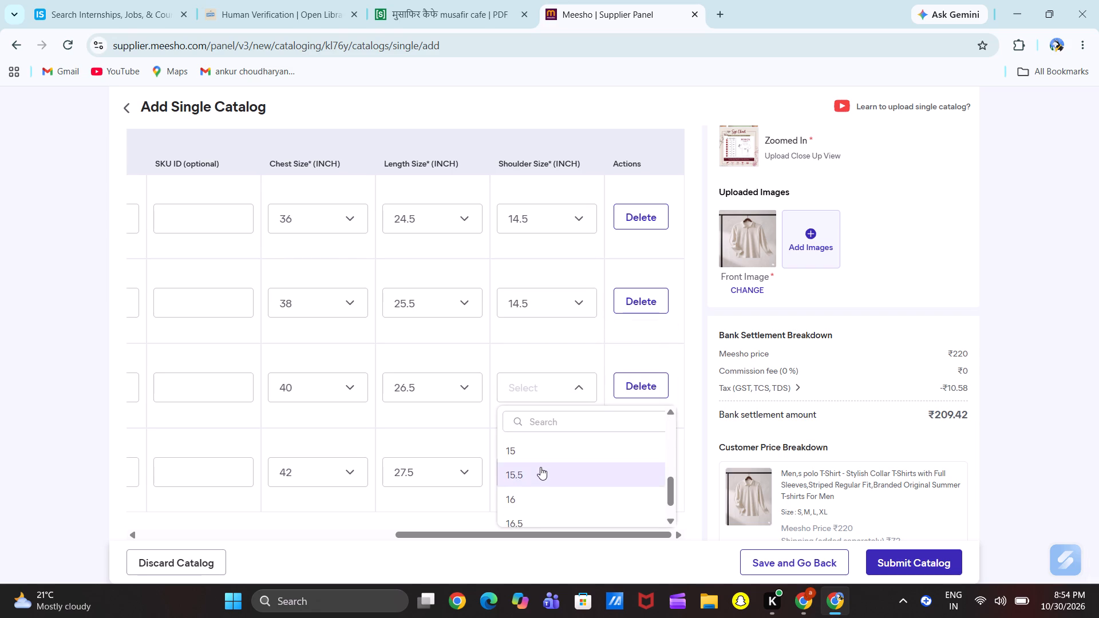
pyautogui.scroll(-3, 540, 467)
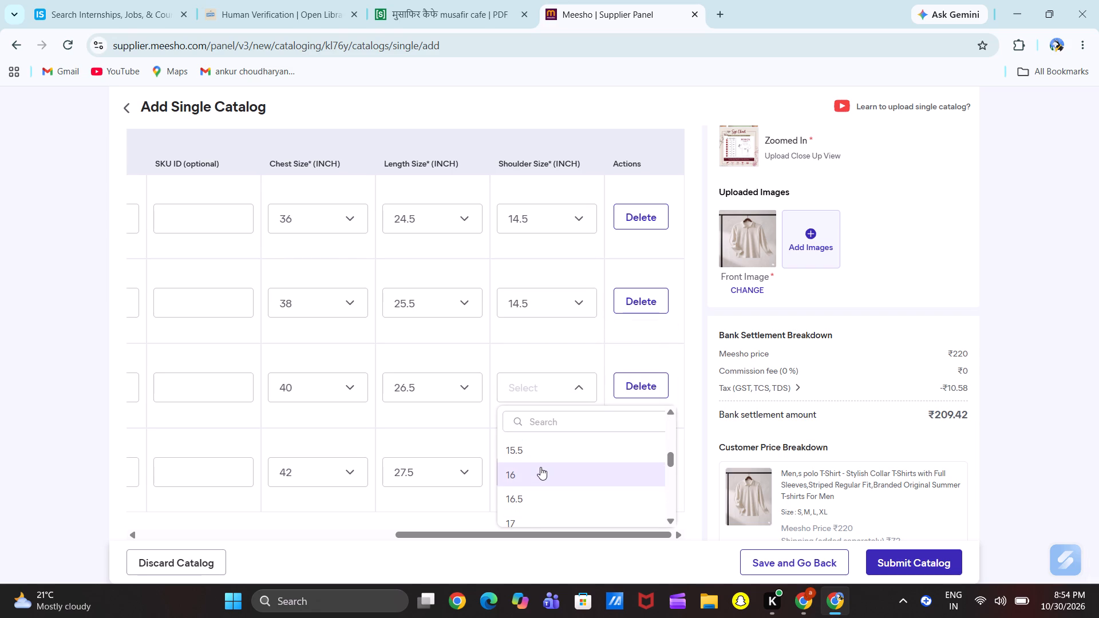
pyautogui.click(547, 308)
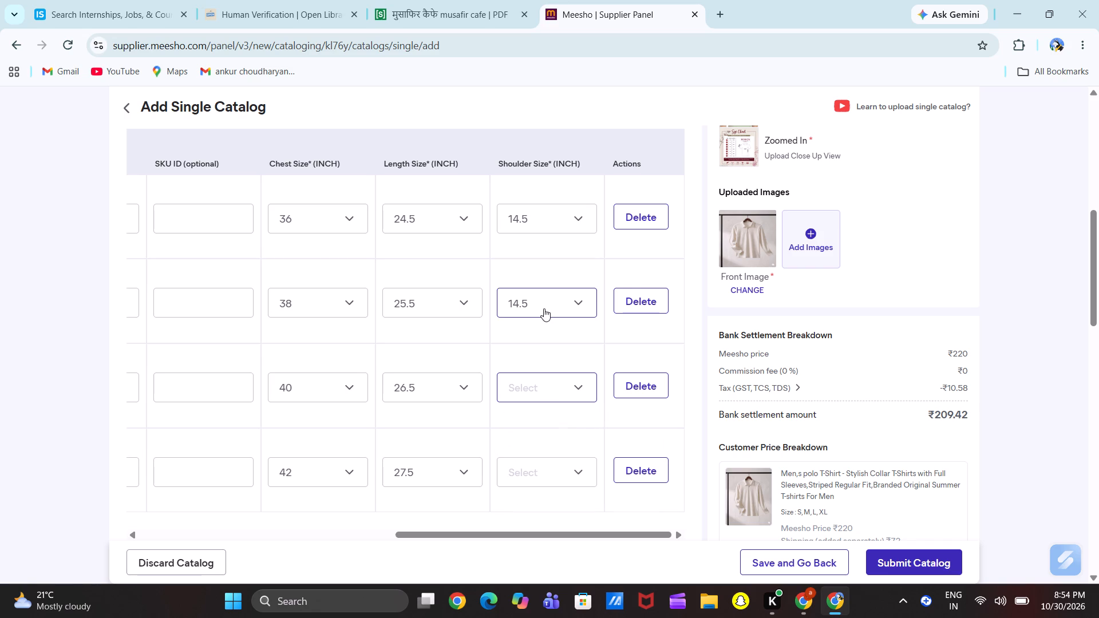
# Change the shoulder size for size M to 15.5 inches.
pyautogui.click(544, 306)
pyautogui.scroll(-1, 552, 400)
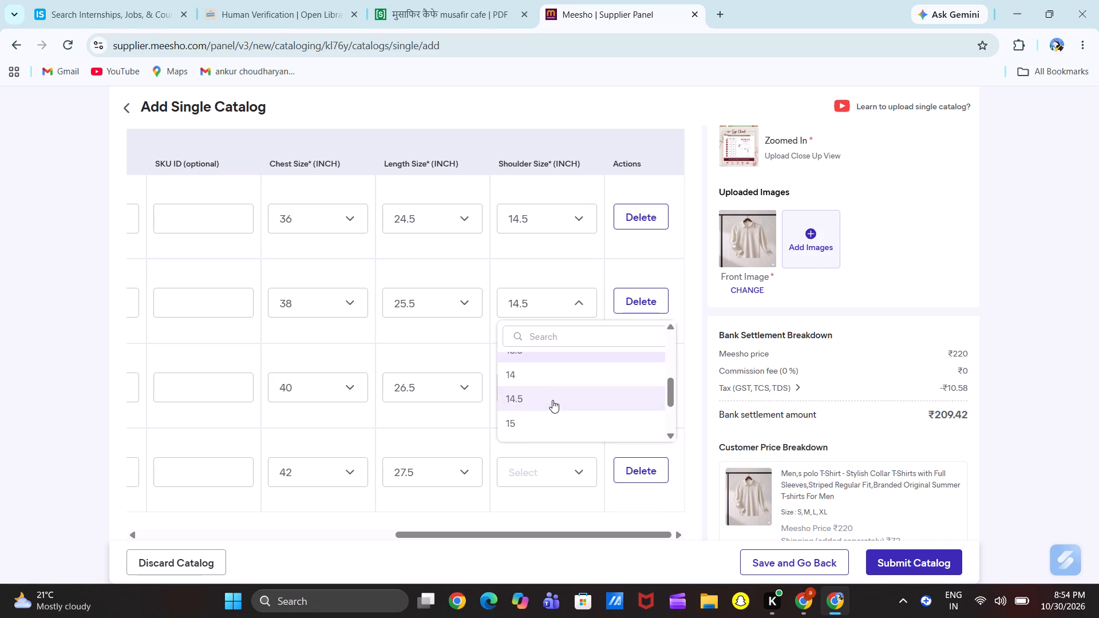
pyautogui.scroll(-2, 552, 400)
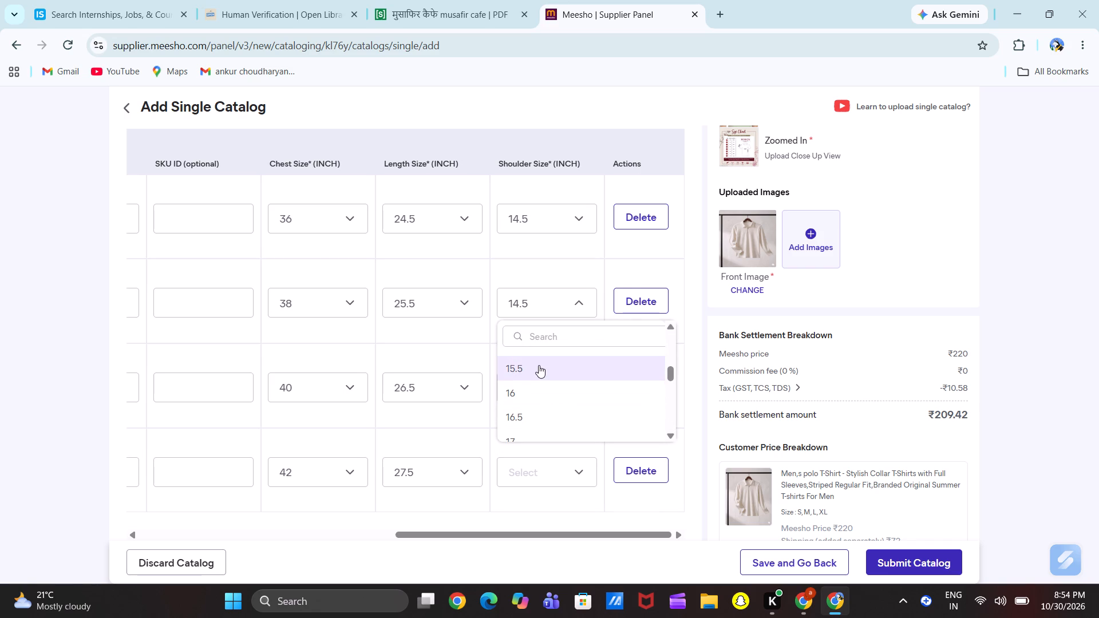
pyautogui.click(536, 363)
# Set the shoulder size for size L to 16.5 inches.
pyautogui.click(527, 386)
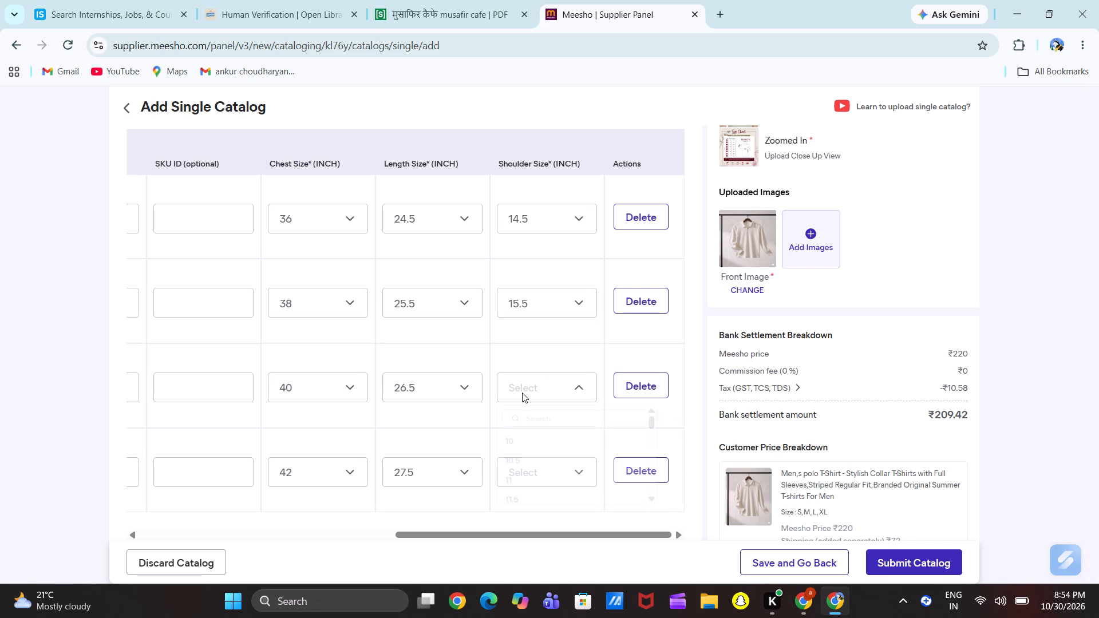
pyautogui.scroll(-4, 521, 463)
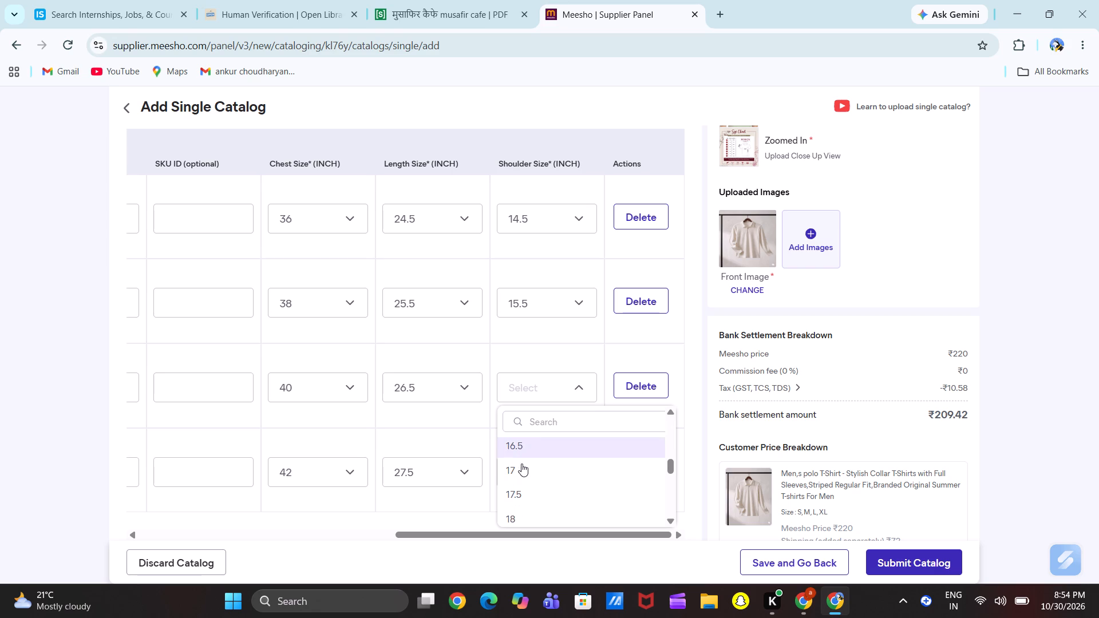
pyautogui.scroll(-1, 521, 463)
pyautogui.scroll(2, 521, 463)
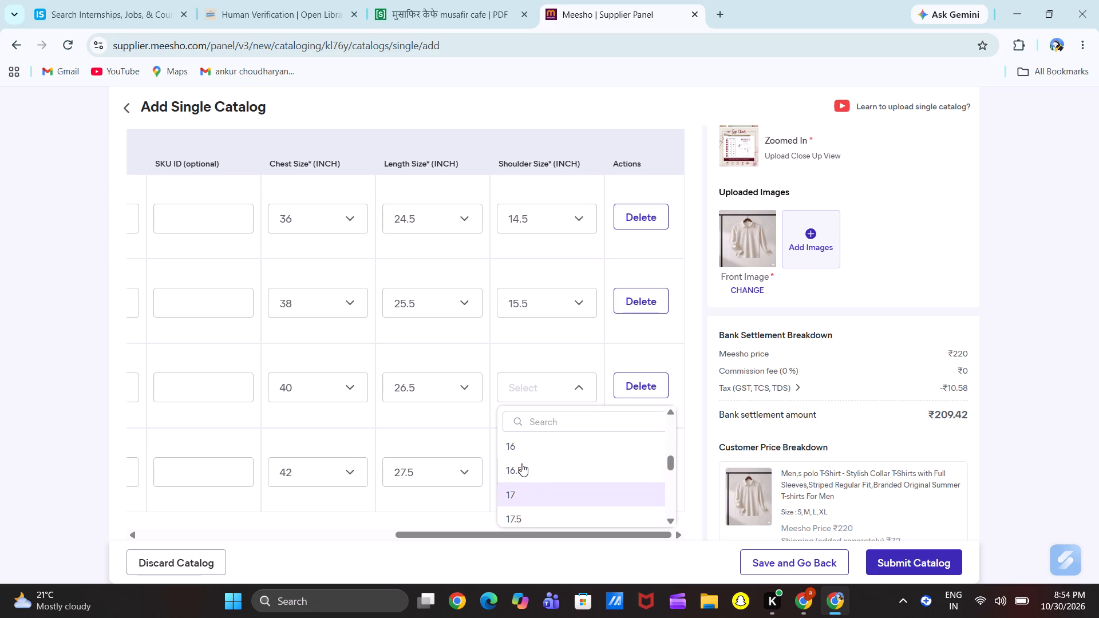
pyautogui.click(521, 463)
# Set the shoulder size for size XL to 17.5 inches.
pyautogui.click(527, 471)
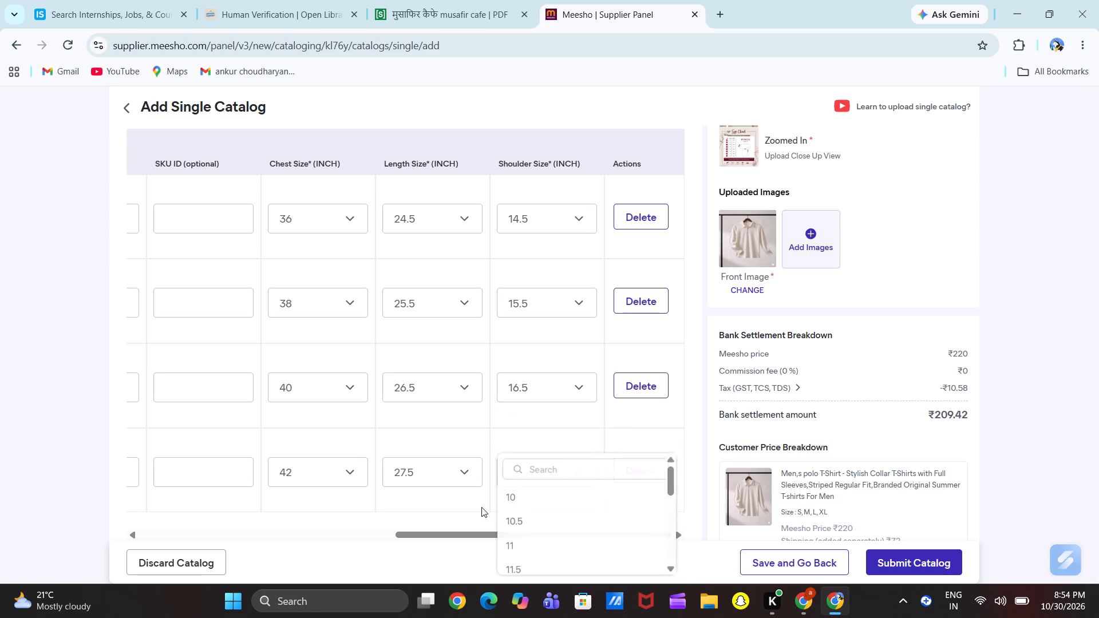
pyautogui.scroll(-4, 557, 524)
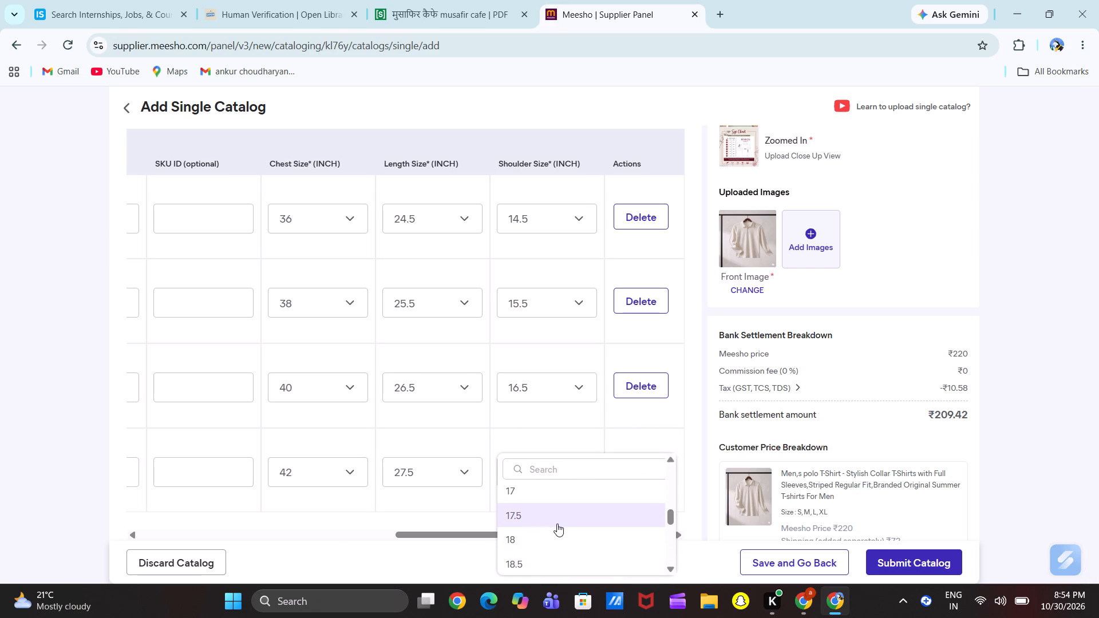
pyautogui.click(531, 512)
# In the product details, set the color to White and the fabric to Cotton Blend.
pyautogui.scroll(-4, 445, 495)
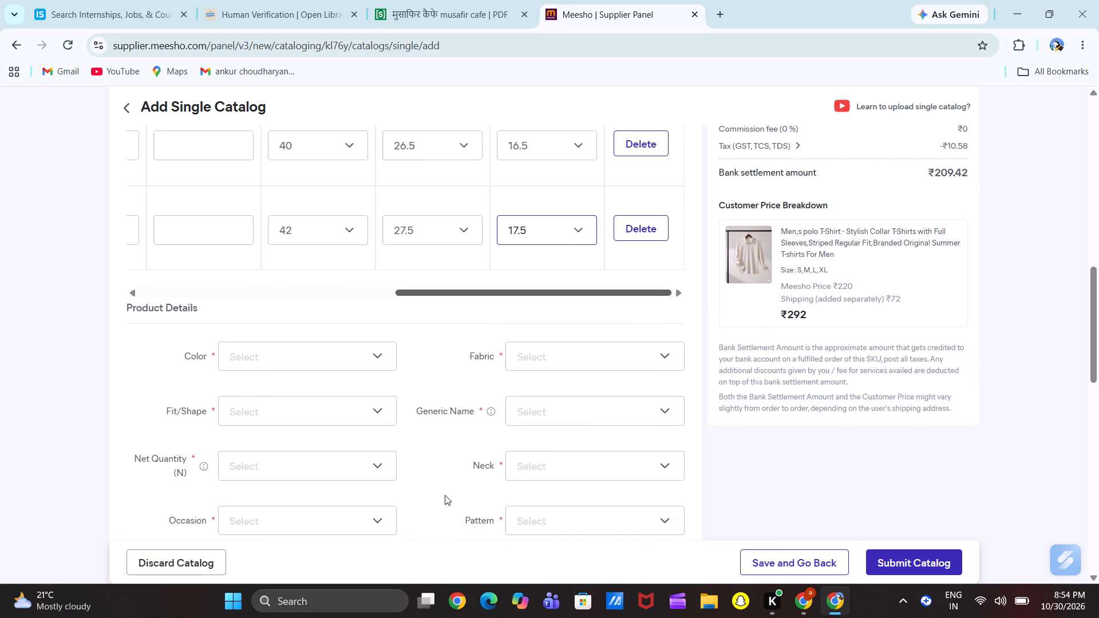
pyautogui.click(284, 341)
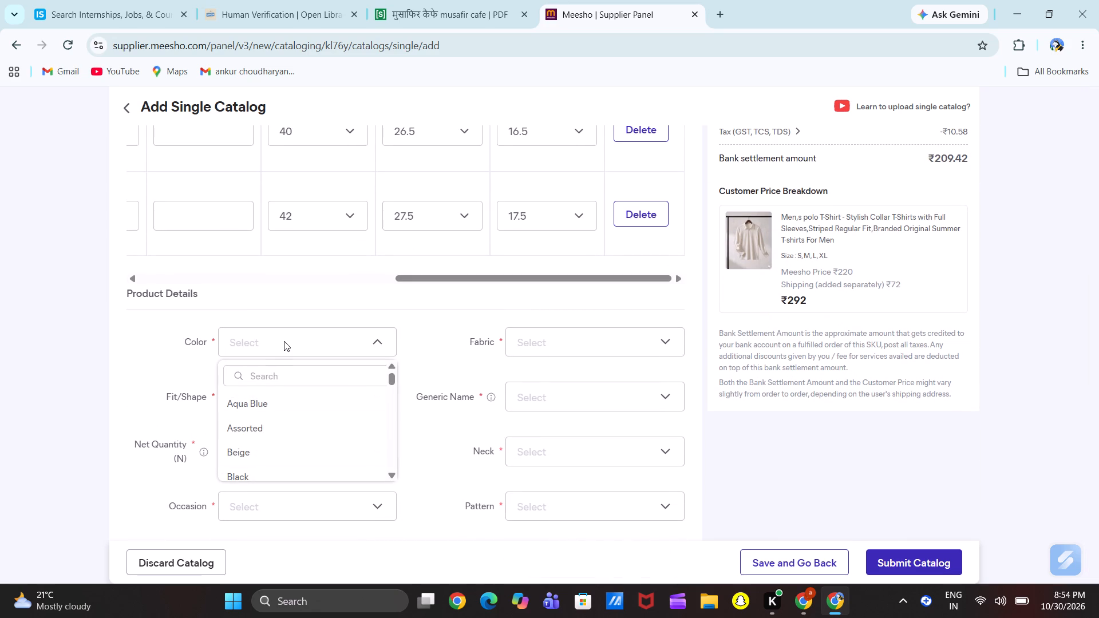
pyautogui.click(274, 378)
pyautogui.write('whi')
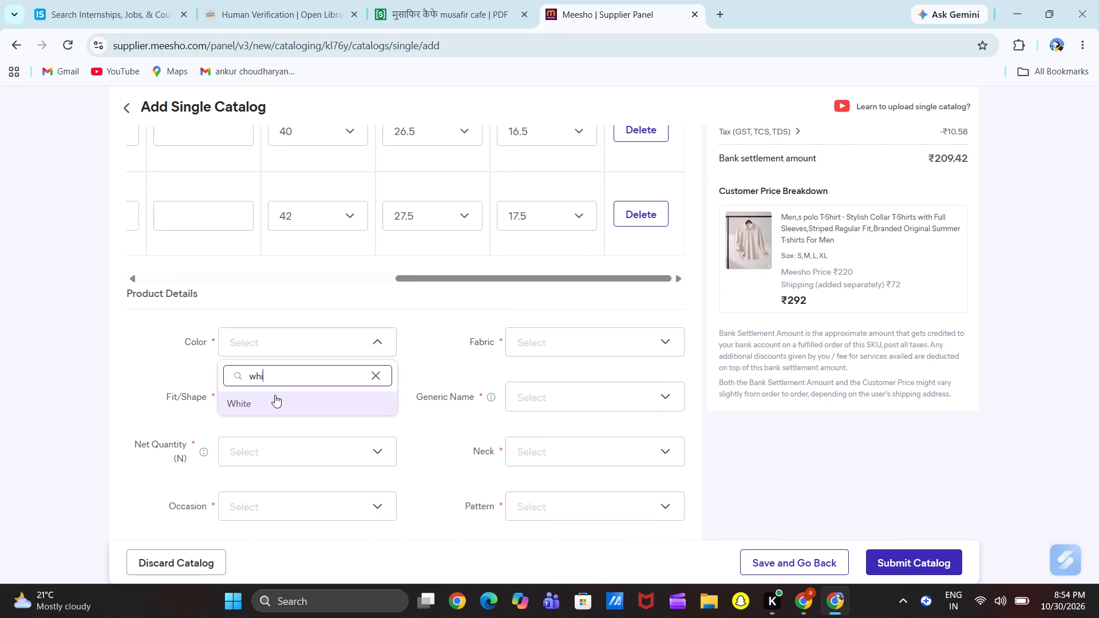
pyautogui.click(275, 395)
pyautogui.click(568, 336)
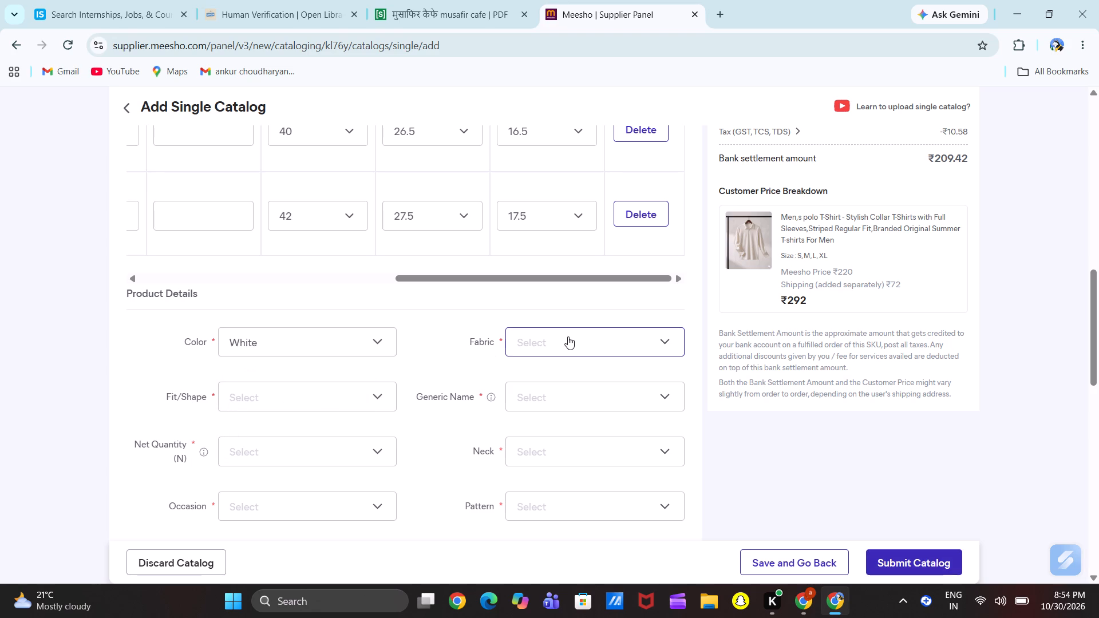
pyautogui.scroll(-2, 600, 441)
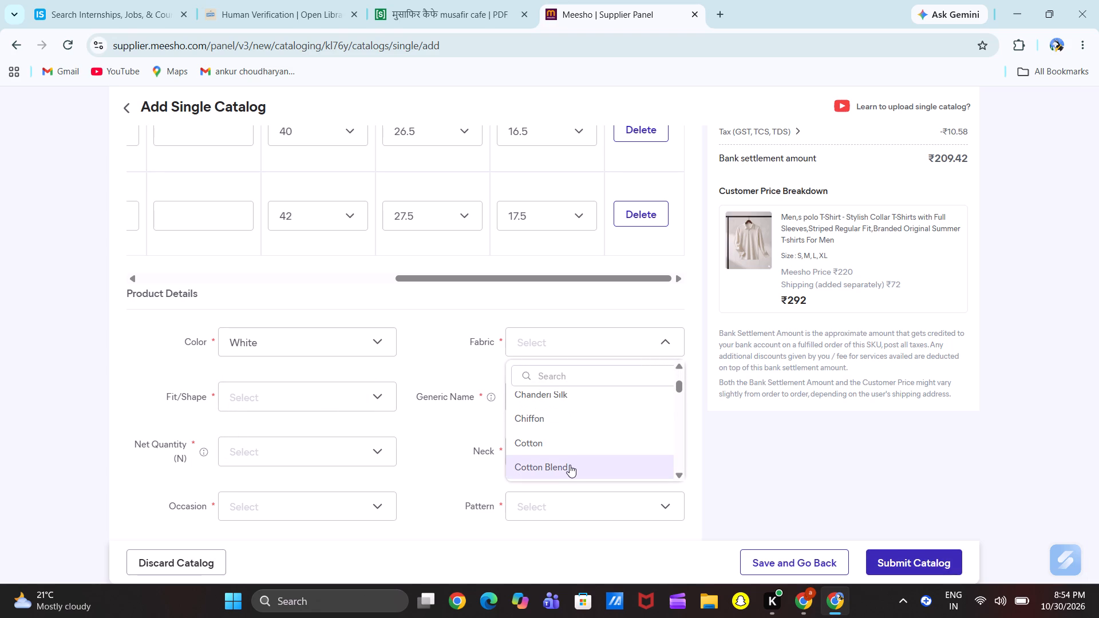
pyautogui.click(568, 465)
# Set the product's fit/shape to Regular and its generic name to Tshirts.
pyautogui.scroll(5, 445, 358)
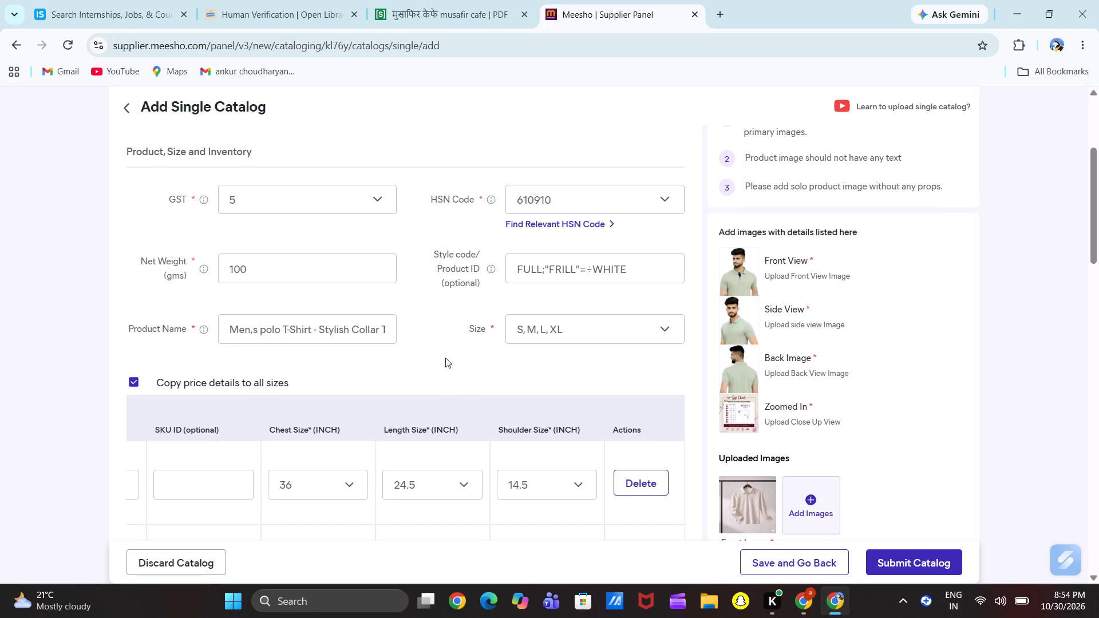
pyautogui.scroll(-6, 445, 358)
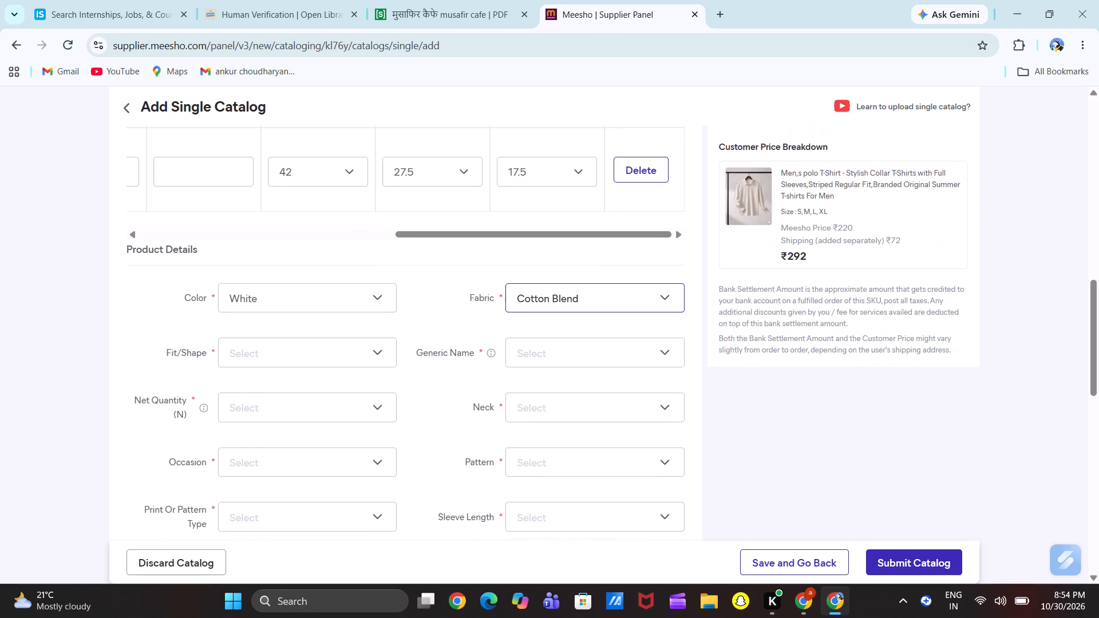
pyautogui.click(318, 355)
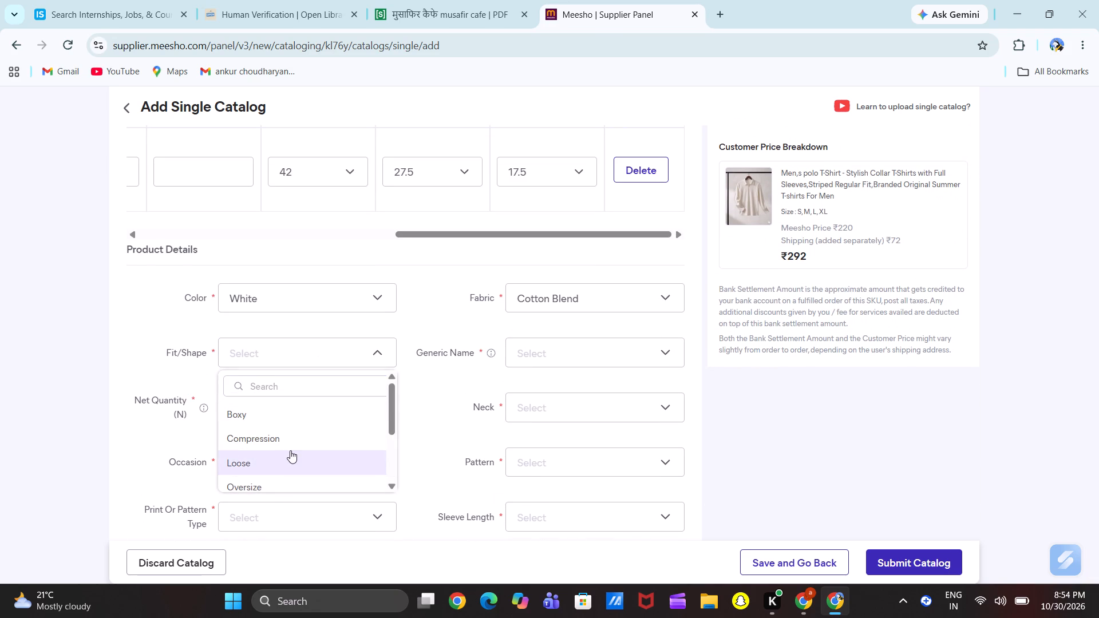
pyautogui.scroll(-1, 271, 485)
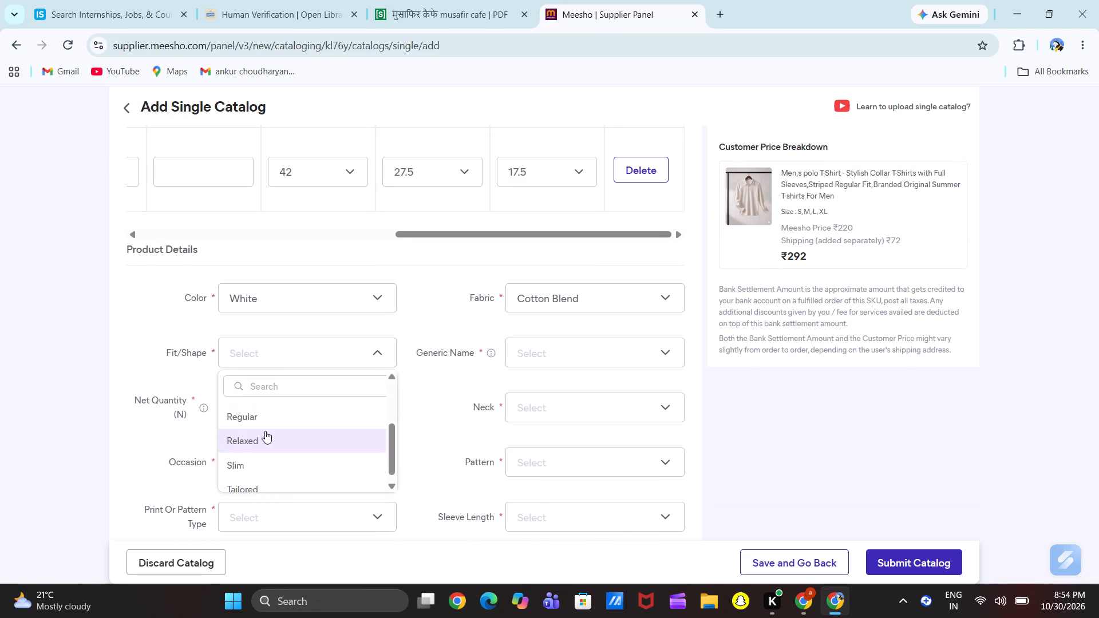
pyautogui.click(302, 417)
pyautogui.click(555, 355)
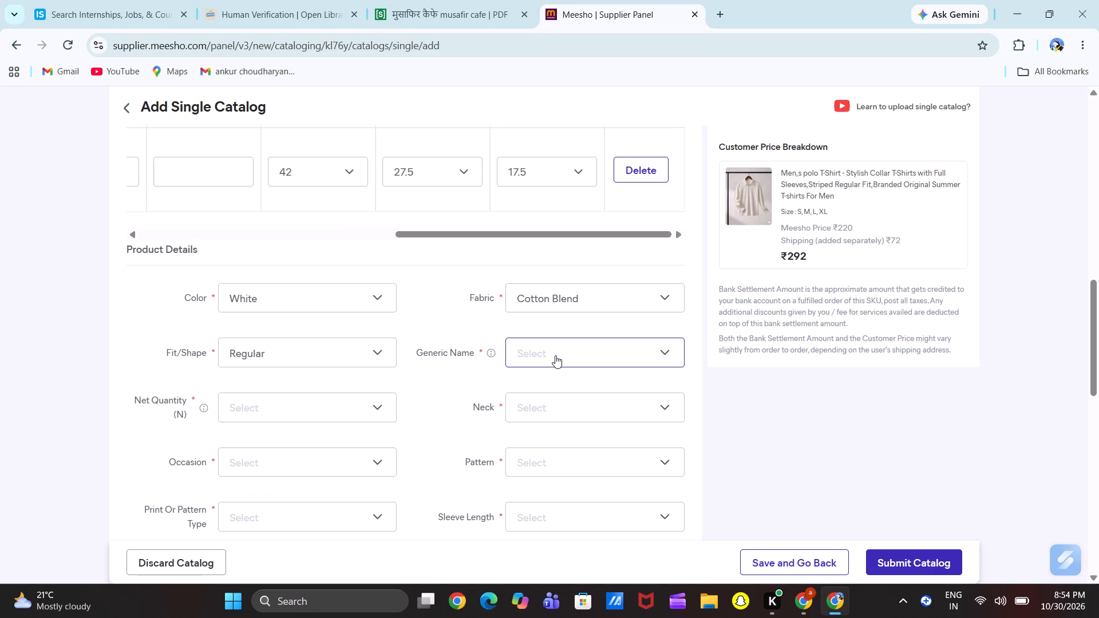
pyautogui.scroll(-2, 539, 451)
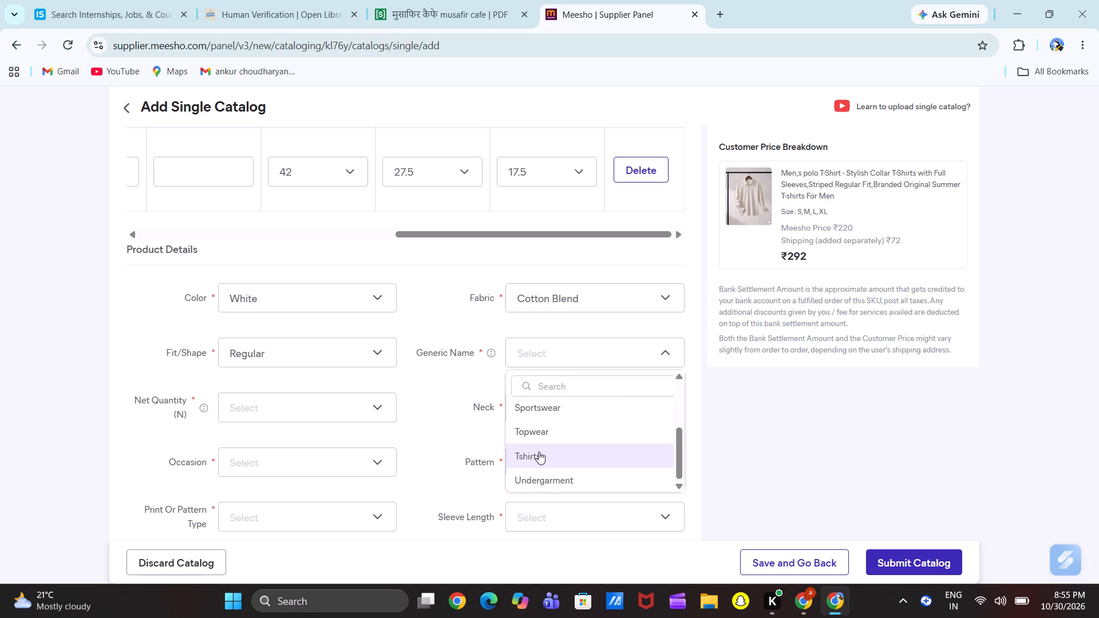
pyautogui.click(539, 451)
# Set the net quantity to 1 and the neck style to Polo.
pyautogui.click(313, 399)
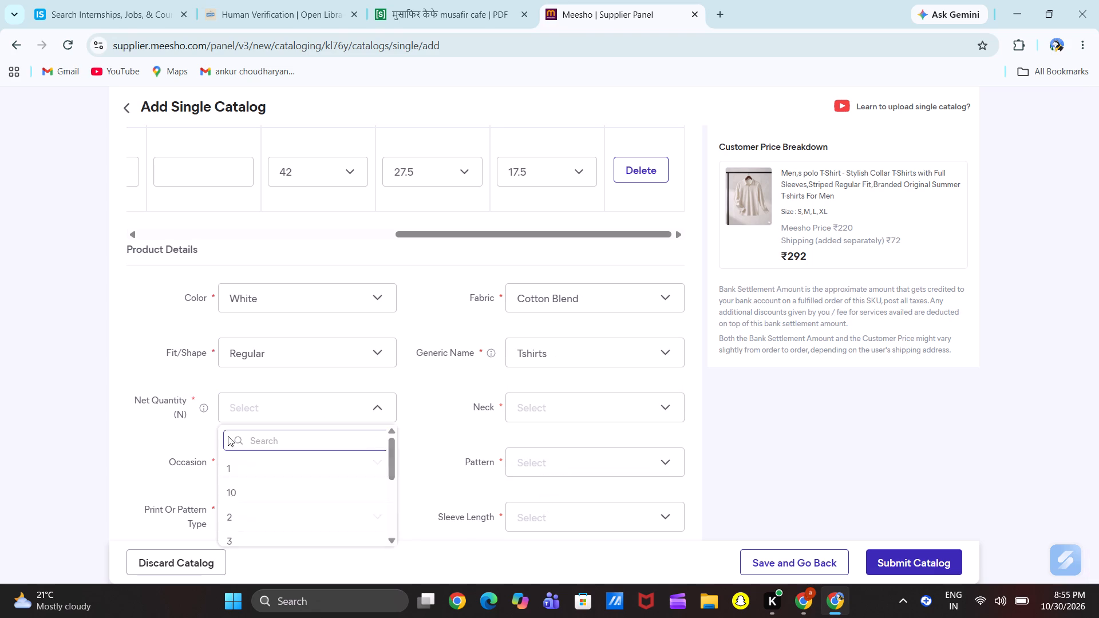
pyautogui.click(255, 467)
pyautogui.click(542, 410)
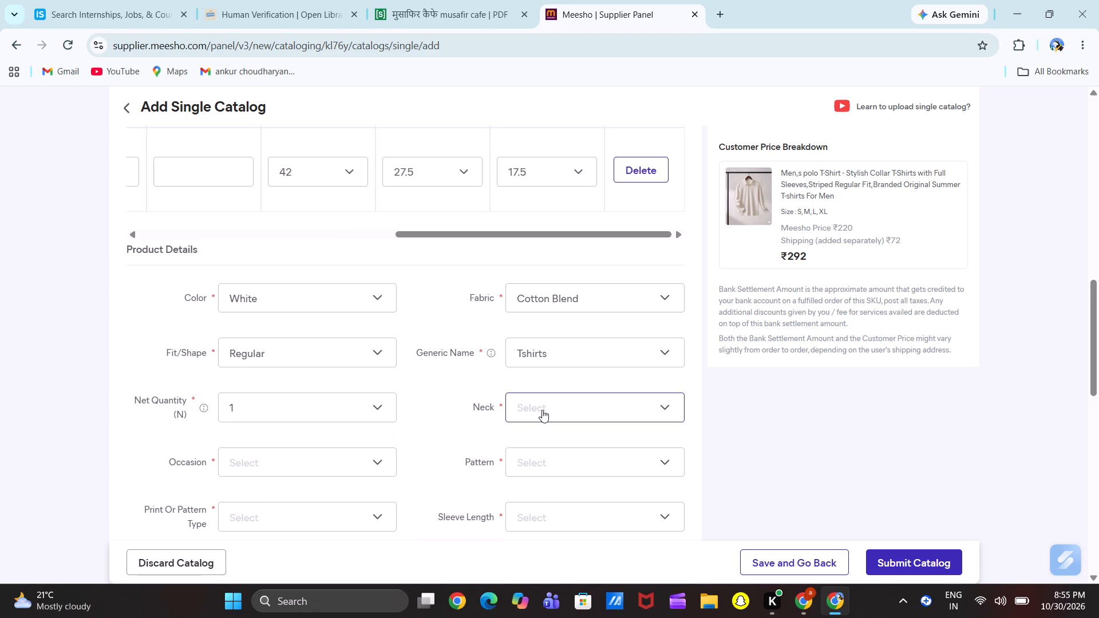
pyautogui.scroll(-2, 552, 501)
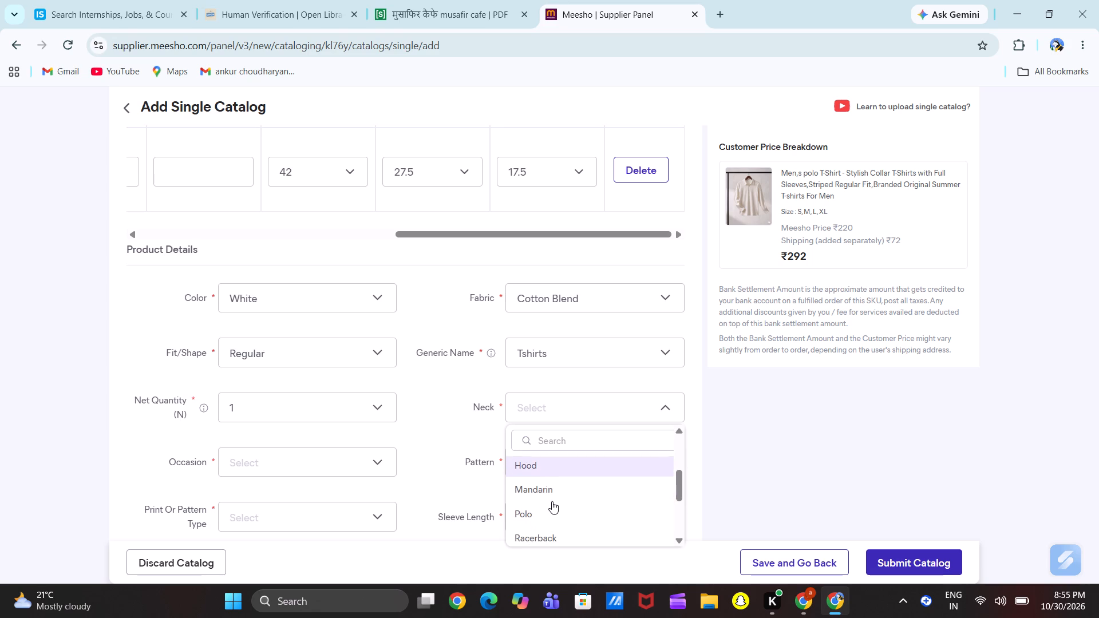
pyautogui.scroll(-1, 552, 501)
pyautogui.click(552, 501)
# Set the product's occasion to Casual and its pattern to Solid.
pyautogui.click(305, 445)
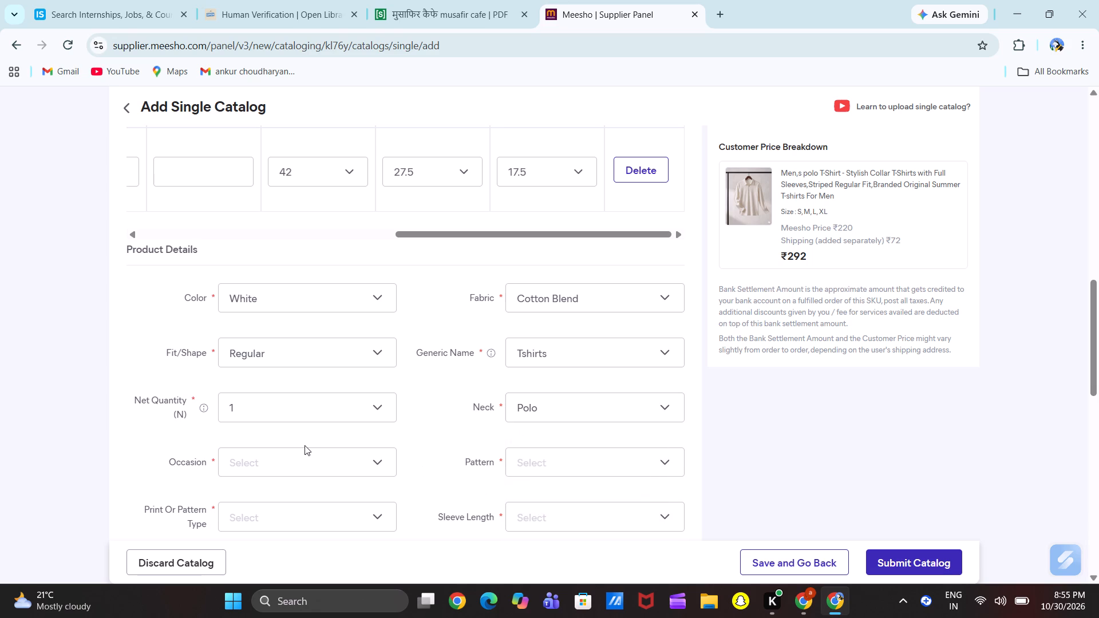
pyautogui.click(294, 461)
pyautogui.scroll(-1, 302, 497)
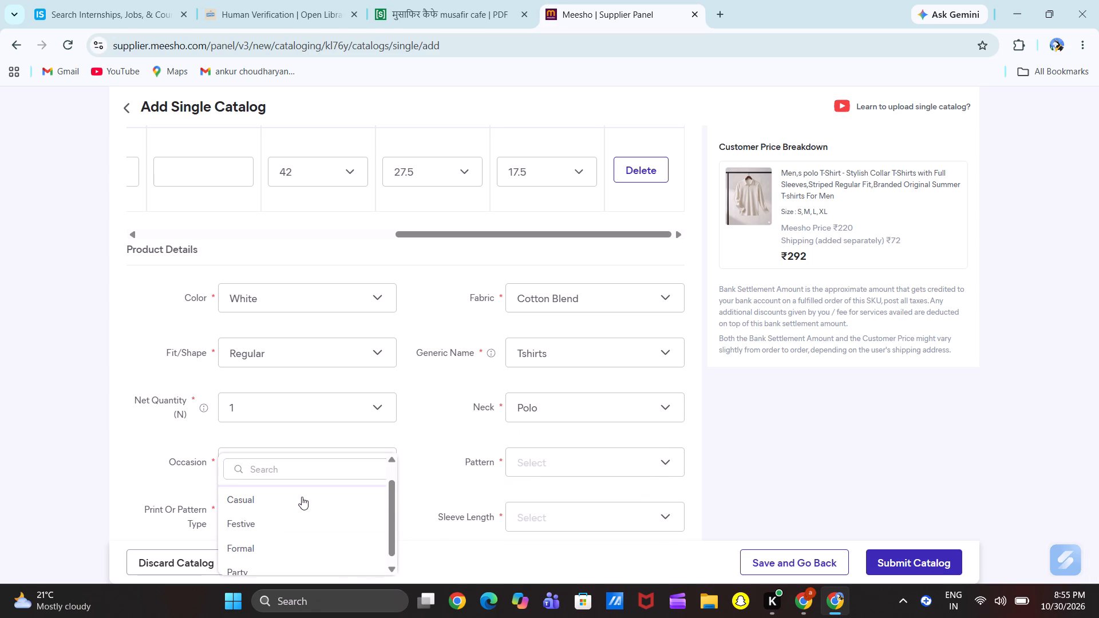
pyautogui.scroll(-1, 302, 497)
pyautogui.click(302, 497)
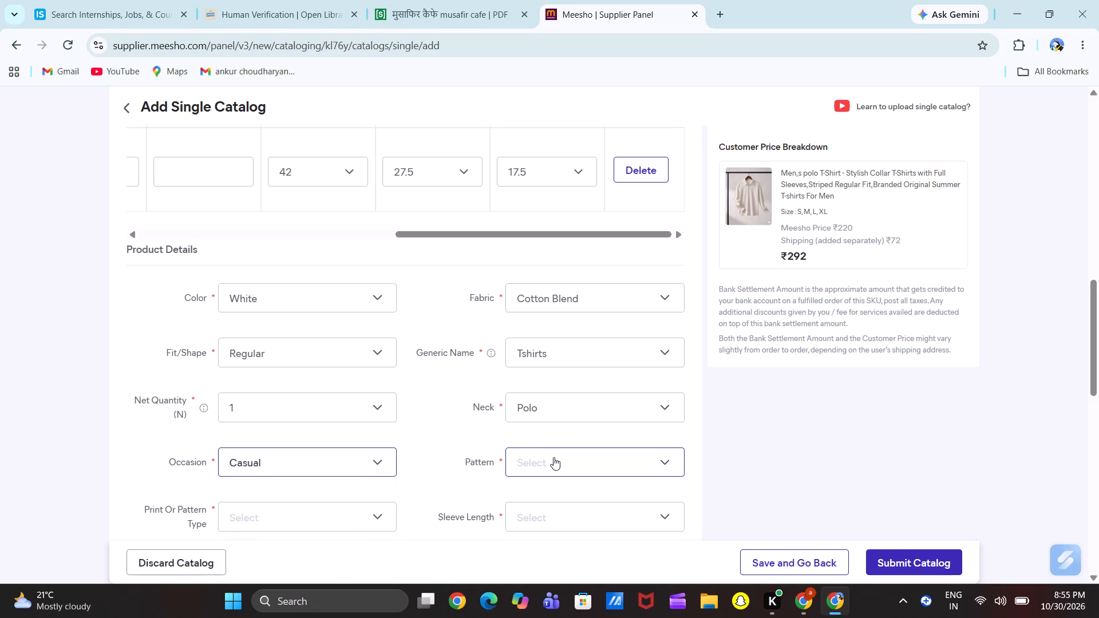
pyautogui.click(554, 457)
pyautogui.scroll(-1, 559, 514)
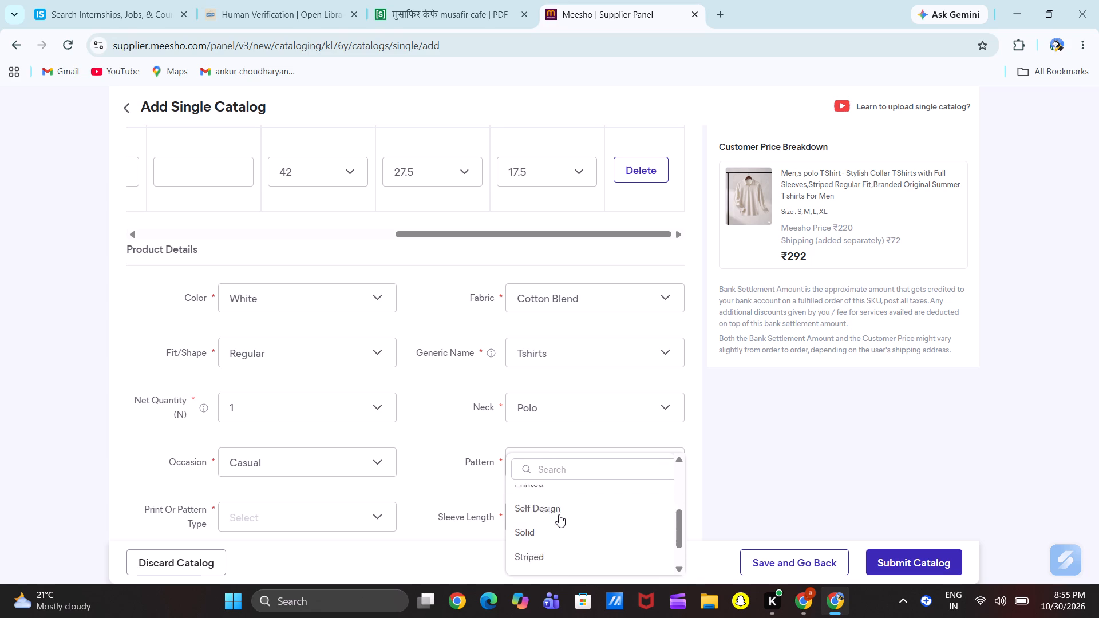
pyautogui.scroll(-1, 559, 514)
pyautogui.click(531, 499)
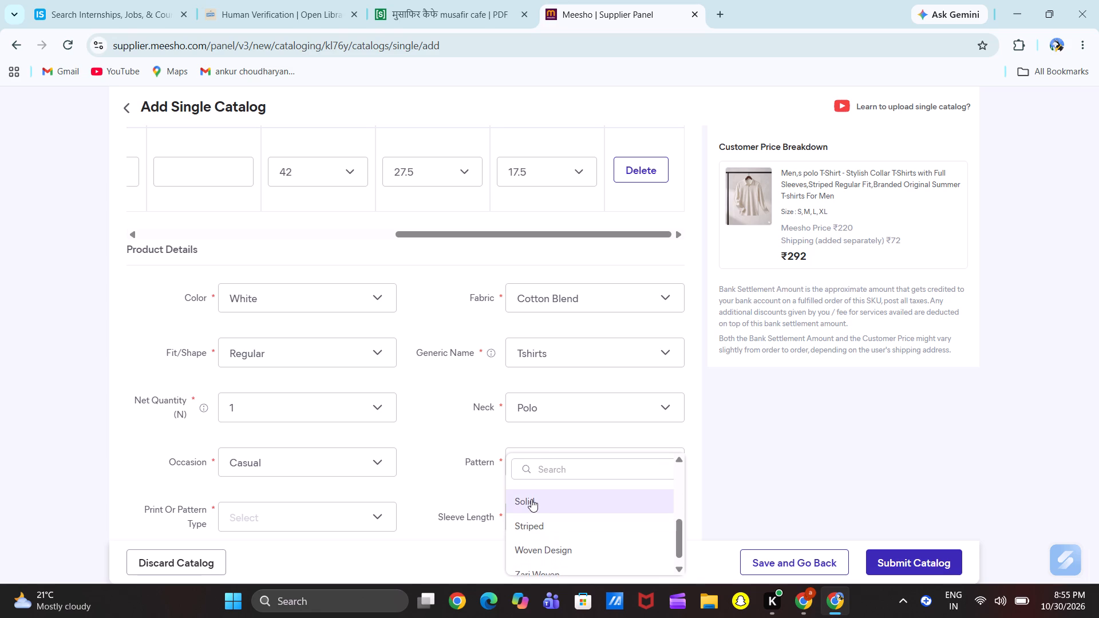
# Set the print or pattern type to Solid.
pyautogui.click(277, 508)
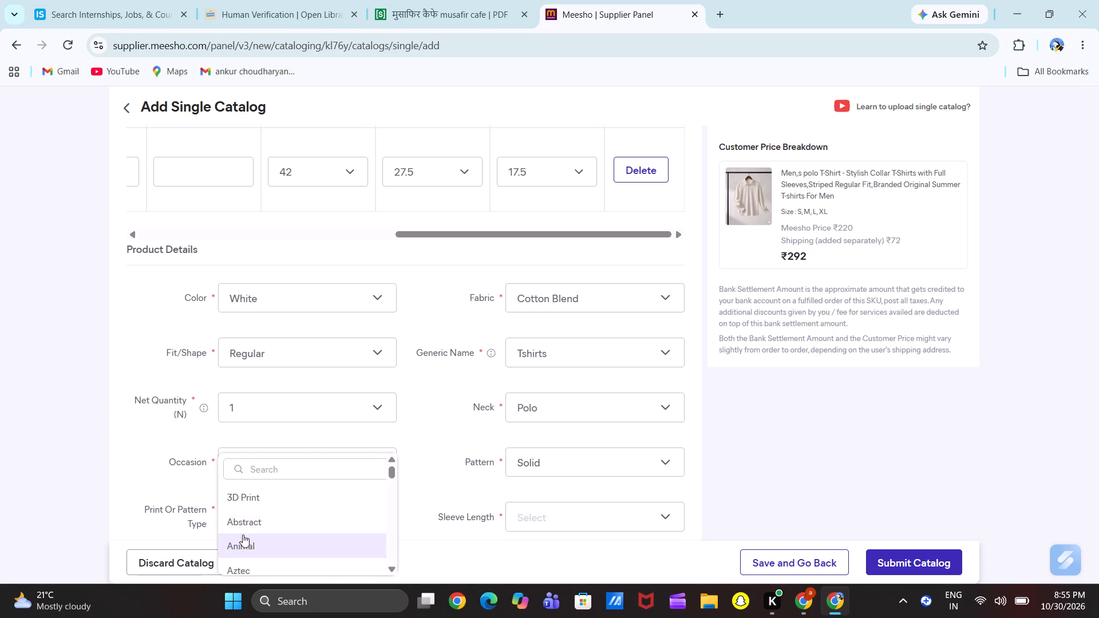
pyautogui.scroll(-3, 280, 539)
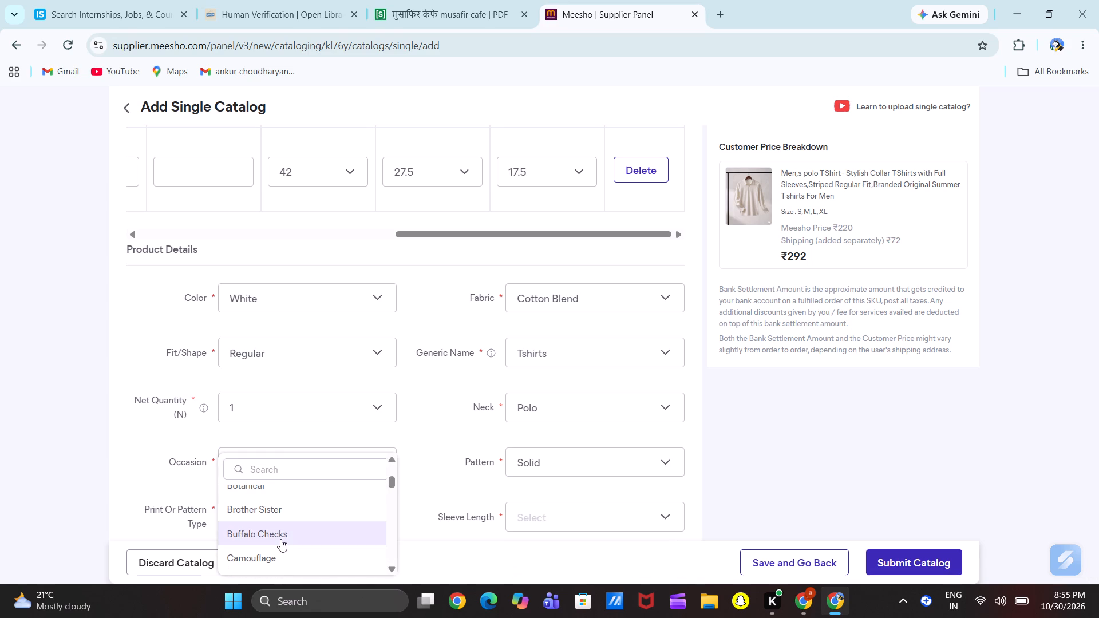
pyautogui.scroll(-1, 280, 539)
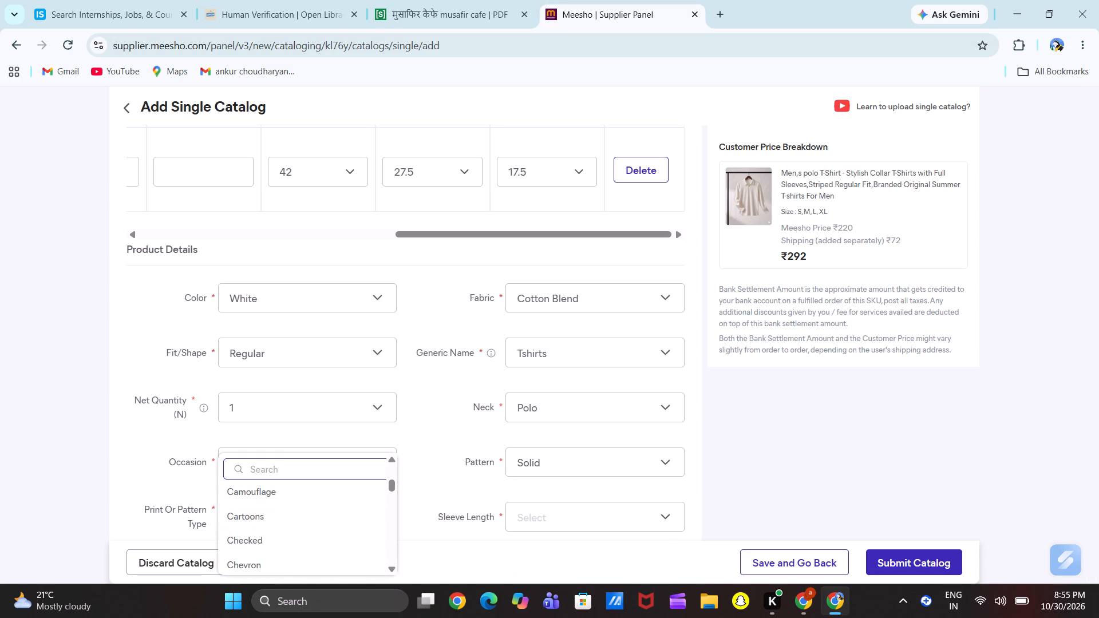
pyautogui.click(268, 468)
pyautogui.write('so')
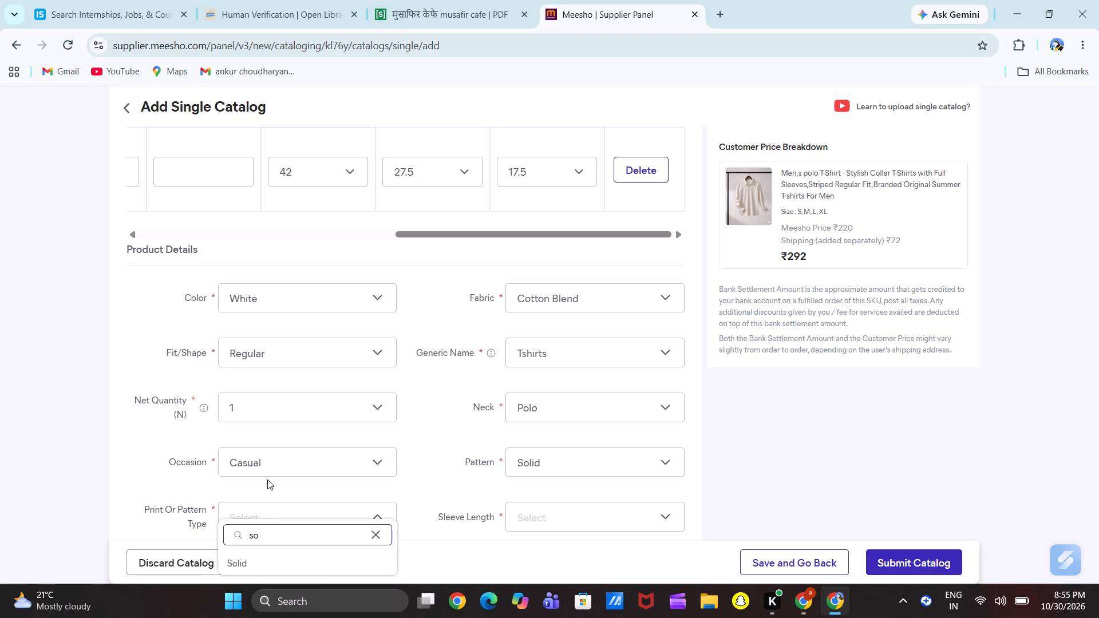
pyautogui.click(285, 554)
# Set the sleeve length to Long Sleeves and the country of origin to India.
pyautogui.scroll(-1, 469, 521)
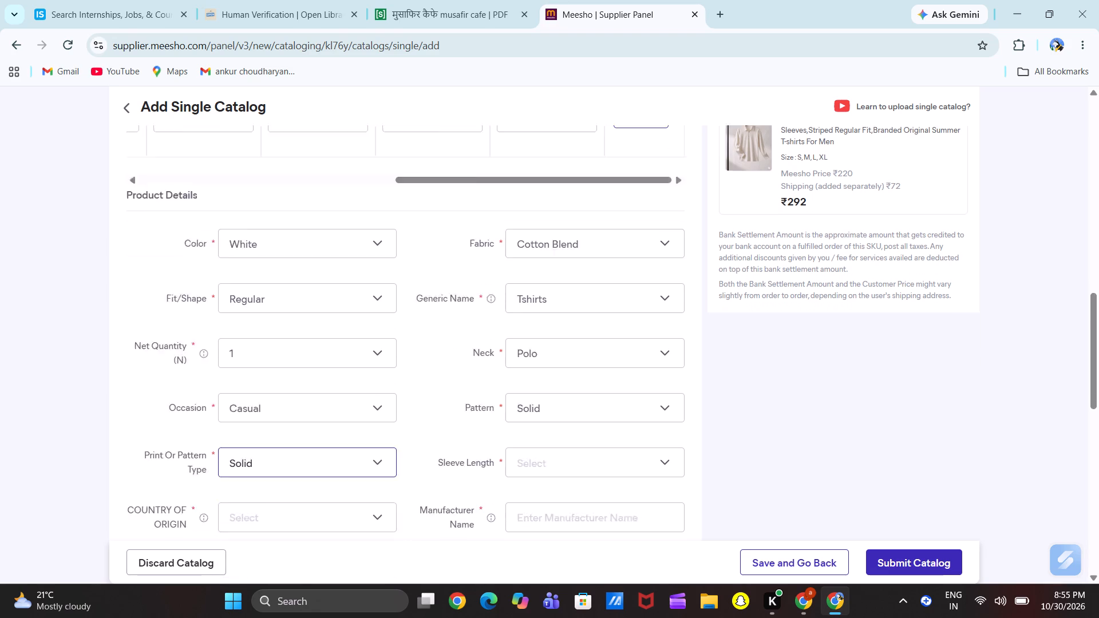
pyautogui.scroll(-1, 469, 521)
pyautogui.click(567, 351)
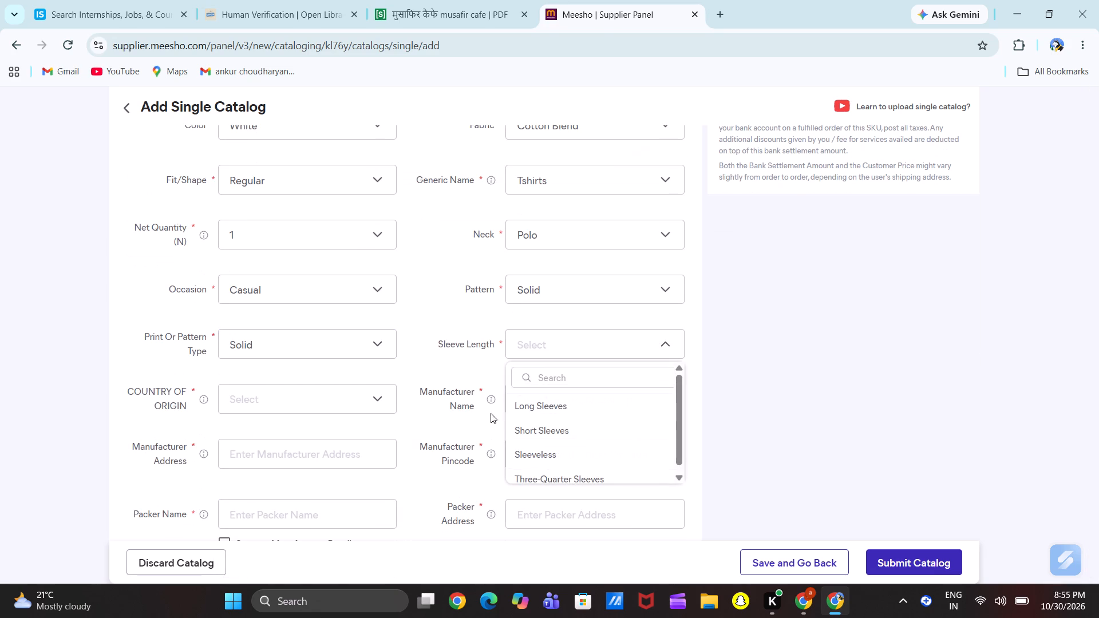
pyautogui.click(543, 409)
pyautogui.click(260, 387)
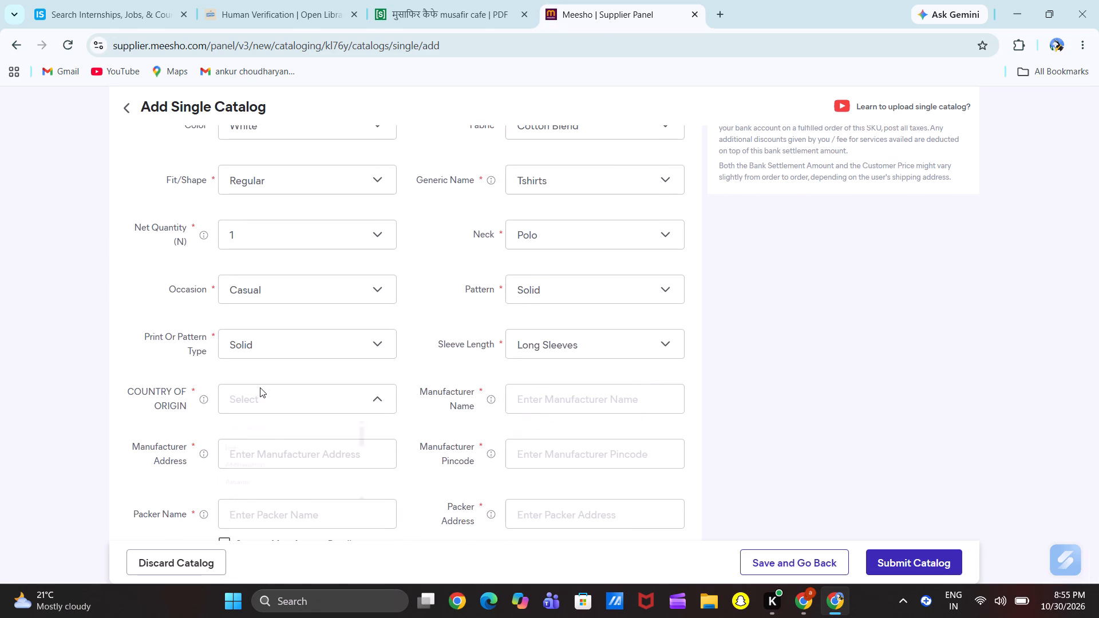
pyautogui.click(251, 455)
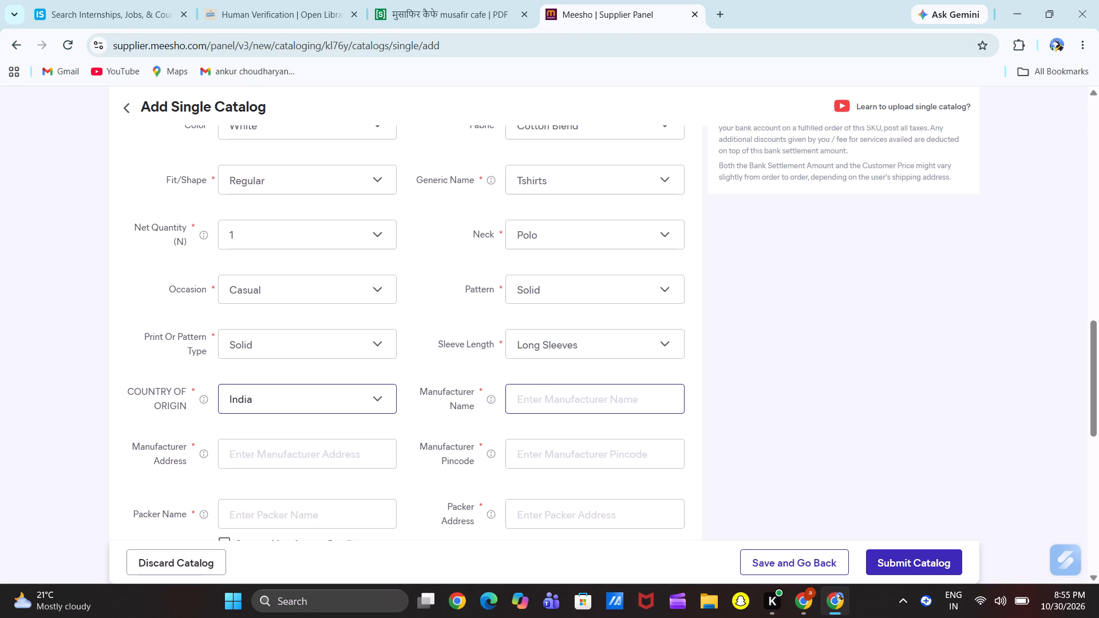
# Enter TRIPATHI as the manufacturer name and fill in the manufacturer's address and pincode.
pyautogui.click(533, 407)
pyautogui.click(614, 438)
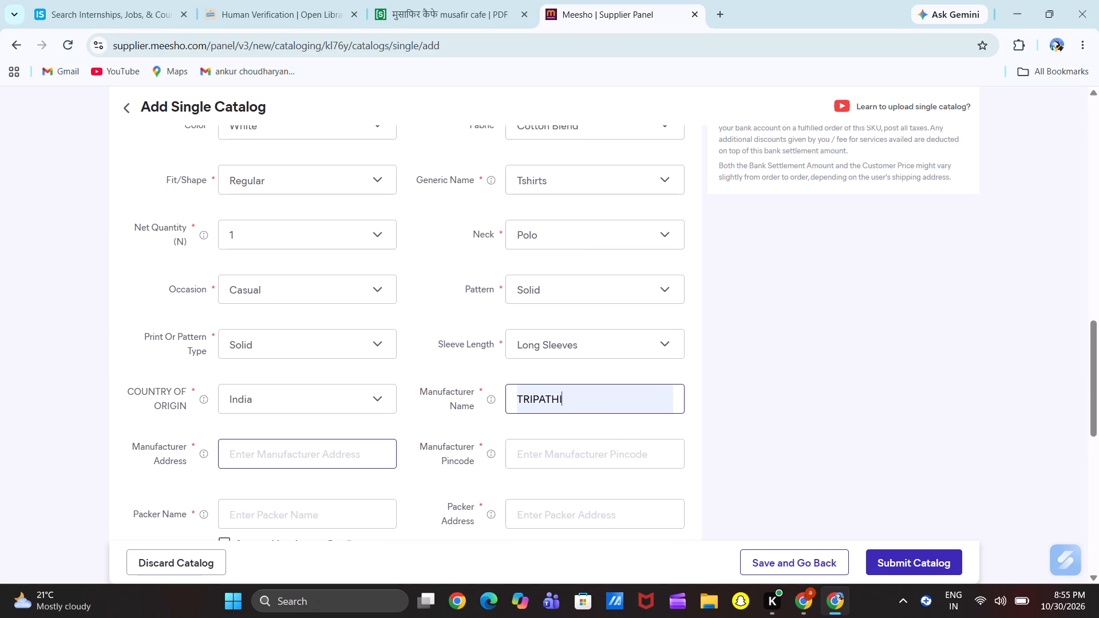
pyautogui.click(318, 456)
pyautogui.press('s')
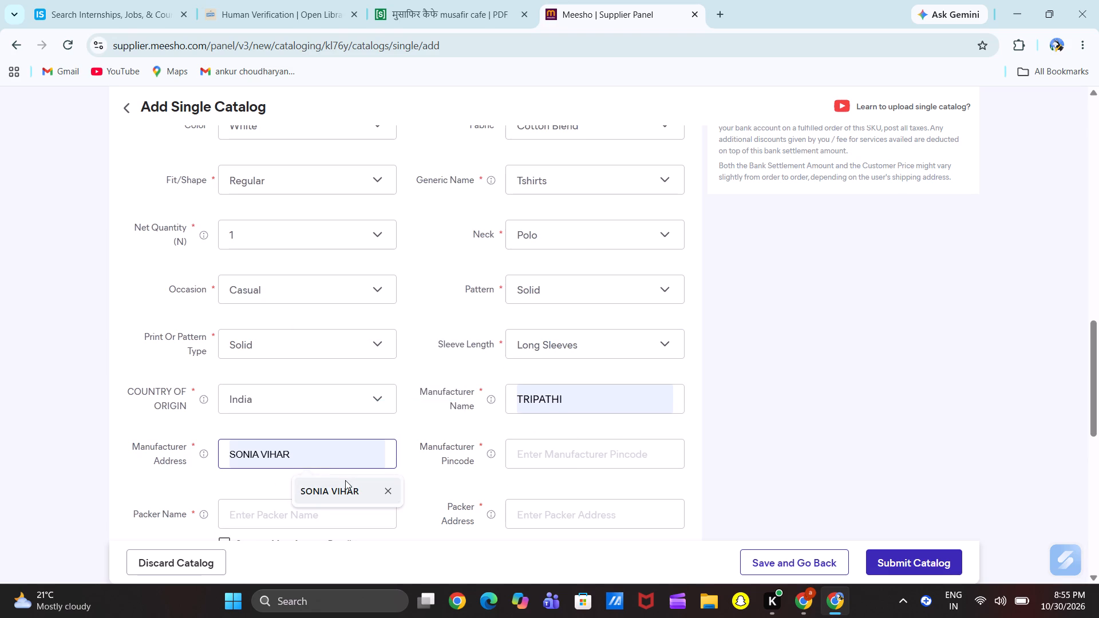
pyautogui.click(346, 482)
pyautogui.click(599, 461)
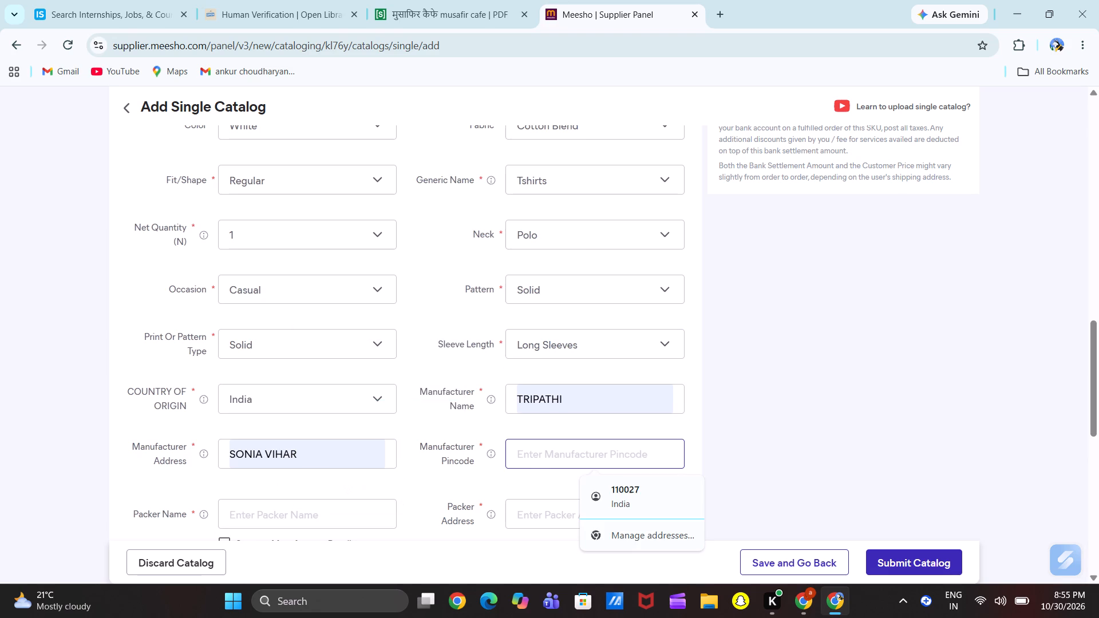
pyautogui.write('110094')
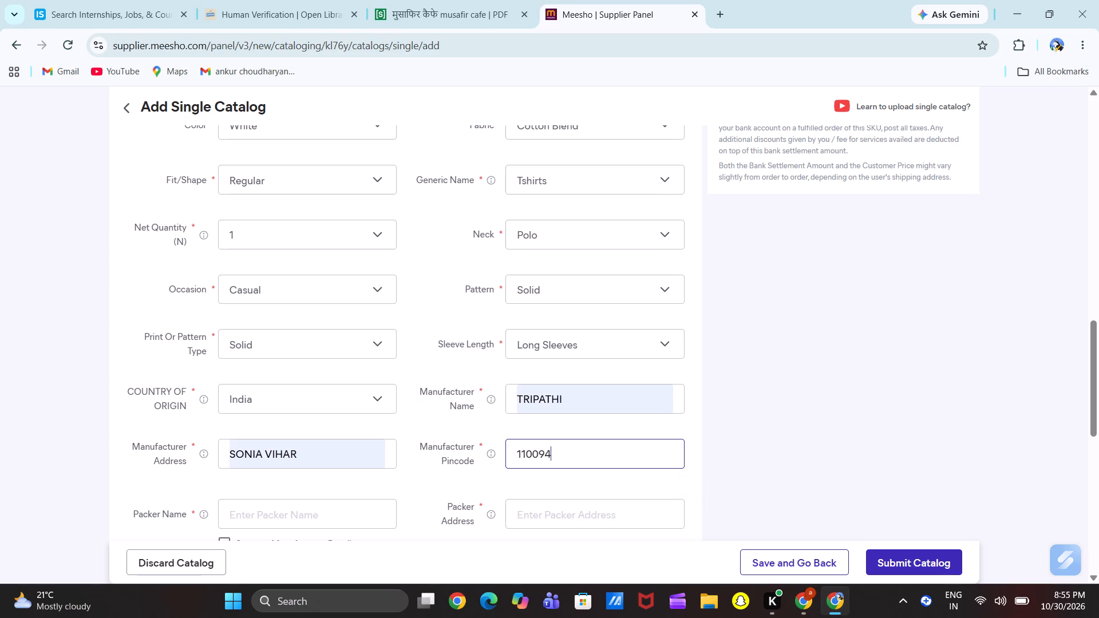
# Enter TRIPATHI as the packer name and give the packer the same address as the manufacturer.
pyautogui.scroll(-2, 599, 461)
pyautogui.click(371, 517)
pyautogui.click(317, 476)
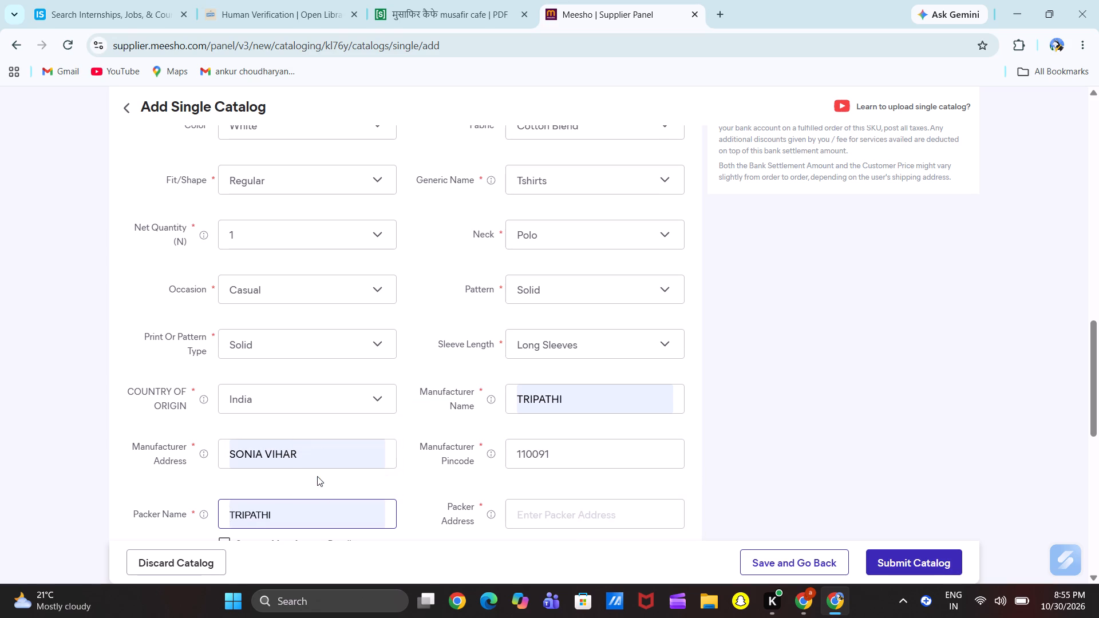
pyautogui.click(528, 514)
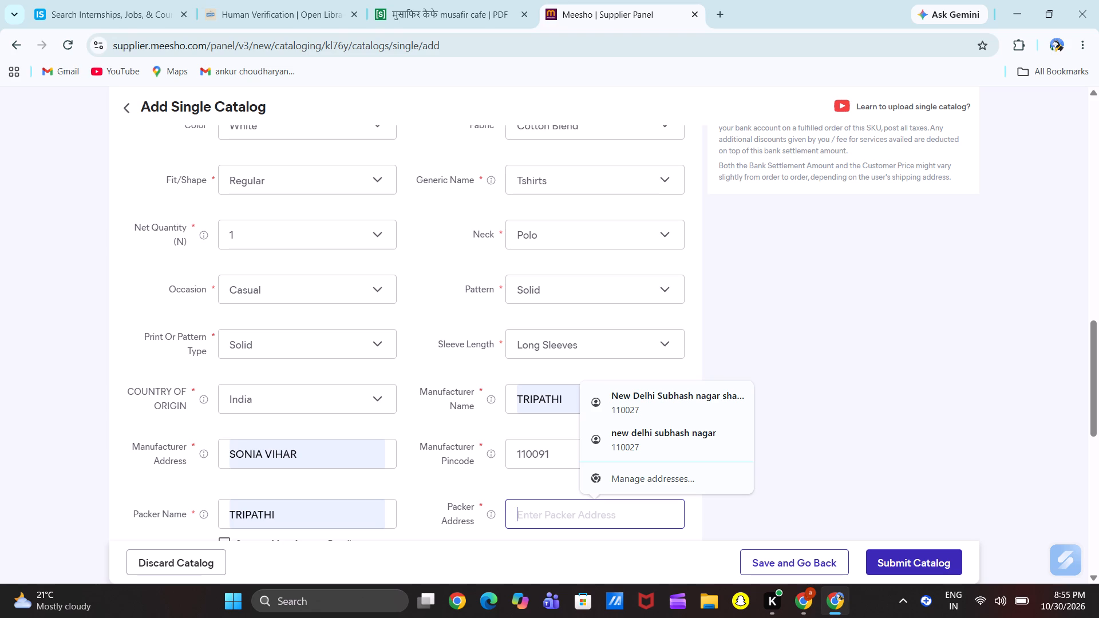
pyautogui.press('s')
pyautogui.click(629, 478)
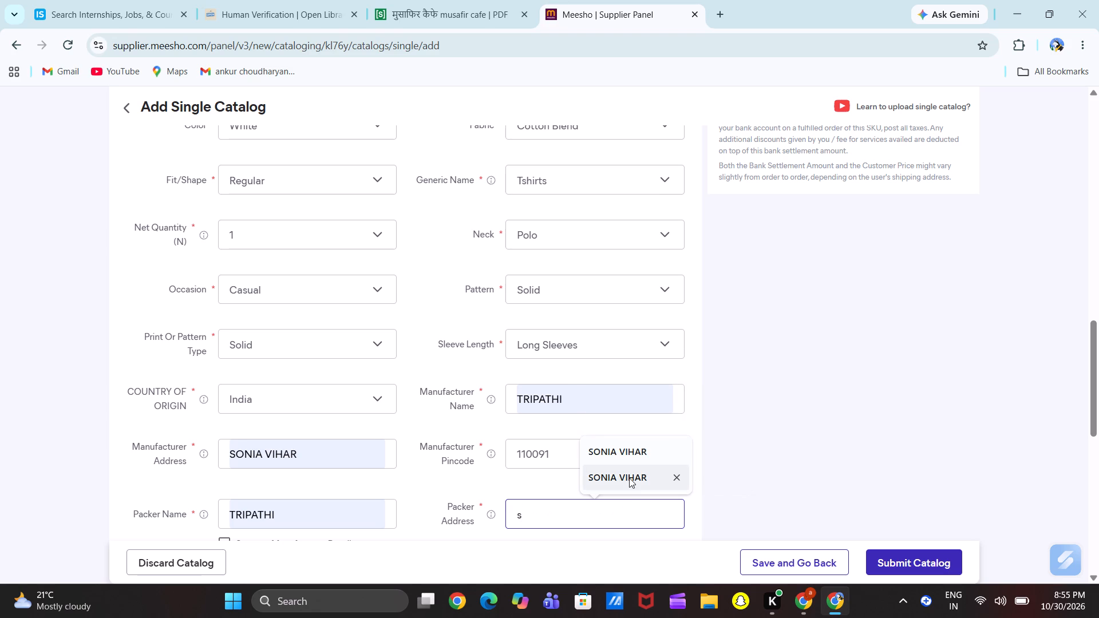
# Correct the last digit of the manufacturer pincode to 4.
pyautogui.scroll(-3, 465, 437)
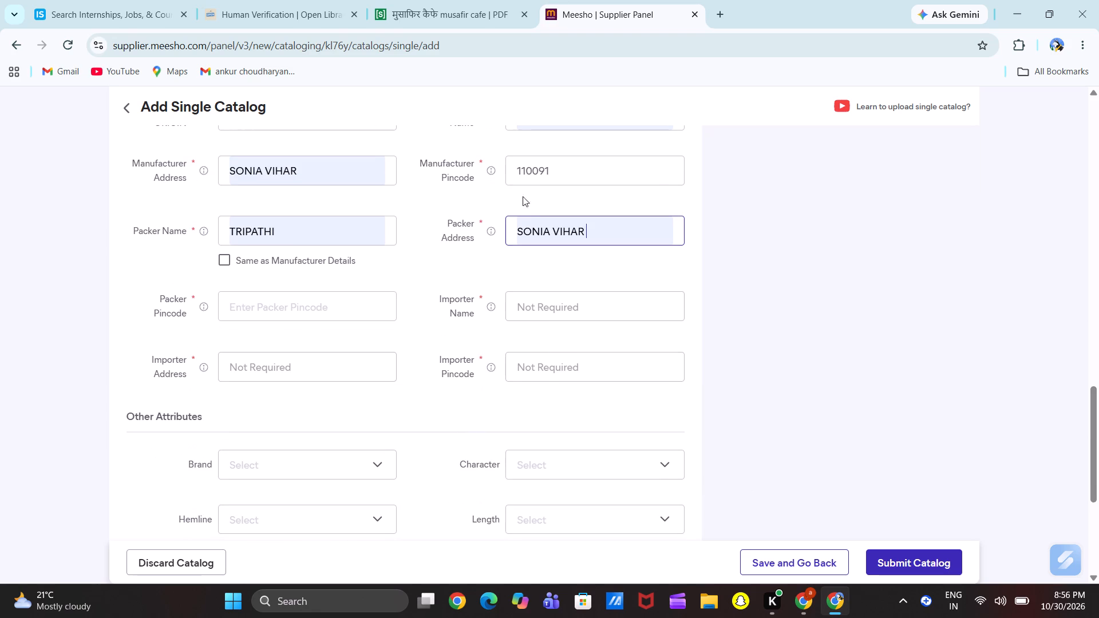
pyautogui.click(552, 169)
pyautogui.press('BackSpace')
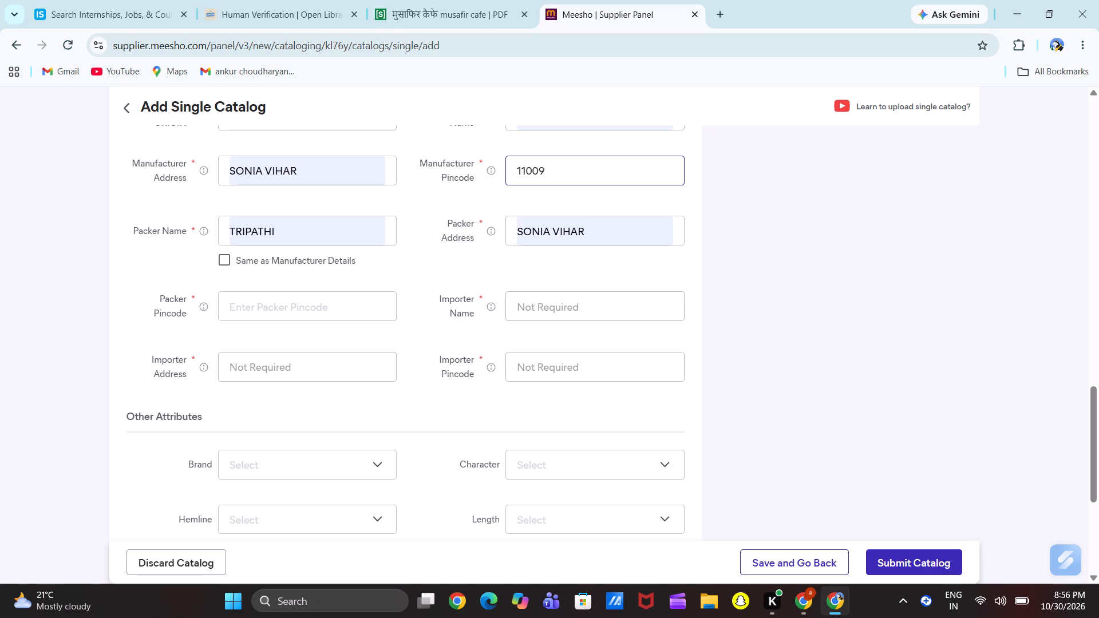
pyautogui.press('4')
# Enter the packer pincode, using the same pincode as the manufacturer's.
pyautogui.hscroll(-2, 438, 247)
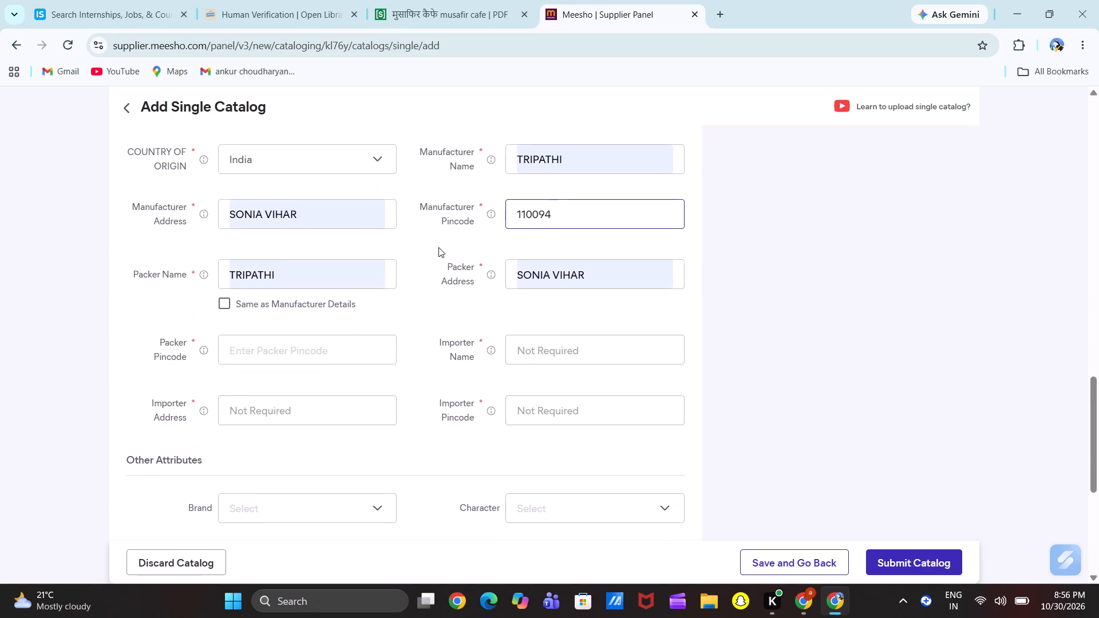
pyautogui.click(291, 340)
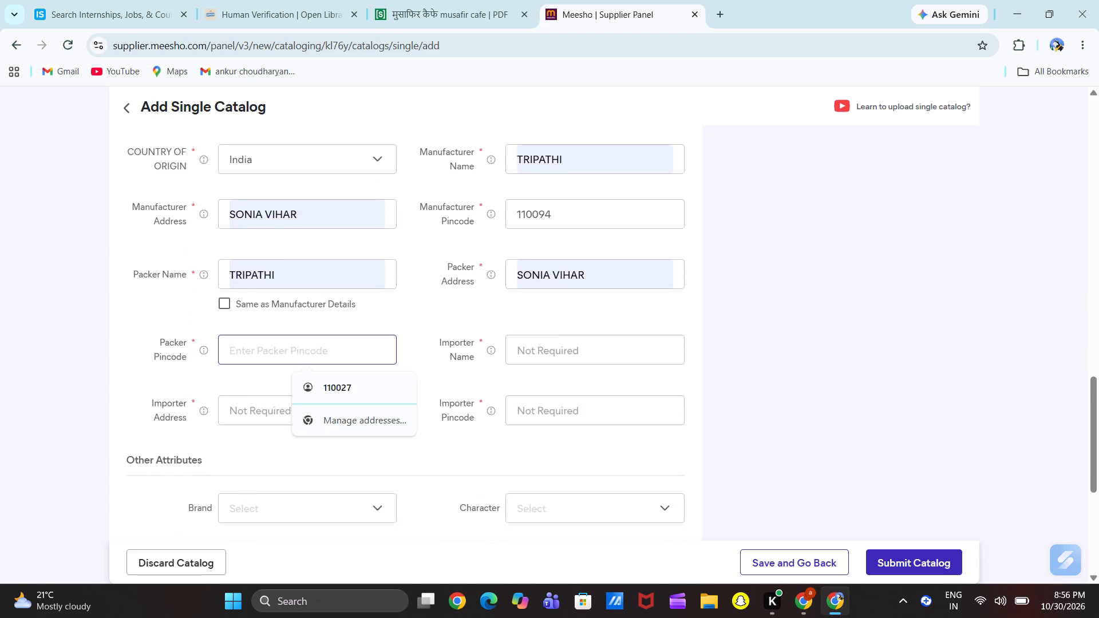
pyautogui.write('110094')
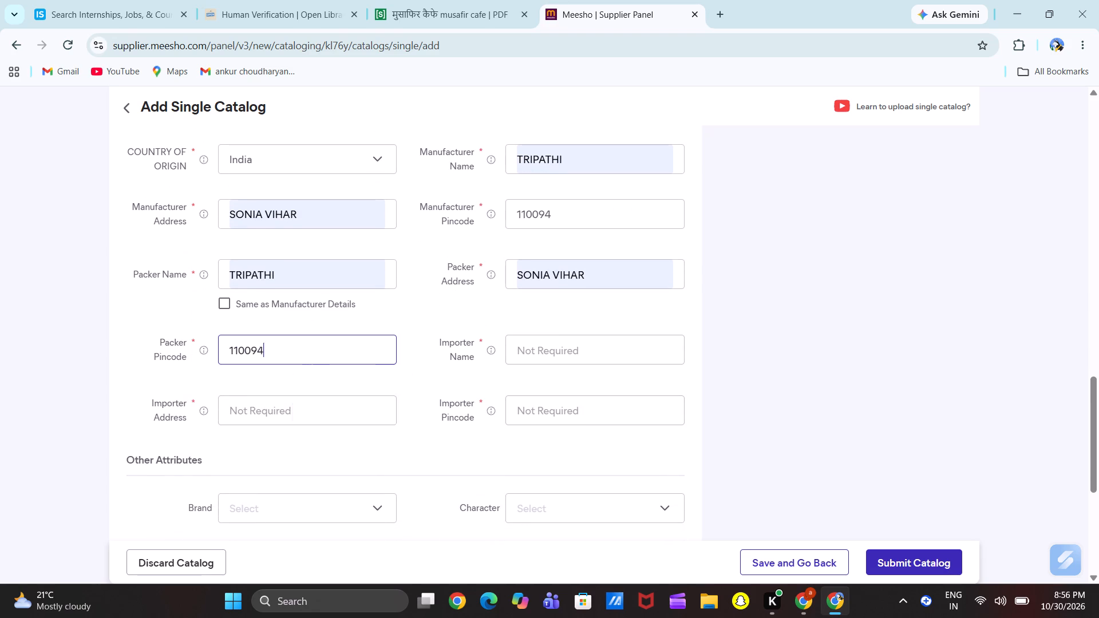
# Set the length to Regular in the other attributes and leave sleeve styling unselected.
pyautogui.scroll(-4, 408, 425)
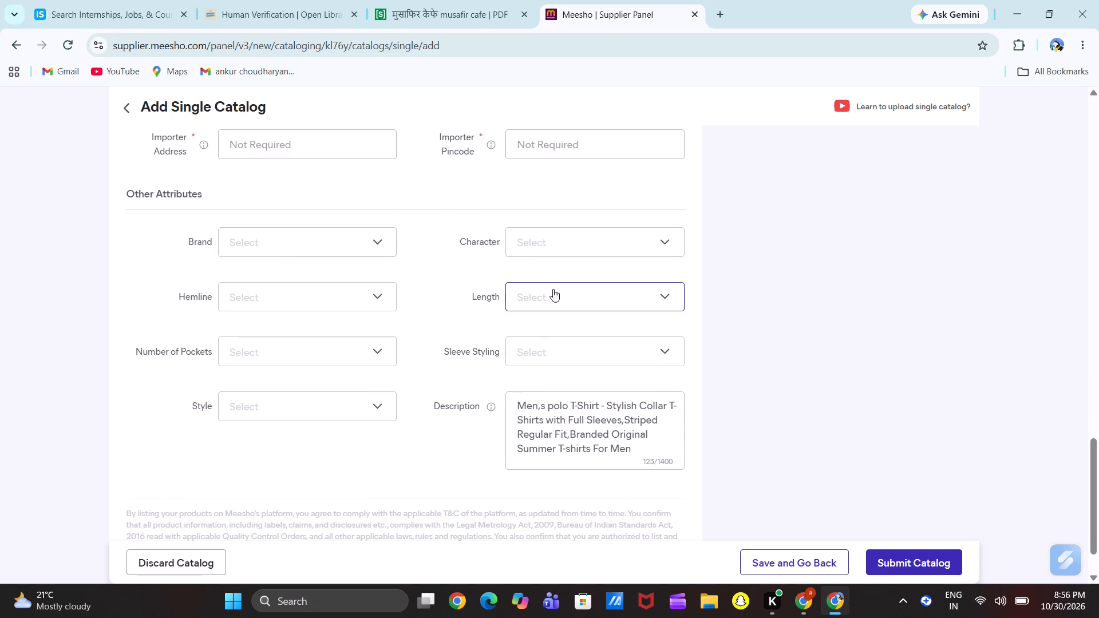
pyautogui.click(554, 290)
pyautogui.click(543, 402)
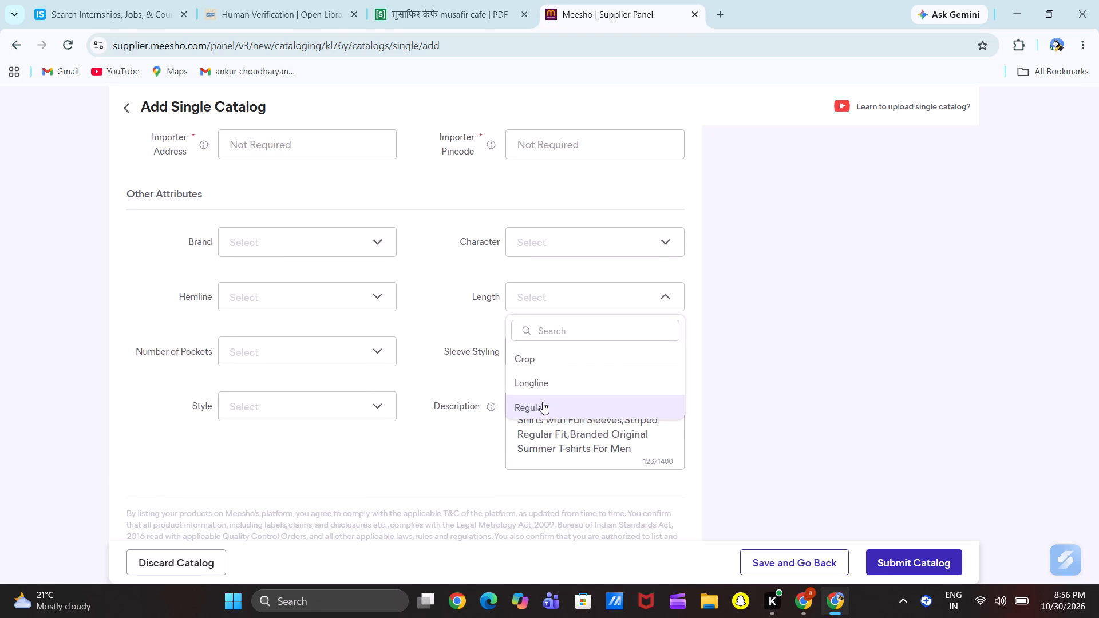
pyautogui.click(540, 360)
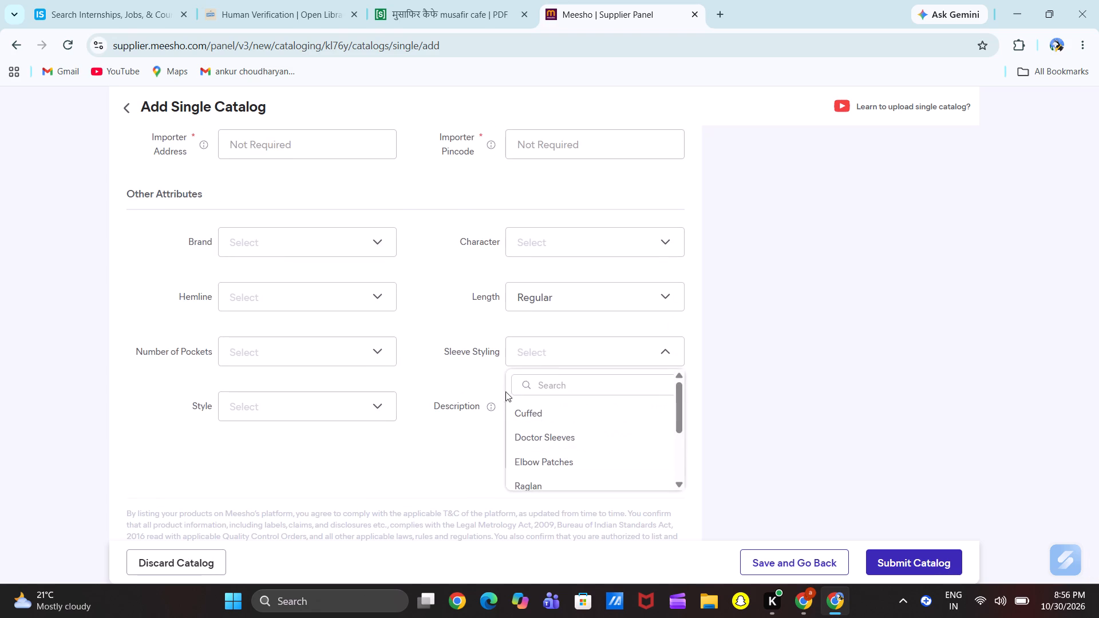
pyautogui.click(435, 489)
# Set the style to Korean and the number of pockets to No Pocket.
pyautogui.click(319, 407)
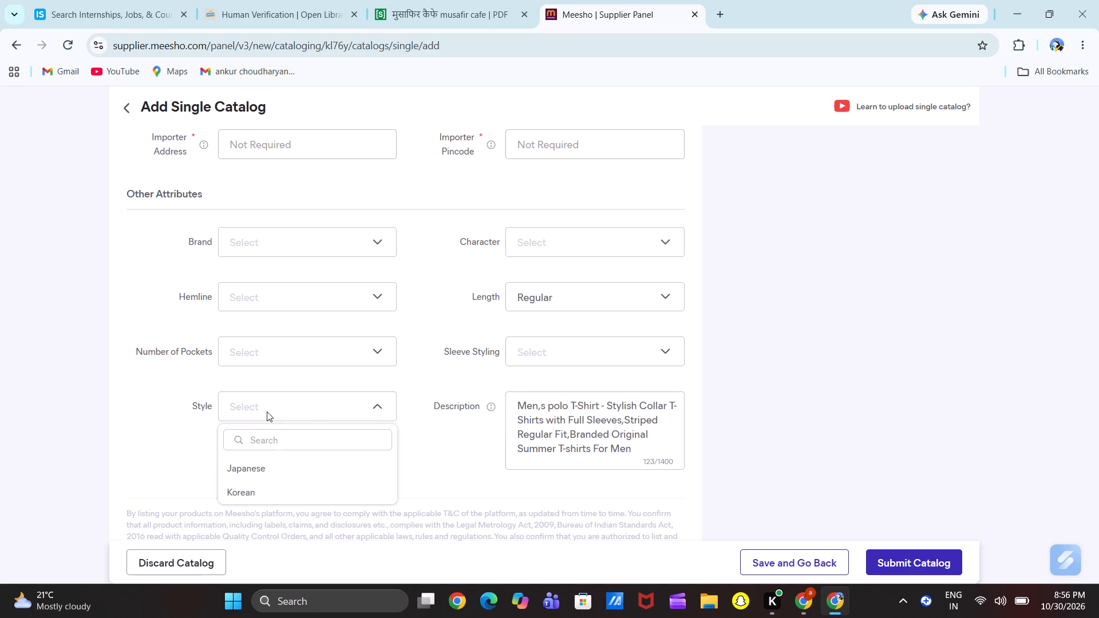
pyautogui.click(283, 485)
pyautogui.click(280, 343)
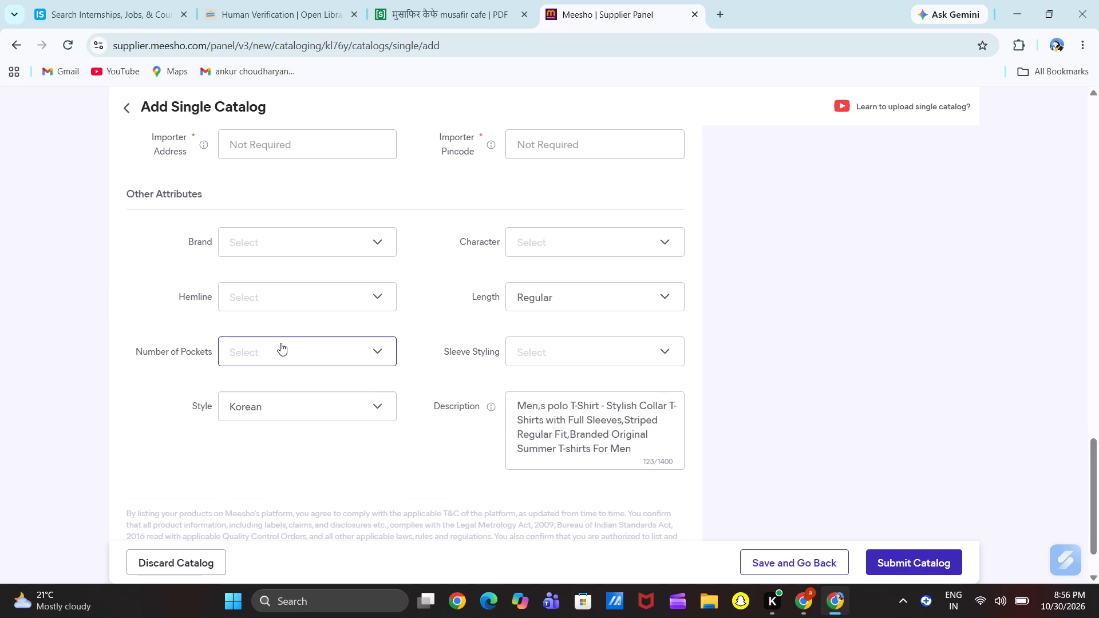
pyautogui.click(270, 459)
# Switch to the details of Product 2, the black T-shirt.
pyautogui.scroll(6, 430, 309)
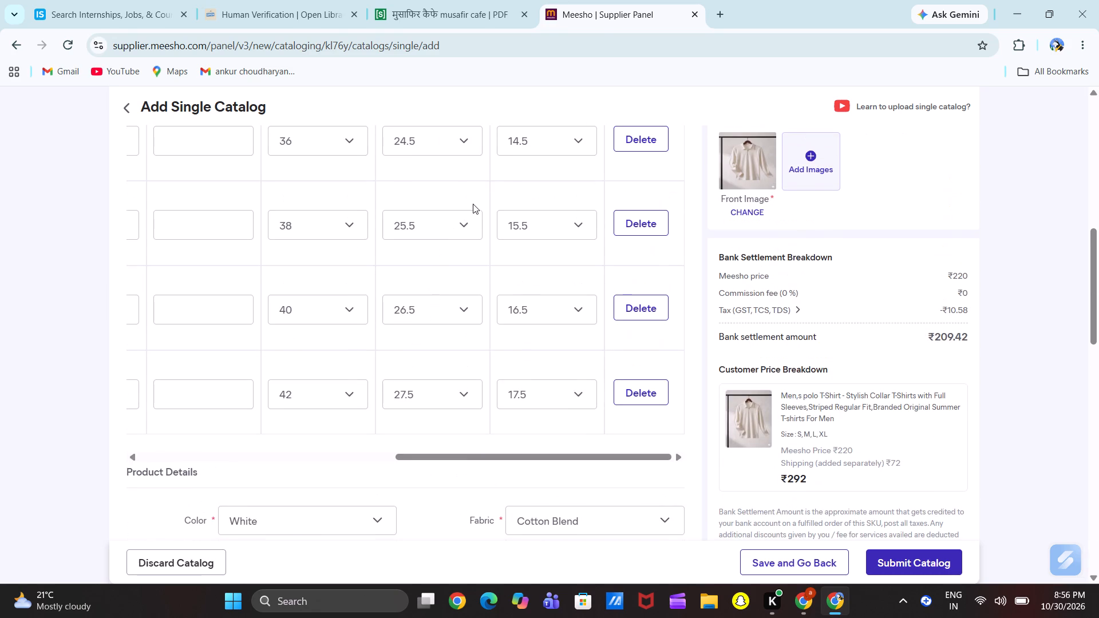
pyautogui.scroll(5, 488, 175)
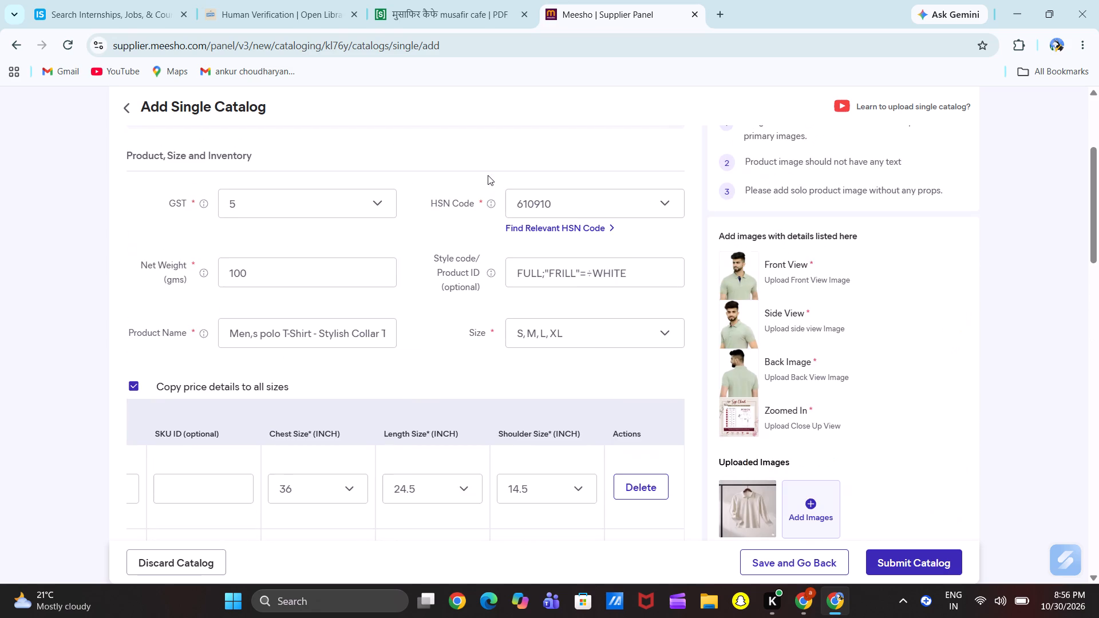
pyautogui.scroll(3, 488, 175)
pyautogui.scroll(-1, 488, 175)
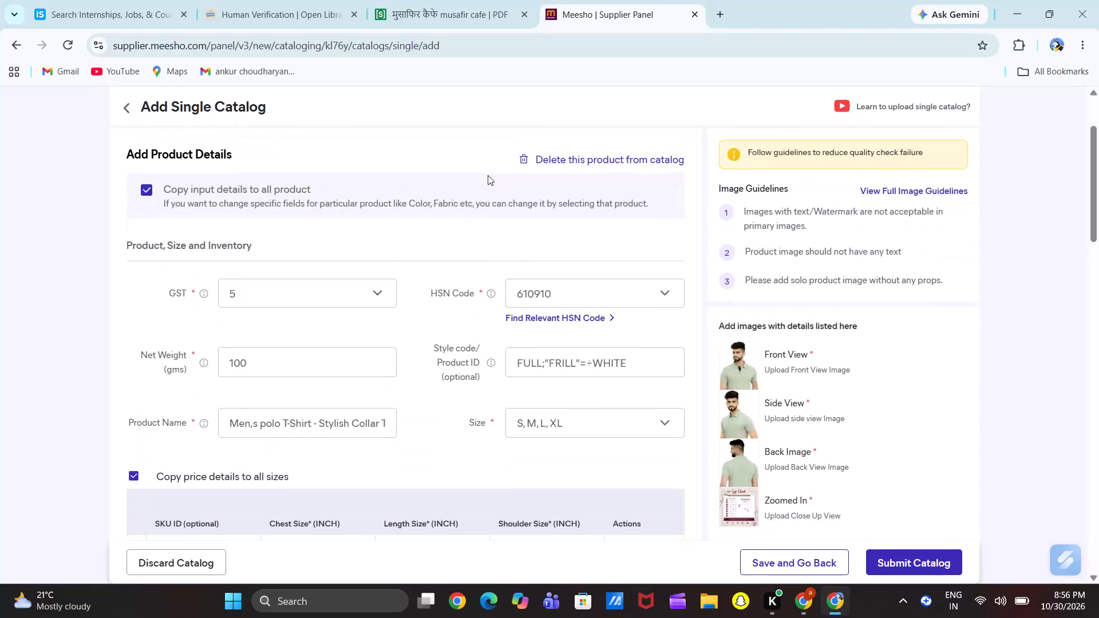
pyautogui.scroll(-2, 488, 175)
pyautogui.scroll(5, 488, 175)
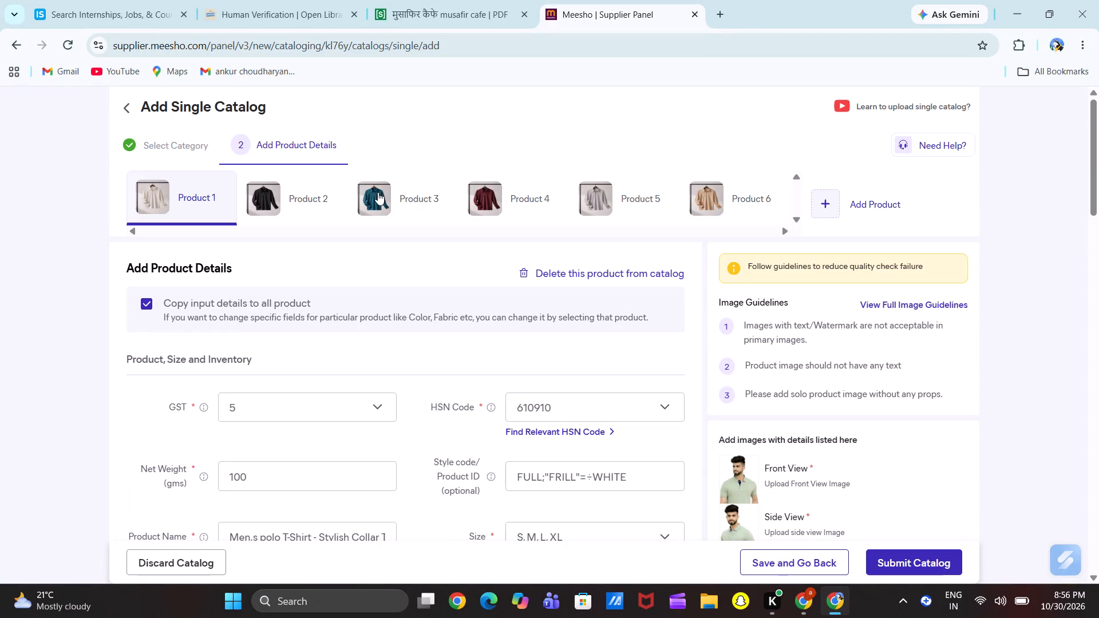
pyautogui.click(288, 191)
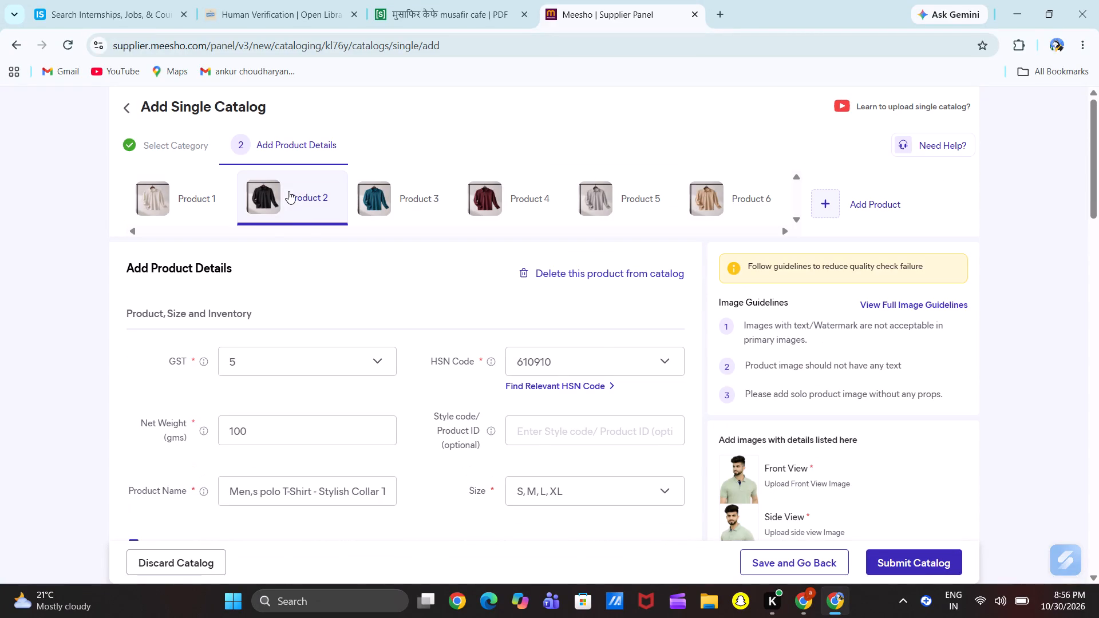
# Enter FULL=KARARA,.;[BLACK] as the style code of Product 2.
pyautogui.click(552, 429)
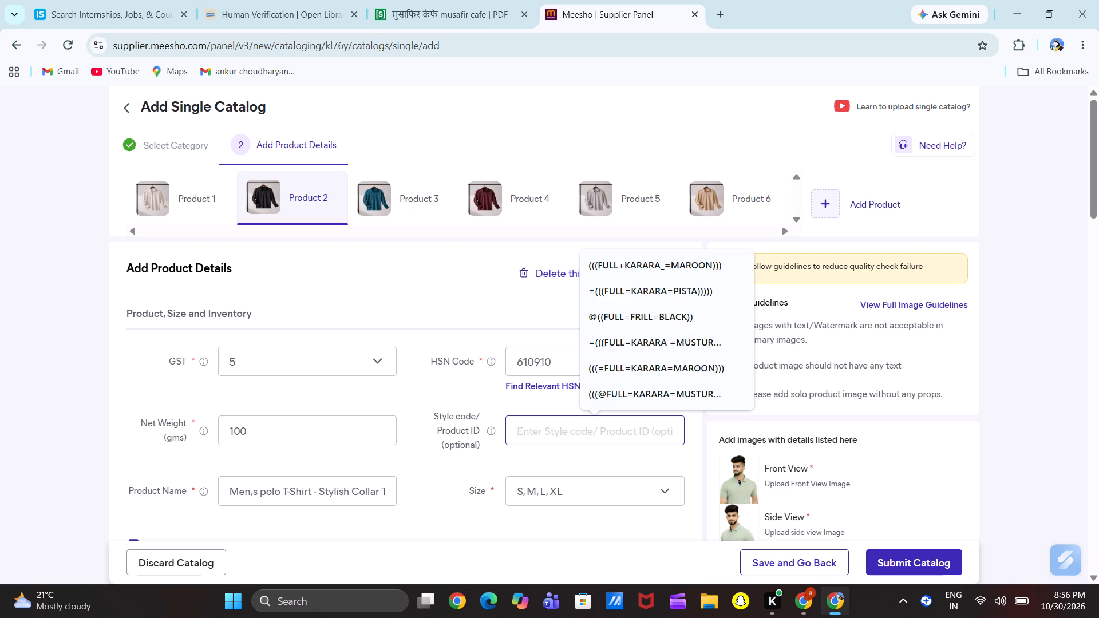
pyautogui.write('full')
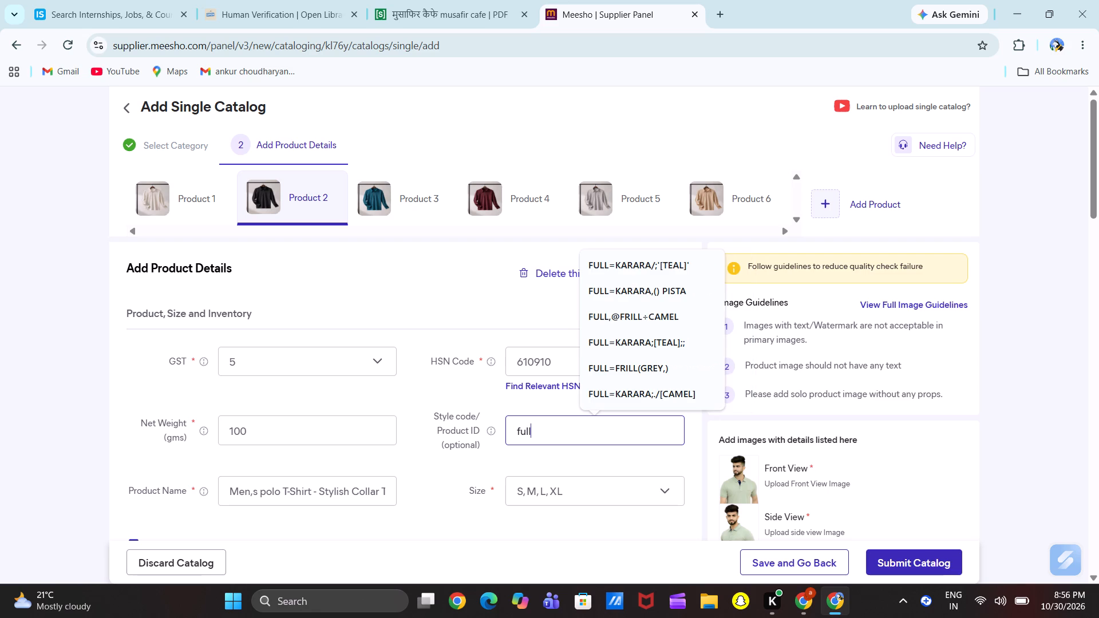
pyautogui.press('BackSpace')
pyautogui.press('BackSpace')
pyautogui.press('BackSpace')
pyautogui.press('BackSpace')
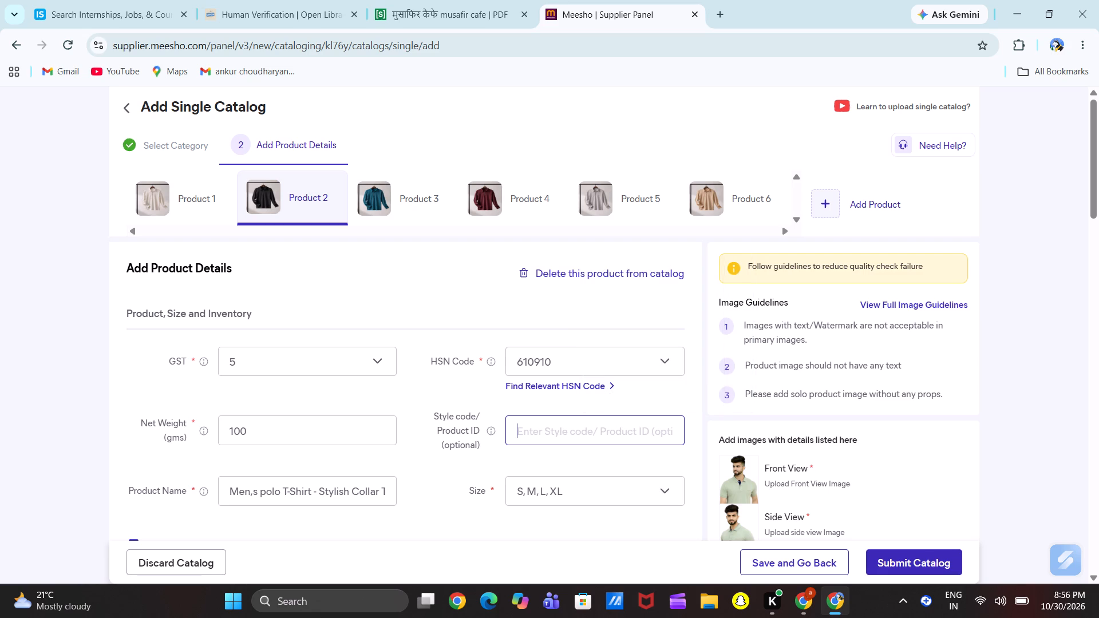
pyautogui.write('FULL')
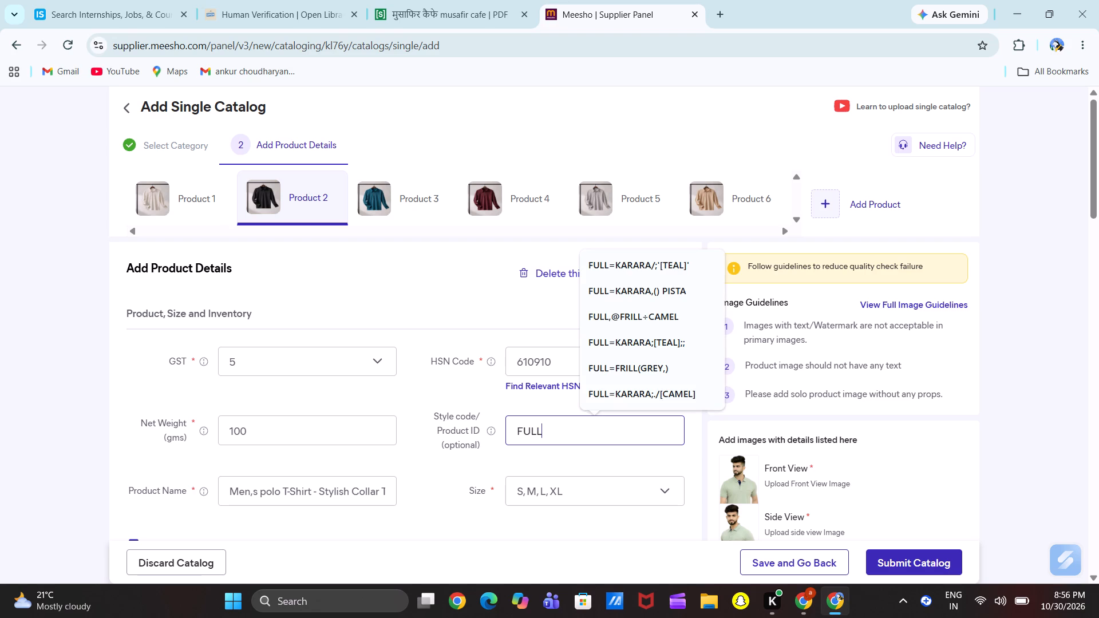
pyautogui.press('=')
pyautogui.write('KARARA')
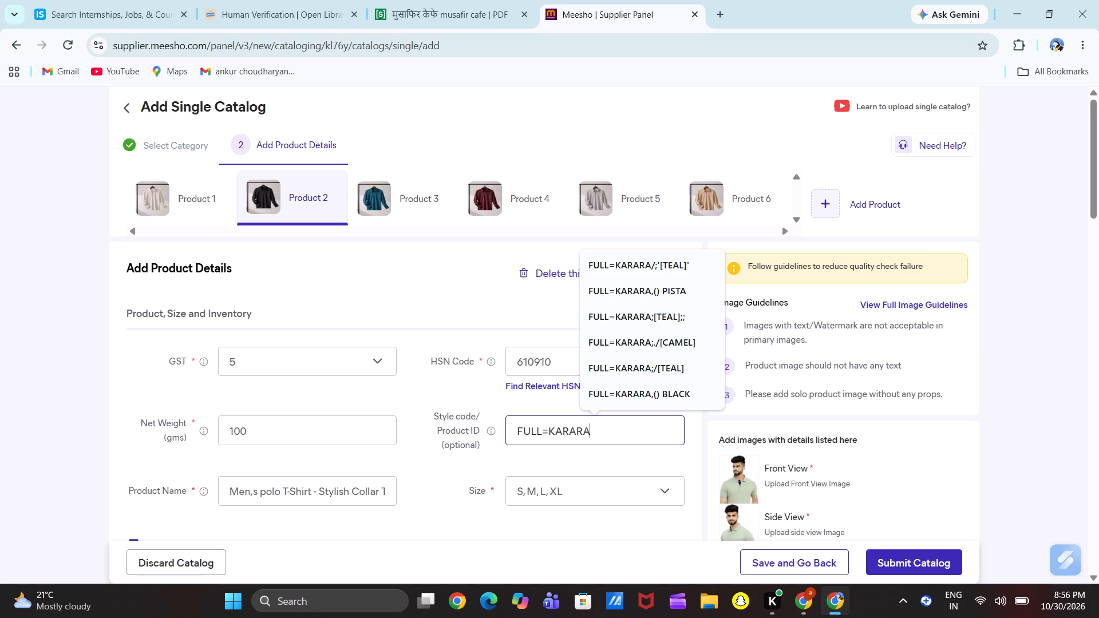
pyautogui.write(',.;')
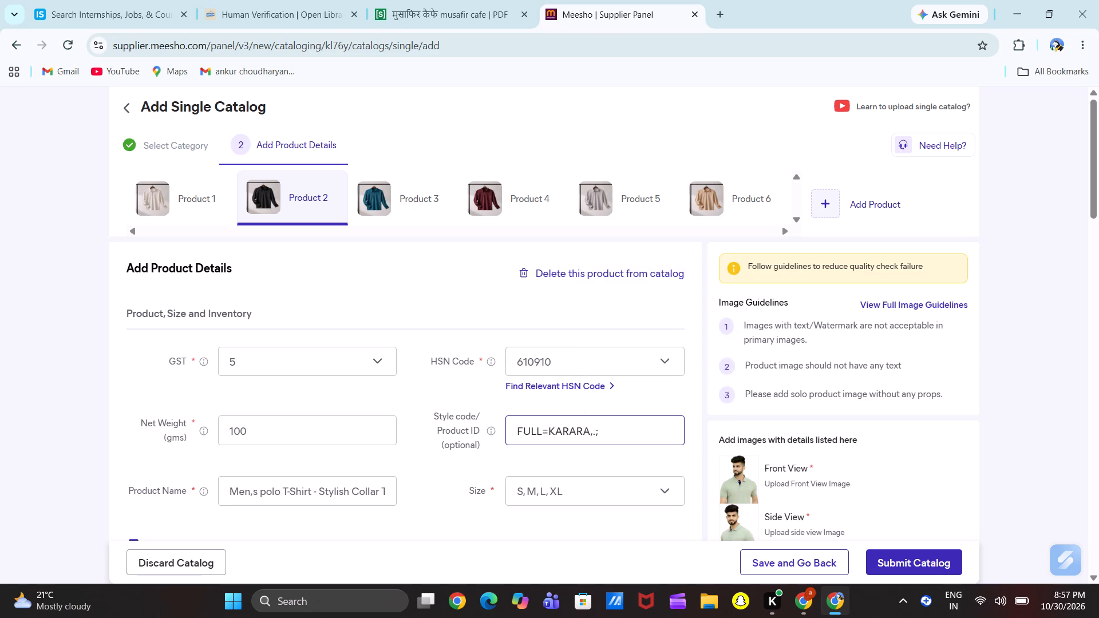
pyautogui.press('[')
pyautogui.write('BK')
pyautogui.press('BackSpace')
pyautogui.write('LACK')
pyautogui.press(']')
# Set Product 2's Meesho price to 220 and its wrong/defective returns price to 219, starting from size S.
pyautogui.scroll(-3, 451, 449)
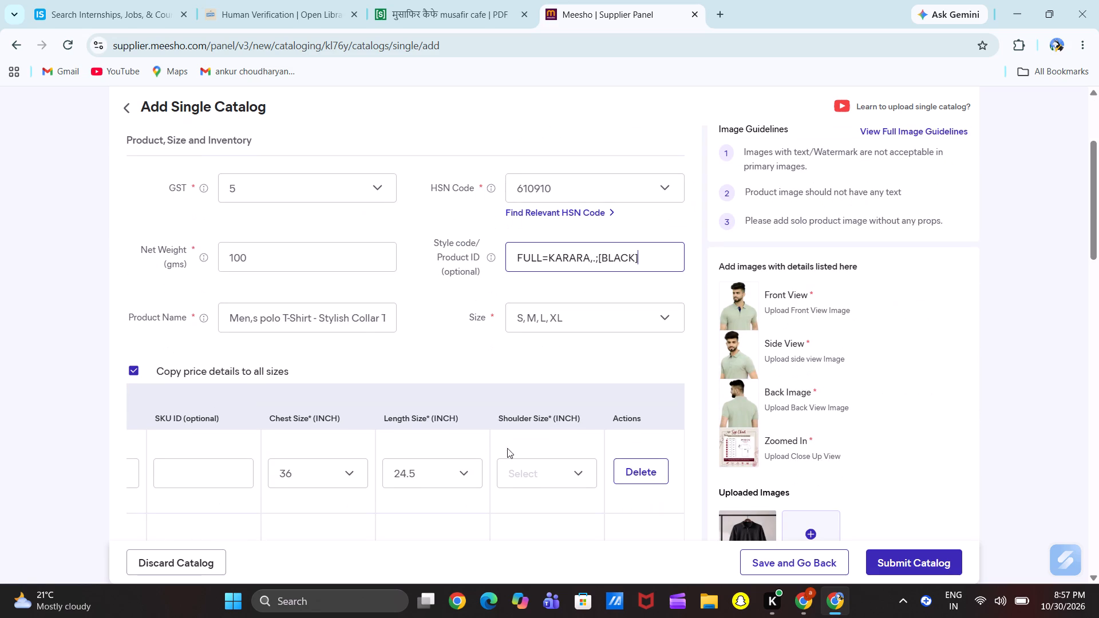
pyautogui.scroll(-1, 445, 401)
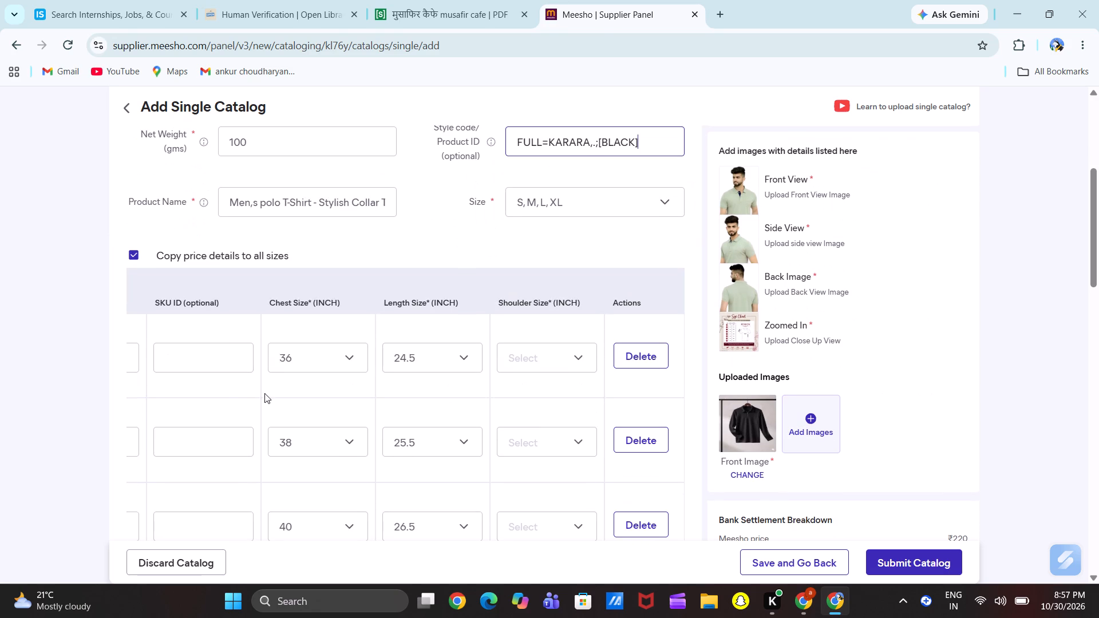
pyautogui.hscroll(6, 222, 397)
pyautogui.click(252, 362)
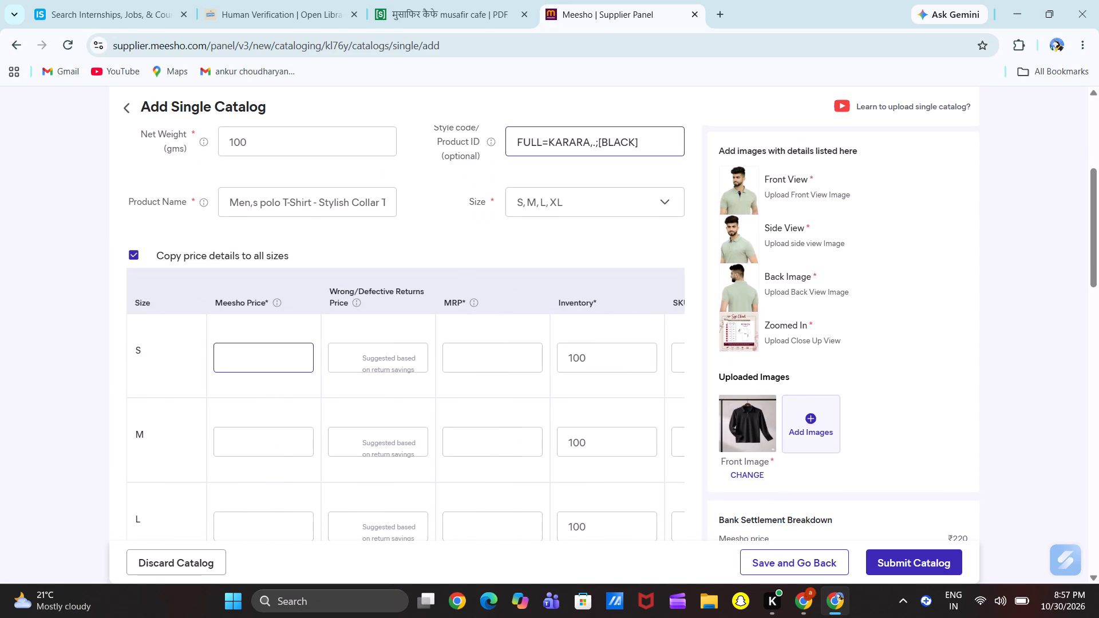
pyautogui.write('220')
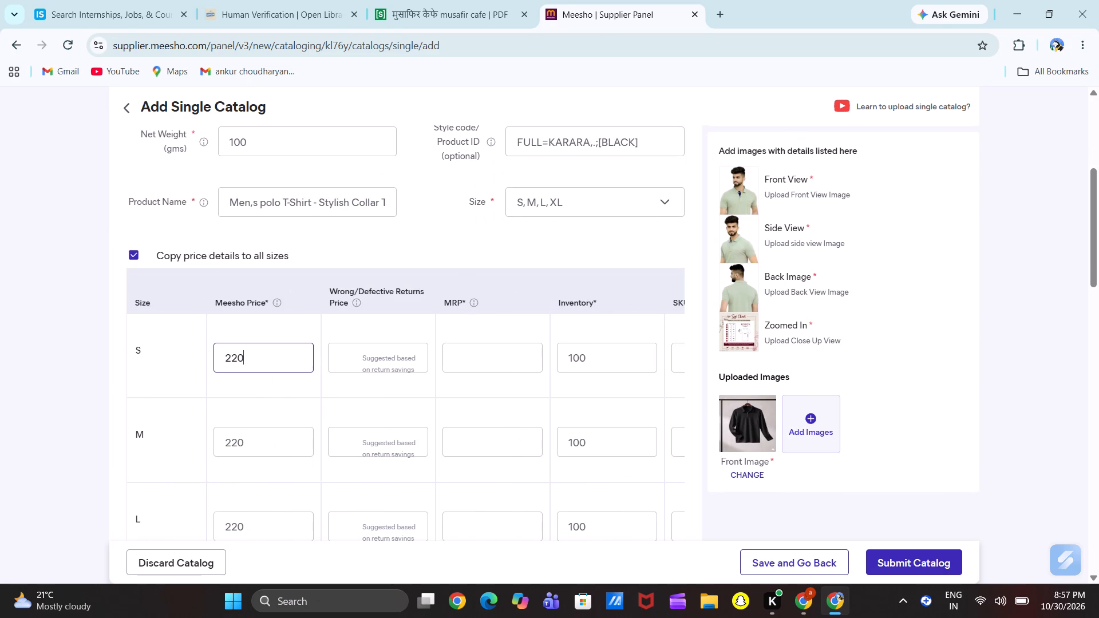
pyautogui.click(345, 364)
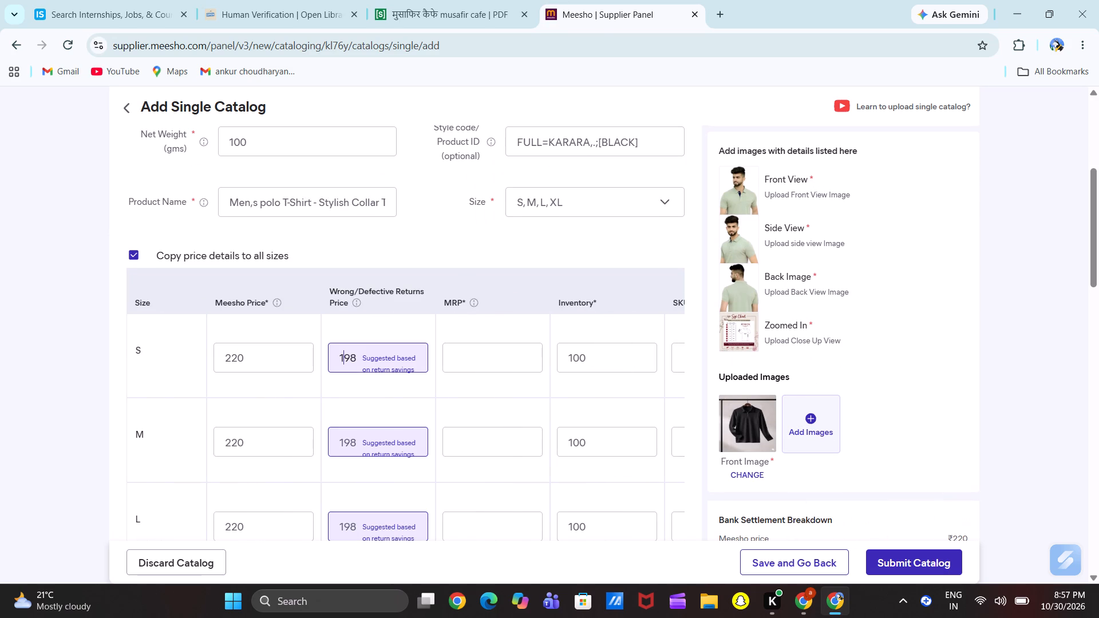
pyautogui.click(355, 358)
pyautogui.press('BackSpace')
pyautogui.press('BackSpace')
pyautogui.press('BackSpace')
pyautogui.press('BackSpace')
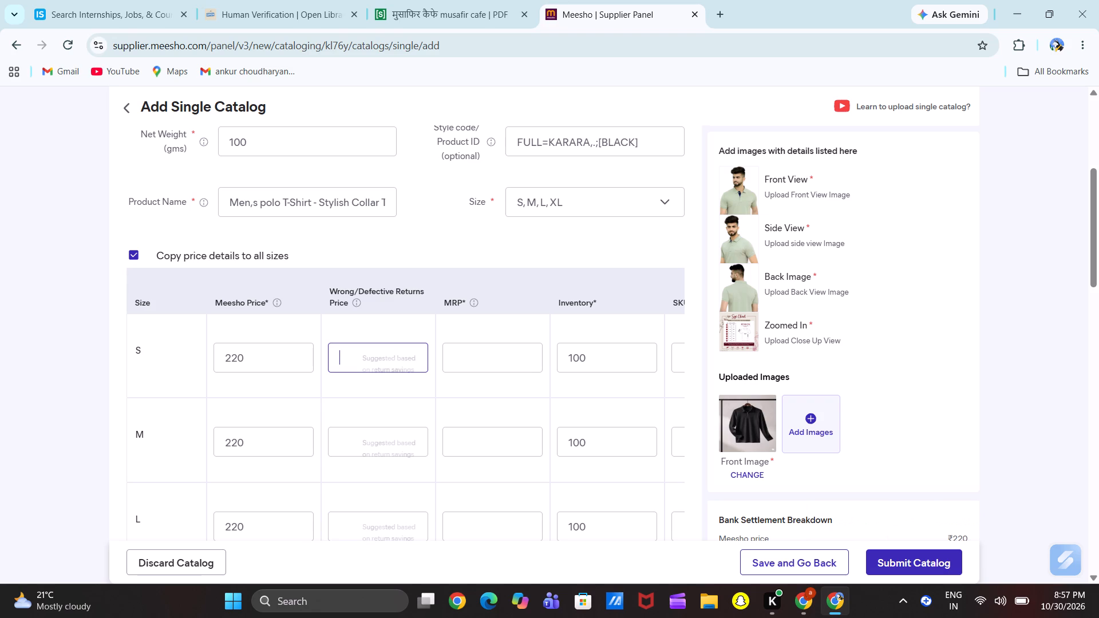
pyautogui.write('219')
# Set Product 2's MRP to 999 in the size S row.
pyautogui.click(456, 365)
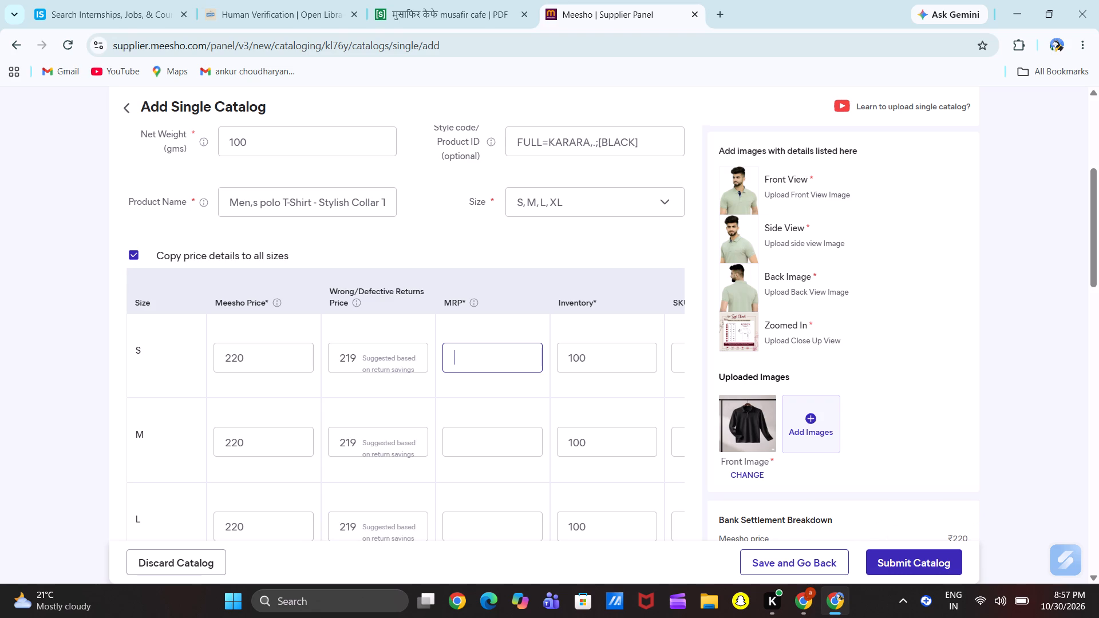
pyautogui.press('0')
pyautogui.press('BackSpace')
pyautogui.write('99')
pyautogui.press('9')
# Set the shoulder size to 14.5 inches for size S and 15.5 inches for size M.
pyautogui.hscroll(-3, 452, 395)
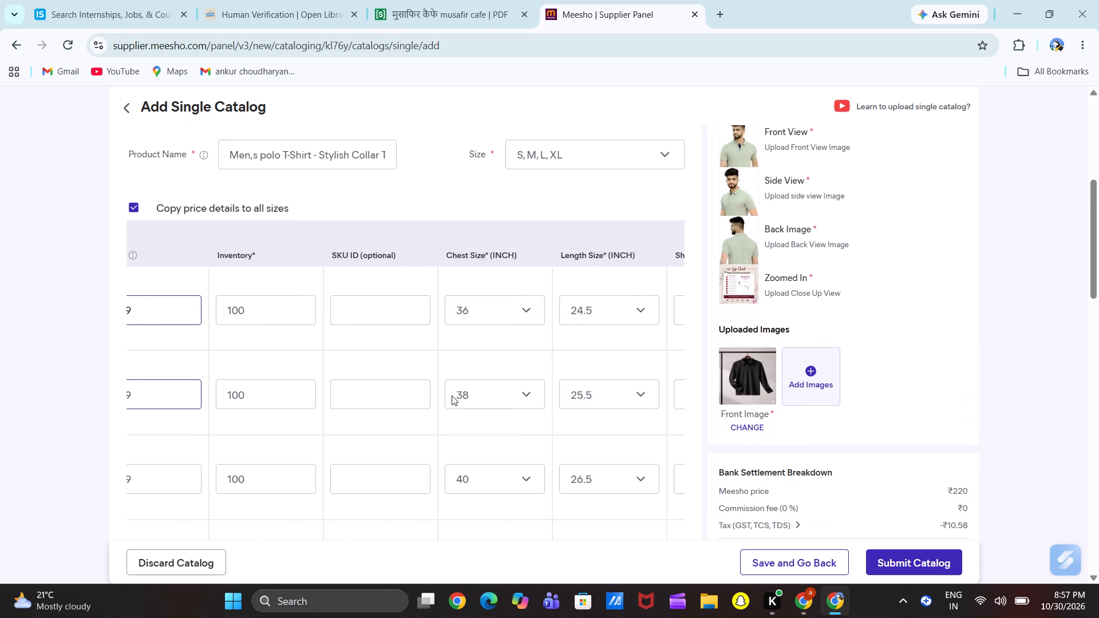
pyautogui.click(618, 307)
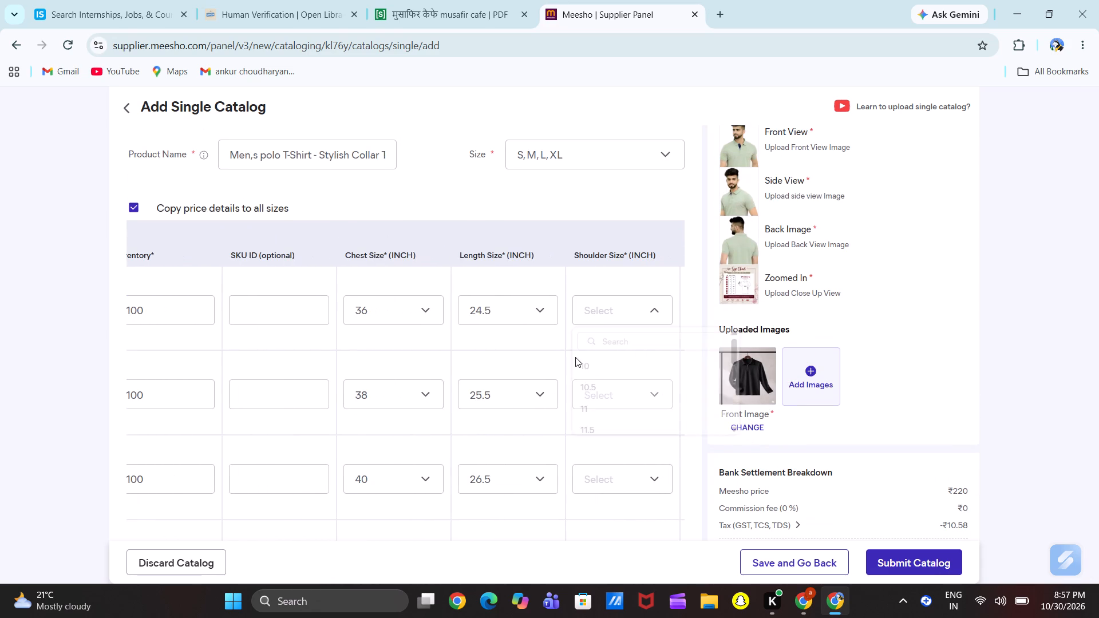
pyautogui.scroll(-2, 607, 387)
pyautogui.click(595, 409)
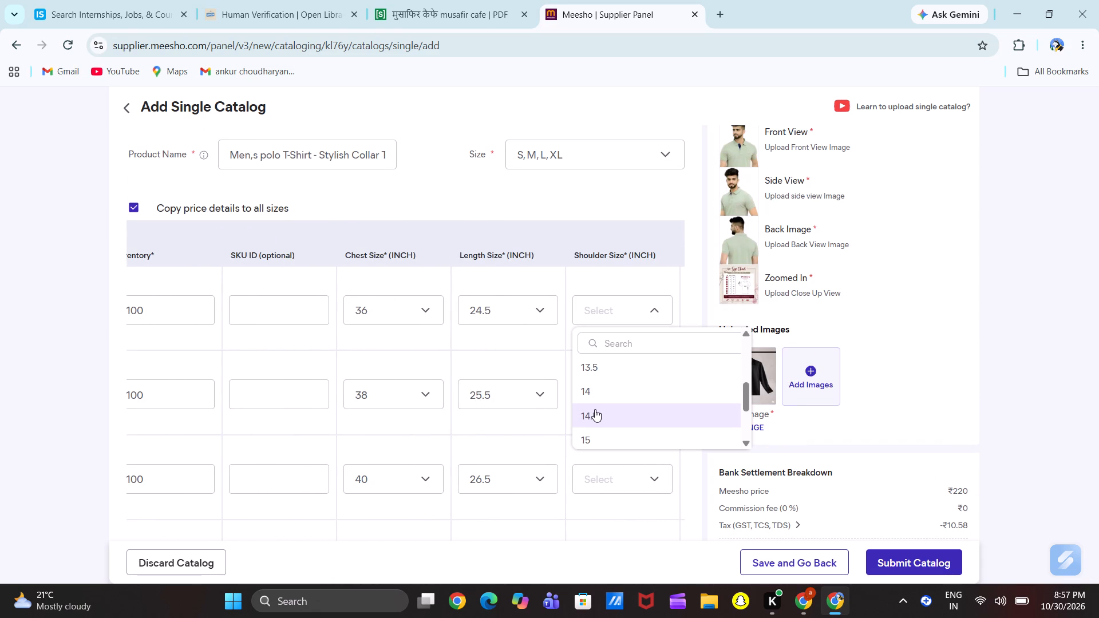
pyautogui.click(611, 397)
pyautogui.scroll(-1, 624, 481)
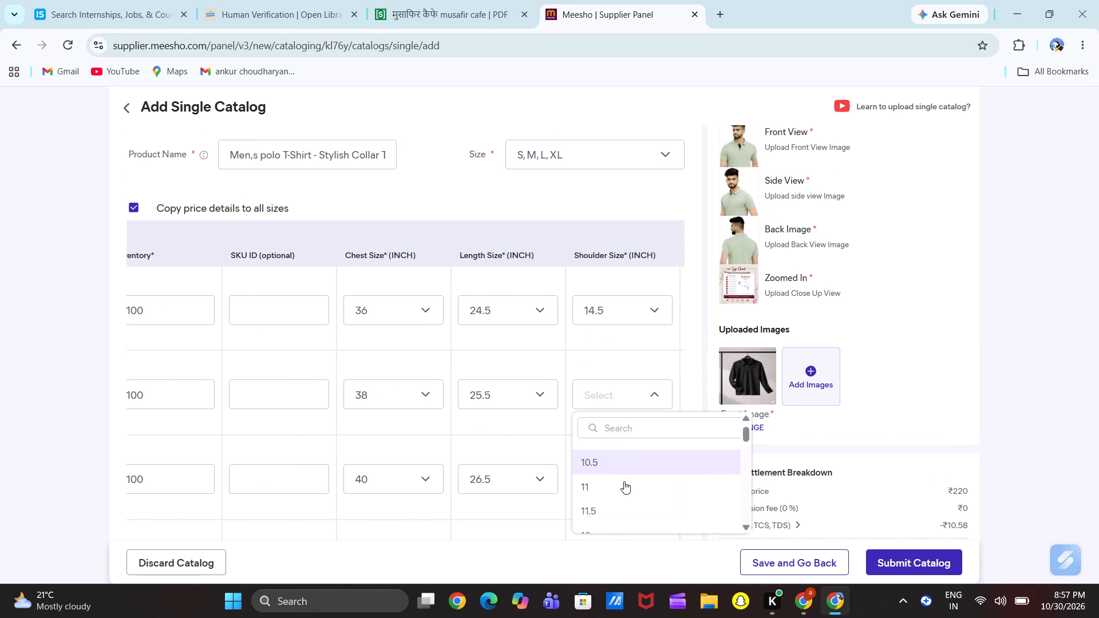
pyautogui.scroll(-2, 624, 481)
pyautogui.click(624, 481)
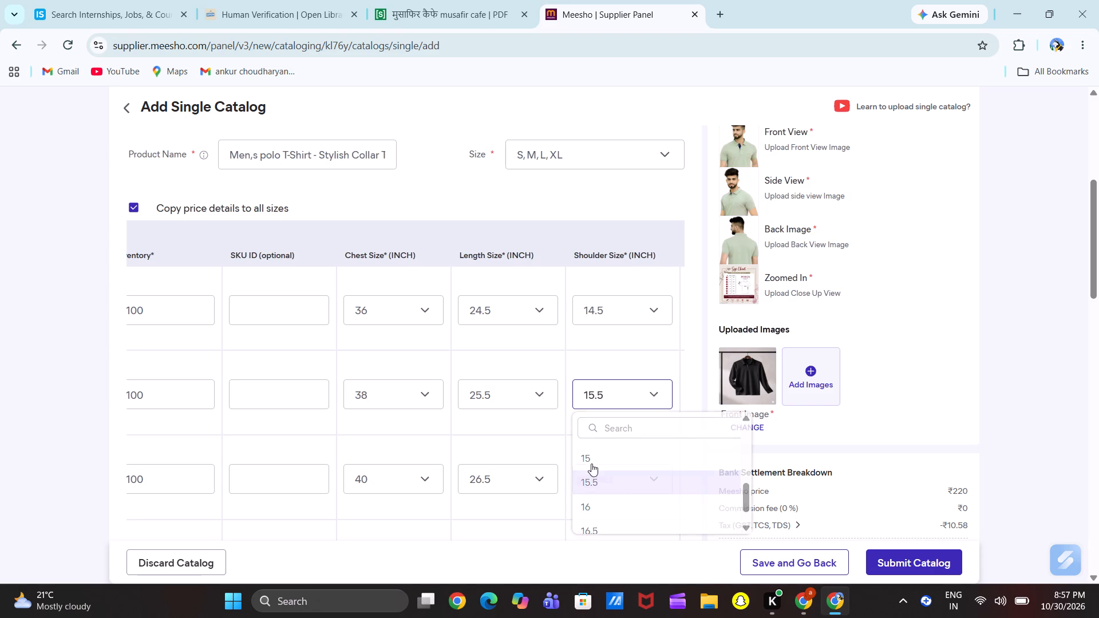
# Set the shoulder size to 16.5 inches for size L and 17.5 inches for size XL.
pyautogui.click(615, 479)
pyautogui.scroll(-2, 622, 531)
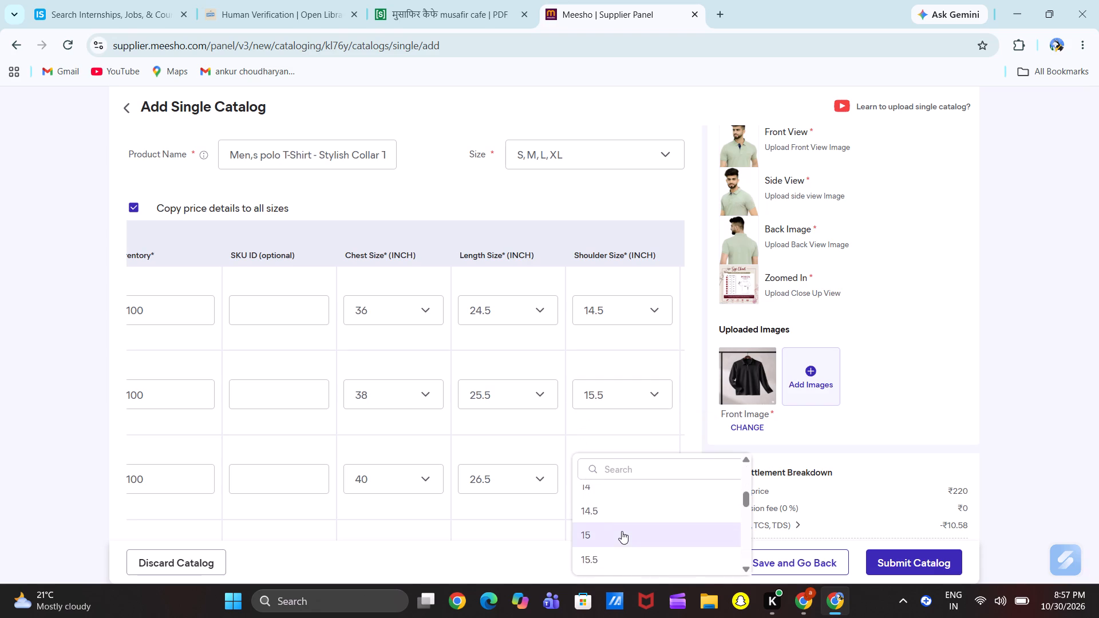
pyautogui.scroll(-1, 622, 531)
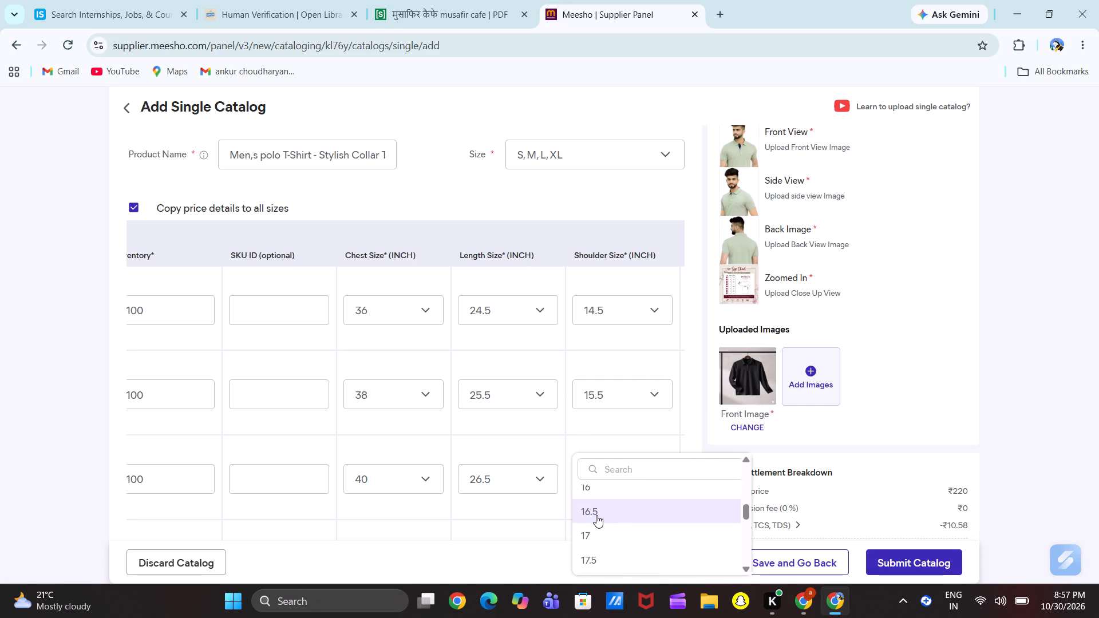
pyautogui.click(596, 515)
pyautogui.scroll(-2, 529, 510)
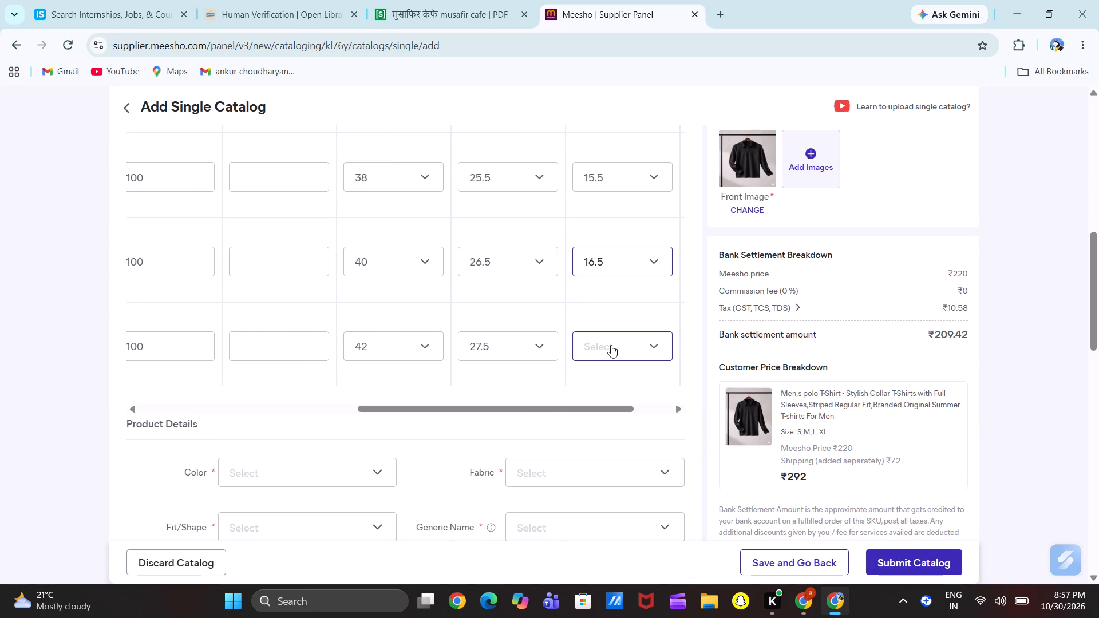
pyautogui.click(611, 345)
pyautogui.scroll(-3, 612, 468)
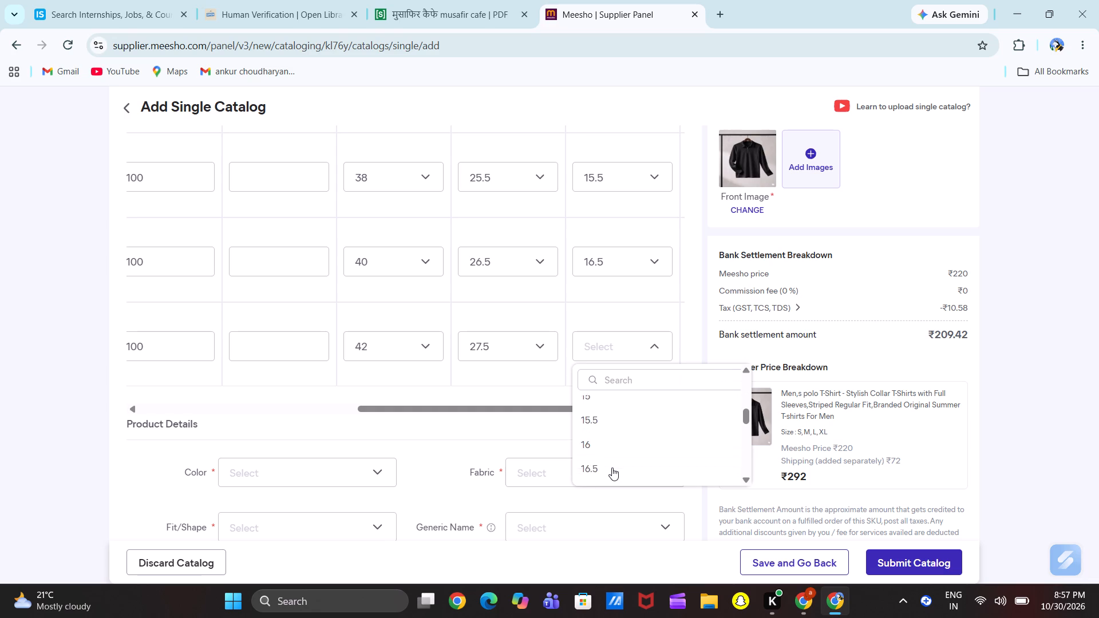
pyautogui.scroll(-1, 612, 468)
pyautogui.click(612, 468)
# Set Product 2's color to Black in the product details.
pyautogui.scroll(-1, 439, 398)
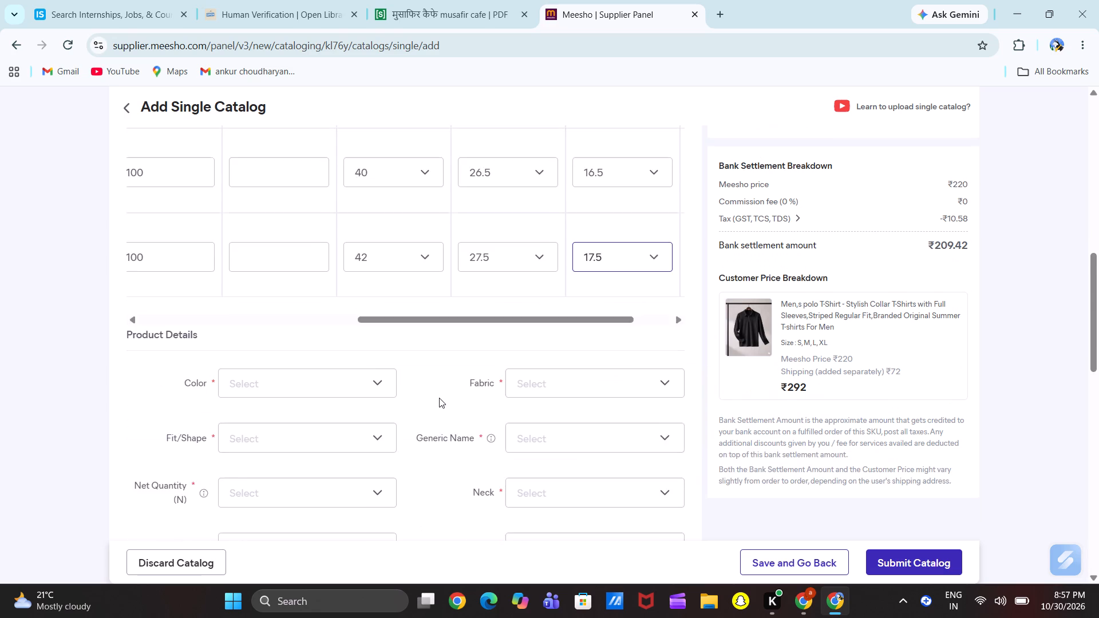
pyautogui.scroll(-1, 439, 398)
pyautogui.click(290, 316)
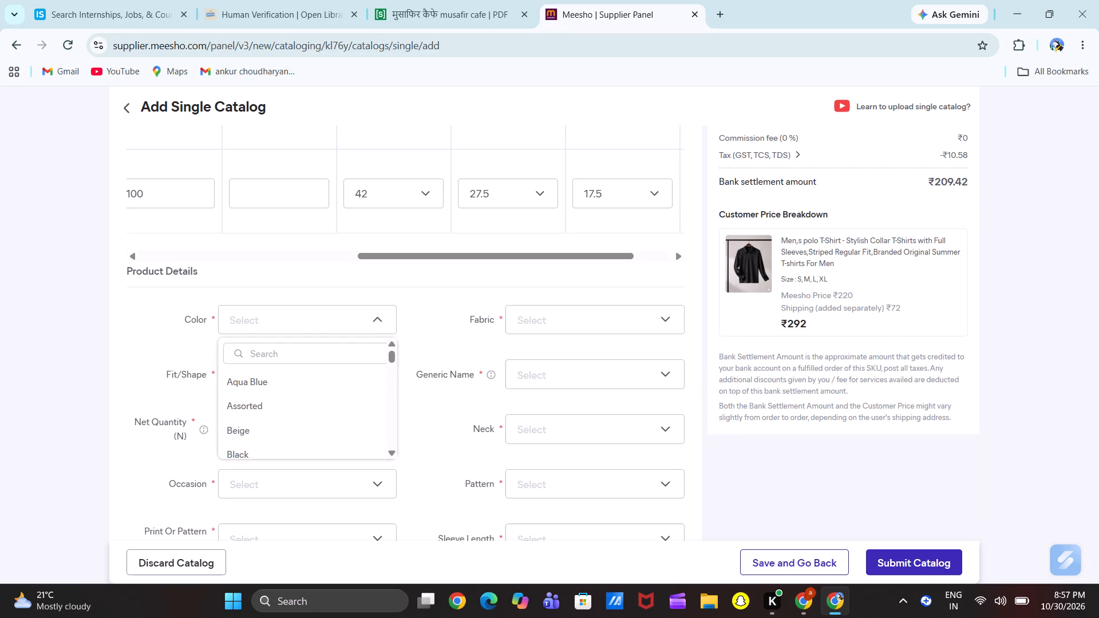
pyautogui.click(284, 357)
pyautogui.write('BL')
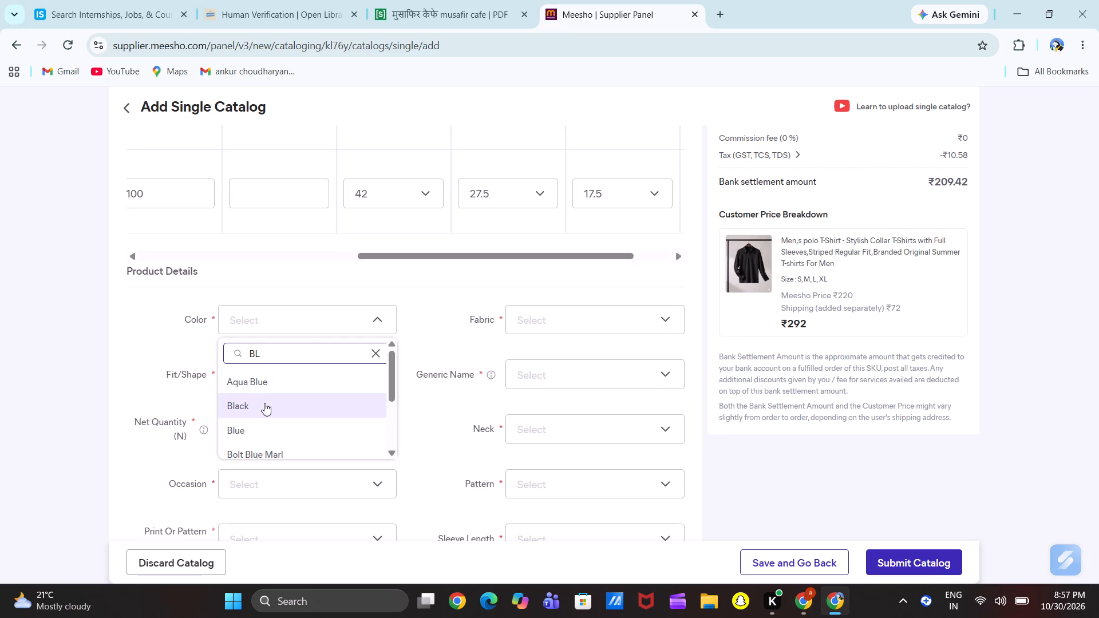
pyautogui.click(264, 403)
# Set Product 2's fabric to Cotton Blend and its fit/shape to Regular.
pyautogui.click(543, 321)
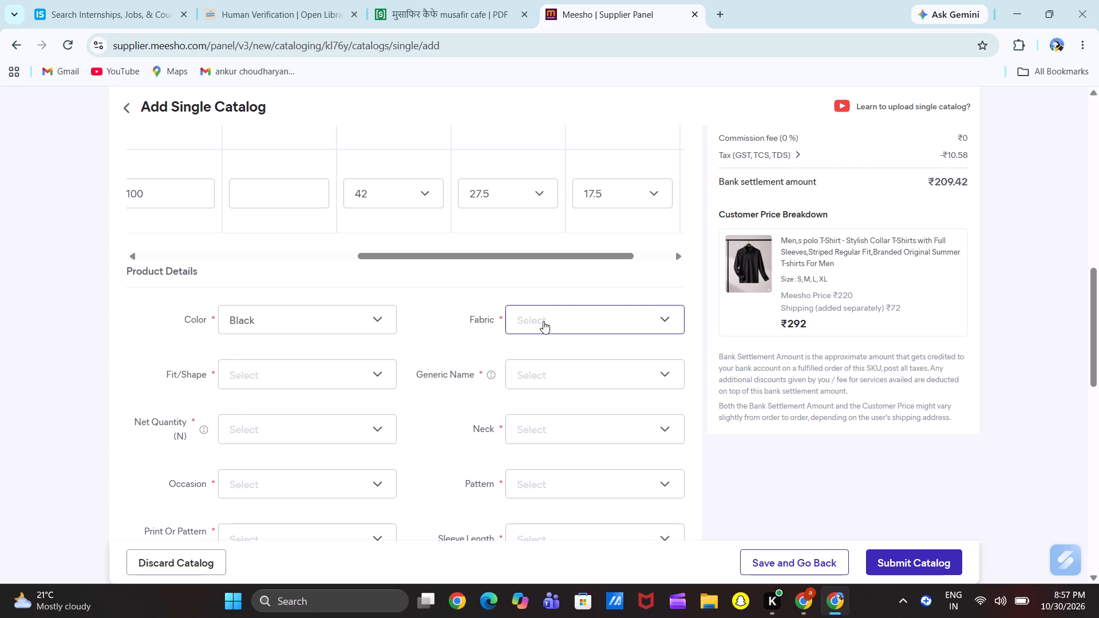
pyautogui.scroll(-2, 552, 404)
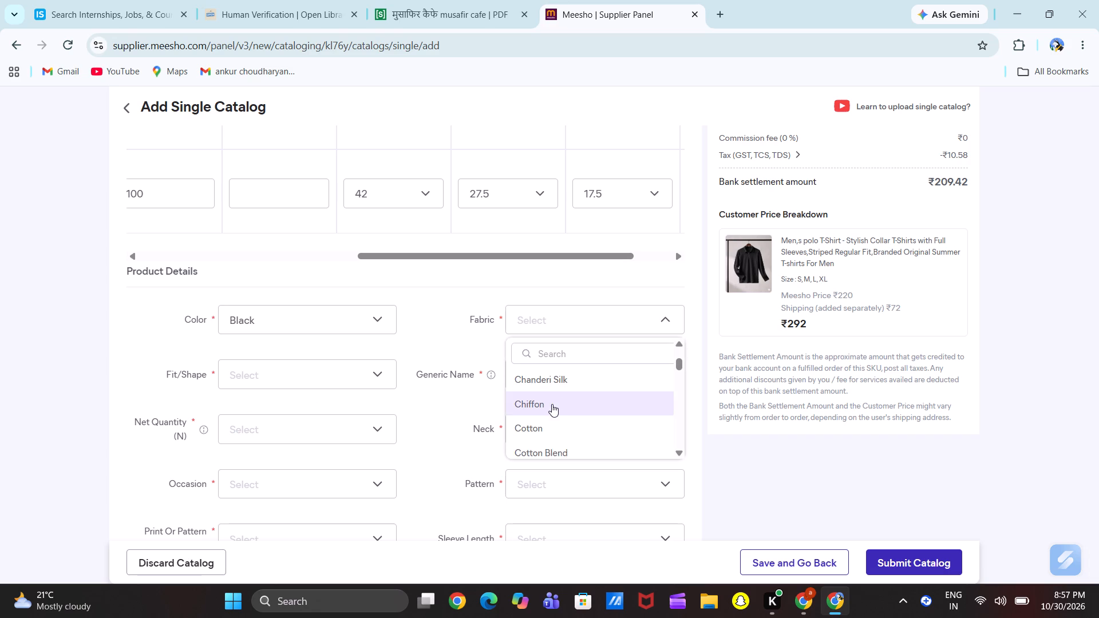
pyautogui.scroll(-1, 552, 404)
pyautogui.click(536, 415)
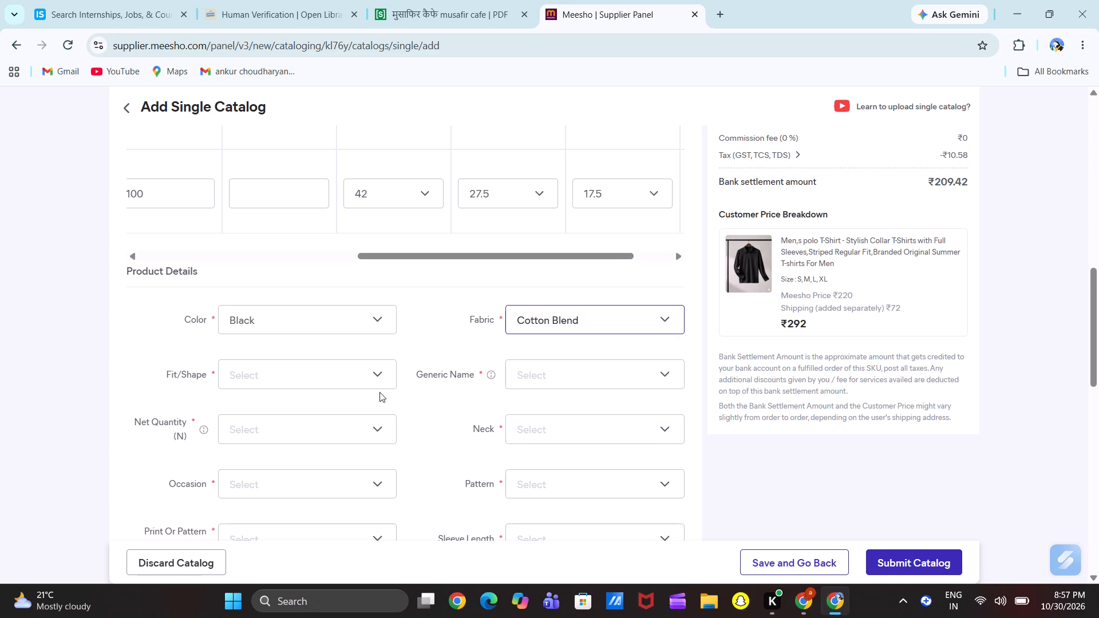
pyautogui.click(329, 377)
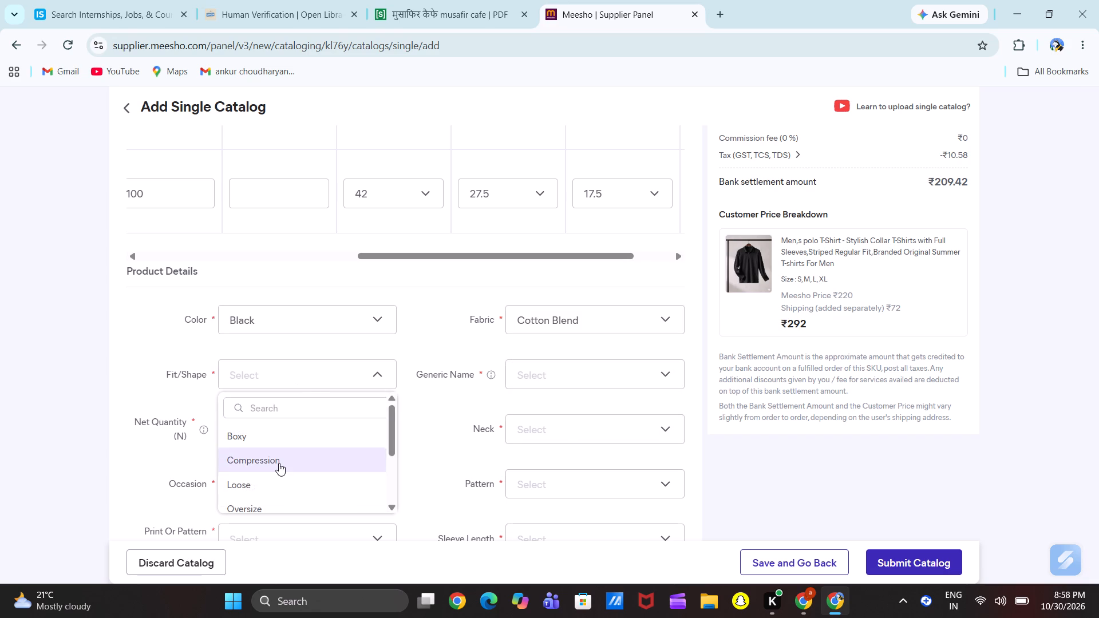
pyautogui.scroll(-1, 279, 463)
pyautogui.click(279, 463)
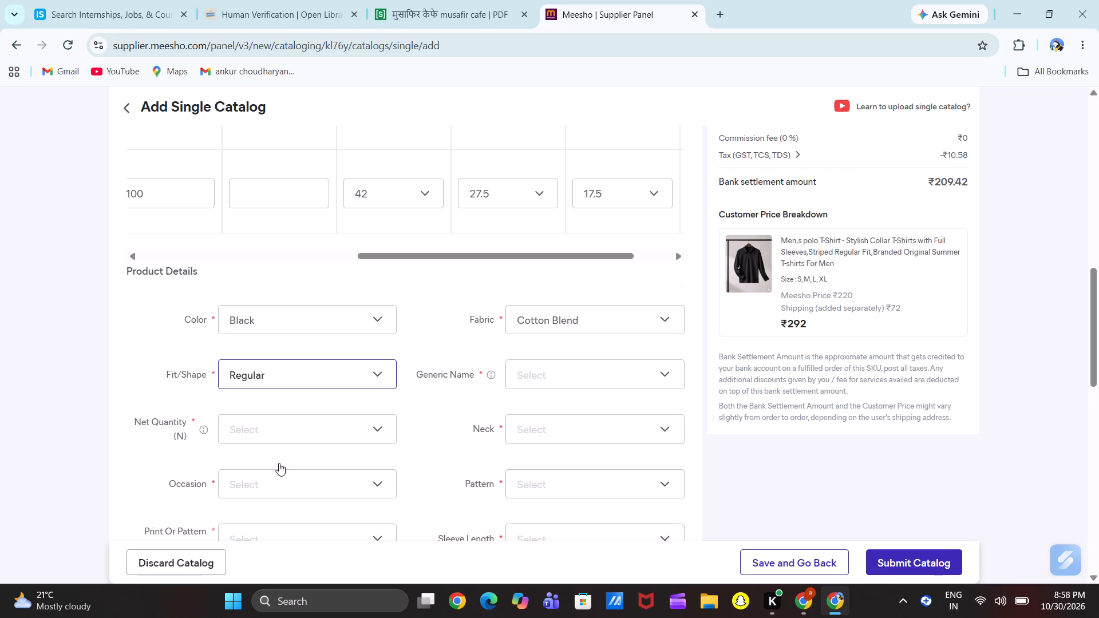
# Set Product 2's generic name to Tshirts and its net quantity to 1.
pyautogui.click(541, 371)
pyautogui.scroll(-1, 560, 458)
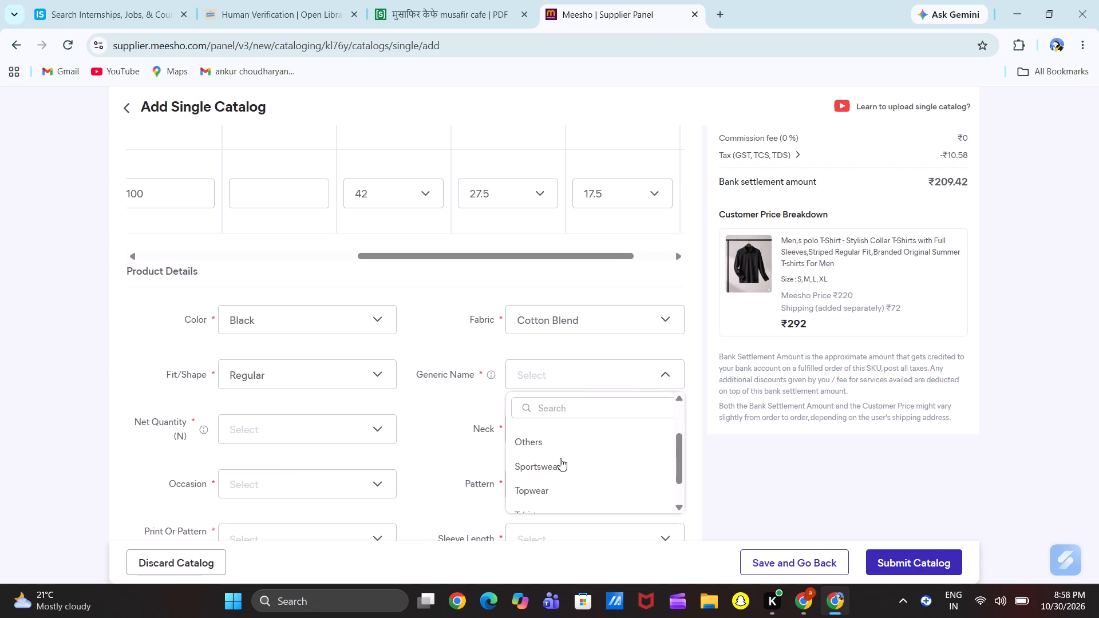
pyautogui.scroll(-1, 560, 458)
pyautogui.click(556, 468)
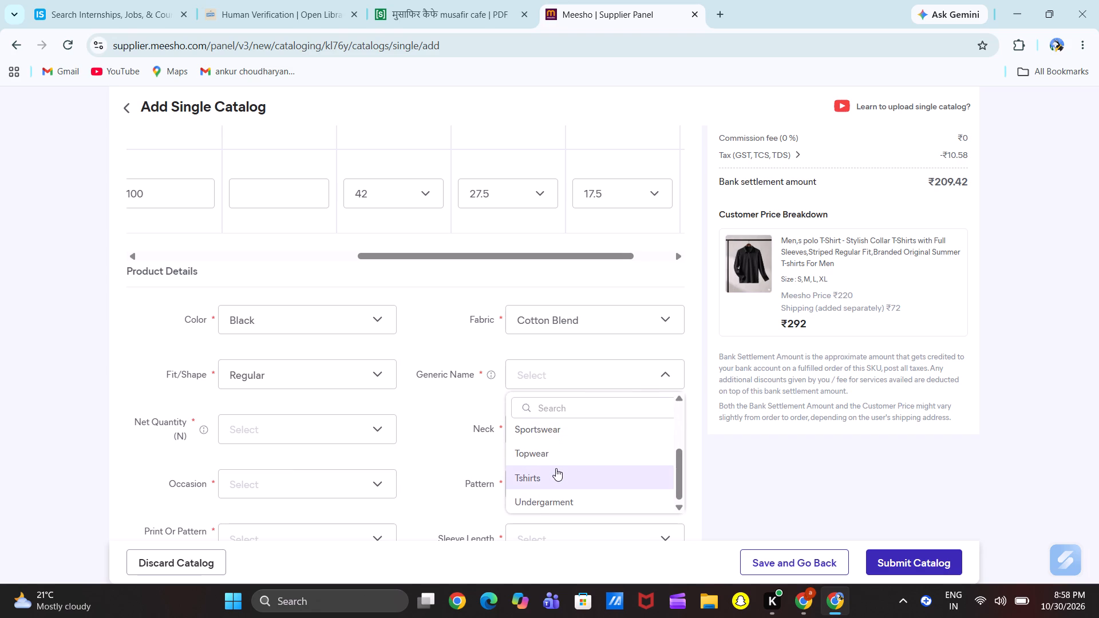
pyautogui.click(291, 422)
pyautogui.click(271, 488)
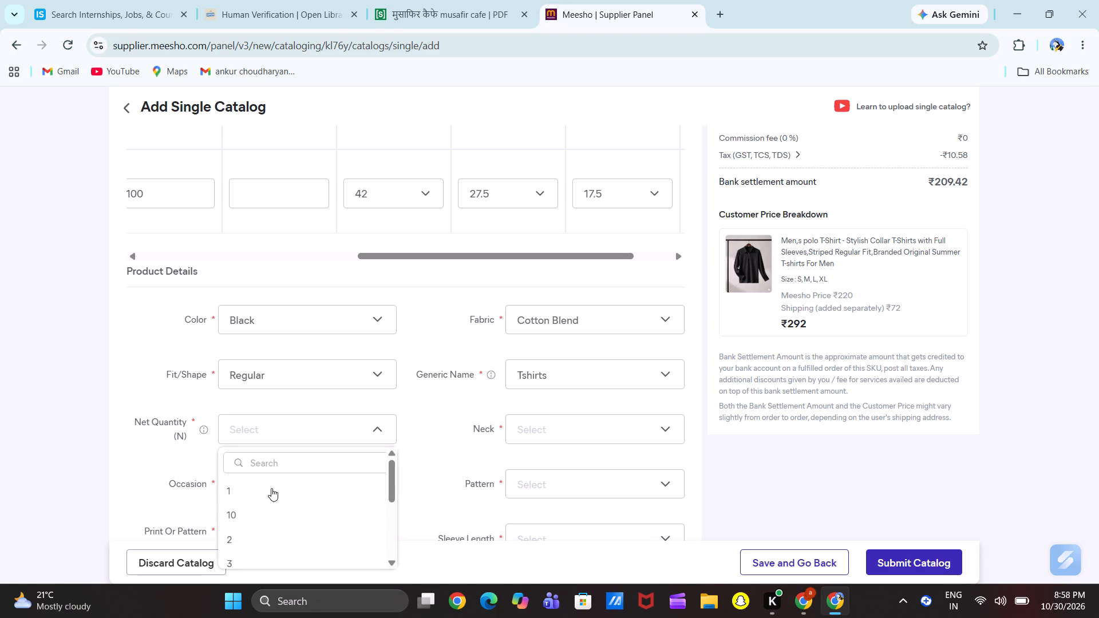
# Set Product 2's neck to Polo and its occasion to Casual.
pyautogui.click(540, 426)
pyautogui.scroll(-1, 542, 511)
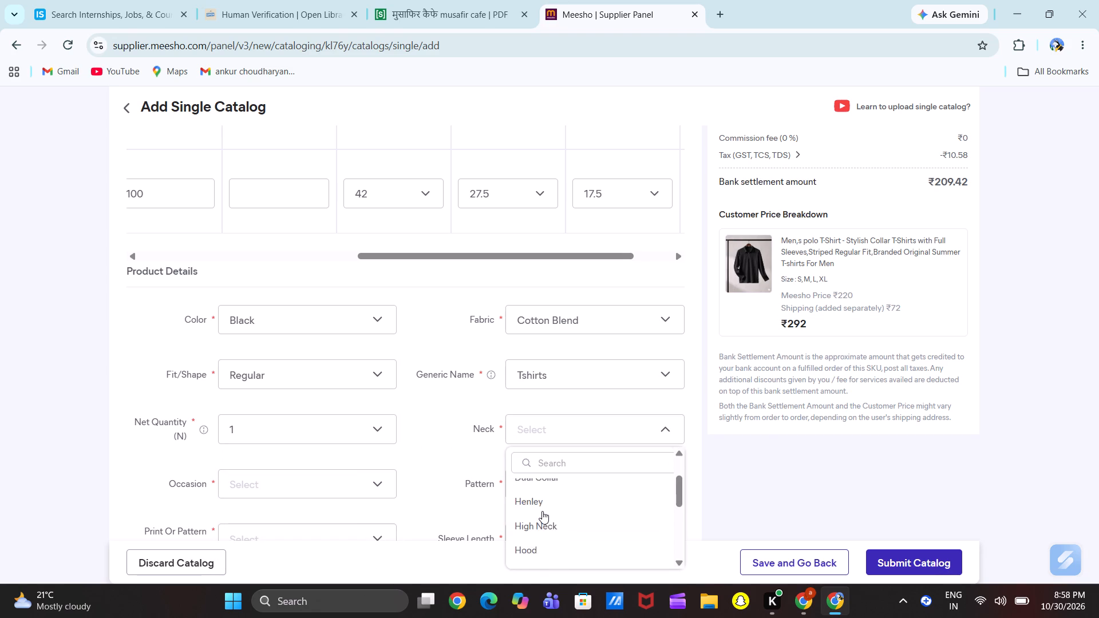
pyautogui.scroll(-1, 542, 511)
pyautogui.click(538, 559)
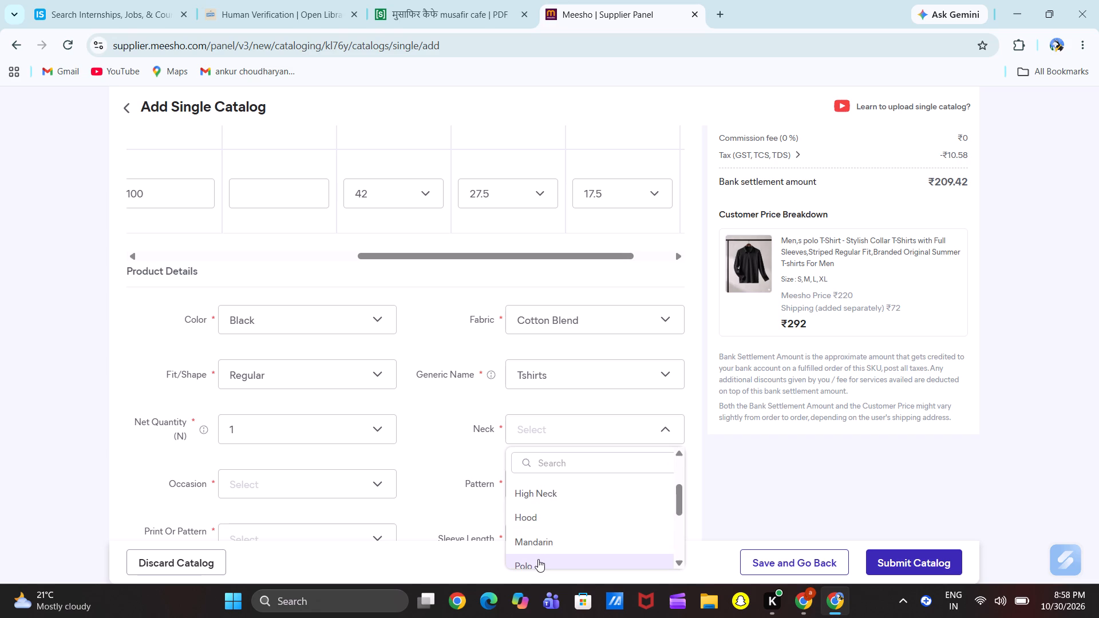
pyautogui.click(313, 473)
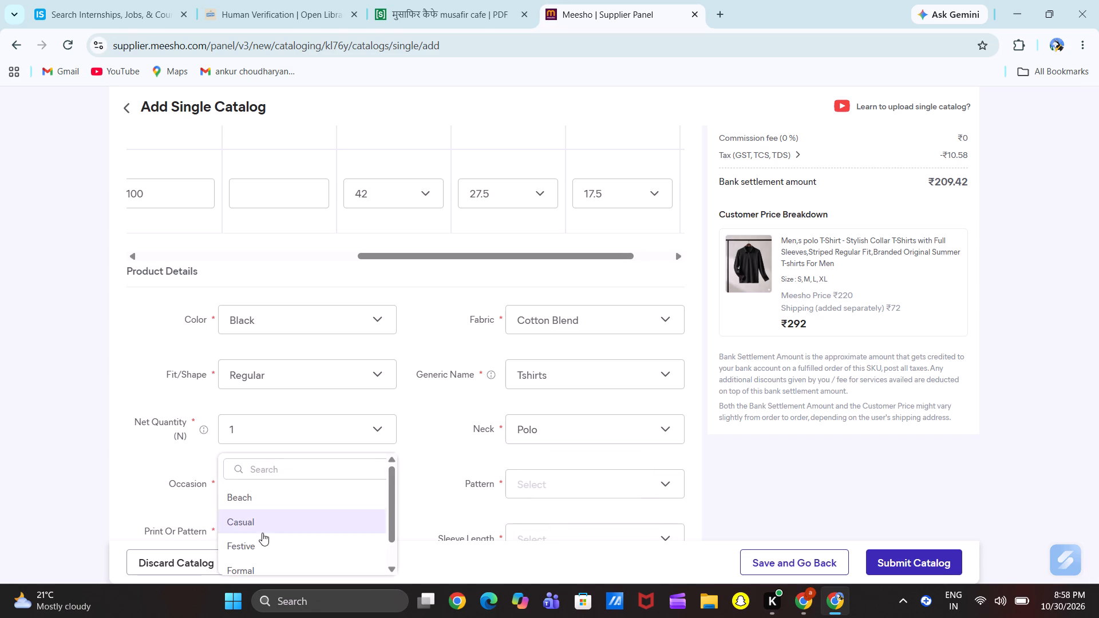
pyautogui.click(236, 508)
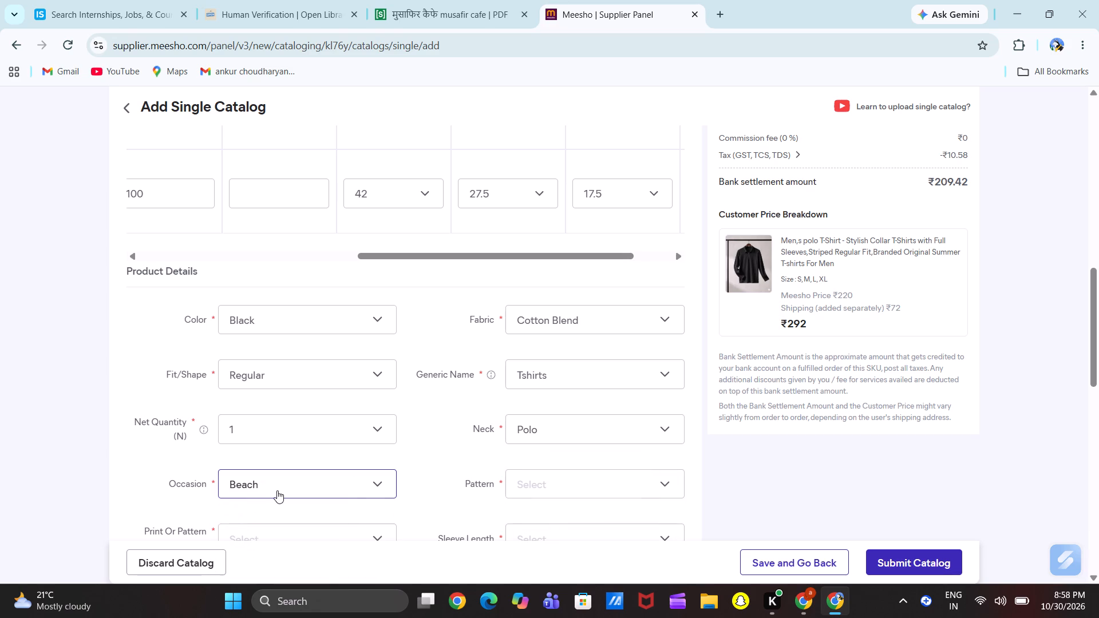
pyautogui.click(277, 490)
pyautogui.click(263, 532)
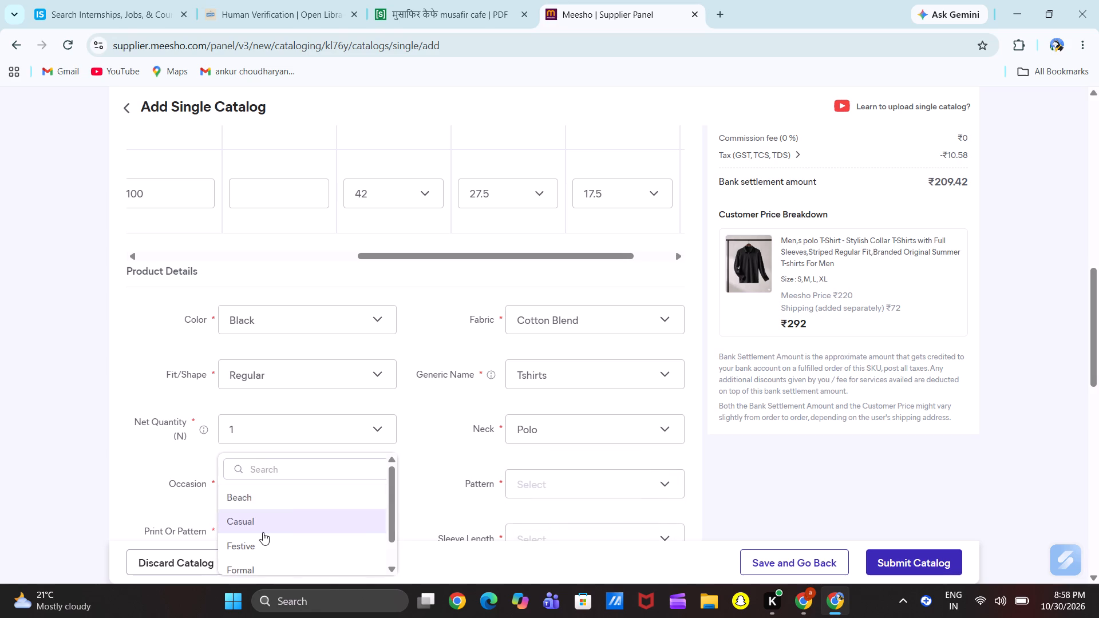
# Set Product 2's pattern to Solid in the product details.
pyautogui.click(547, 478)
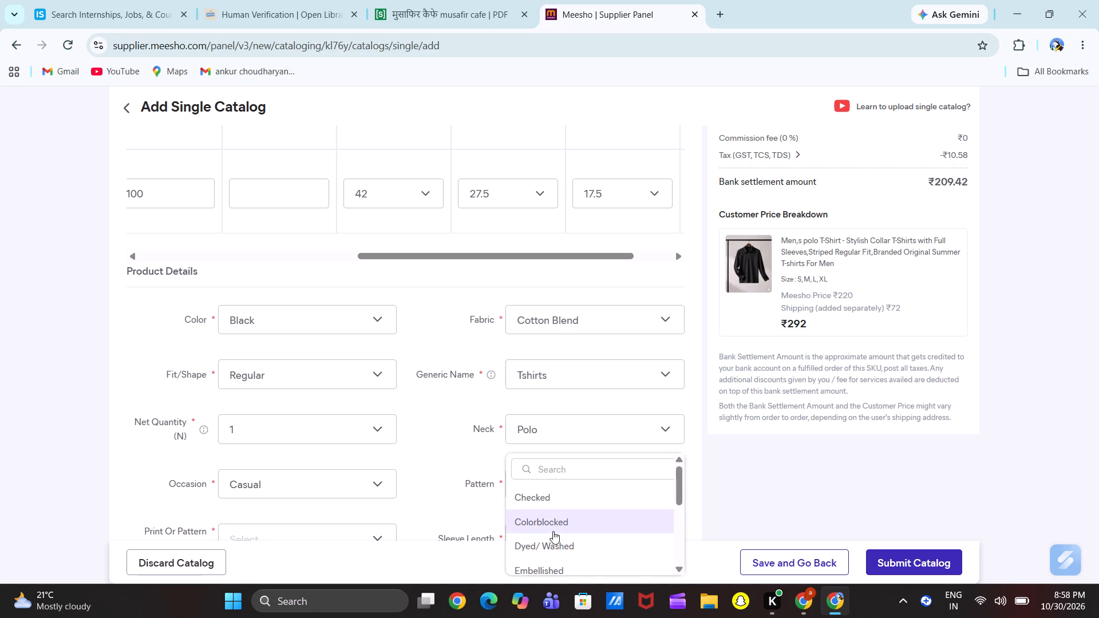
pyautogui.scroll(-2, 553, 531)
pyautogui.click(532, 512)
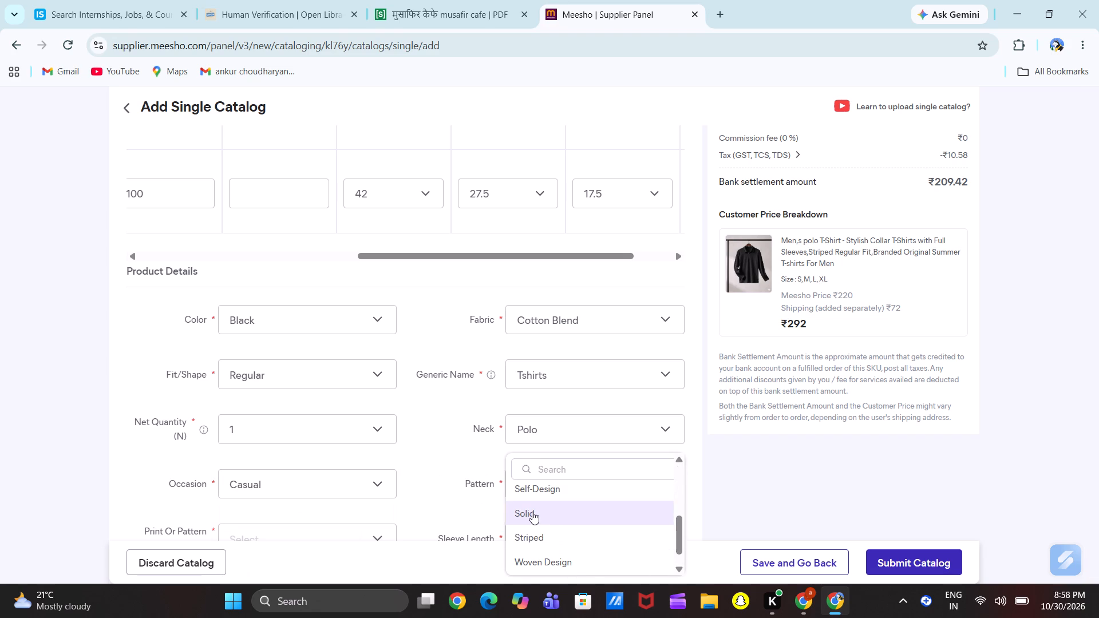
# Set Product 2's print or pattern type to Solid and its sleeve length to Long Sleeves.
pyautogui.scroll(-2, 467, 494)
pyautogui.moveTo(348, 408); pyautogui.dragTo(313, 391)
pyautogui.click(313, 391)
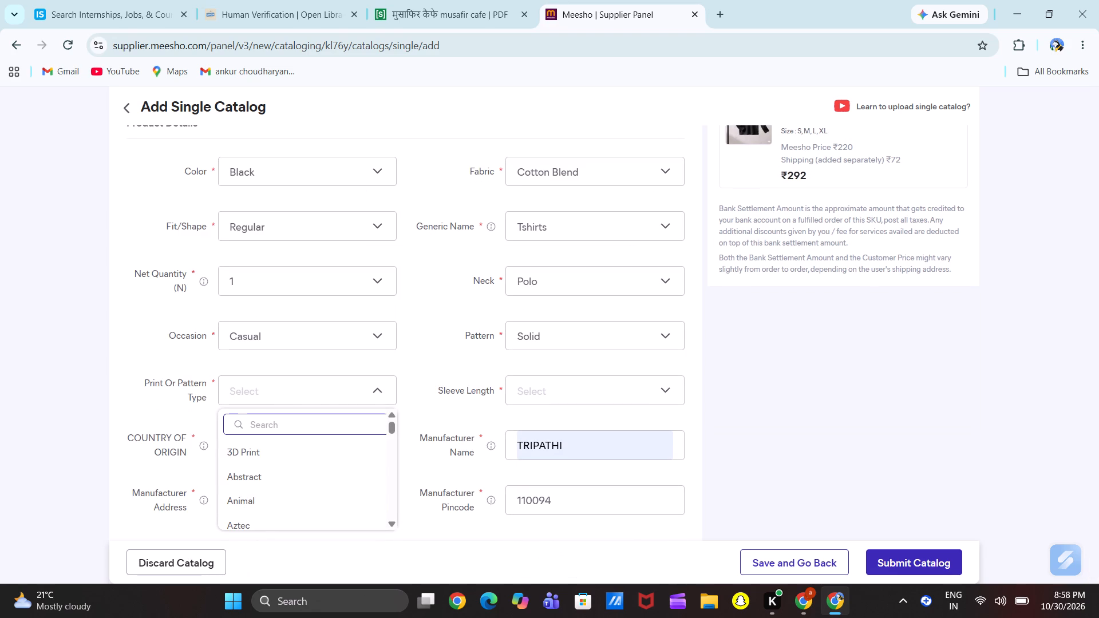
pyautogui.click(282, 430)
pyautogui.write('SO')
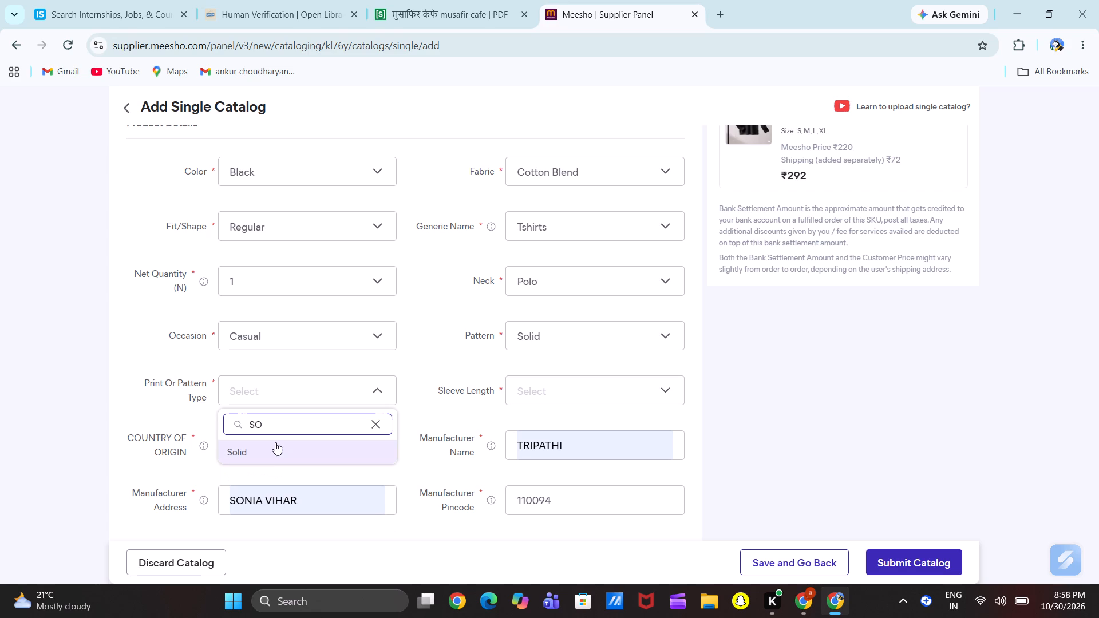
pyautogui.click(275, 442)
pyautogui.click(559, 379)
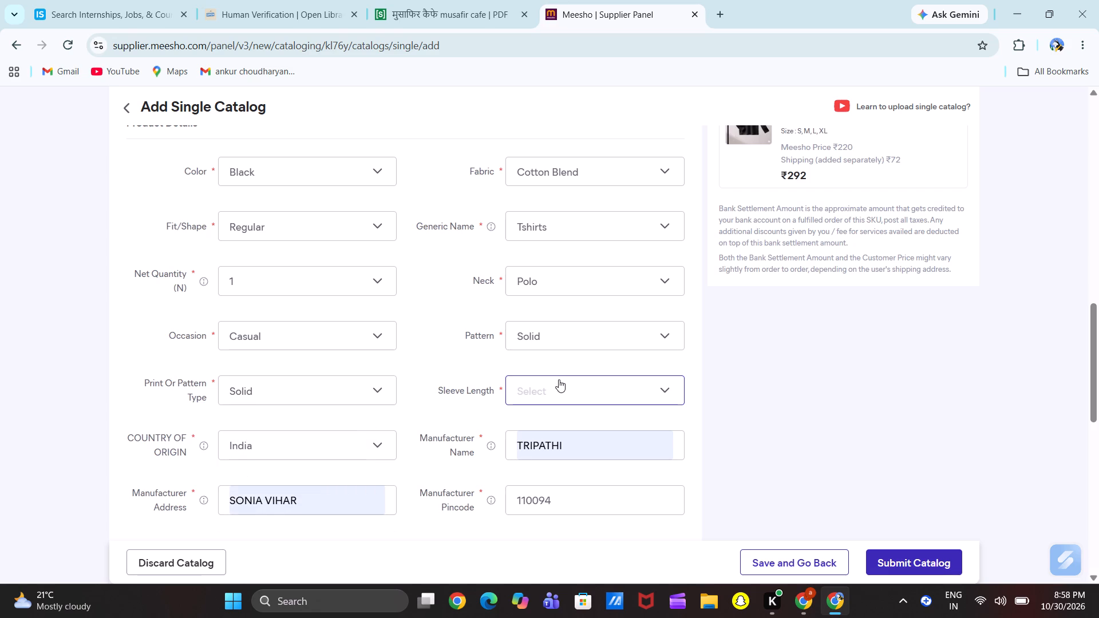
pyautogui.click(529, 446)
# Set Product 2's length to Regular in the other attributes.
pyautogui.scroll(-3, 446, 468)
pyautogui.scroll(-3, 556, 413)
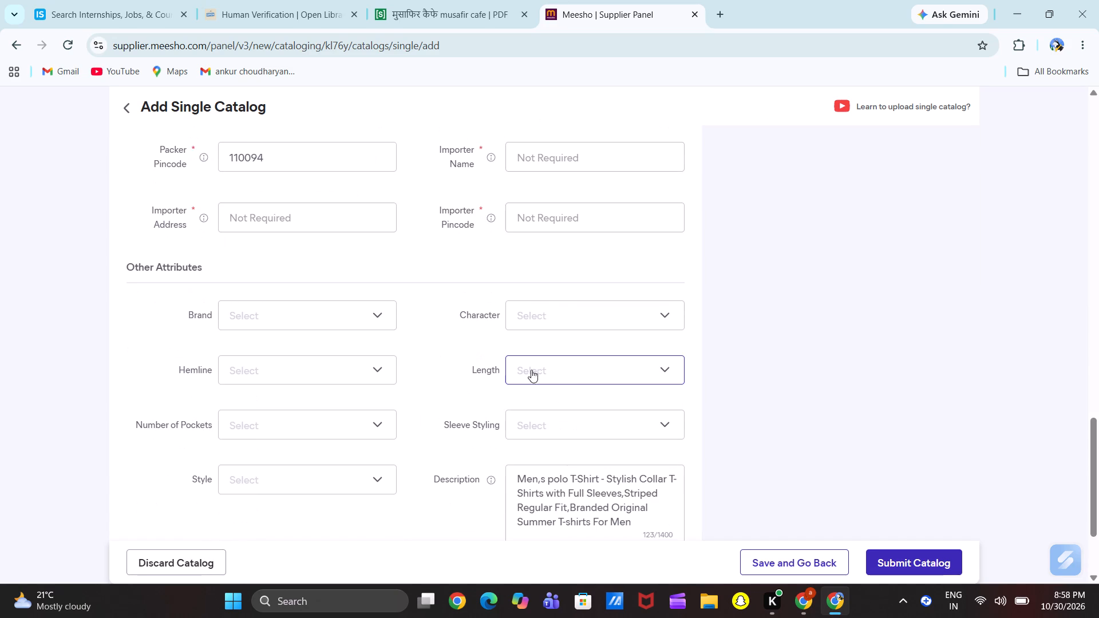
pyautogui.click(566, 367)
pyautogui.click(545, 473)
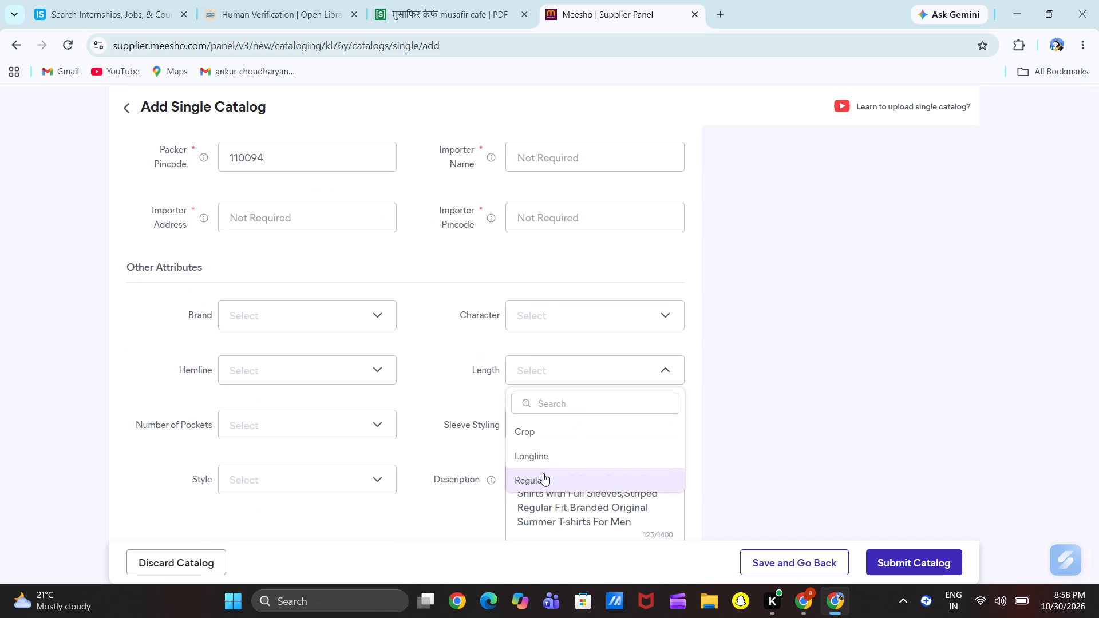
# Set Product 2's style to Korean and its number of pockets to No Pocket.
pyautogui.click(344, 468)
pyautogui.click(260, 557)
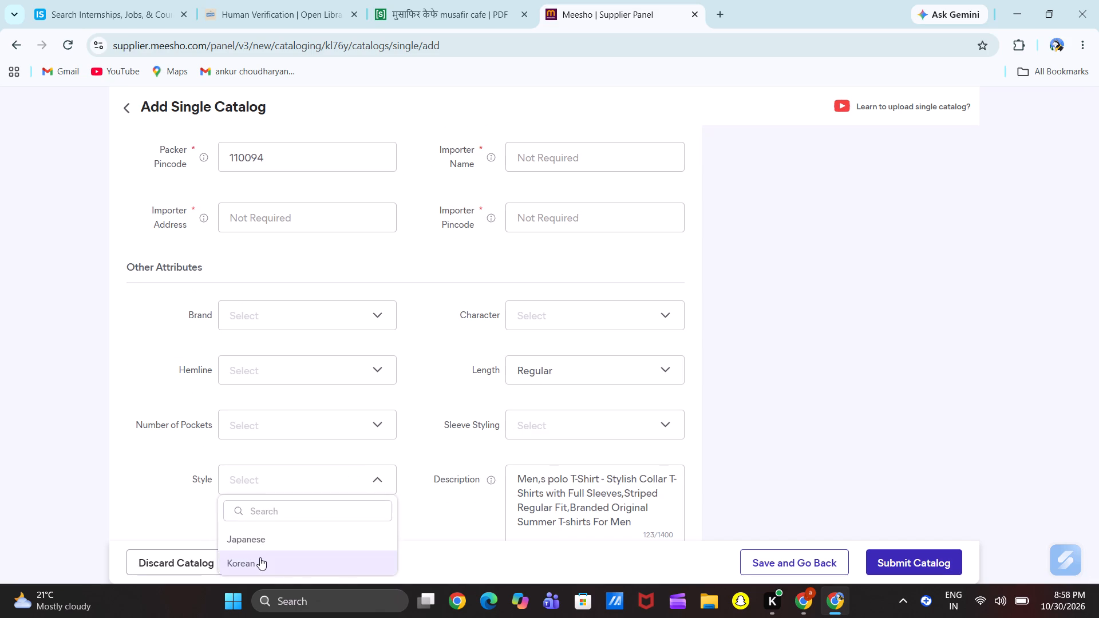
pyautogui.click(268, 422)
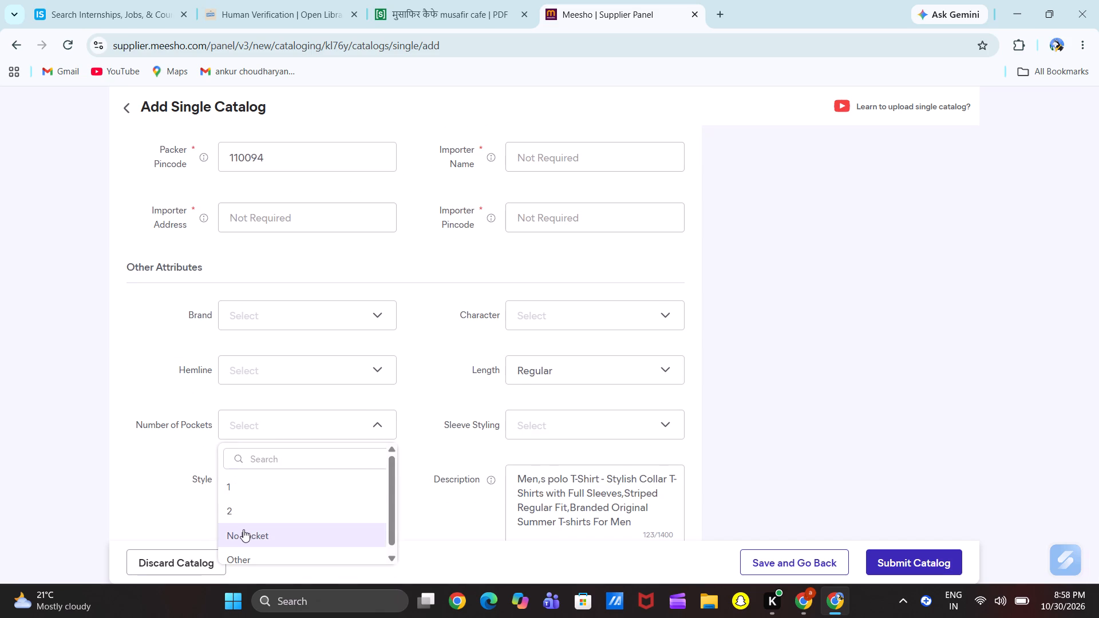
pyautogui.click(250, 529)
# Open Product 3 and enter FULL=KARARA'/[TEAL] as its style code.
pyautogui.scroll(-1, 421, 403)
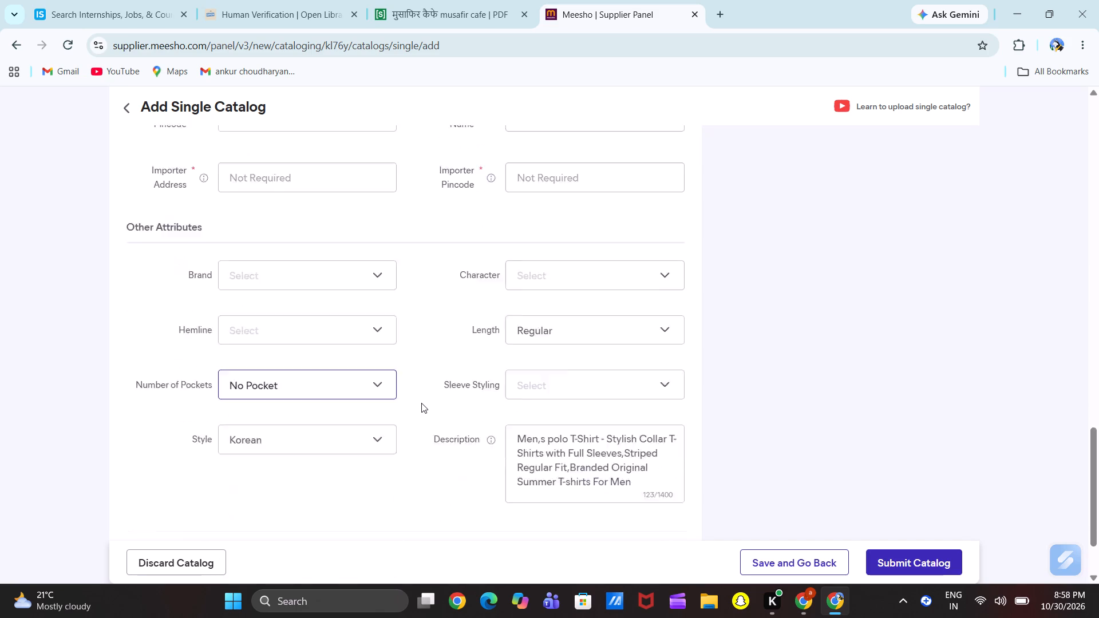
pyautogui.scroll(-1, 421, 403)
pyautogui.scroll(6, 421, 403)
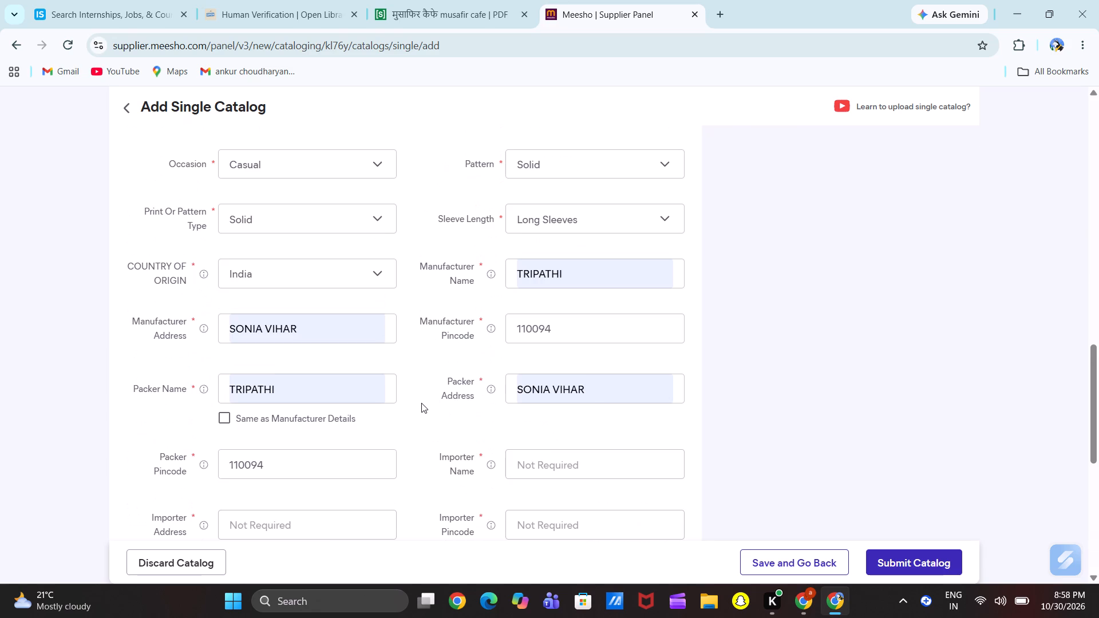
pyautogui.scroll(4, 437, 244)
pyautogui.click(386, 203)
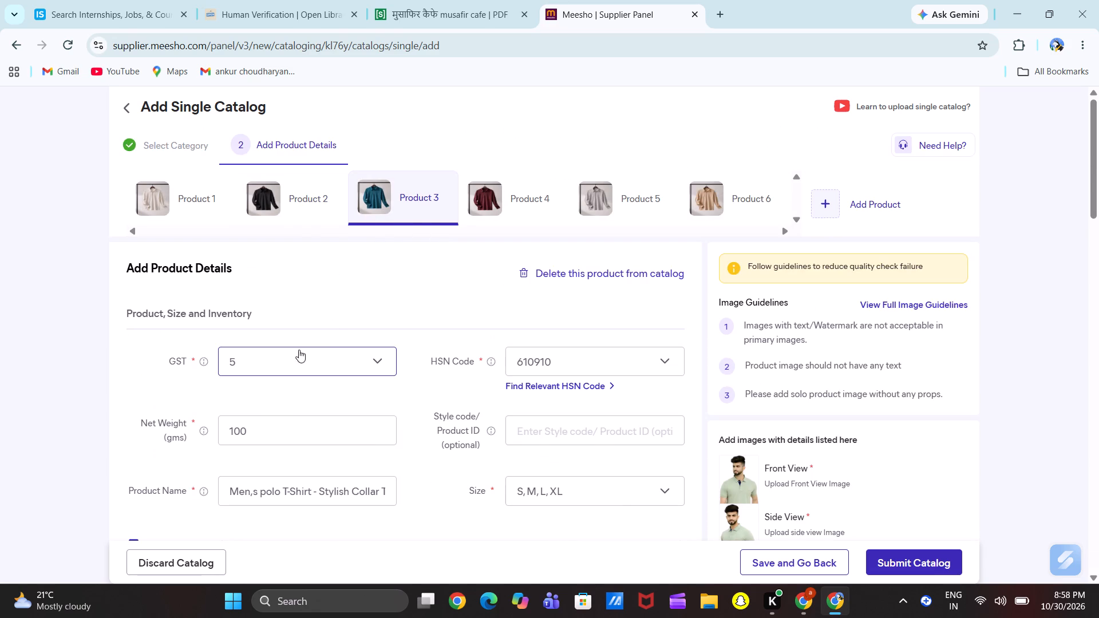
pyautogui.click(539, 423)
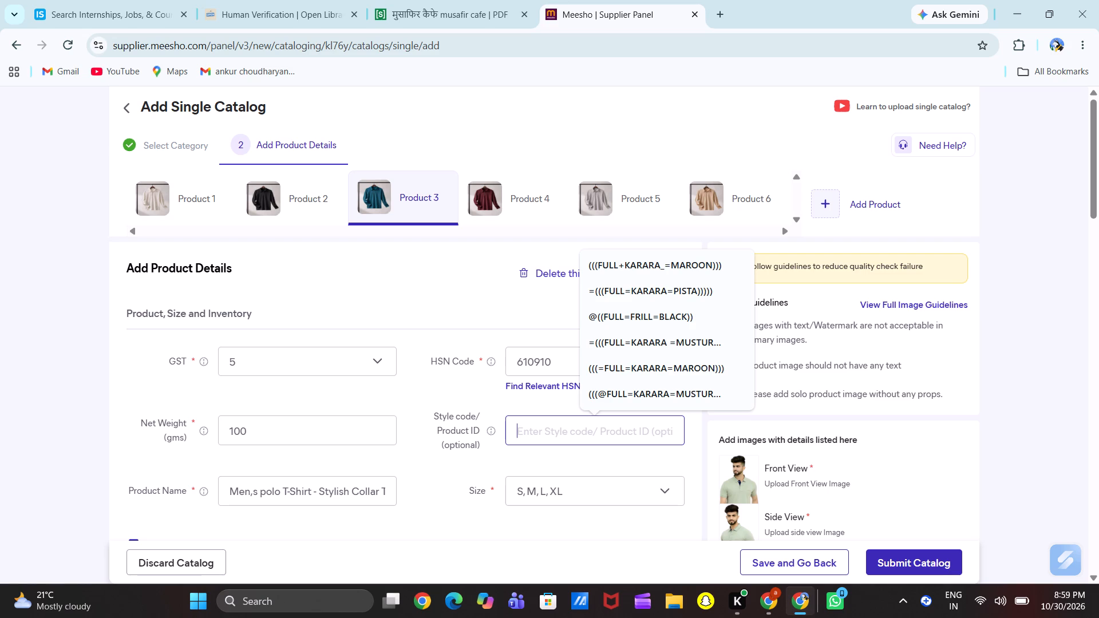
pyautogui.write('FULL')
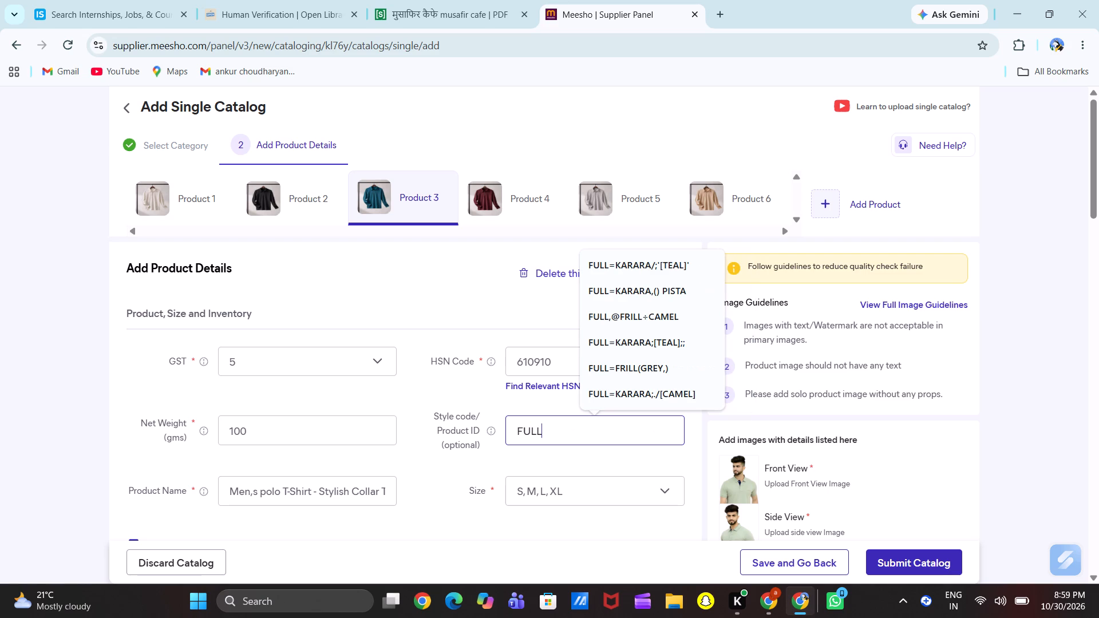
pyautogui.write(';M[')
pyautogui.press('BackSpace')
pyautogui.press('BackSpace')
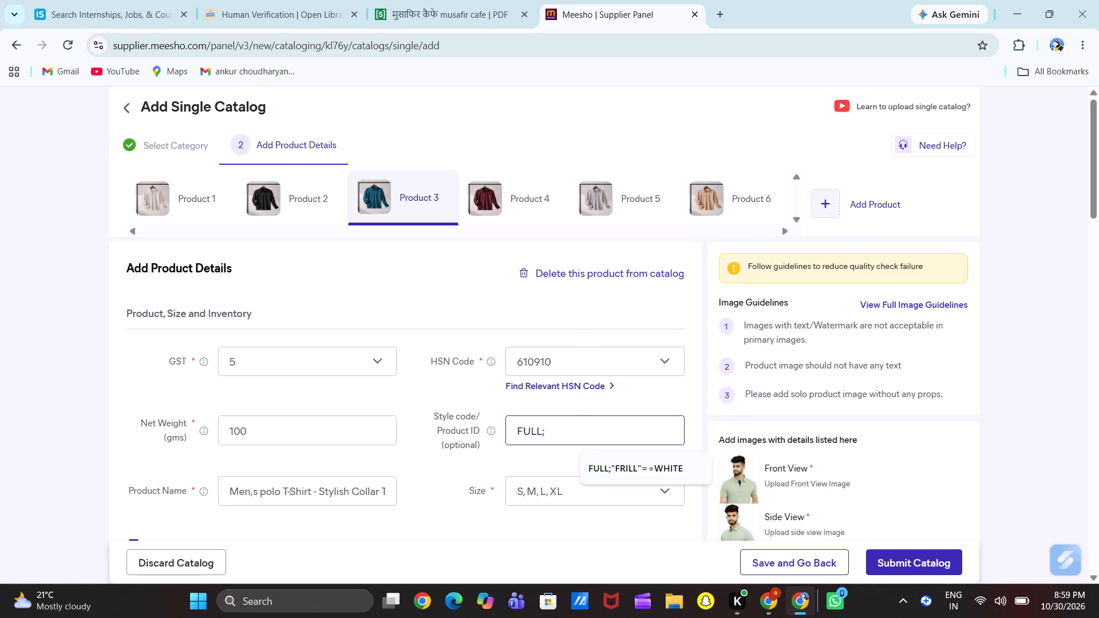
pyautogui.press('BackSpace')
pyautogui.press('n')
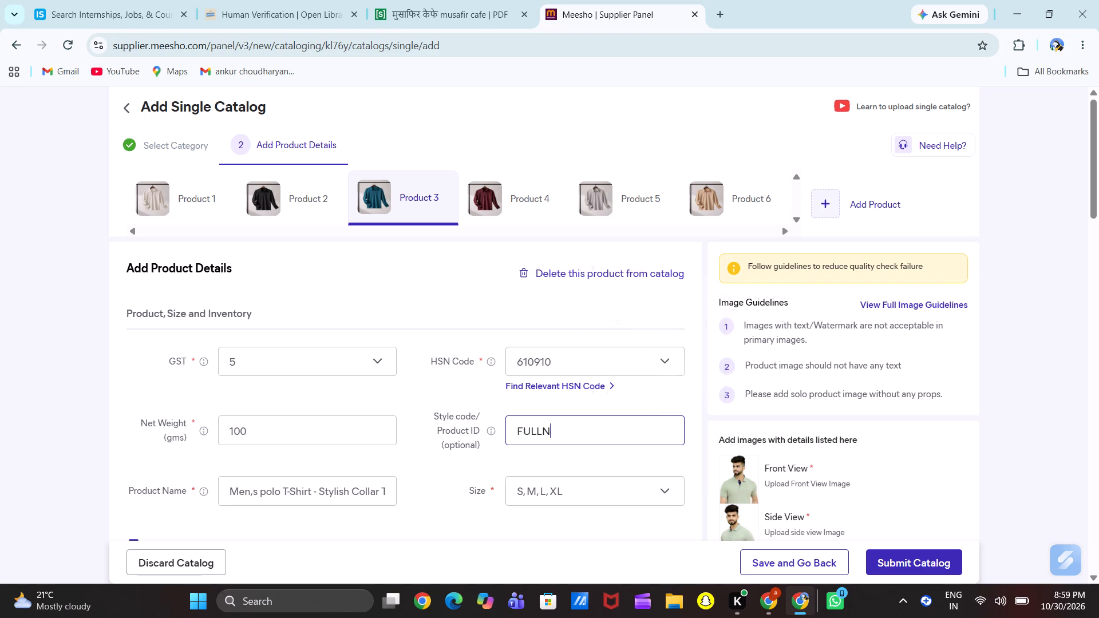
pyautogui.press('BackSpace')
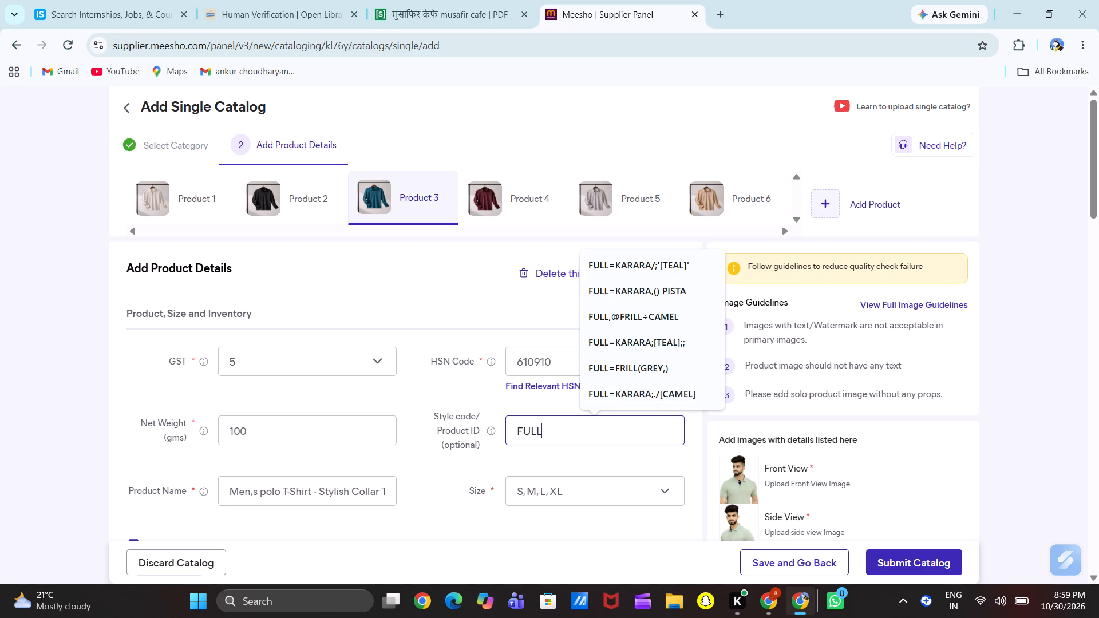
pyautogui.press('=')
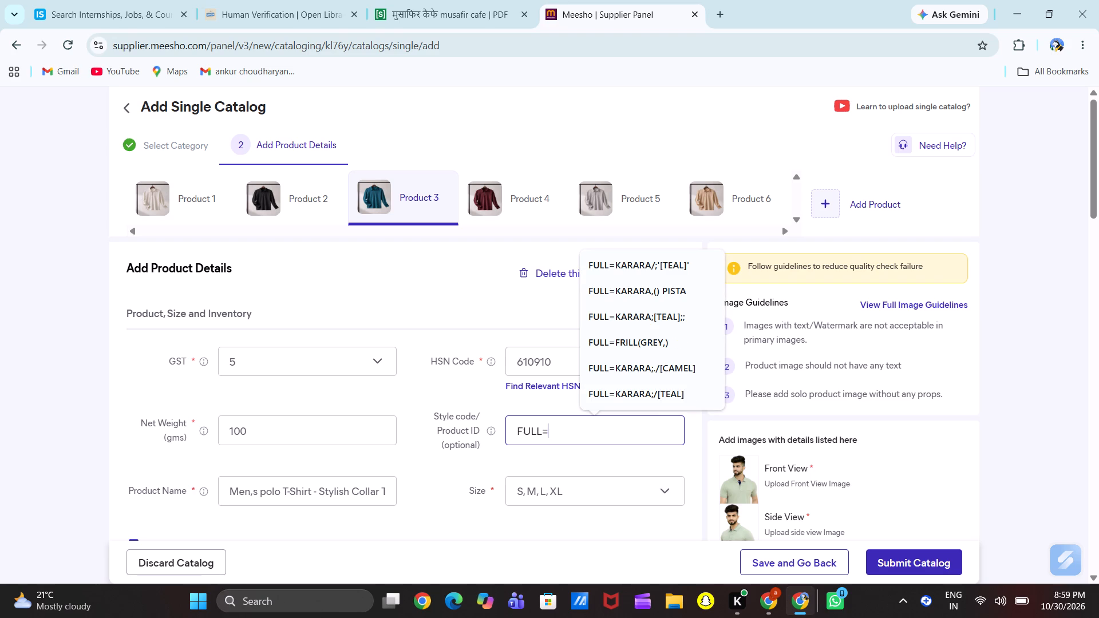
pyautogui.write("'/")
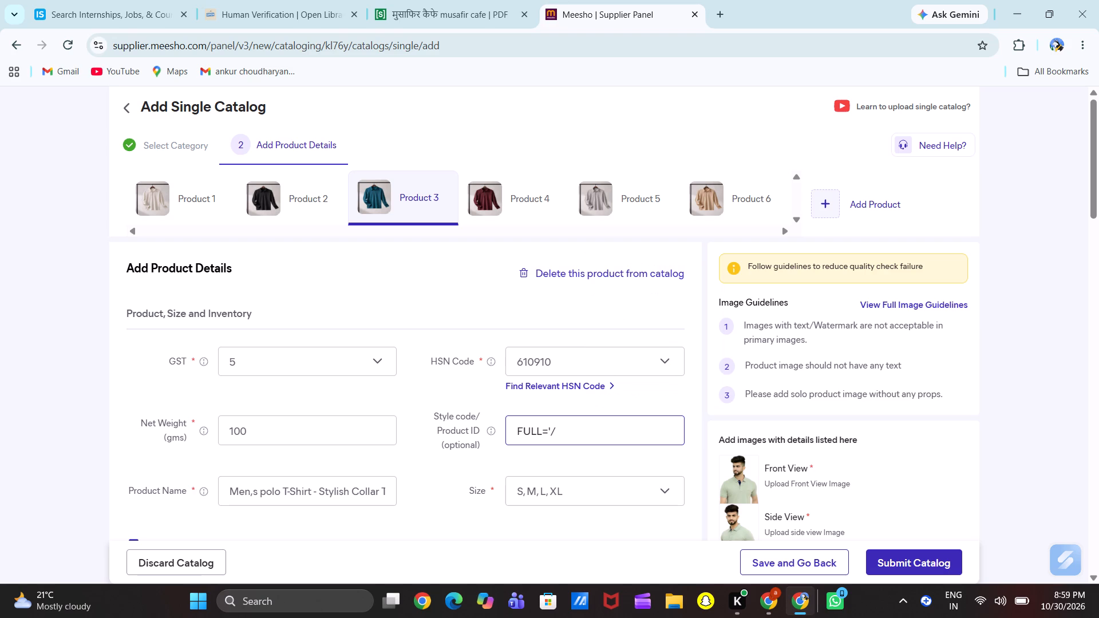
pyautogui.press('[')
pyautogui.press('r')
pyautogui.press('BackSpace')
pyautogui.write('TEAL')
pyautogui.press(']')
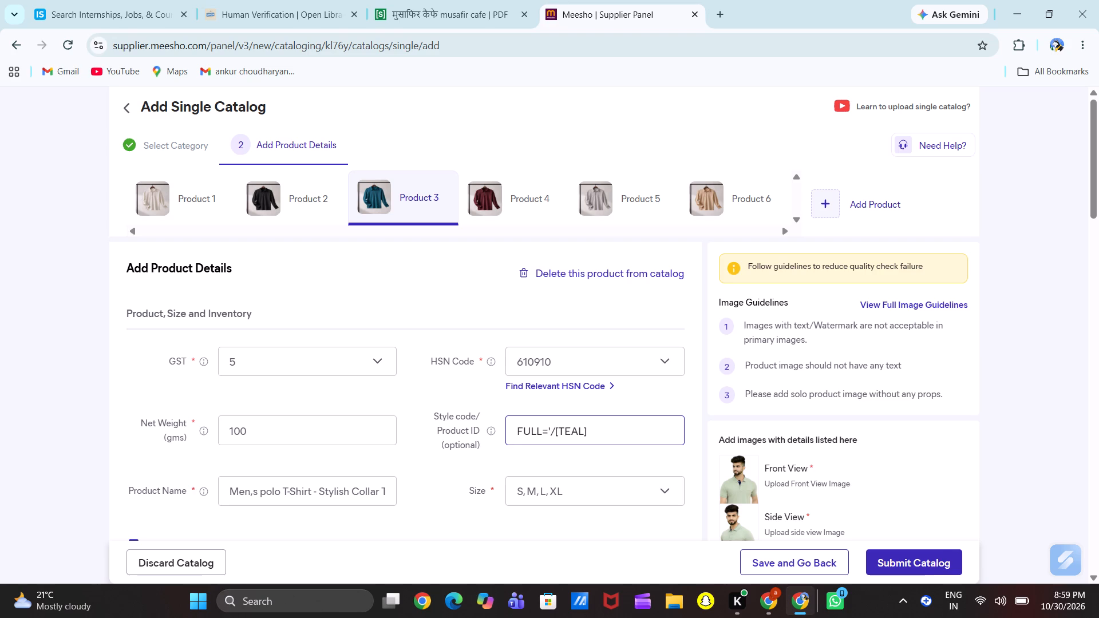
pyautogui.click(549, 430)
pyautogui.write('KAR')
pyautogui.write('ARA')
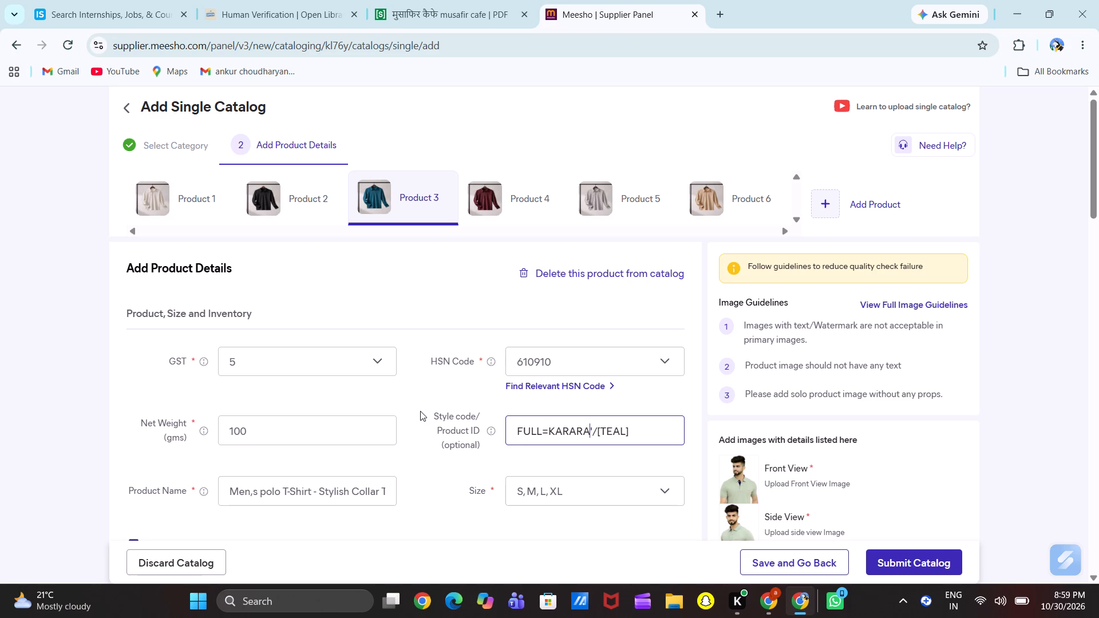
# Set Product 3's shoulder size to 14.5 inches for size S and 15.5 inches for size M.
pyautogui.scroll(-4, 420, 411)
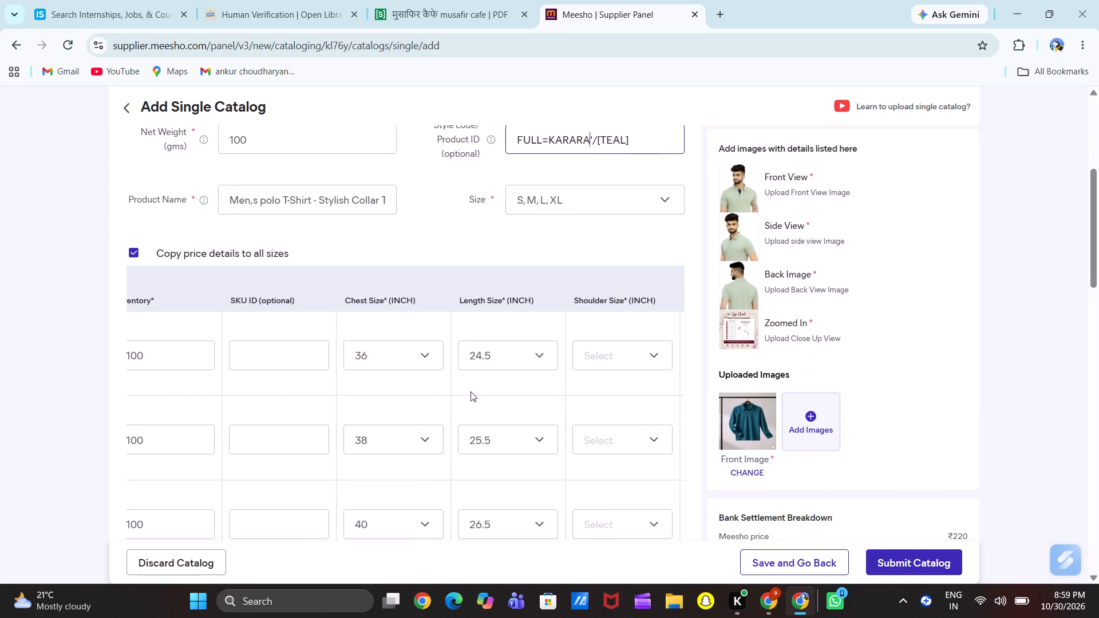
pyautogui.click(612, 349)
pyautogui.scroll(-1, 631, 459)
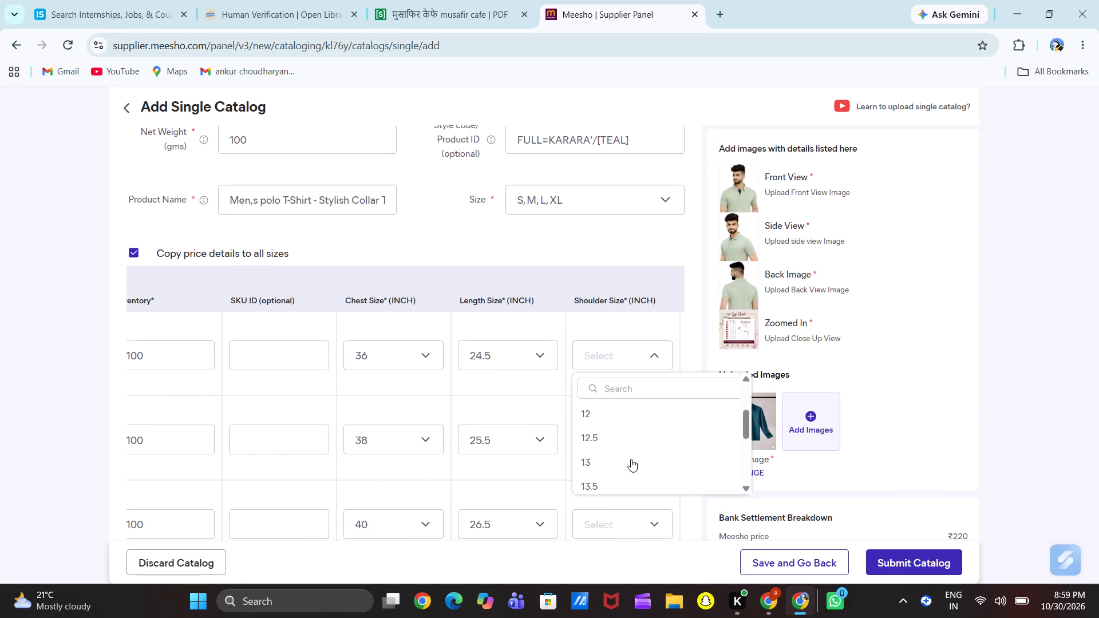
pyautogui.scroll(-2, 631, 459)
pyautogui.click(631, 459)
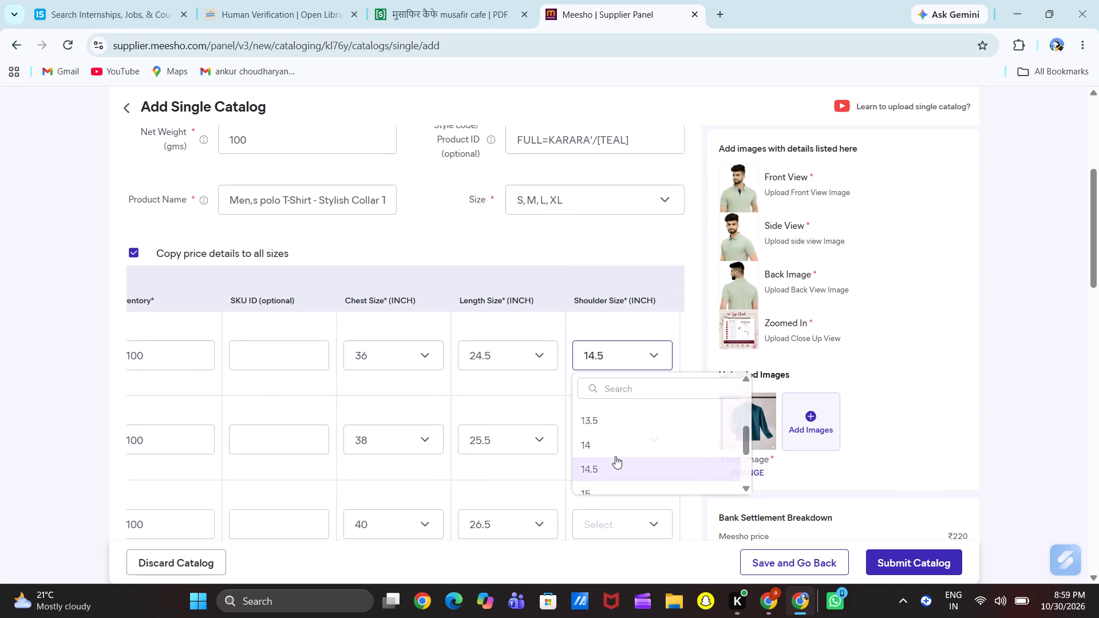
pyautogui.click(599, 450)
pyautogui.scroll(-1, 625, 520)
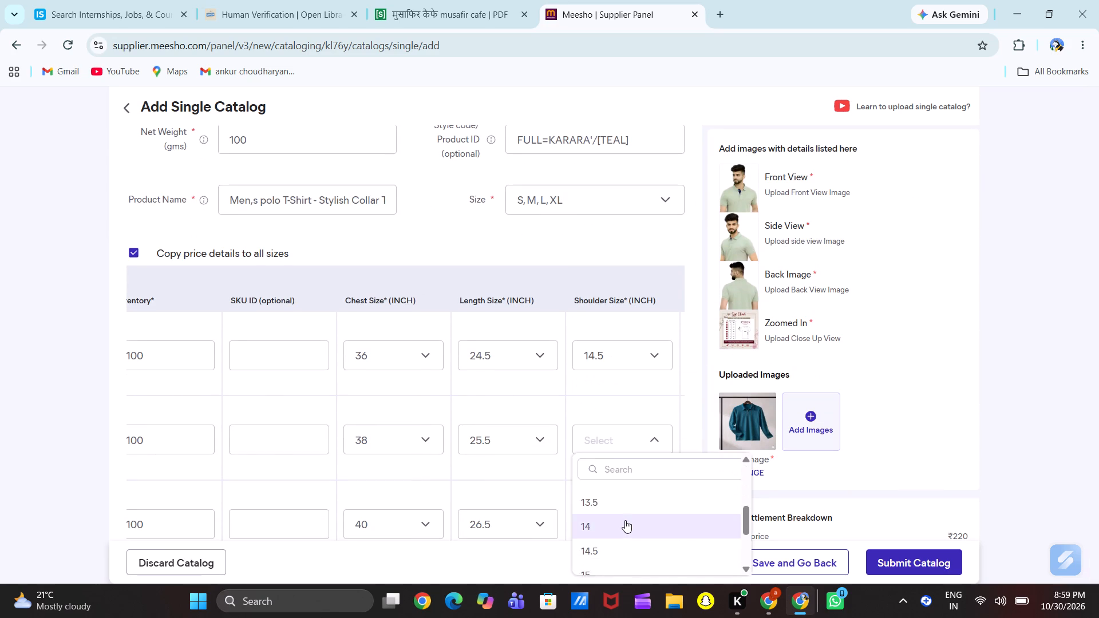
pyautogui.scroll(-1, 625, 520)
pyautogui.click(614, 548)
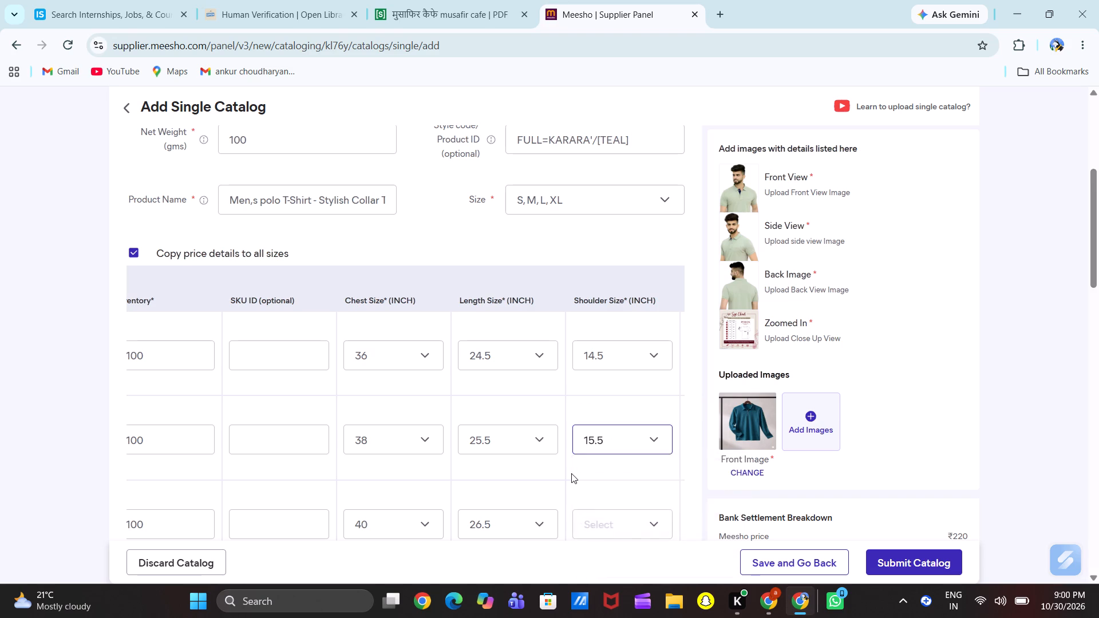
# Set Product 3's shoulder size to 16.5 inches for size L and 17.5 inches for size XL.
pyautogui.scroll(-1, 571, 473)
pyautogui.click(603, 422)
pyautogui.scroll(-1, 613, 521)
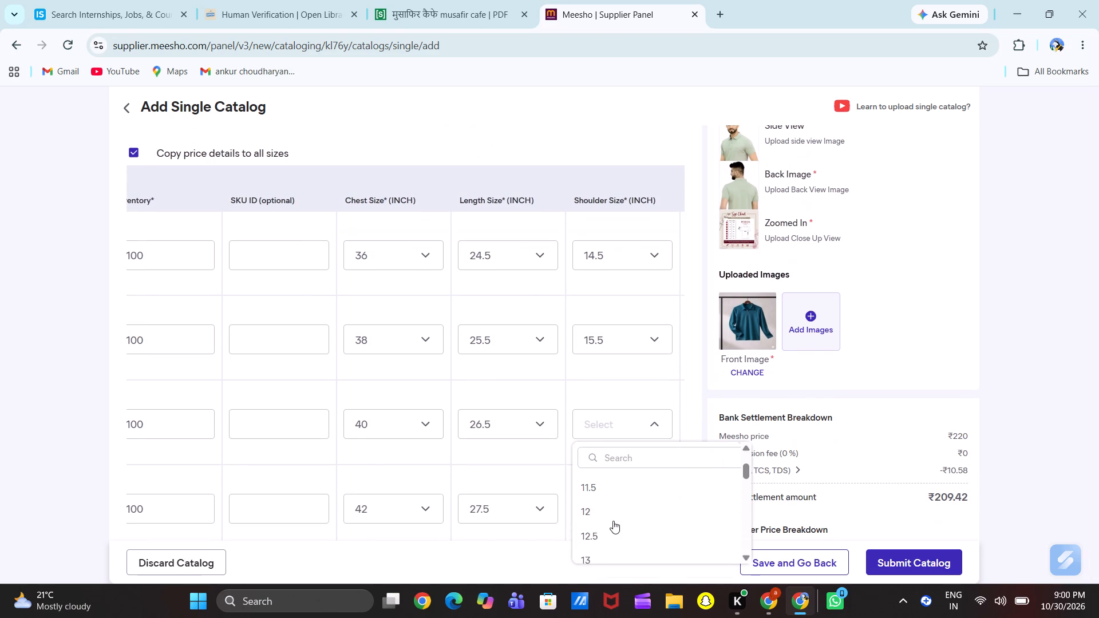
pyautogui.scroll(-2, 613, 521)
pyautogui.click(613, 521)
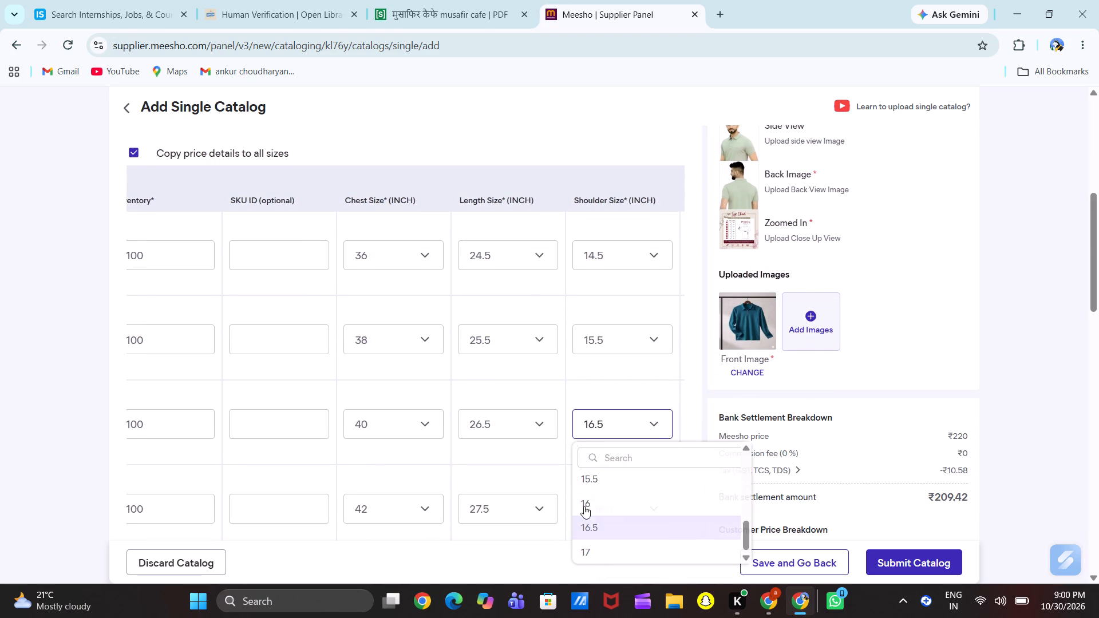
pyautogui.scroll(-1, 534, 459)
pyautogui.click(615, 414)
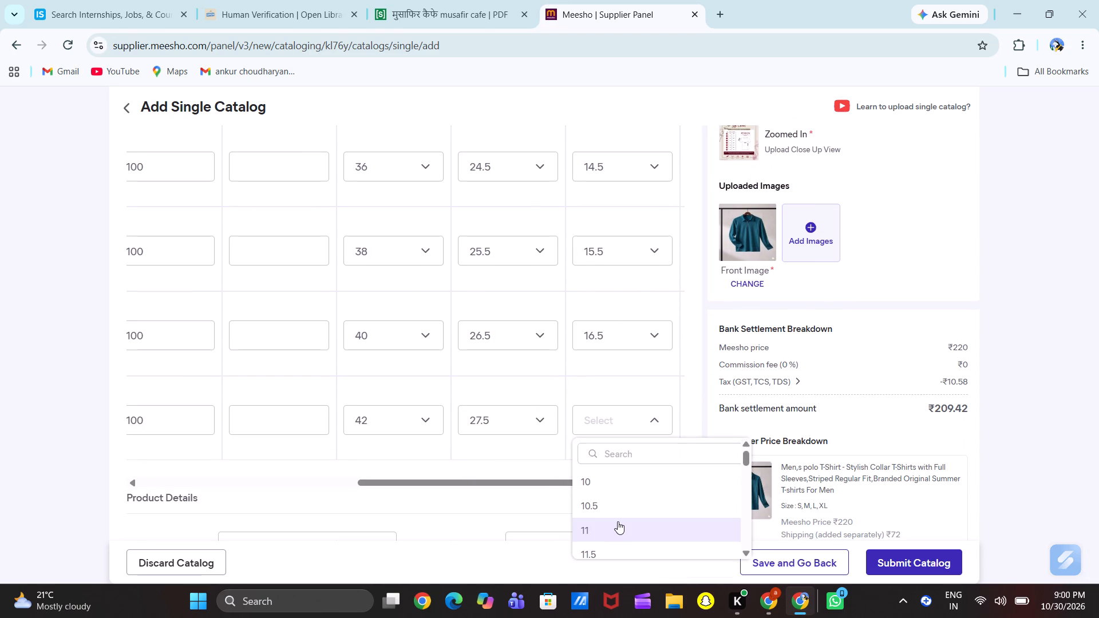
pyautogui.scroll(-4, 618, 521)
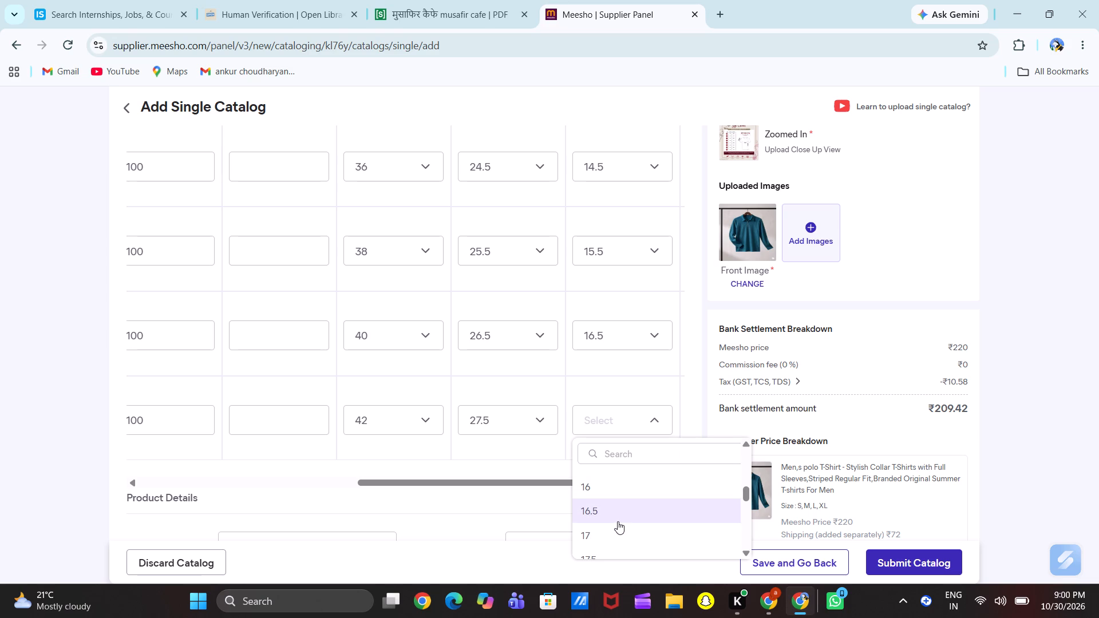
pyautogui.scroll(-1, 618, 521)
pyautogui.click(618, 521)
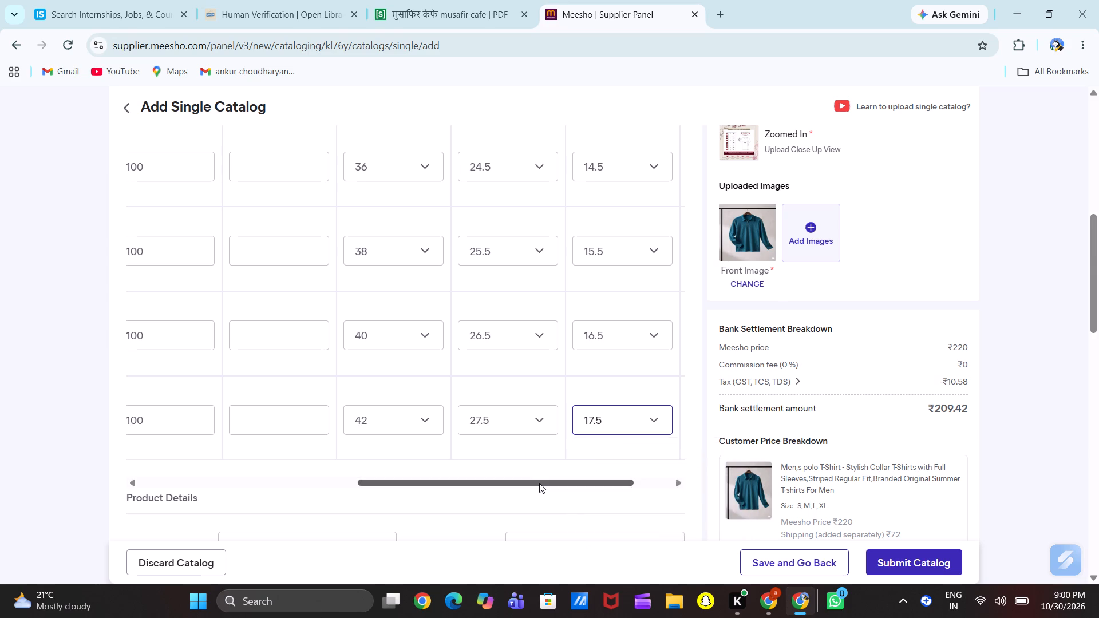
# Set Product 3's color to Teal and its fabric to Cotton Blend in the product details.
pyautogui.scroll(-3, 539, 483)
pyautogui.click(304, 310)
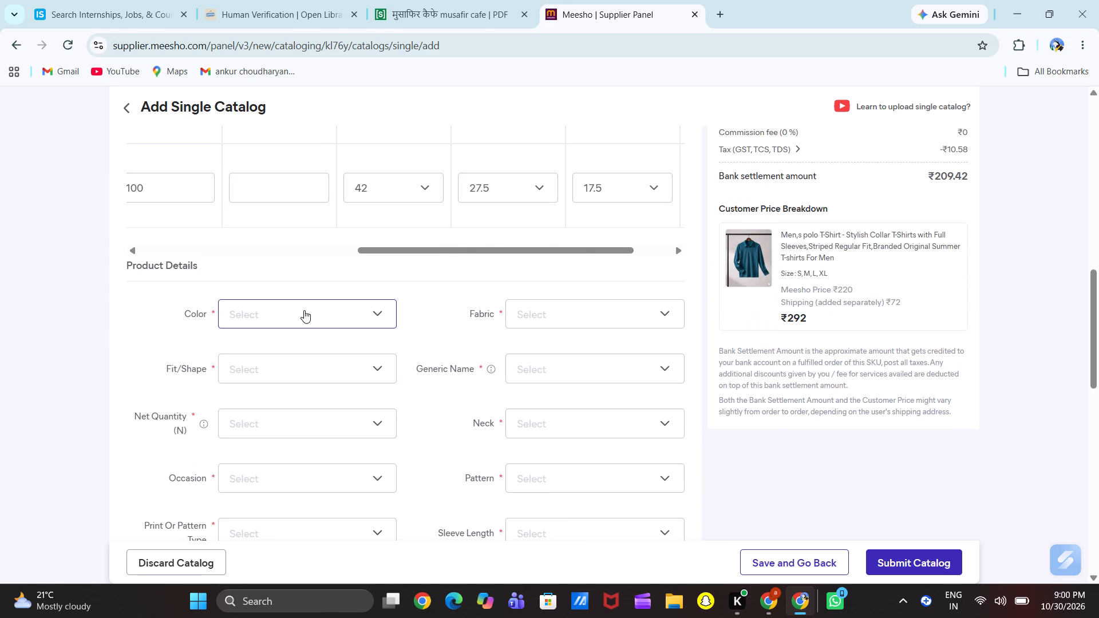
pyautogui.click(299, 347)
pyautogui.write('TEA')
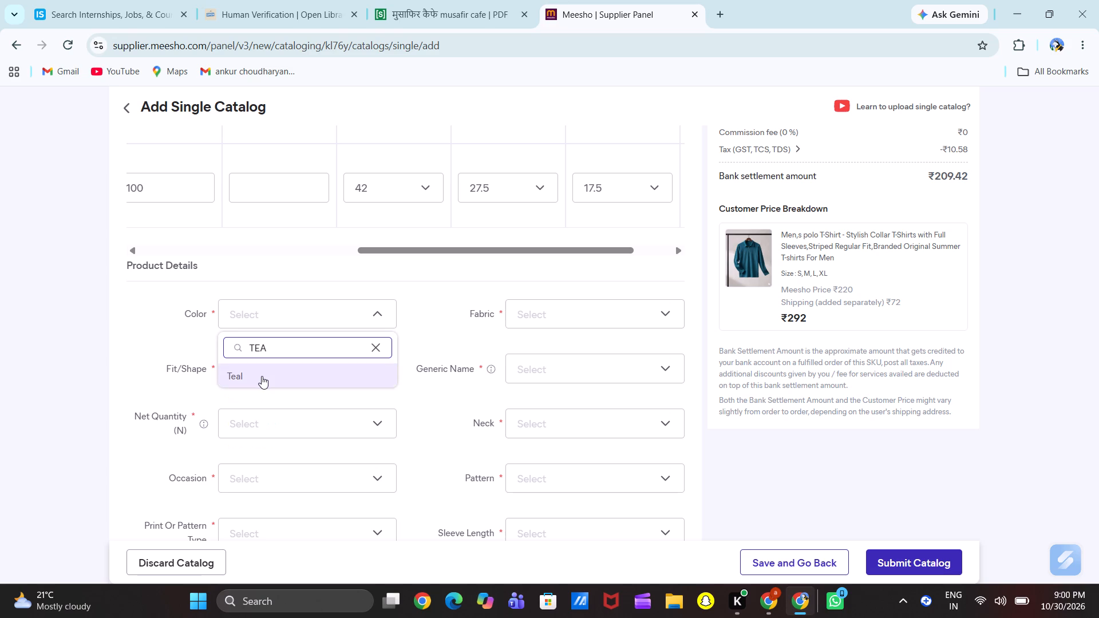
pyautogui.click(259, 374)
pyautogui.click(549, 310)
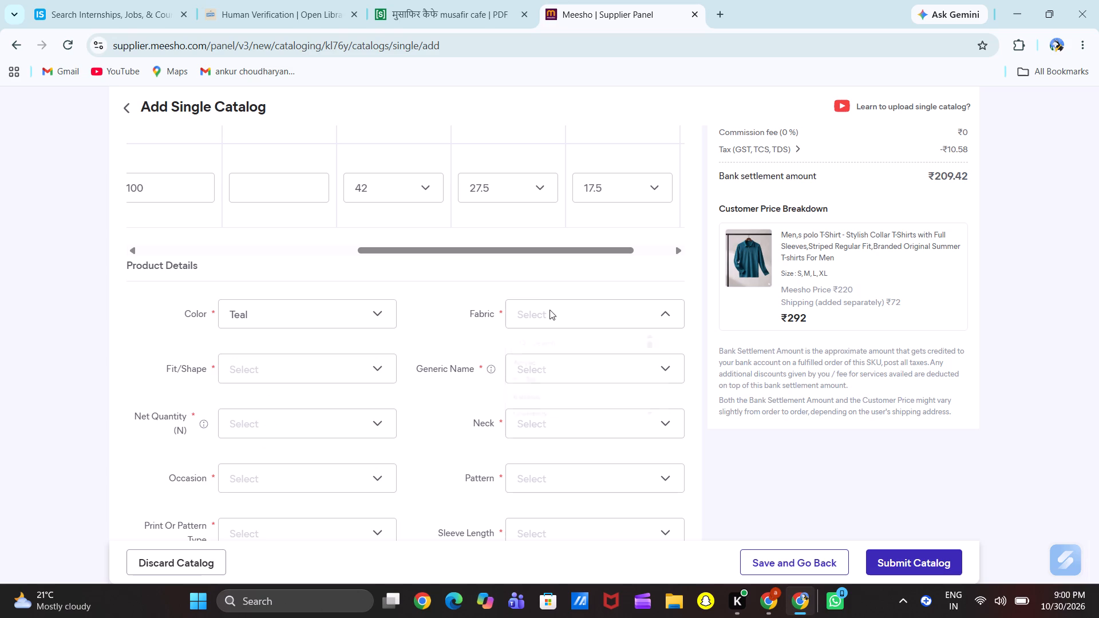
pyautogui.scroll(-1, 555, 394)
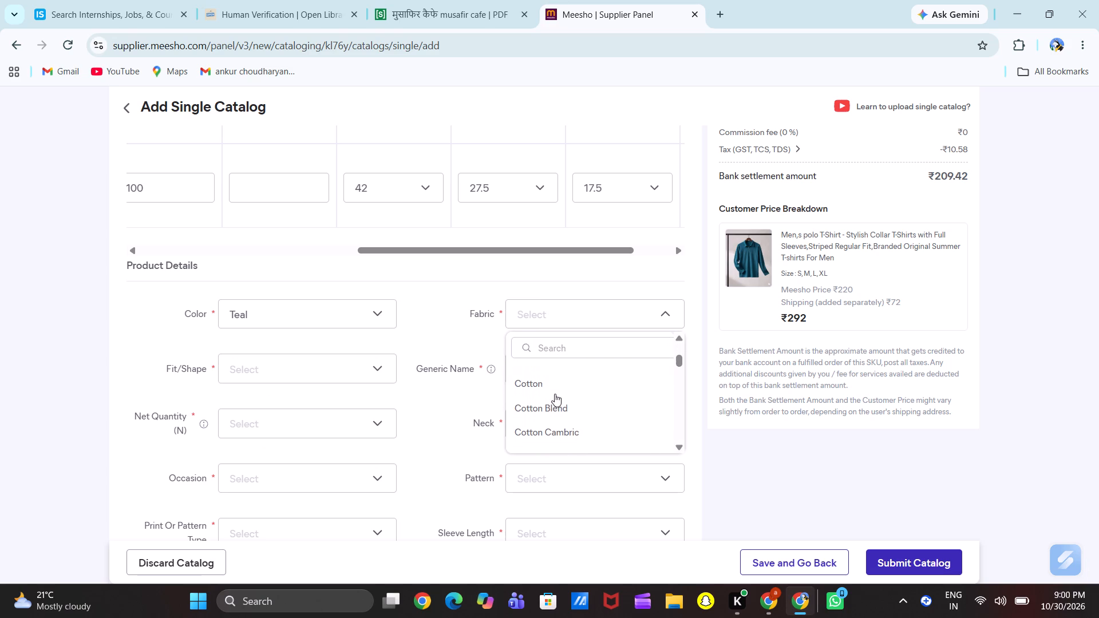
pyautogui.scroll(-1, 555, 394)
pyautogui.click(559, 405)
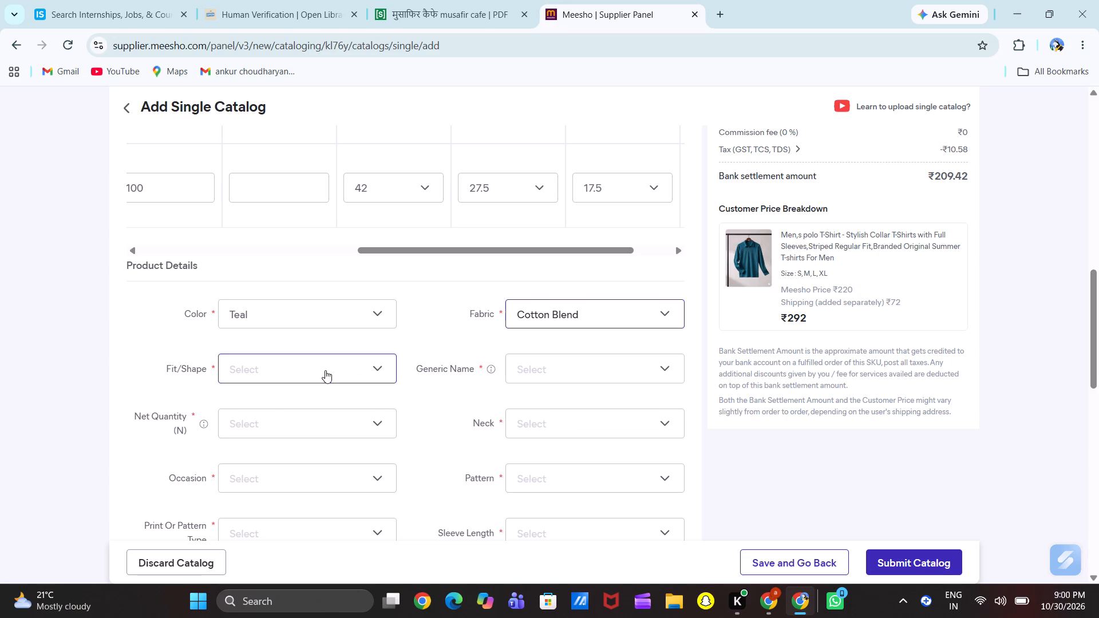
# Set Product 3's fit/shape to Regular and its generic name to Tshirts.
pyautogui.click(325, 370)
pyautogui.scroll(-1, 287, 459)
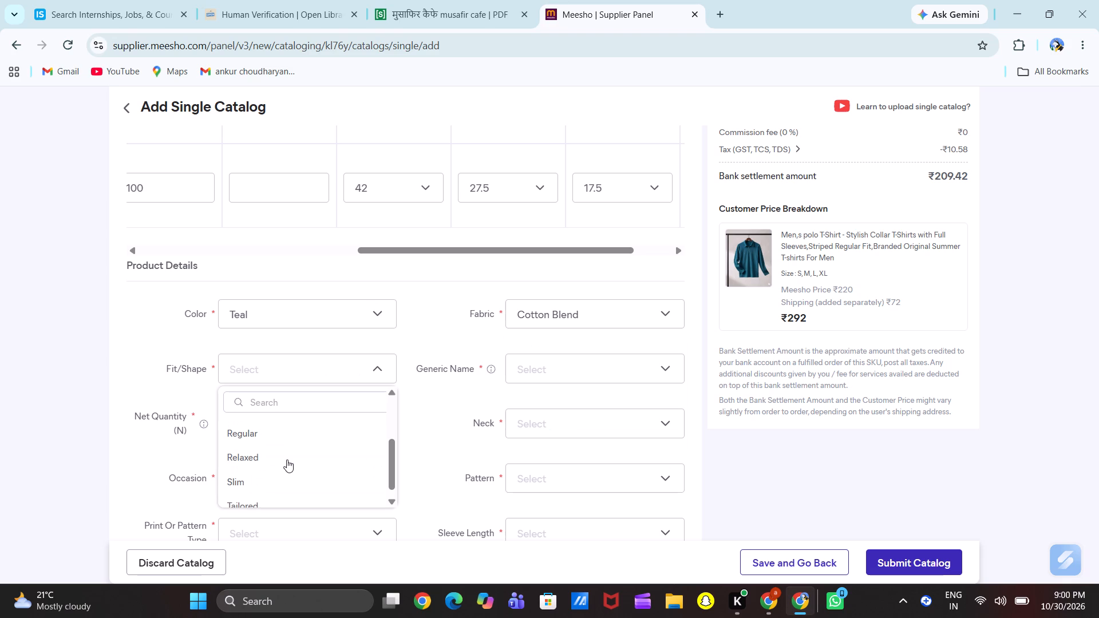
pyautogui.click(256, 437)
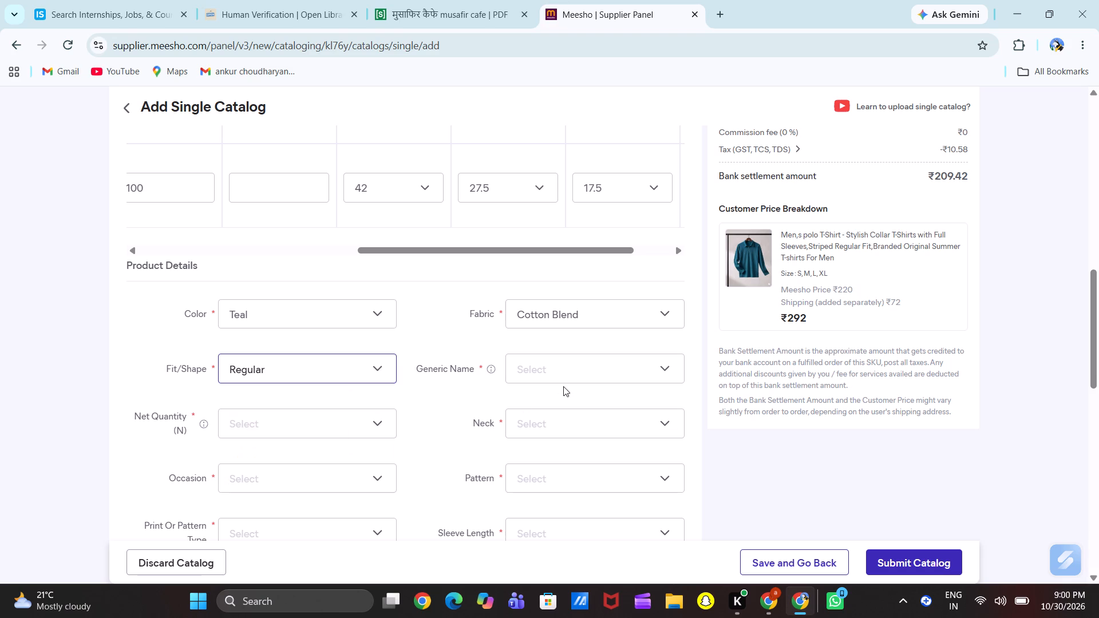
pyautogui.click(551, 363)
pyautogui.scroll(-1, 564, 465)
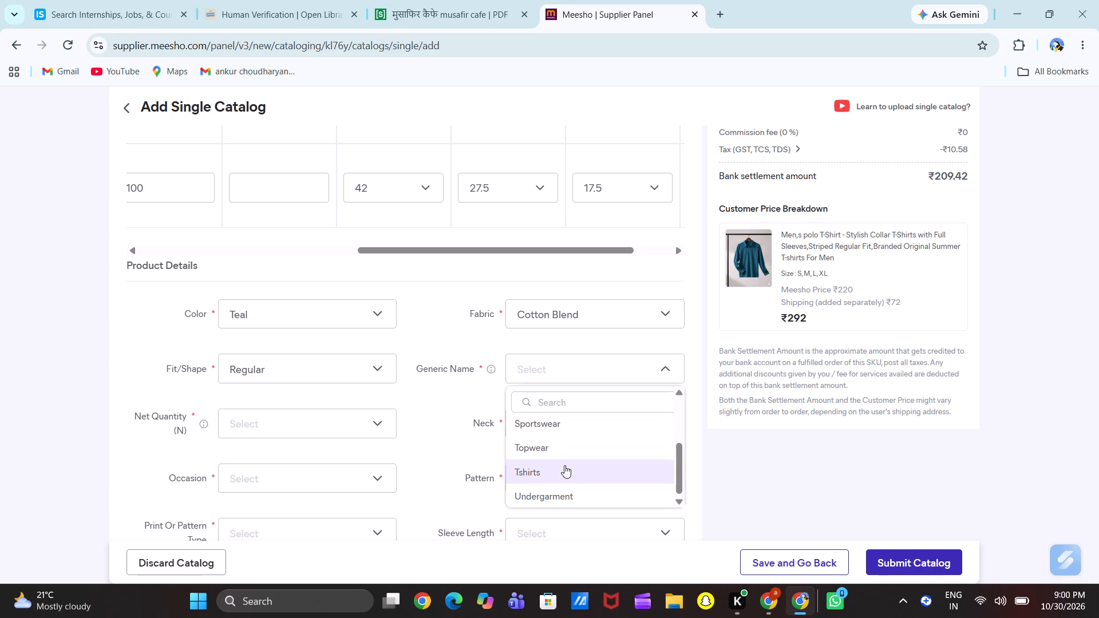
pyautogui.click(564, 465)
# Set Product 3's net quantity to 1 and its neck to Polo.
pyautogui.click(314, 408)
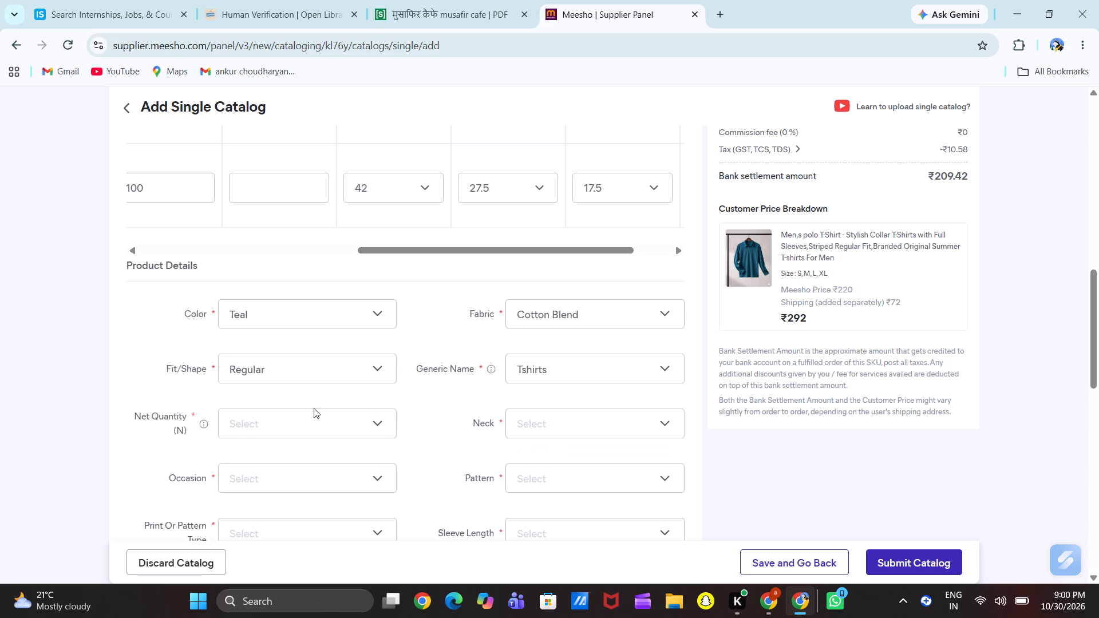
pyautogui.click(249, 421)
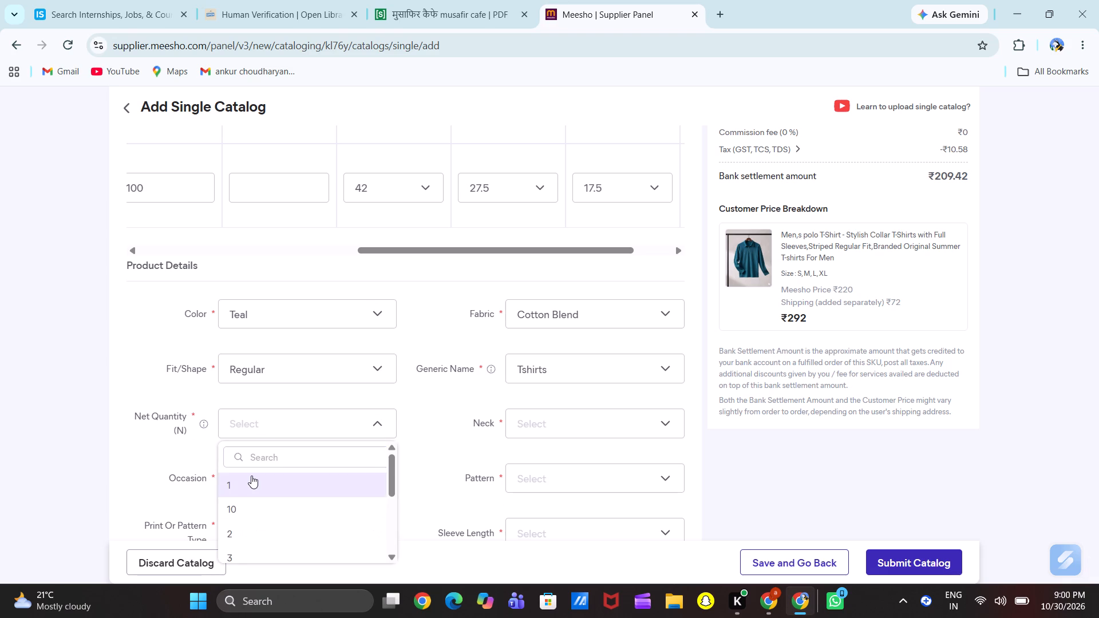
pyautogui.click(251, 476)
pyautogui.click(554, 418)
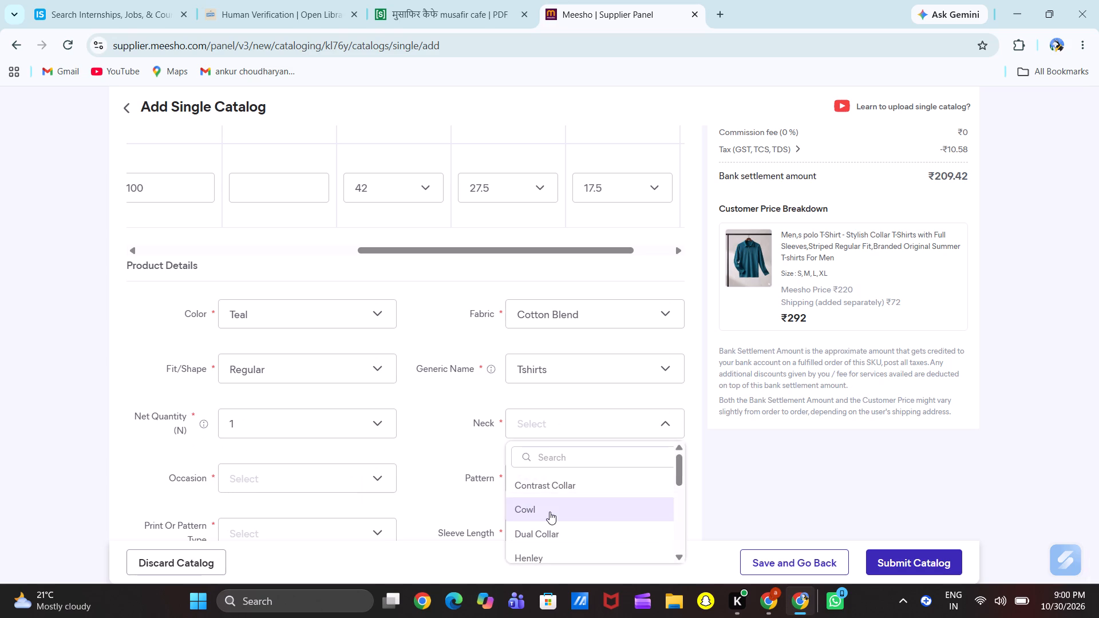
pyautogui.scroll(-2, 549, 512)
pyautogui.click(543, 521)
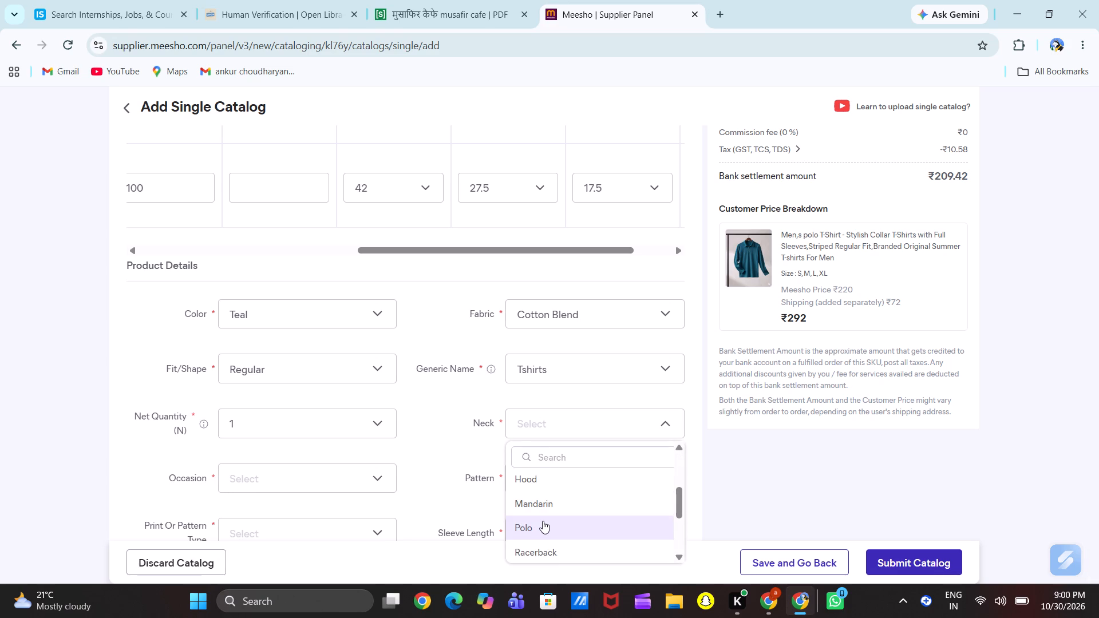
# Set Product 3's occasion to Casual and its pattern to Solid.
pyautogui.click(333, 476)
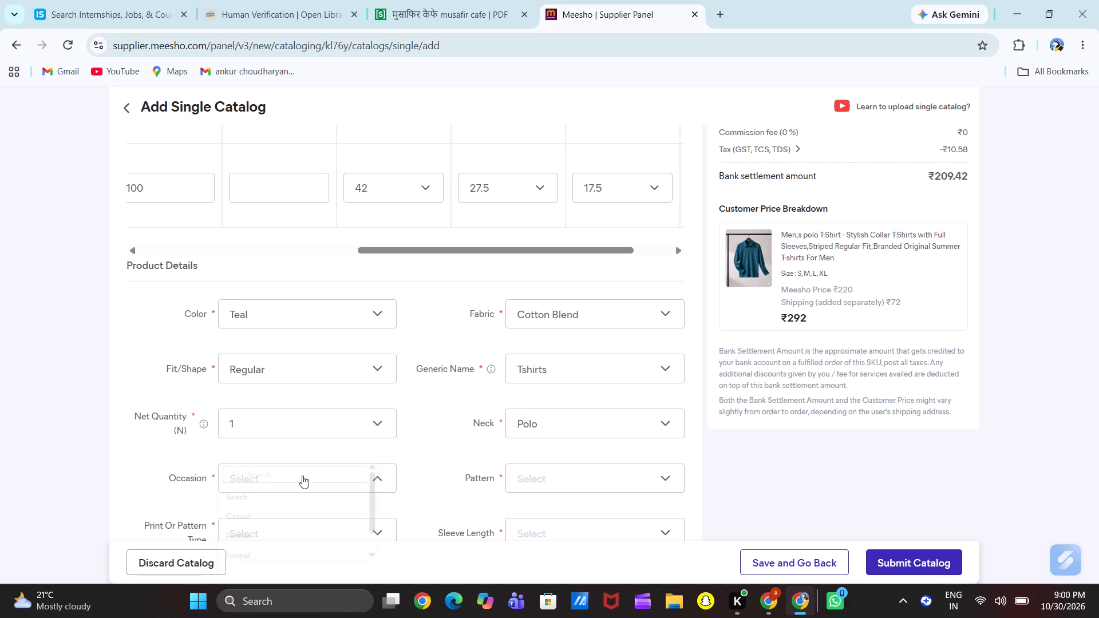
pyautogui.click(258, 524)
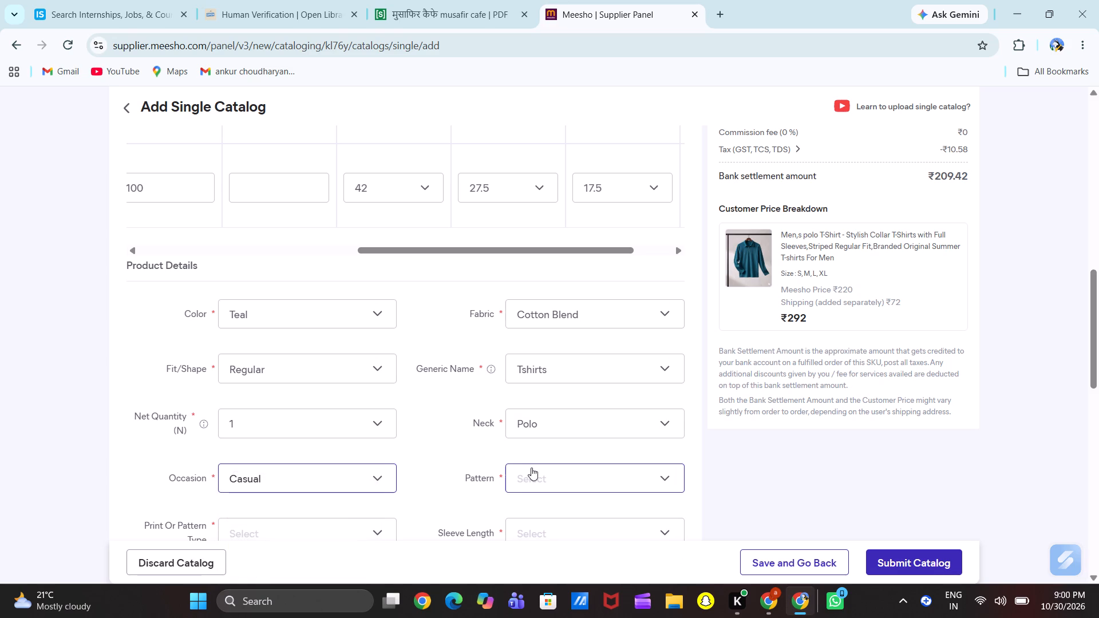
pyautogui.click(537, 469)
pyautogui.scroll(-1, 554, 545)
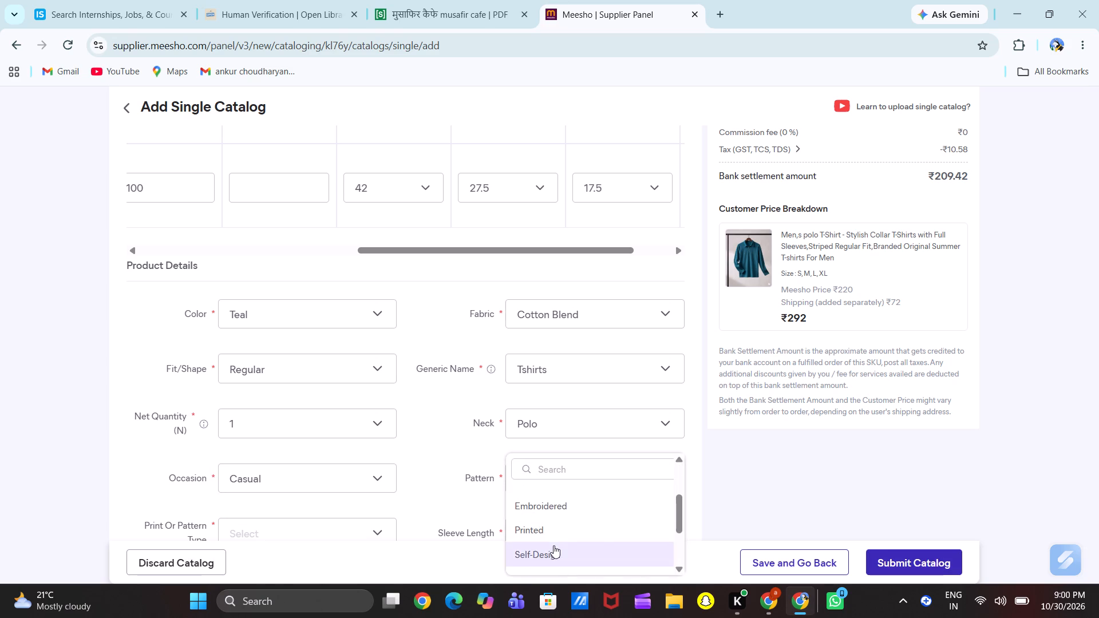
pyautogui.scroll(-1, 554, 545)
pyautogui.click(537, 535)
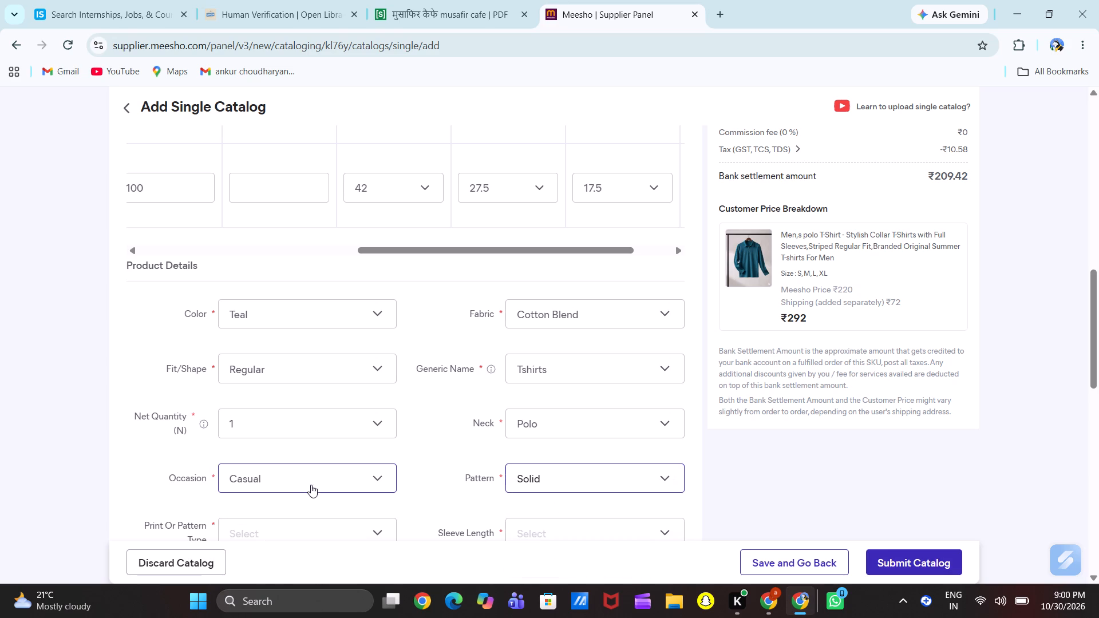
# Set Product 3's print or pattern type to Solid and its sleeve length to Long Sleeves.
pyautogui.scroll(-2, 298, 479)
pyautogui.click(250, 410)
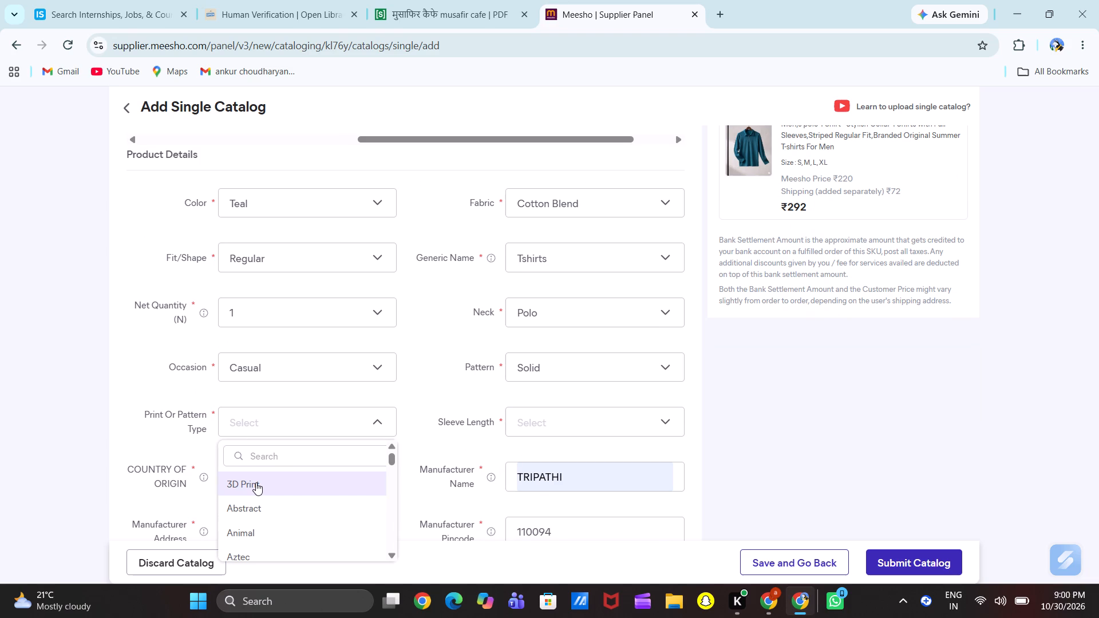
pyautogui.scroll(-1, 256, 482)
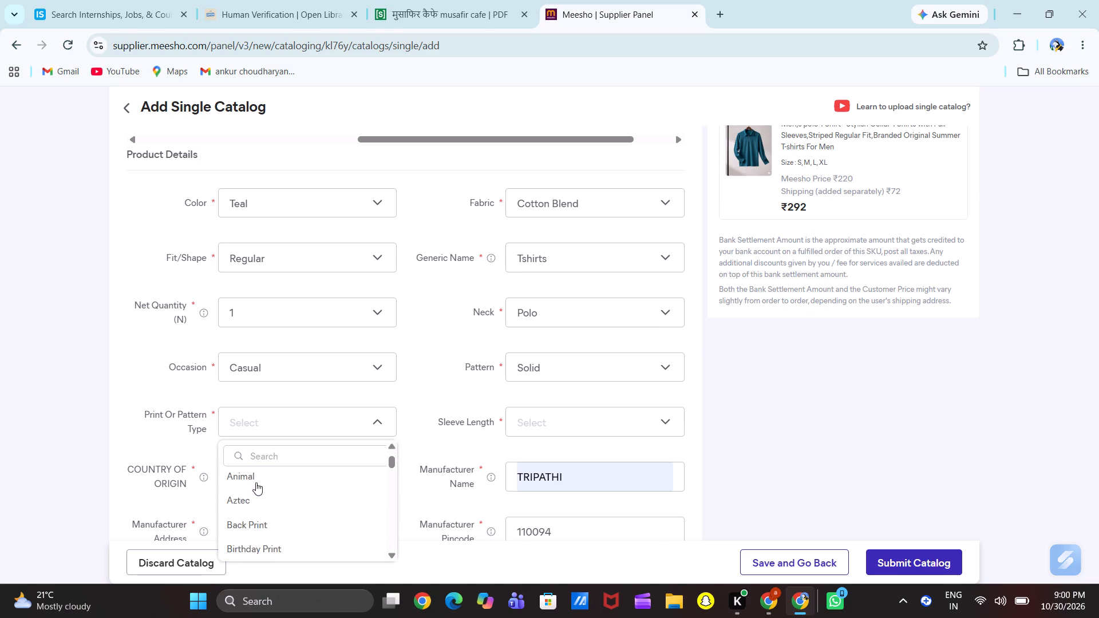
pyautogui.scroll(-1, 256, 482)
pyautogui.click(267, 462)
pyautogui.write('SO')
pyautogui.click(267, 476)
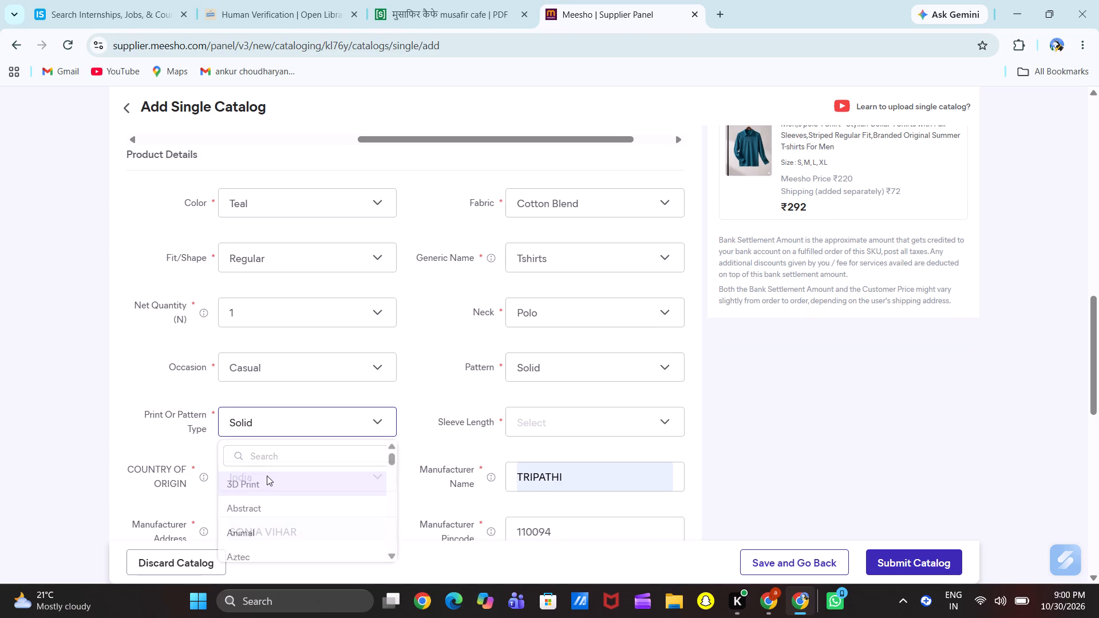
pyautogui.scroll(-1, 475, 455)
pyautogui.click(547, 339)
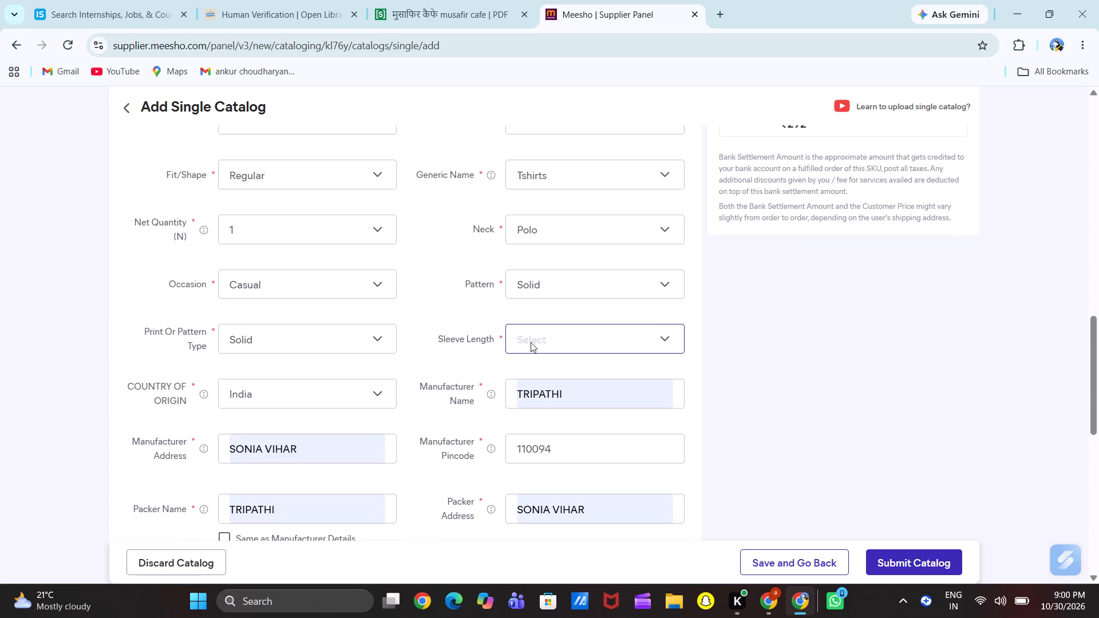
pyautogui.click(559, 398)
# Set Product 3's length to Regular and its number of pockets to No Pocket in the other attributes.
pyautogui.scroll(-2, 428, 426)
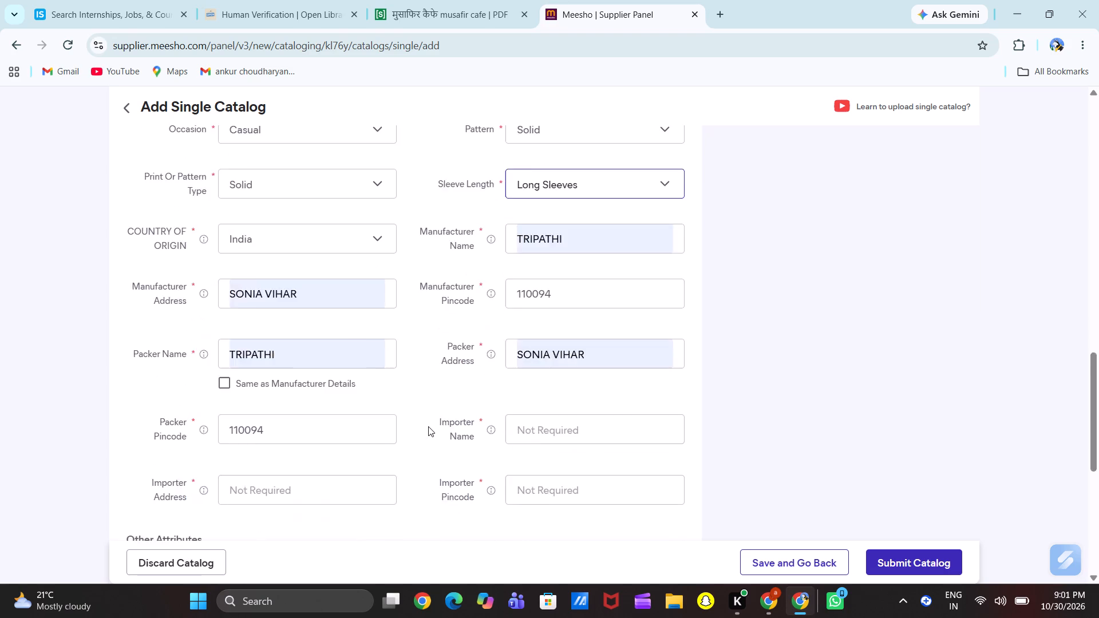
pyautogui.scroll(-1, 428, 426)
pyautogui.click(564, 299)
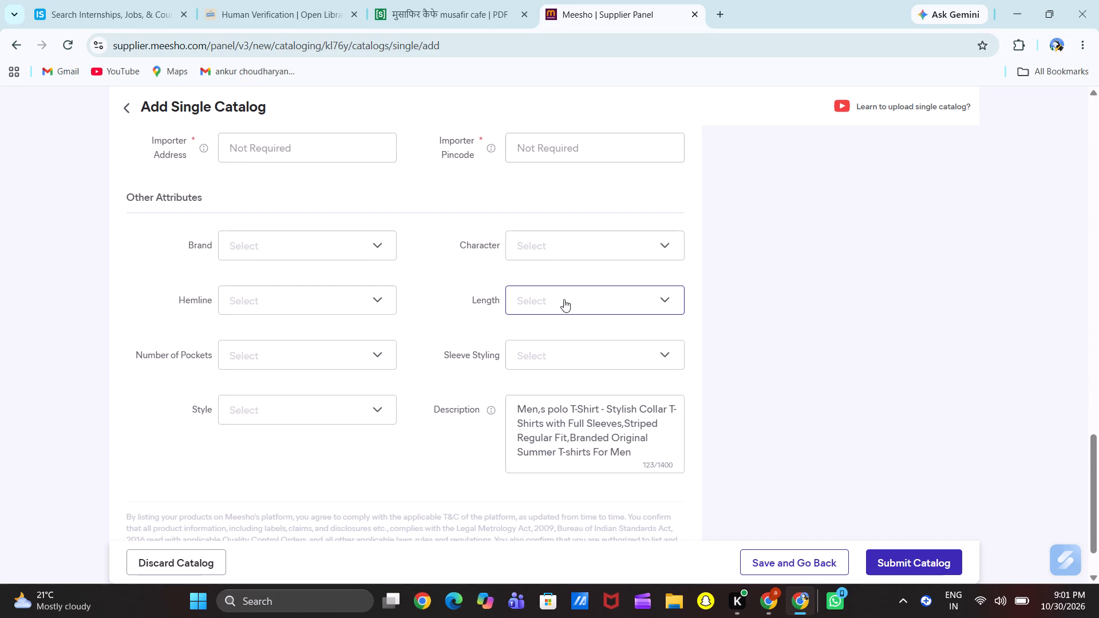
pyautogui.click(551, 407)
pyautogui.click(326, 367)
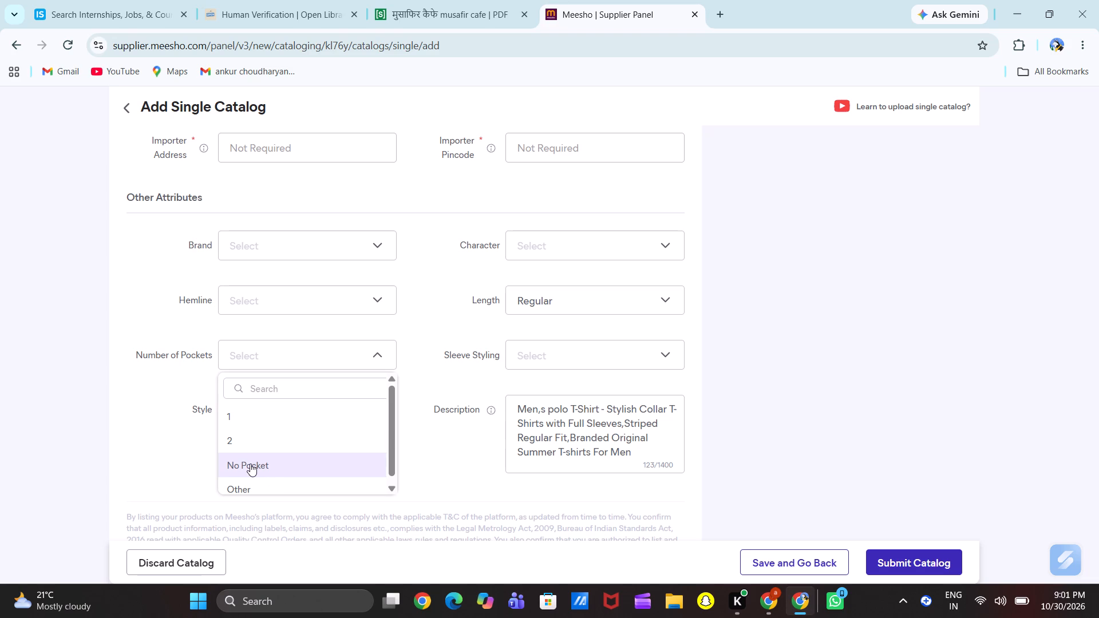
pyautogui.click(250, 463)
# Set Product 3's style to Korean in the other attributes.
pyautogui.click(283, 412)
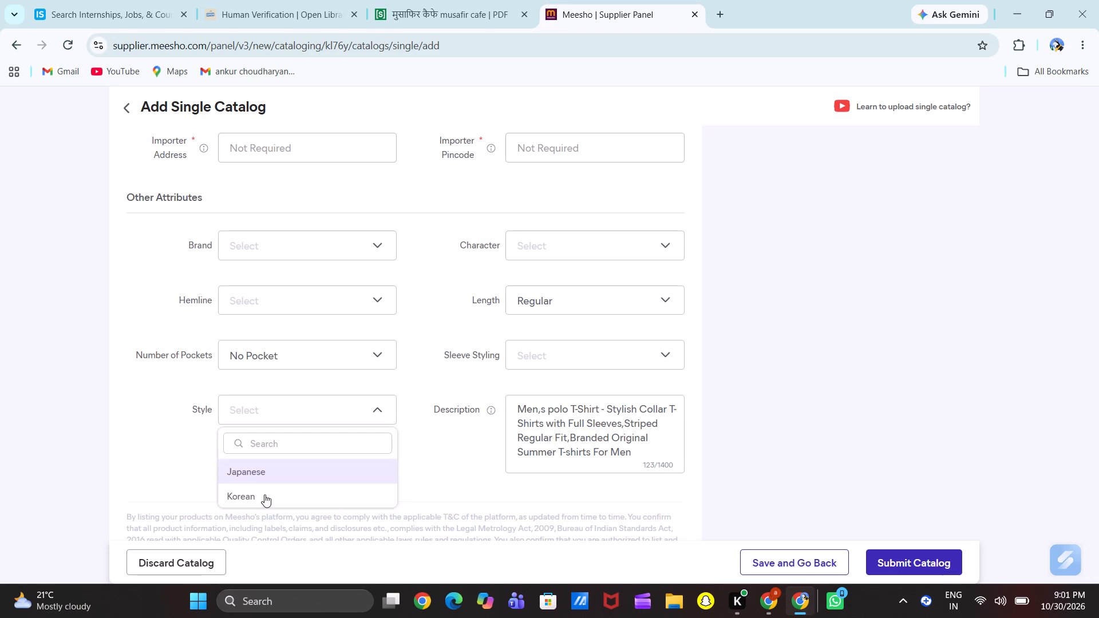
pyautogui.click(268, 496)
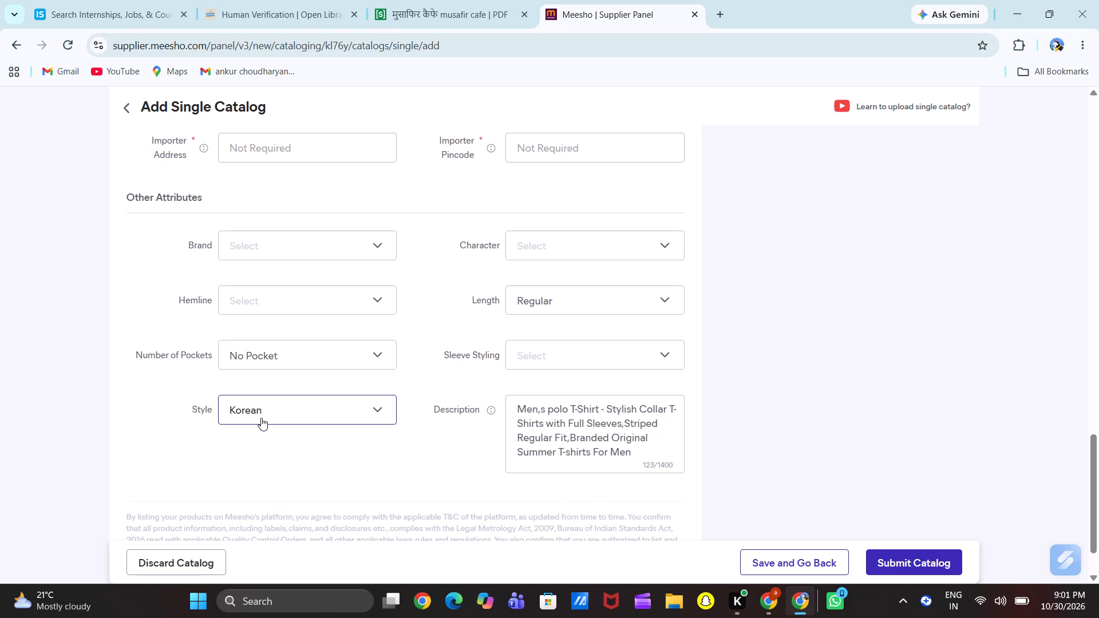
# Open Product 4 and enter FULL=KARARA;,',[MAROON] as its style code.
pyautogui.scroll(5, 436, 325)
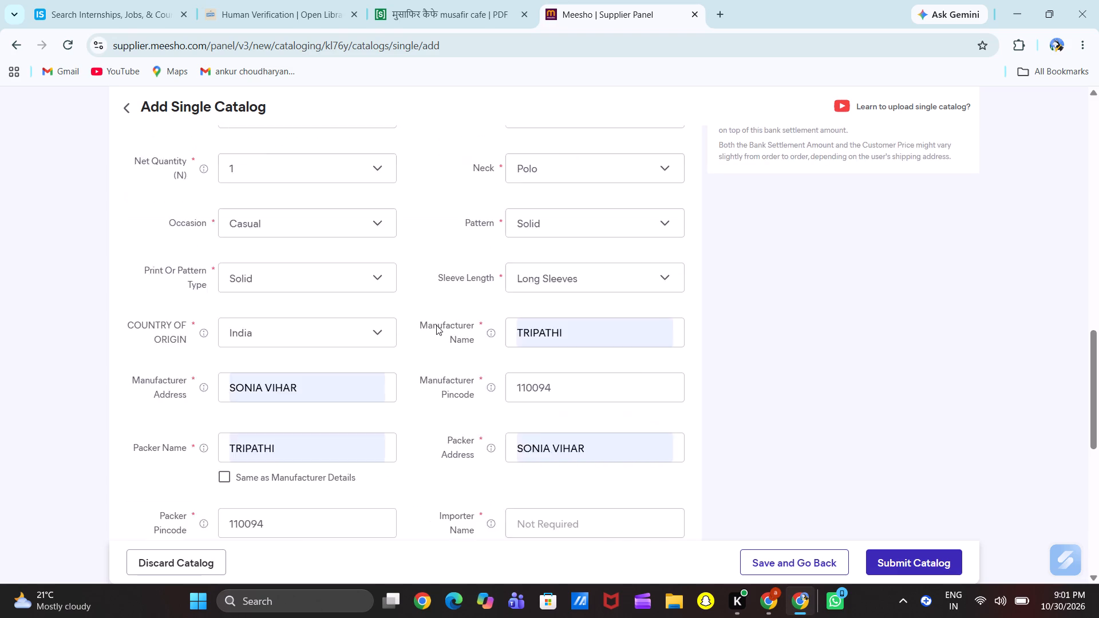
pyautogui.scroll(3, 436, 325)
pyautogui.scroll(2, 439, 251)
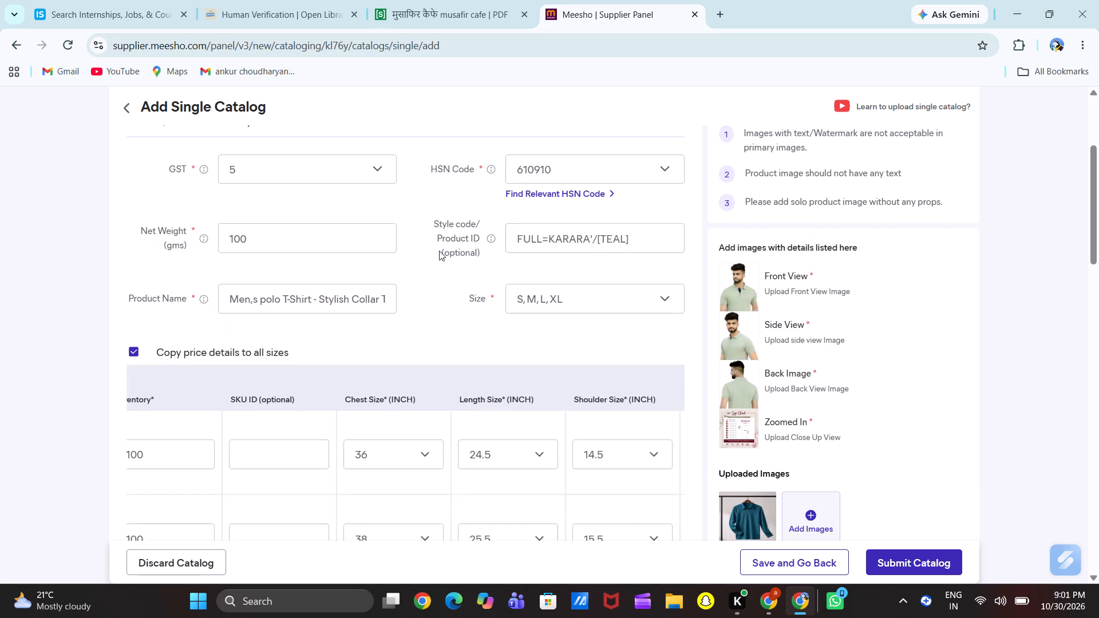
pyautogui.scroll(1, 439, 251)
pyautogui.click(489, 196)
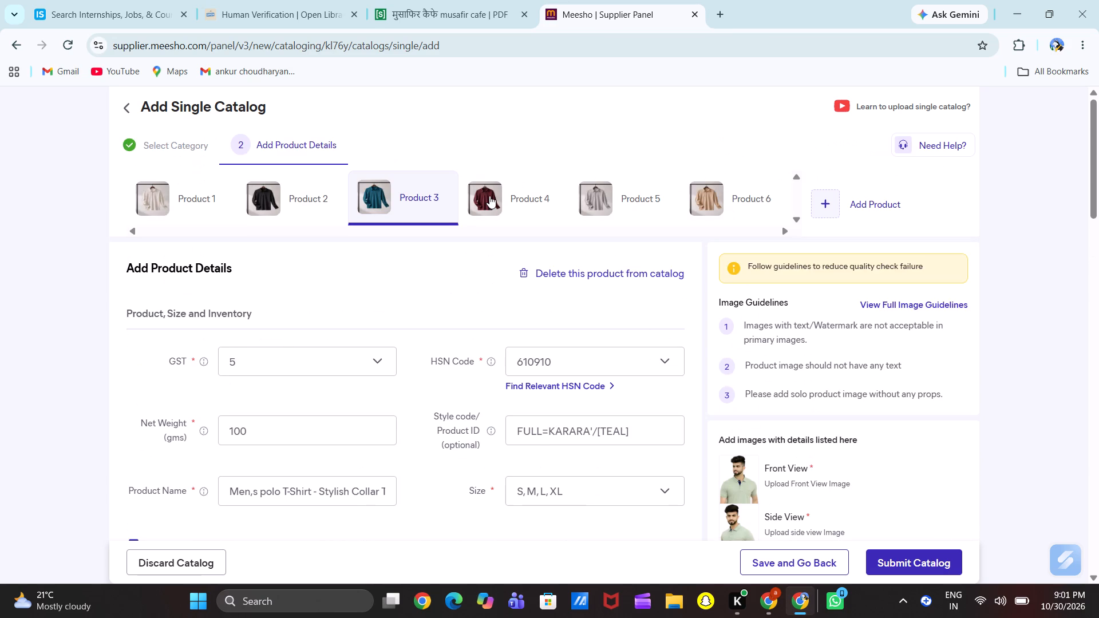
pyautogui.click(551, 434)
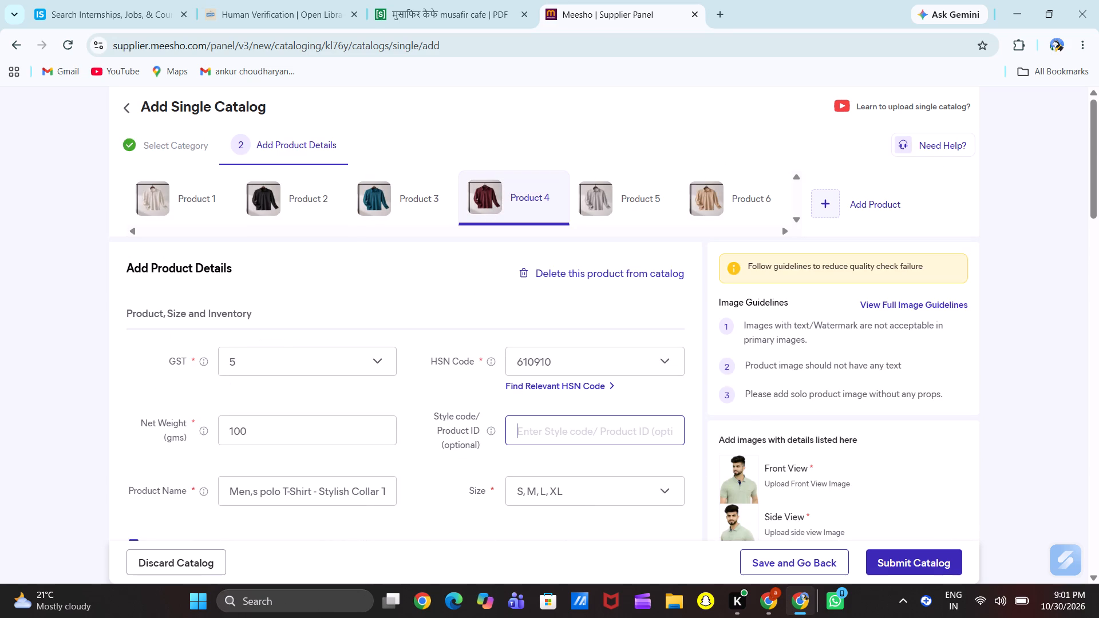
pyautogui.write('FULL')
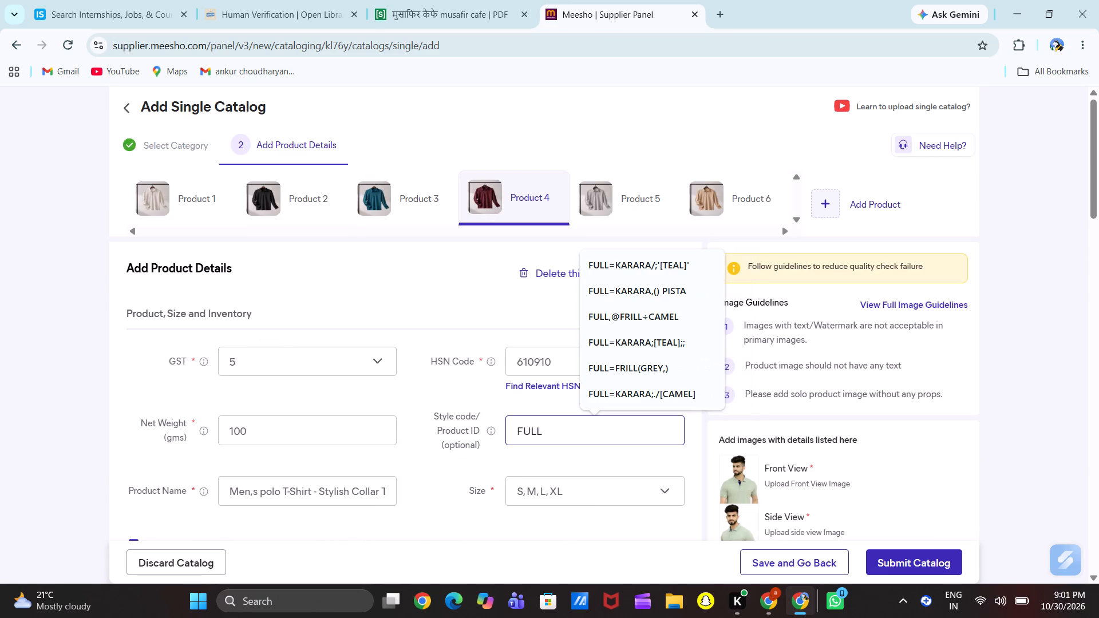
pyautogui.press('=')
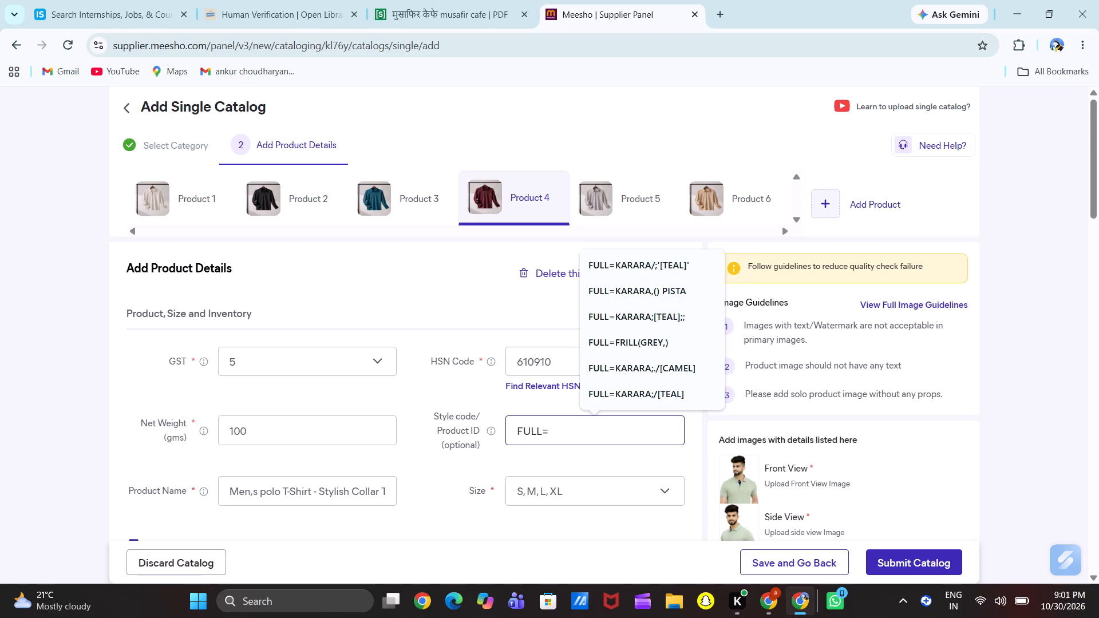
pyautogui.write('KARARA')
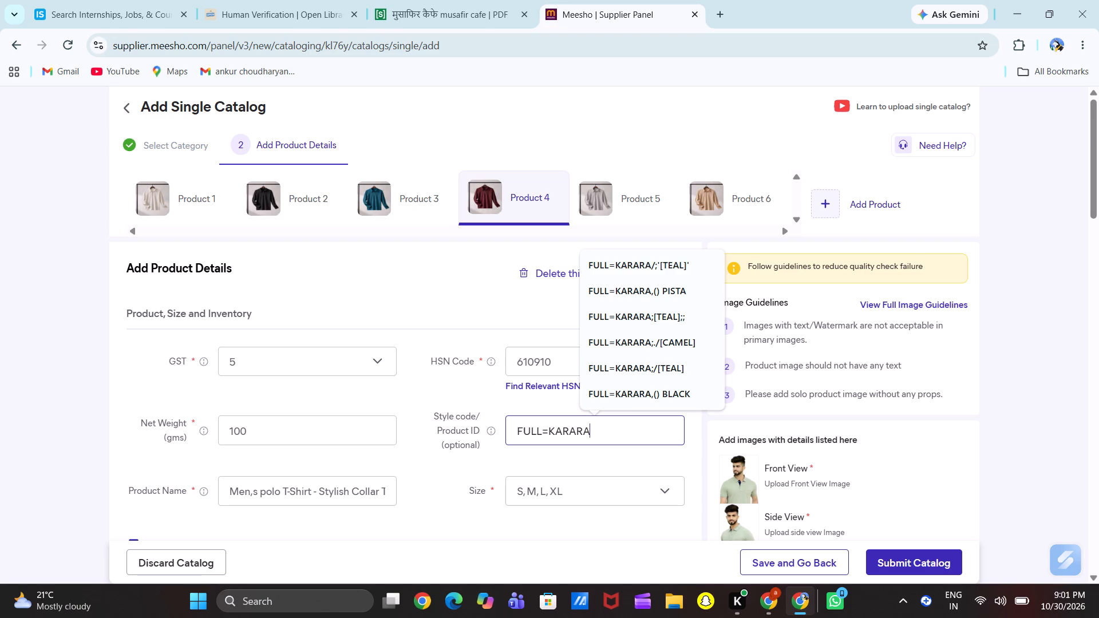
pyautogui.write(';,')
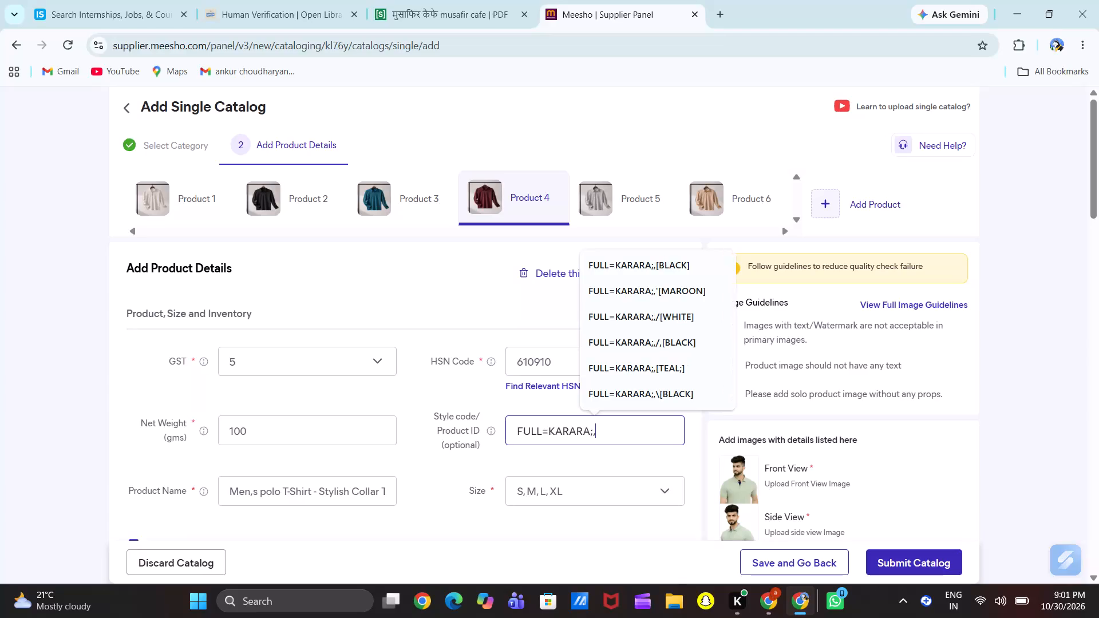
pyautogui.press("'")
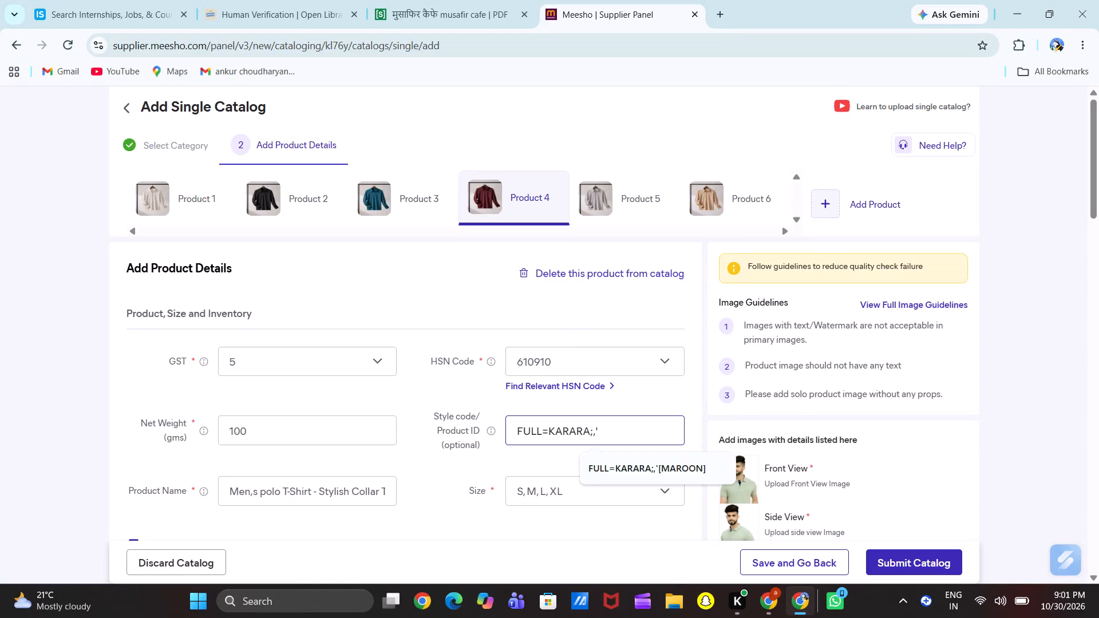
pyautogui.press(',')
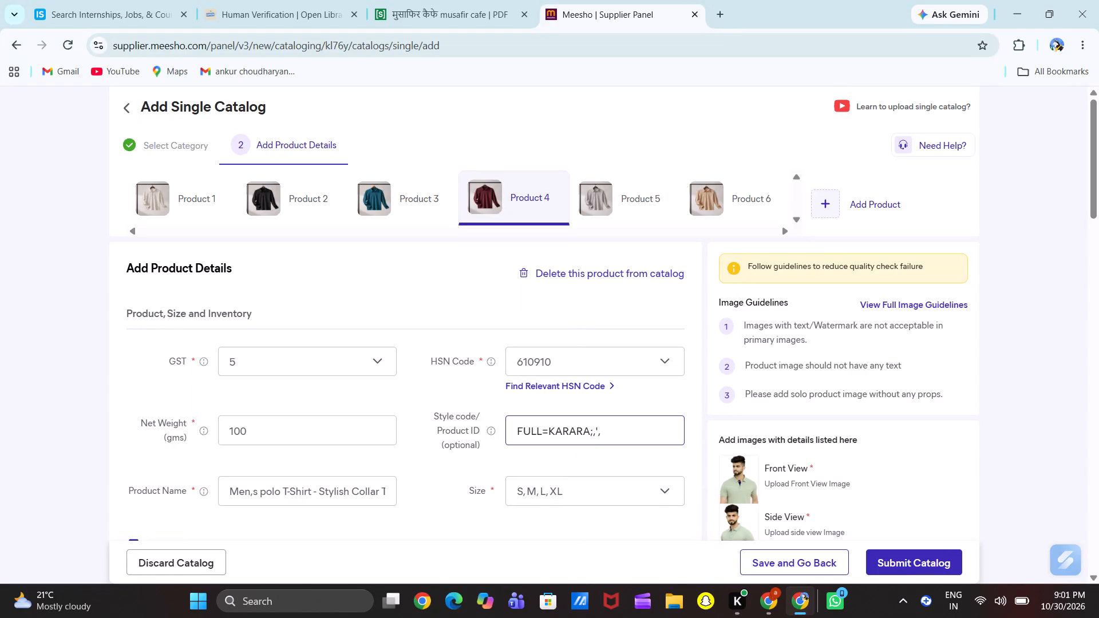
pyautogui.press('[')
pyautogui.write('MAR')
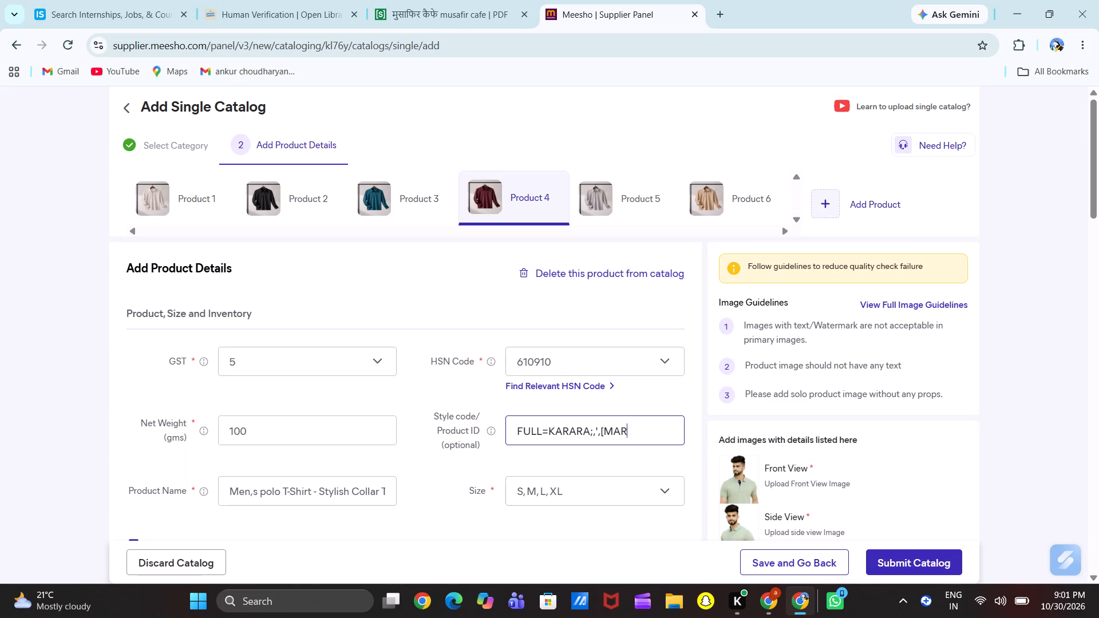
pyautogui.write('OON')
pyautogui.press(']')
# Set Product 4's shoulder size to 14.5 for the 36-inch chest row and 15.5 for the 38-inch chest row.
pyautogui.scroll(-2, 460, 421)
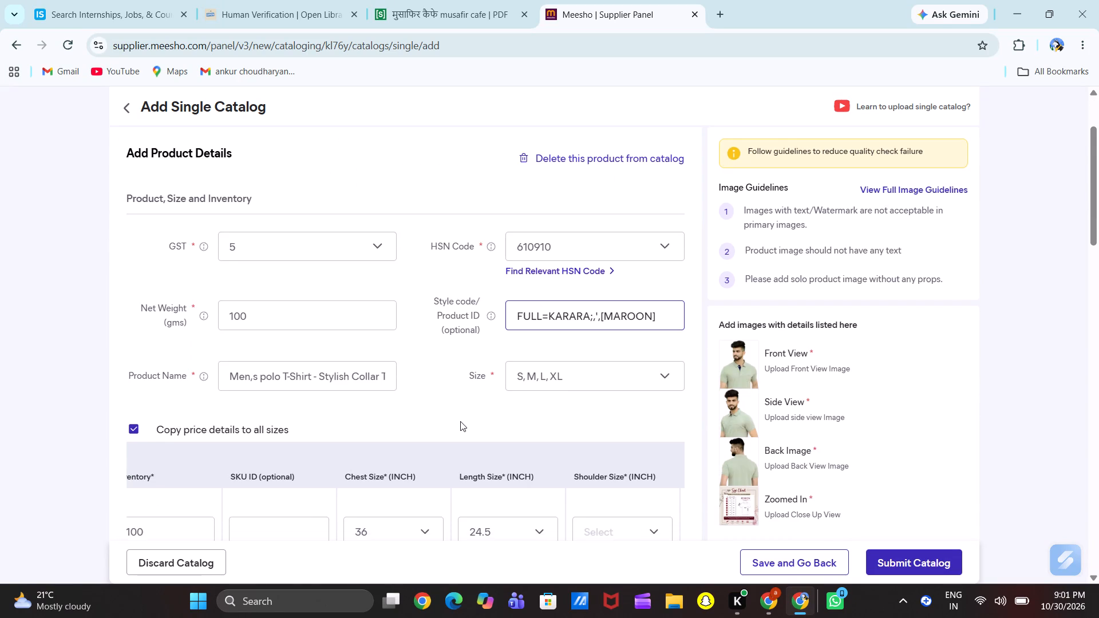
pyautogui.scroll(-3, 460, 421)
pyautogui.click(602, 389)
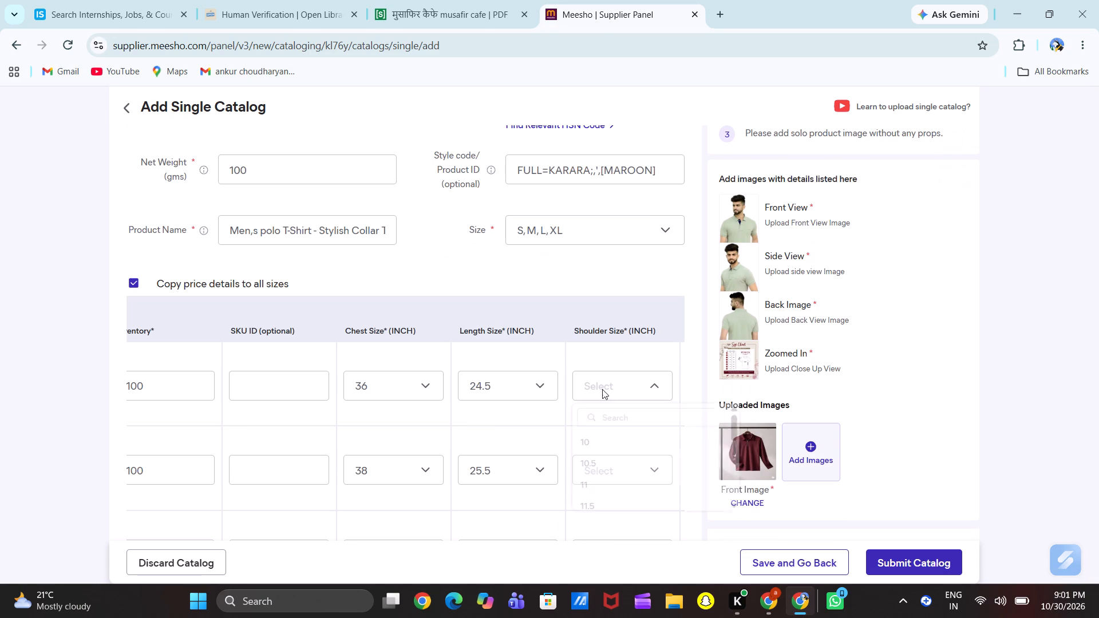
pyautogui.scroll(-2, 611, 483)
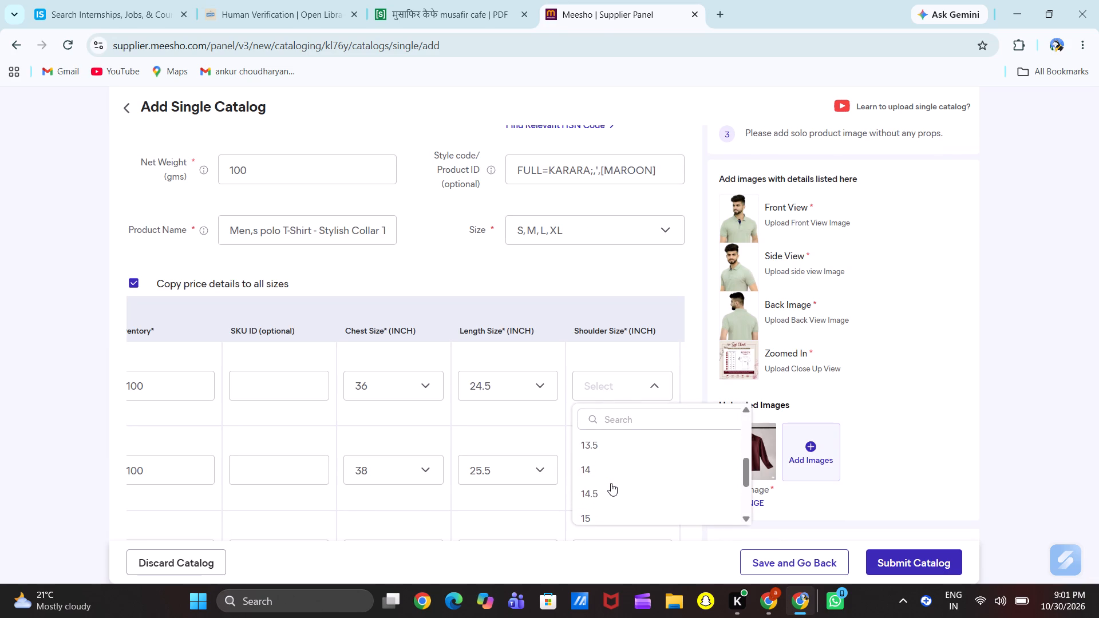
pyautogui.scroll(-1, 611, 483)
pyautogui.click(611, 483)
pyautogui.click(610, 463)
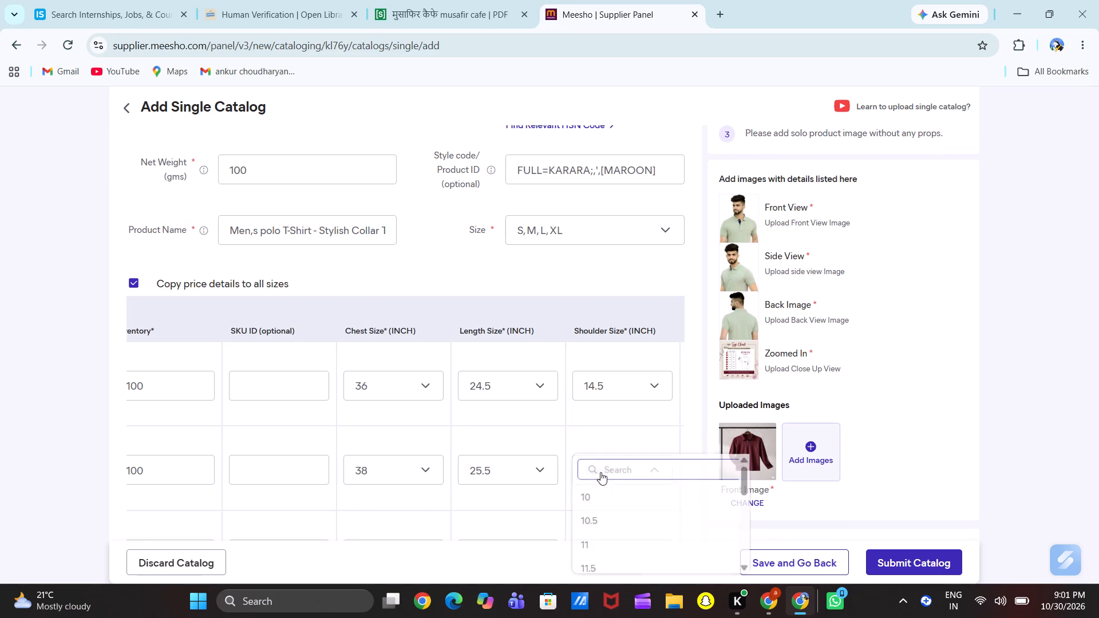
pyautogui.scroll(-3, 612, 518)
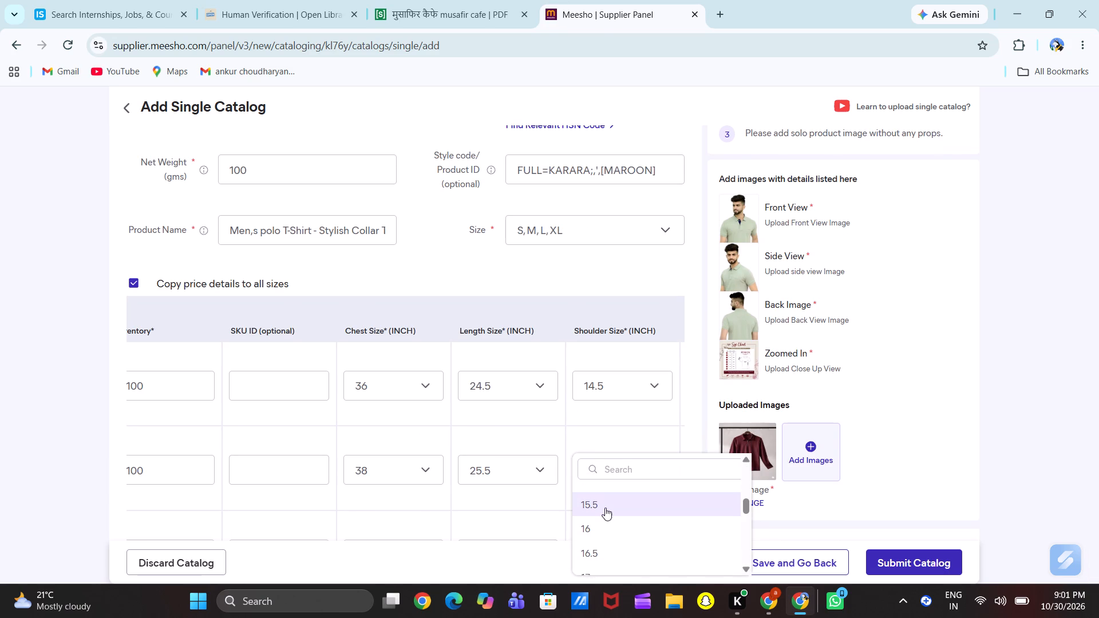
pyautogui.click(605, 508)
# Set Product 4's shoulder size to 16.5 for the 40-inch chest row.
pyautogui.scroll(-1, 579, 479)
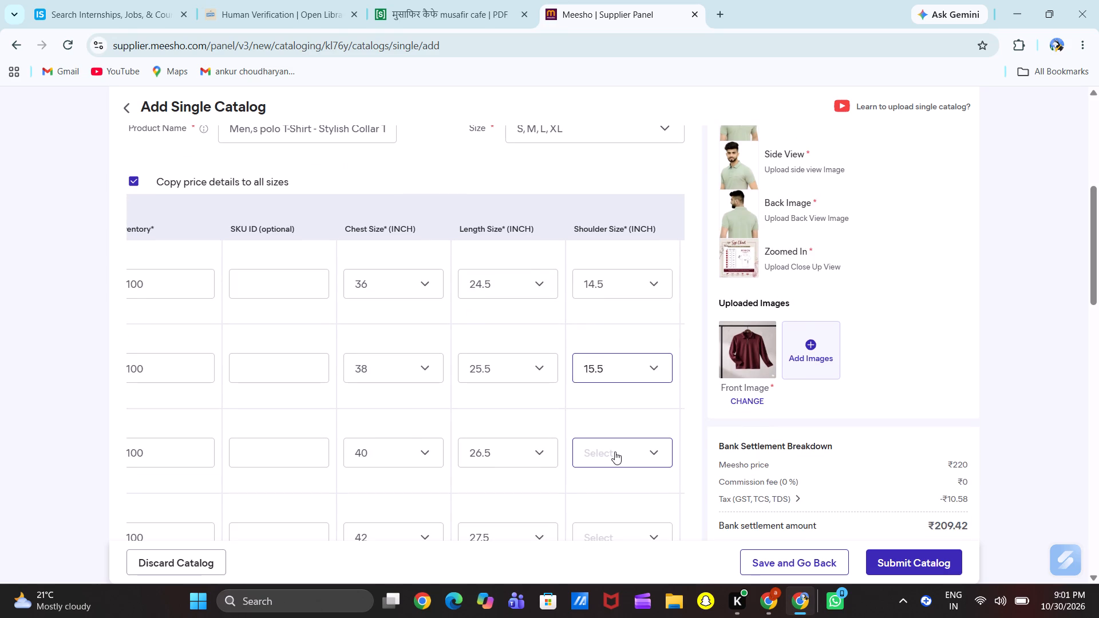
pyautogui.click(615, 451)
pyautogui.scroll(-3, 612, 526)
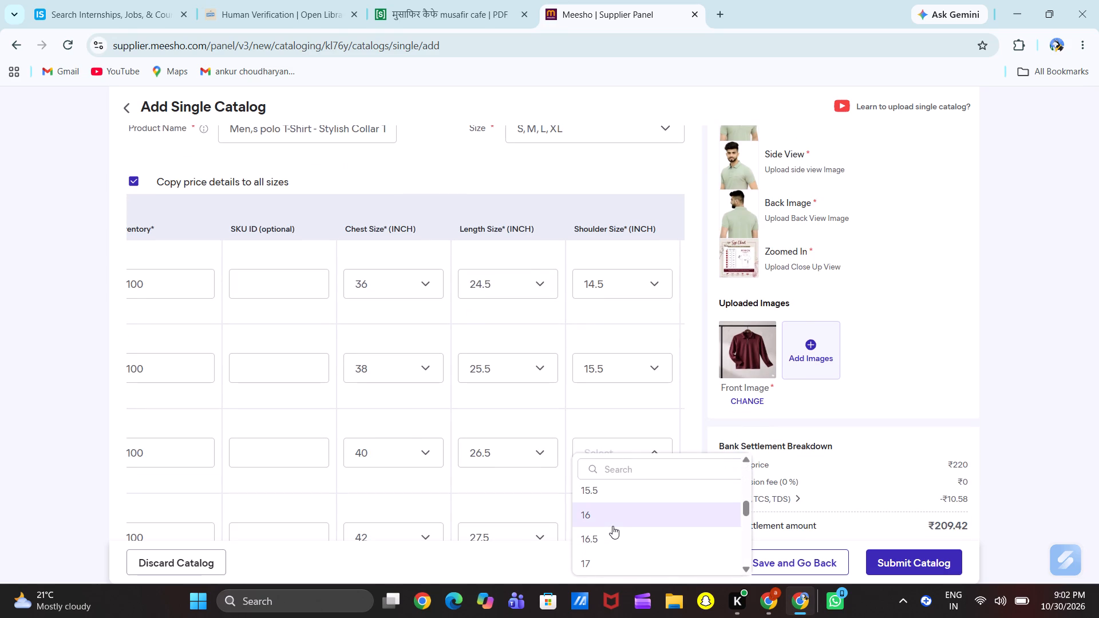
pyautogui.click(612, 526)
pyautogui.click(612, 449)
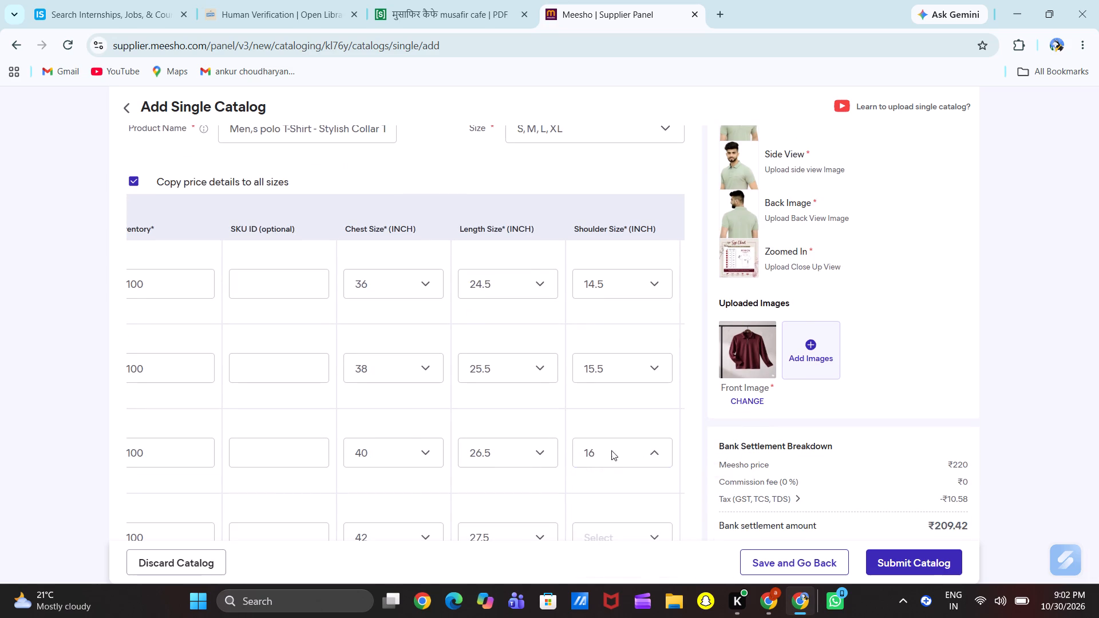
pyautogui.scroll(-3, 607, 542)
pyautogui.scroll(1, 607, 542)
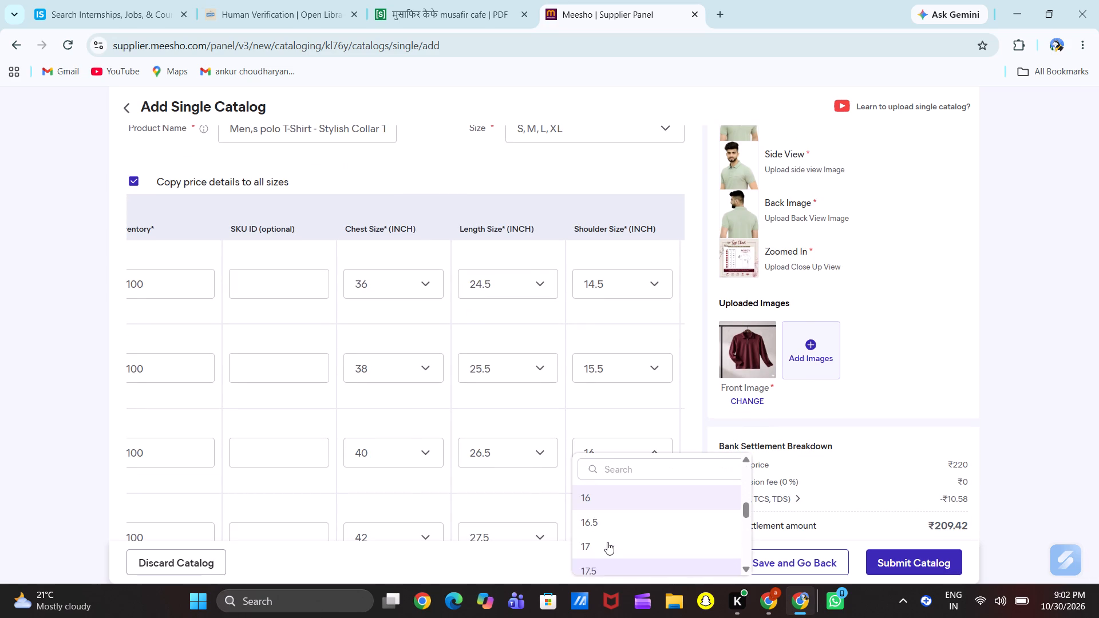
pyautogui.scroll(1, 607, 542)
pyautogui.click(594, 532)
# Set Product 4's shoulder size to 17.5 for the 42-inch chest row.
pyautogui.scroll(-1, 581, 514)
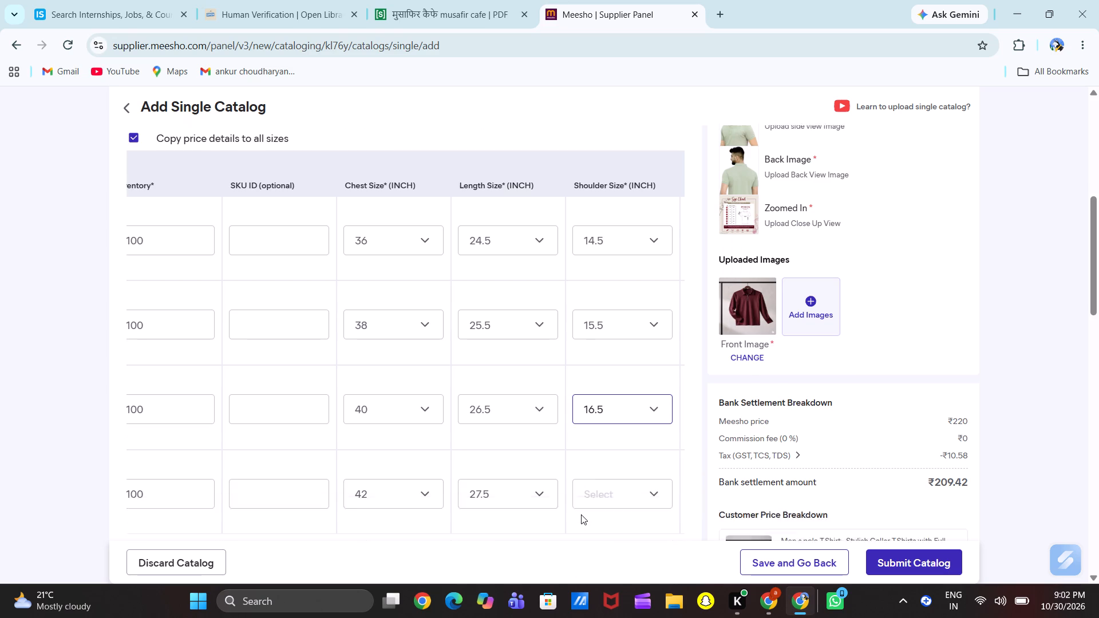
pyautogui.scroll(-1, 581, 514)
pyautogui.click(612, 429)
pyautogui.scroll(-1, 606, 521)
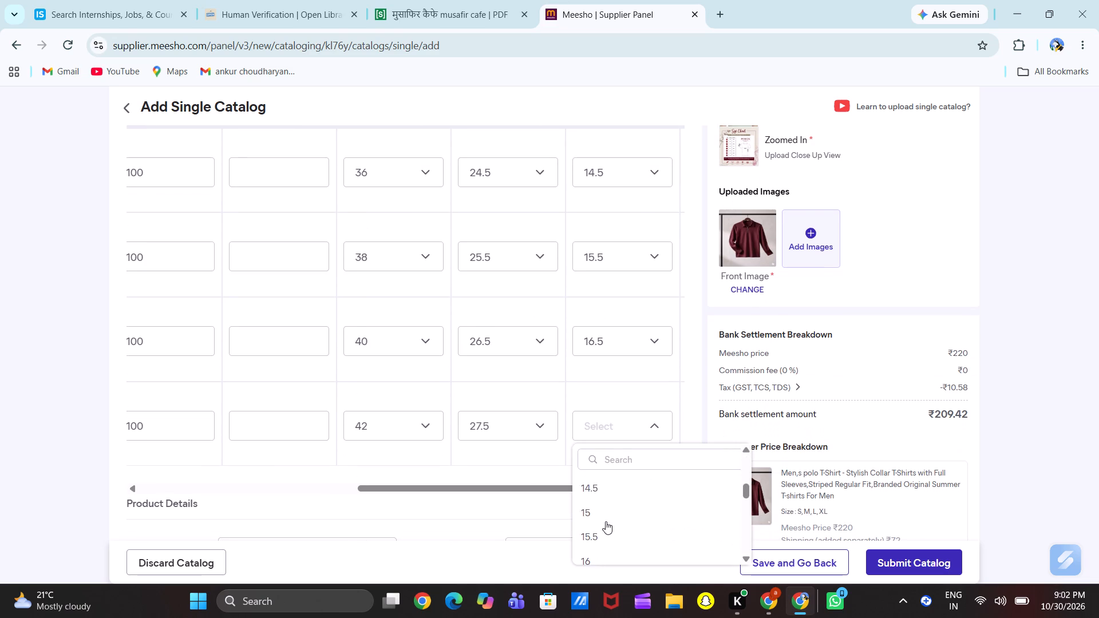
pyautogui.scroll(-2, 606, 521)
pyautogui.click(606, 521)
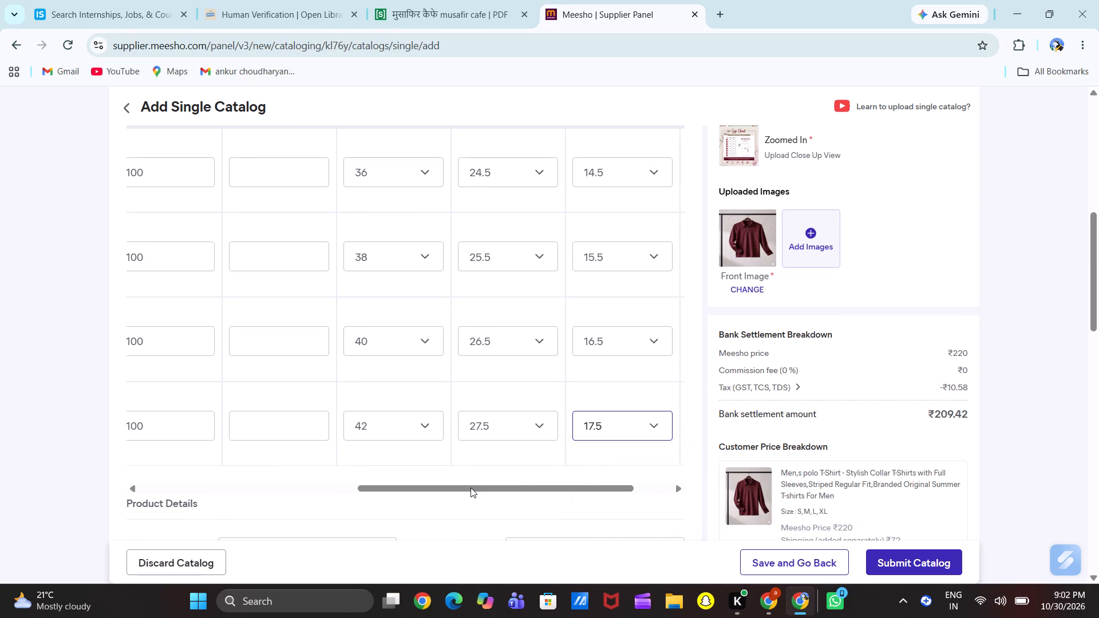
# Set Product 4's color to Maroon and its fabric to Cotton Blend in the product details.
pyautogui.scroll(-3, 471, 488)
pyautogui.click(308, 322)
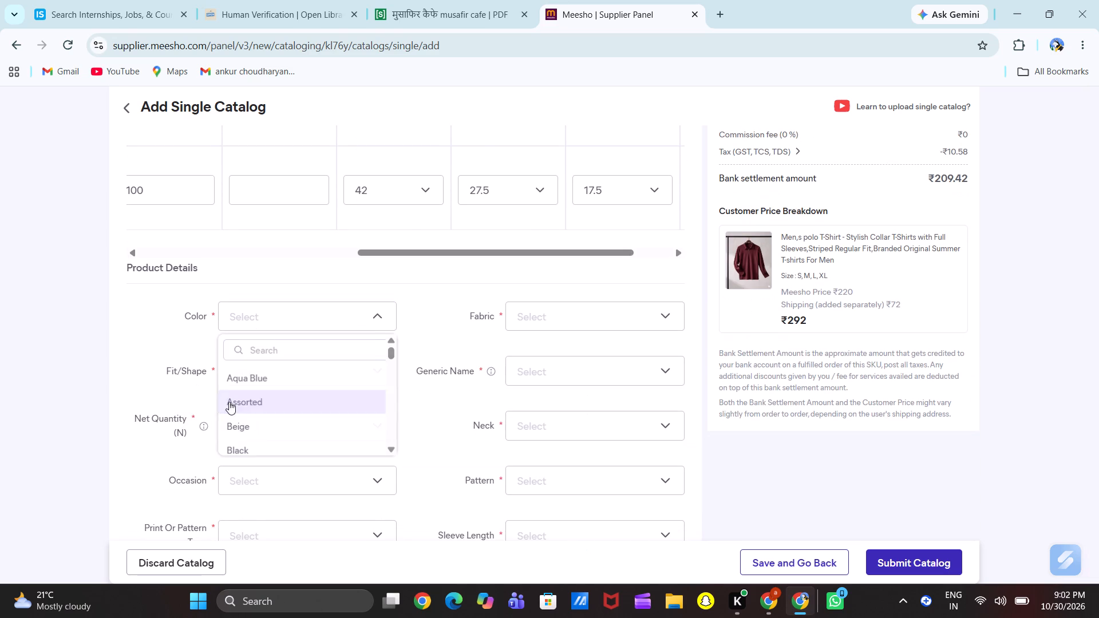
pyautogui.click(270, 356)
pyautogui.write('MAR')
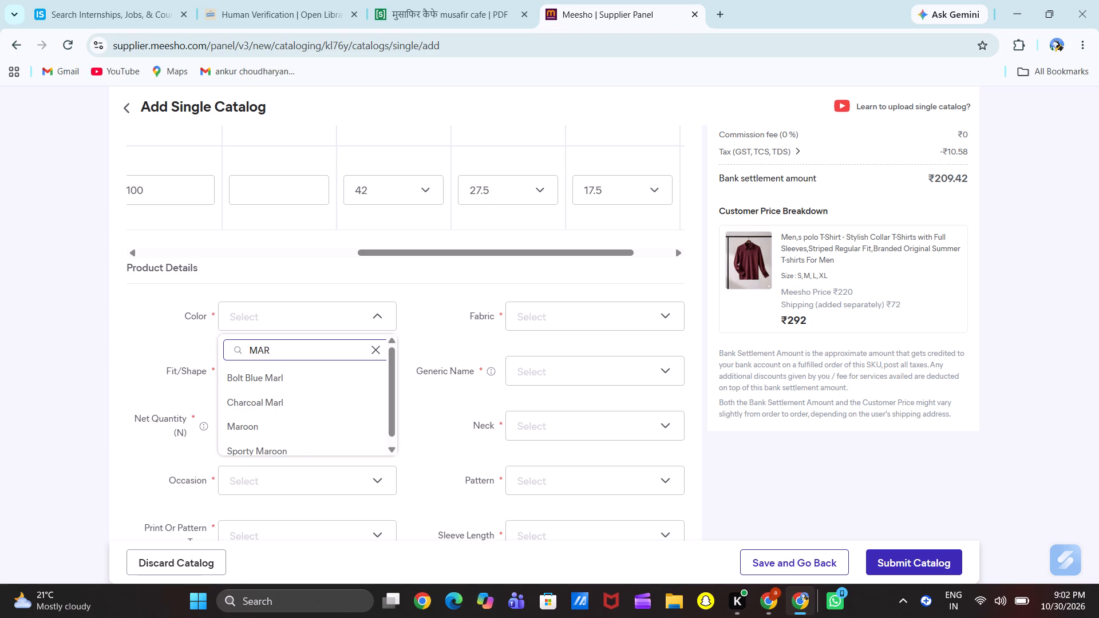
pyautogui.click(251, 423)
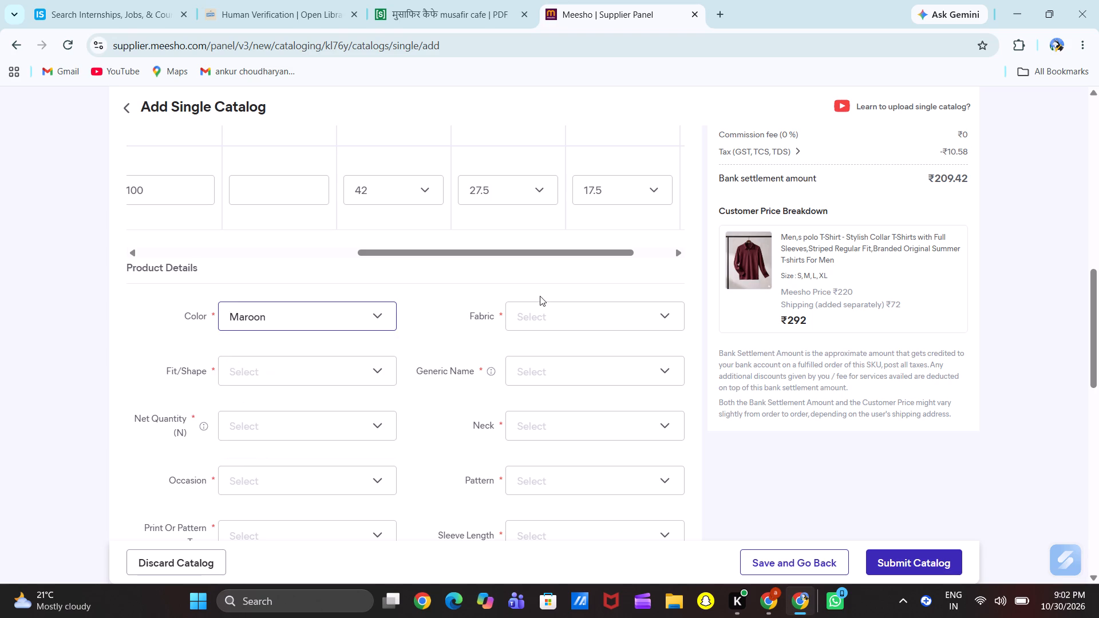
pyautogui.click(558, 312)
pyautogui.scroll(-1, 570, 429)
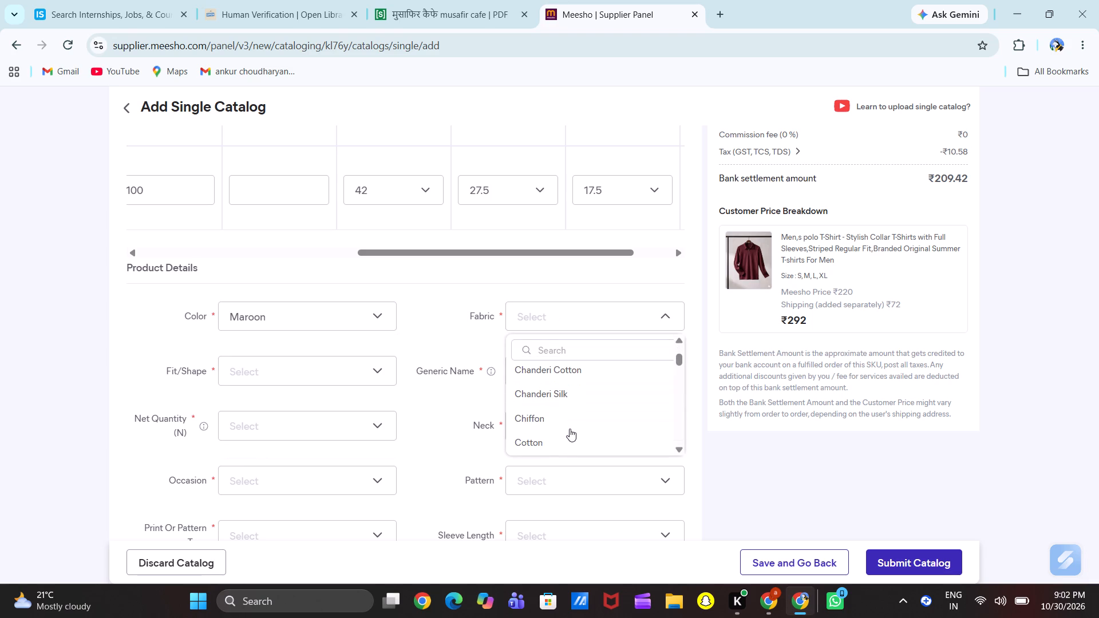
pyautogui.scroll(-1, 529, 427)
pyautogui.click(529, 427)
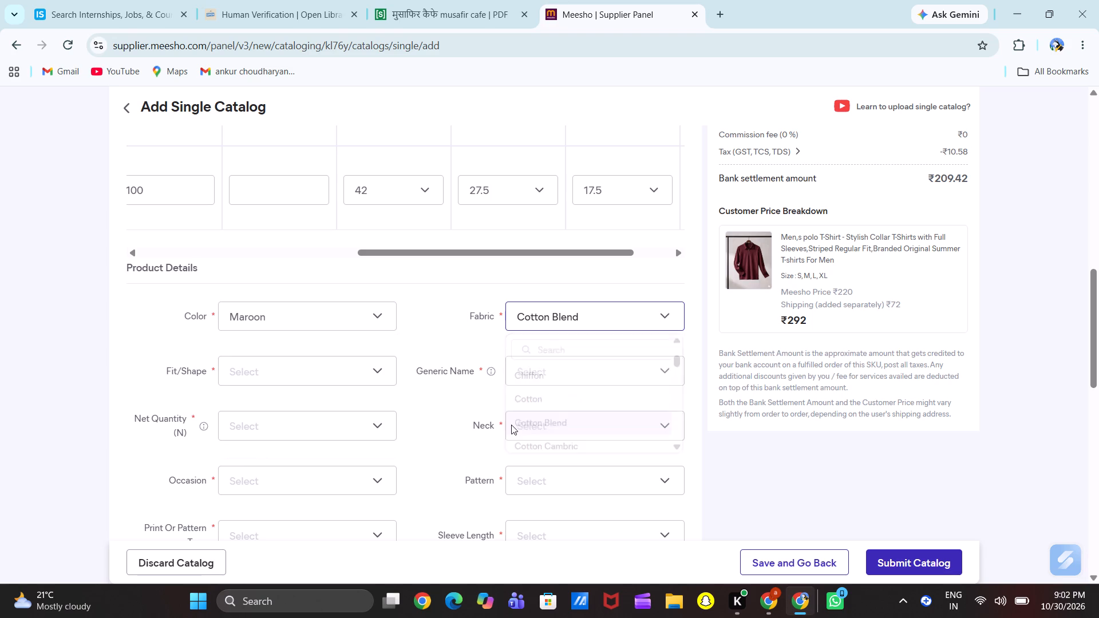
# Set Product 4's fit/shape to Regular and its generic name to Tshirts.
pyautogui.click(295, 375)
pyautogui.scroll(-1, 282, 474)
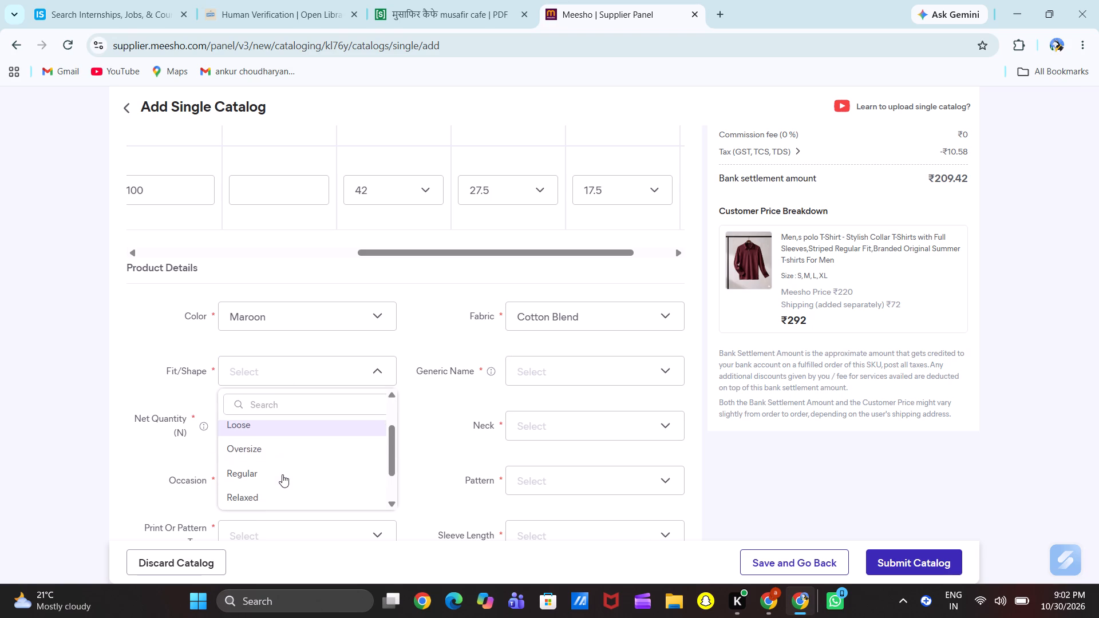
pyautogui.scroll(-1, 282, 474)
pyautogui.click(255, 466)
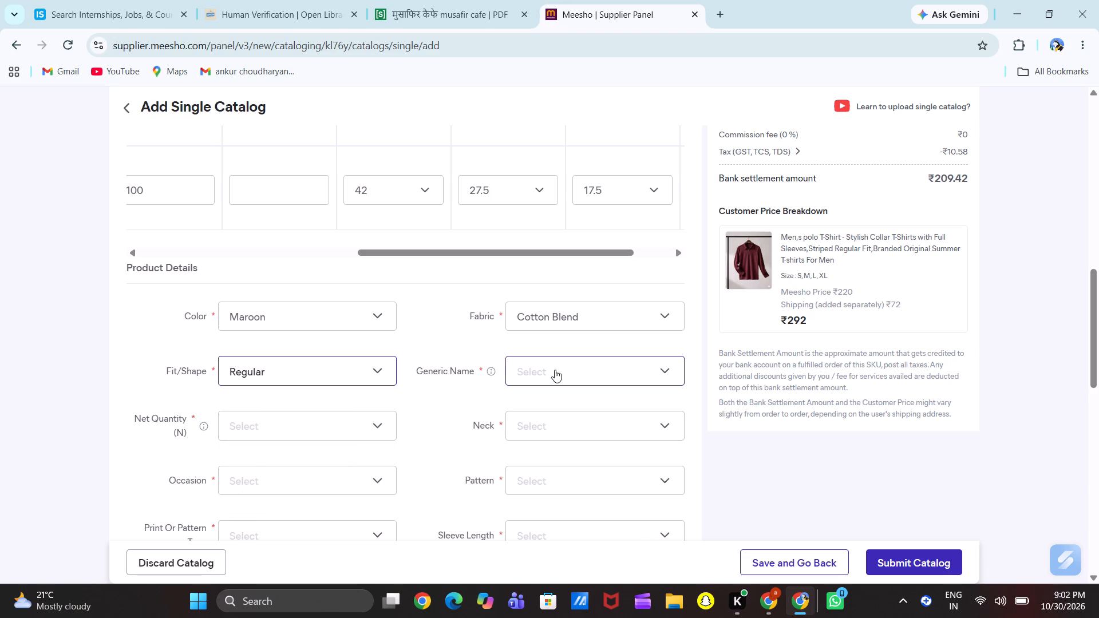
pyautogui.click(555, 370)
pyautogui.scroll(-1, 570, 488)
pyautogui.click(545, 480)
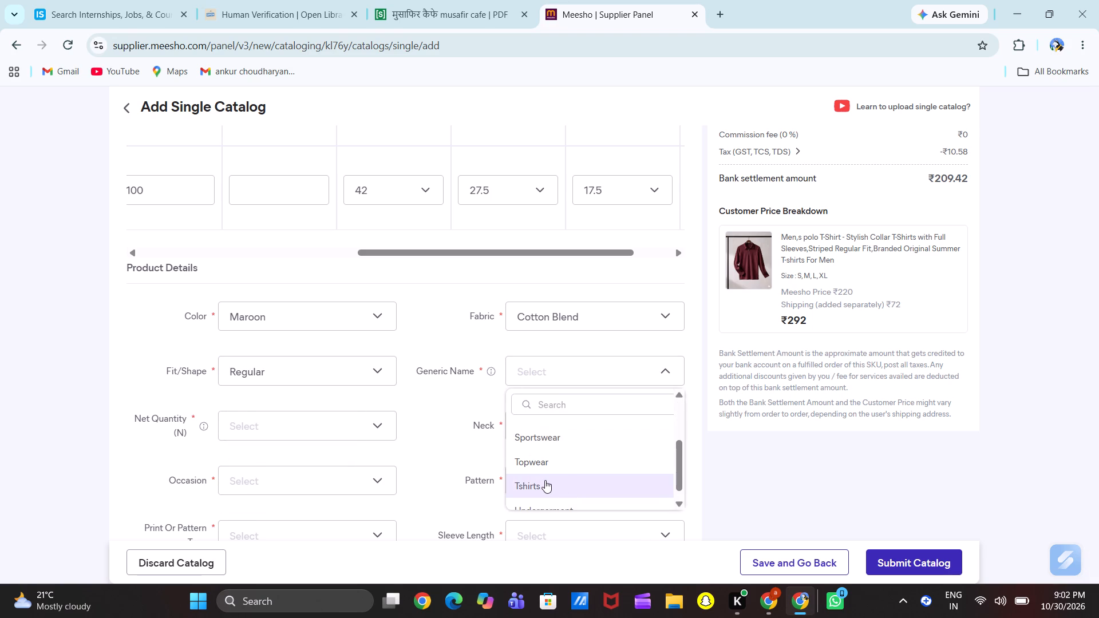
# Set Product 4's net quantity to 1 and its neck to Polo in the product details.
pyautogui.click(303, 435)
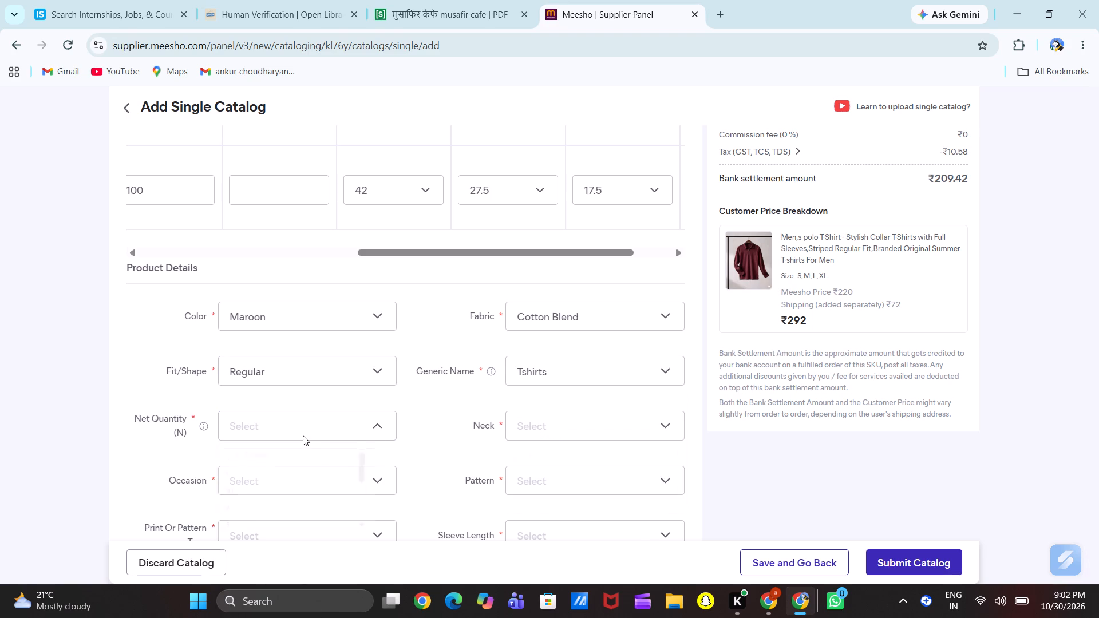
pyautogui.click(256, 486)
pyautogui.click(553, 423)
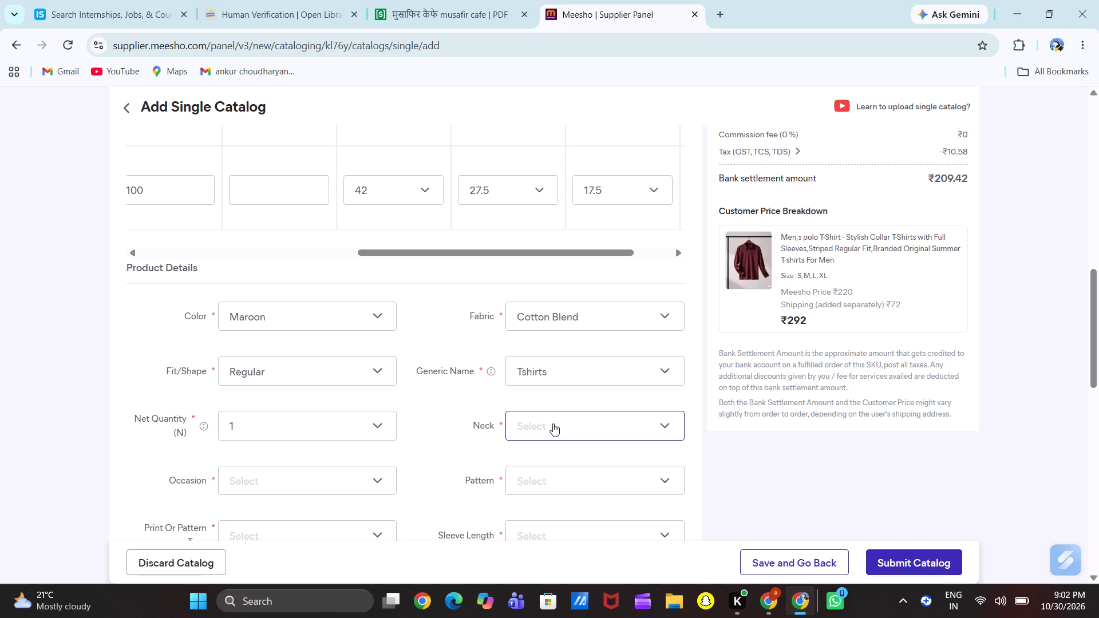
pyautogui.scroll(-2, 566, 504)
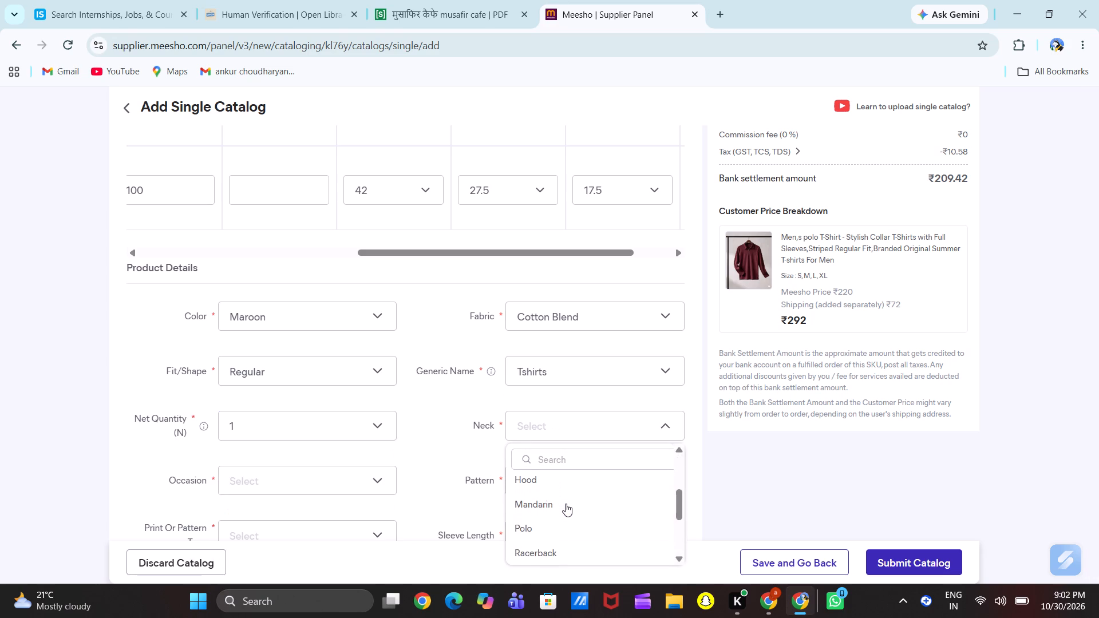
pyautogui.scroll(-1, 566, 504)
pyautogui.click(541, 517)
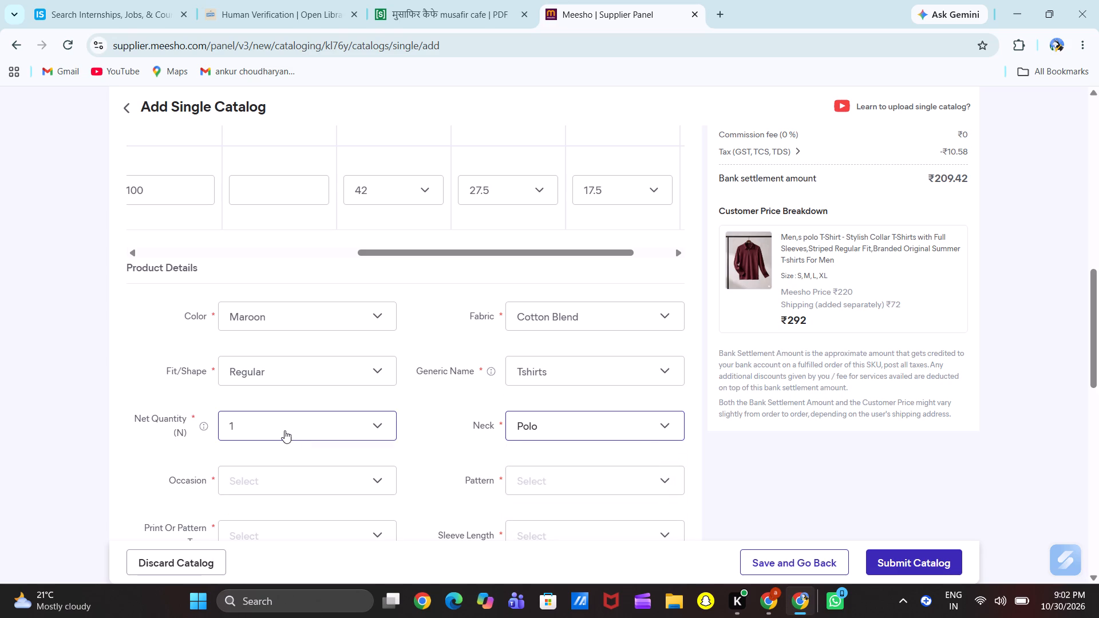
# Set Product 4's occasion to Casual and its pattern to Solid.
pyautogui.click(299, 474)
pyautogui.click(282, 528)
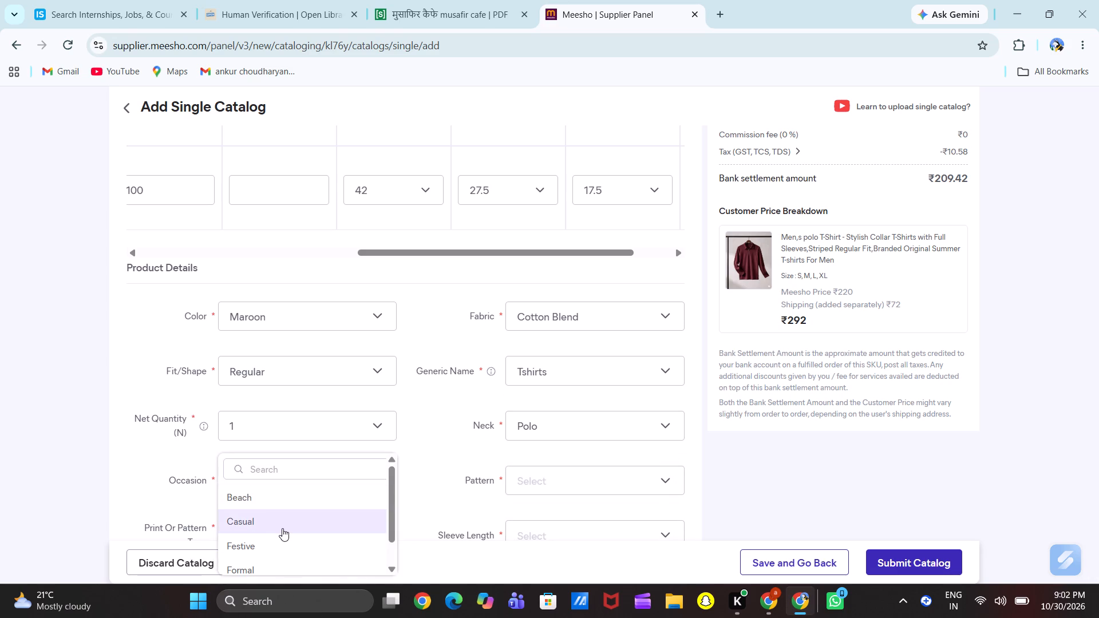
pyautogui.scroll(-1, 422, 485)
pyautogui.click(557, 398)
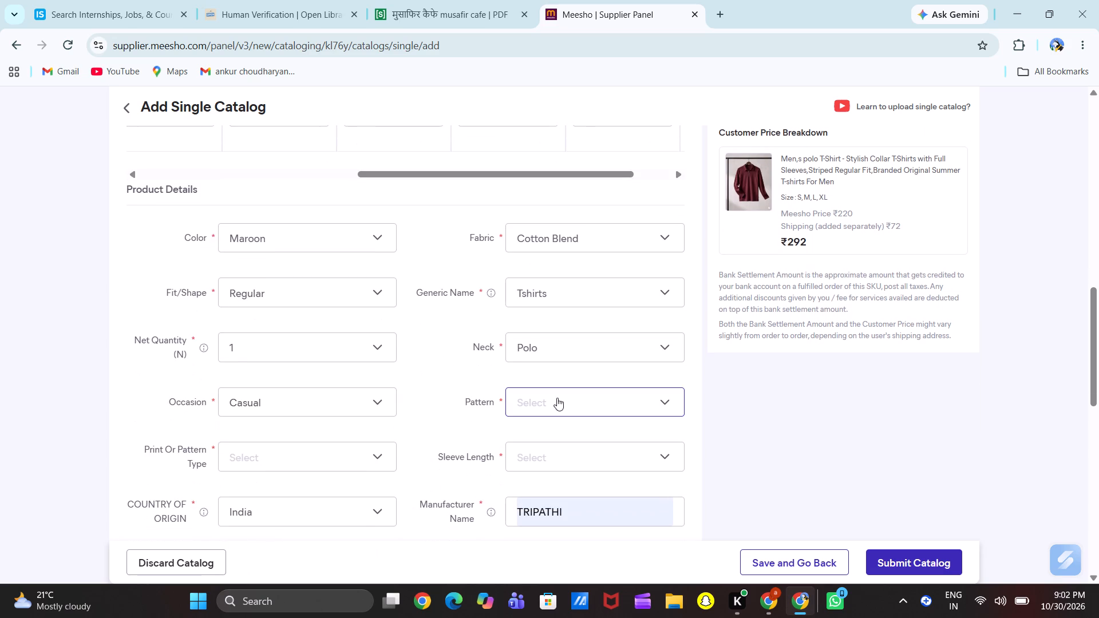
pyautogui.scroll(-1, 561, 505)
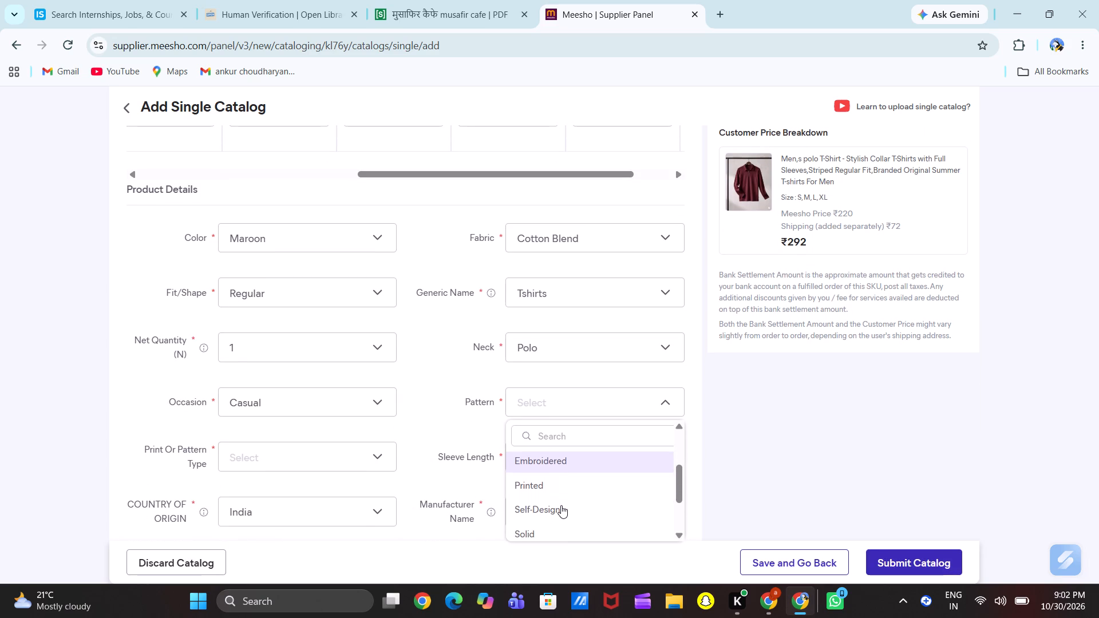
pyautogui.scroll(-1, 561, 505)
pyautogui.click(561, 505)
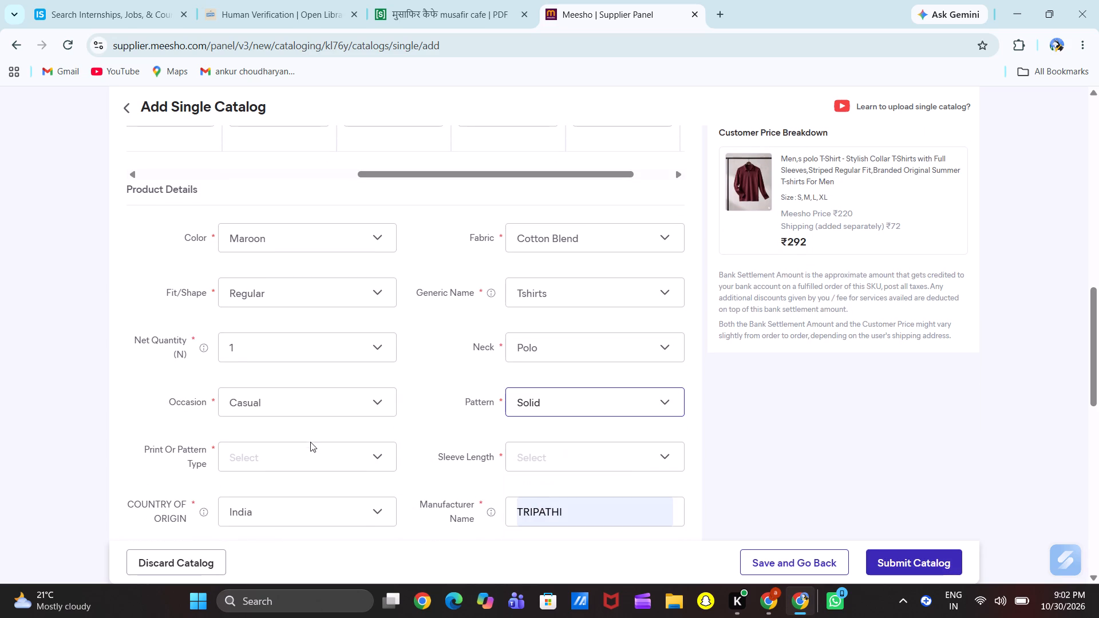
# Set Product 4's print or pattern type to Solid and its sleeve length to Long Sleeves.
pyautogui.click(314, 449)
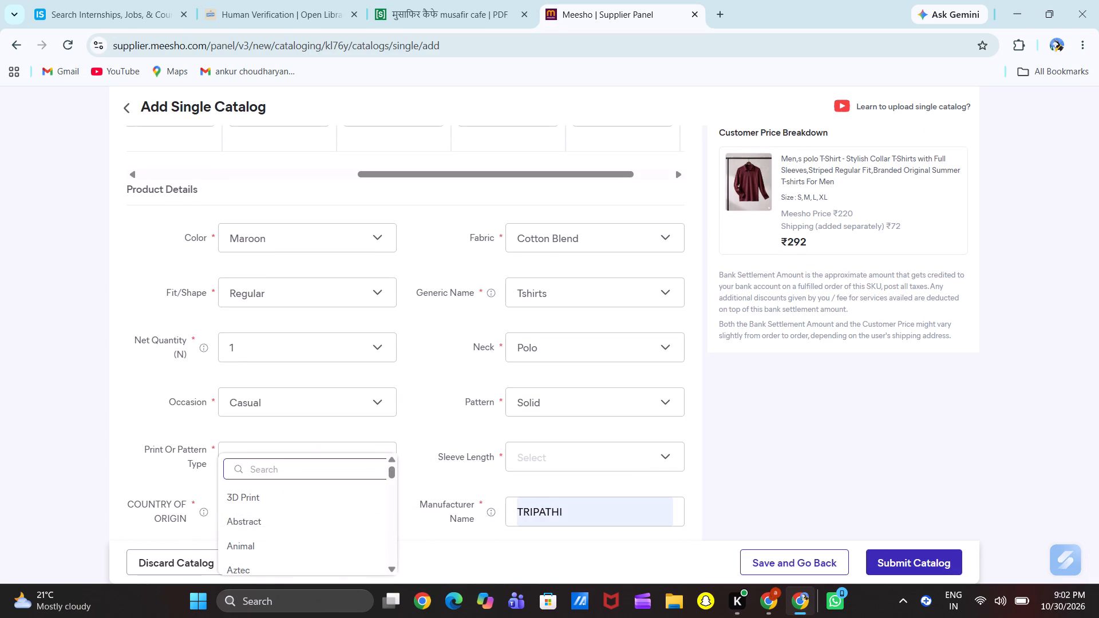
pyautogui.click(280, 469)
pyautogui.write('SO')
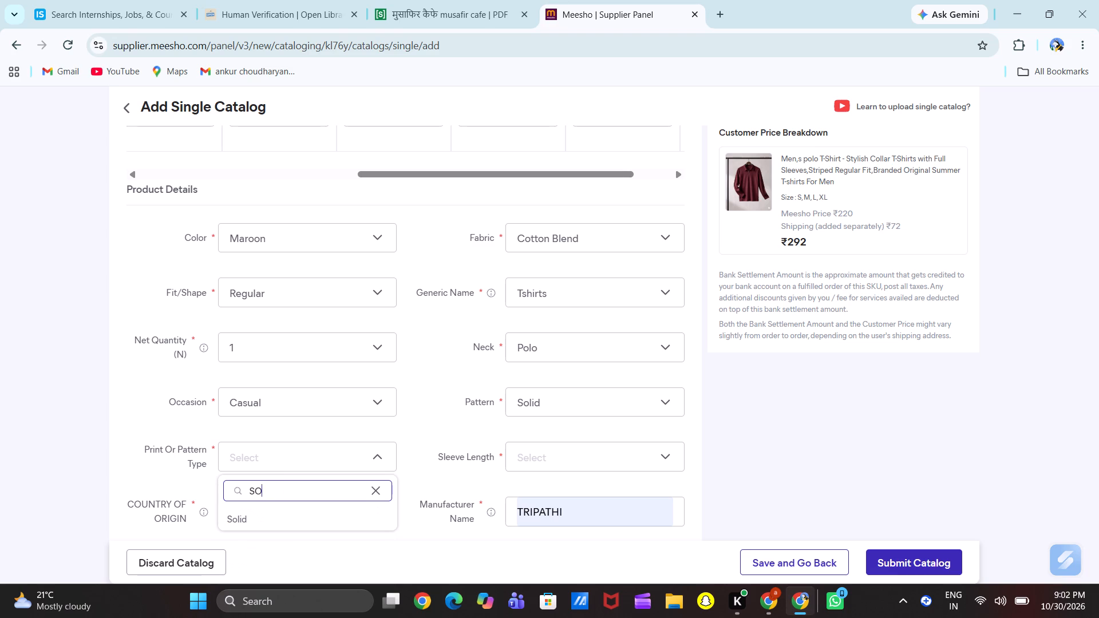
pyautogui.click(295, 518)
pyautogui.click(547, 459)
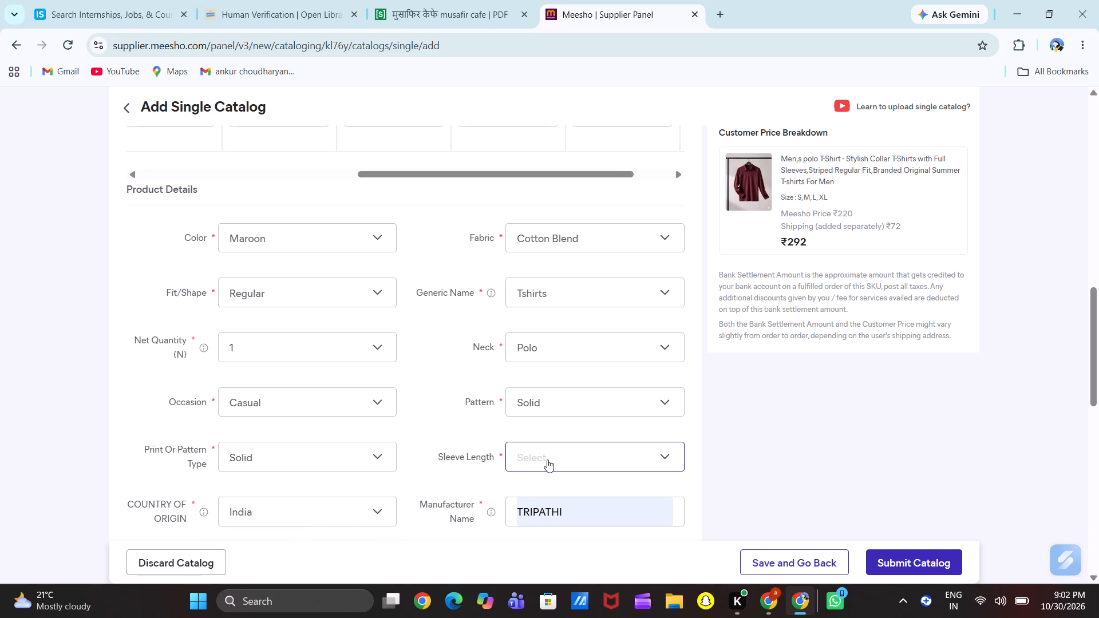
pyautogui.click(536, 500)
# Fill Product 4's other attributes with Regular length, Korean style and No Pocket for the number of pockets.
pyautogui.scroll(-6, 472, 496)
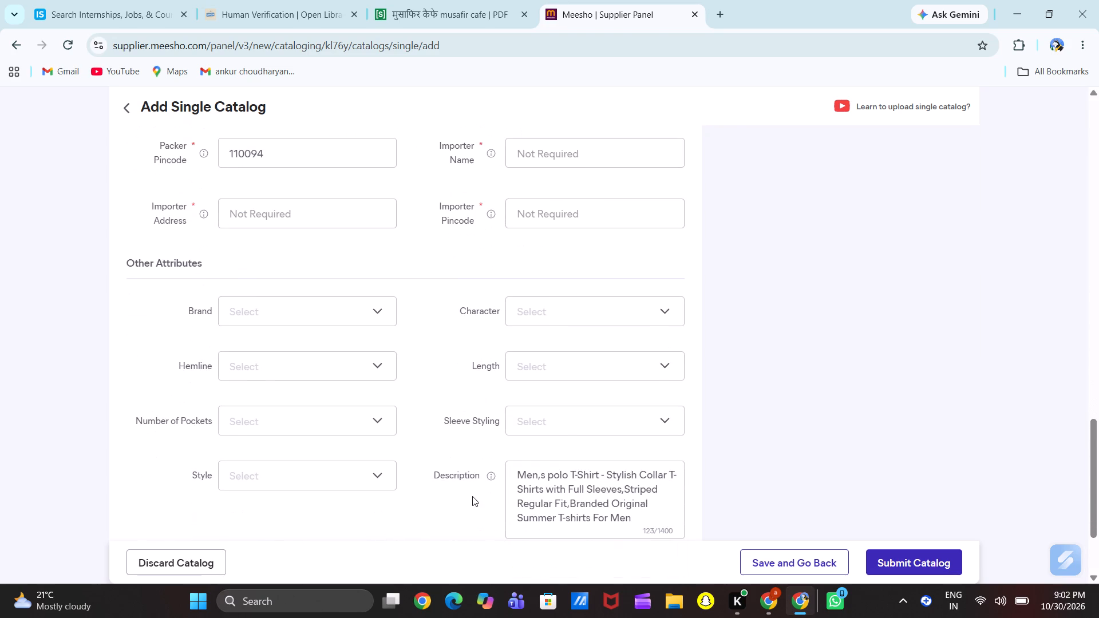
pyautogui.click(554, 371)
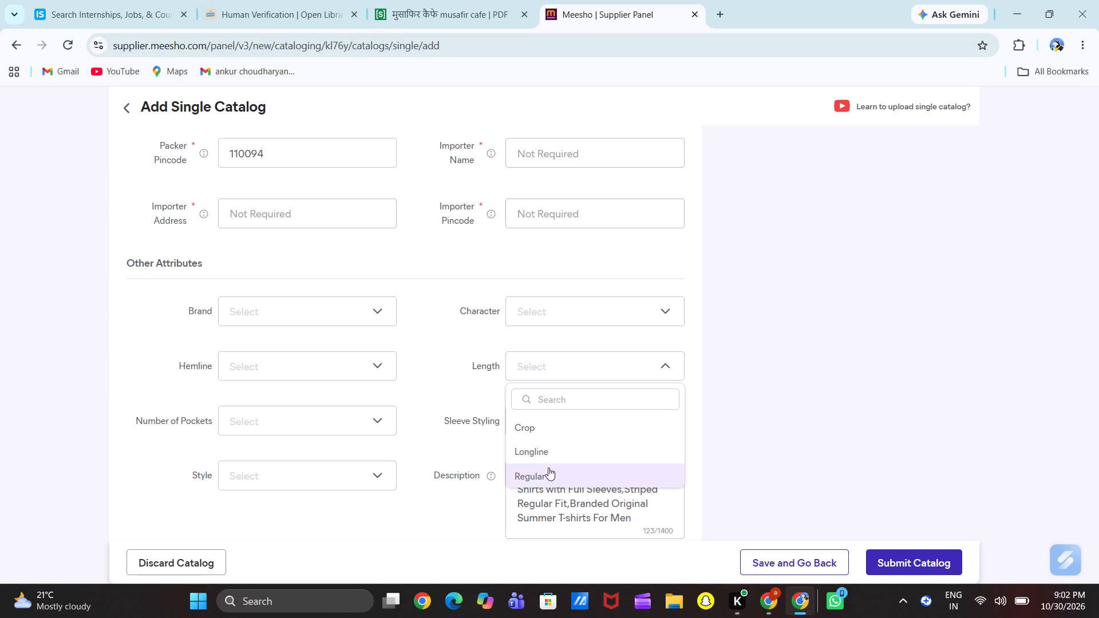
pyautogui.click(548, 468)
pyautogui.click(330, 467)
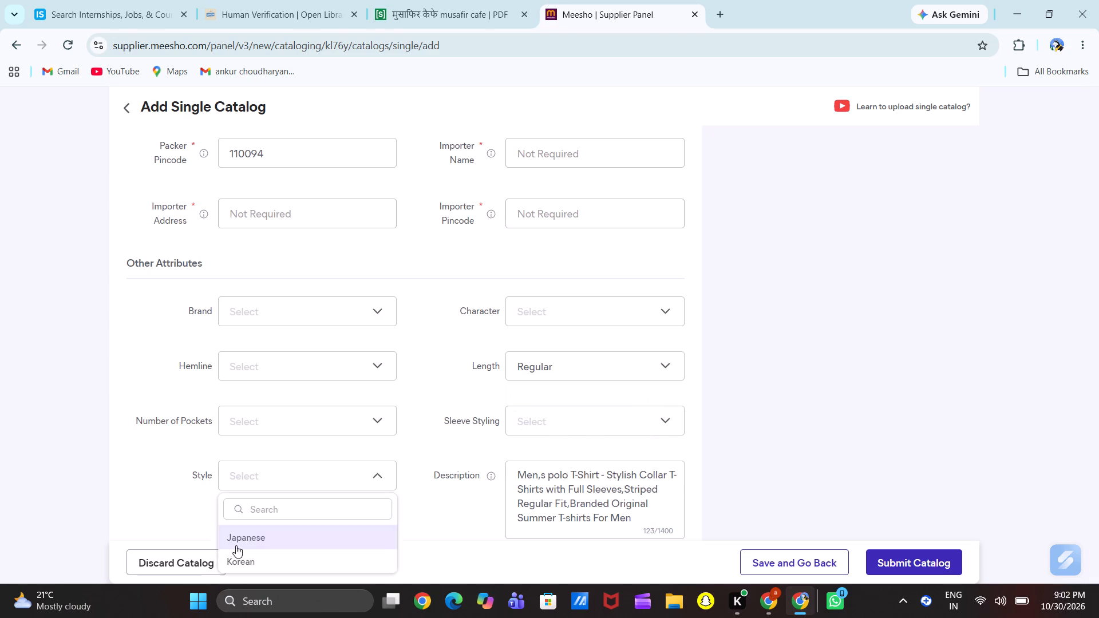
pyautogui.click(257, 553)
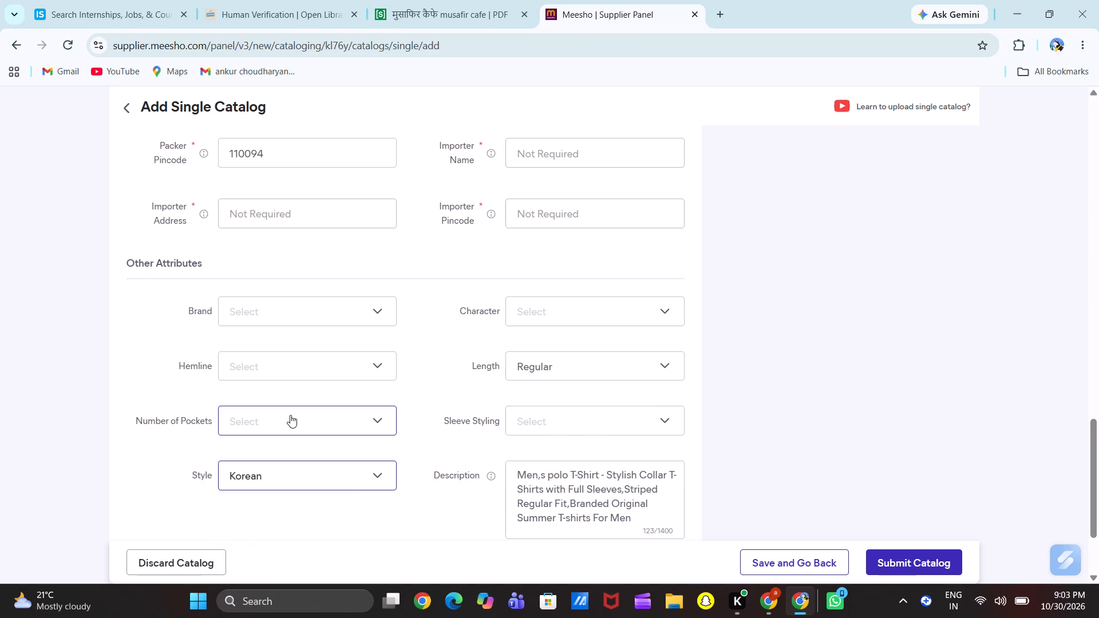
pyautogui.click(290, 415)
pyautogui.click(267, 534)
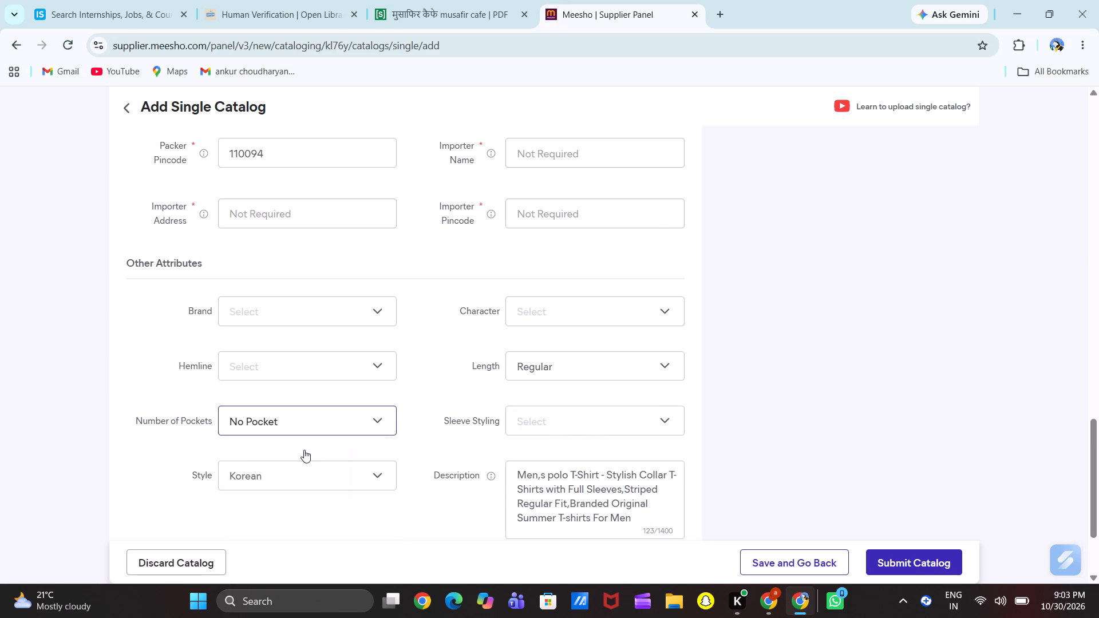
# Switch to Product 5 and enter the style code FULL=KARARA;,'/[GREY].
pyautogui.scroll(-2, 420, 451)
pyautogui.scroll(10, 420, 451)
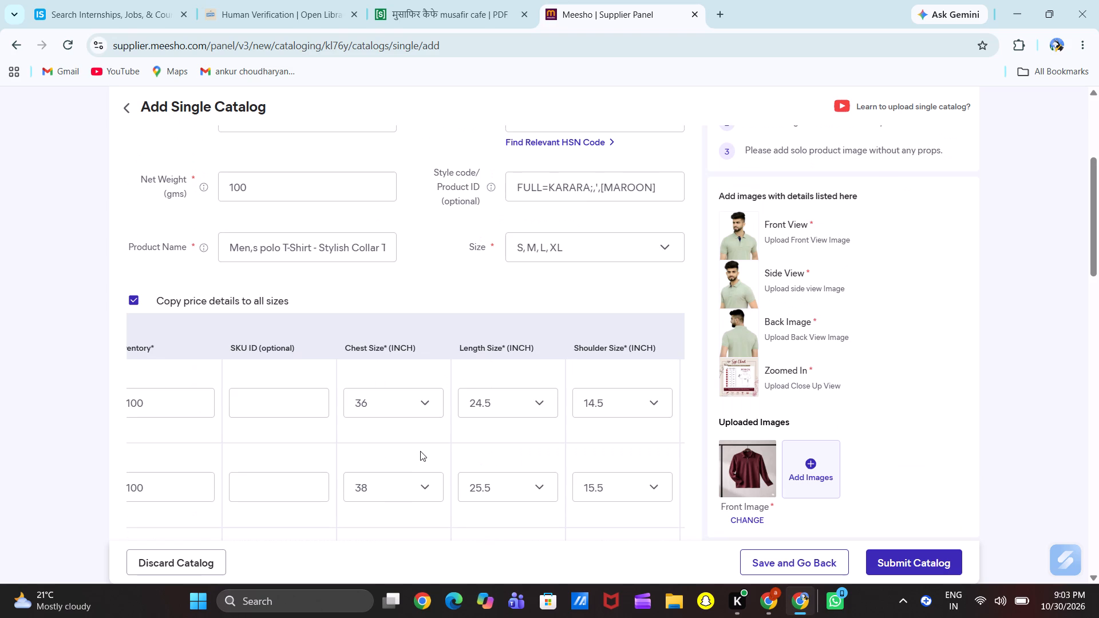
pyautogui.scroll(4, 464, 259)
pyautogui.click(599, 196)
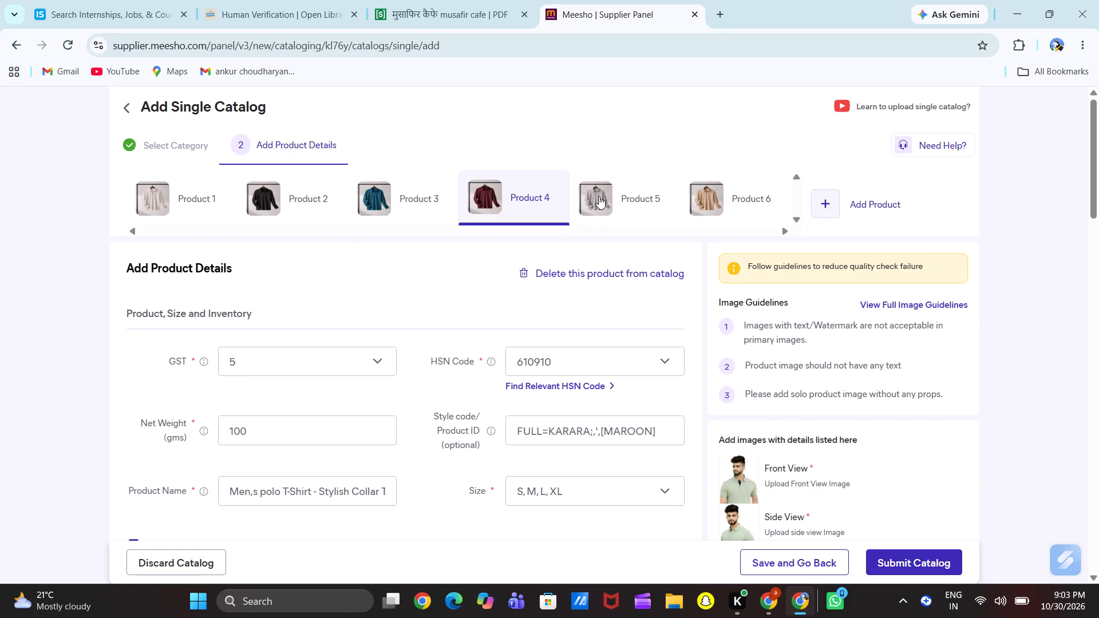
pyautogui.click(532, 431)
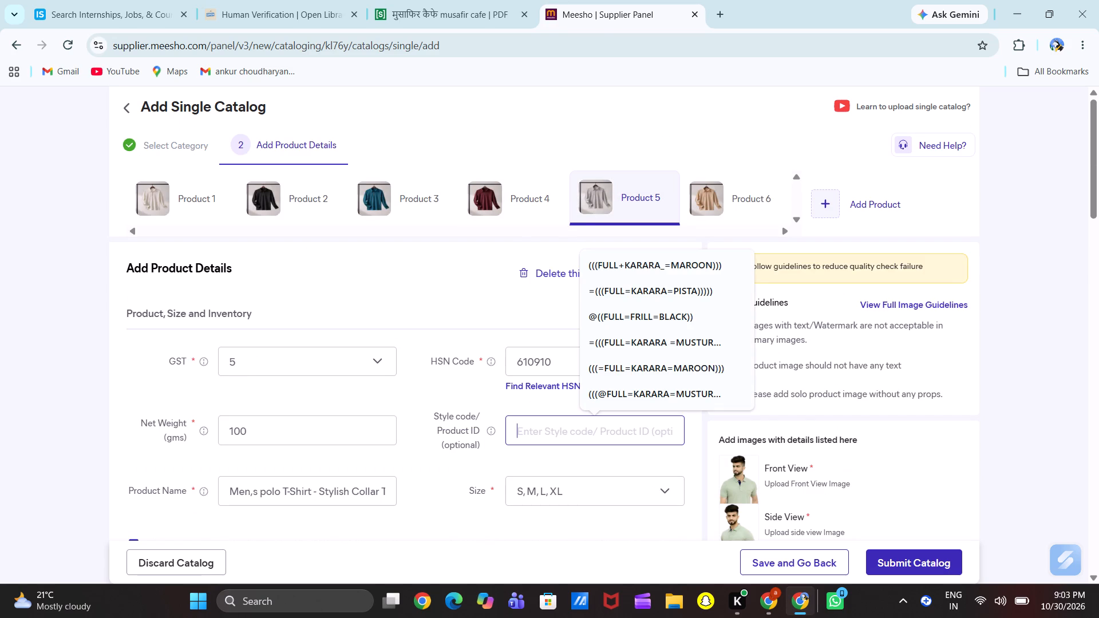
pyautogui.write('FULL')
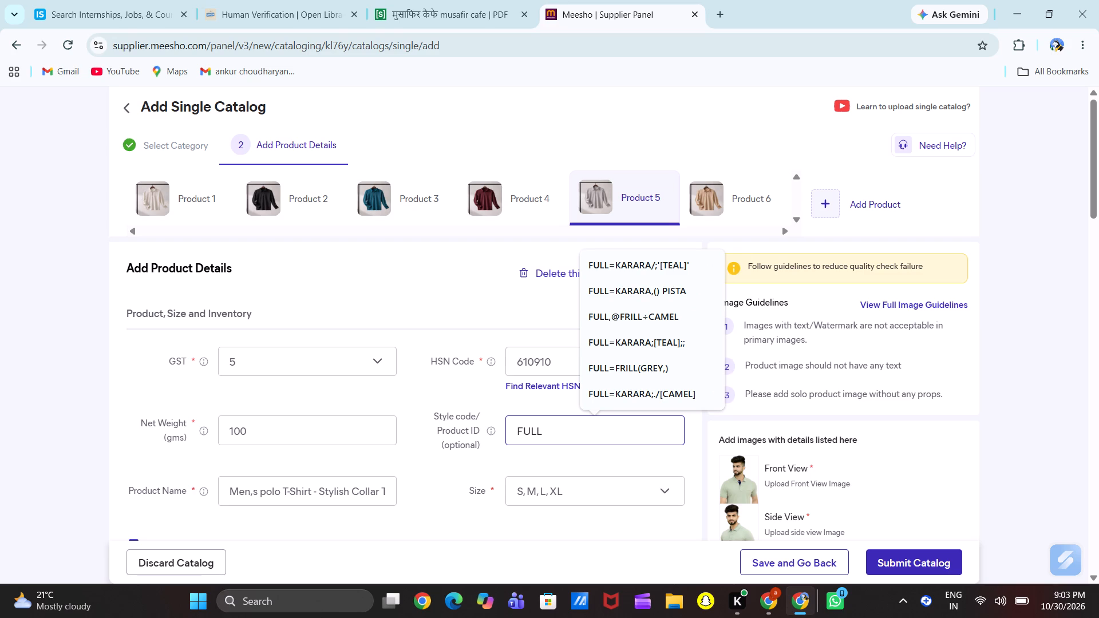
pyautogui.press('=')
pyautogui.write('KARARA')
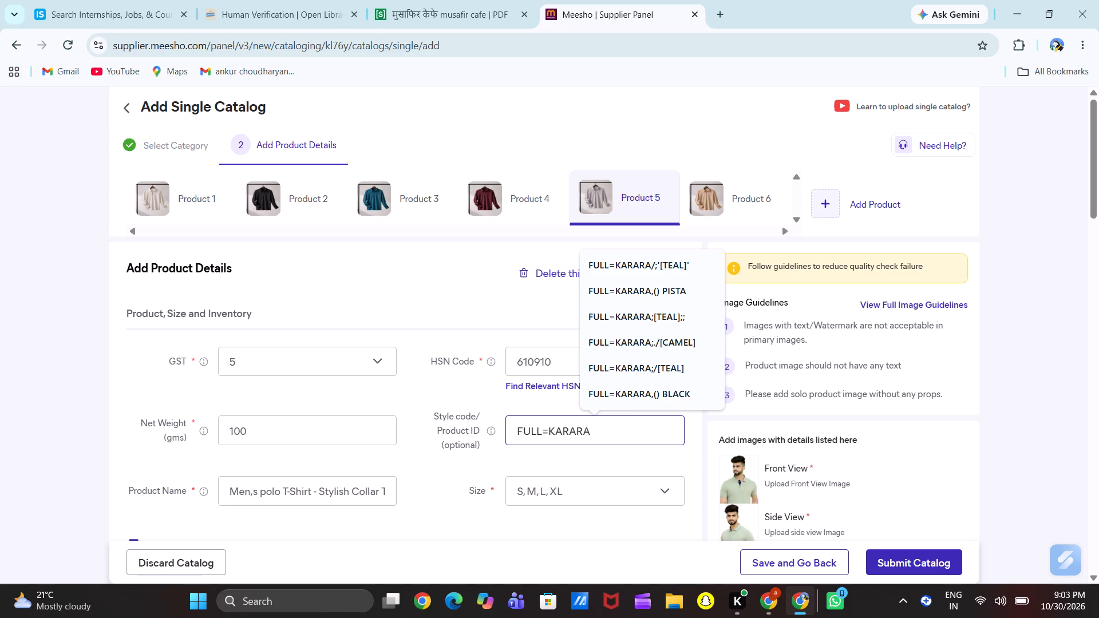
pyautogui.write(';,')
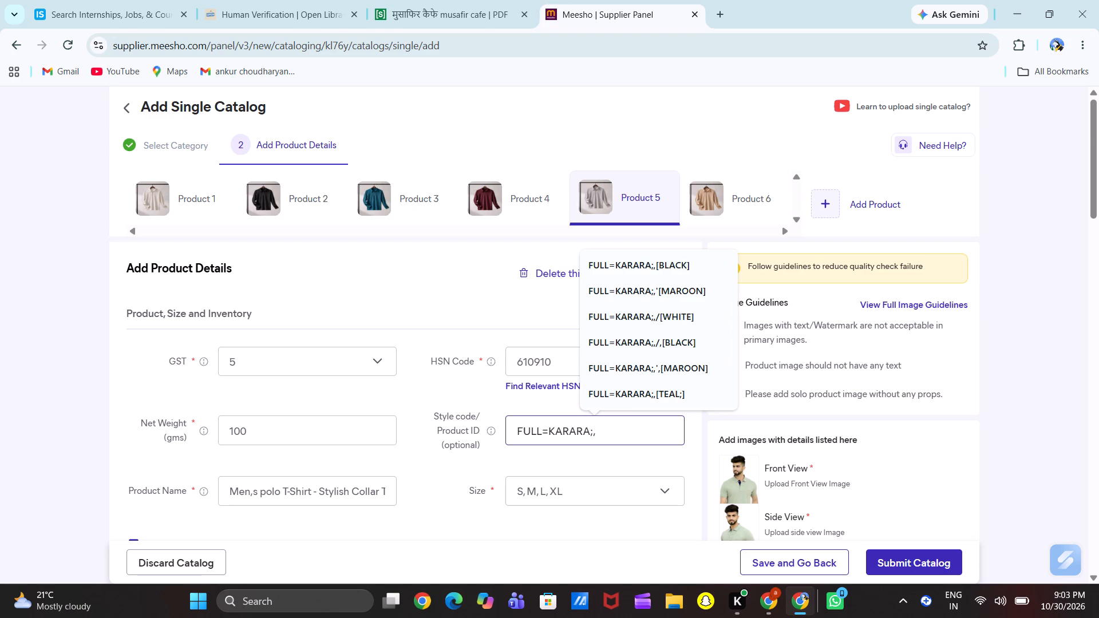
pyautogui.press("'")
pyautogui.press('/')
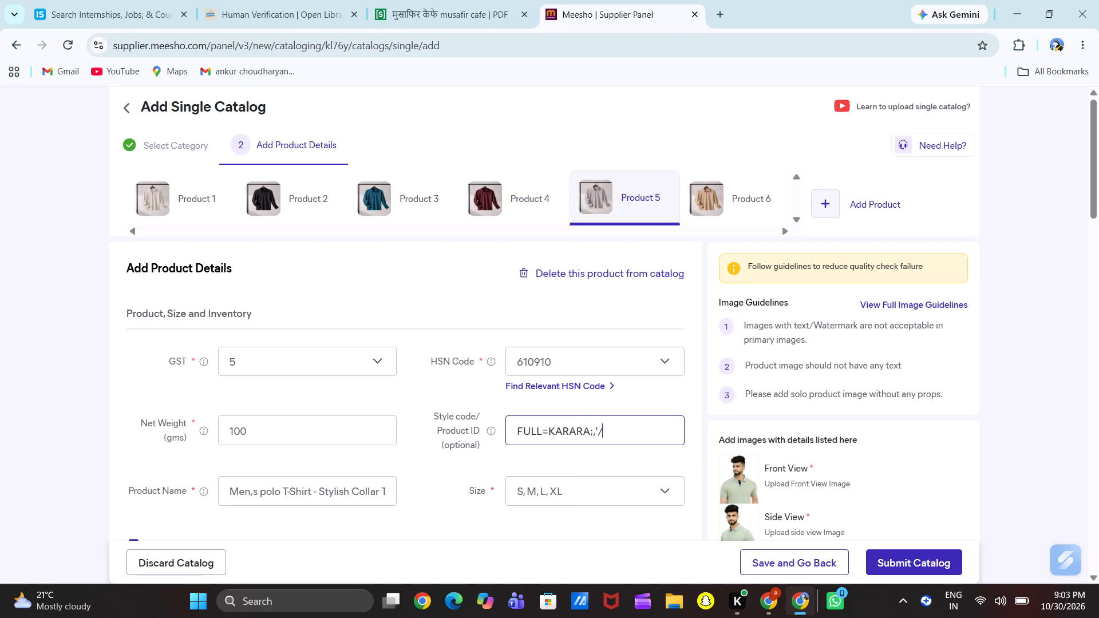
pyautogui.press('[')
pyautogui.write('GREY')
pyautogui.press(']')
# Review the price columns of Product 5's size table and compare them with Product 2's prices.
pyautogui.scroll(-3, 450, 472)
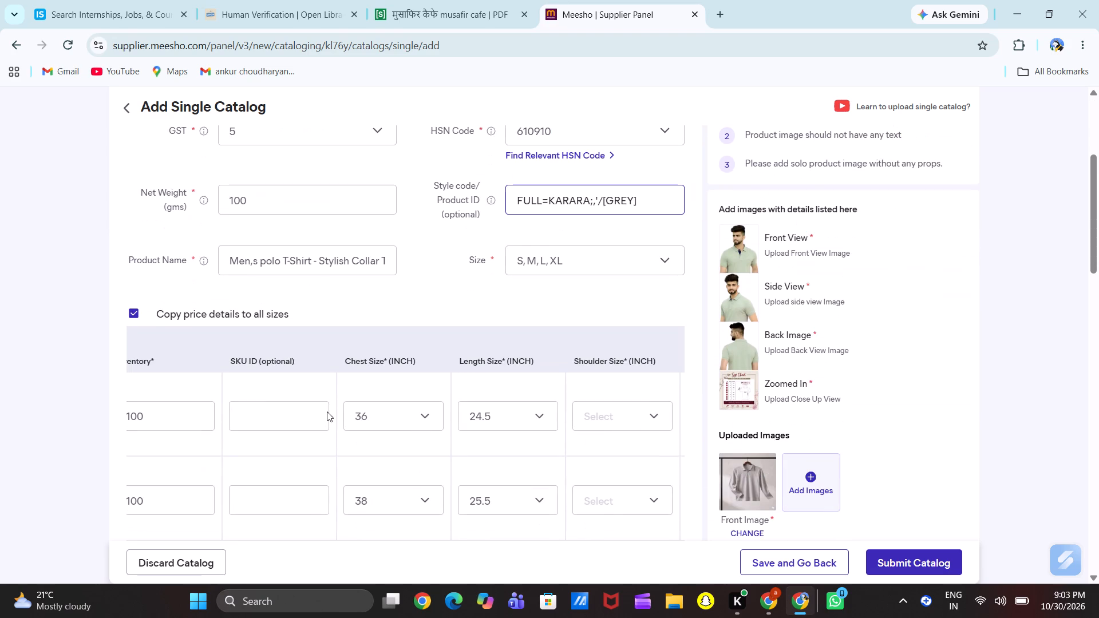
pyautogui.hscroll(4, 252, 385)
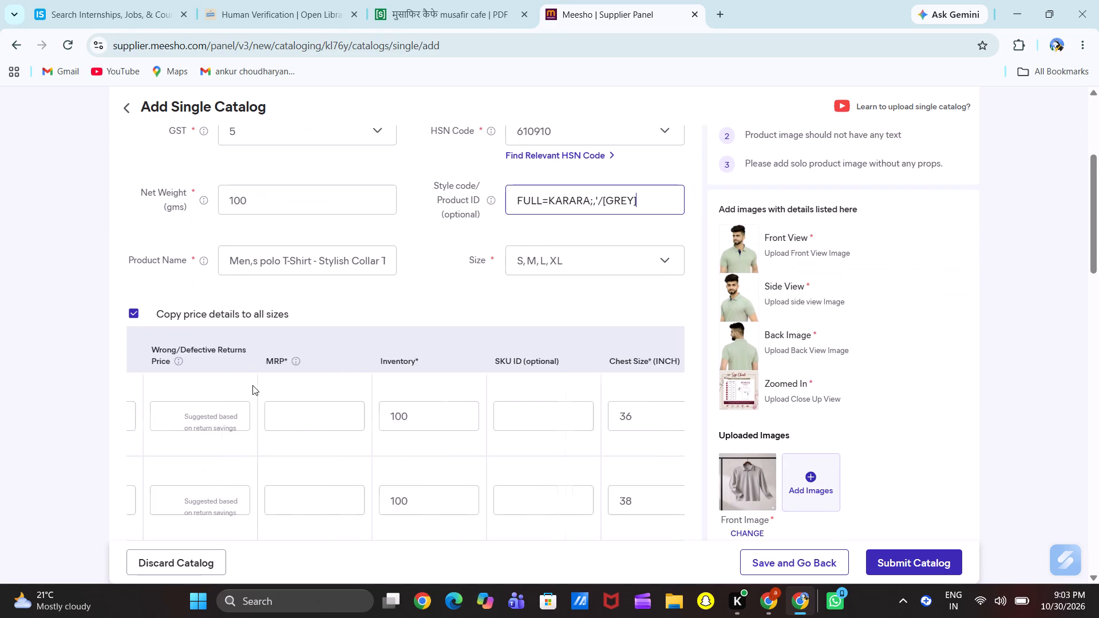
pyautogui.hscroll(1, 252, 385)
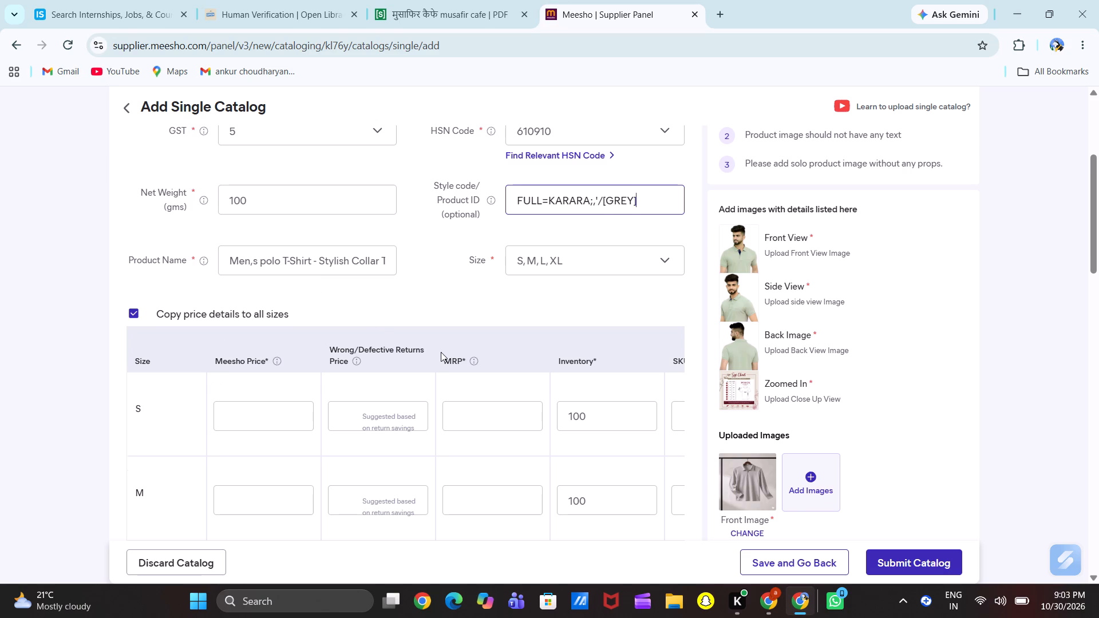
pyautogui.scroll(4, 441, 352)
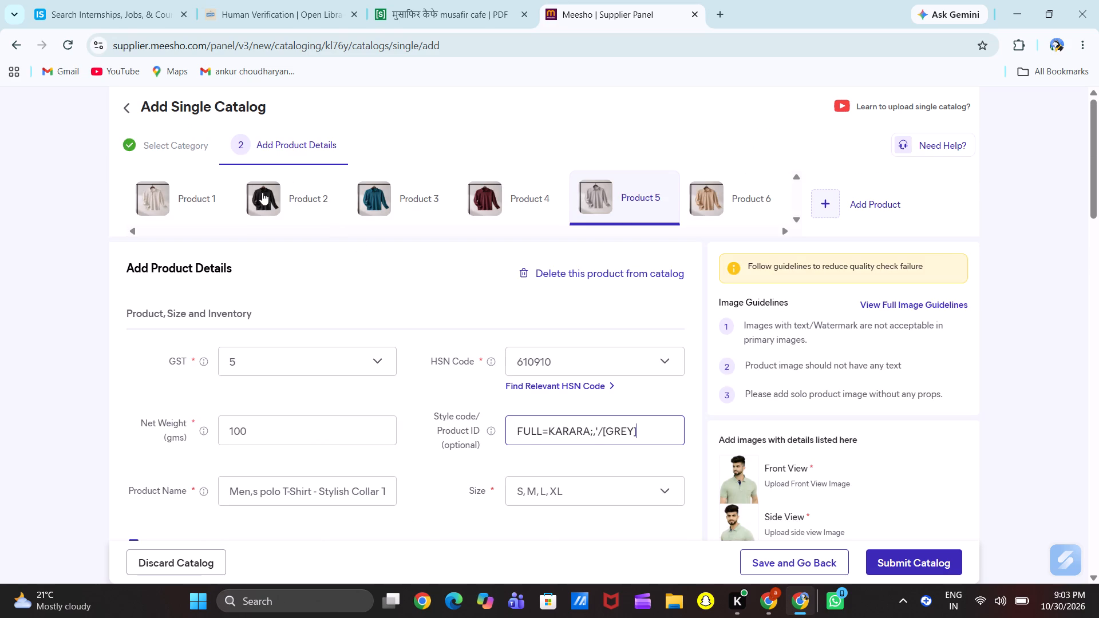
pyautogui.click(255, 197)
pyautogui.scroll(-3, 379, 282)
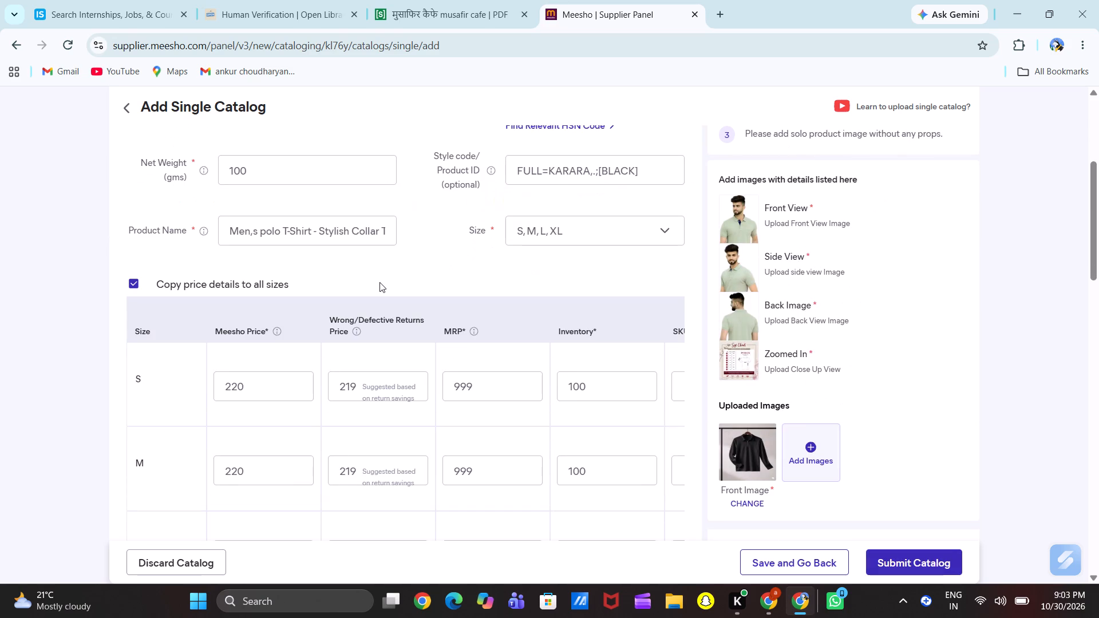
pyautogui.scroll(3, 441, 260)
# Switch to Product 3 and set its Meesho price to 220, wrong/defective returns price to 219 and MRP to 999 for all sizes.
pyautogui.click(382, 203)
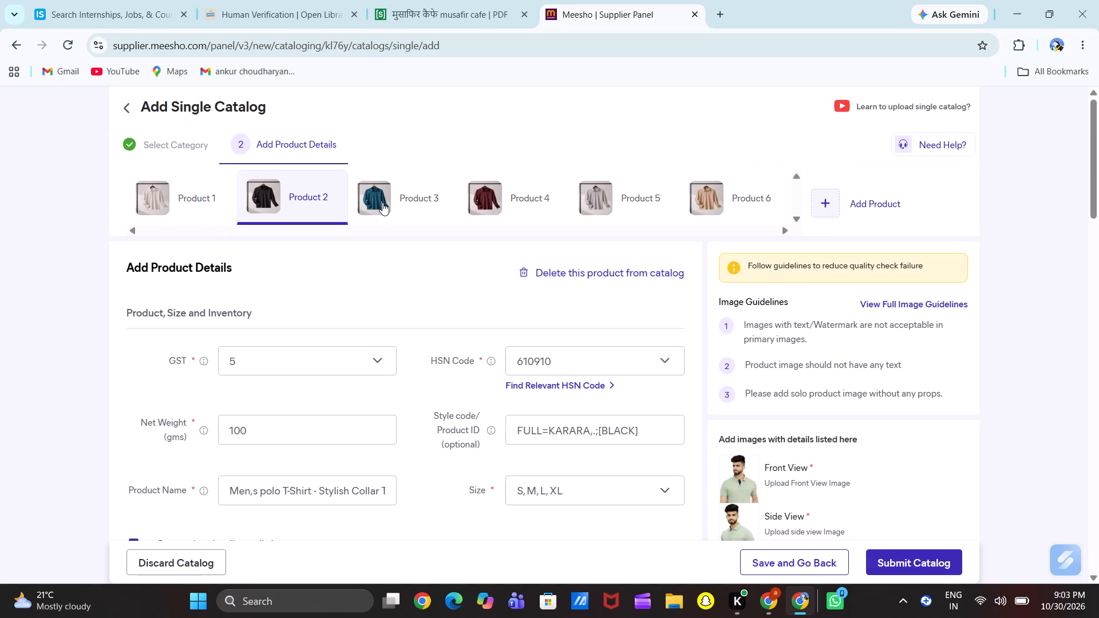
pyautogui.scroll(-3, 446, 362)
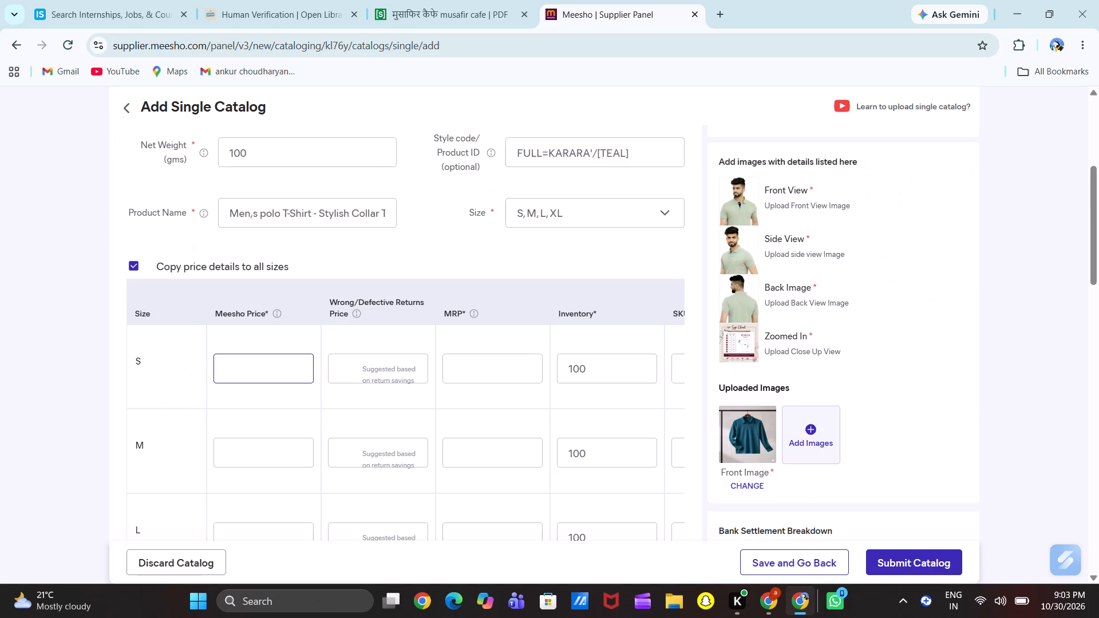
pyautogui.click(242, 364)
pyautogui.write('220')
pyautogui.click(334, 367)
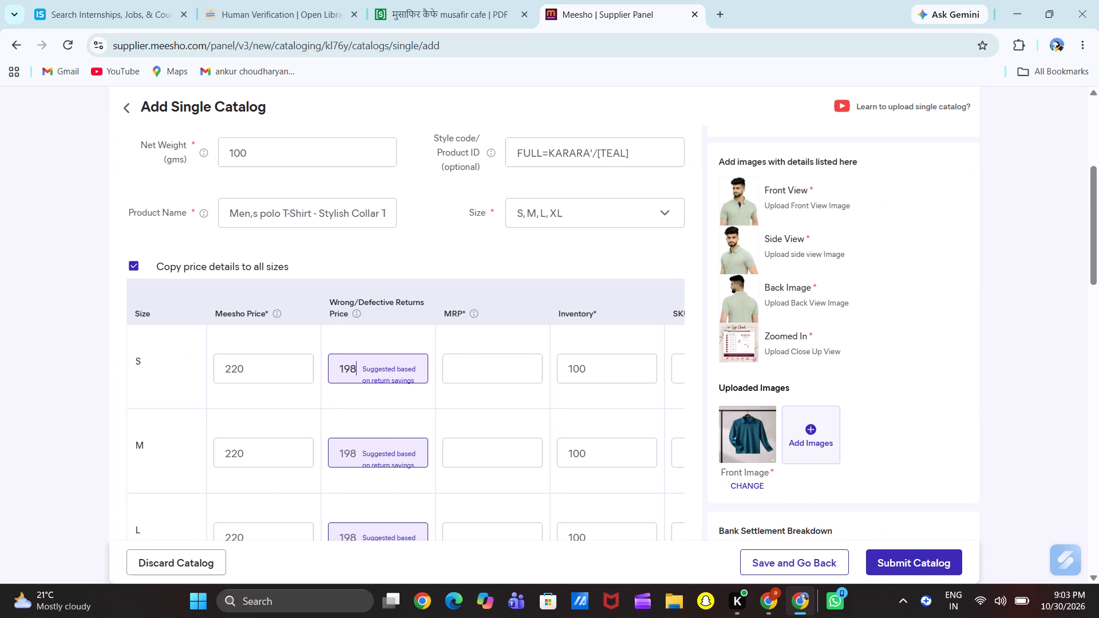
pyautogui.press('+')
pyautogui.press('BackSpace')
pyautogui.press('BackSpace')
pyautogui.press('BackSpace')
pyautogui.press('BackSpace')
pyautogui.press('BackSpace')
pyautogui.press('BackSpace')
pyautogui.press('BackSpace')
pyautogui.press('BackSpace')
pyautogui.press('BackSpace')
pyautogui.press('BackSpace')
pyautogui.press('BackSpace')
pyautogui.press('BackSpace')
pyautogui.press('BackSpace')
pyautogui.press('BackSpace')
pyautogui.press('BackSpace')
pyautogui.press('BackSpace')
pyautogui.press('BackSpace')
pyautogui.press('BackSpace')
pyautogui.press('BackSpace')
pyautogui.press('BackSpace')
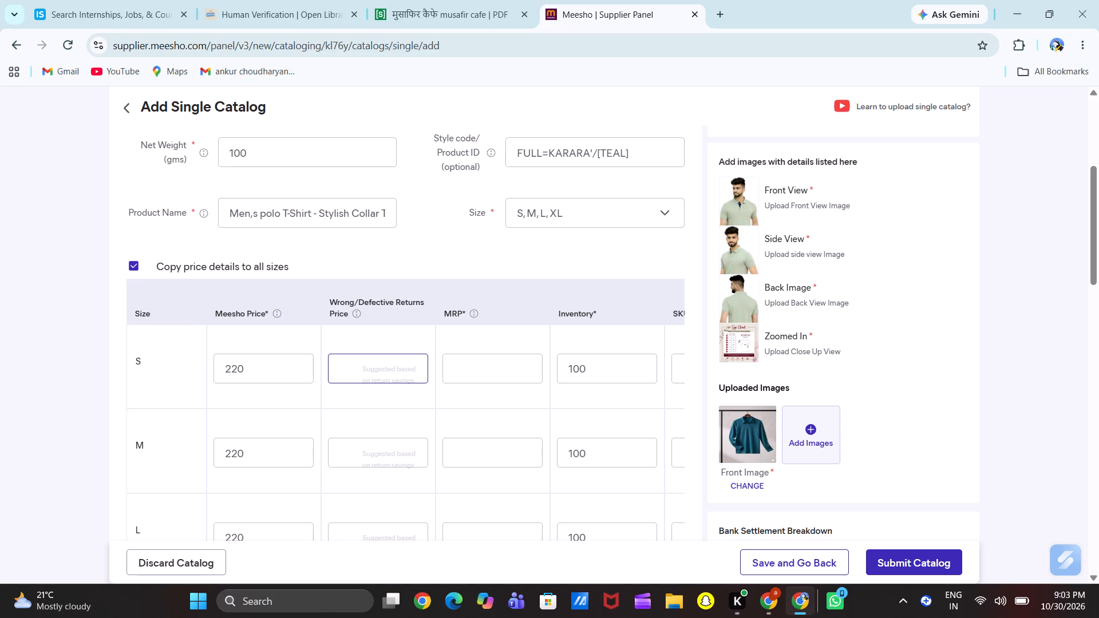
pyautogui.write('219')
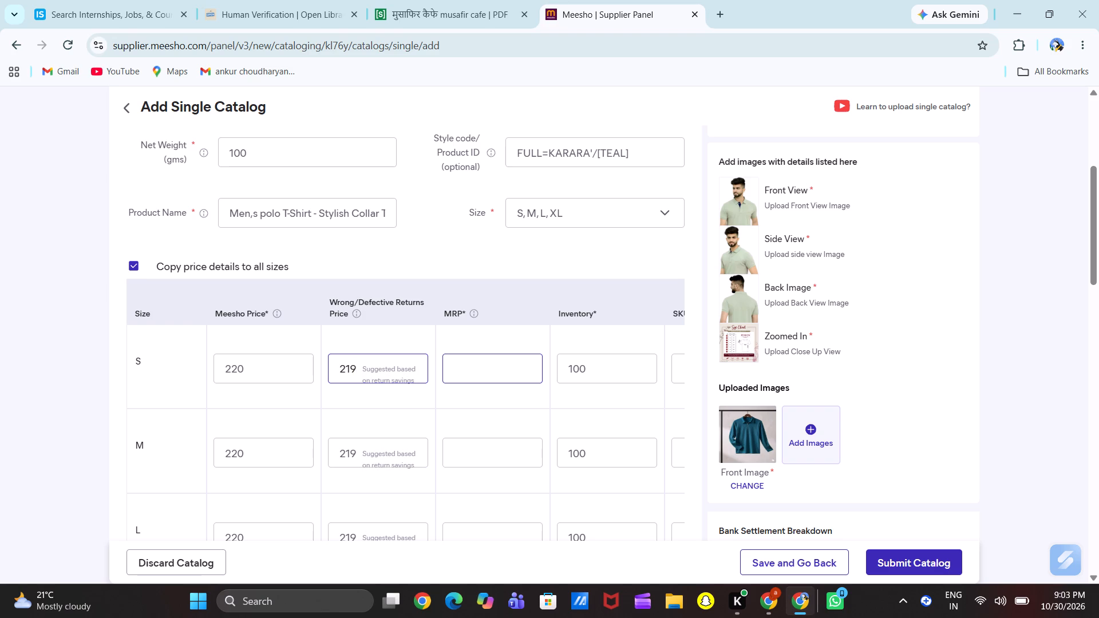
pyautogui.click(476, 369)
pyautogui.write('99')
pyautogui.press('9')
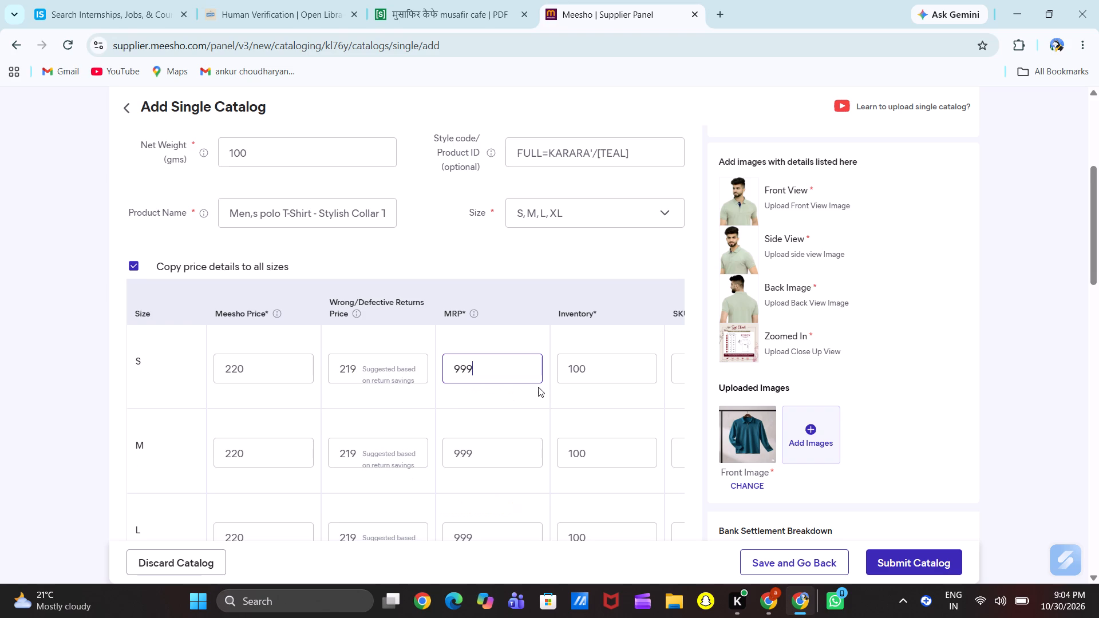
# Switch to Product 4 and enter a Meesho price of 200, a wrong/defective returns price of 219 and an MRP of 999.
pyautogui.hscroll(-4, 538, 387)
pyautogui.hscroll(-2, 483, 385)
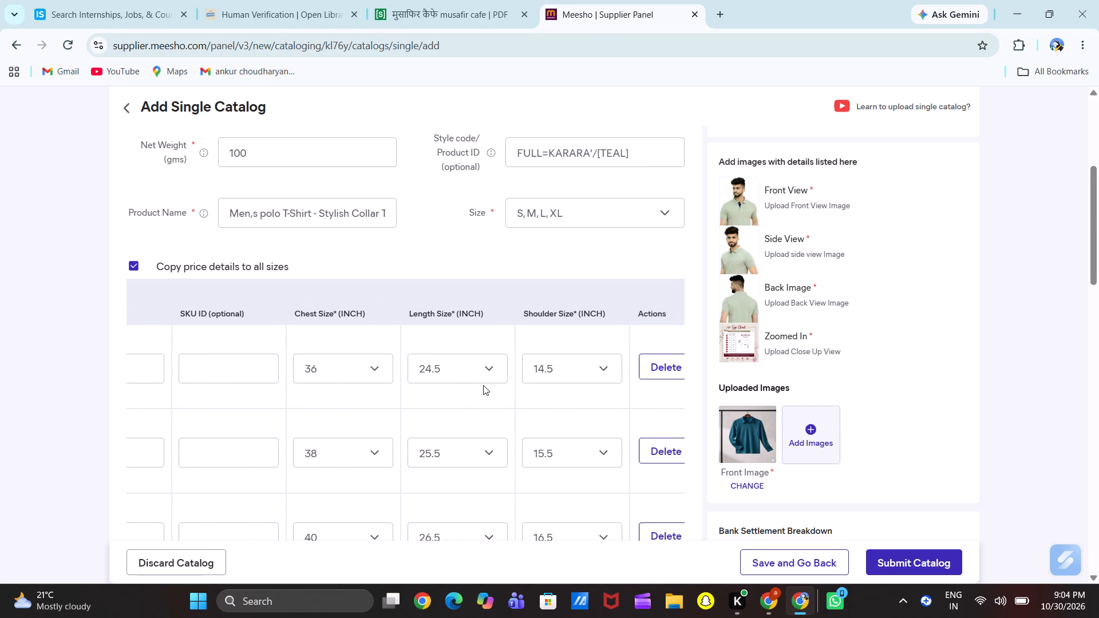
pyautogui.scroll(-3, 483, 385)
pyautogui.scroll(1, 483, 385)
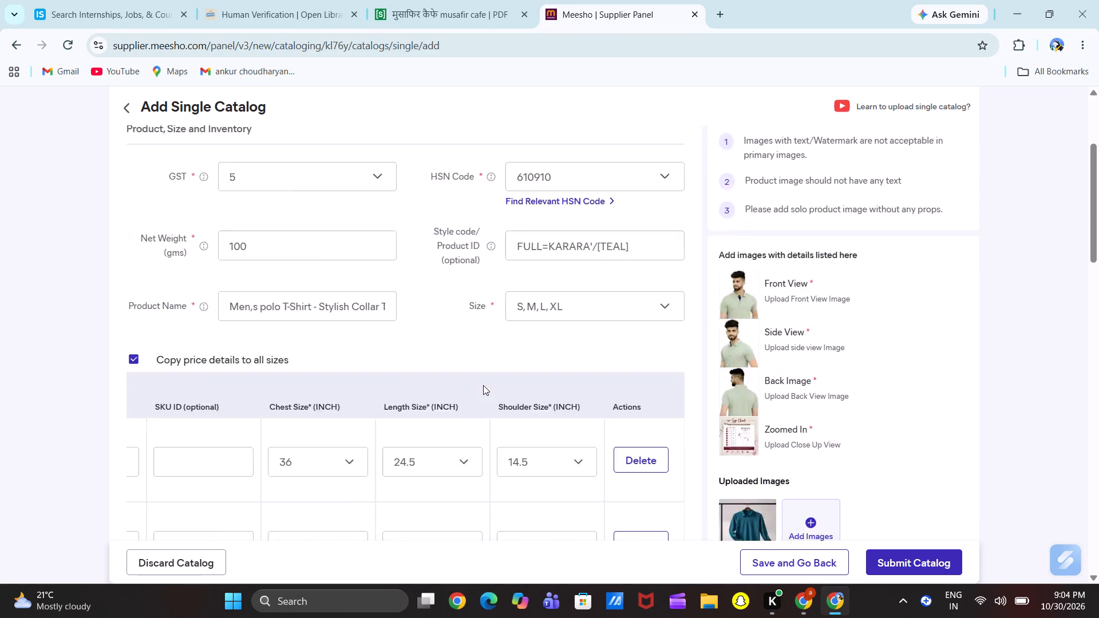
pyautogui.click(486, 165)
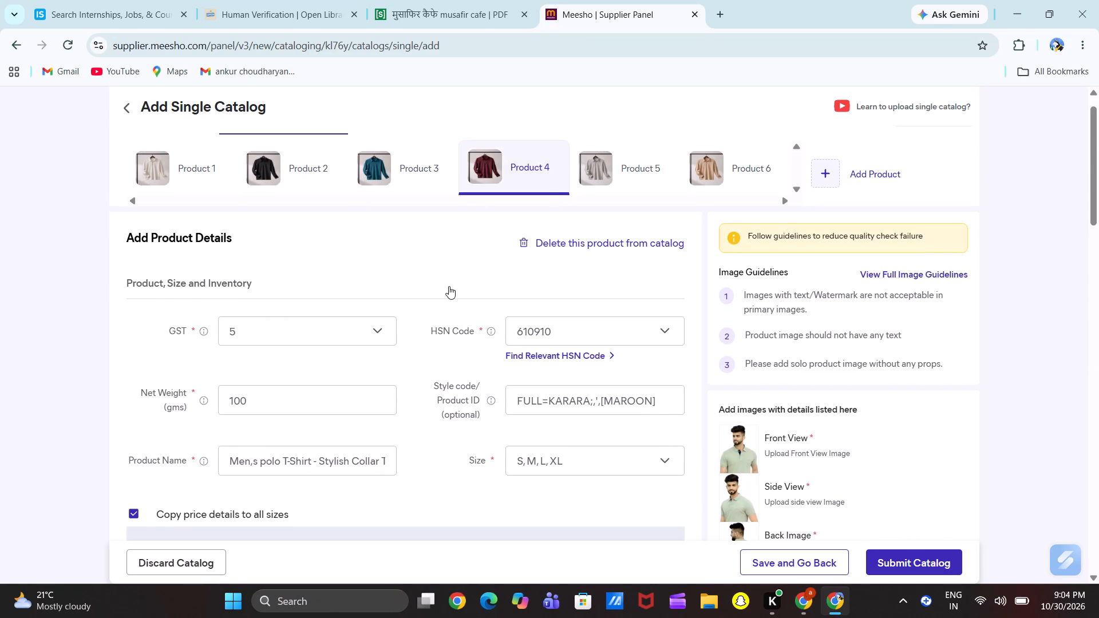
pyautogui.scroll(-2, 449, 286)
pyautogui.hscroll(5, 195, 379)
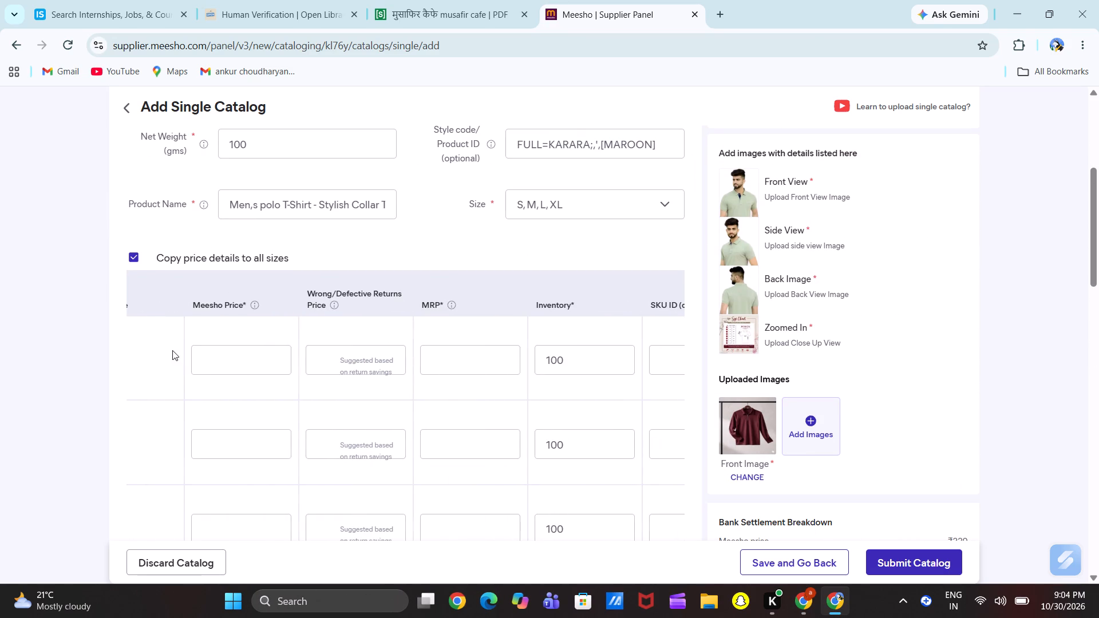
pyautogui.click(212, 361)
pyautogui.write('299')
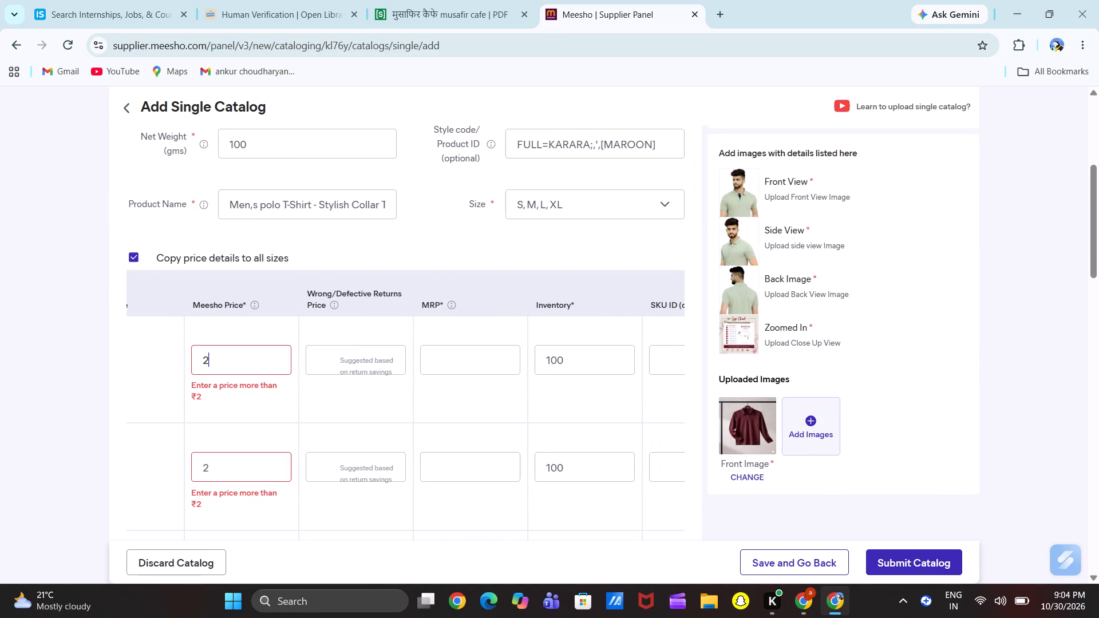
pyautogui.press('BackSpace')
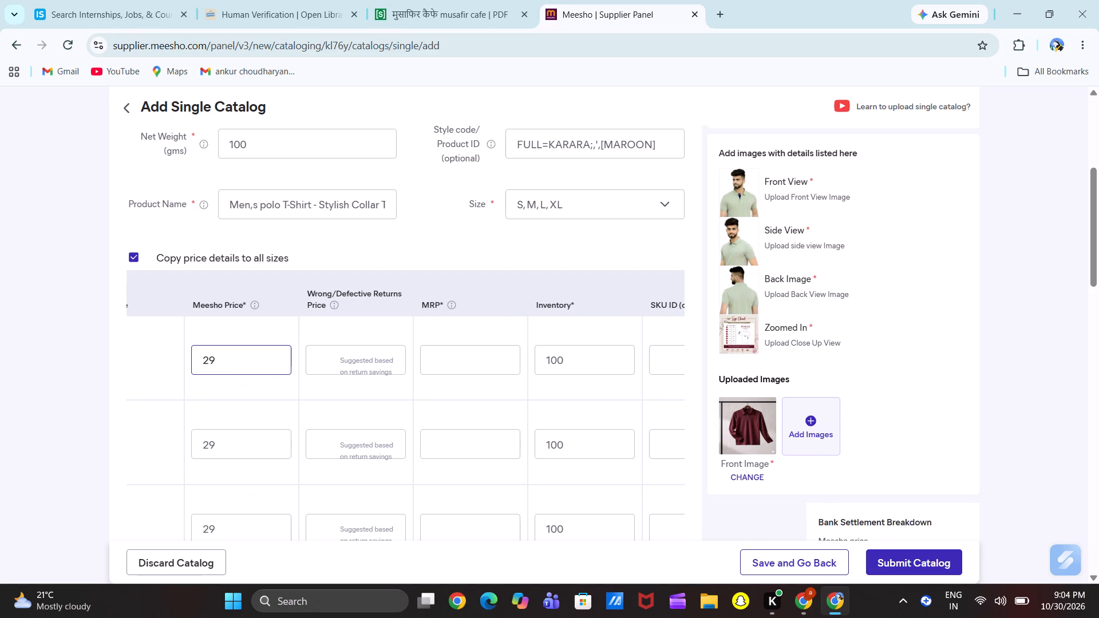
pyautogui.press('BackSpace')
pyautogui.write('00')
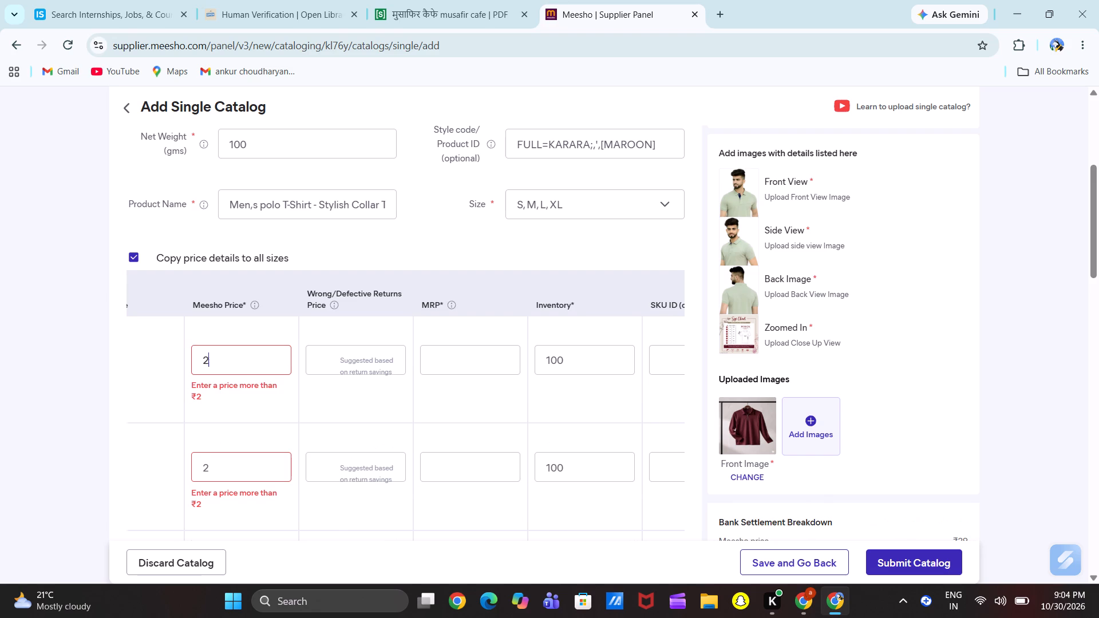
pyautogui.click(336, 359)
pyautogui.press('BackSpace')
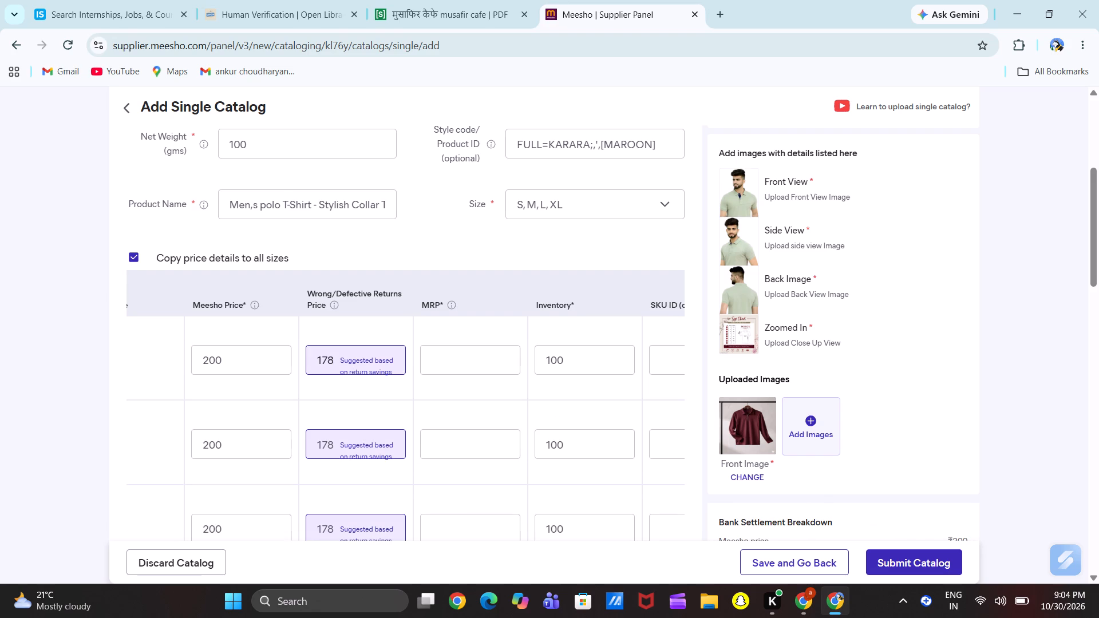
pyautogui.press('BackSpace')
pyautogui.press('BackSpace')
pyautogui.write('219')
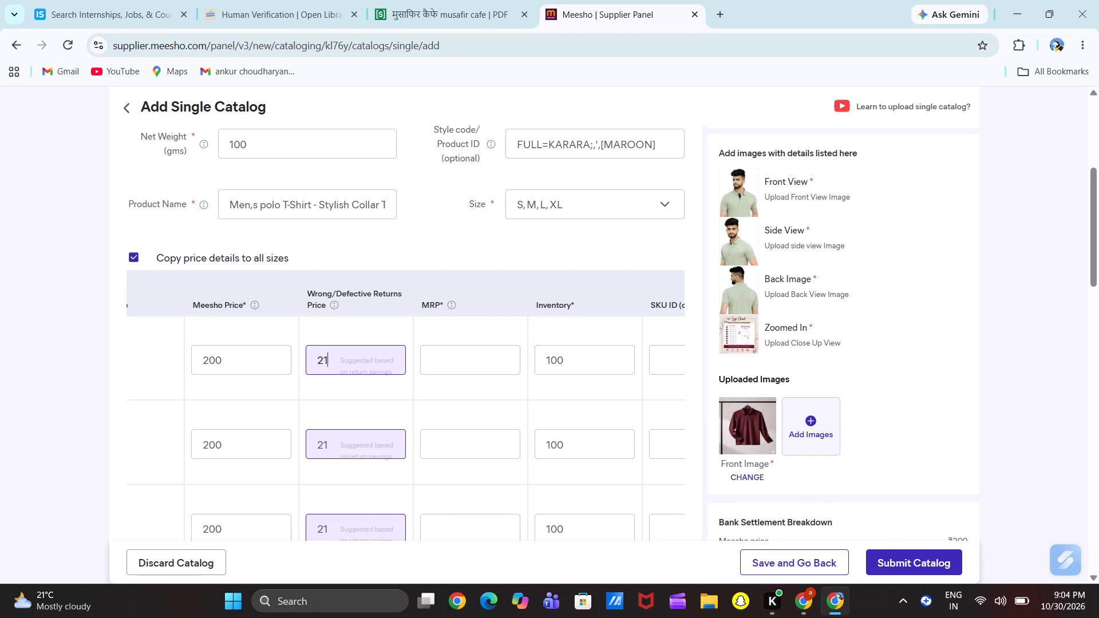
pyautogui.click(451, 358)
pyautogui.write('99')
pyautogui.press('9')
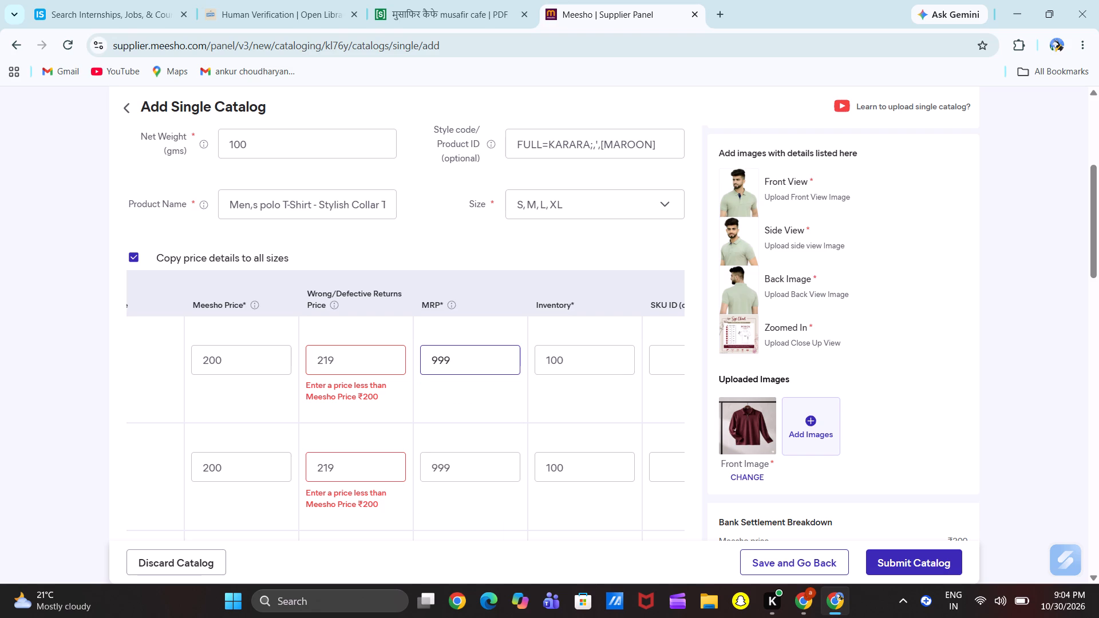
# Set Product 4's Meesho price to 220 for all sizes.
pyautogui.scroll(-1, 321, 405)
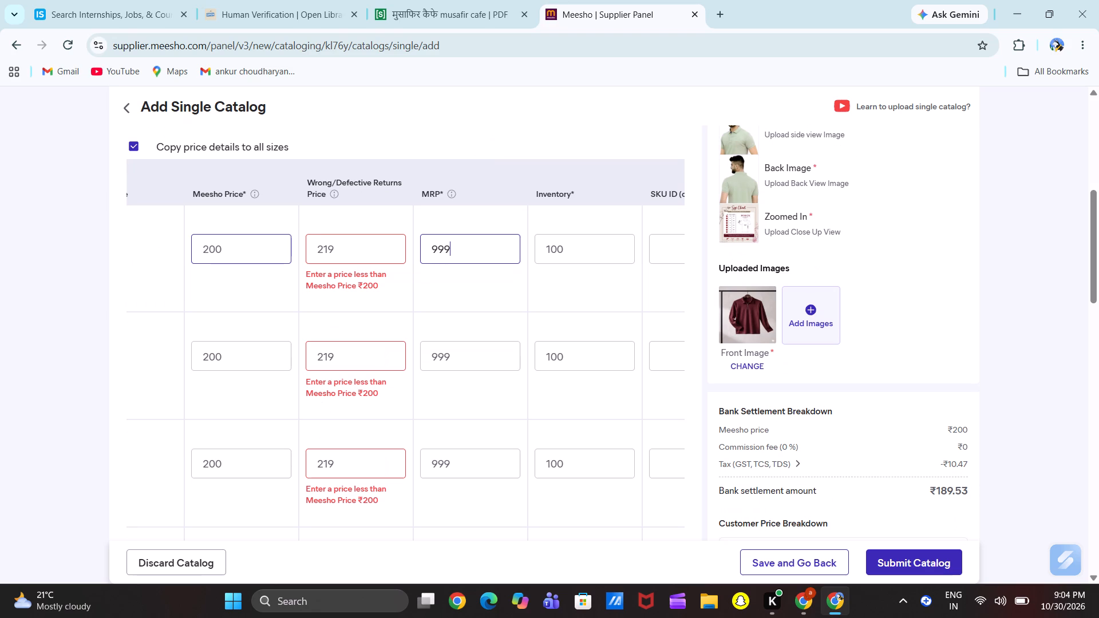
pyautogui.click(245, 251)
pyautogui.press('BackSpace')
pyautogui.press('BackSpace')
pyautogui.press('2')
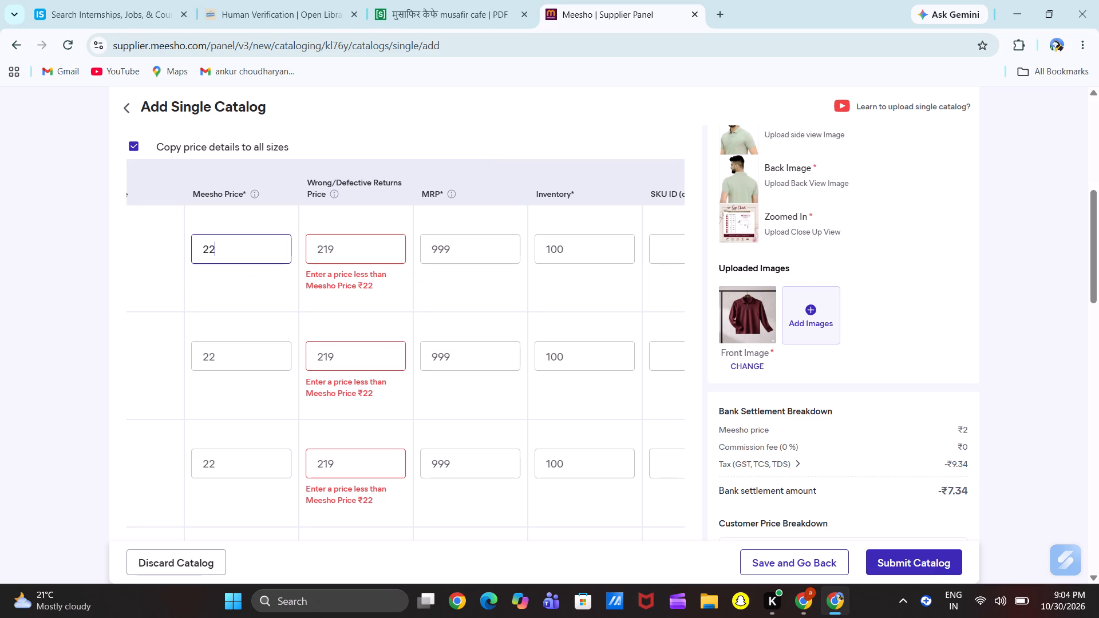
pyautogui.press('0')
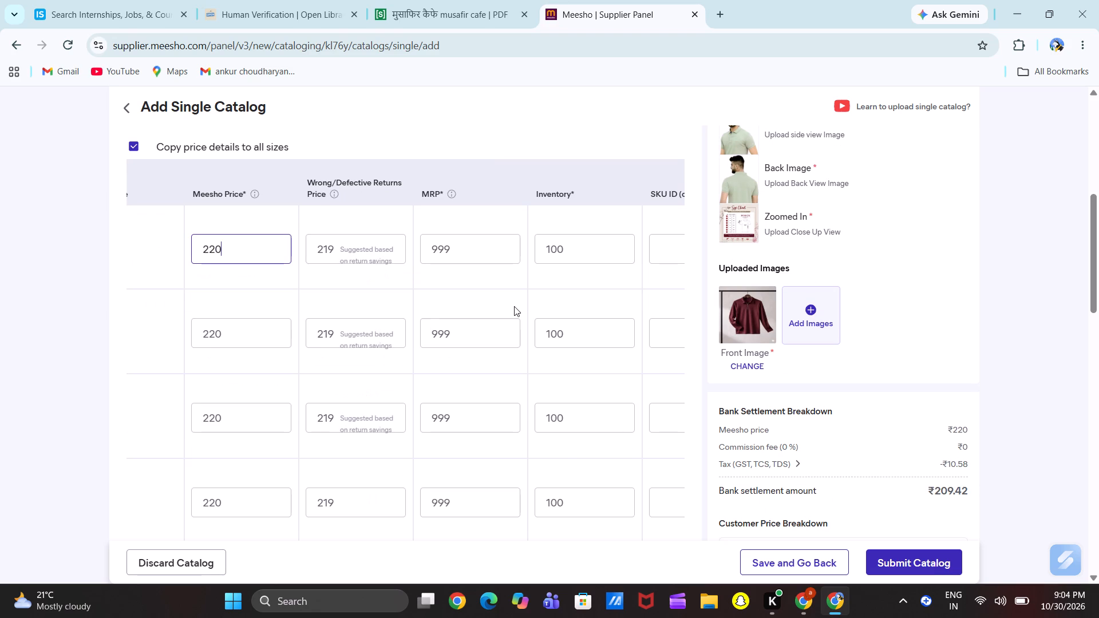
# Review Product 4's size measurements, product details and other attributes for completeness.
pyautogui.hscroll(-5, 514, 306)
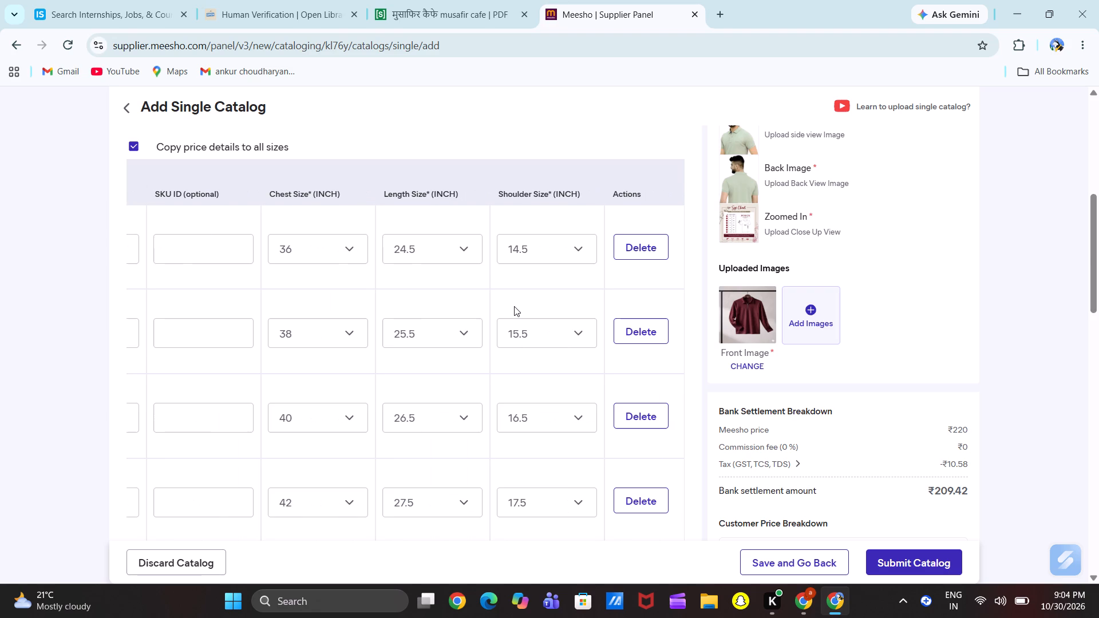
pyautogui.scroll(-6, 514, 306)
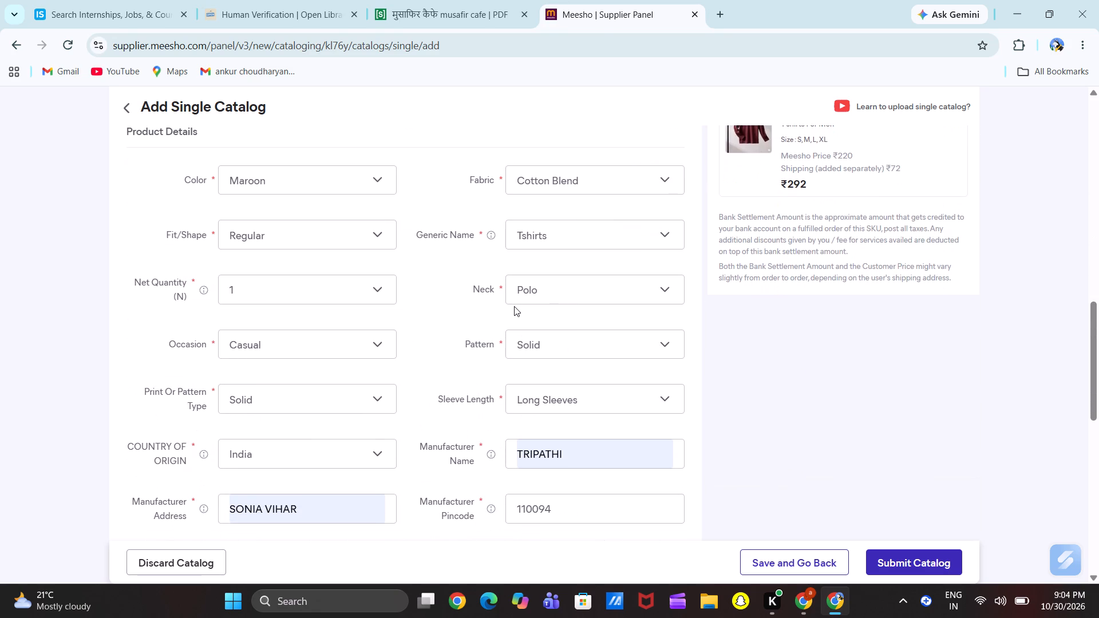
pyautogui.scroll(-6, 482, 407)
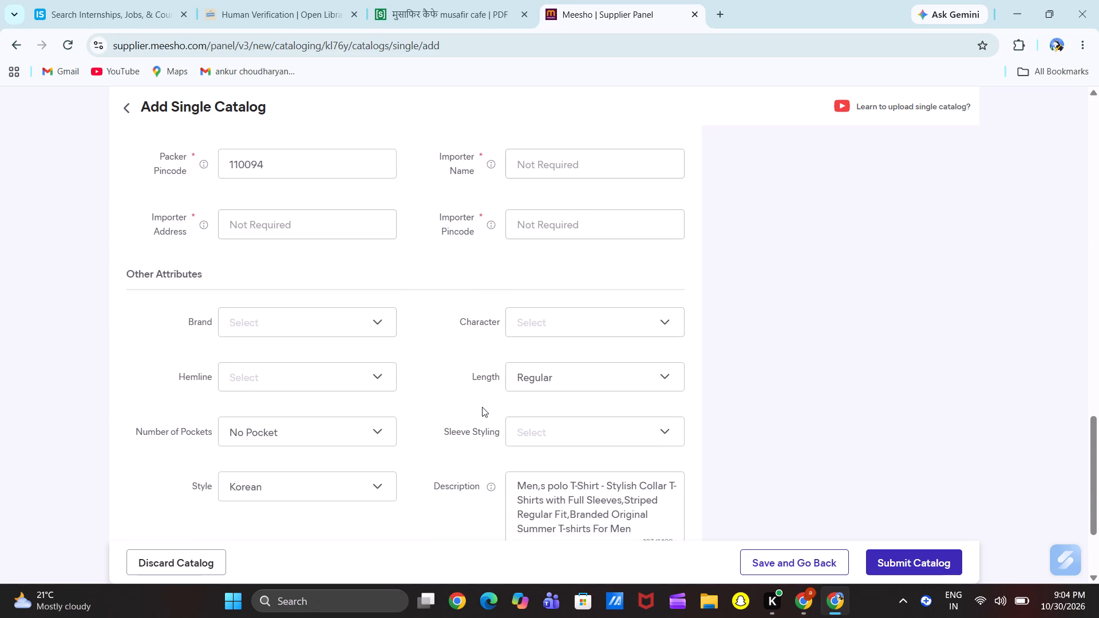
pyautogui.scroll(10, 482, 407)
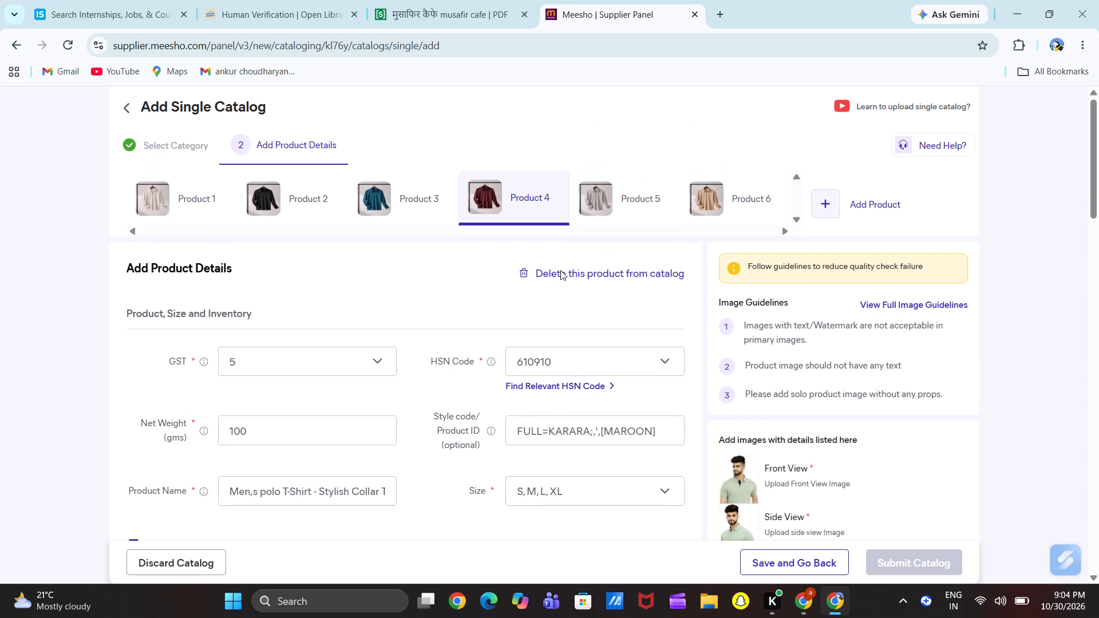
# Switch to Product 5 and set its Meesho price to 220, wrong/defective returns price to 219 and MRP to 999 for all sizes.
pyautogui.click(606, 192)
pyautogui.scroll(-1, 462, 393)
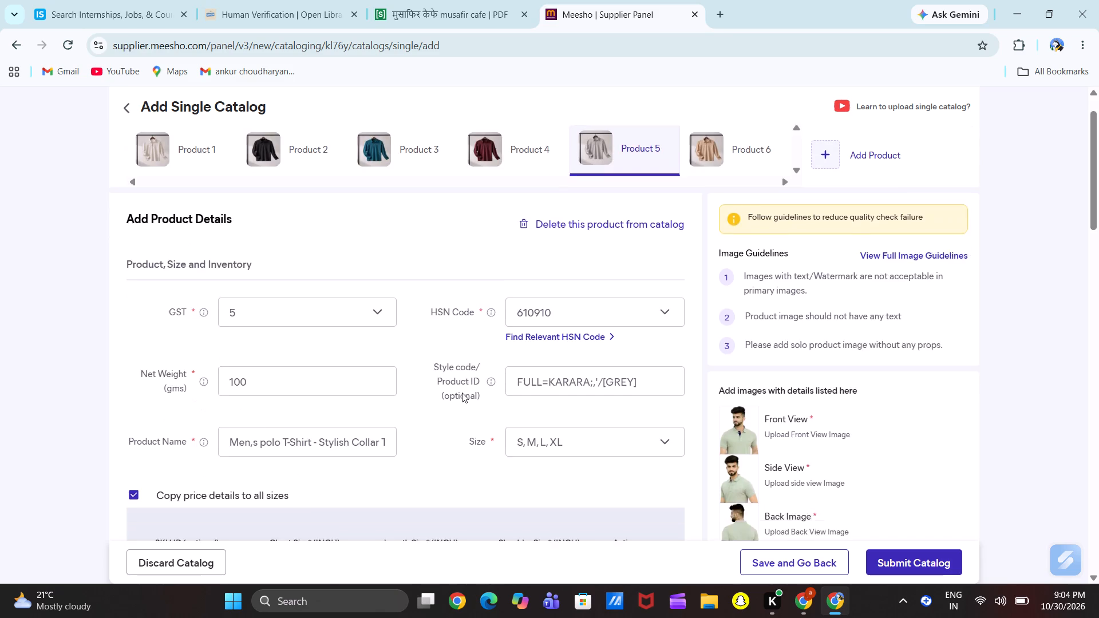
pyautogui.scroll(-3, 462, 393)
pyautogui.hscroll(6, 278, 383)
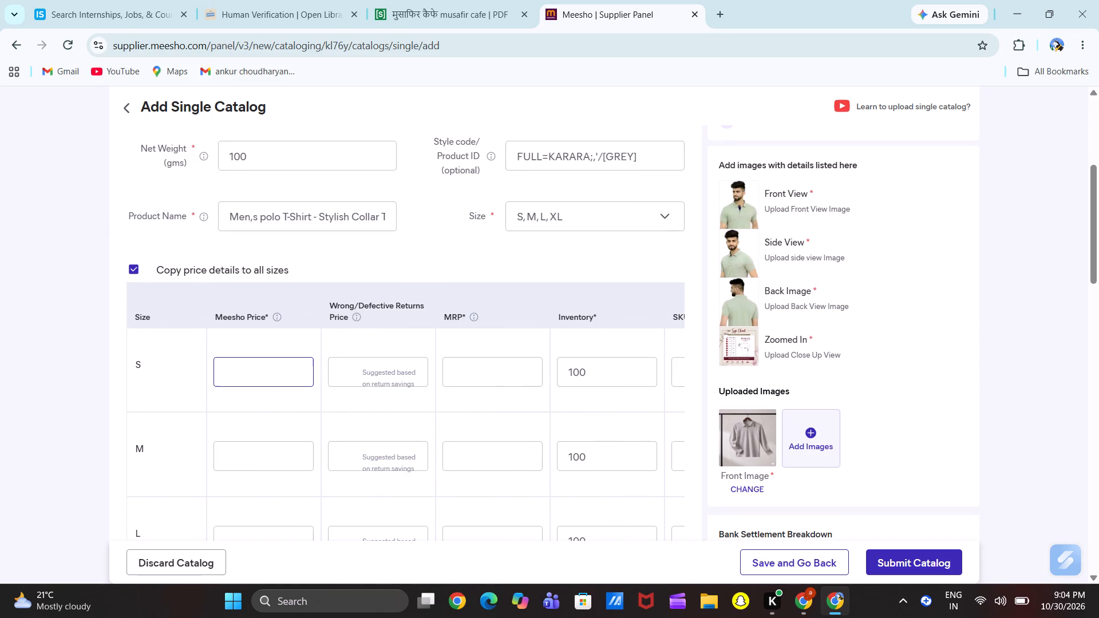
pyautogui.click(223, 369)
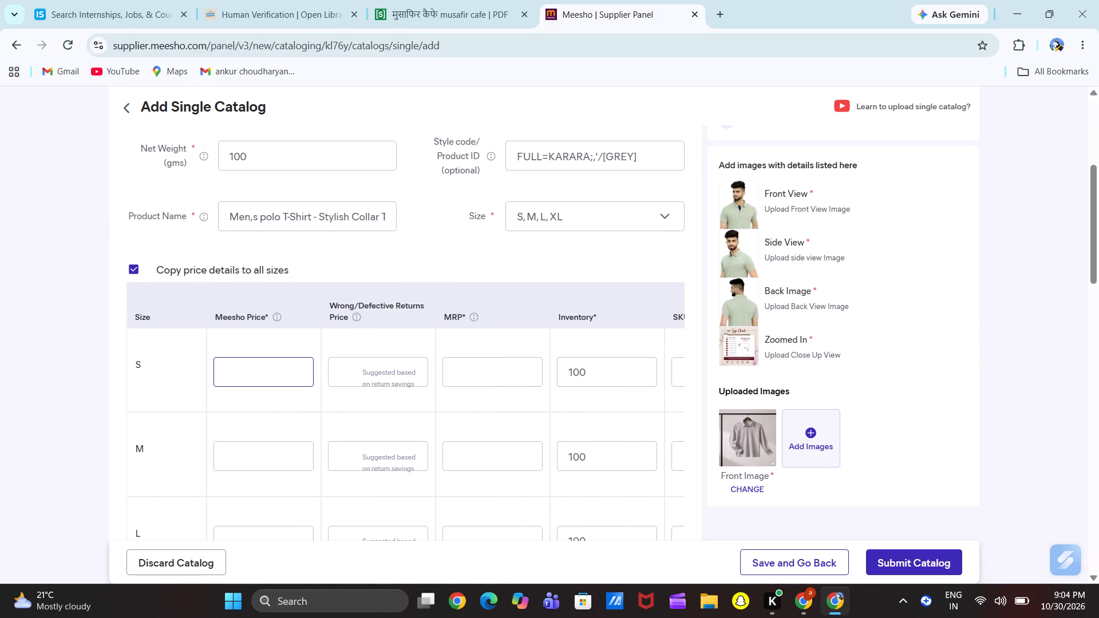
pyautogui.click(250, 372)
pyautogui.write('220')
pyautogui.click(359, 373)
pyautogui.click(359, 373)
pyautogui.write('+++')
pyautogui.press('+')
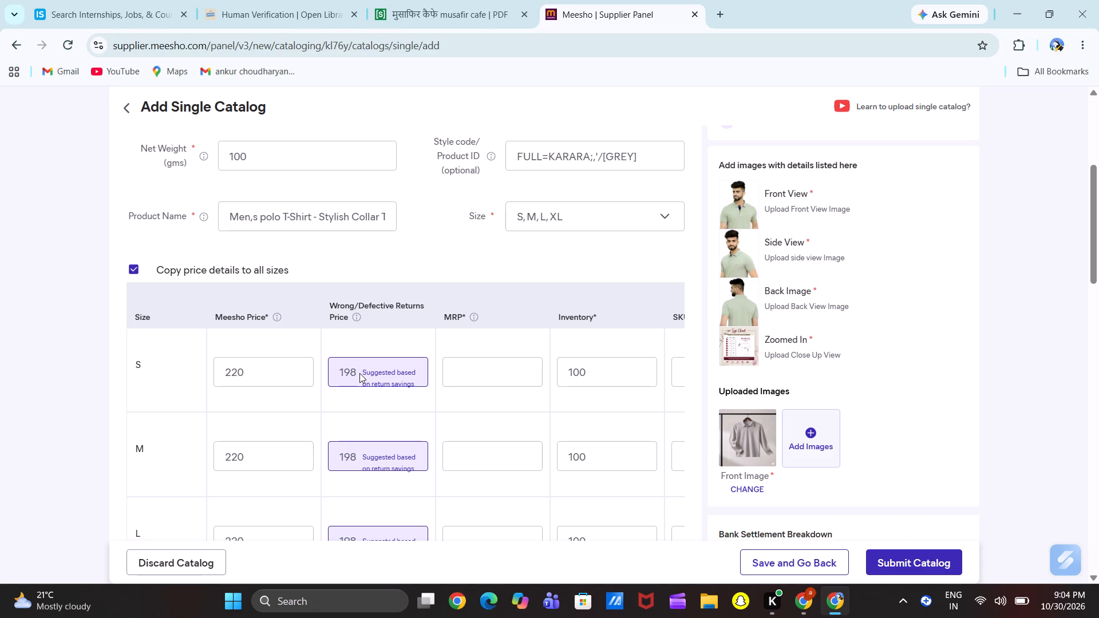
pyautogui.press('BackSpace')
pyautogui.press('BackSpace')
pyautogui.click(357, 371)
pyautogui.press('BackSpace')
pyautogui.press('BackSpace')
pyautogui.press('BackSpace')
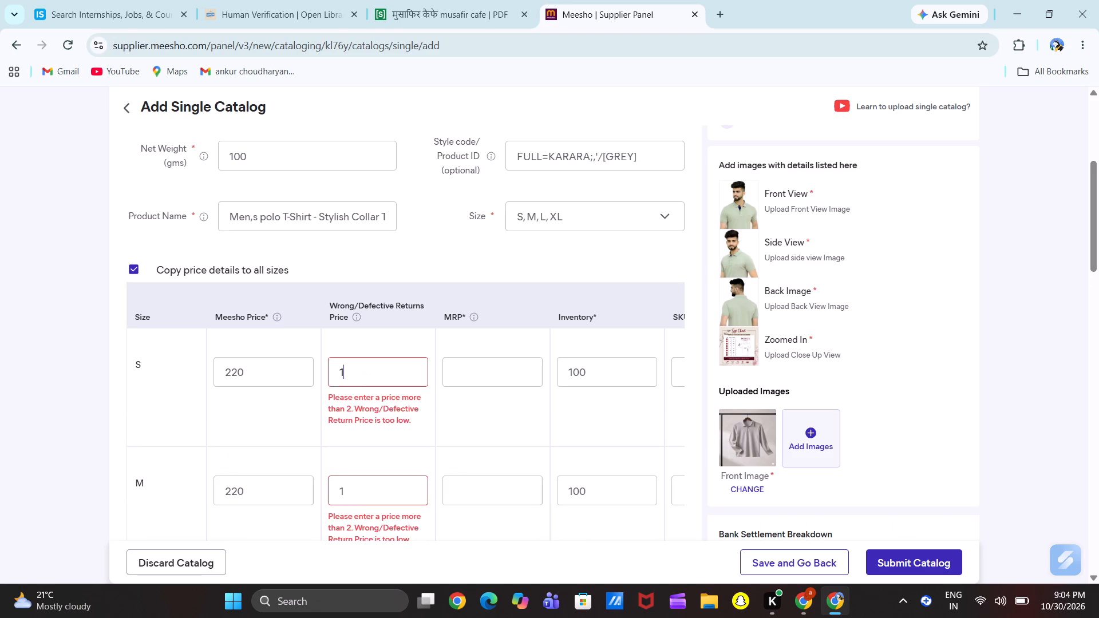
pyautogui.write('219')
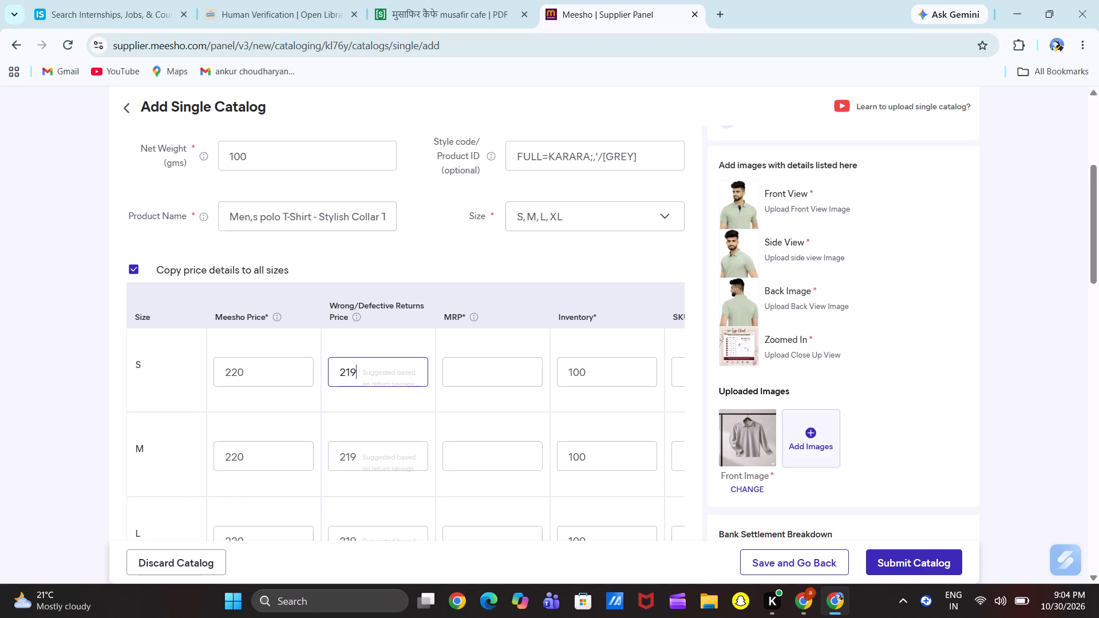
pyautogui.click(522, 367)
pyautogui.write('999')
# Set Product 5's shoulder size to 14.5 inches for size S and 15.5 inches for size M.
pyautogui.hscroll(-4, 563, 405)
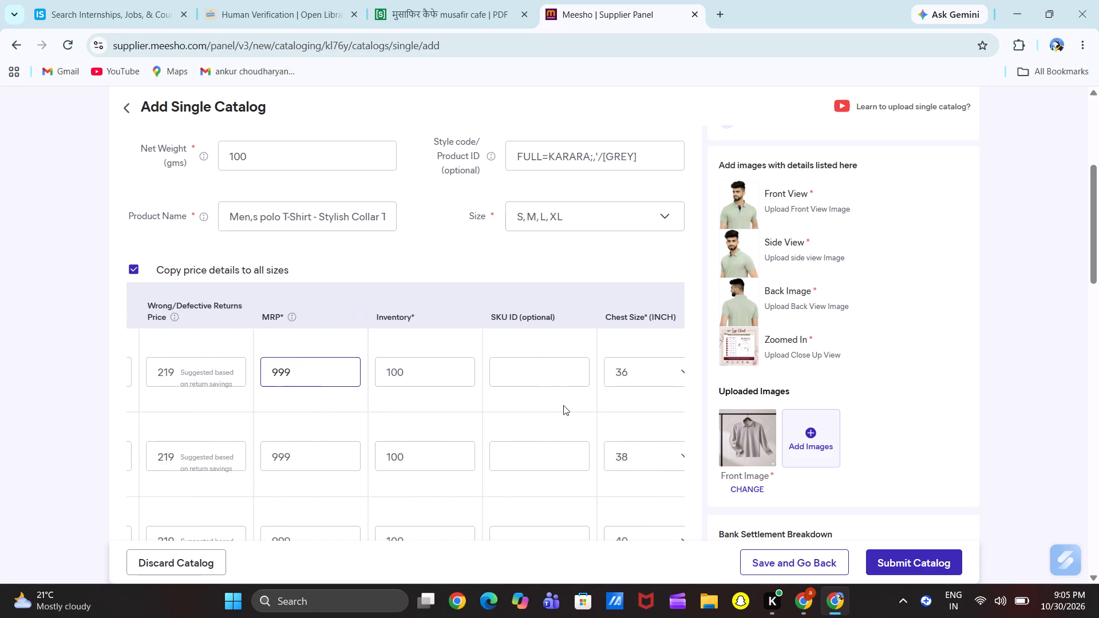
pyautogui.click(570, 378)
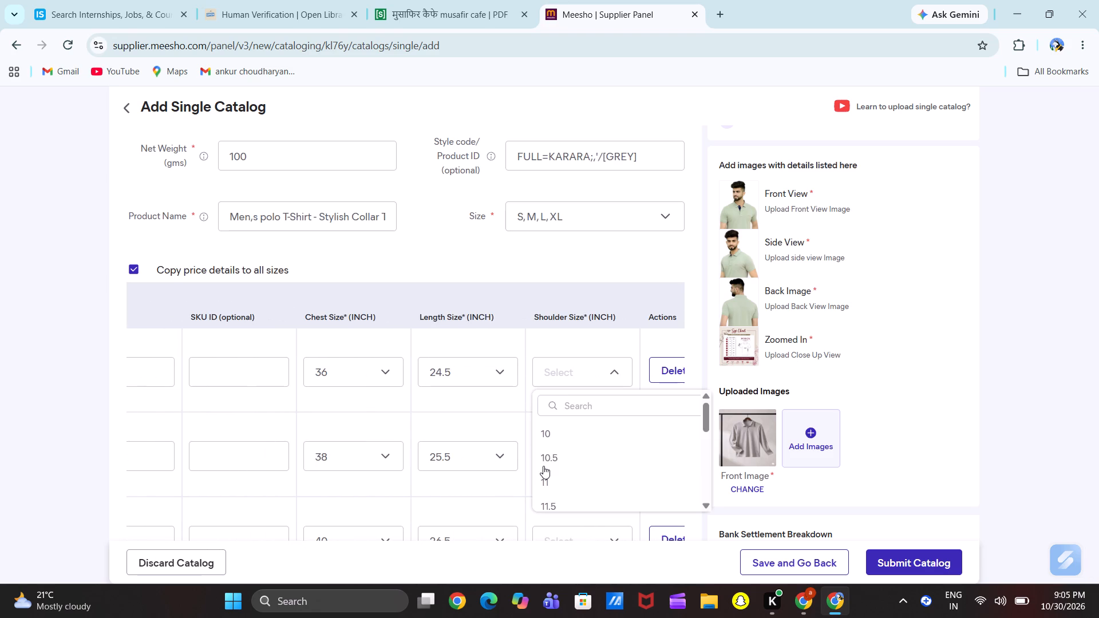
pyautogui.scroll(-2, 543, 466)
pyautogui.click(560, 482)
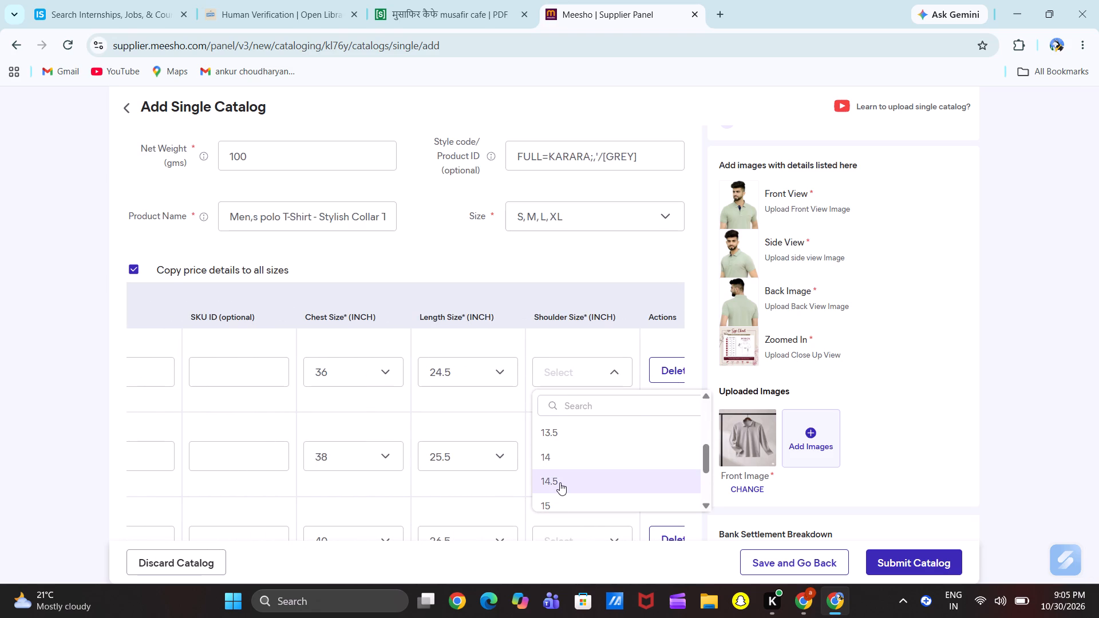
pyautogui.click(557, 457)
pyautogui.scroll(-1, 591, 510)
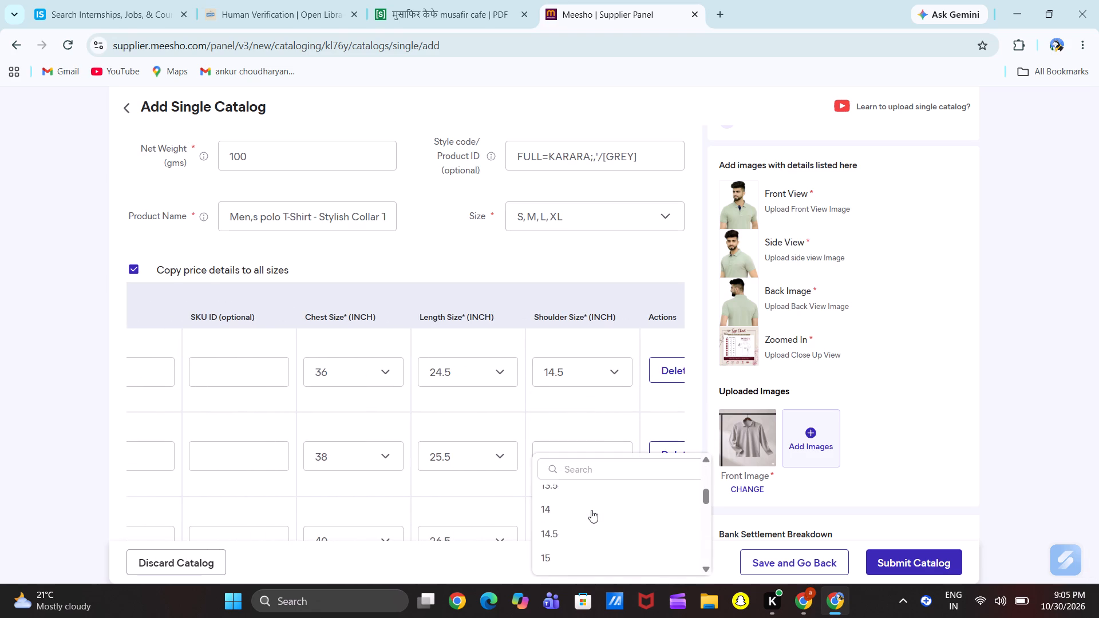
pyautogui.scroll(-2, 591, 510)
pyautogui.click(591, 510)
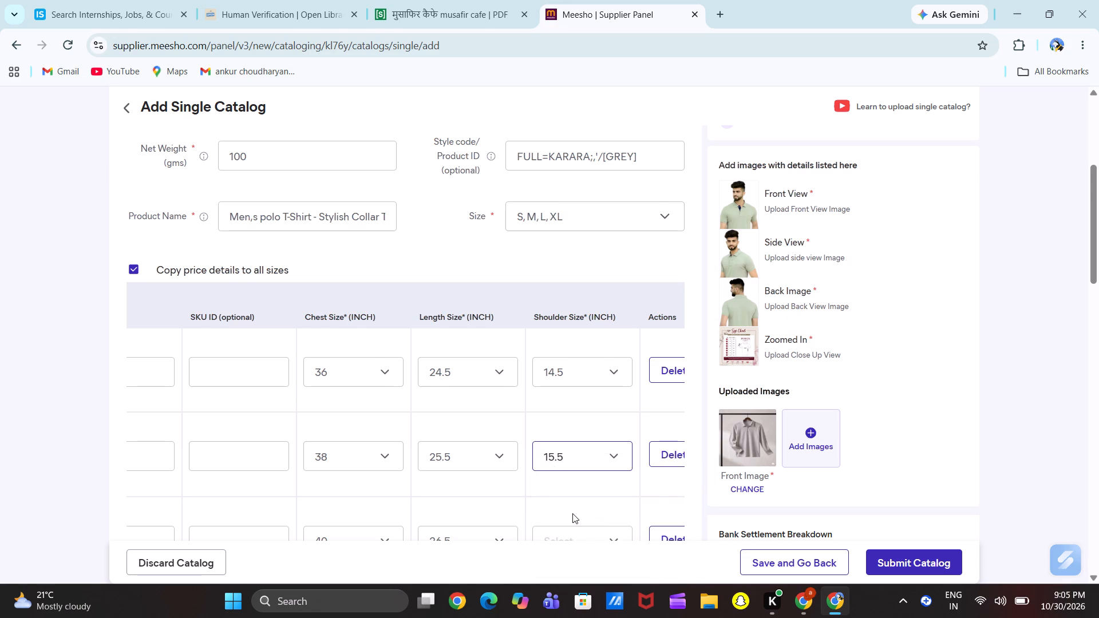
# Set Product 5's shoulder size to 16.5 inches for size L and 17.5 inches for size XL.
pyautogui.scroll(-1, 572, 513)
pyautogui.click(564, 447)
pyautogui.scroll(-1, 576, 506)
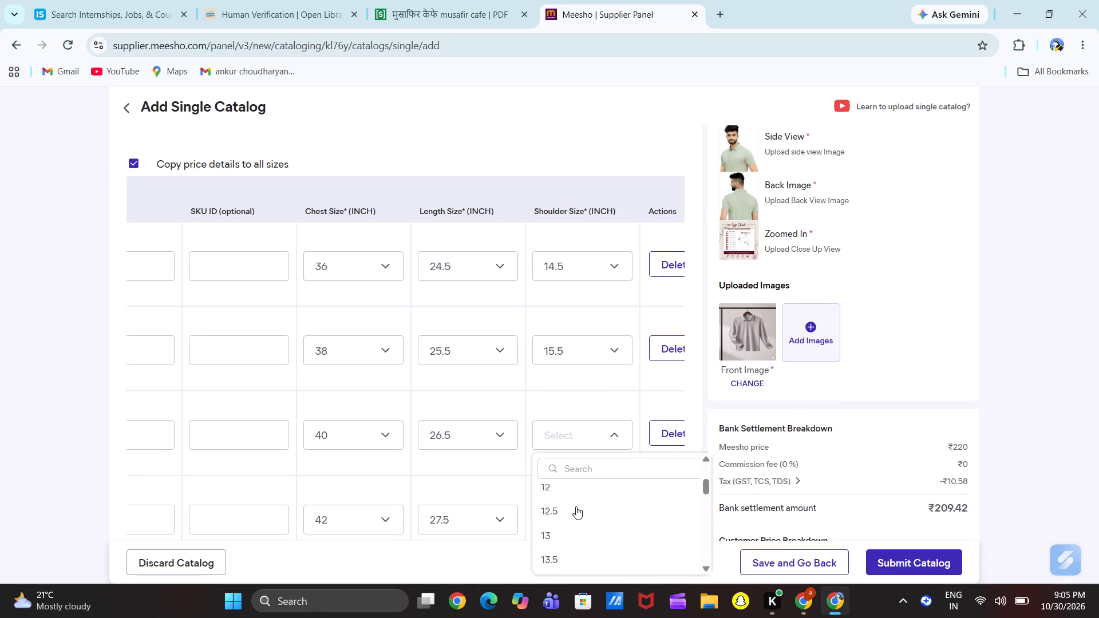
pyautogui.scroll(-2, 576, 506)
pyautogui.click(576, 506)
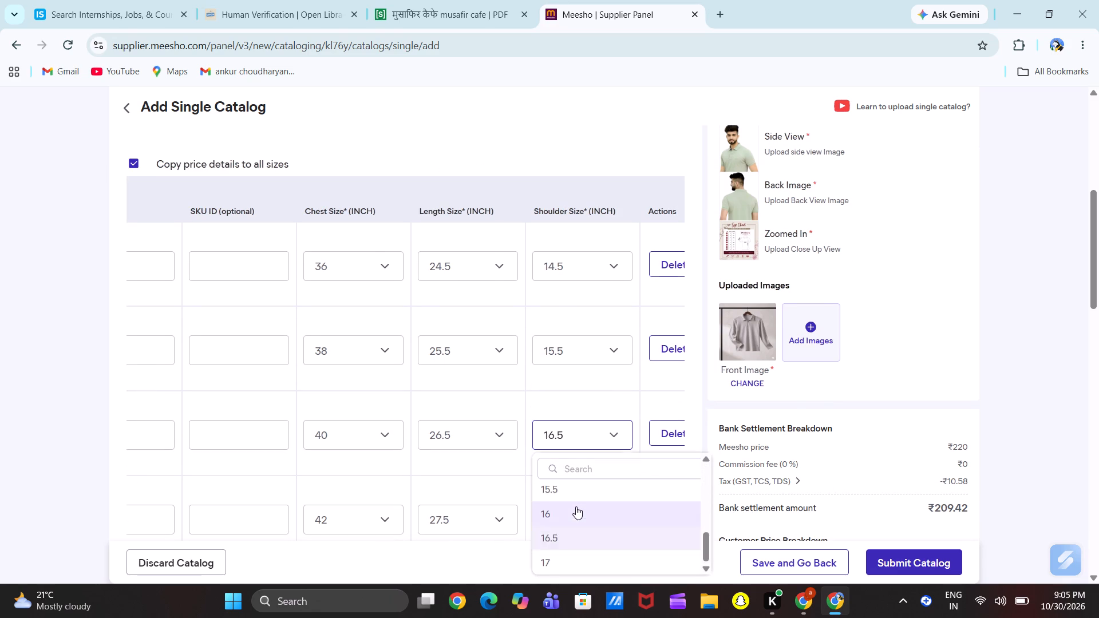
pyautogui.click(564, 513)
pyautogui.scroll(-3, 564, 558)
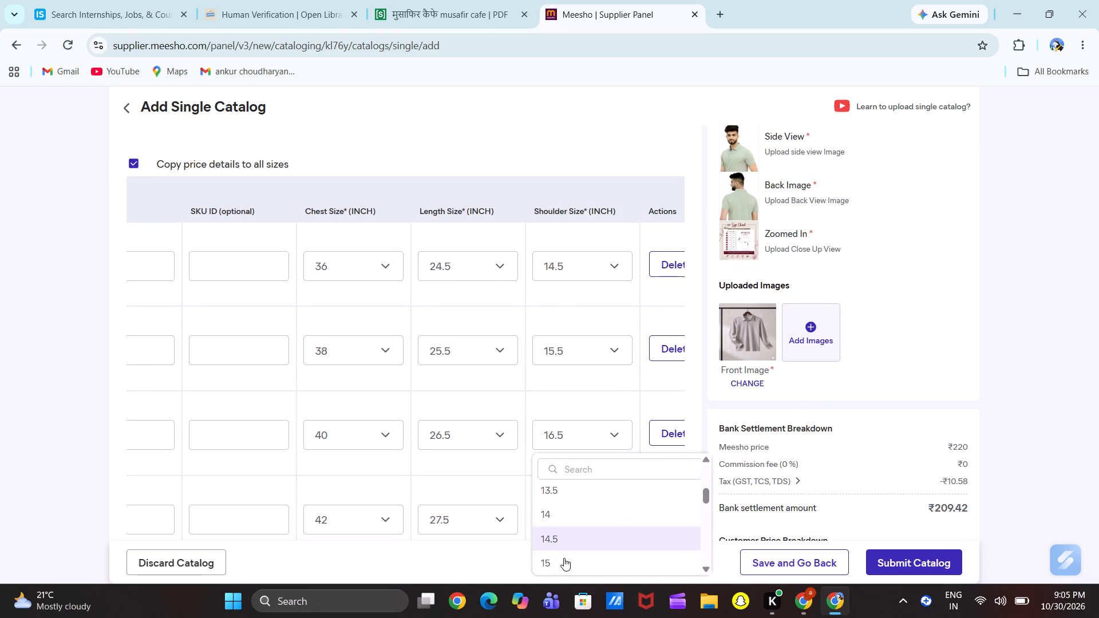
pyautogui.scroll(-2, 564, 558)
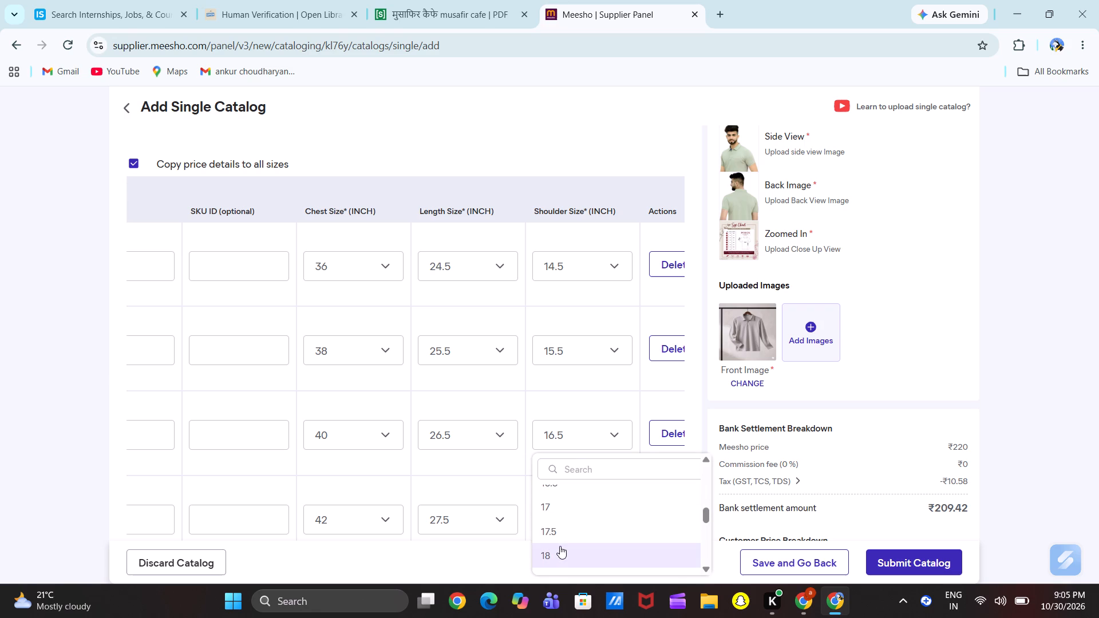
pyautogui.click(556, 537)
# In Product 5's product details, set the color to Grey and the fabric to Cotton Blend.
pyautogui.scroll(-2, 481, 488)
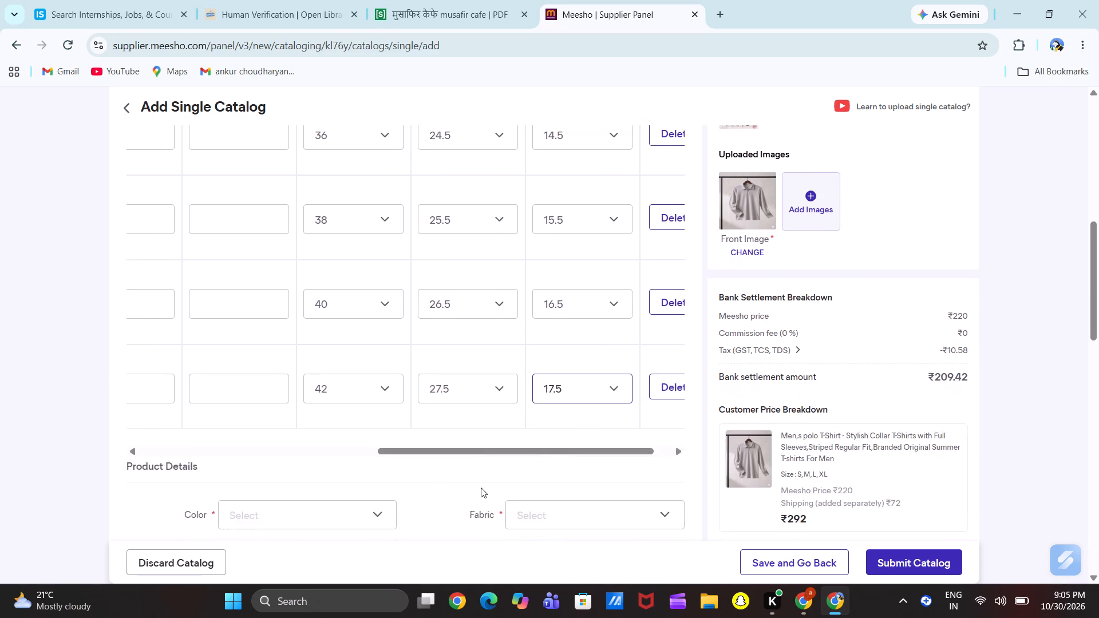
pyautogui.scroll(-2, 481, 488)
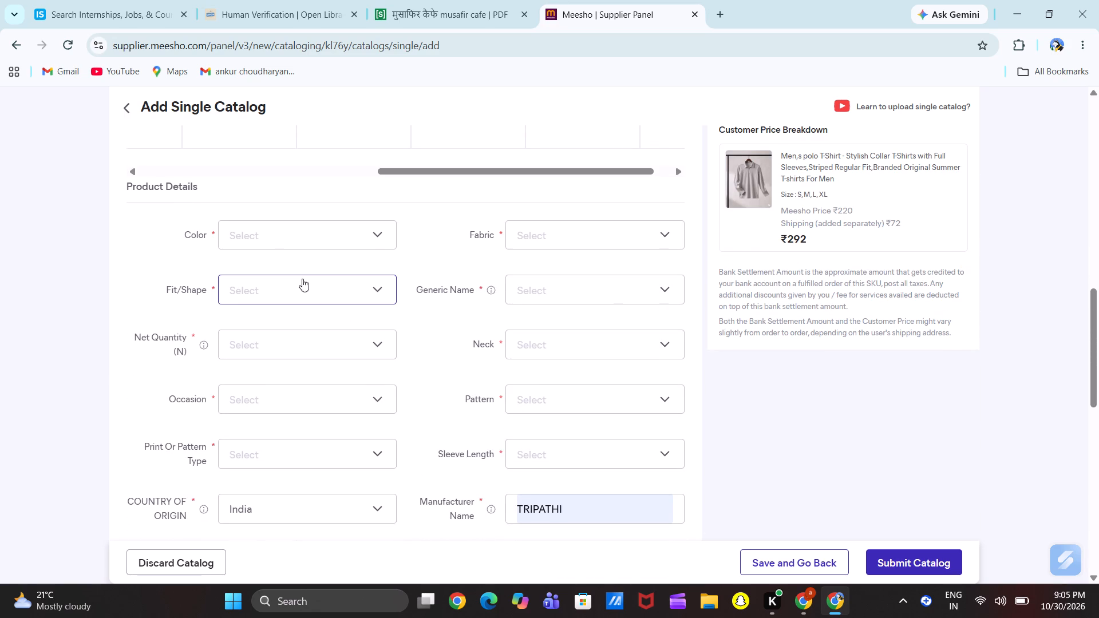
pyautogui.click(258, 232)
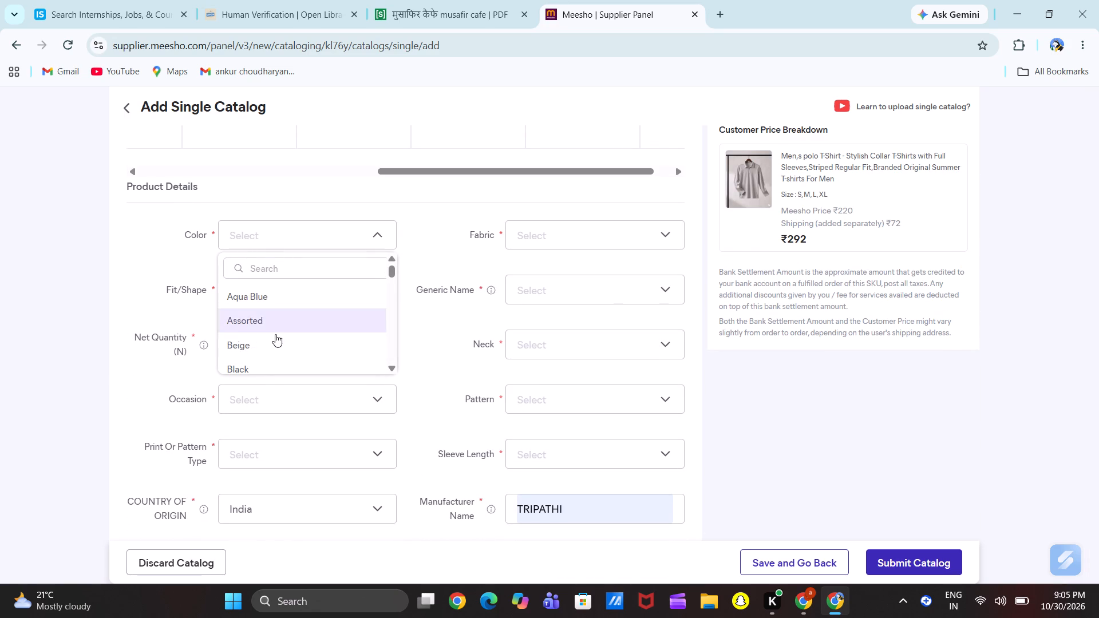
pyautogui.scroll(-2, 275, 334)
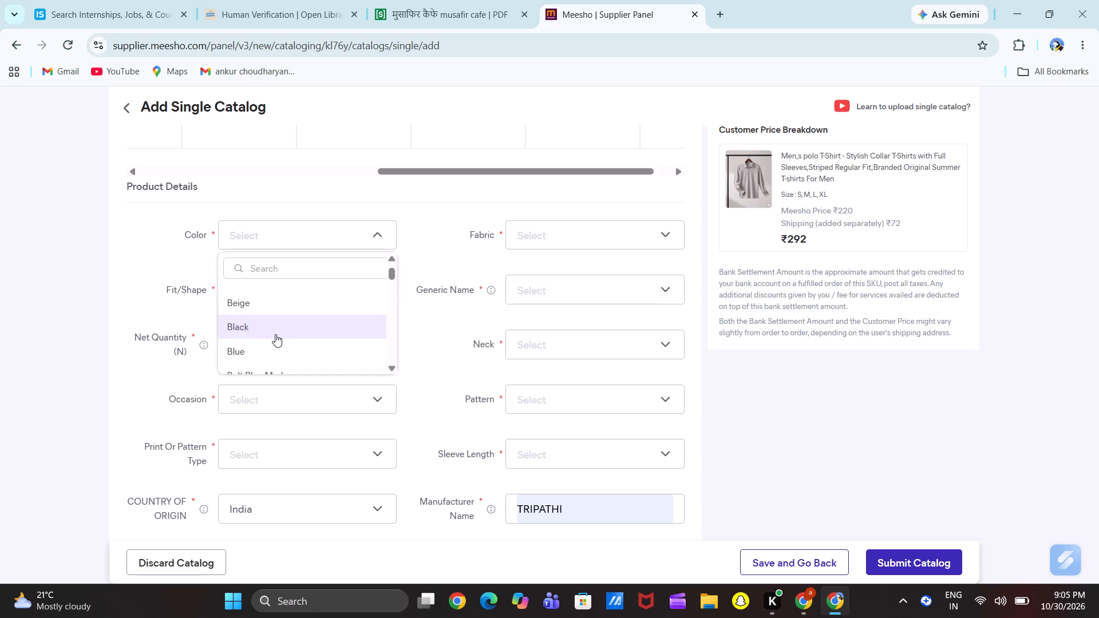
pyautogui.click(264, 270)
pyautogui.write('GRE')
pyautogui.click(238, 333)
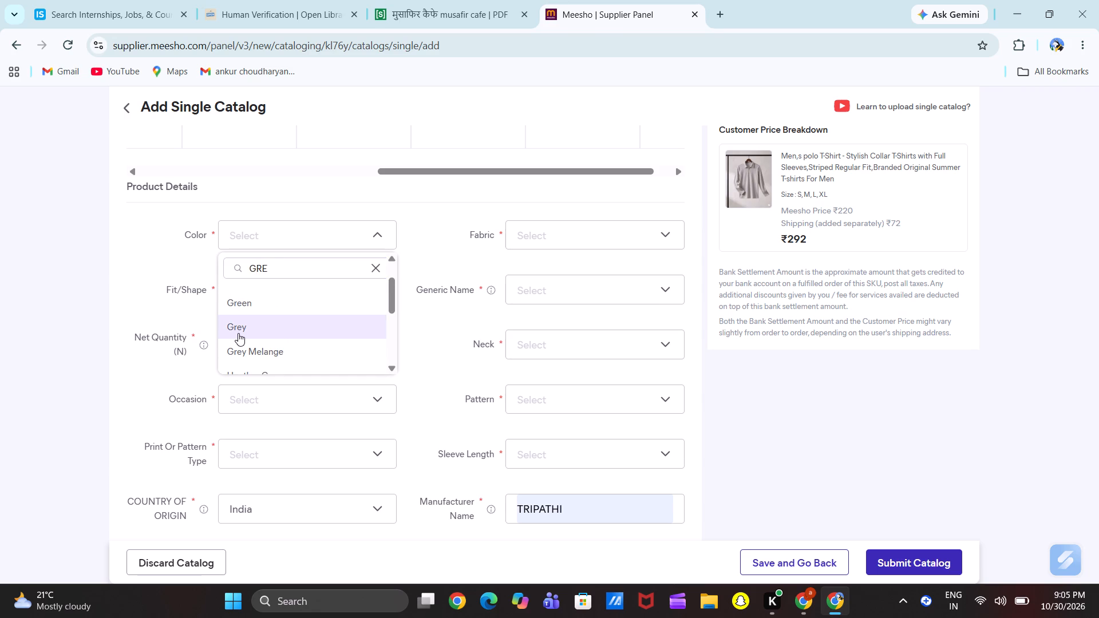
pyautogui.click(554, 228)
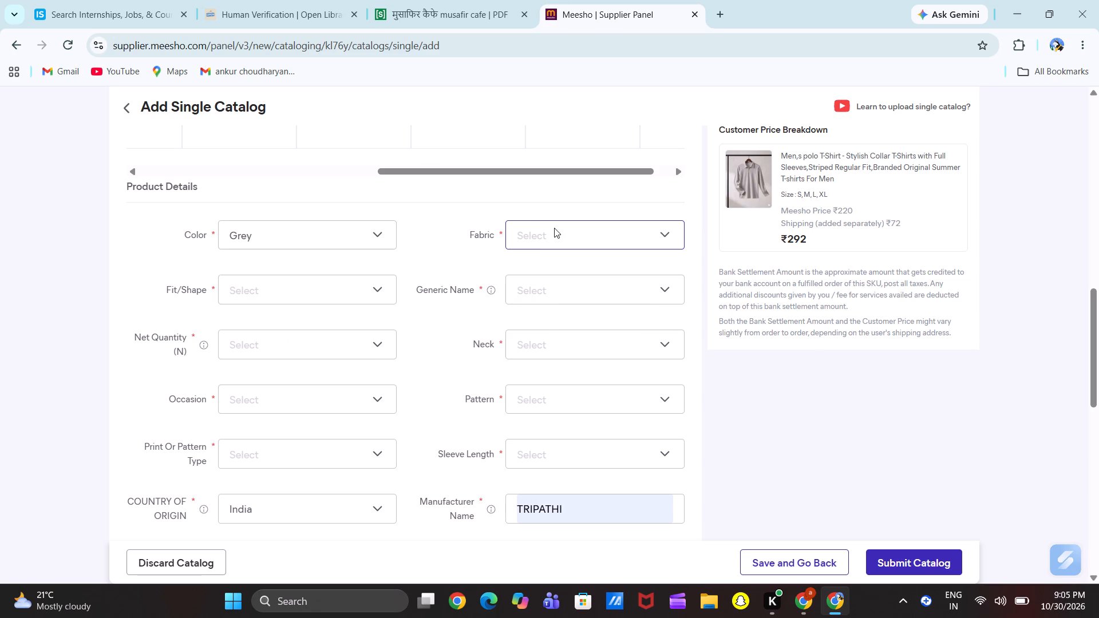
pyautogui.scroll(-2, 556, 334)
pyautogui.click(556, 334)
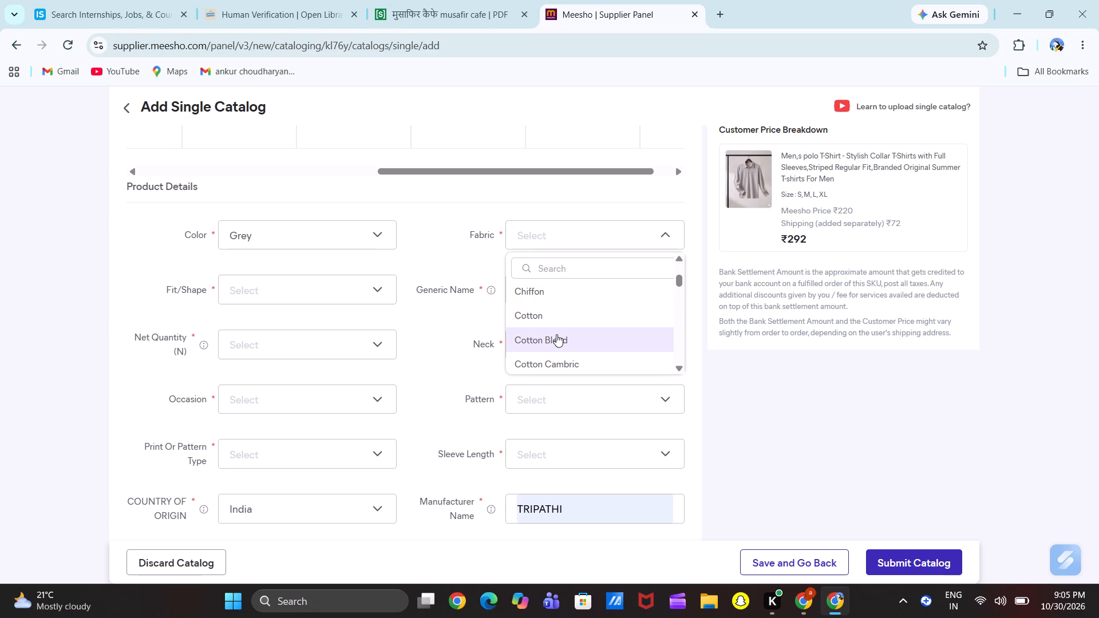
# Set Product 5's fit/shape to Regular and its generic name to Tshirts.
pyautogui.click(330, 291)
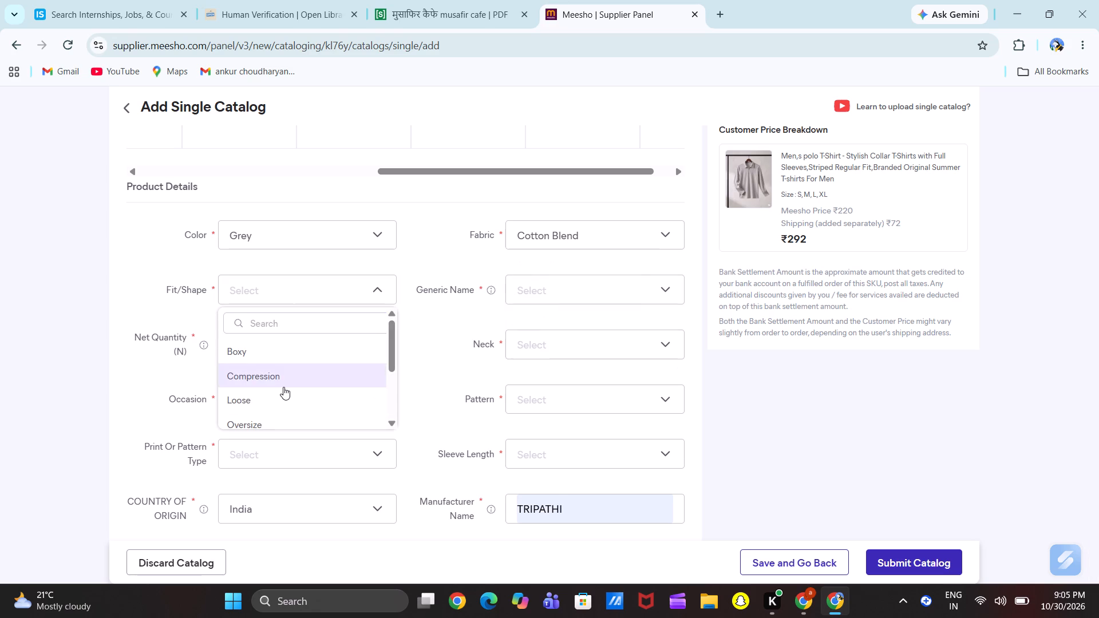
pyautogui.scroll(-1, 283, 387)
pyautogui.click(258, 375)
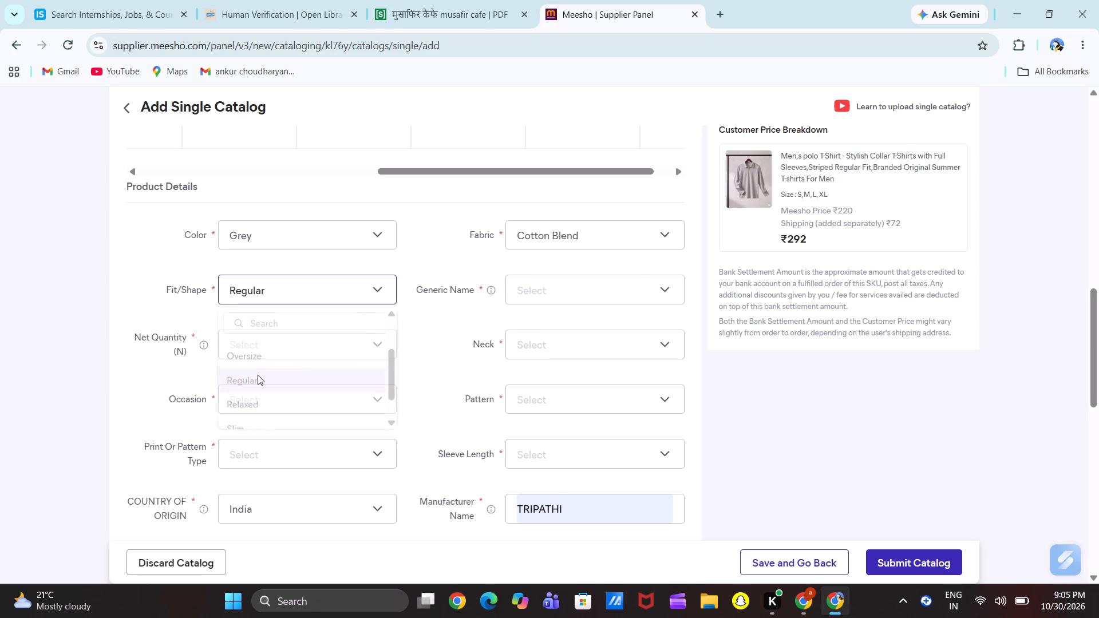
pyautogui.click(521, 284)
pyautogui.scroll(-1, 560, 382)
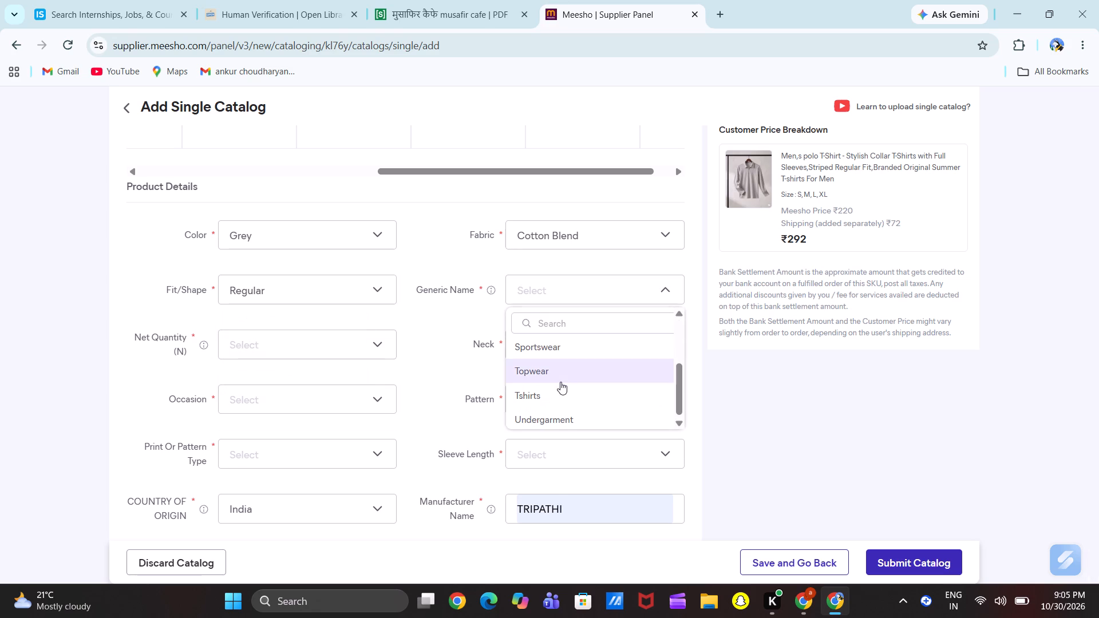
pyautogui.click(554, 391)
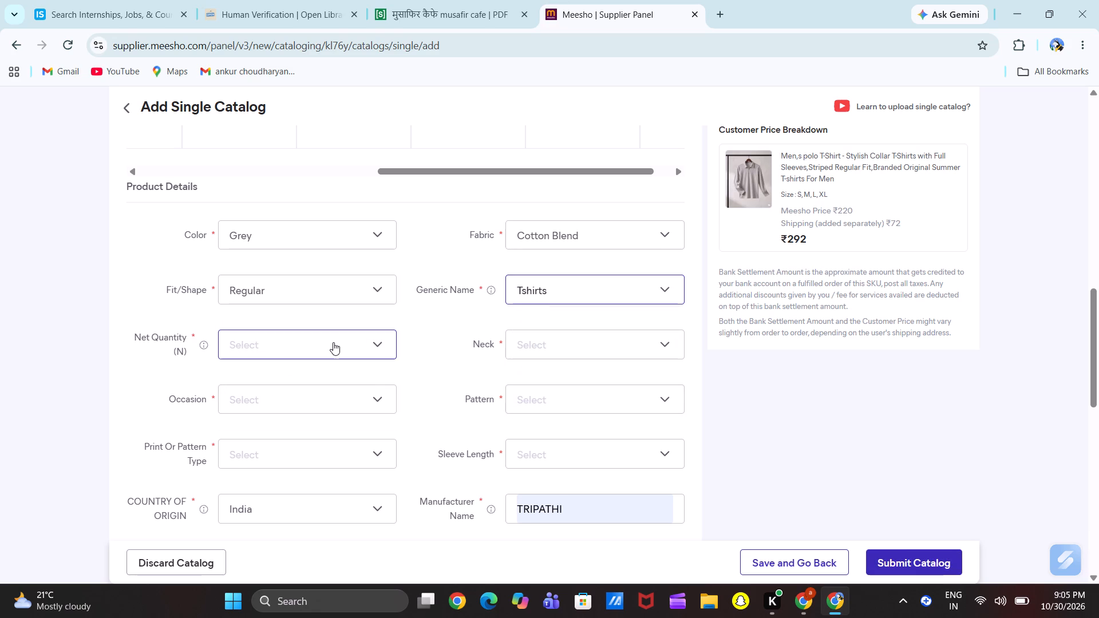
# Set Product 5's net quantity to 1 and its neck type to Polo.
pyautogui.click(333, 342)
pyautogui.click(251, 397)
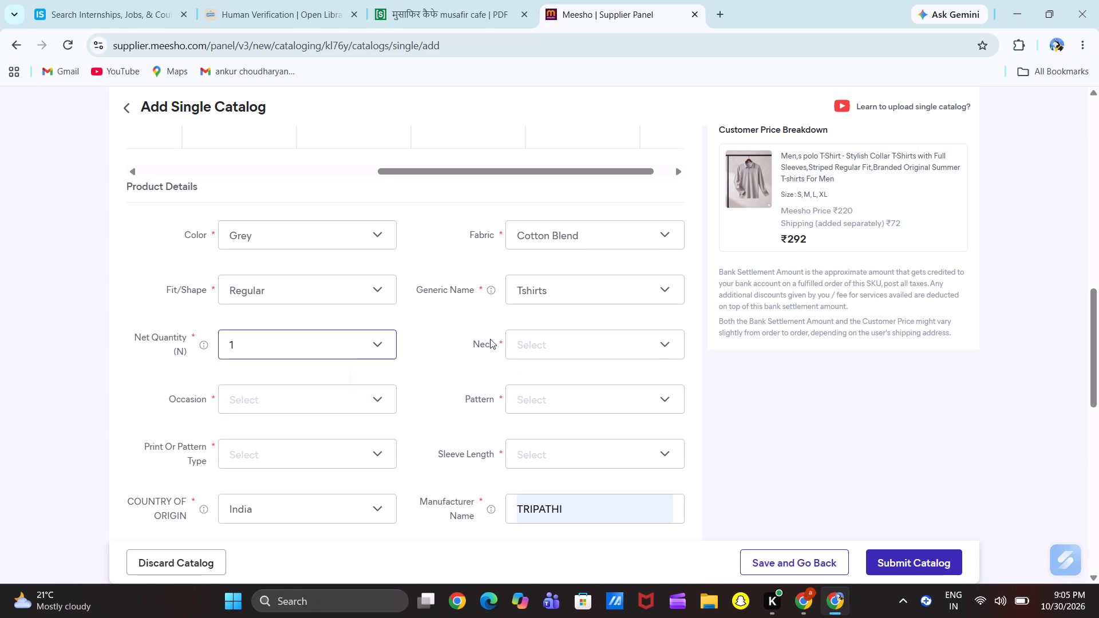
pyautogui.click(510, 335)
pyautogui.scroll(-1, 578, 431)
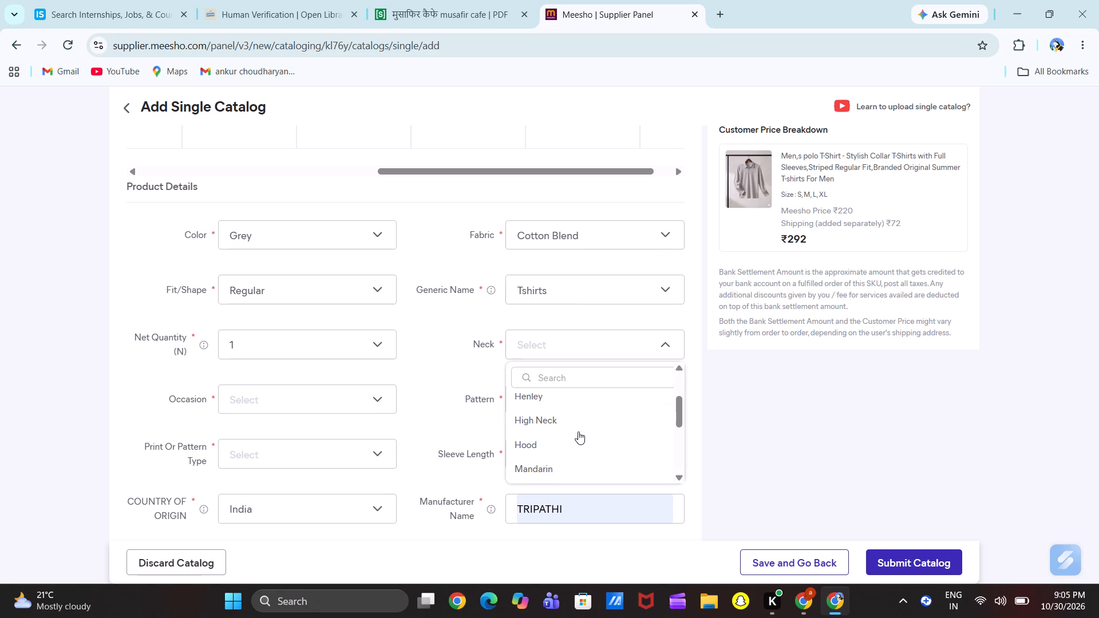
pyautogui.scroll(-1, 545, 444)
pyautogui.click(527, 423)
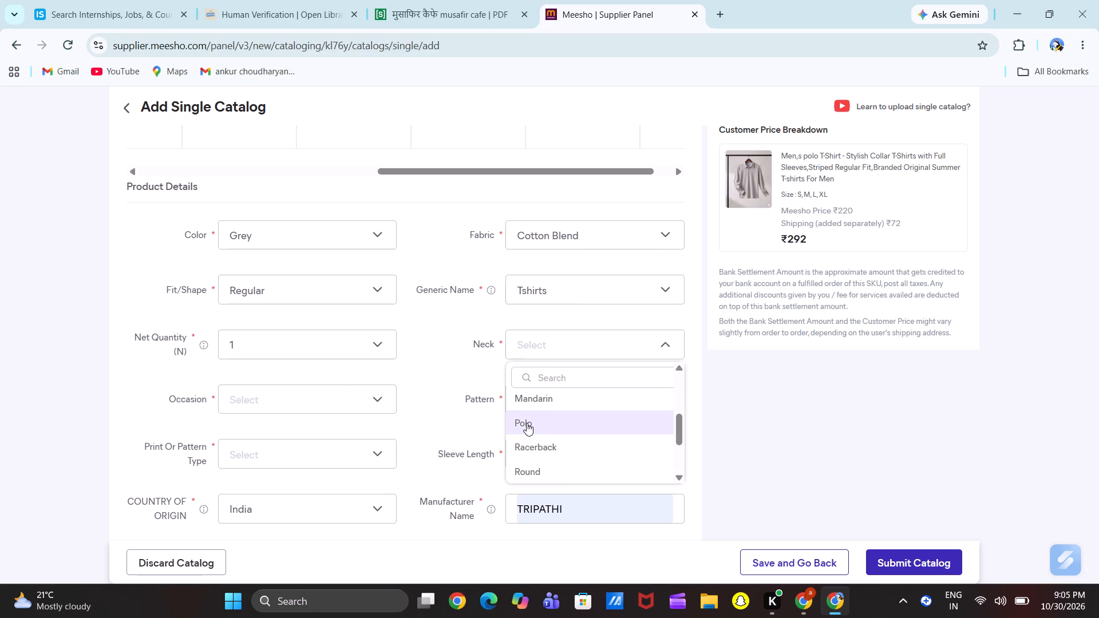
# Set Product 5's occasion to Casual and its pattern to Solid.
pyautogui.click(308, 396)
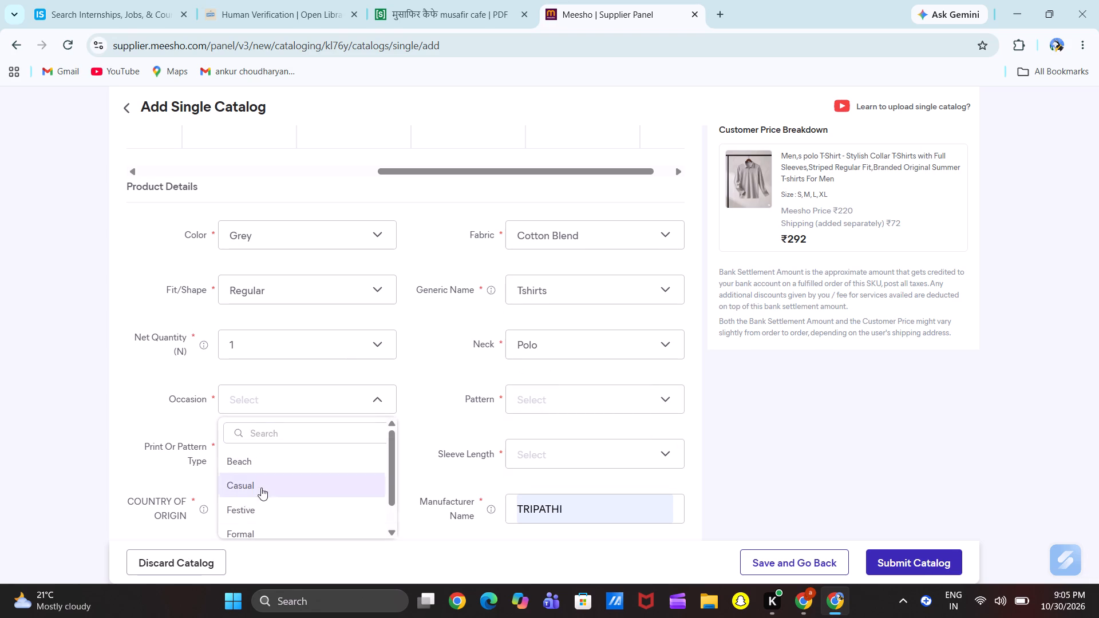
pyautogui.click(255, 483)
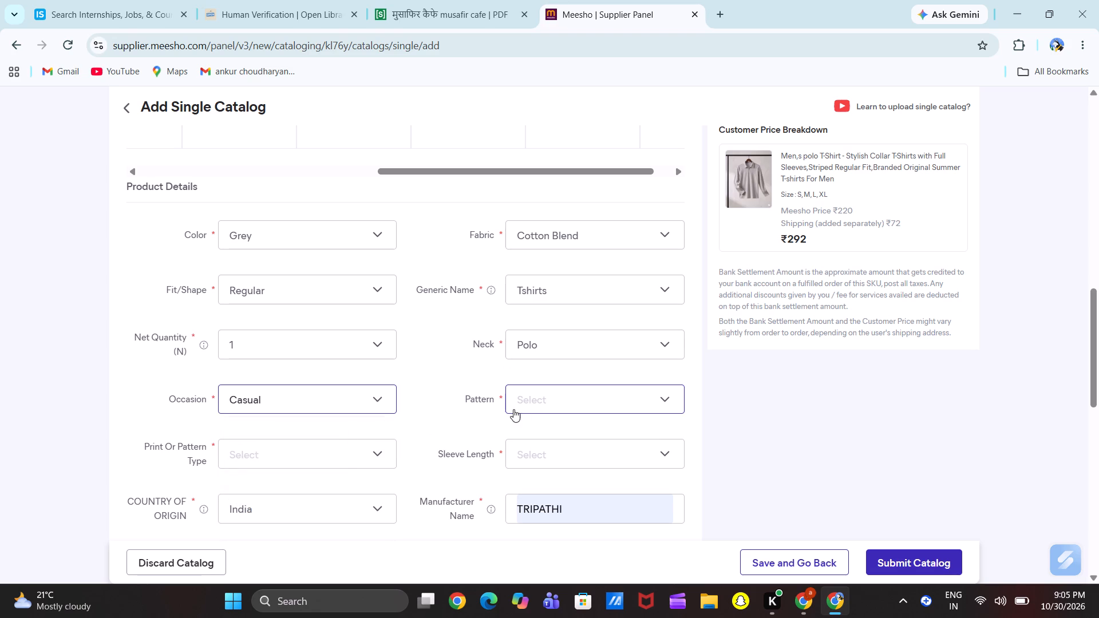
pyautogui.click(528, 407)
pyautogui.scroll(-1, 562, 502)
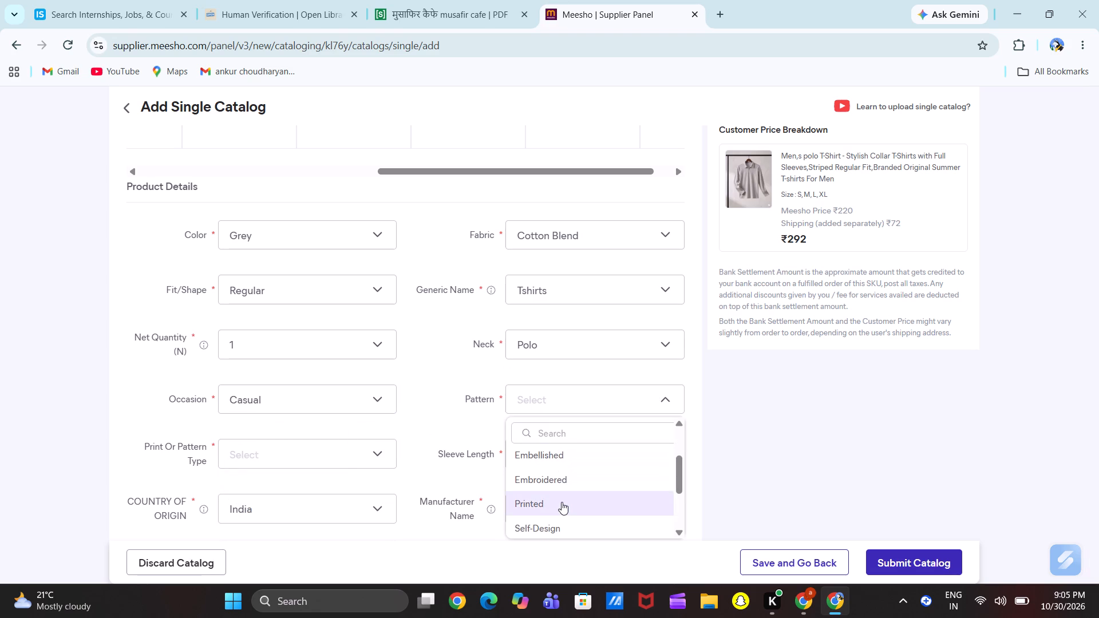
pyautogui.scroll(-1, 562, 502)
pyautogui.click(543, 517)
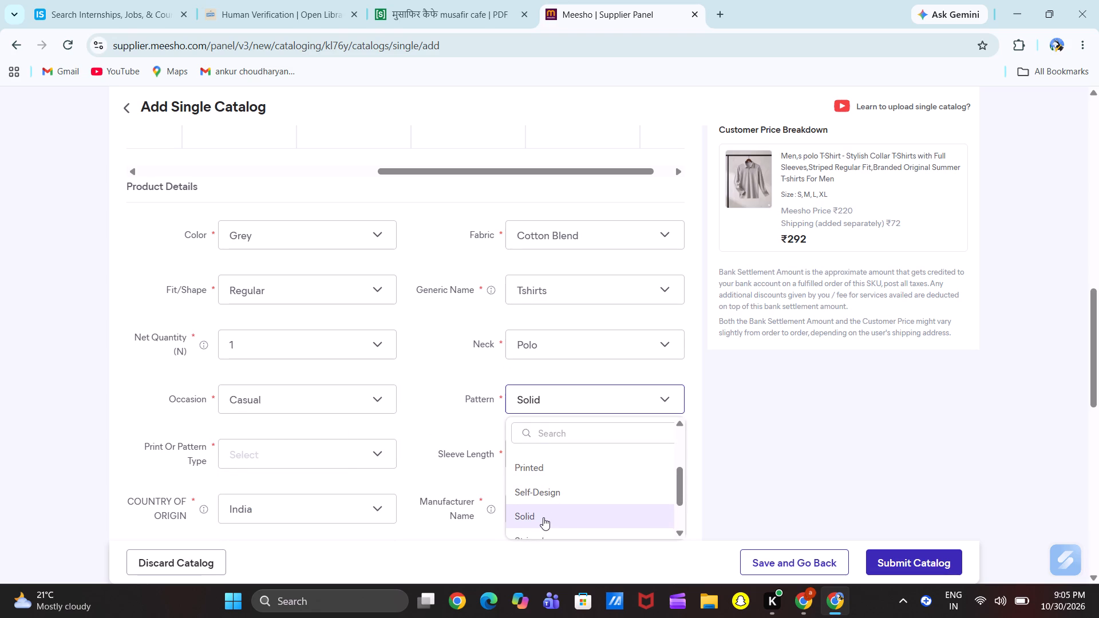
# Set Product 5's print or pattern type to Solid and its sleeve length to Long Sleeves.
pyautogui.click(311, 447)
pyautogui.scroll(-1, 272, 506)
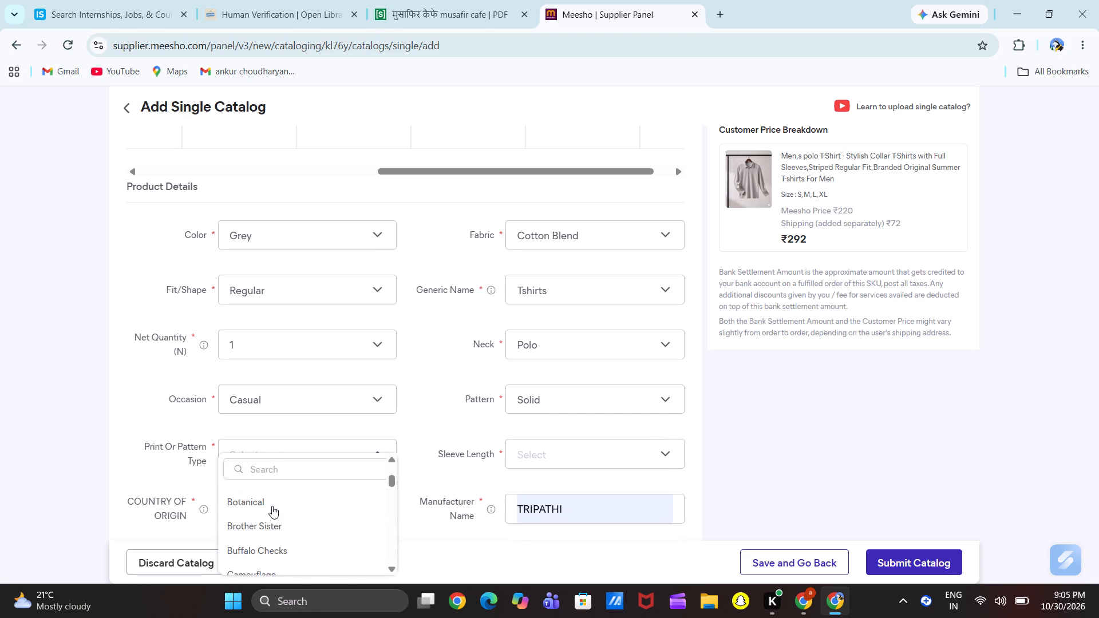
pyautogui.scroll(-1, 272, 506)
pyautogui.click(286, 466)
pyautogui.write('SO')
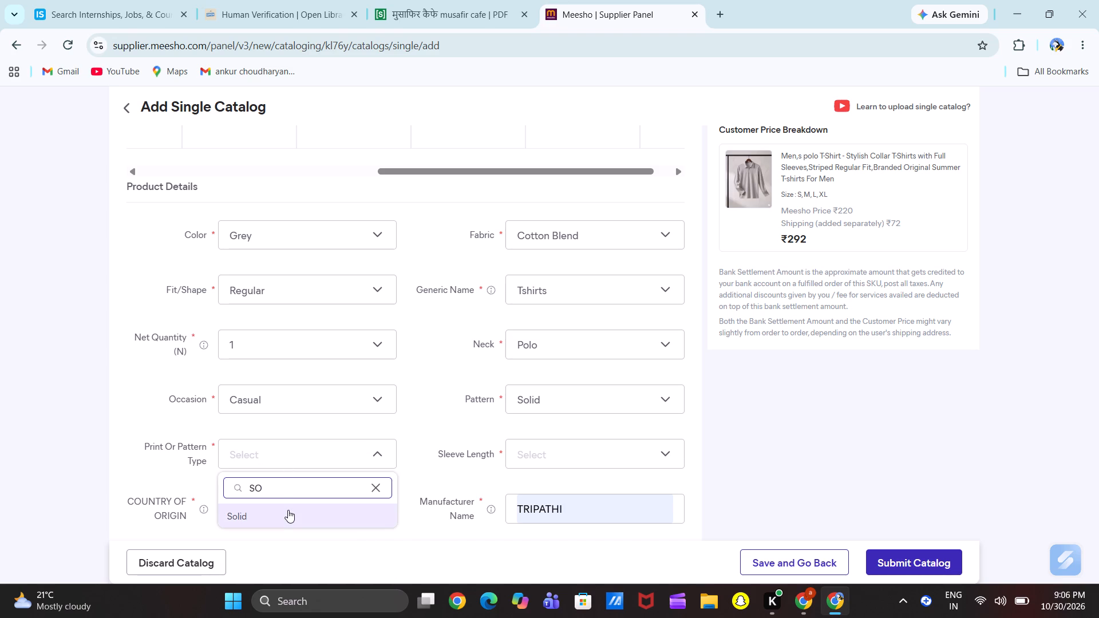
pyautogui.click(297, 524)
pyautogui.click(539, 443)
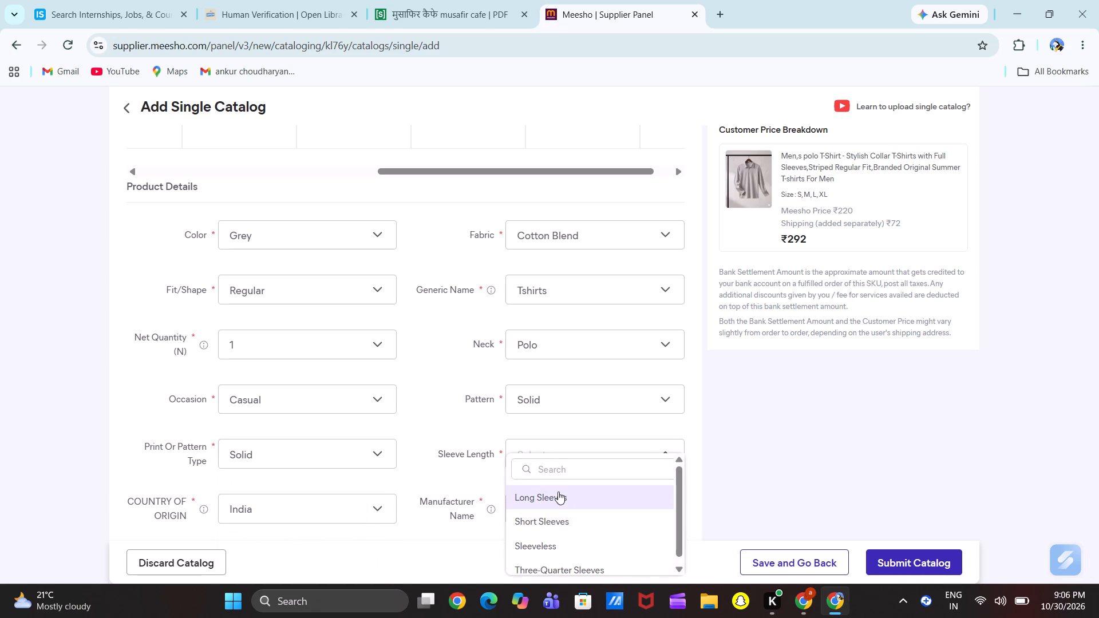
pyautogui.click(558, 492)
# In Product 5's other attributes, set the length to Regular and the style to Korean.
pyautogui.scroll(-3, 414, 490)
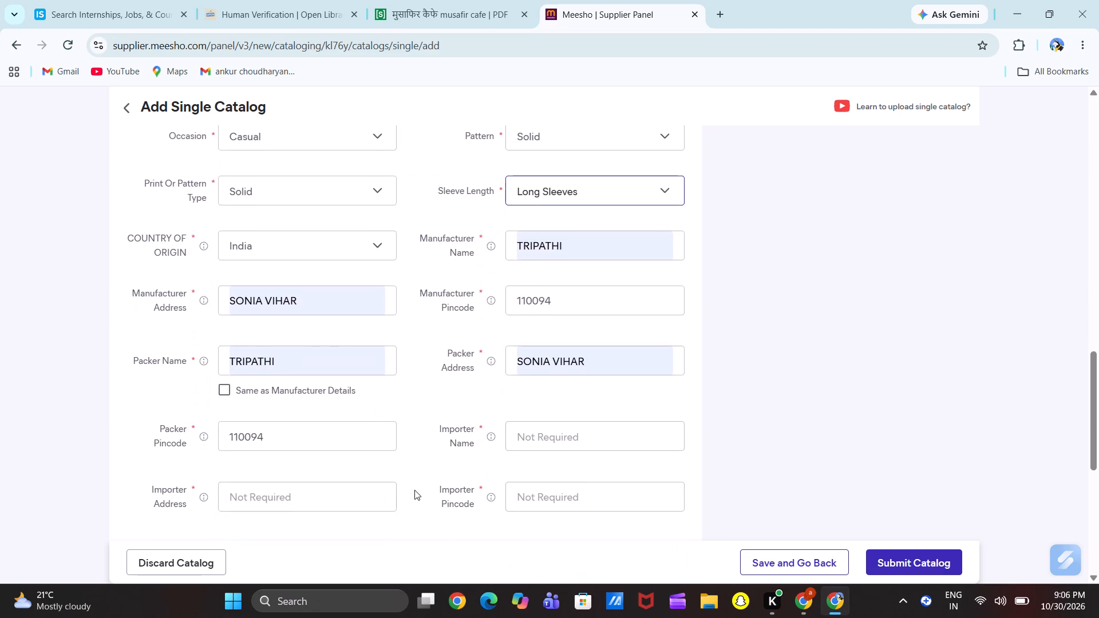
pyautogui.scroll(-3, 414, 490)
pyautogui.click(566, 449)
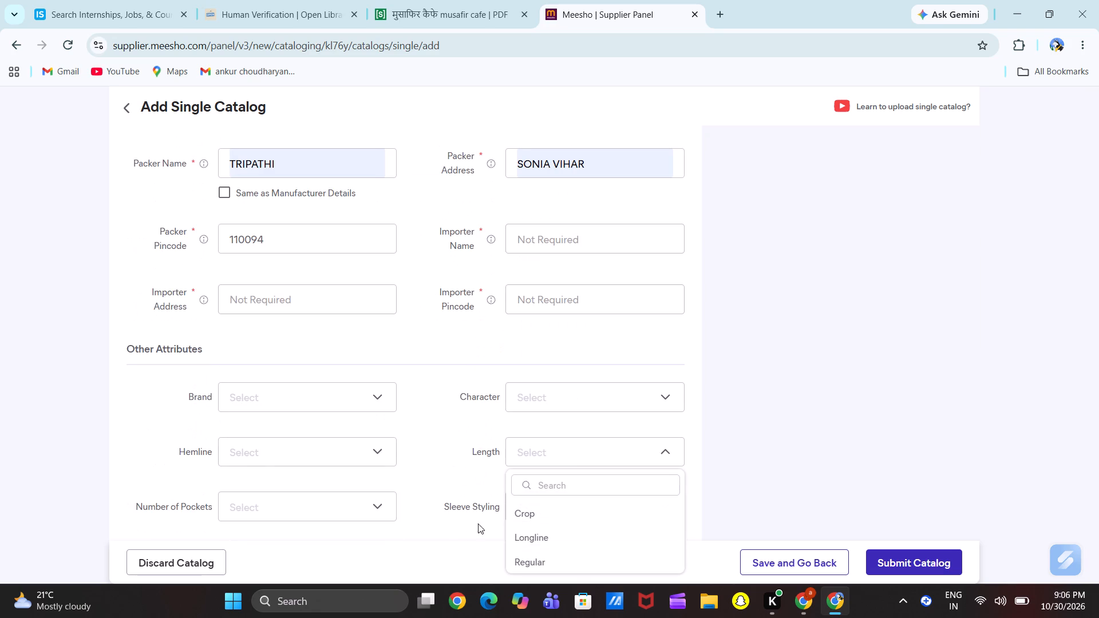
pyautogui.click(538, 558)
pyautogui.scroll(-1, 450, 534)
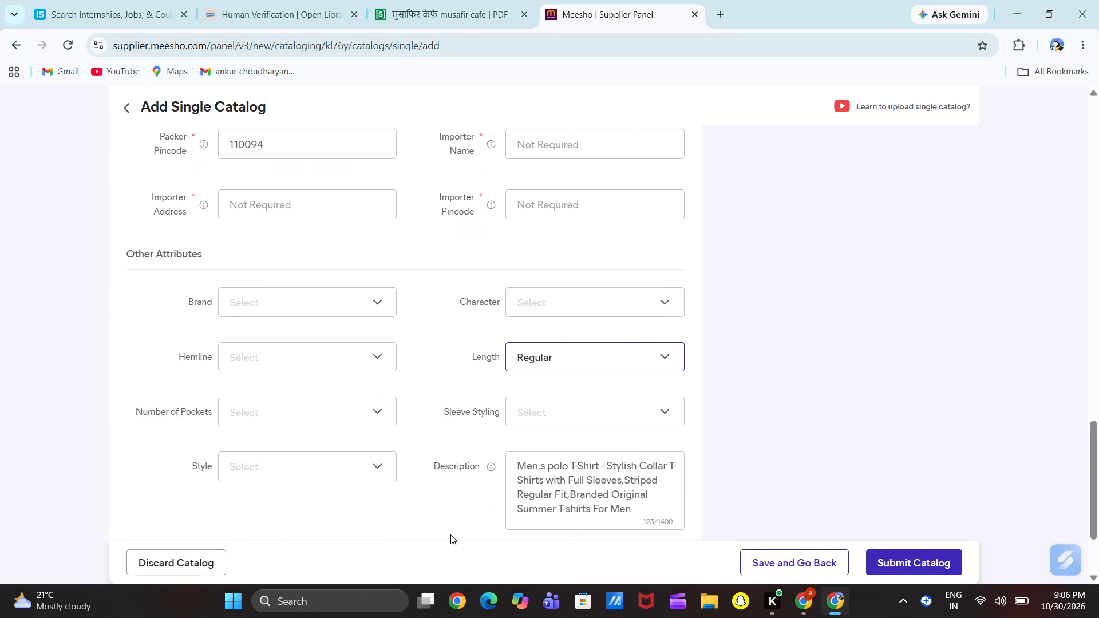
pyautogui.scroll(-1, 450, 534)
pyautogui.click(345, 439)
pyautogui.click(284, 510)
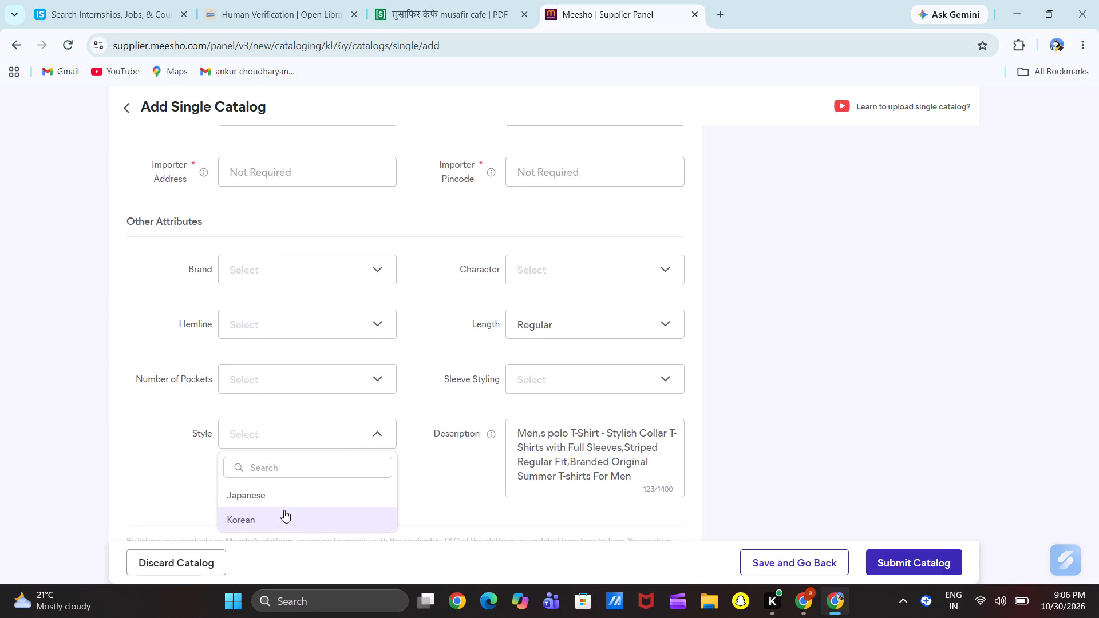
# Set Product 5's number of pockets to No Pocket.
pyautogui.click(297, 380)
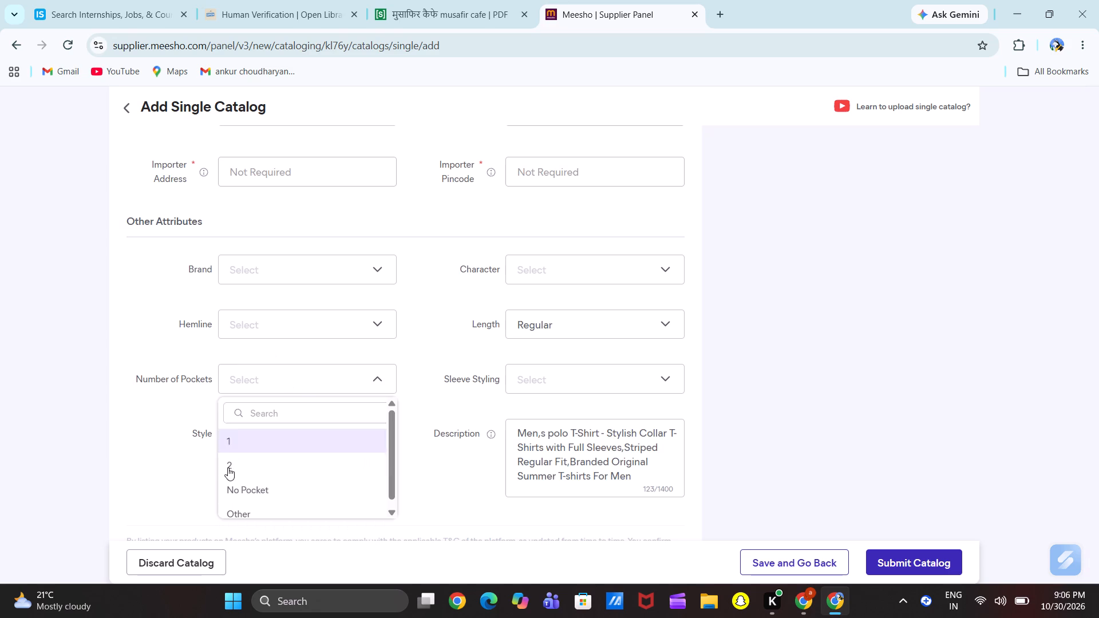
pyautogui.click(259, 485)
# Open Product 6 and enter its style code as FULL=KARARA;,.[CAMEL].
pyautogui.scroll(1, 407, 428)
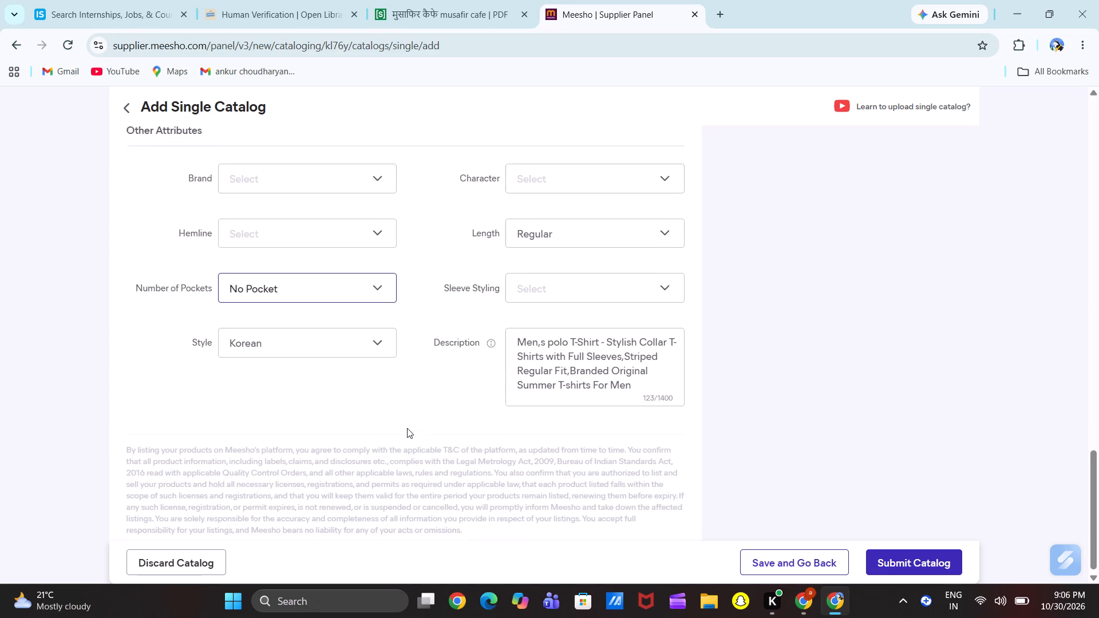
pyautogui.scroll(6, 407, 428)
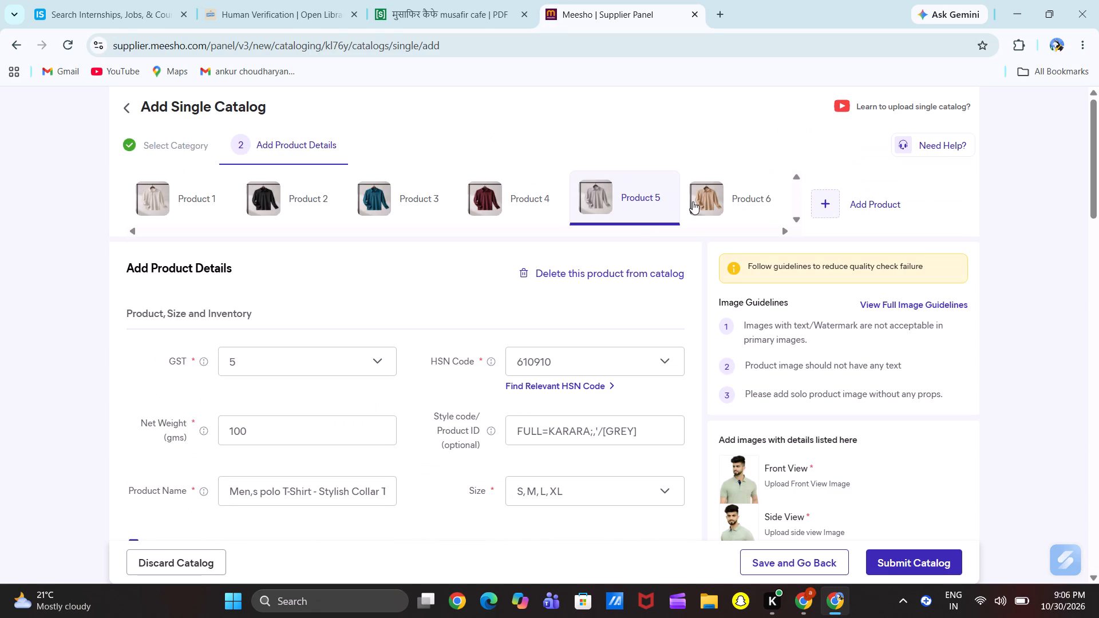
pyautogui.click(693, 201)
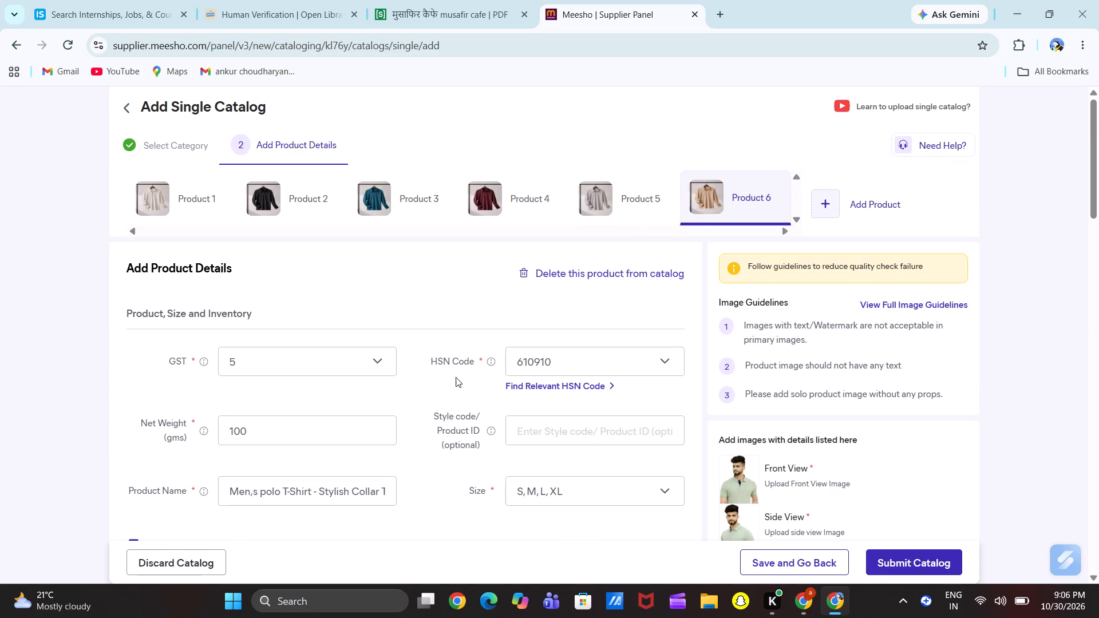
pyautogui.scroll(-2, 456, 377)
pyautogui.click(548, 318)
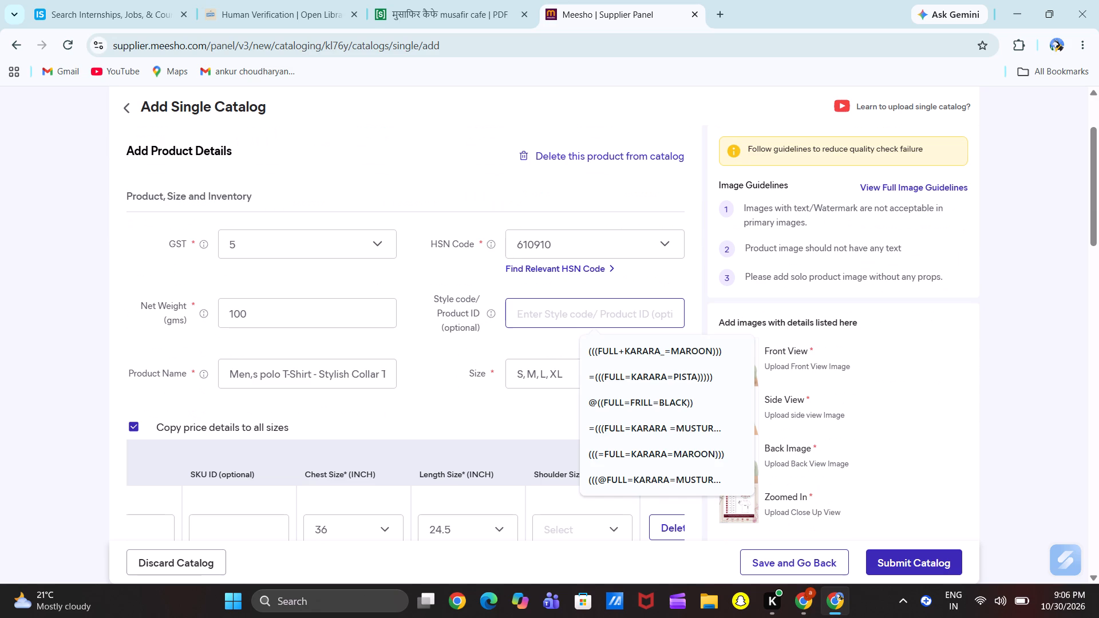
pyautogui.write('FULL')
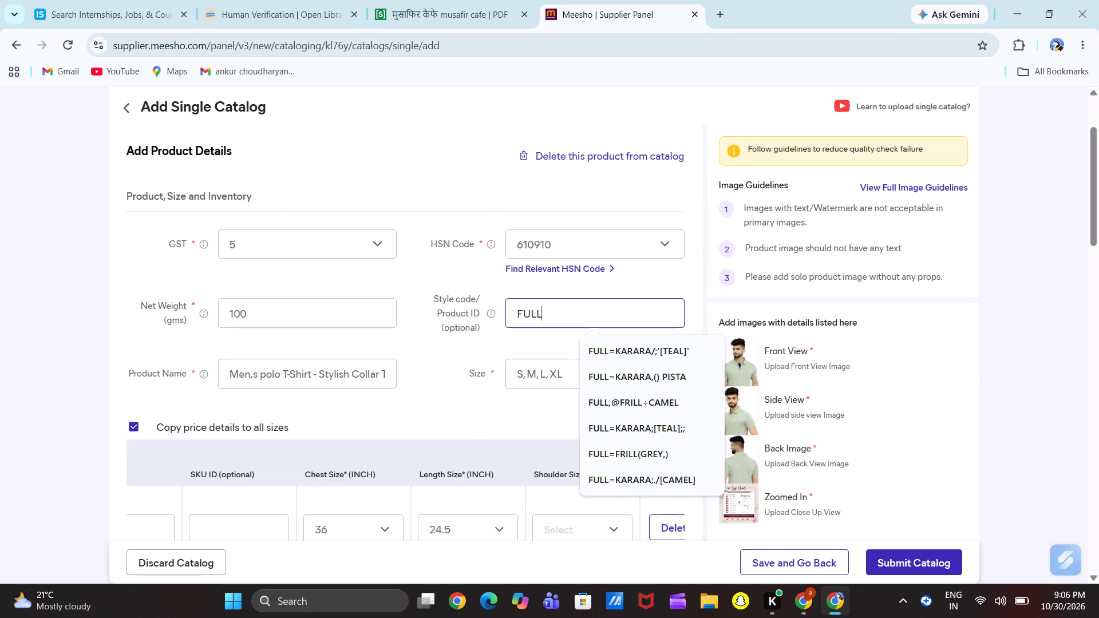
pyautogui.press('=')
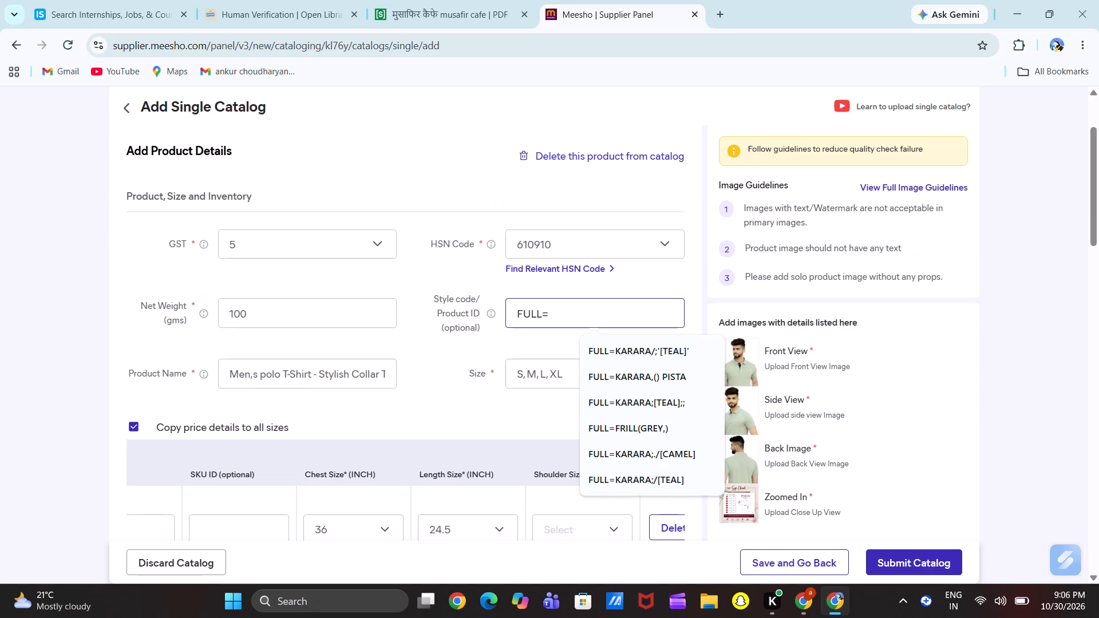
pyautogui.write('KARARA')
pyautogui.write(';,.')
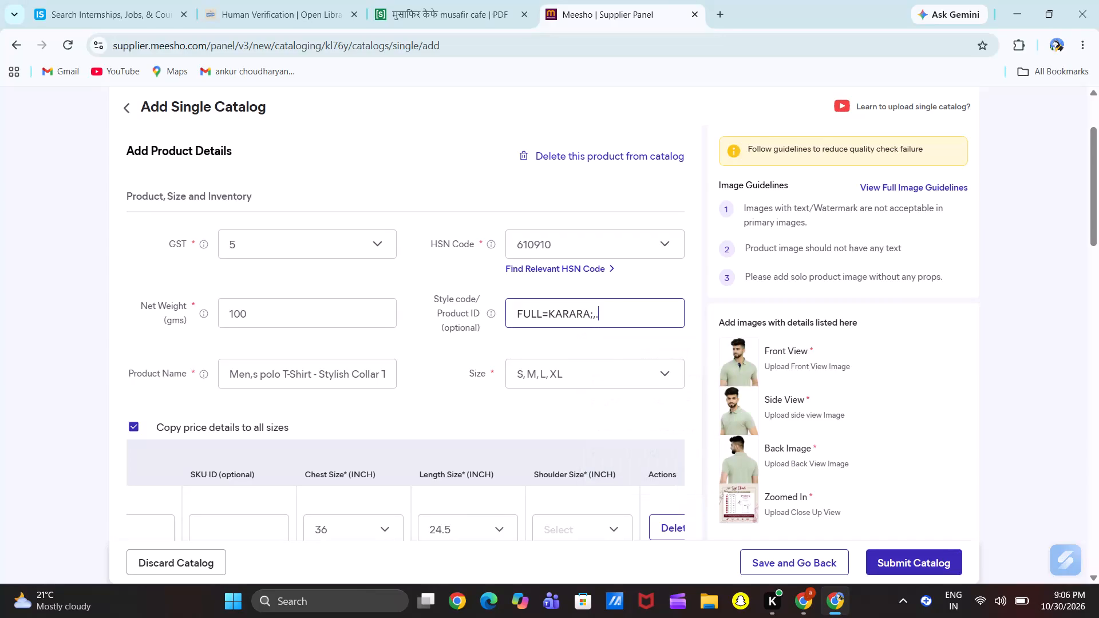
pyautogui.press('[')
pyautogui.scroll(1, 496, 247)
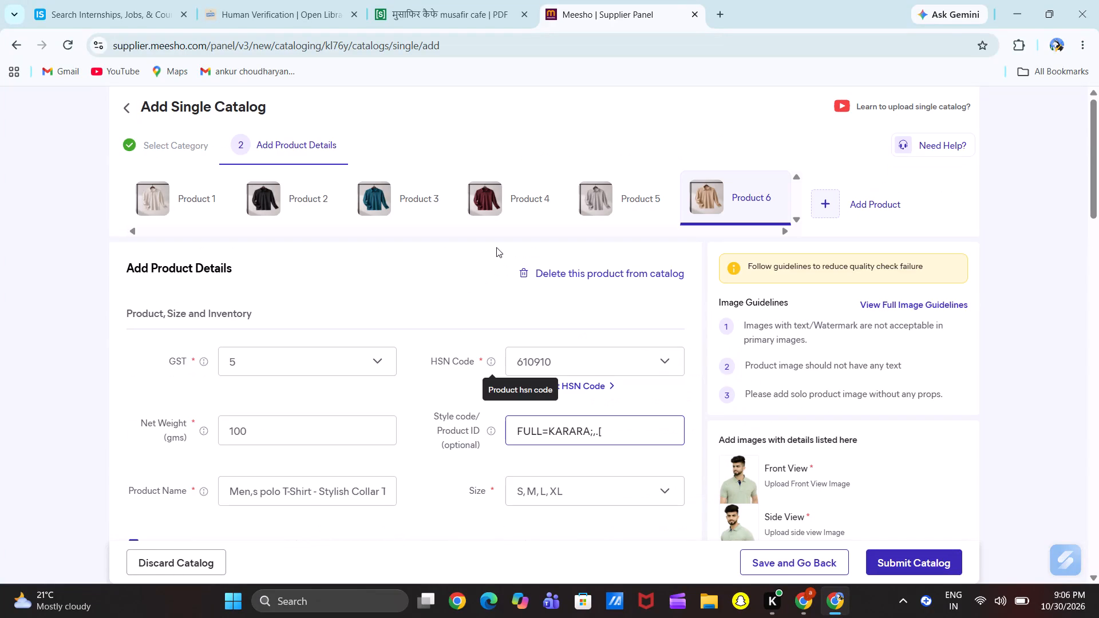
pyautogui.scroll(2, 496, 247)
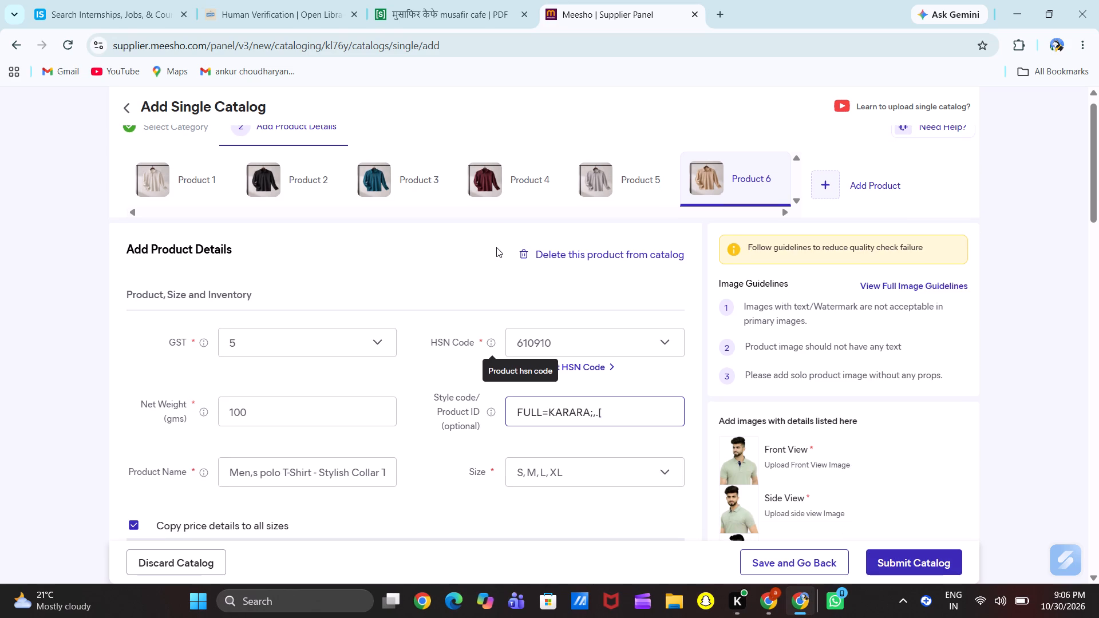
pyautogui.write('CA')
pyautogui.write('MEL')
pyautogui.press(']')
# Set Product 6's Meesho price to 220, wrong/defective returns price to 219 and MRP to 999 for all sizes.
pyautogui.scroll(-2, 453, 420)
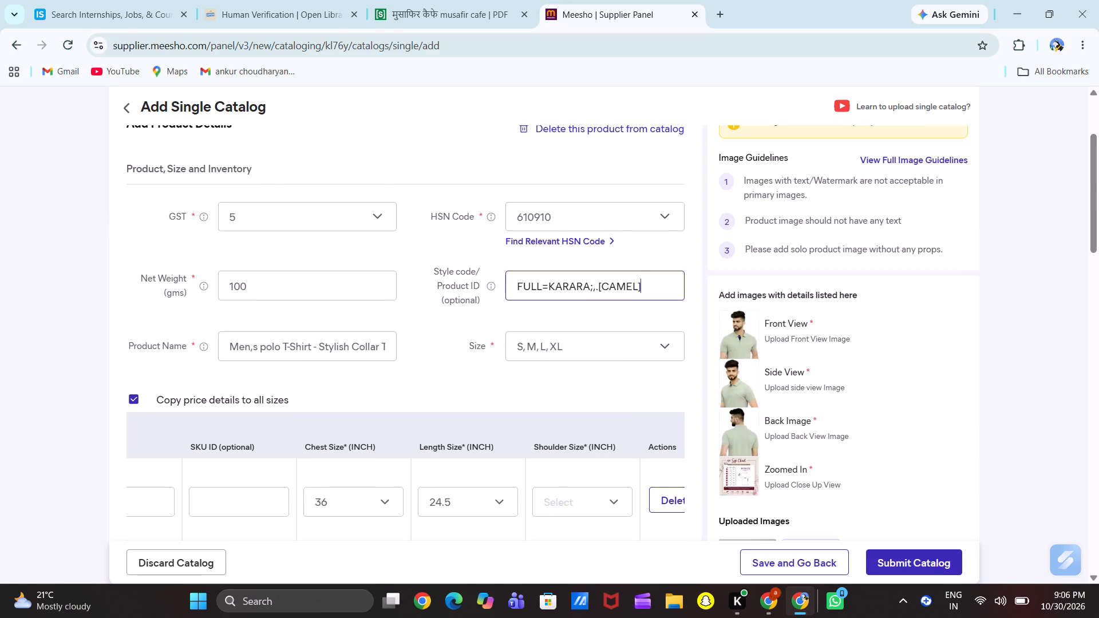
pyautogui.scroll(-2, 453, 420)
pyautogui.hscroll(5, 453, 420)
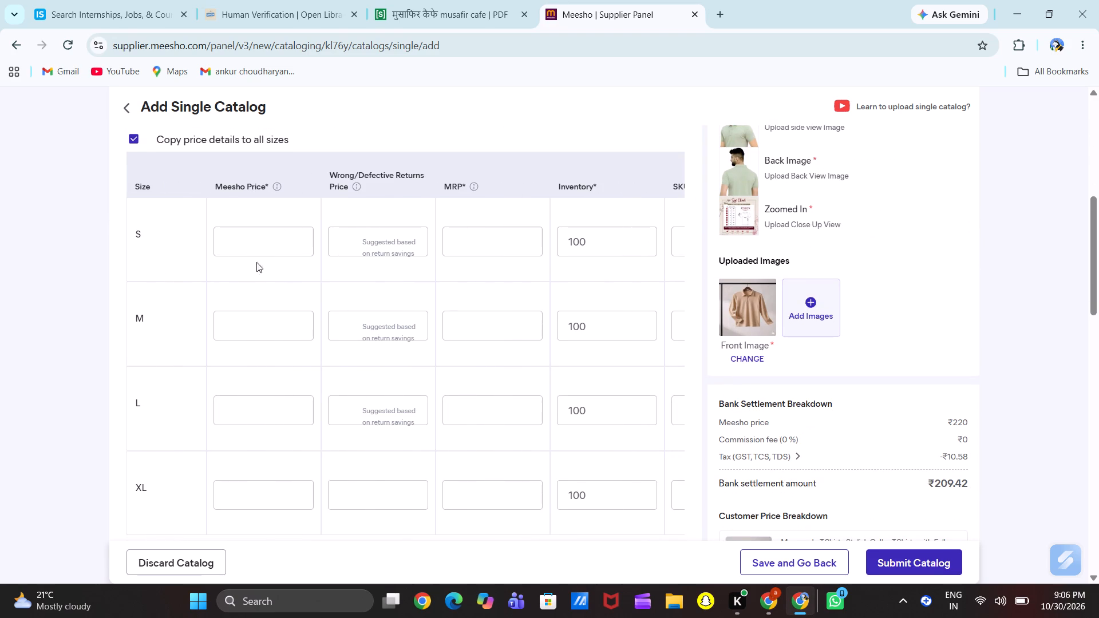
pyautogui.click(239, 237)
pyautogui.write('220')
pyautogui.click(354, 239)
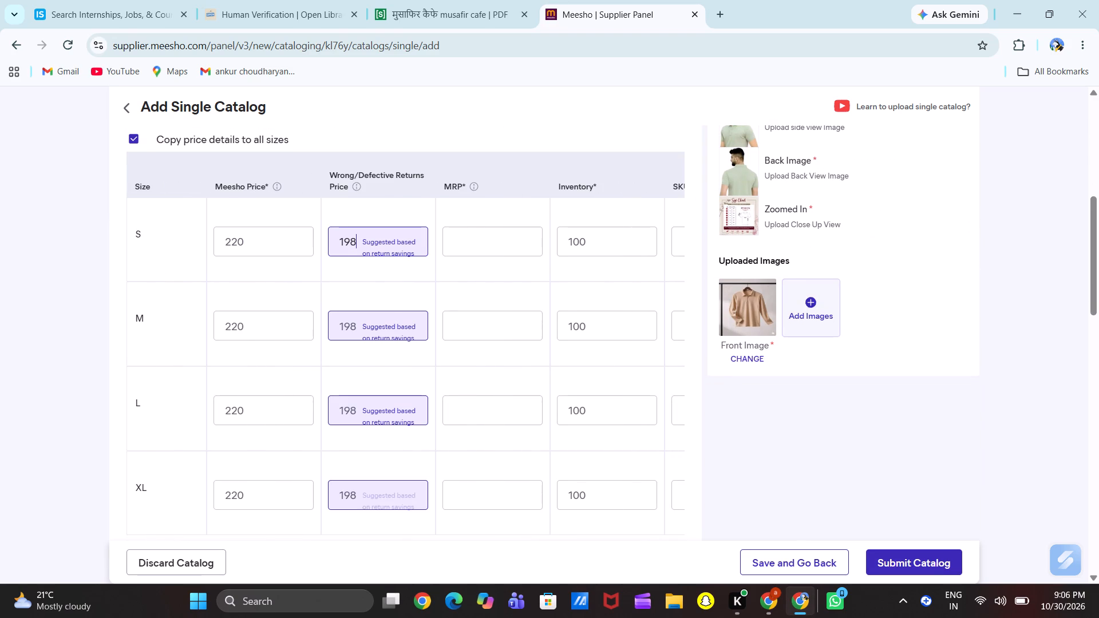
pyautogui.press('BackSpace')
pyautogui.press('BackSpace')
pyautogui.press('BackSpace')
pyautogui.press('BackSpace')
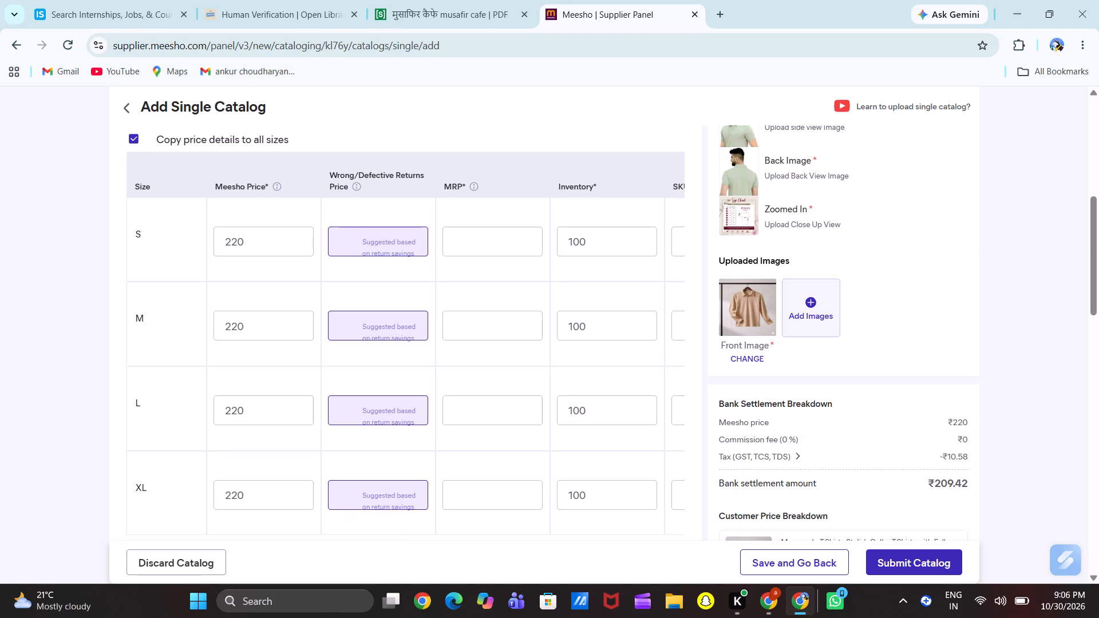
pyautogui.write('219')
pyautogui.click(473, 248)
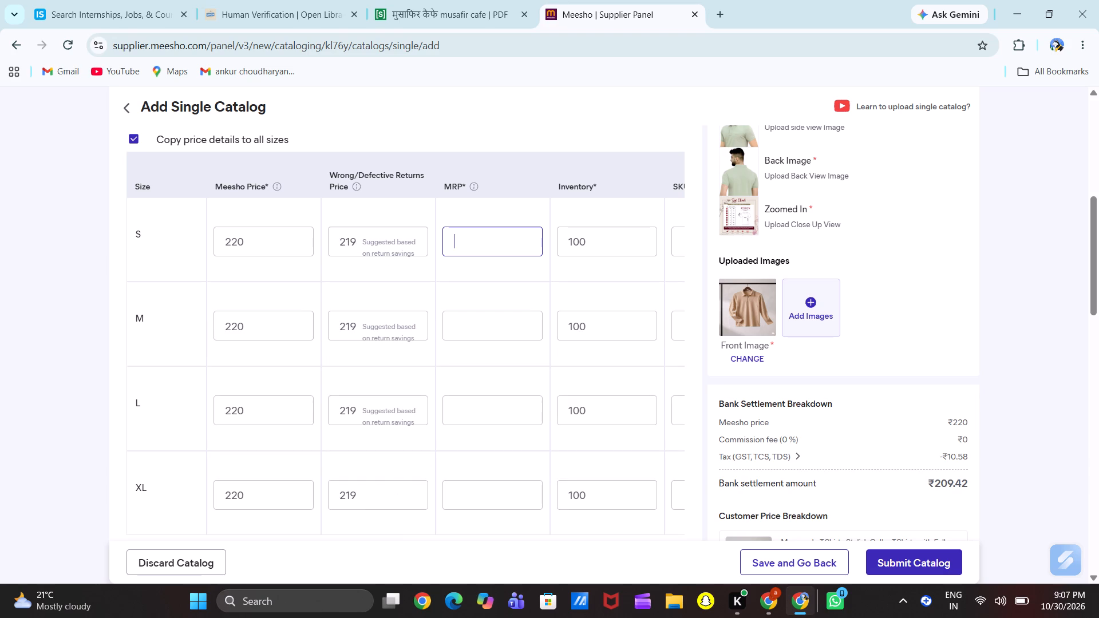
pyautogui.write('99')
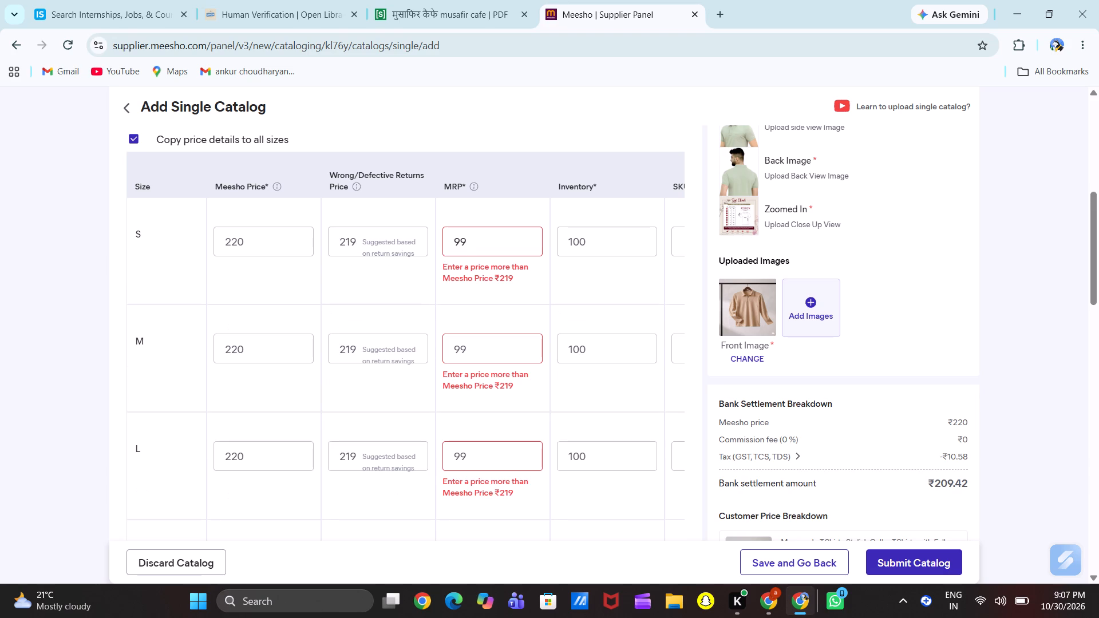
pyautogui.press('9')
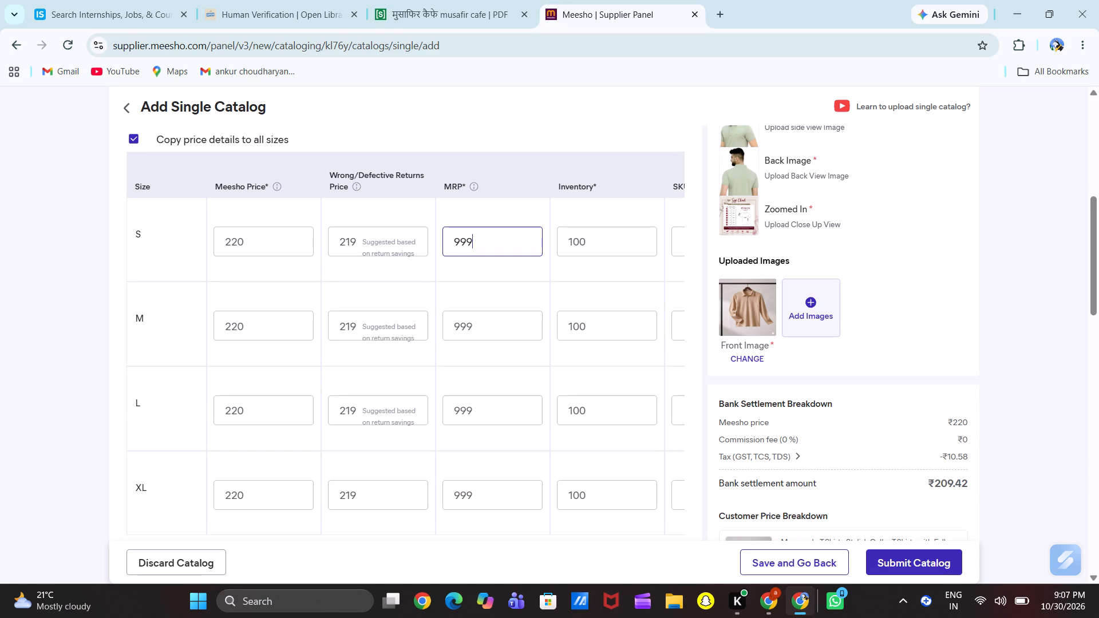
# Set Product 6's shoulder size to 14.5 inches for size S and 15.5 inches for size M.
pyautogui.hscroll(-3, 549, 288)
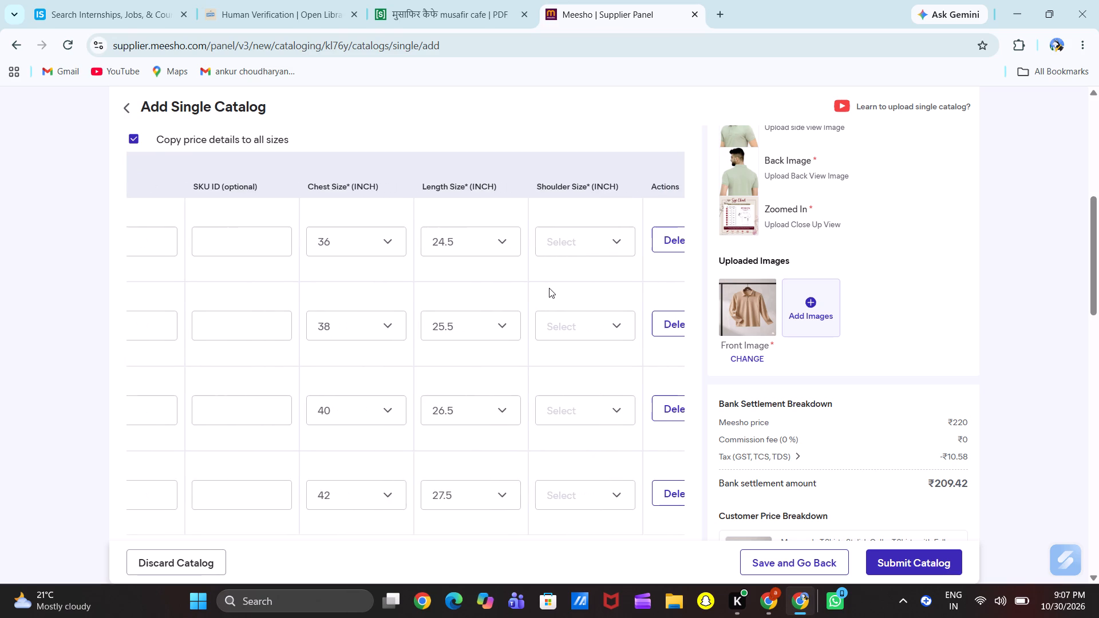
pyautogui.click(576, 243)
pyautogui.scroll(-1, 580, 380)
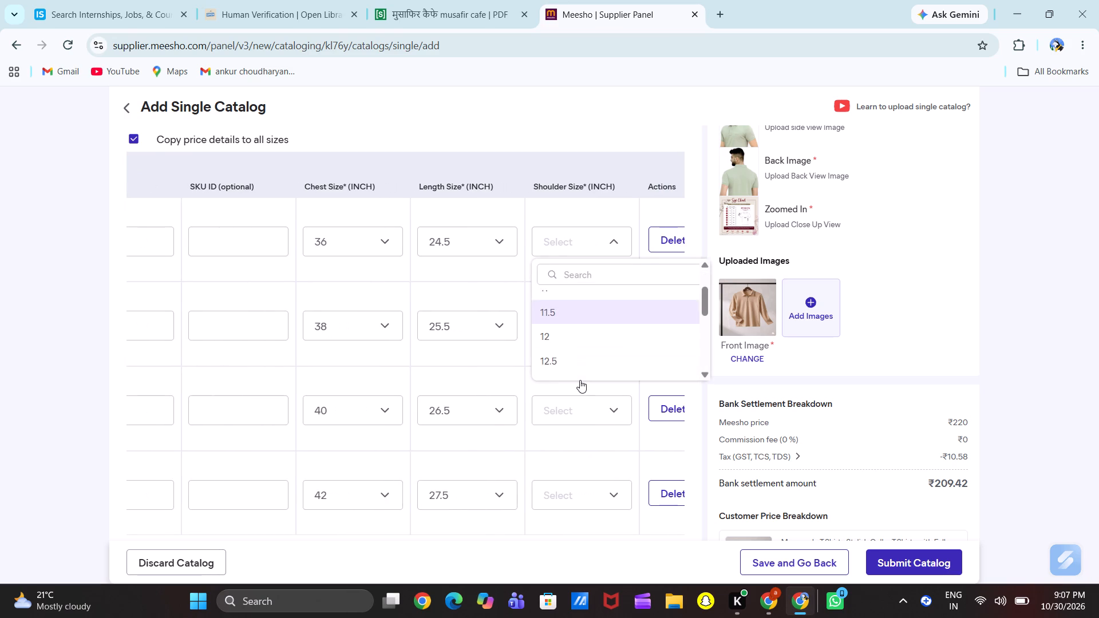
pyautogui.scroll(-3, 580, 380)
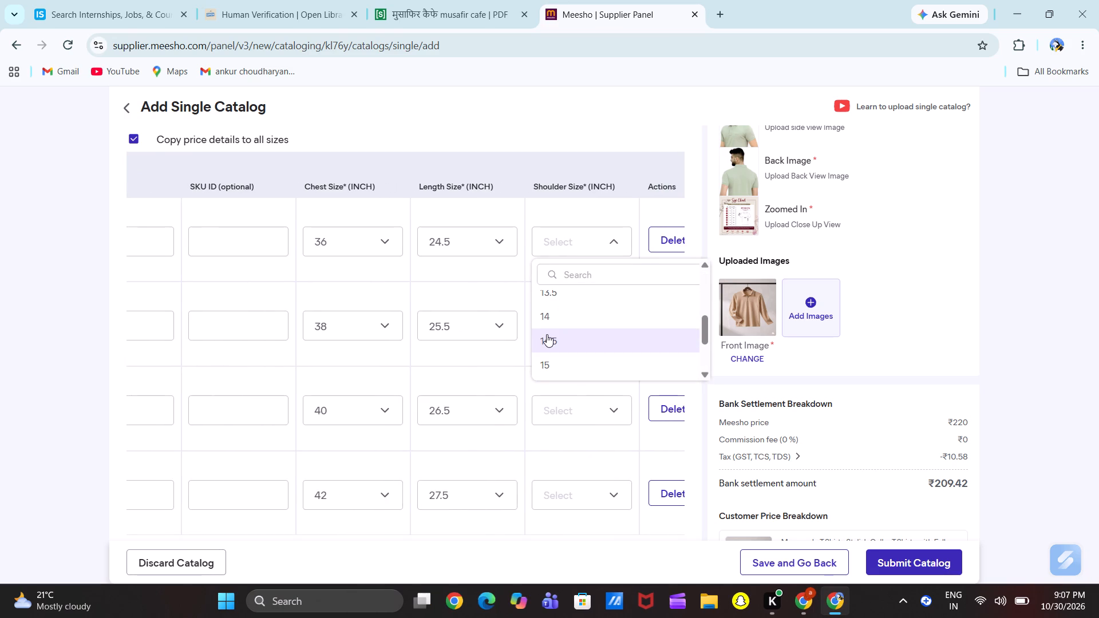
pyautogui.click(547, 334)
pyautogui.click(560, 322)
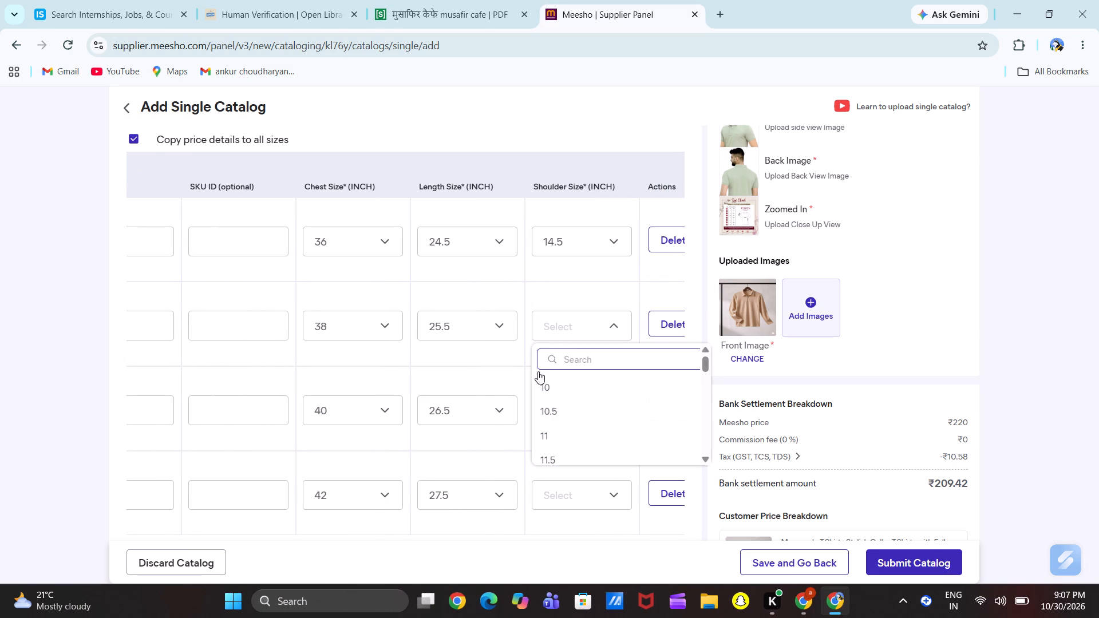
pyautogui.scroll(-3, 575, 425)
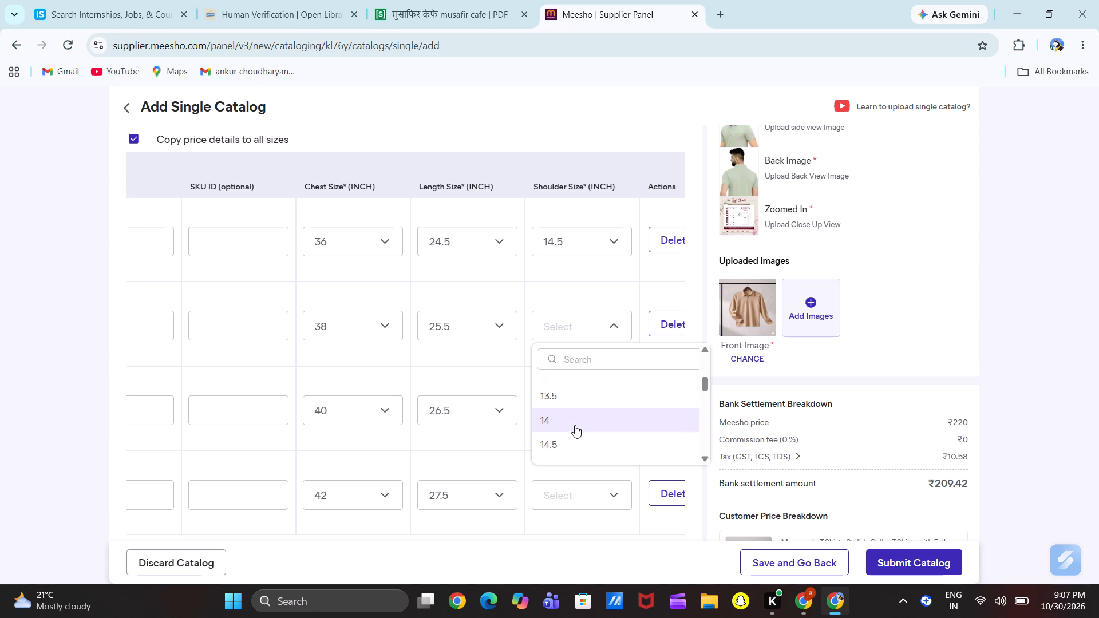
pyautogui.scroll(-2, 575, 425)
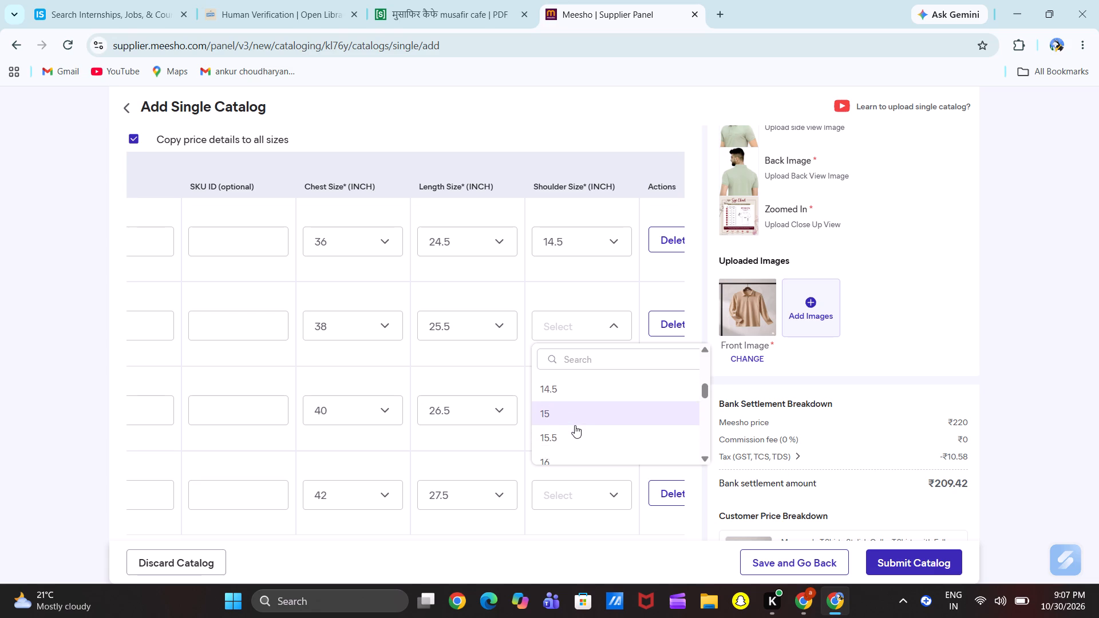
pyautogui.scroll(-1, 575, 425)
pyautogui.click(575, 425)
# Set Product 6's shoulder size to 16.5 inches for size L and 17.5 inches for size XL.
pyautogui.click(558, 419)
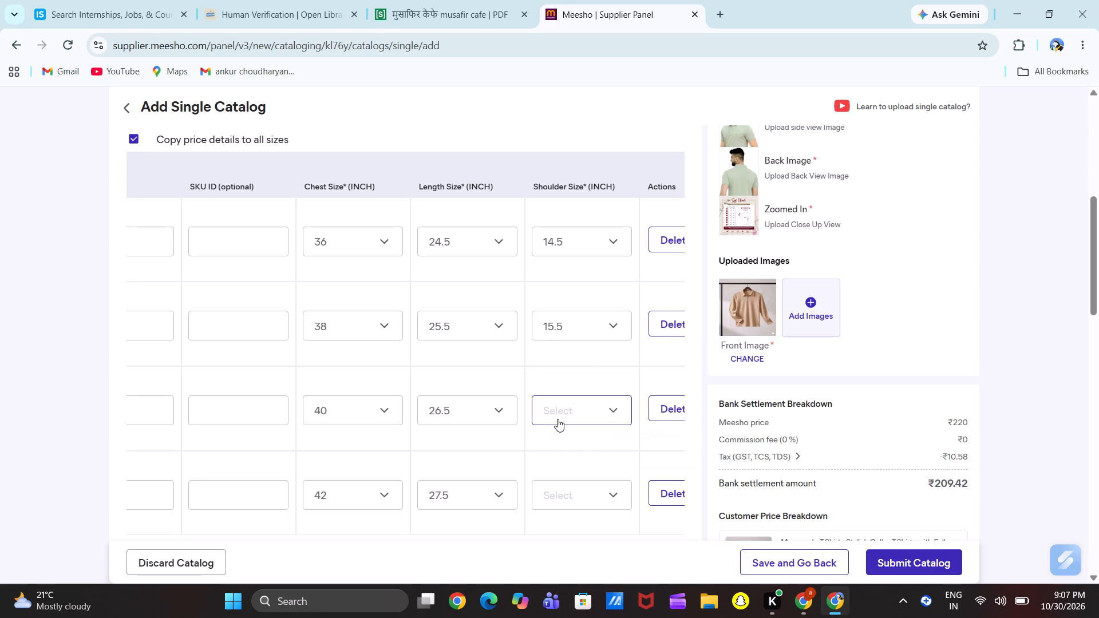
pyautogui.scroll(-2, 566, 479)
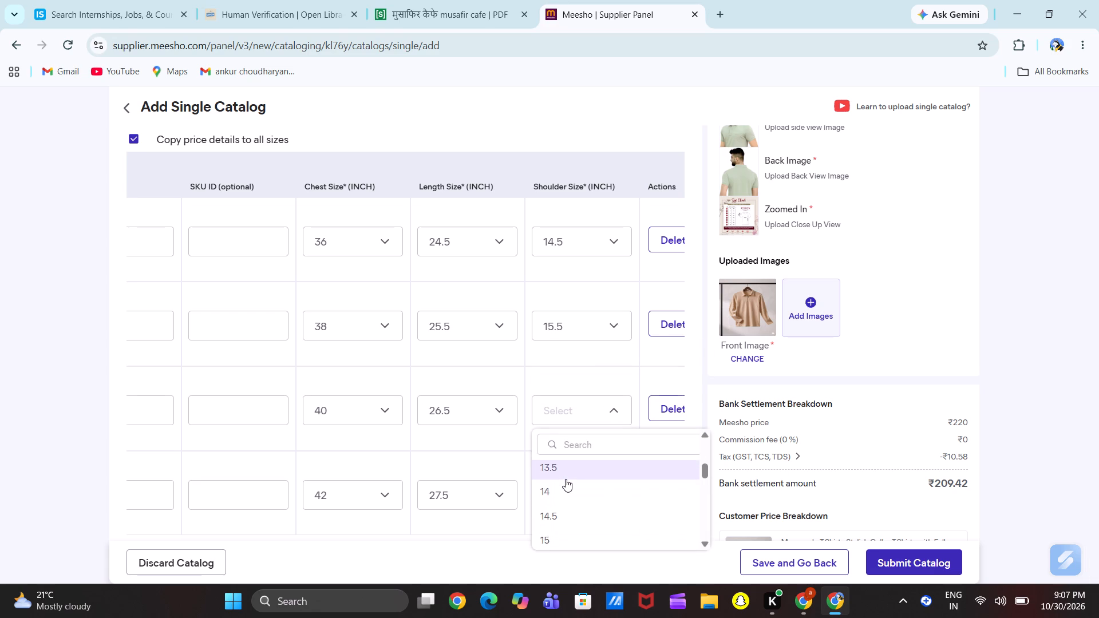
pyautogui.scroll(-2, 566, 479)
pyautogui.click(566, 479)
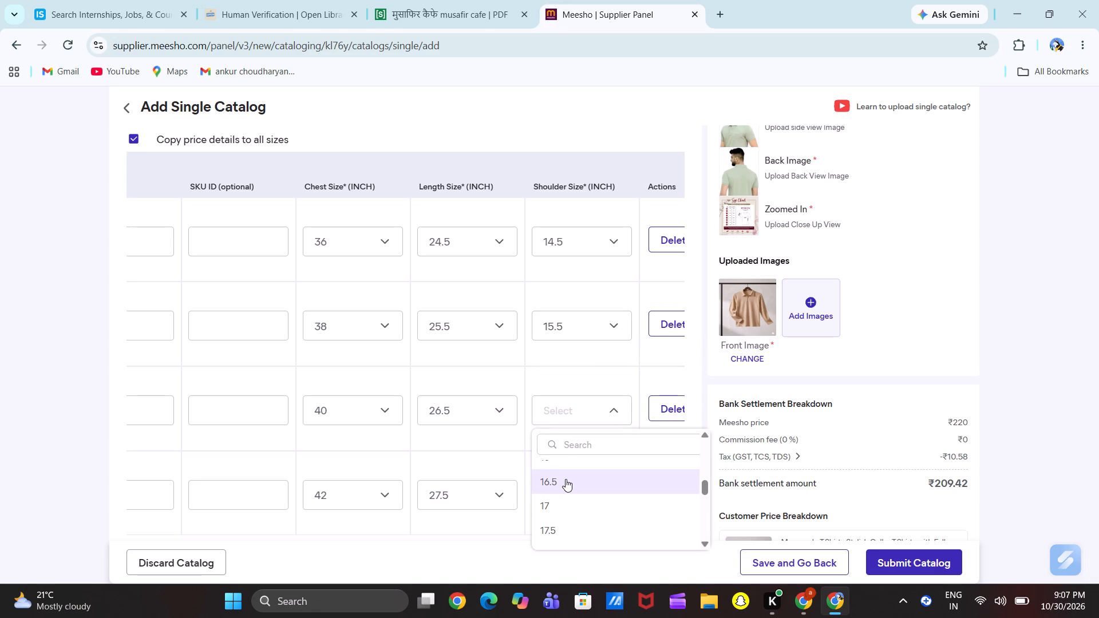
pyautogui.click(576, 490)
pyautogui.scroll(-5, 572, 538)
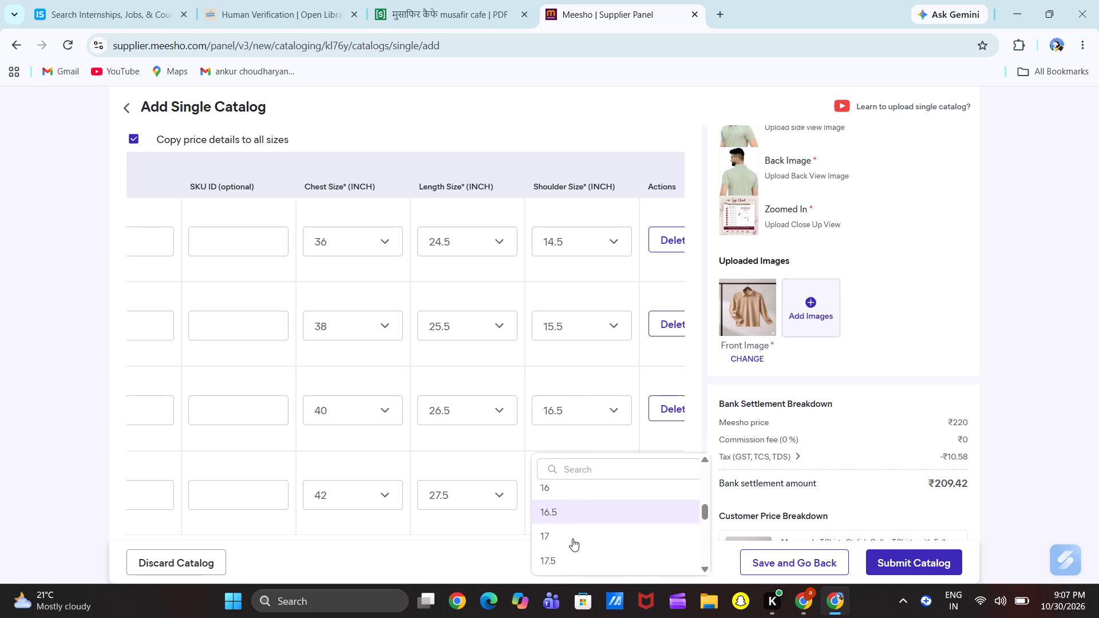
pyautogui.scroll(-1, 572, 538)
pyautogui.click(572, 538)
# Search Product 6's color options for CA and set the color to Caramel Brown.
pyautogui.scroll(-2, 481, 529)
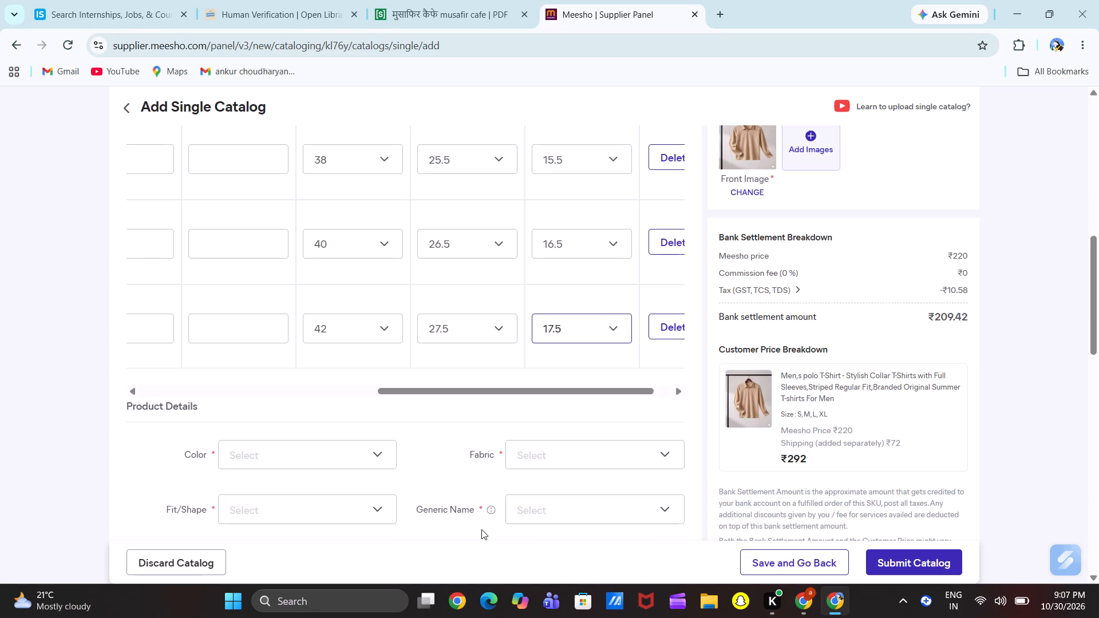
pyautogui.scroll(-1, 481, 529)
pyautogui.click(327, 363)
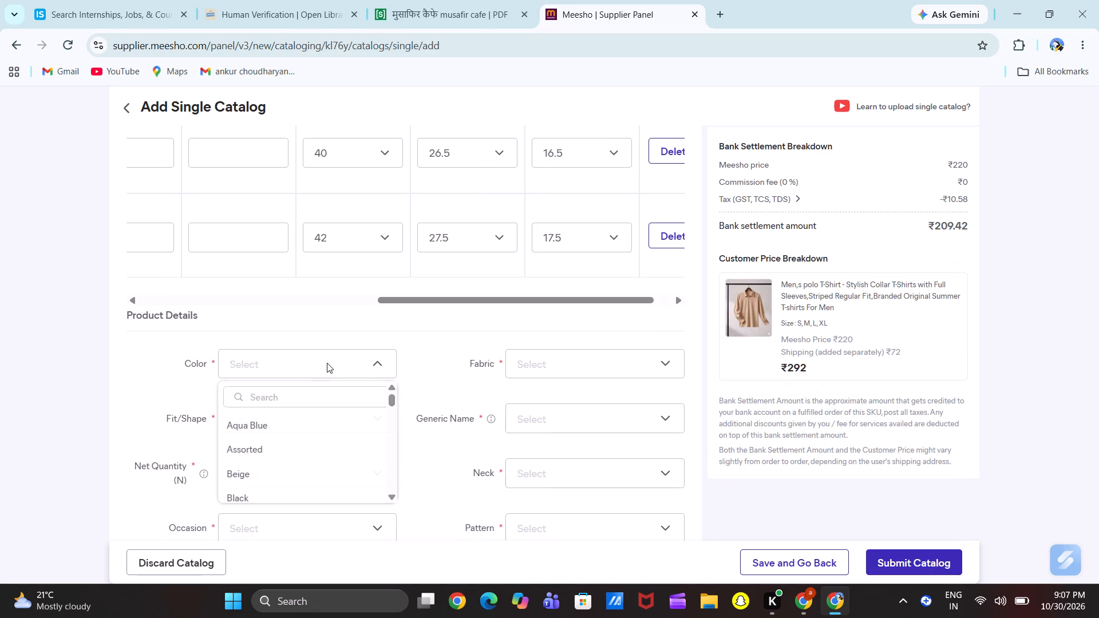
pyautogui.scroll(-1, 333, 476)
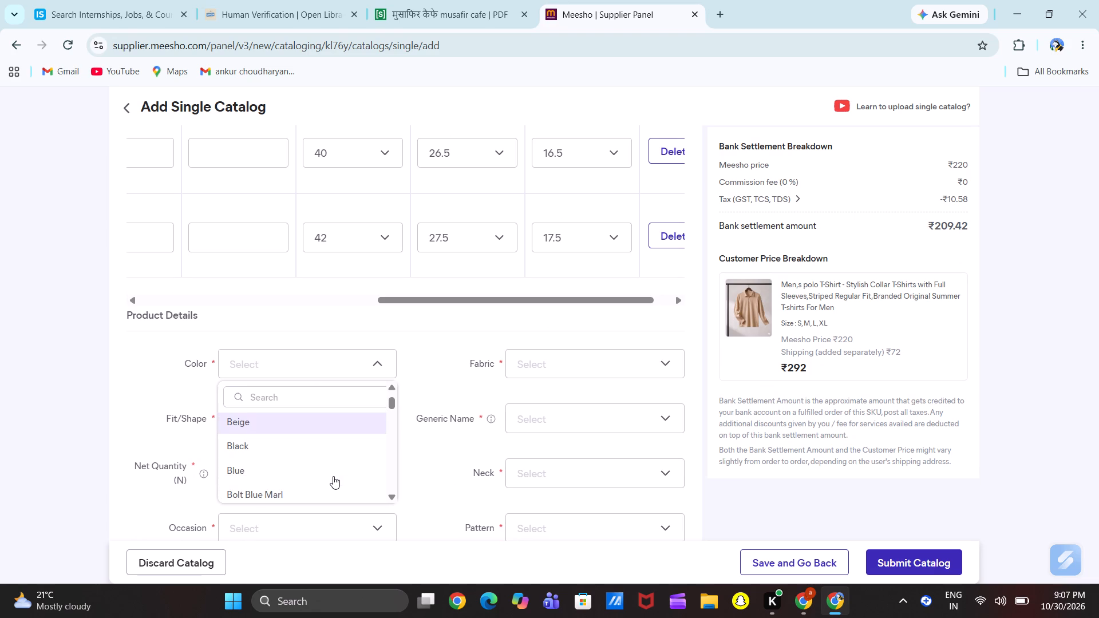
pyautogui.scroll(-1, 333, 476)
pyautogui.click(290, 391)
pyautogui.write('CA')
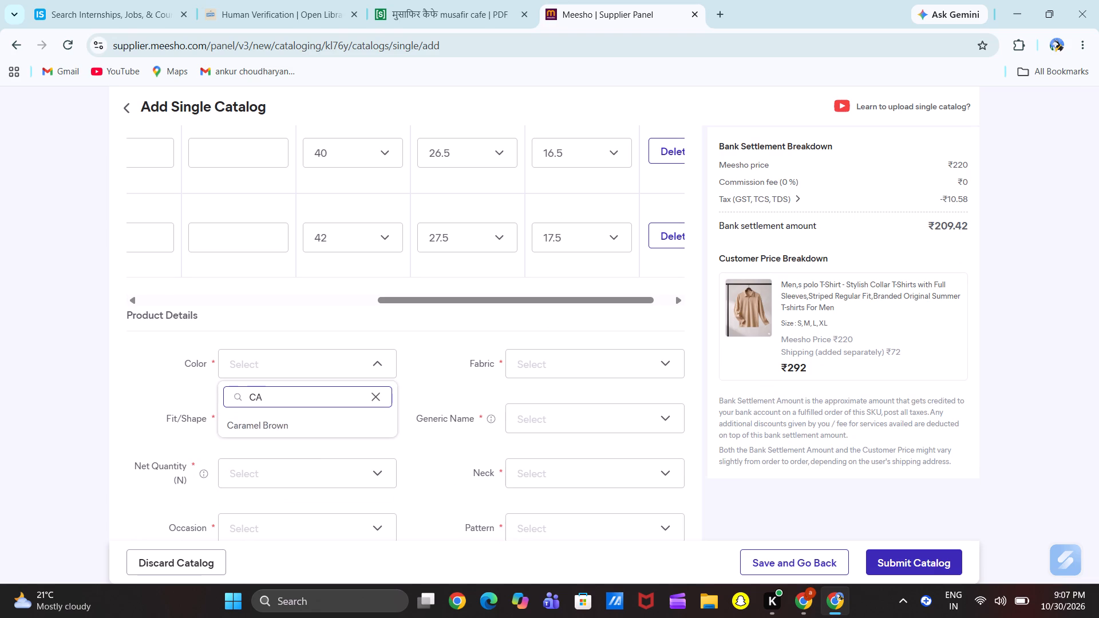
pyautogui.click(272, 426)
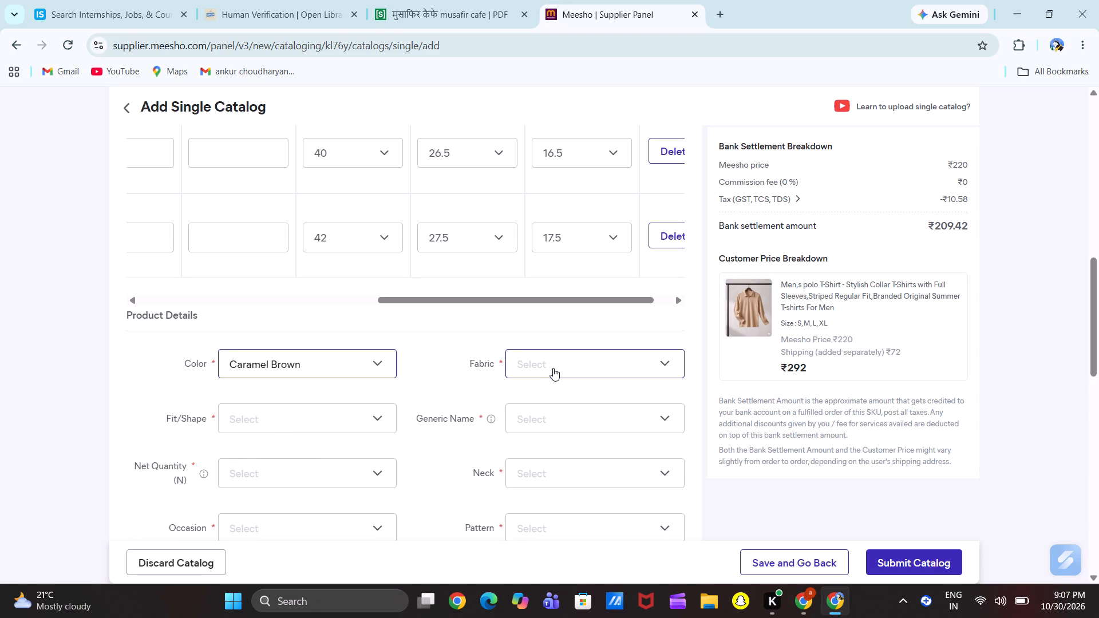
# Set Product 6's fabric to Cotton Blend and its fit/shape to Regular.
pyautogui.click(558, 367)
pyautogui.scroll(-1, 545, 448)
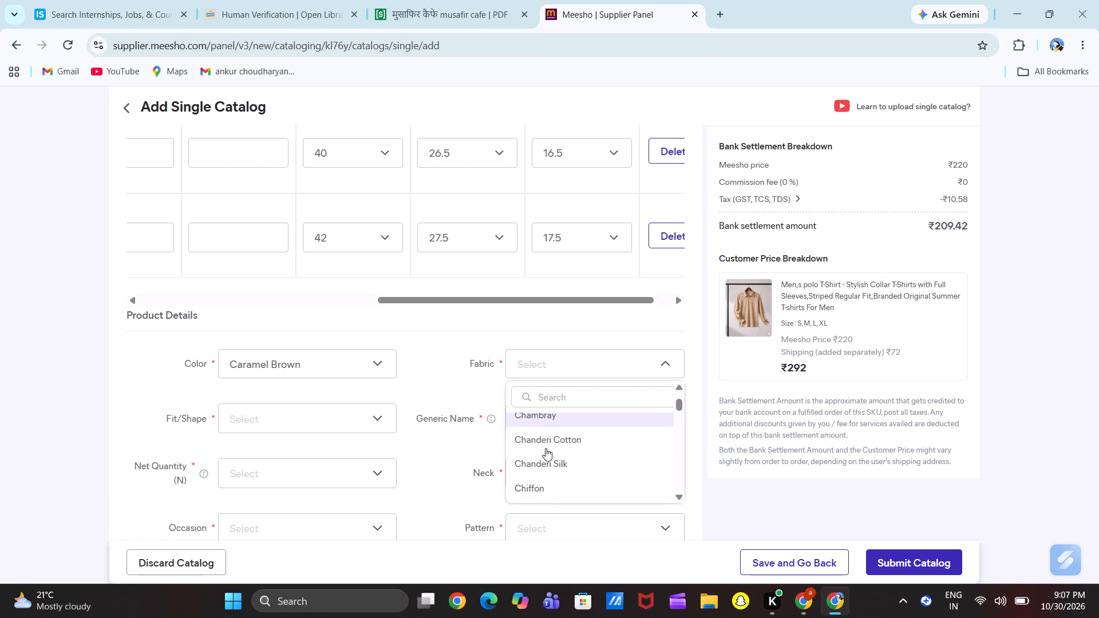
pyautogui.scroll(-2, 545, 448)
pyautogui.click(545, 448)
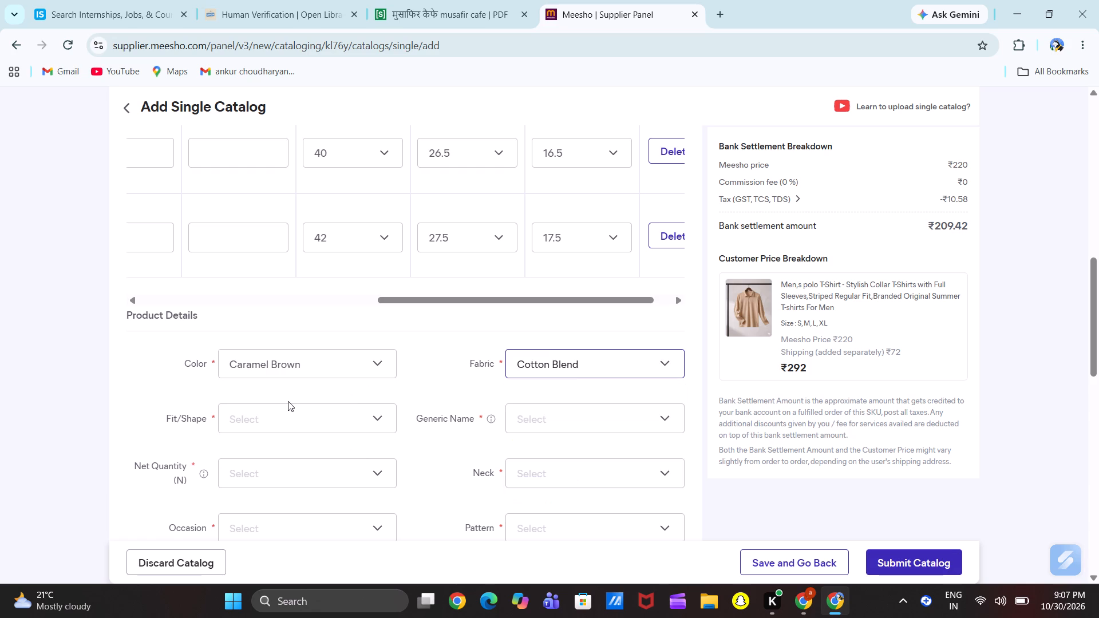
pyautogui.click(288, 401)
pyautogui.click(288, 423)
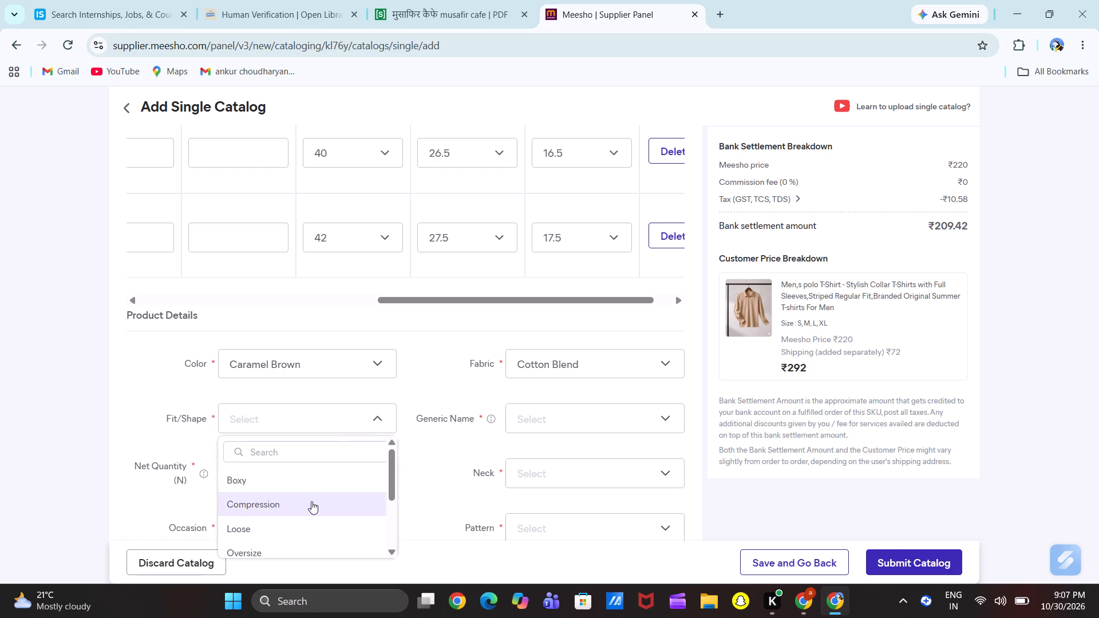
pyautogui.scroll(-1, 311, 501)
pyautogui.click(311, 501)
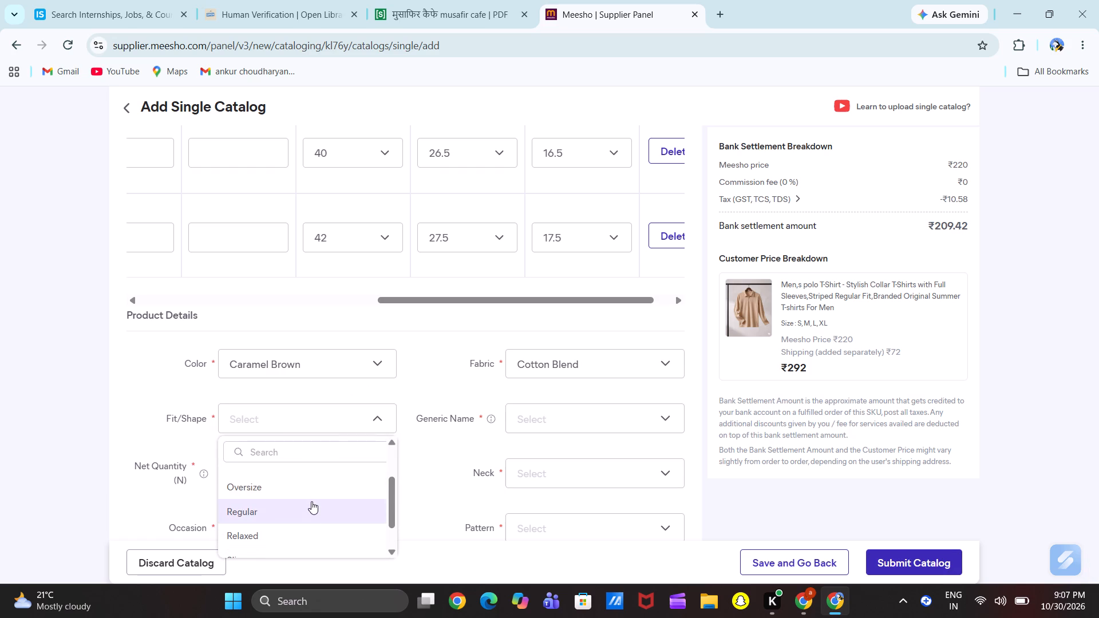
# Set Product 6's generic name to Tshirts and its net quantity to 1.
pyautogui.click(562, 423)
pyautogui.scroll(-1, 564, 514)
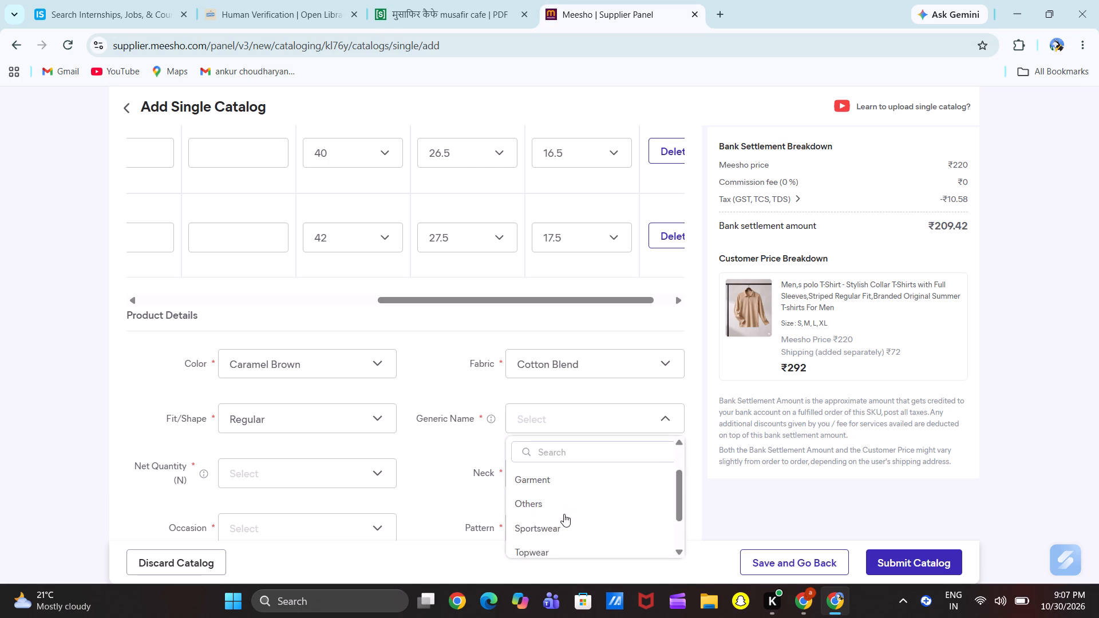
pyautogui.scroll(-1, 564, 514)
pyautogui.click(559, 525)
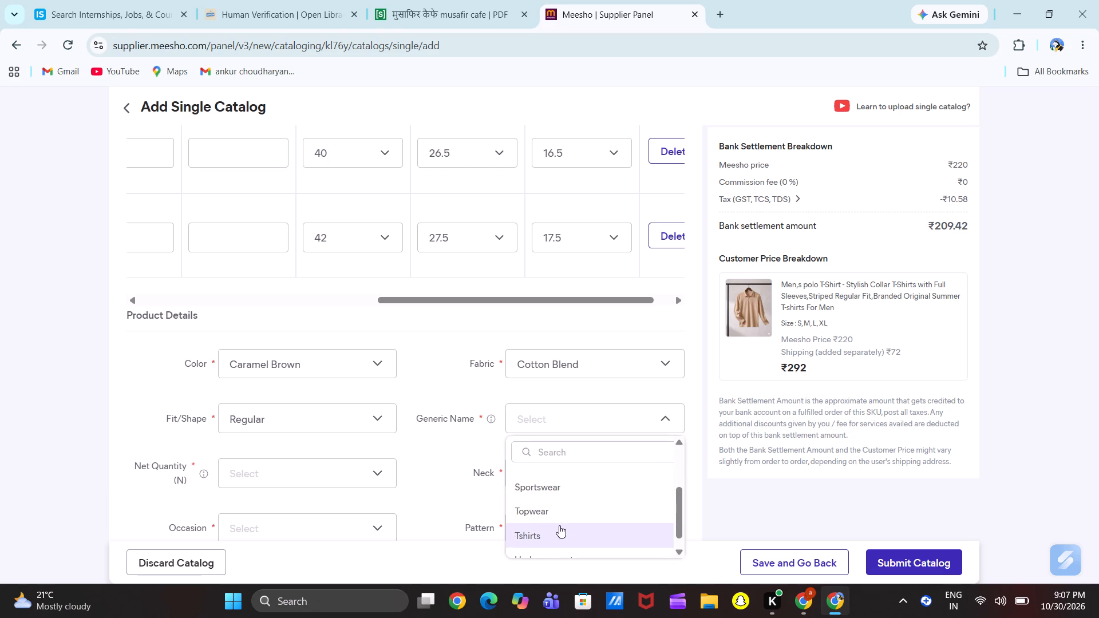
pyautogui.click(317, 476)
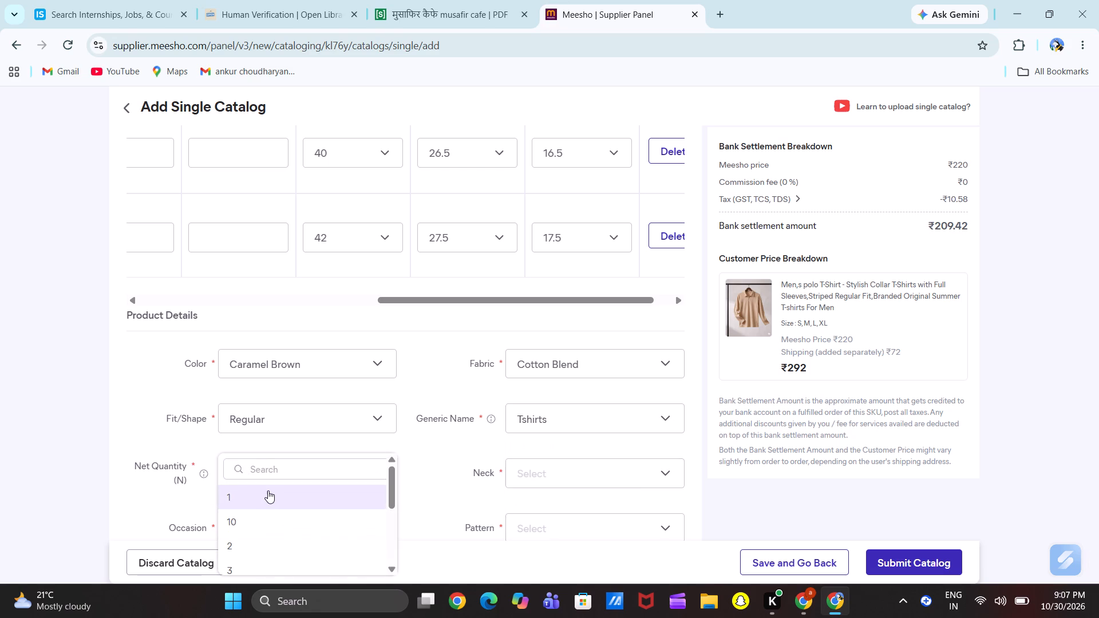
pyautogui.click(268, 490)
# Set Product 6's neck to Polo and its occasion to Casual.
pyautogui.click(522, 469)
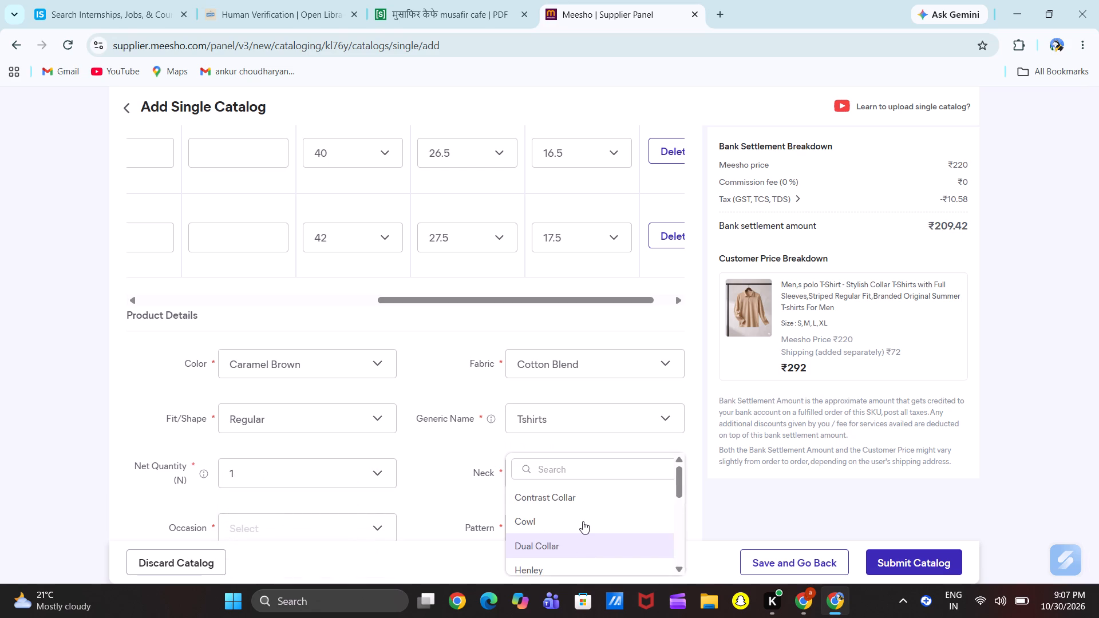
pyautogui.scroll(-2, 583, 521)
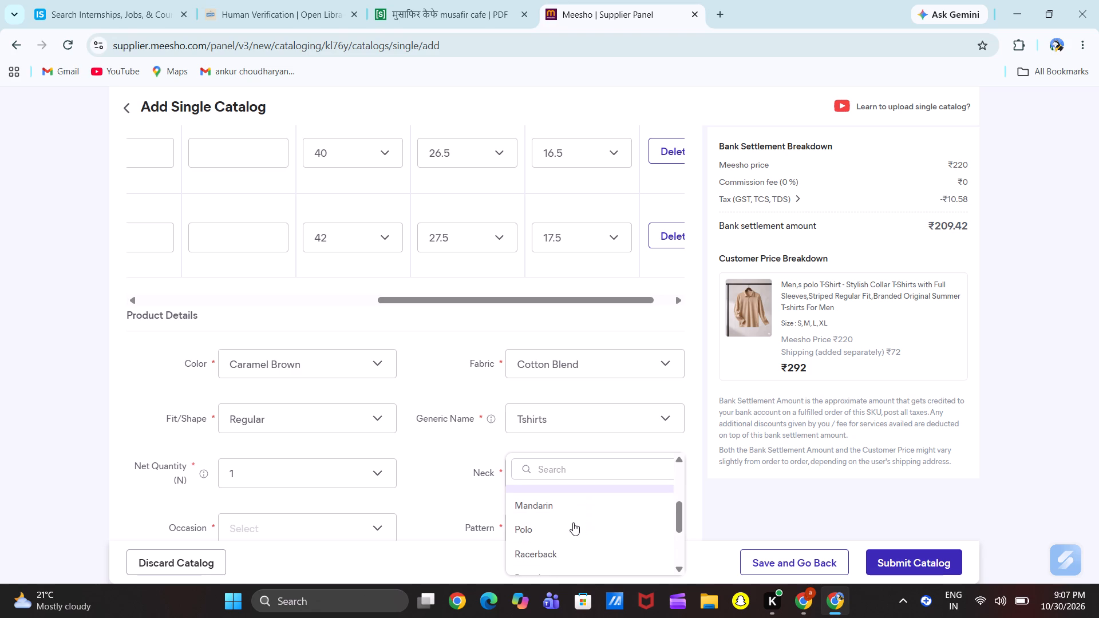
pyautogui.click(573, 522)
pyautogui.scroll(-2, 484, 508)
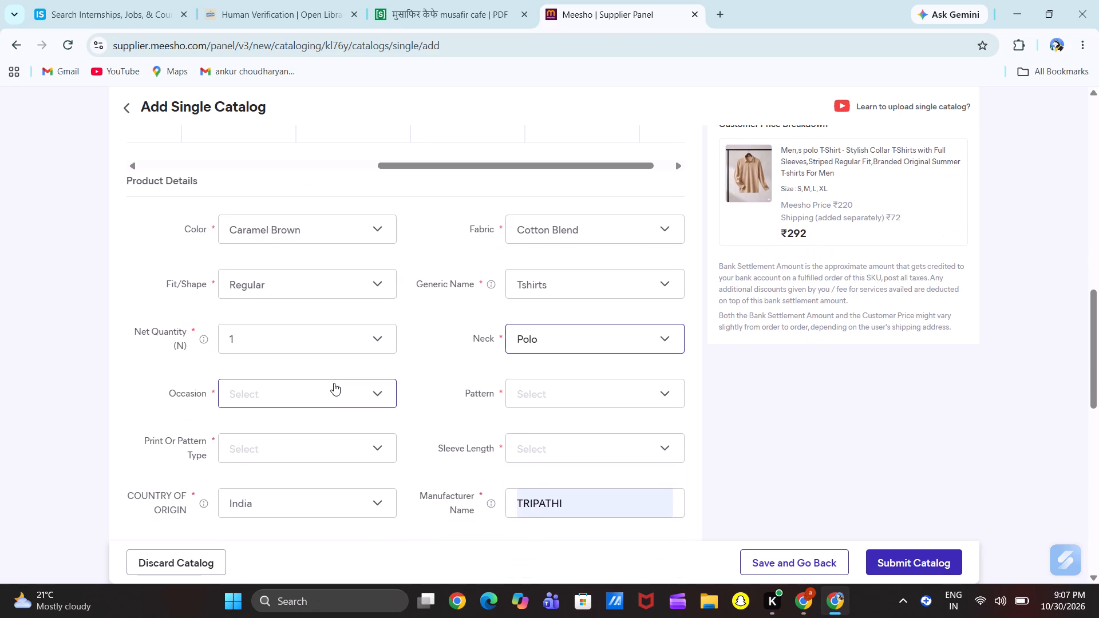
pyautogui.click(326, 400)
pyautogui.click(268, 485)
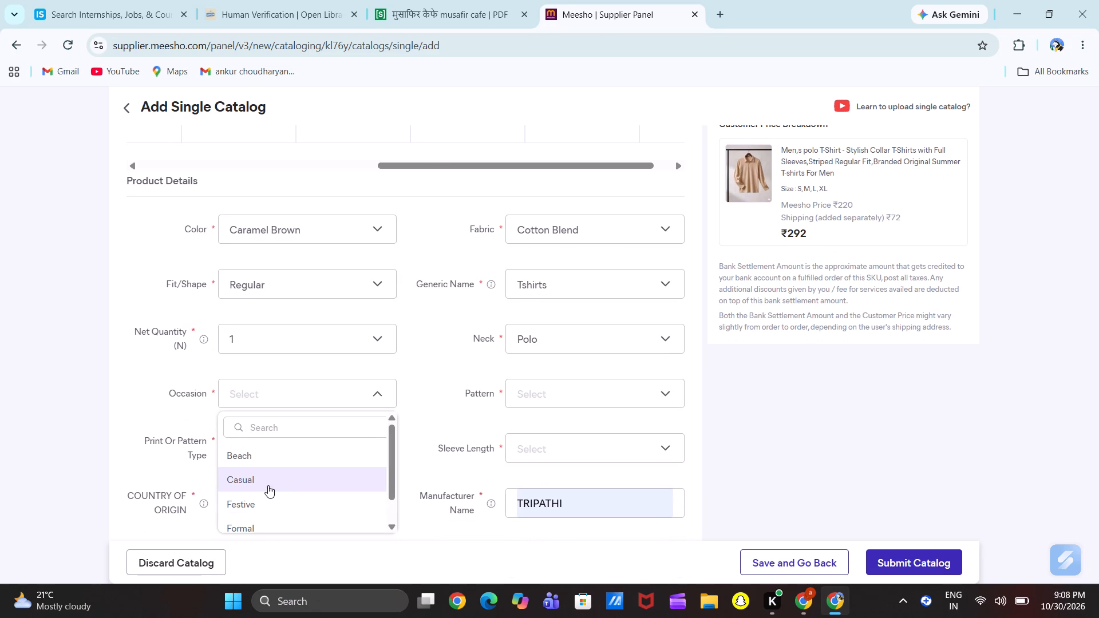
# Set Product 6's pattern and print or pattern type to Solid, and its sleeve length to Long Sleeves.
pyautogui.click(546, 394)
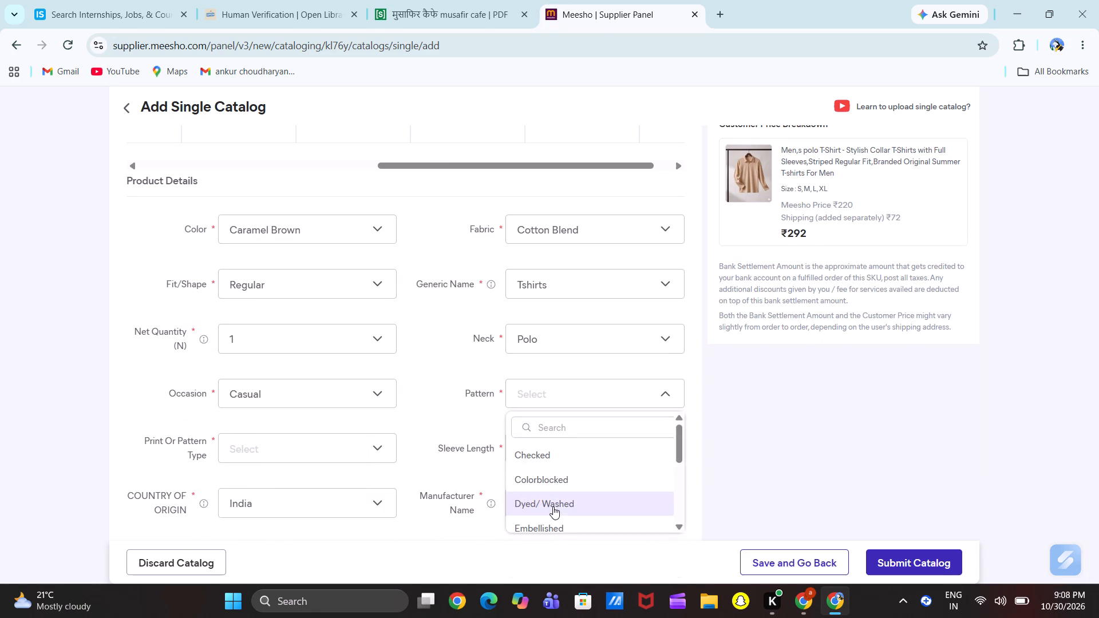
pyautogui.scroll(-2, 553, 506)
pyautogui.click(553, 506)
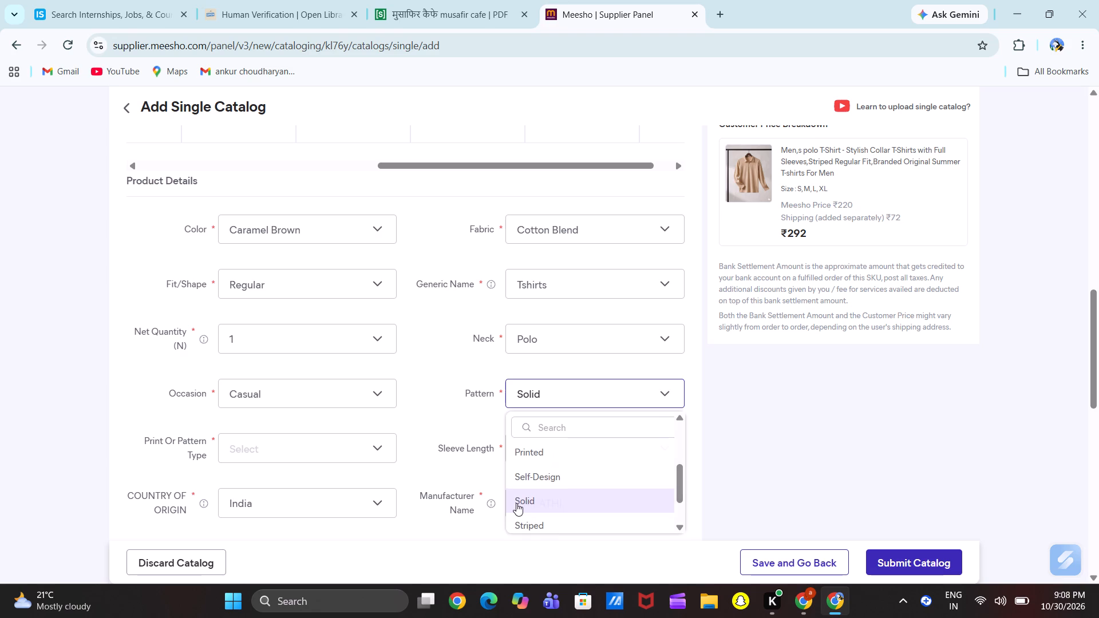
pyautogui.click(287, 455)
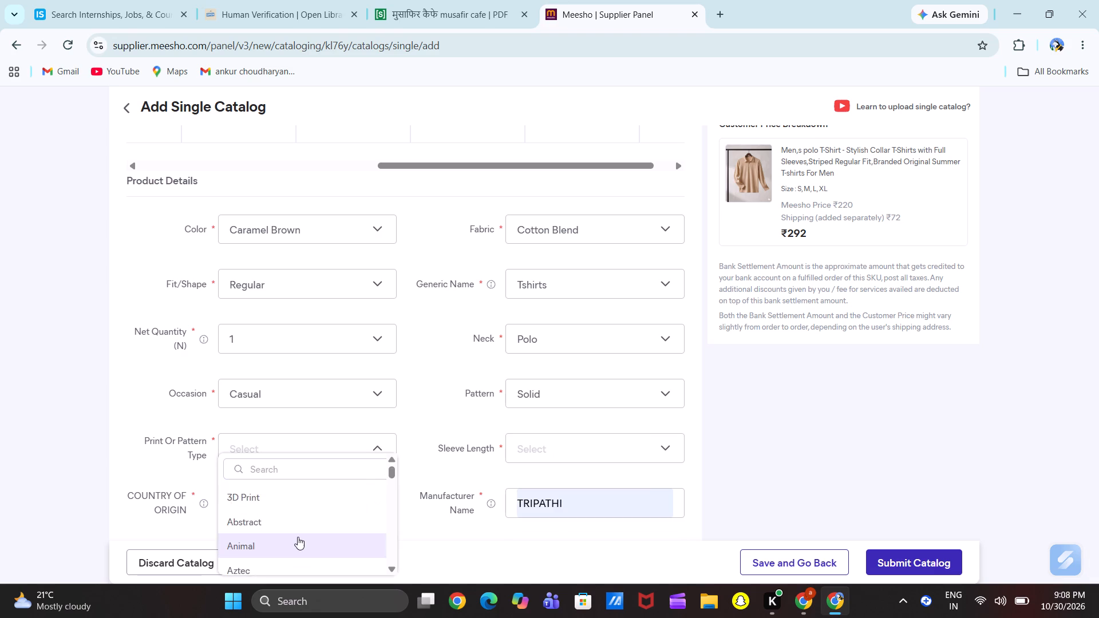
pyautogui.scroll(-1, 298, 537)
pyautogui.click(274, 472)
pyautogui.write('SO')
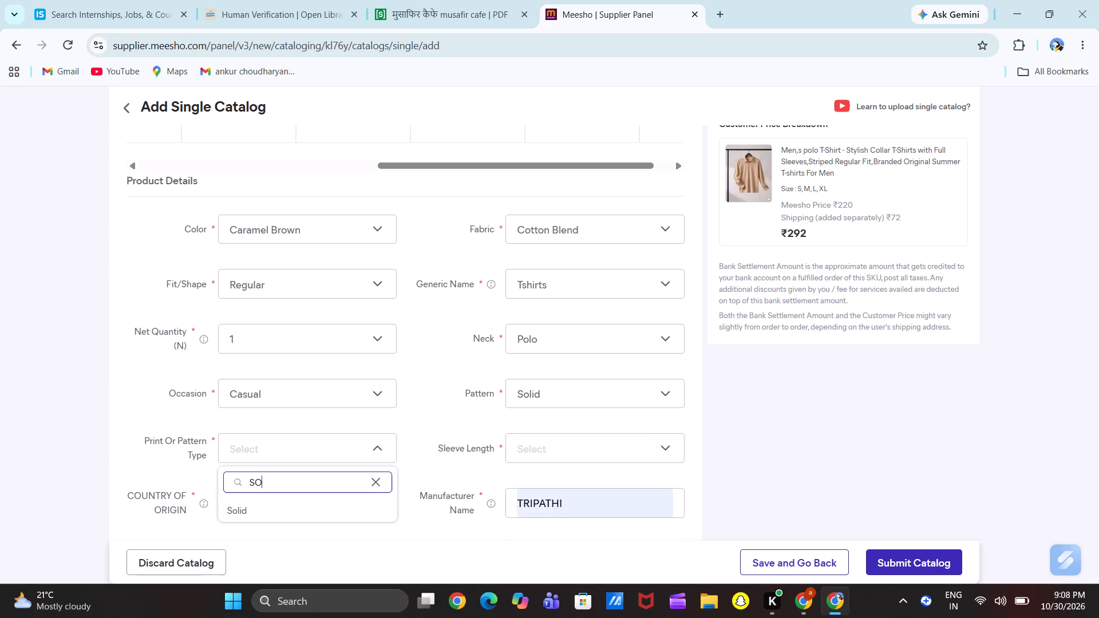
pyautogui.click(289, 504)
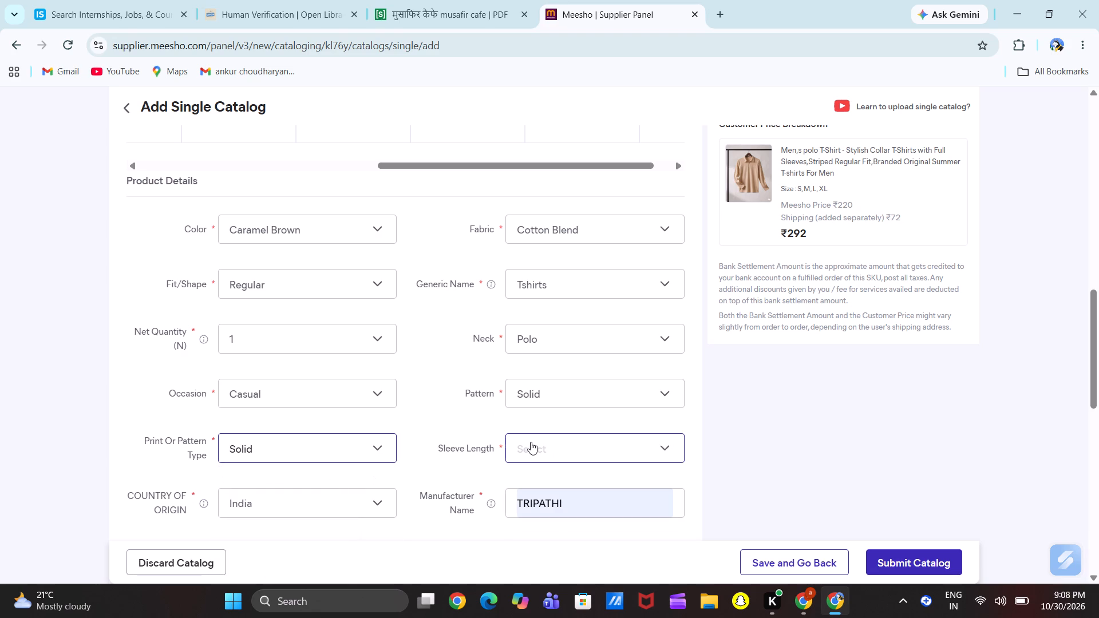
pyautogui.click(531, 442)
pyautogui.click(563, 507)
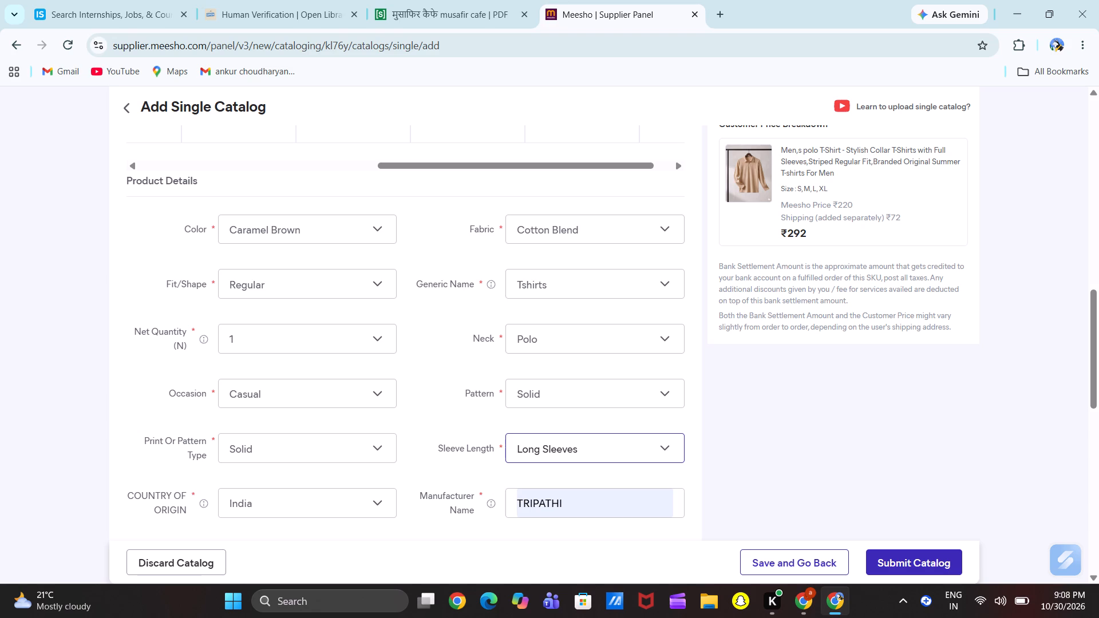
# Fill Product 6's other attributes with length Regular, style Korean and number of pockets No Pocket.
pyautogui.scroll(-5, 449, 492)
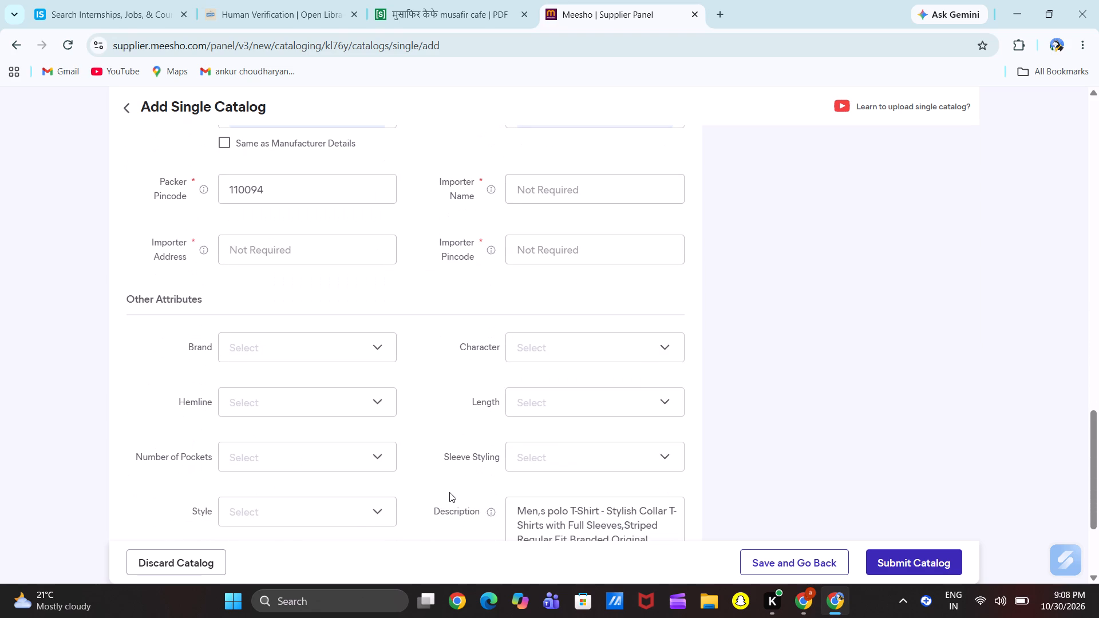
pyautogui.scroll(4, 445, 328)
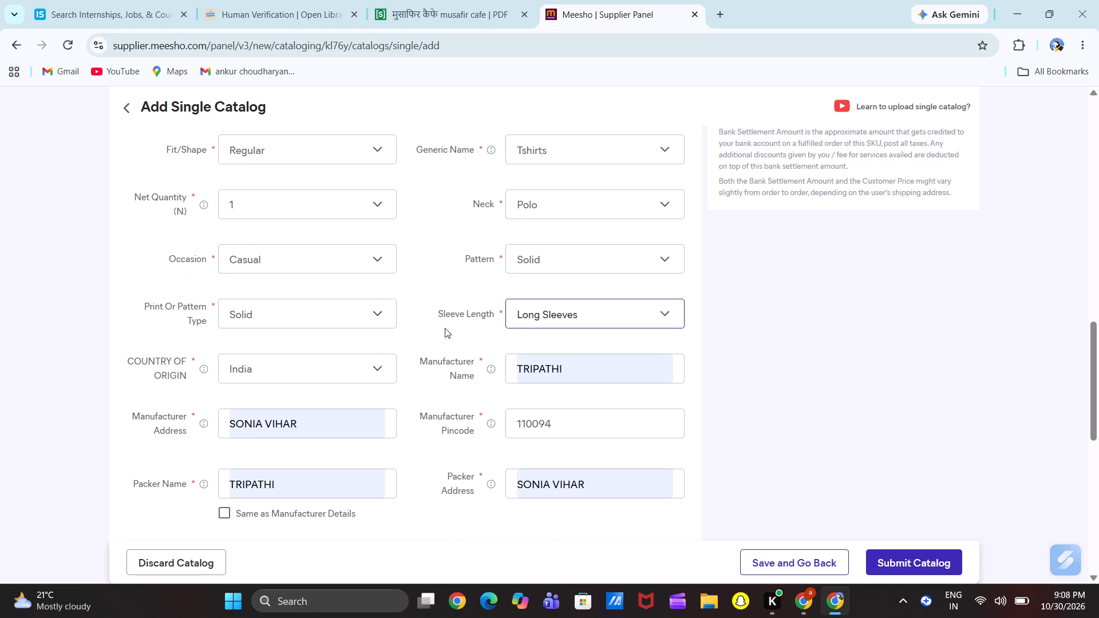
pyautogui.scroll(-4, 445, 328)
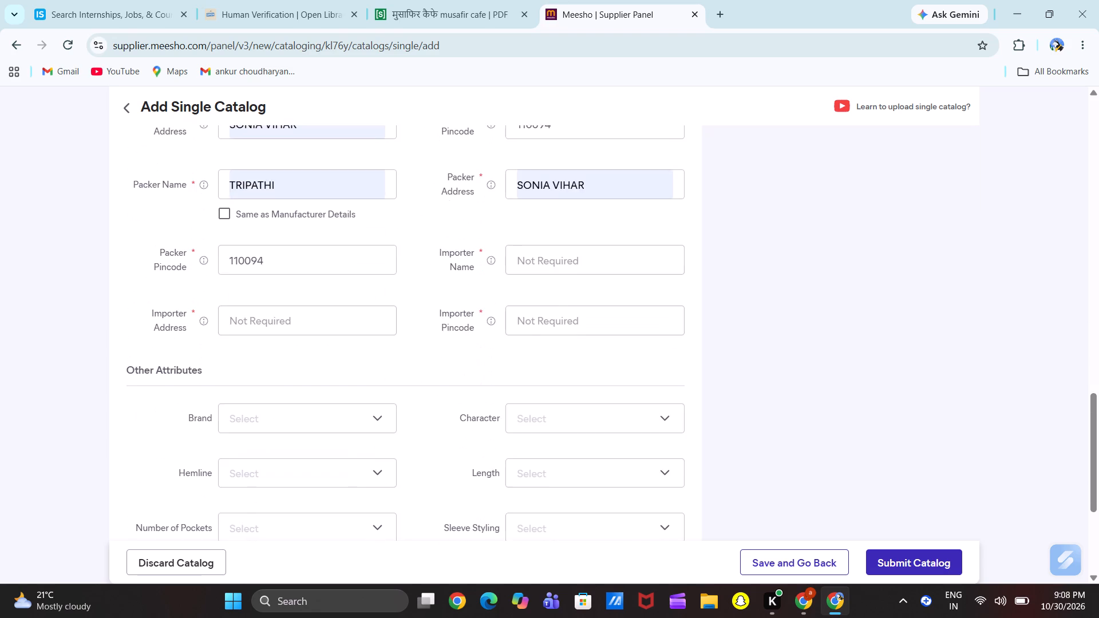
pyautogui.scroll(-1, 445, 328)
pyautogui.click(582, 391)
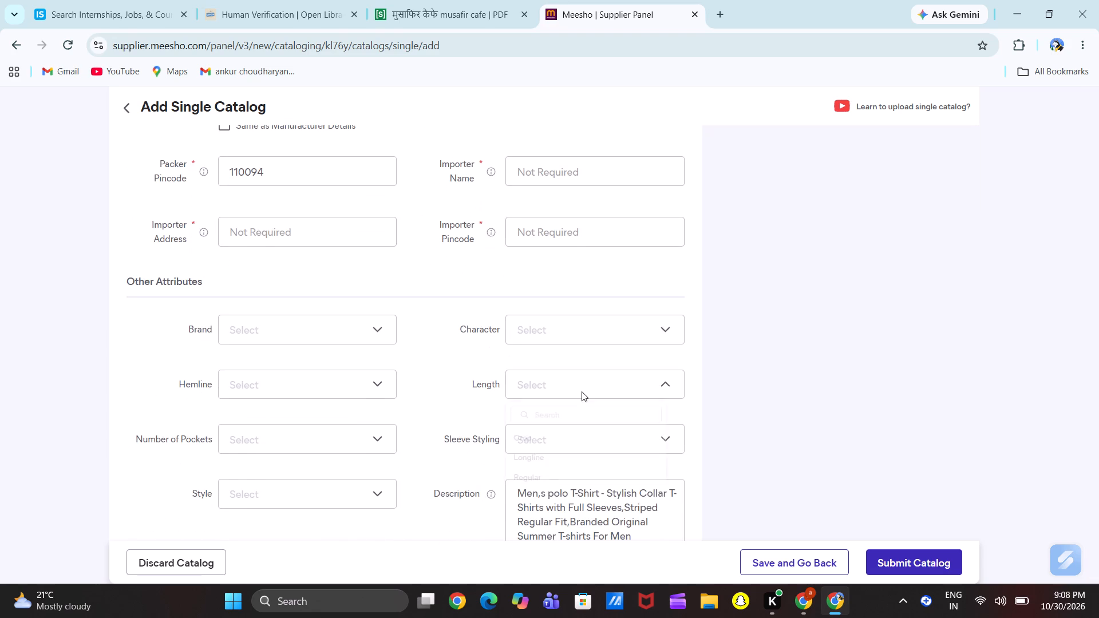
pyautogui.click(558, 497)
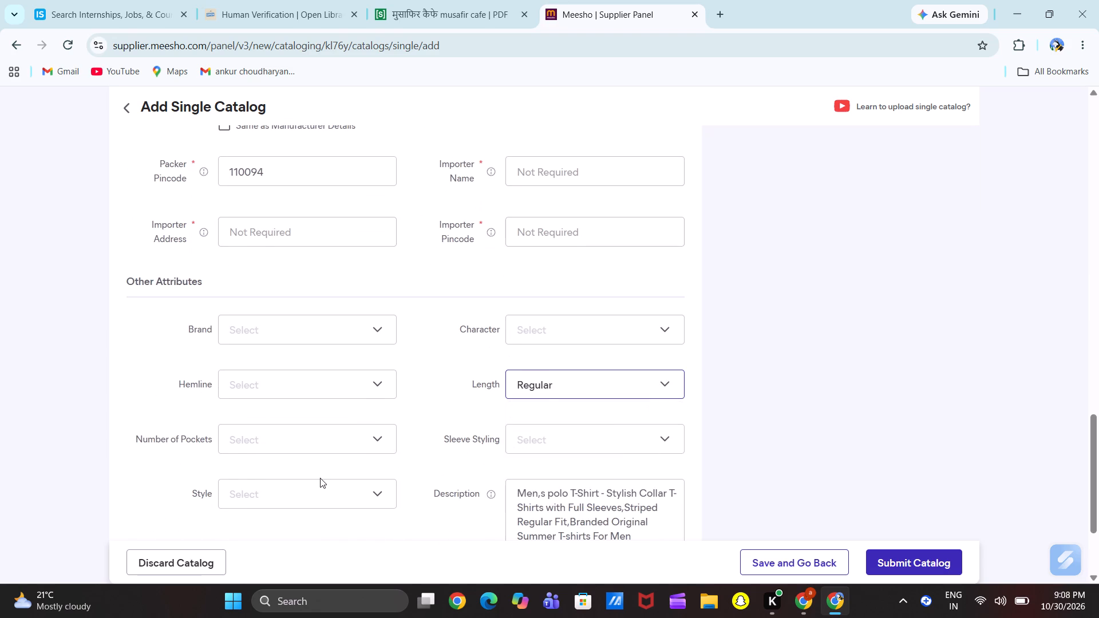
pyautogui.click(320, 478)
pyautogui.click(306, 498)
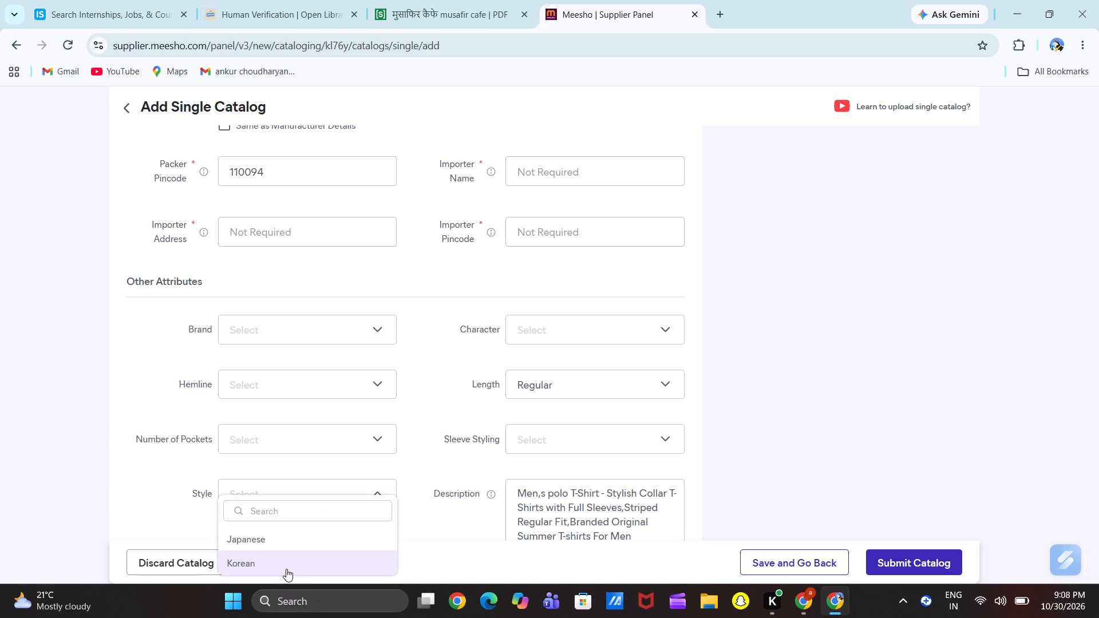
pyautogui.click(286, 569)
pyautogui.click(289, 436)
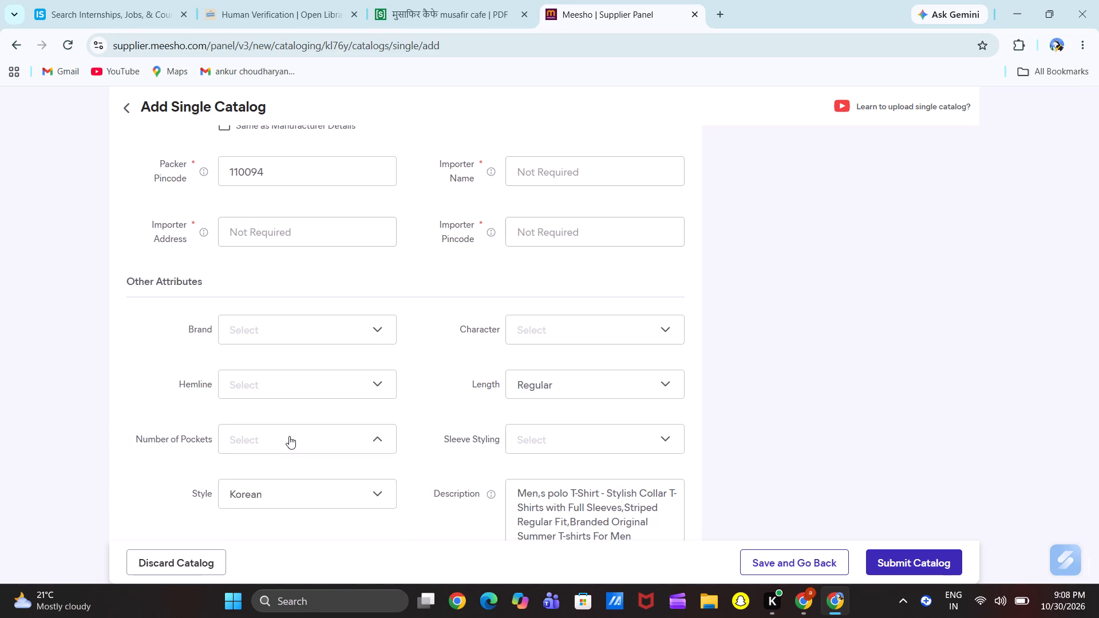
pyautogui.click(301, 544)
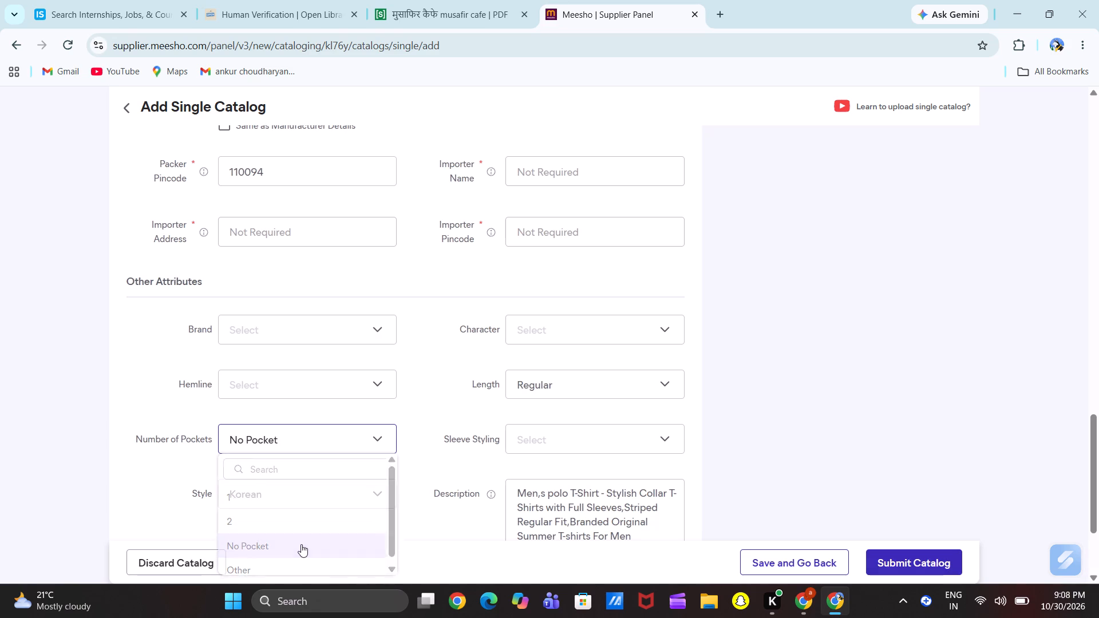
# Review Product 6's complete form, including the size and price table, product details and other attributes.
pyautogui.scroll(2, 462, 419)
pyautogui.scroll(-5, 462, 419)
pyautogui.scroll(5, 462, 419)
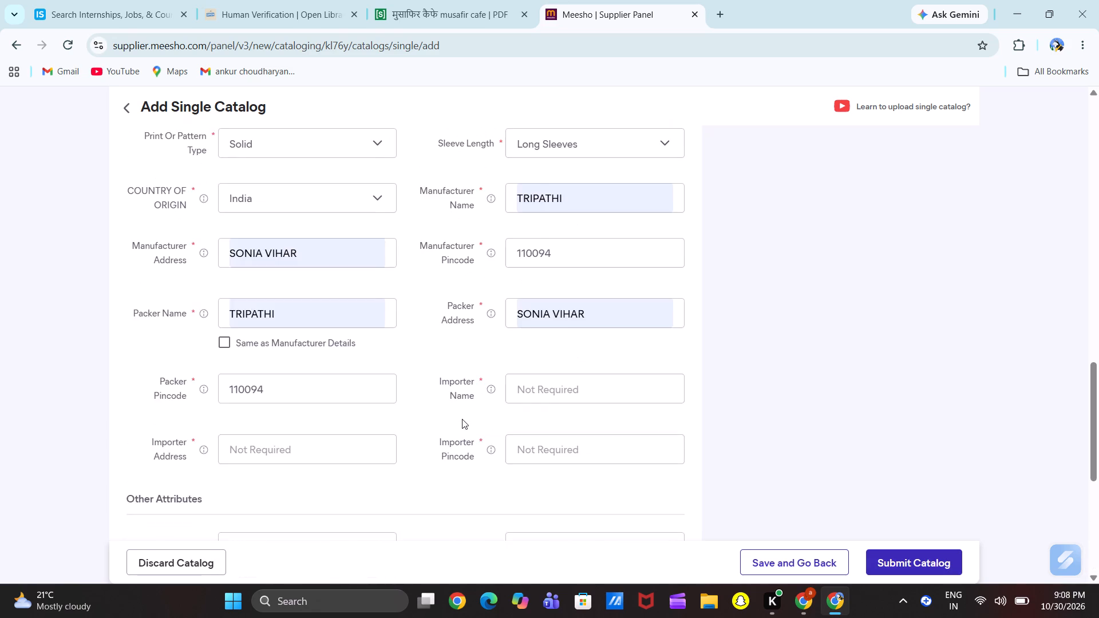
pyautogui.scroll(4, 462, 419)
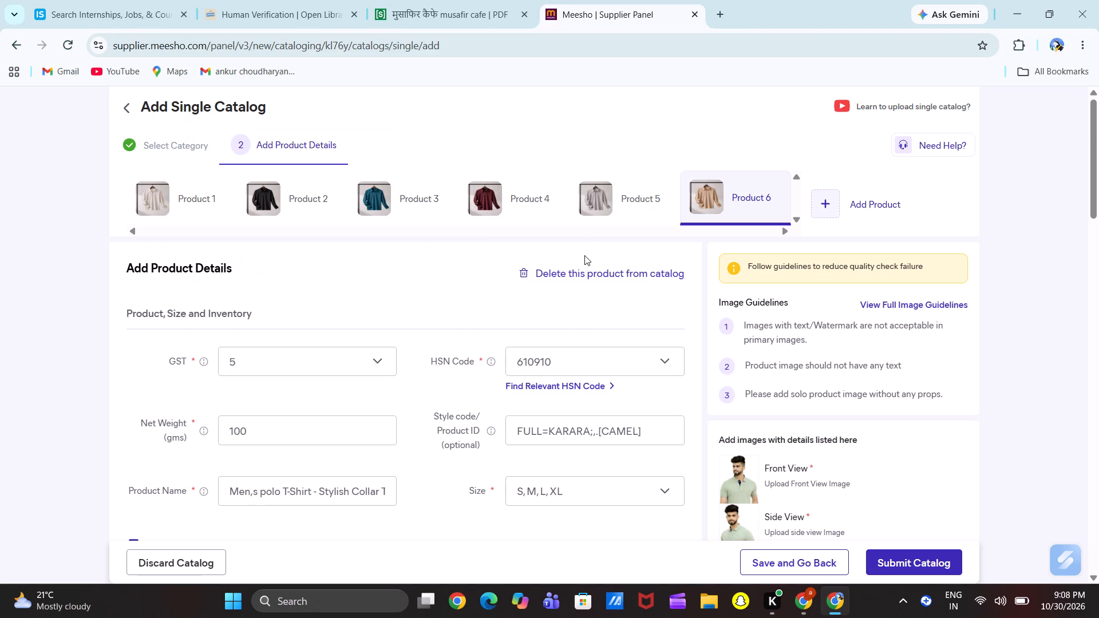
pyautogui.scroll(-2, 584, 255)
pyautogui.scroll(-4, 462, 385)
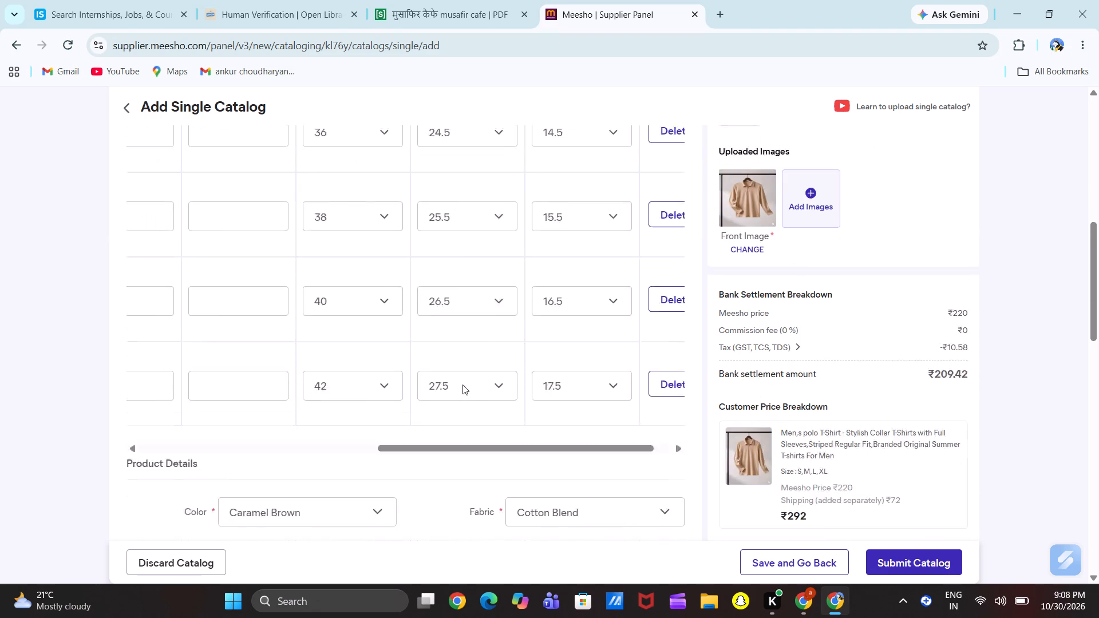
pyautogui.scroll(-8, 442, 470)
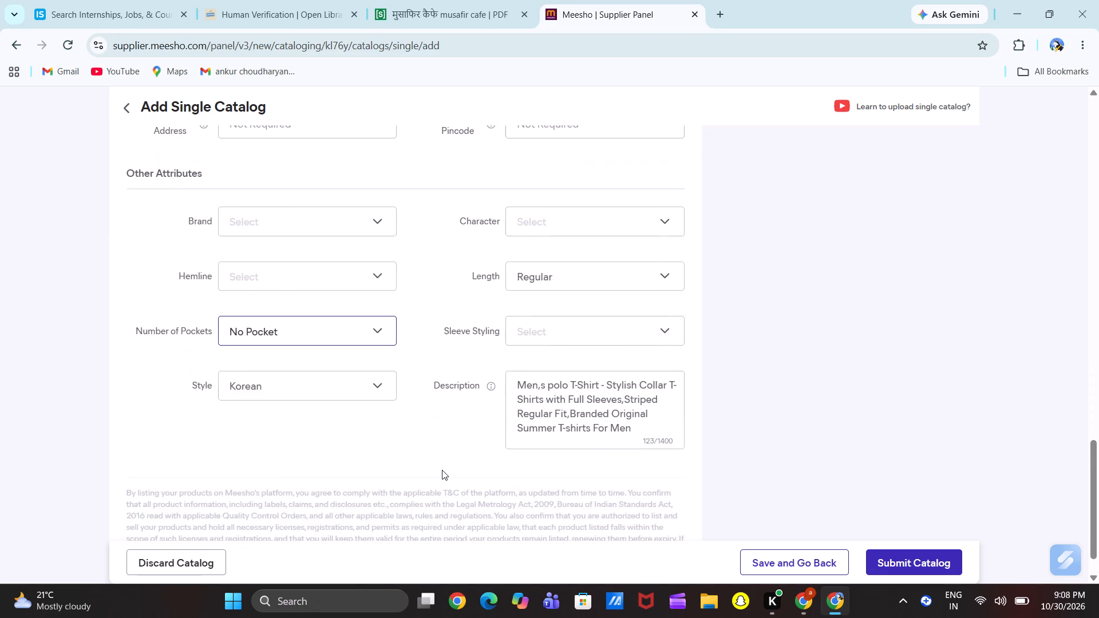
pyautogui.scroll(3, 442, 470)
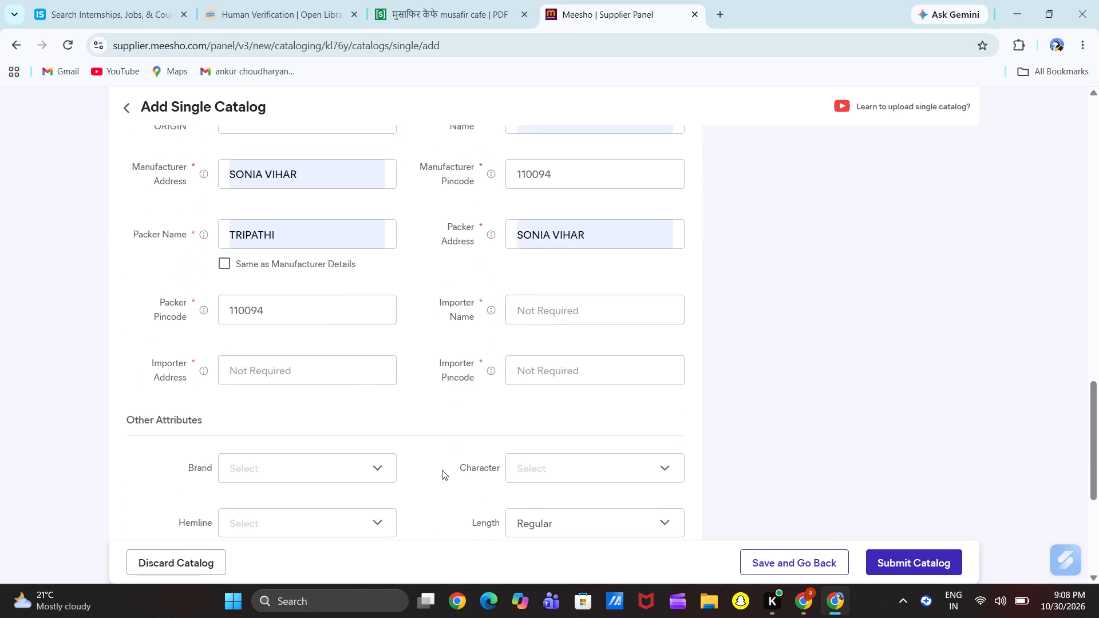
pyautogui.scroll(5, 442, 470)
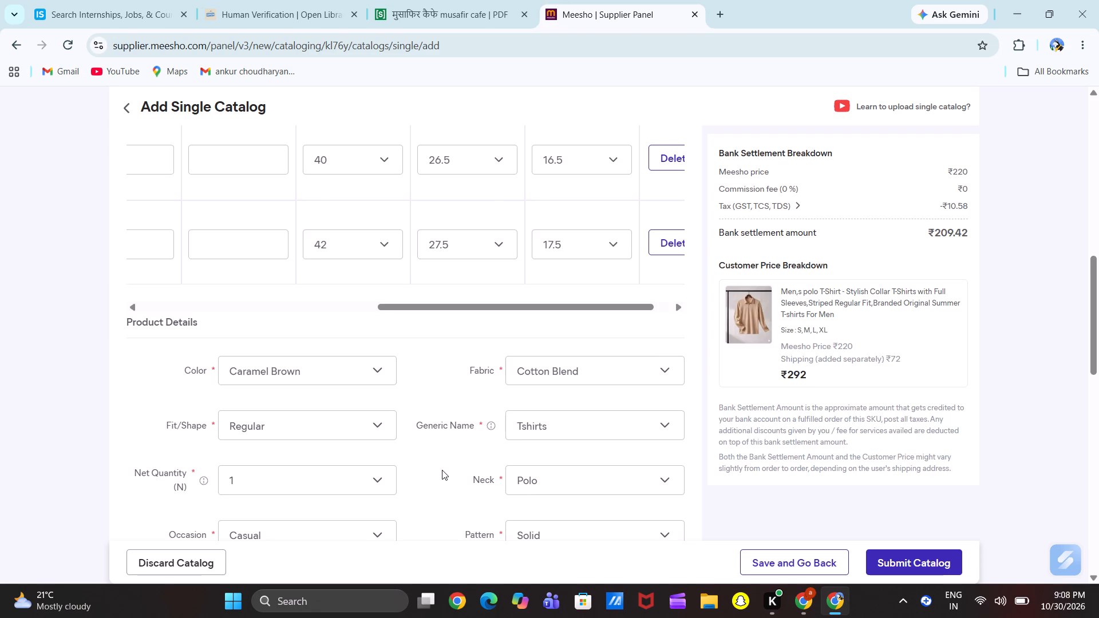
pyautogui.scroll(2, 442, 470)
pyautogui.hscroll(3, 342, 358)
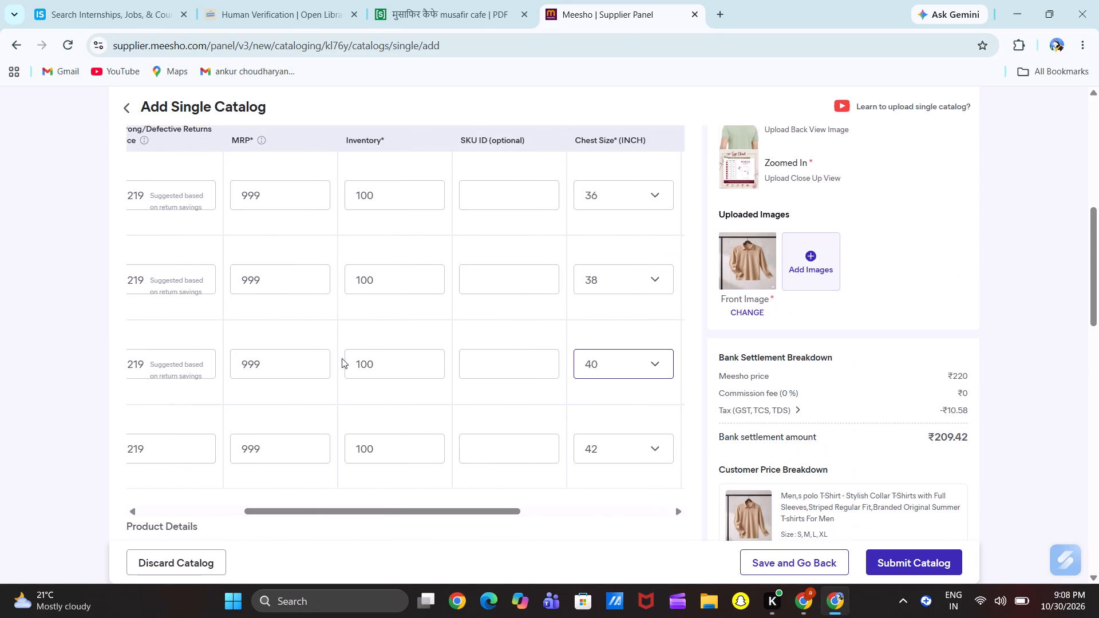
pyautogui.hscroll(3, 342, 358)
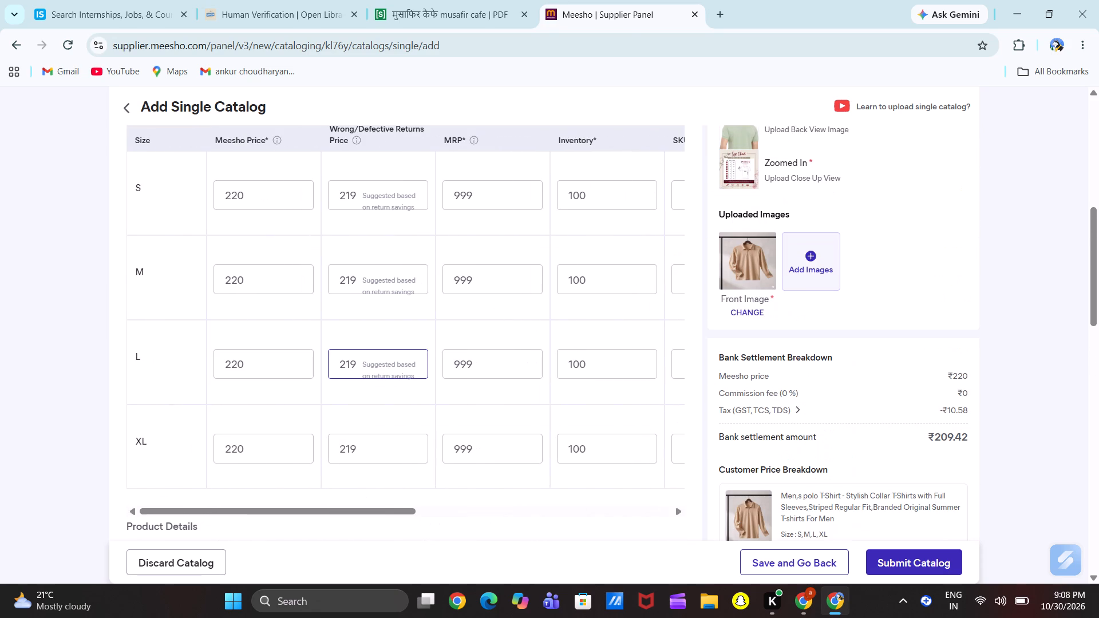
# Submit the completed six-product catalog for upload.
pyautogui.click(892, 563)
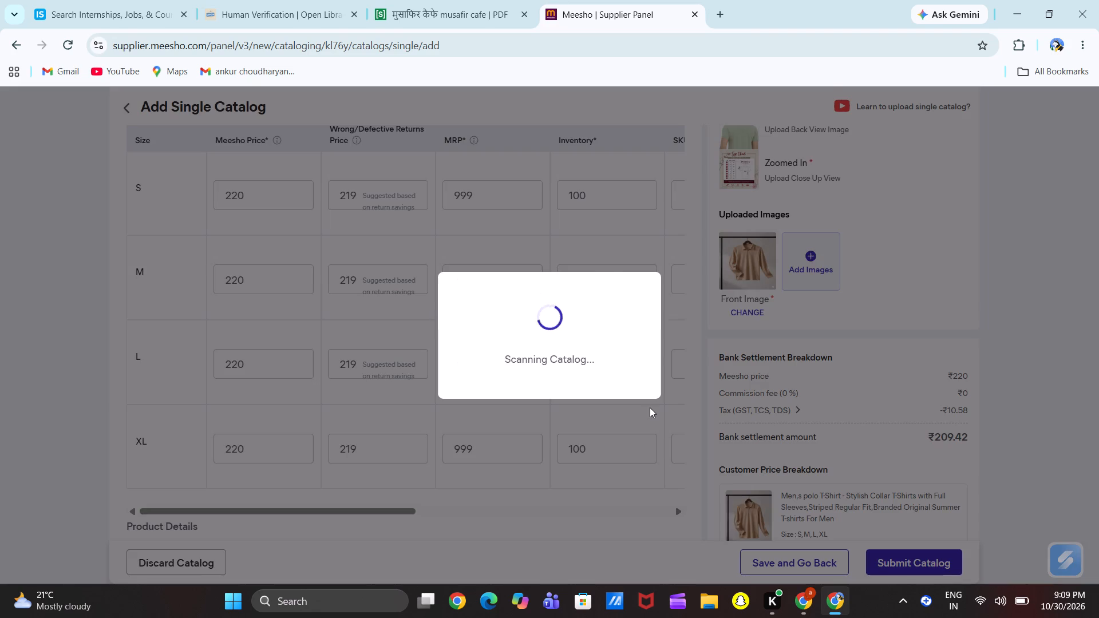
pyautogui.click(649, 356)
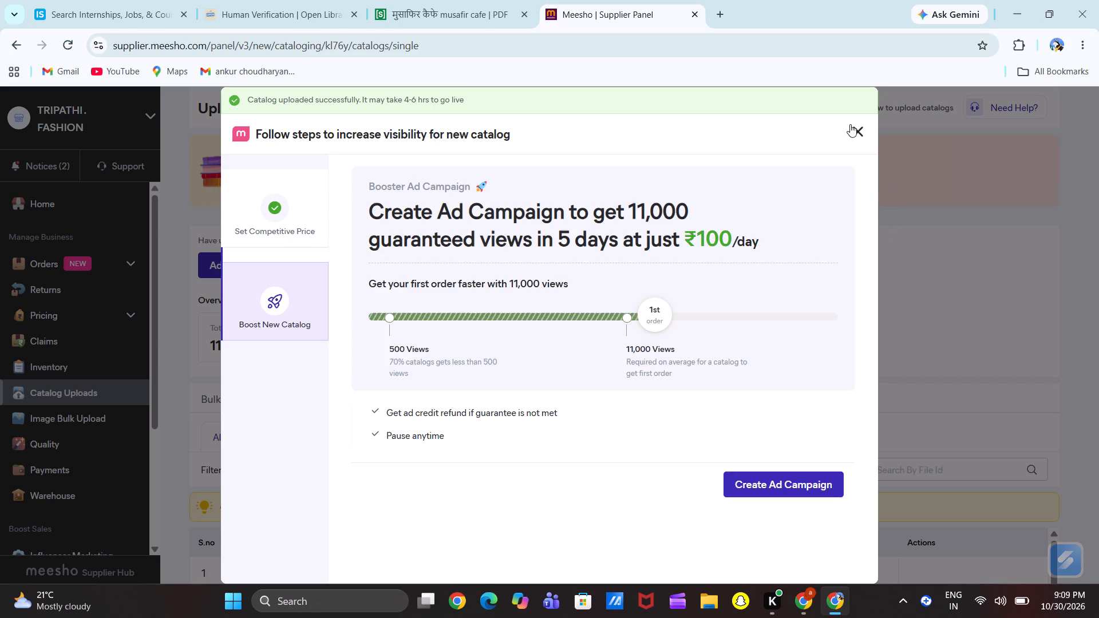
# Dismiss the ad campaign offer and open the six-product draft T-shirt catalog with the grey collared shirt for editing.
pyautogui.click(856, 128)
pyautogui.scroll(-1, 697, 359)
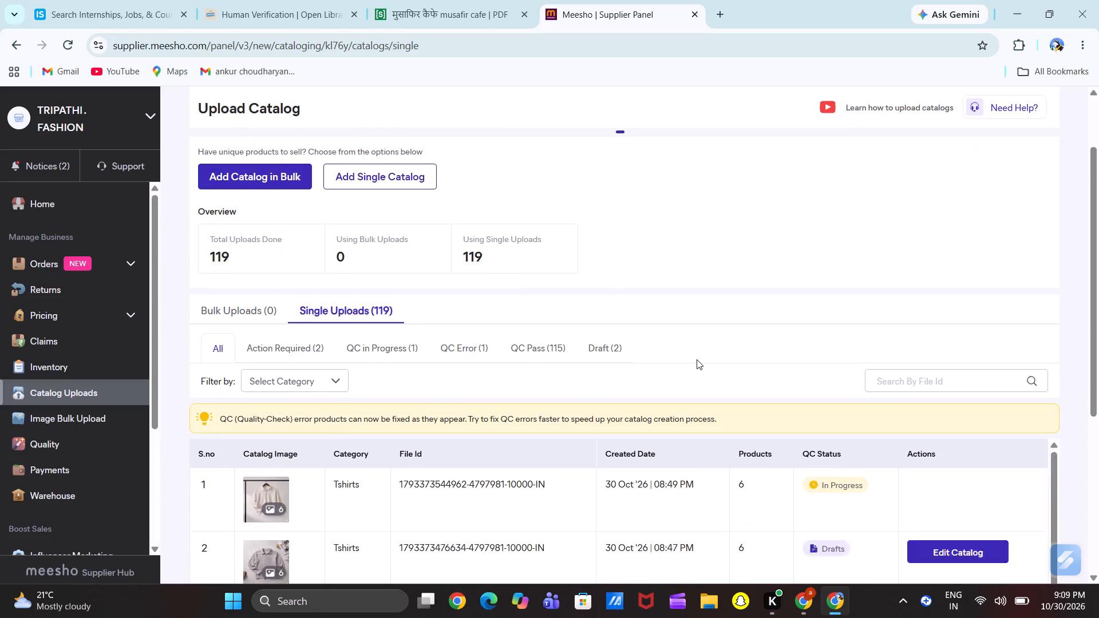
pyautogui.scroll(-2, 697, 359)
pyautogui.click(596, 237)
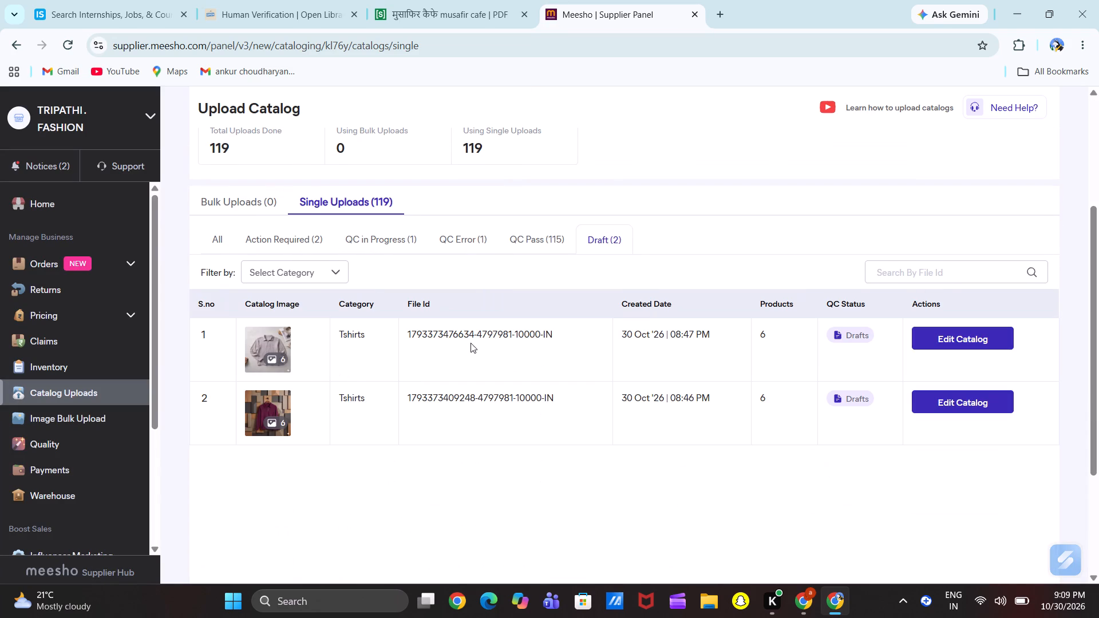
pyautogui.click(954, 328)
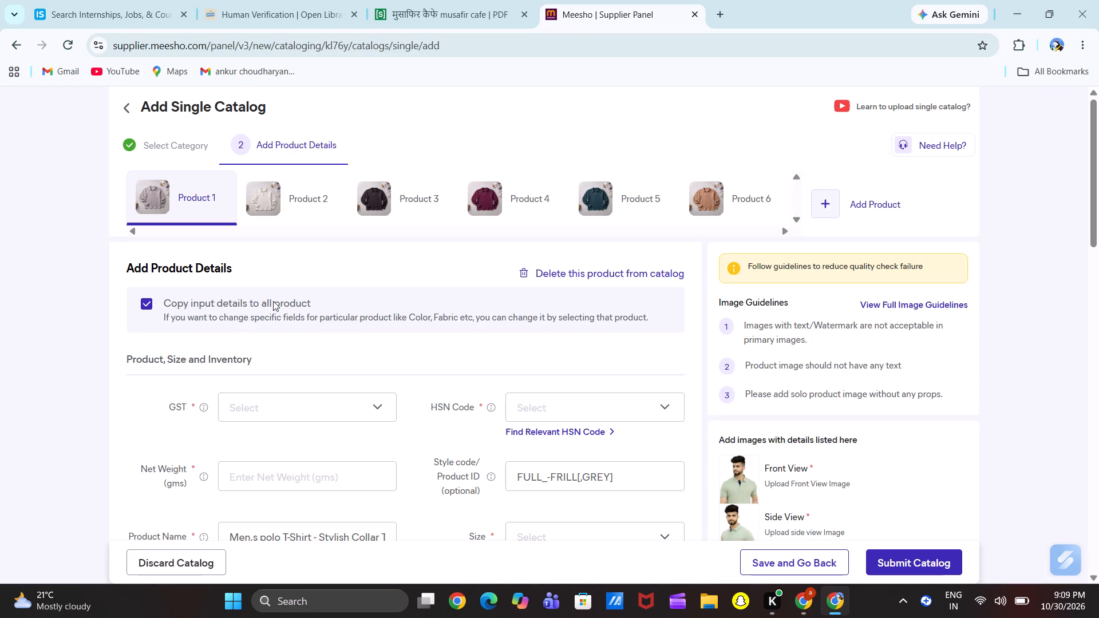
# Set Product 1's GST to 5, HSN code to 610910 and net weight to 100 grams.
pyautogui.click(267, 411)
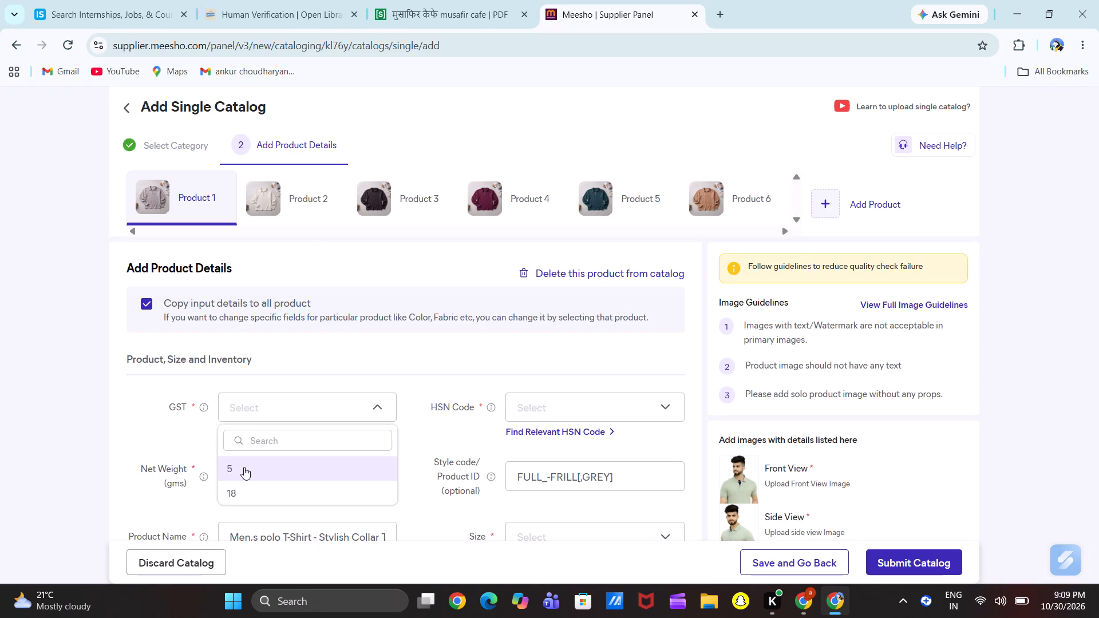
pyautogui.click(244, 467)
pyautogui.click(548, 411)
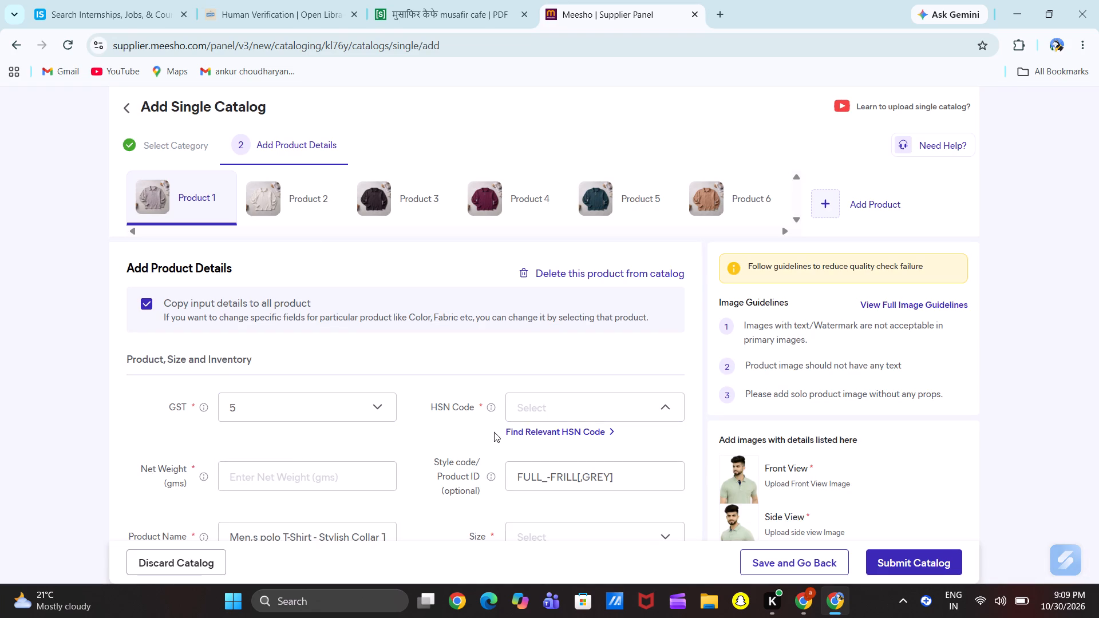
pyautogui.click(555, 541)
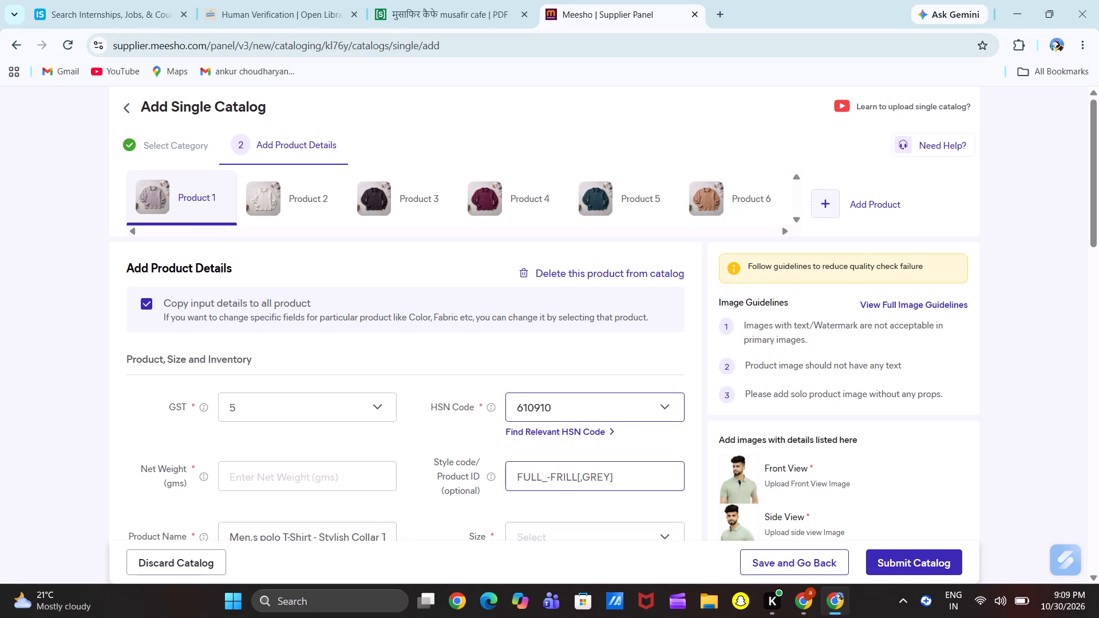
pyautogui.scroll(-2, 393, 496)
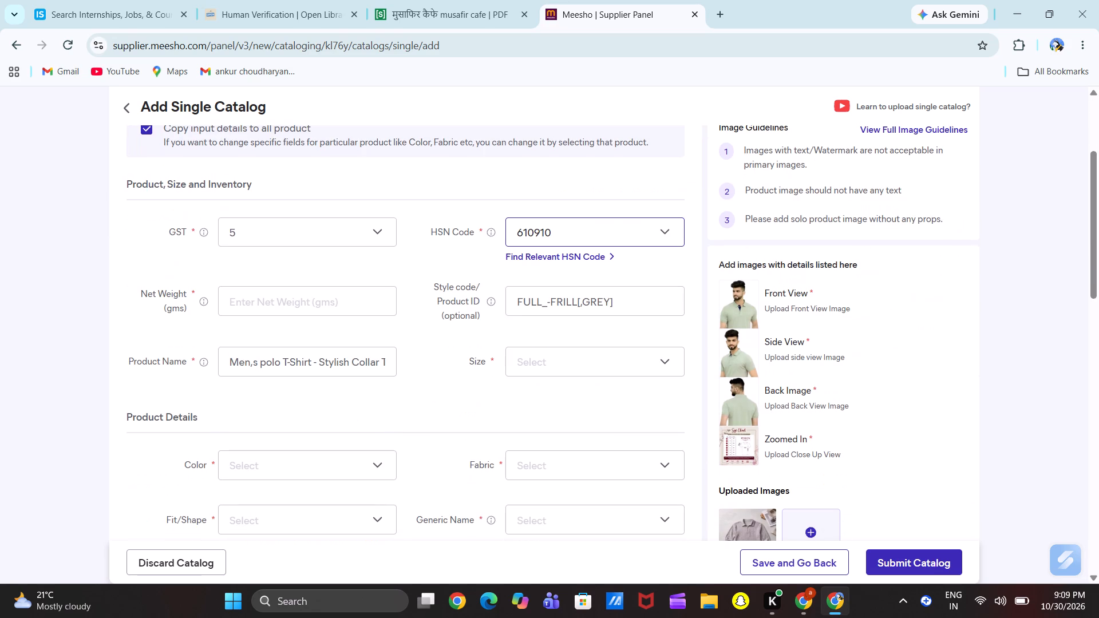
pyautogui.click(307, 295)
pyautogui.write('100')
# Apply sizes S, M, L and XL to Product 1.
pyautogui.click(582, 351)
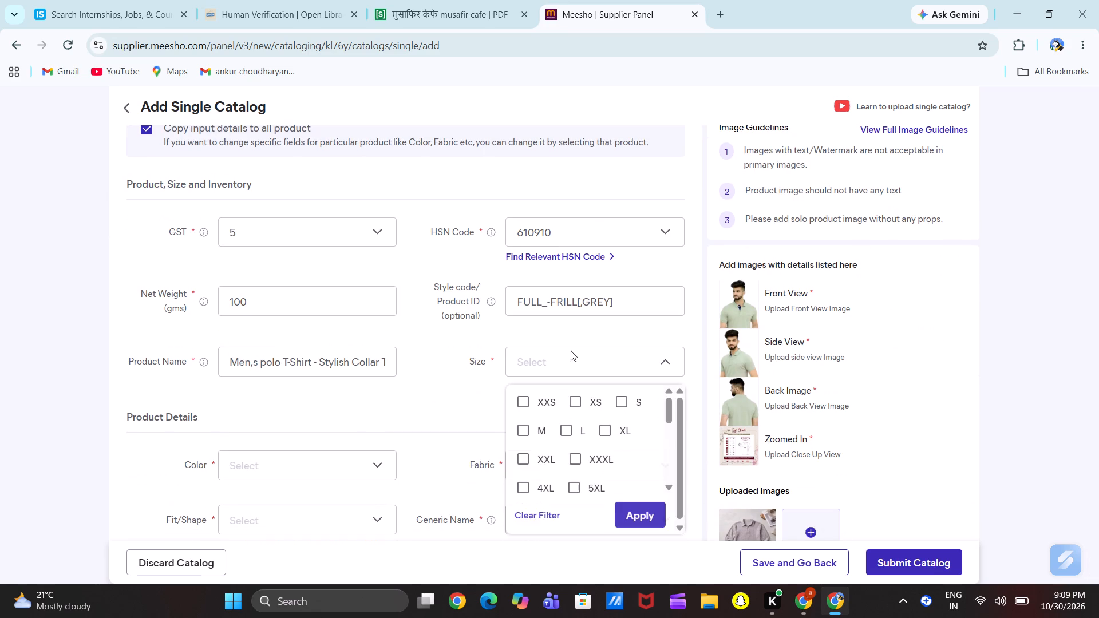
pyautogui.click(616, 401)
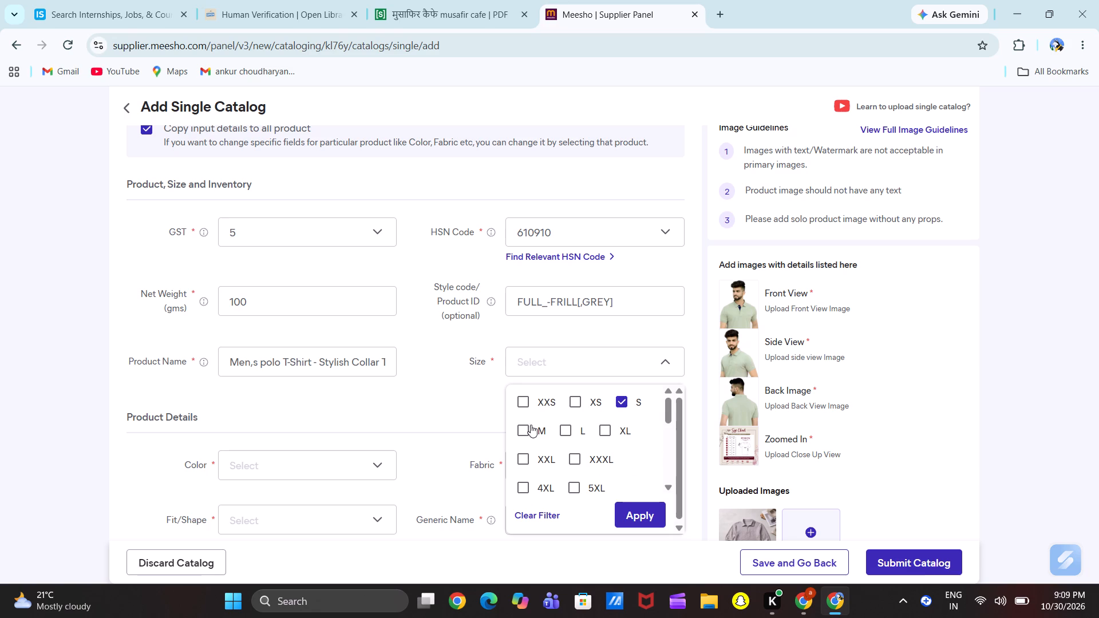
pyautogui.click(527, 424)
pyautogui.click(563, 426)
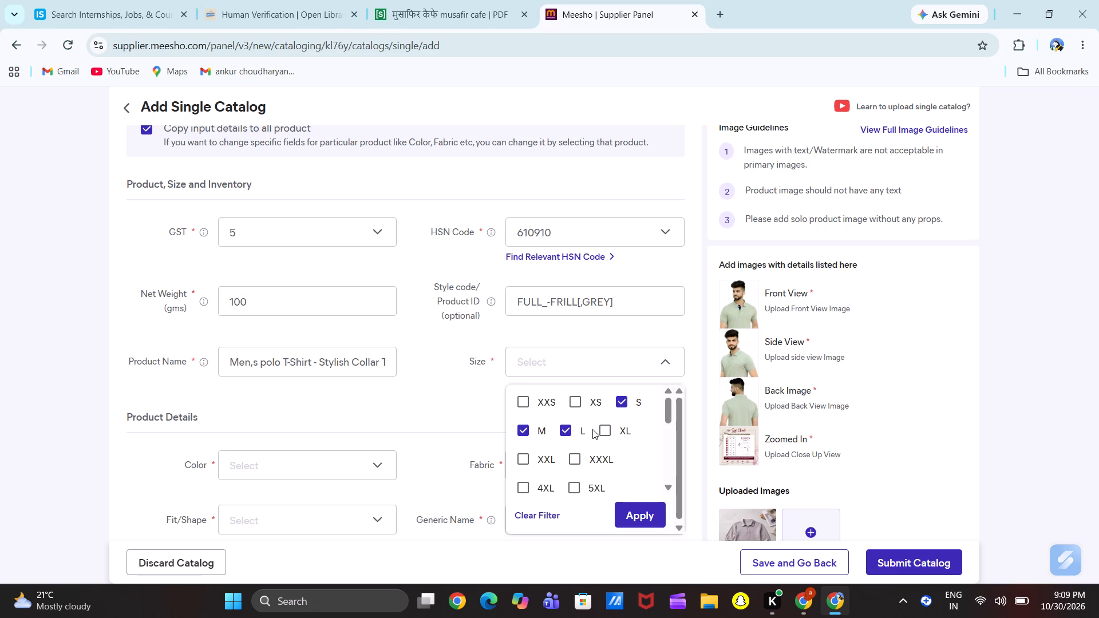
pyautogui.click(600, 430)
pyautogui.click(643, 512)
# Set Product 1's prices for all sizes: Meesho price 218, wrong/defective returns price 217 and MRP 899.
pyautogui.scroll(-2, 490, 457)
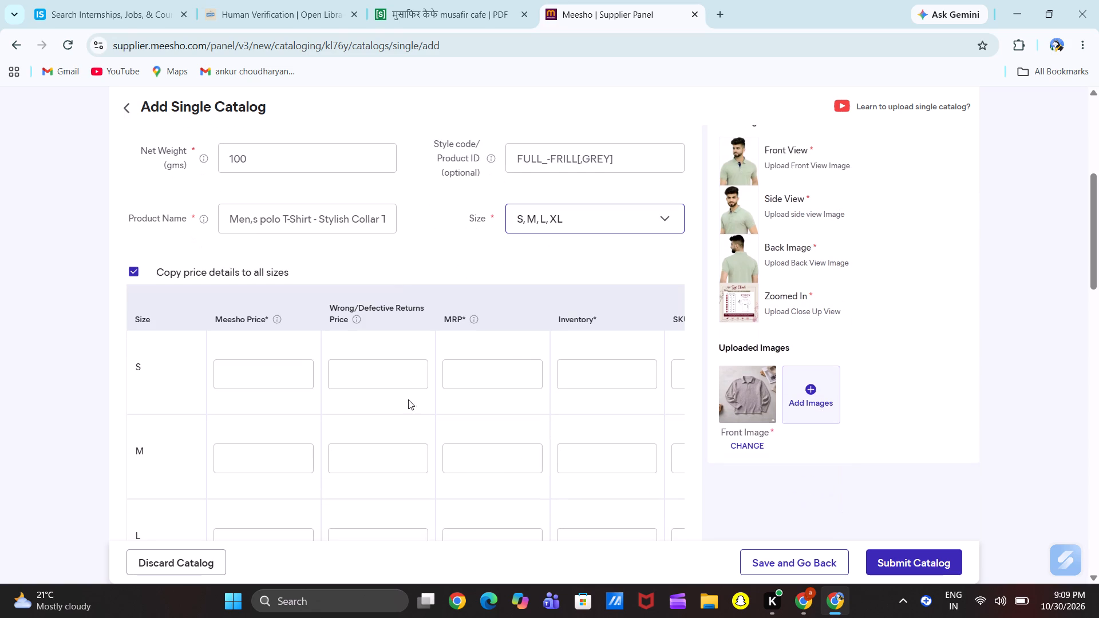
pyautogui.click(251, 366)
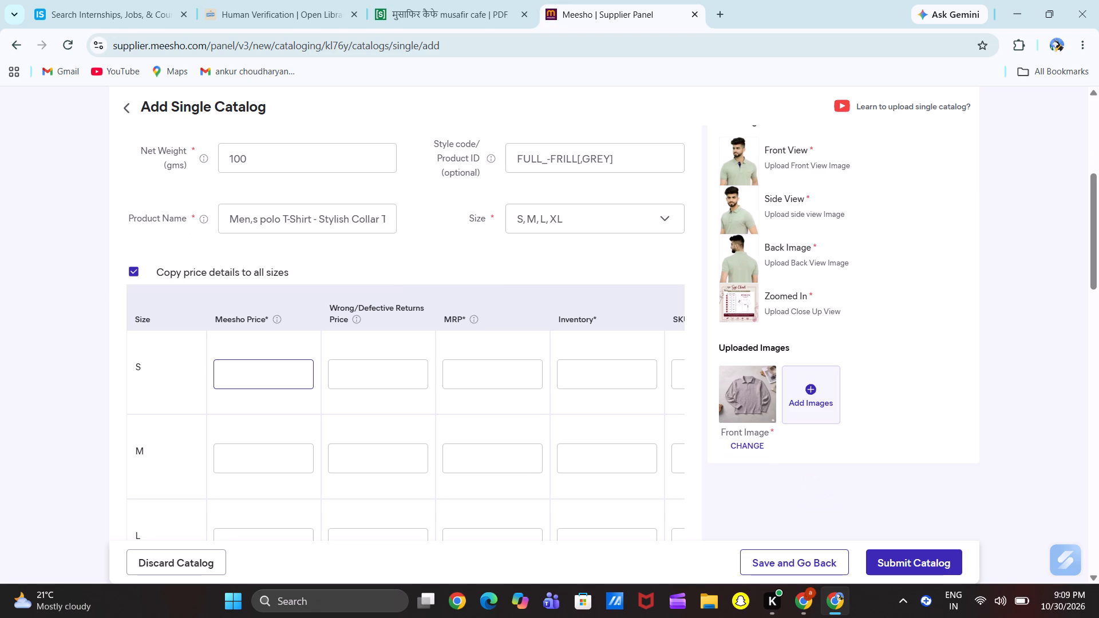
pyautogui.write('218')
pyautogui.click(367, 372)
pyautogui.press('BackSpace')
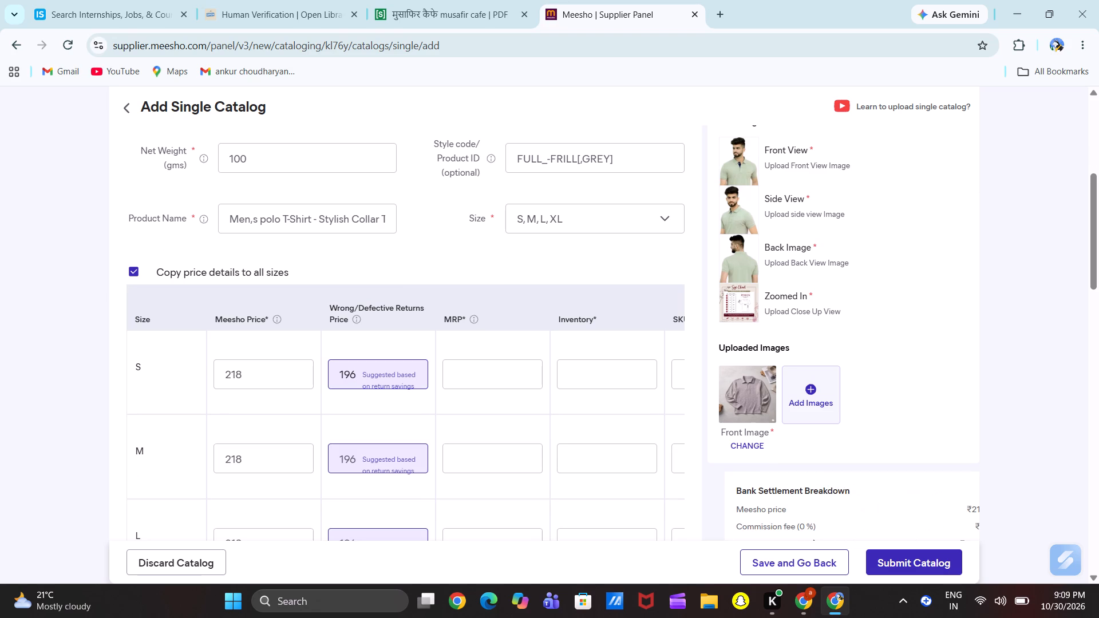
pyautogui.press('BackSpace')
pyautogui.press('BackSpace')
pyautogui.press('BackSpace')
pyautogui.write('217')
pyautogui.click(511, 368)
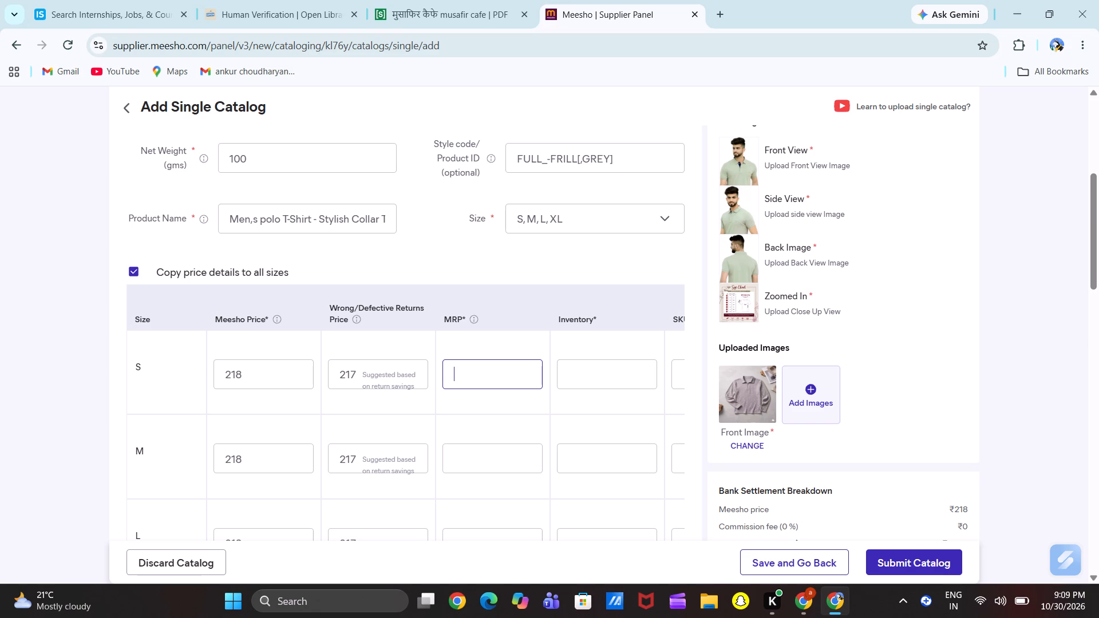
pyautogui.write('899')
# Set the inventory to 100 for each of Product 1's sizes S, M, L and XL.
pyautogui.click(610, 366)
pyautogui.write('100')
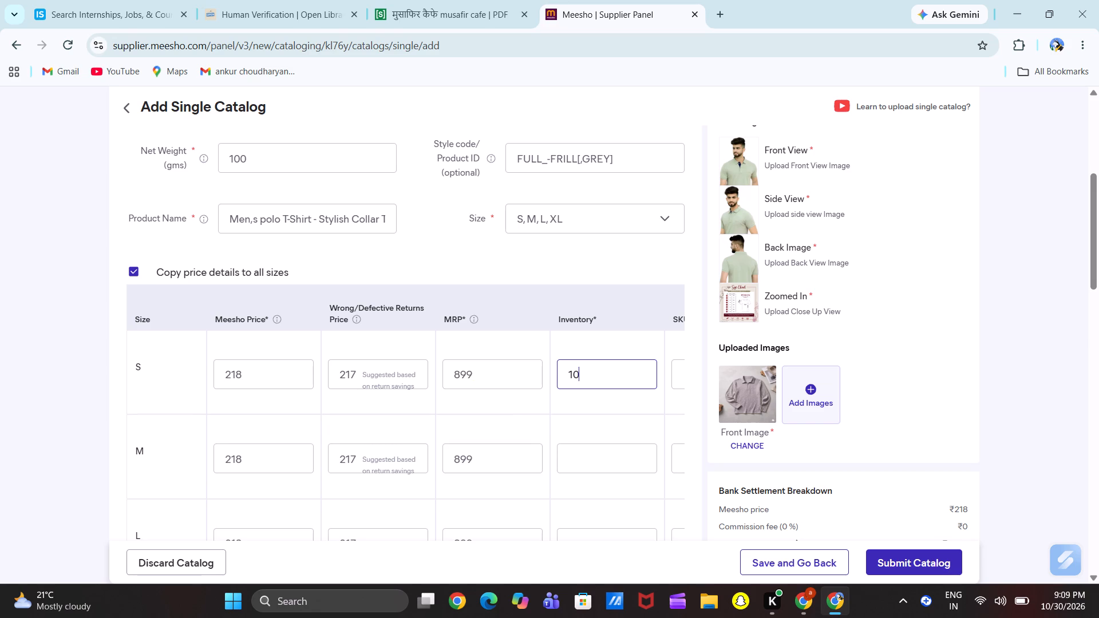
pyautogui.click(620, 458)
pyautogui.write('100')
pyautogui.scroll(-2, 600, 521)
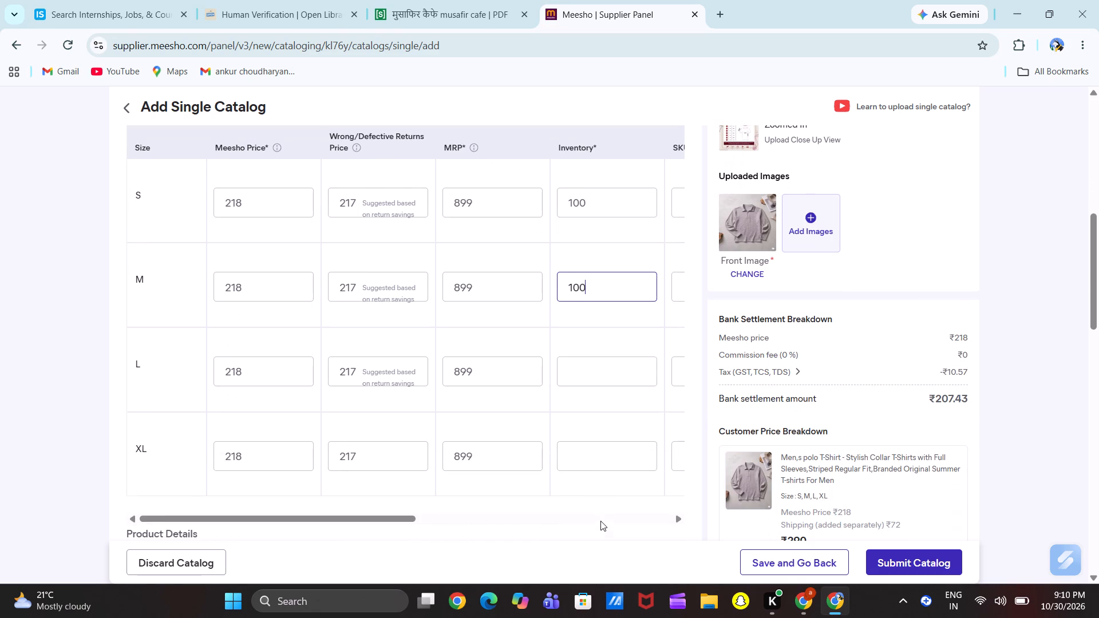
pyautogui.click(586, 383)
pyautogui.write('100')
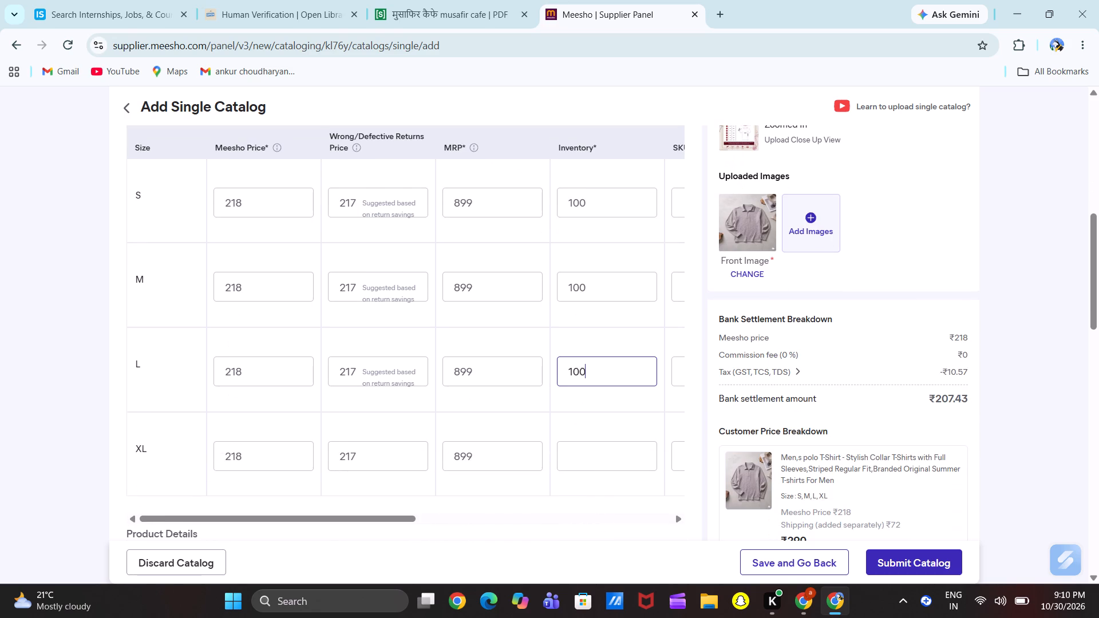
pyautogui.click(607, 456)
pyautogui.write('100')
# Set Product 1's chest size to 36 inches for size S and 38 inches for size M.
pyautogui.hscroll(-2, 543, 395)
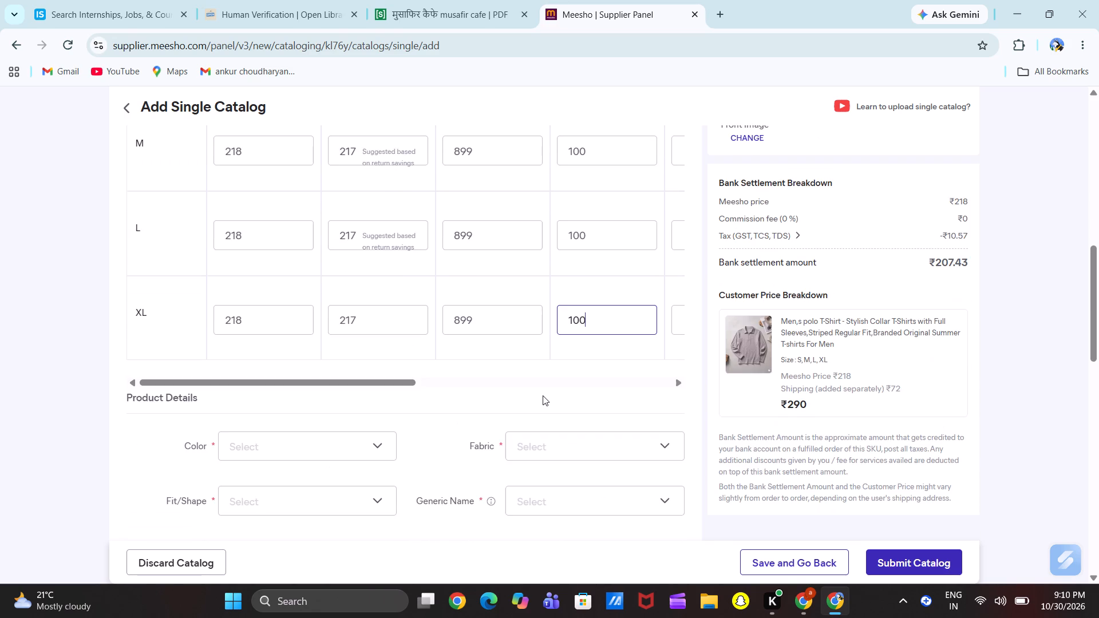
pyautogui.hscroll(-4, 543, 395)
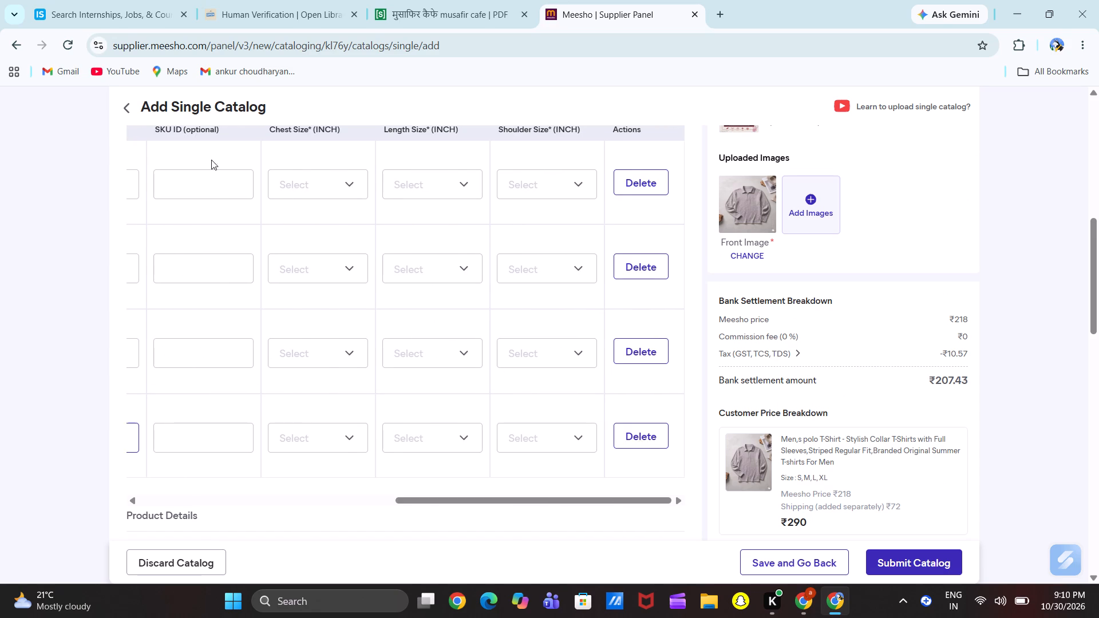
pyautogui.click(302, 187)
pyautogui.scroll(-2, 345, 320)
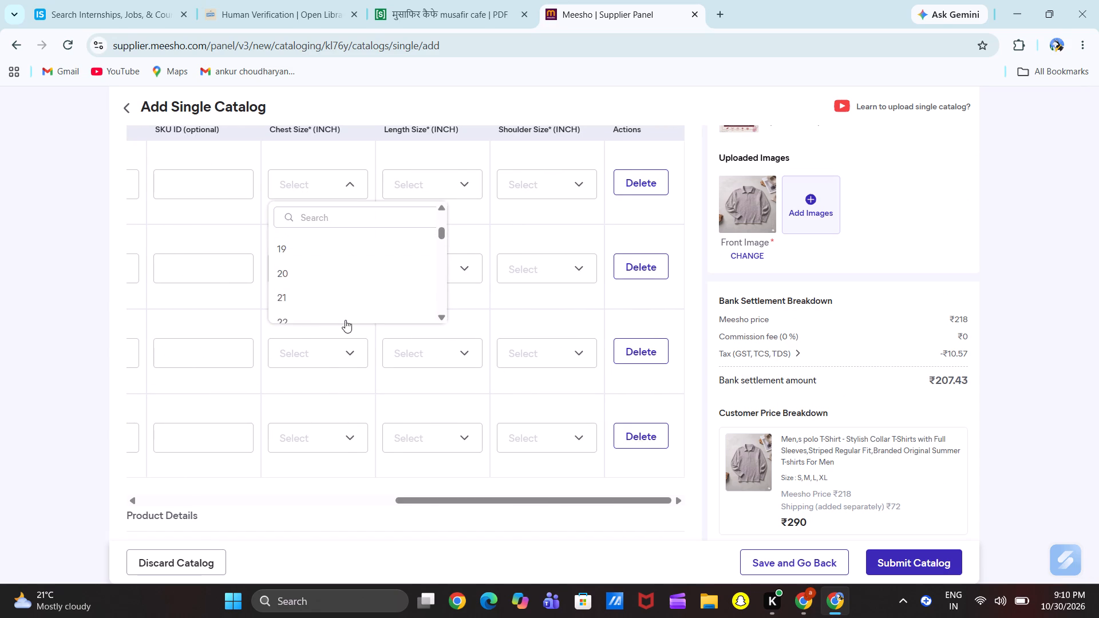
pyautogui.scroll(-5, 345, 320)
pyautogui.click(312, 272)
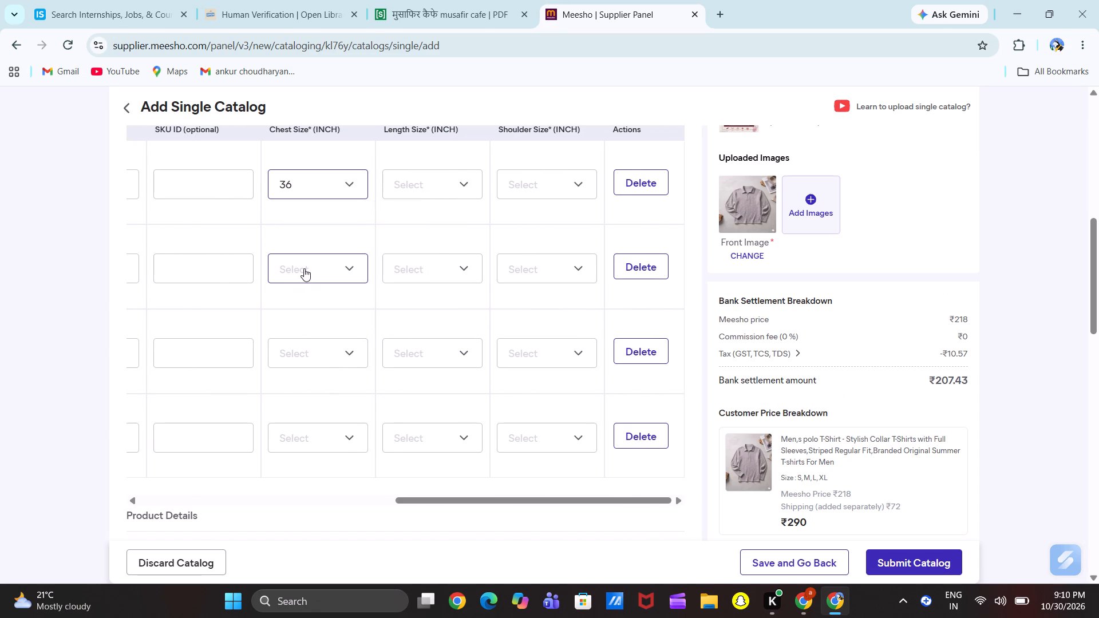
pyautogui.click(304, 268)
pyautogui.scroll(-5, 318, 365)
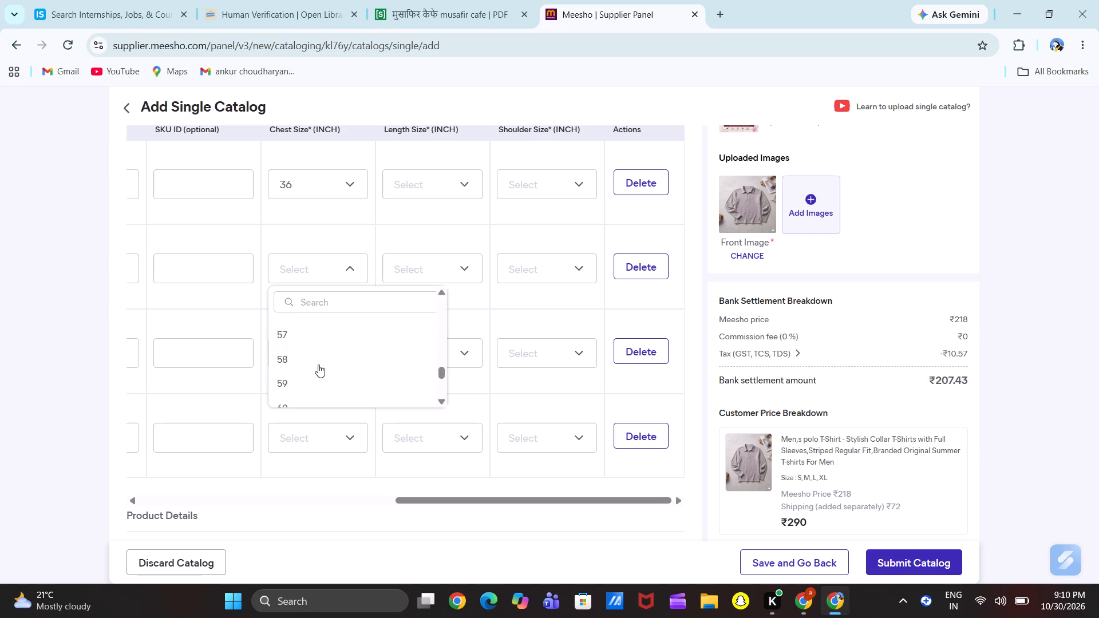
pyautogui.scroll(-1, 318, 365)
pyautogui.scroll(1, 318, 365)
pyautogui.scroll(-1, 318, 365)
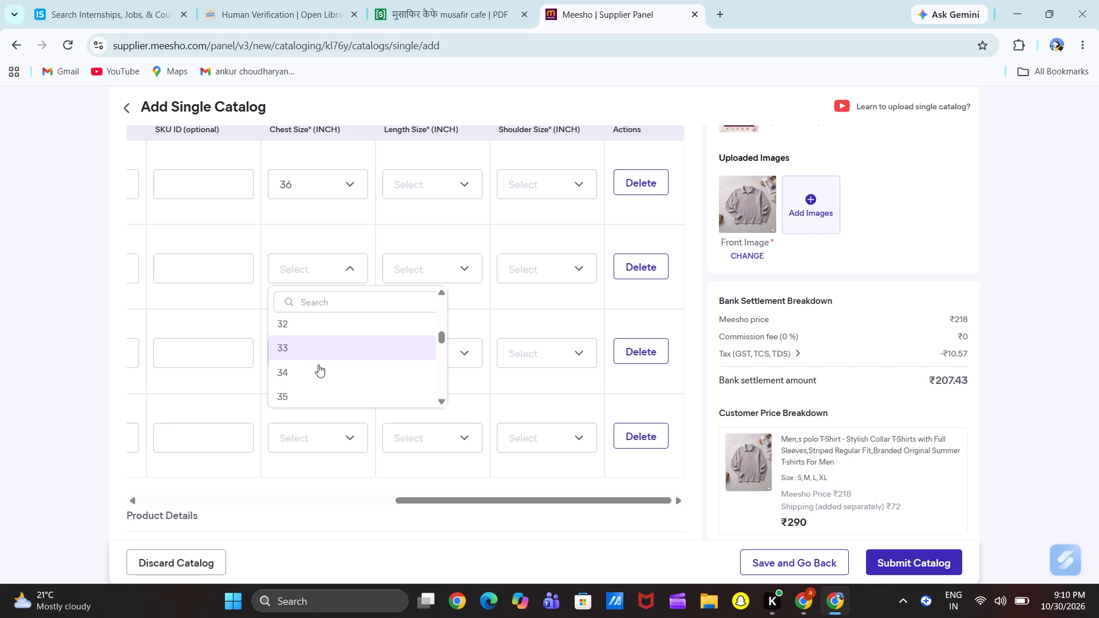
pyautogui.scroll(-1, 318, 365)
pyautogui.click(318, 365)
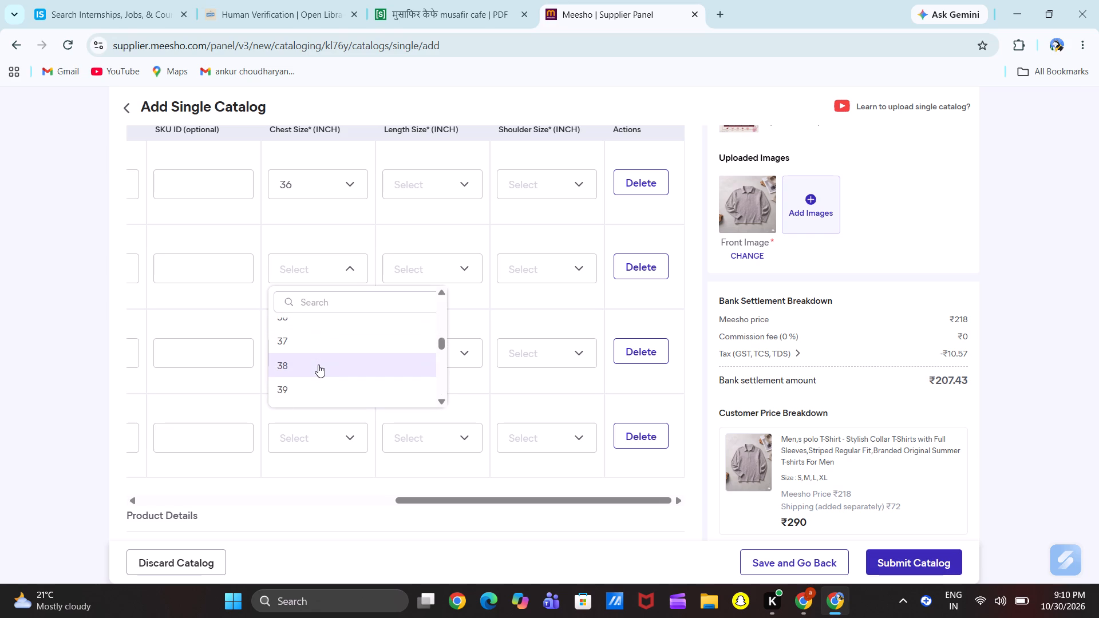
# Set Product 1's chest size to 40 inches for size L and 42 inches for size XL.
pyautogui.click(318, 359)
pyautogui.scroll(-2, 357, 439)
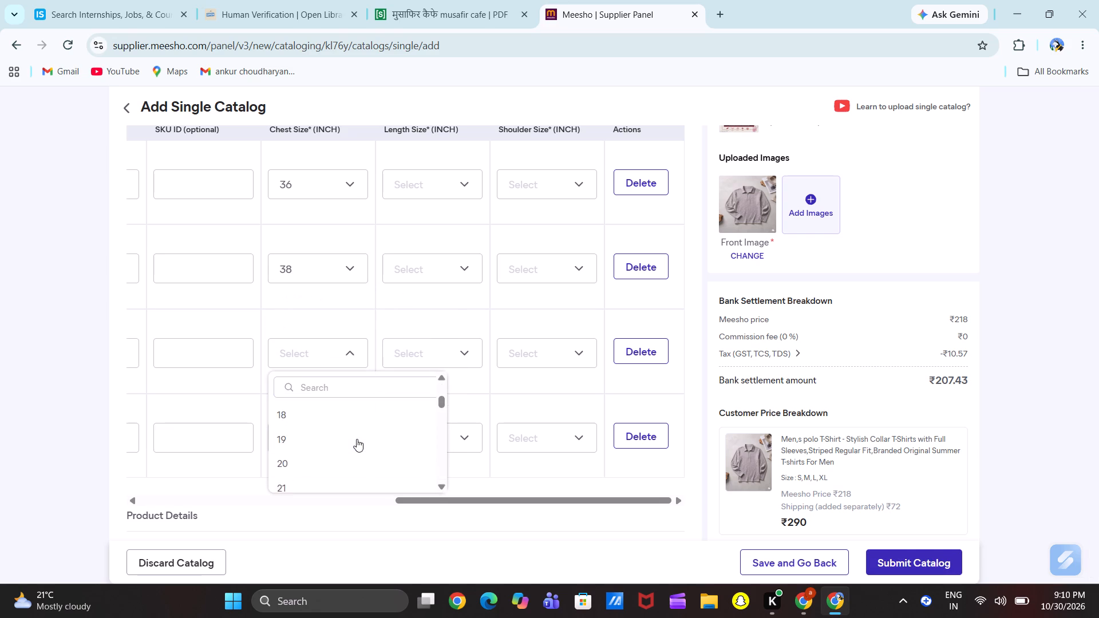
pyautogui.scroll(-5, 357, 439)
pyautogui.scroll(1, 357, 439)
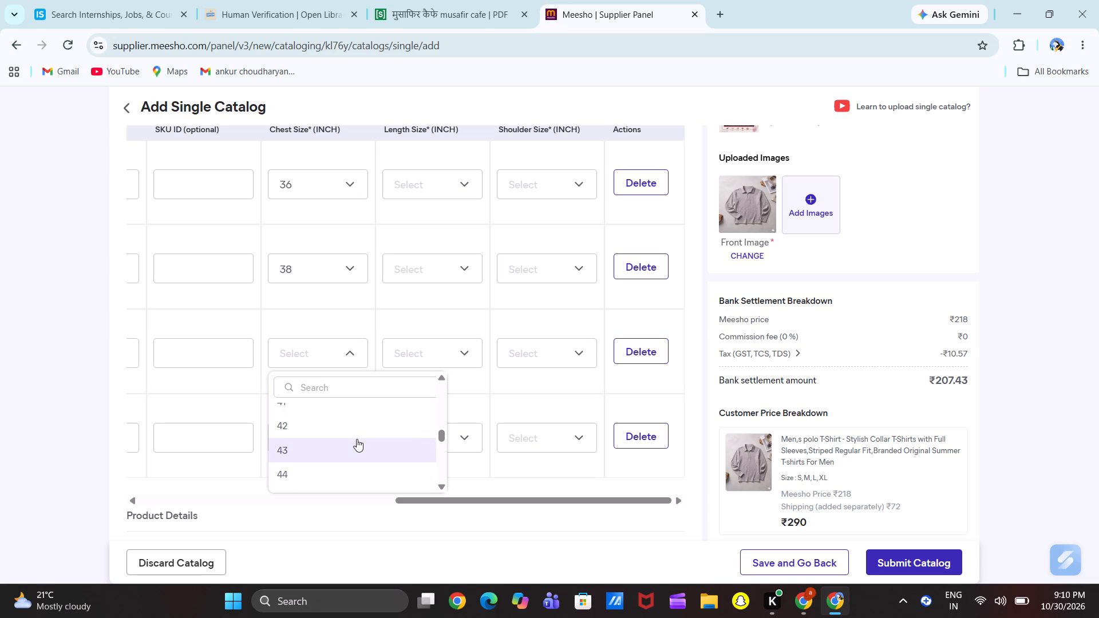
pyautogui.scroll(1, 357, 439)
pyautogui.click(357, 439)
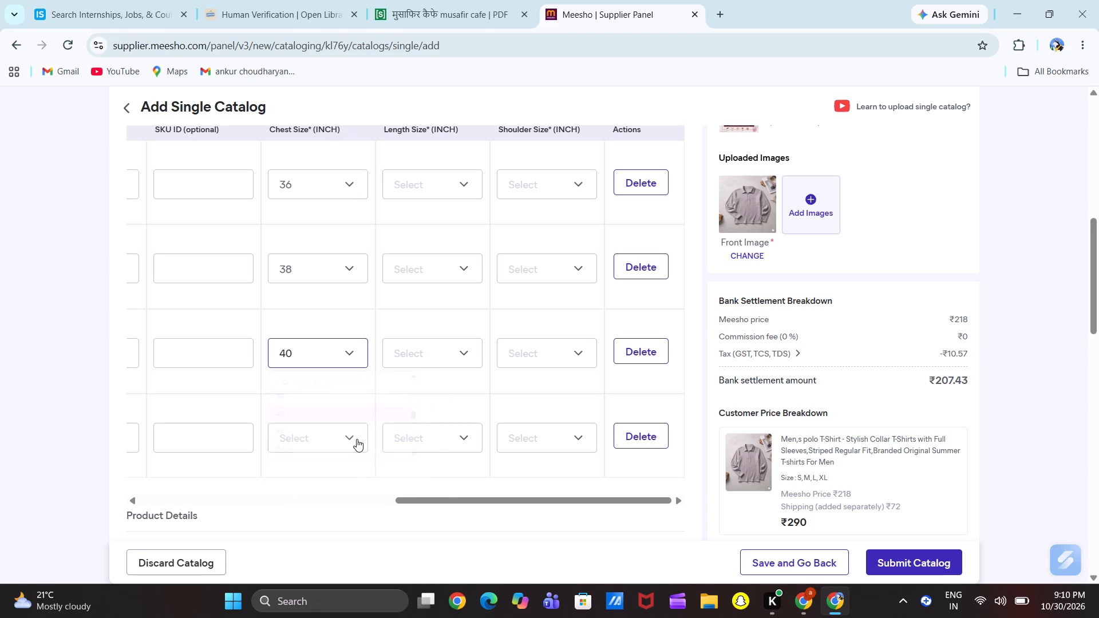
pyautogui.click(313, 438)
pyautogui.scroll(-2, 335, 492)
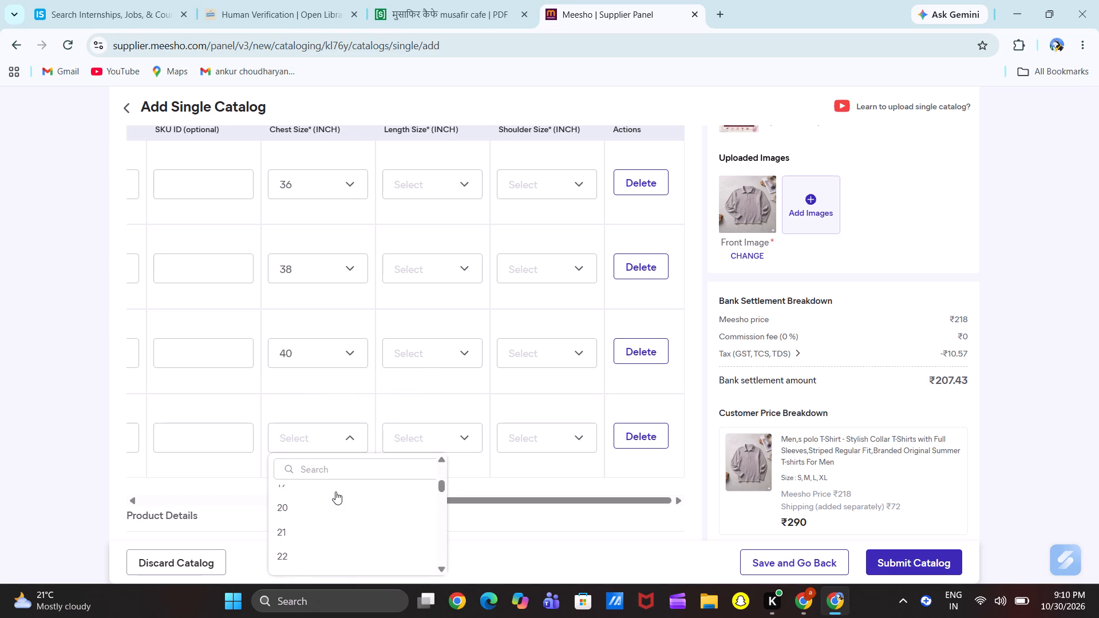
pyautogui.scroll(-6, 335, 492)
pyautogui.click(314, 488)
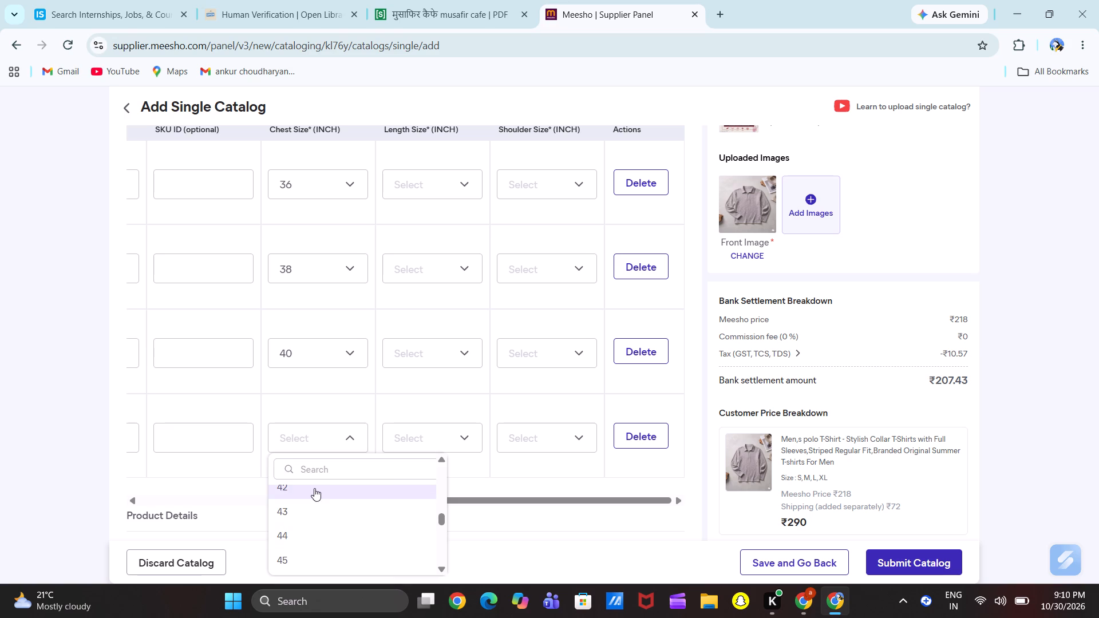
# Set Product 1's length size to 24.5 inches for size S and 25.5 inches for size M.
pyautogui.click(426, 201)
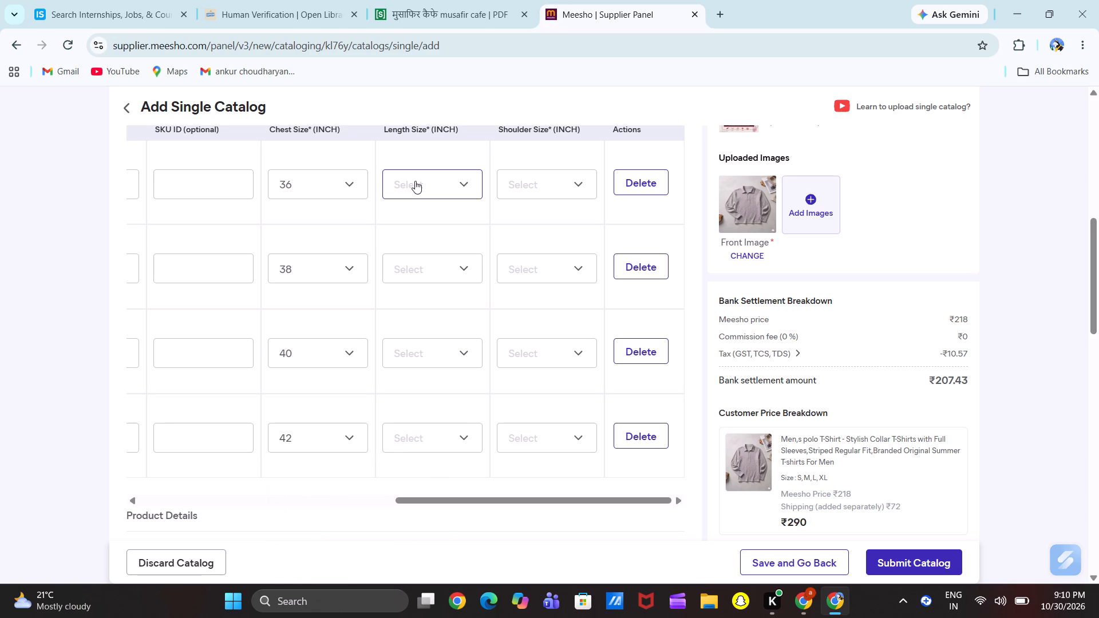
pyautogui.click(415, 181)
pyautogui.scroll(-2, 431, 300)
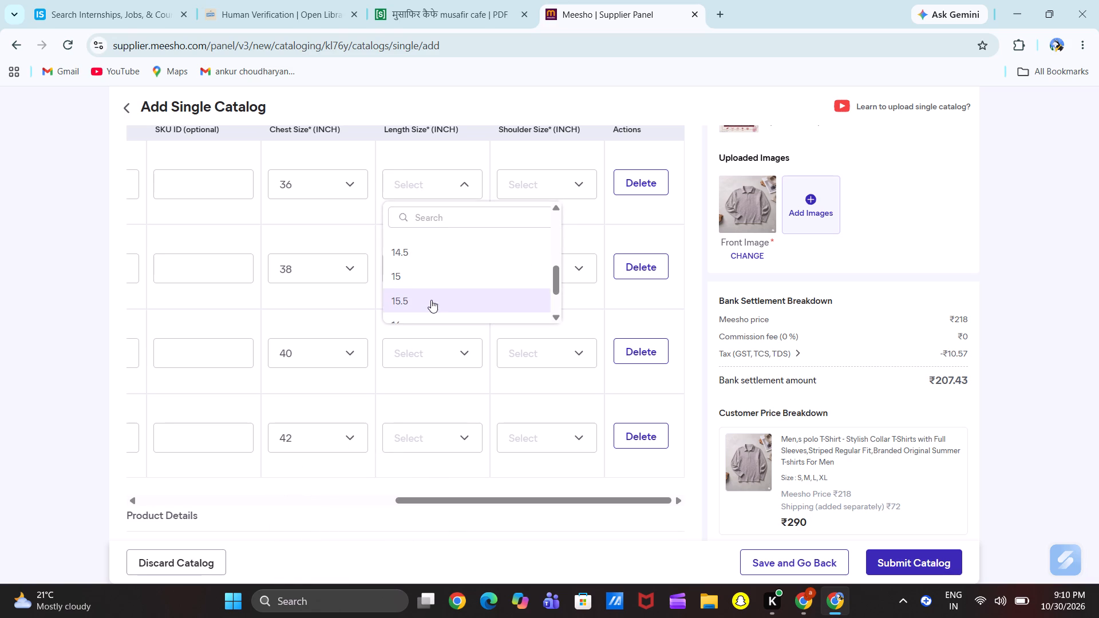
pyautogui.scroll(-3, 424, 295)
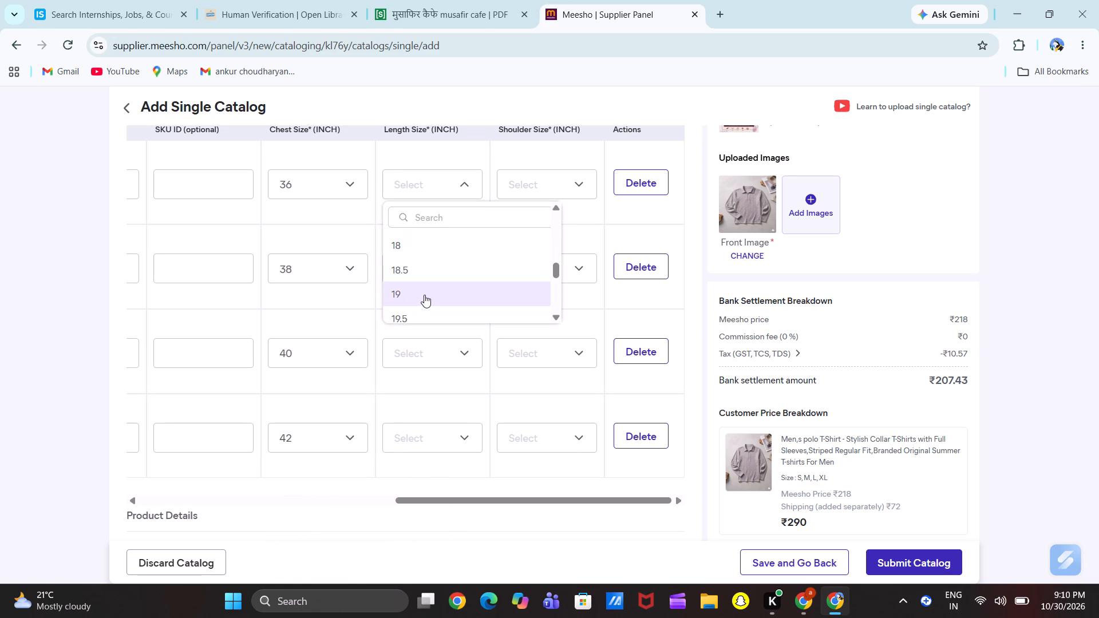
pyautogui.scroll(-3, 424, 295)
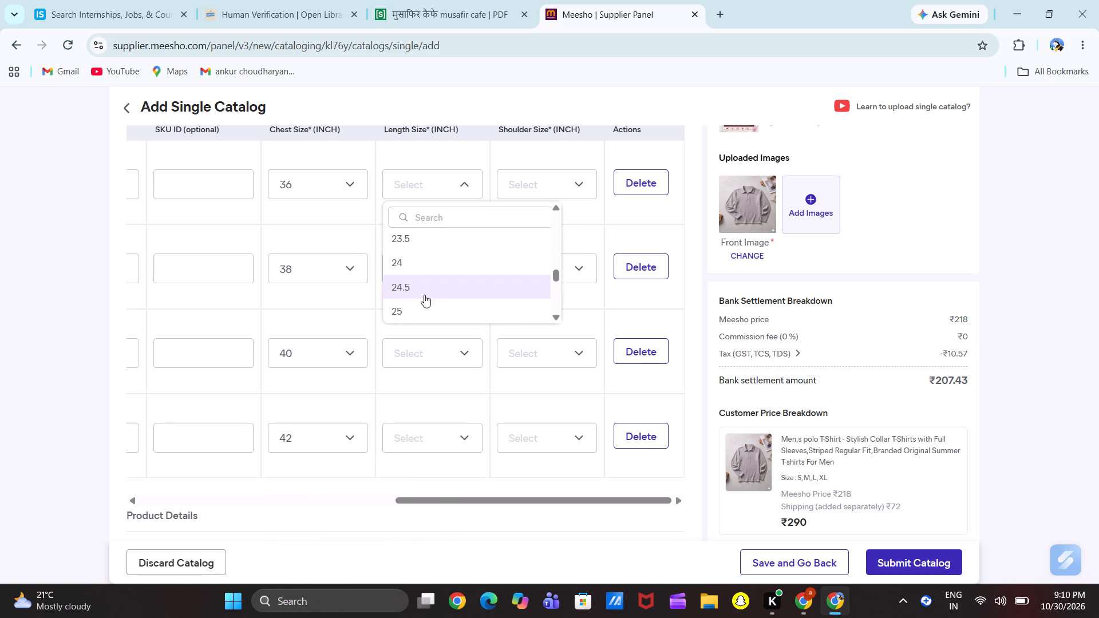
pyautogui.click(418, 287)
pyautogui.click(401, 268)
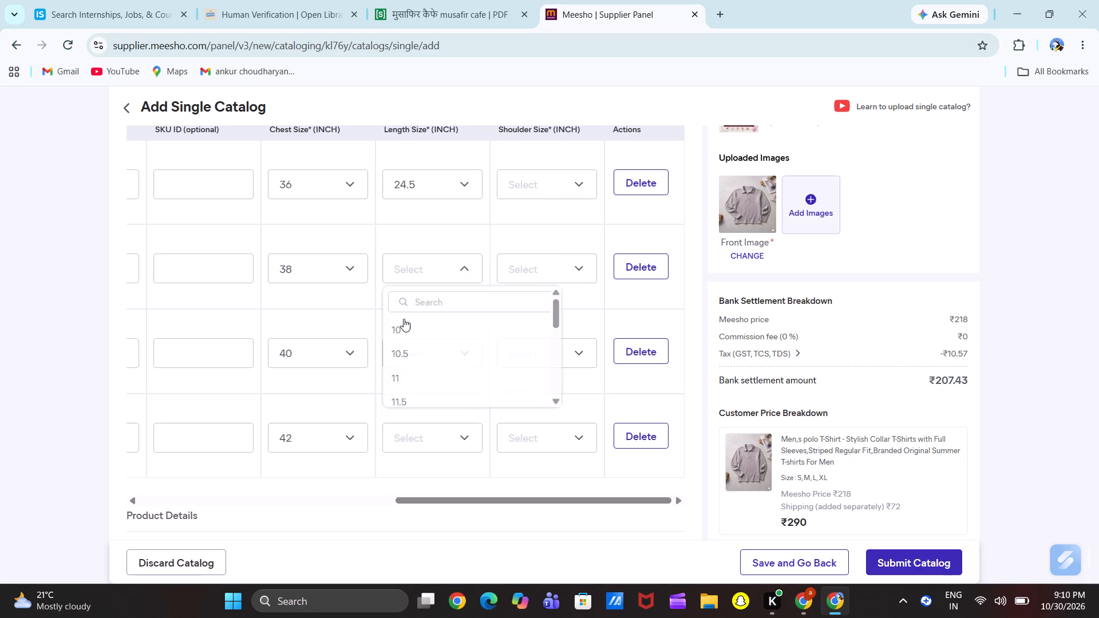
pyautogui.scroll(-5, 452, 348)
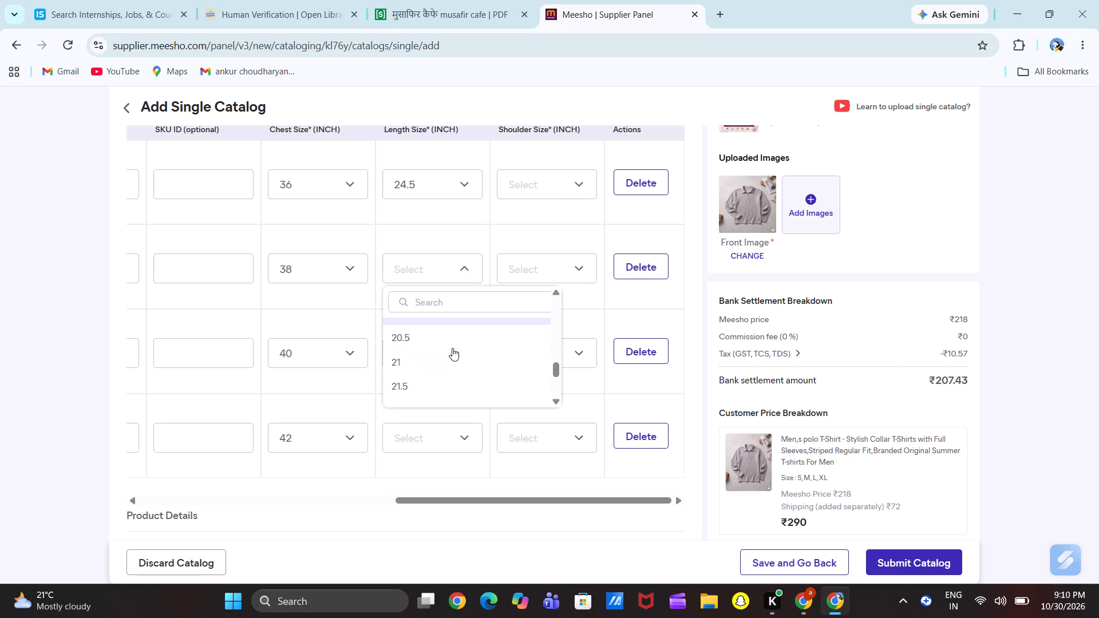
pyautogui.scroll(-3, 452, 348)
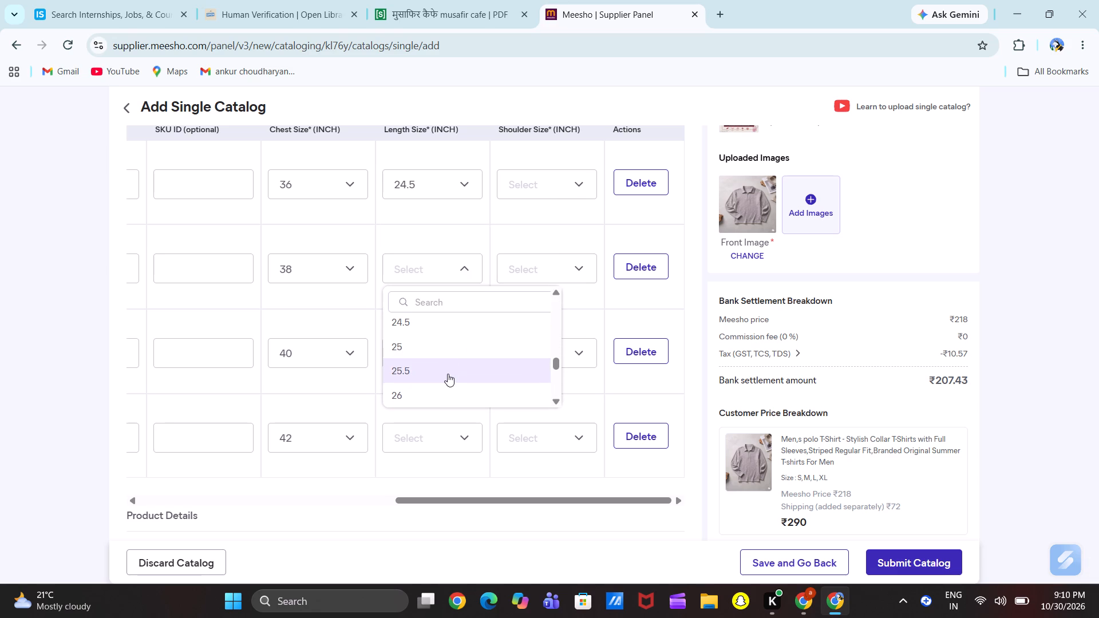
pyautogui.click(448, 374)
# Set Product 1's length size to 26.5 inches for size L and 27.5 inches for size XL.
pyautogui.click(437, 356)
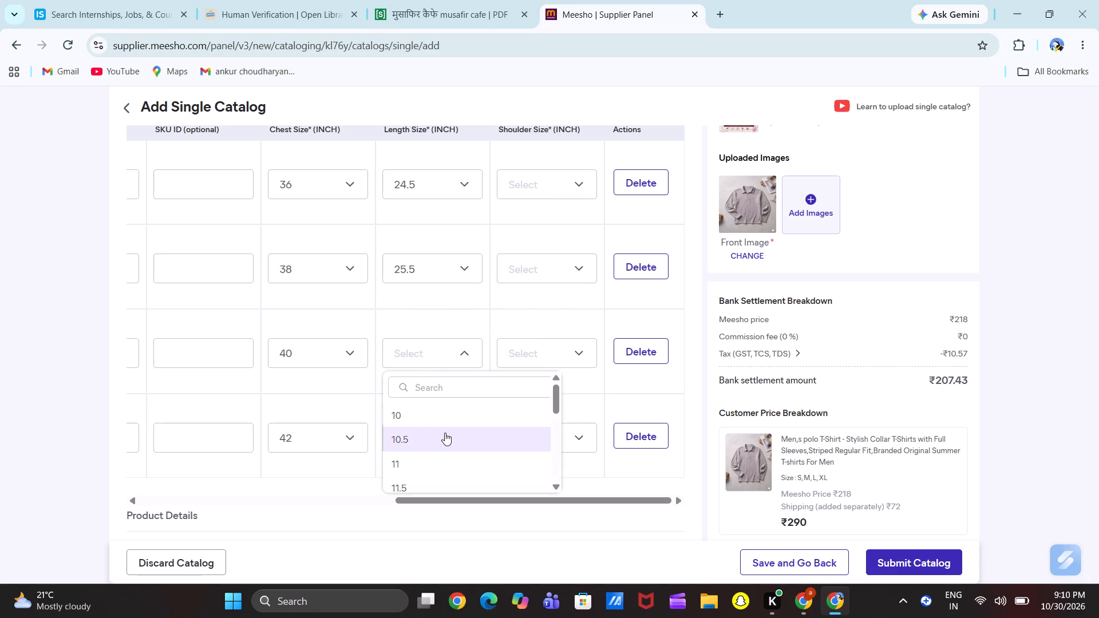
pyautogui.scroll(-7, 445, 433)
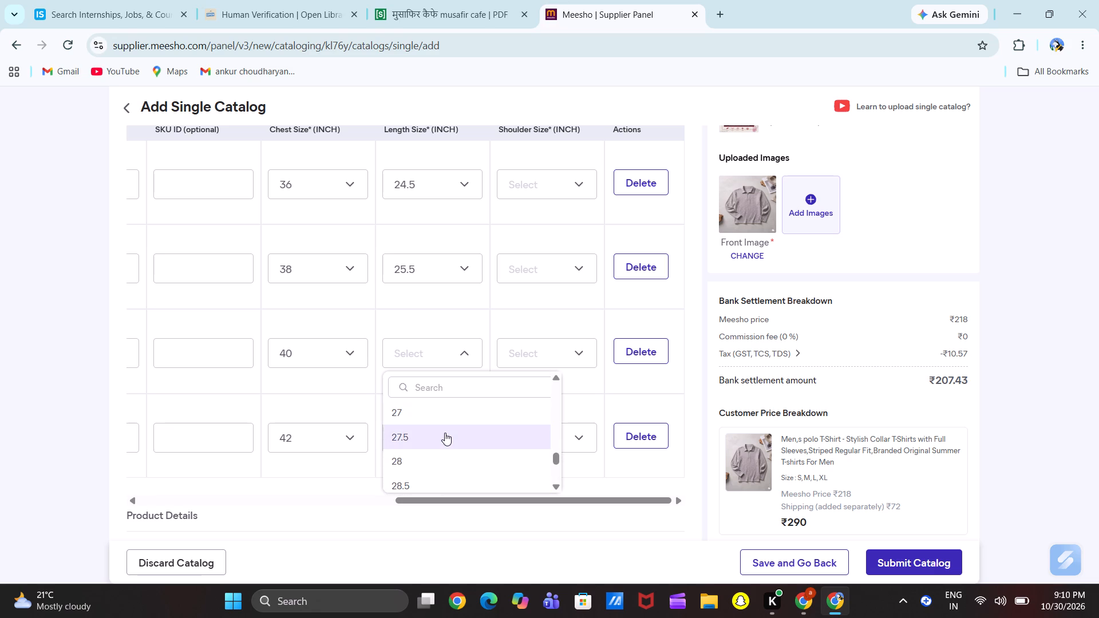
pyautogui.scroll(1, 445, 433)
pyautogui.click(445, 433)
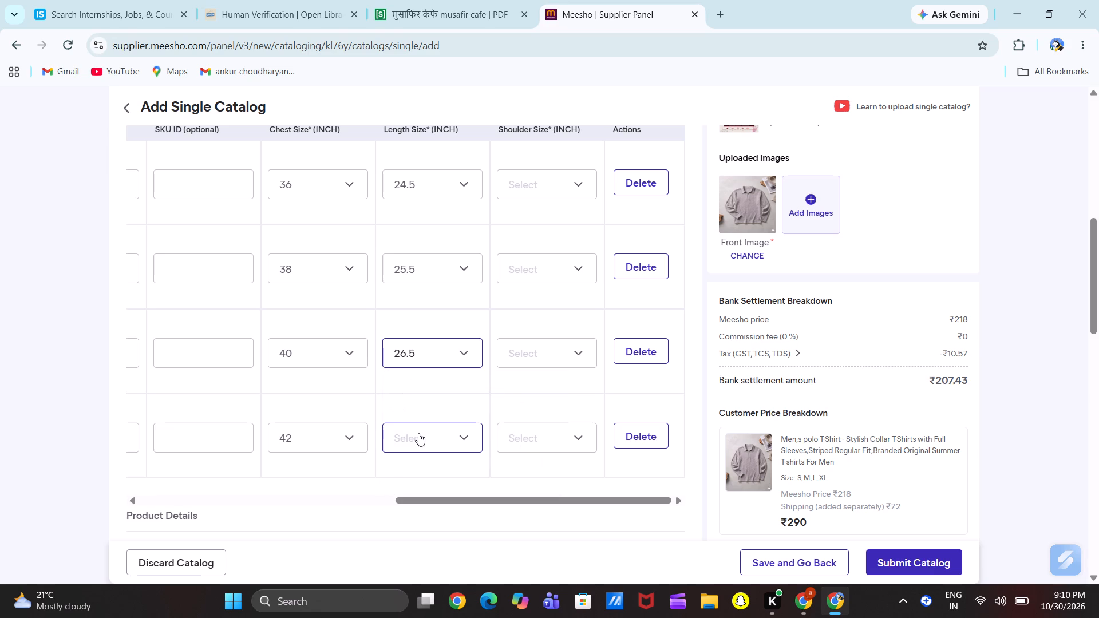
pyautogui.click(418, 433)
pyautogui.scroll(-4, 411, 481)
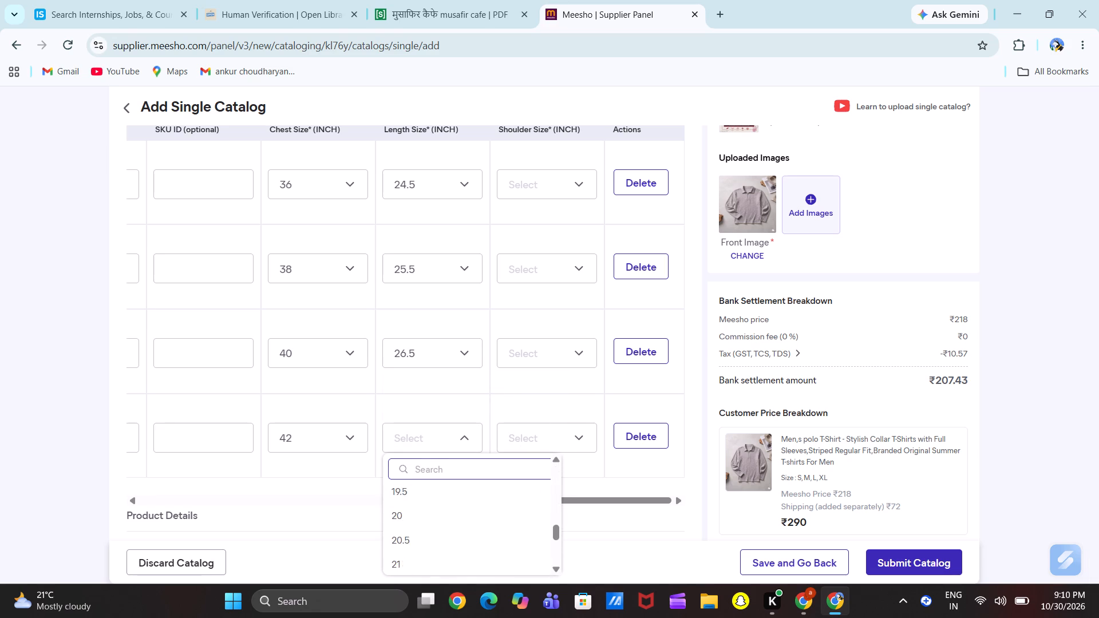
pyautogui.scroll(-6, 411, 481)
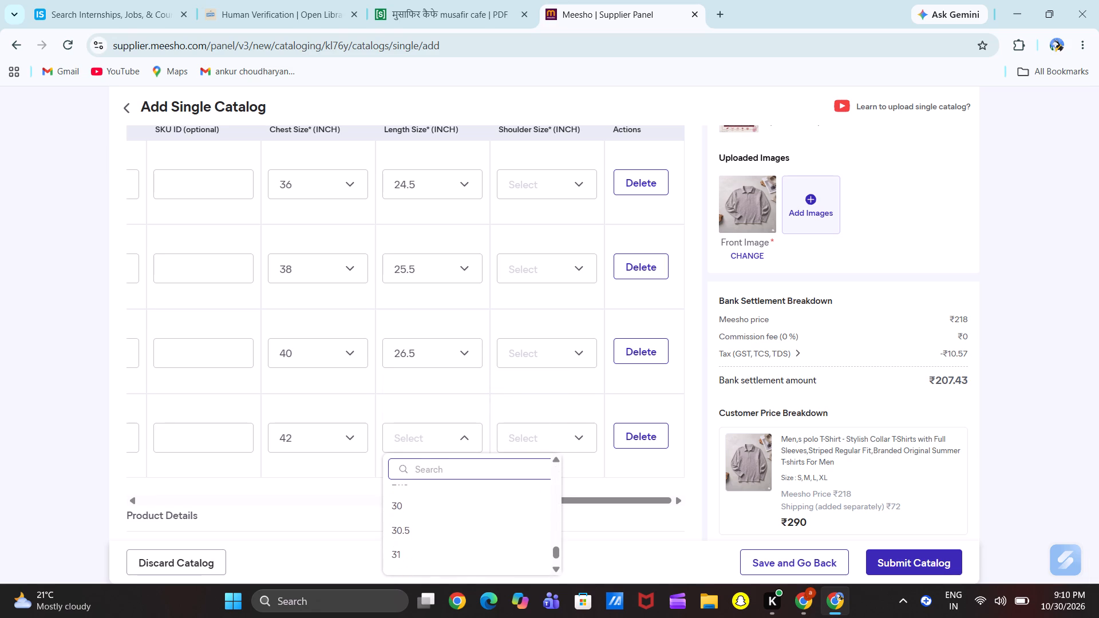
pyautogui.scroll(2, 411, 481)
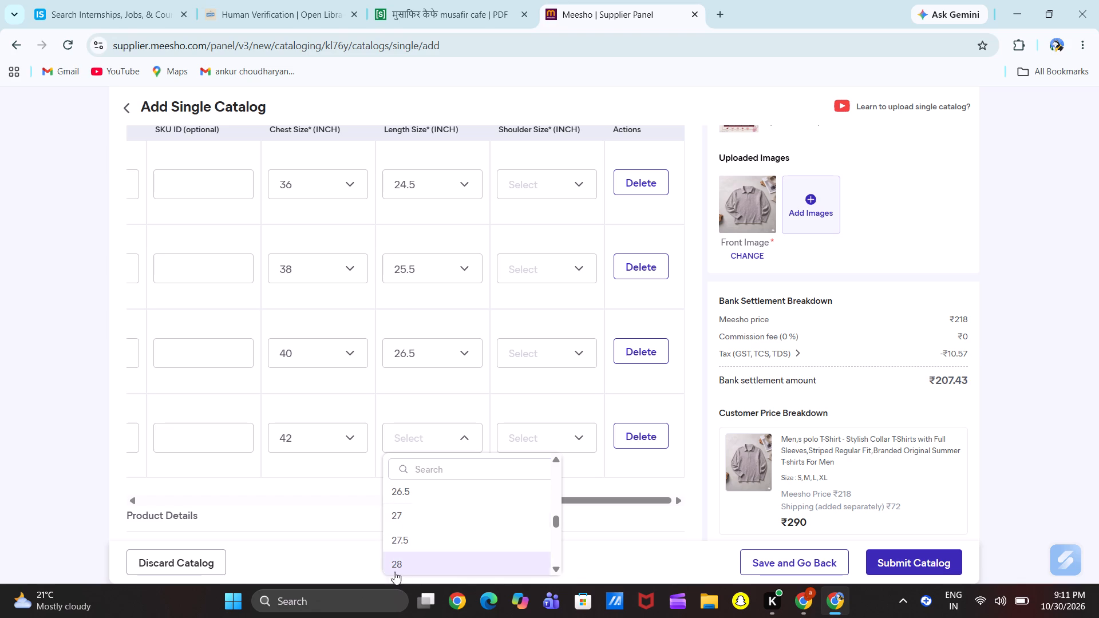
pyautogui.click(418, 538)
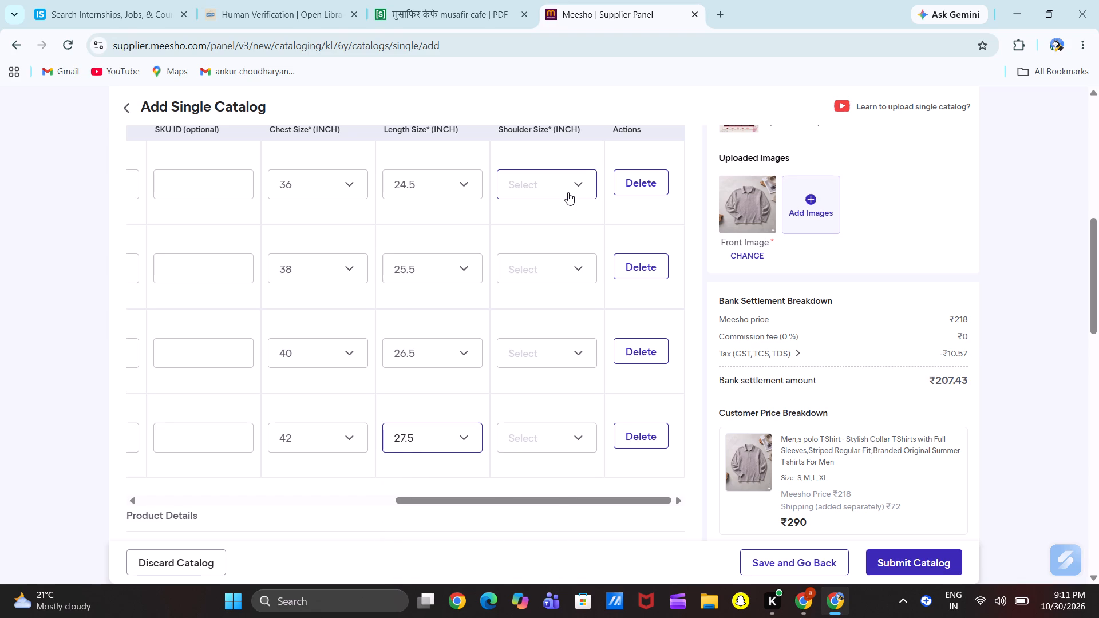
# Set Product 1's shoulder size to 14.5 inches for size S and 15.5 inches for size M.
pyautogui.click(568, 192)
pyautogui.scroll(-4, 558, 320)
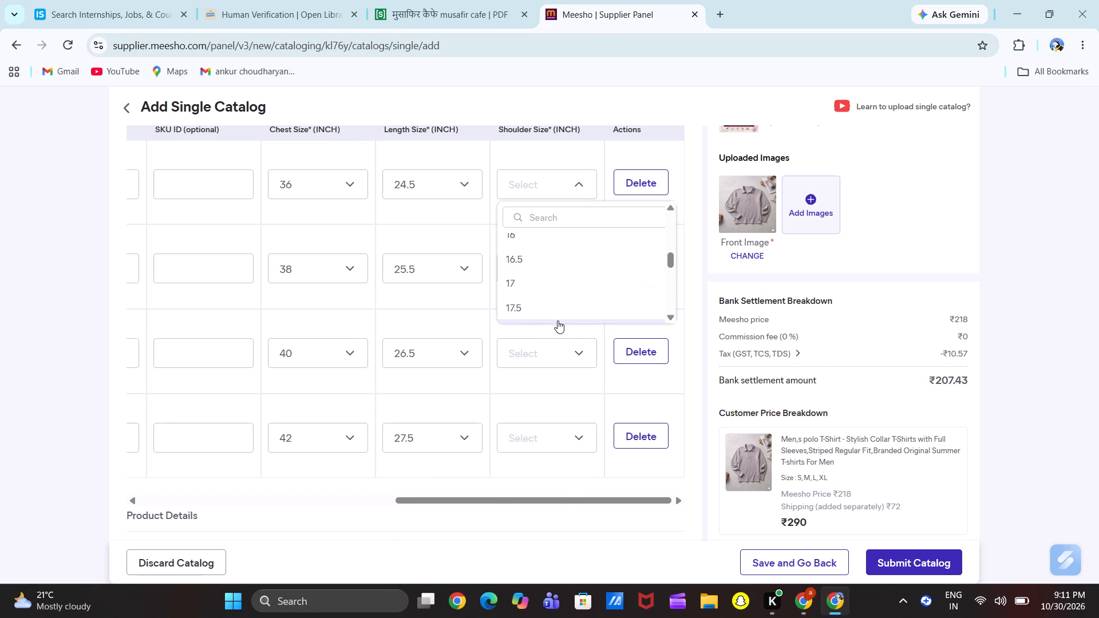
pyautogui.scroll(-3, 558, 320)
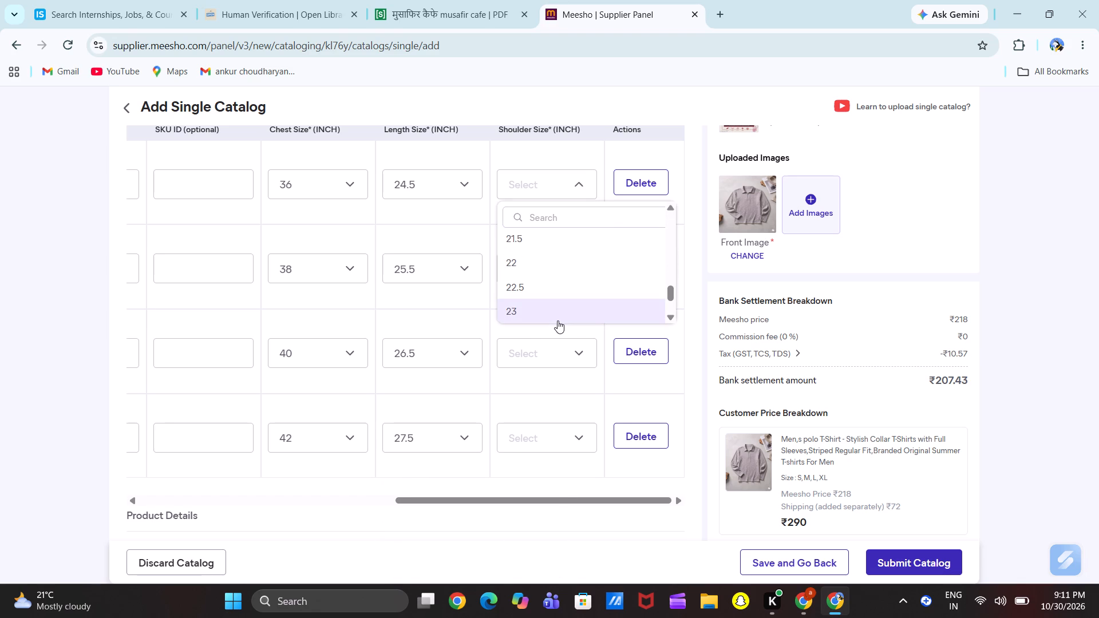
pyautogui.scroll(4, 558, 320)
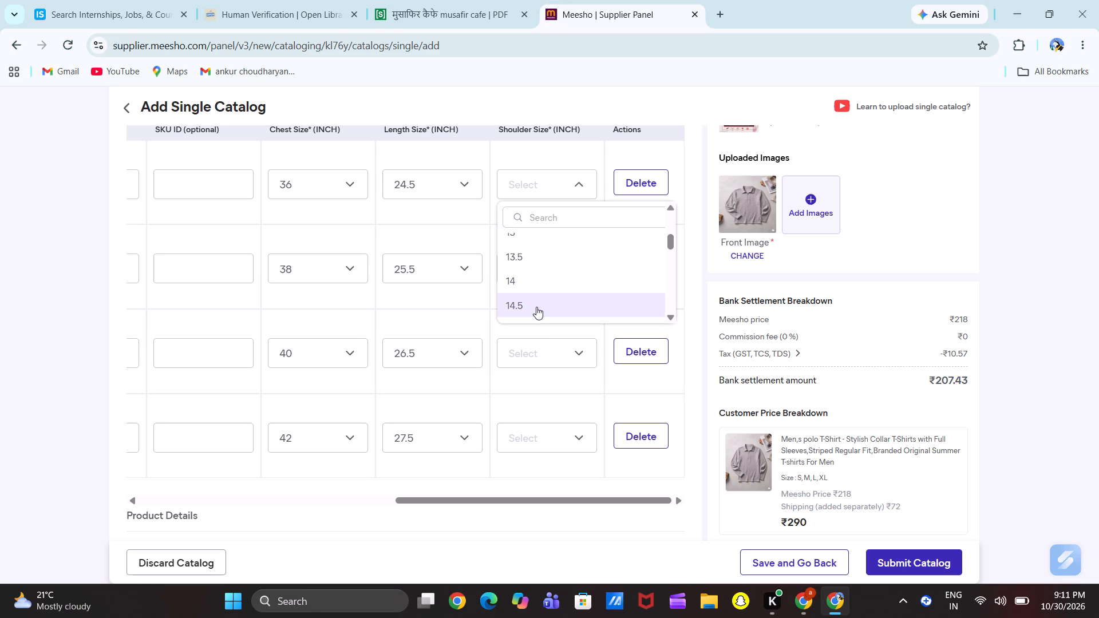
pyautogui.click(536, 307)
pyautogui.click(535, 276)
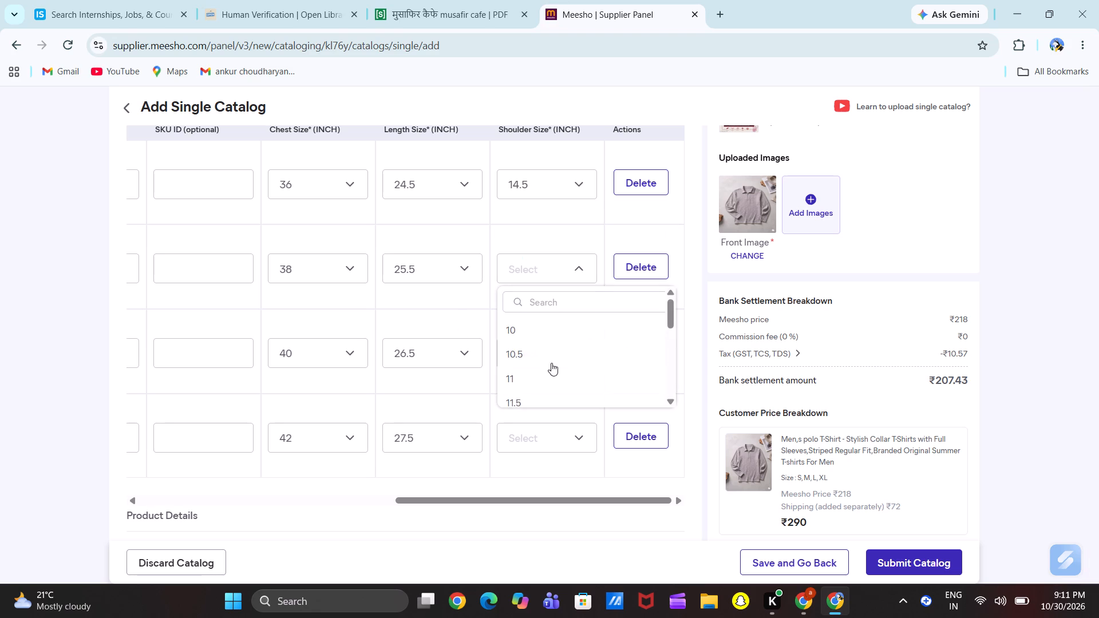
pyautogui.scroll(-2, 551, 363)
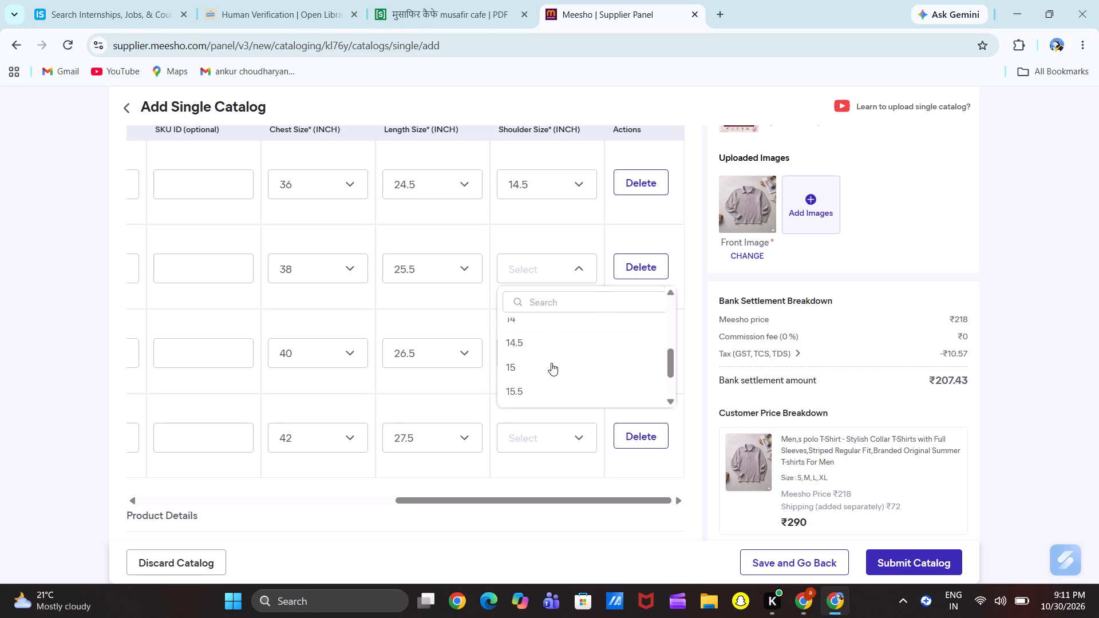
pyautogui.click(540, 389)
# Set Product 1's shoulder size to 16.5 inches for size L and 17.5 inches for size XL.
pyautogui.click(537, 344)
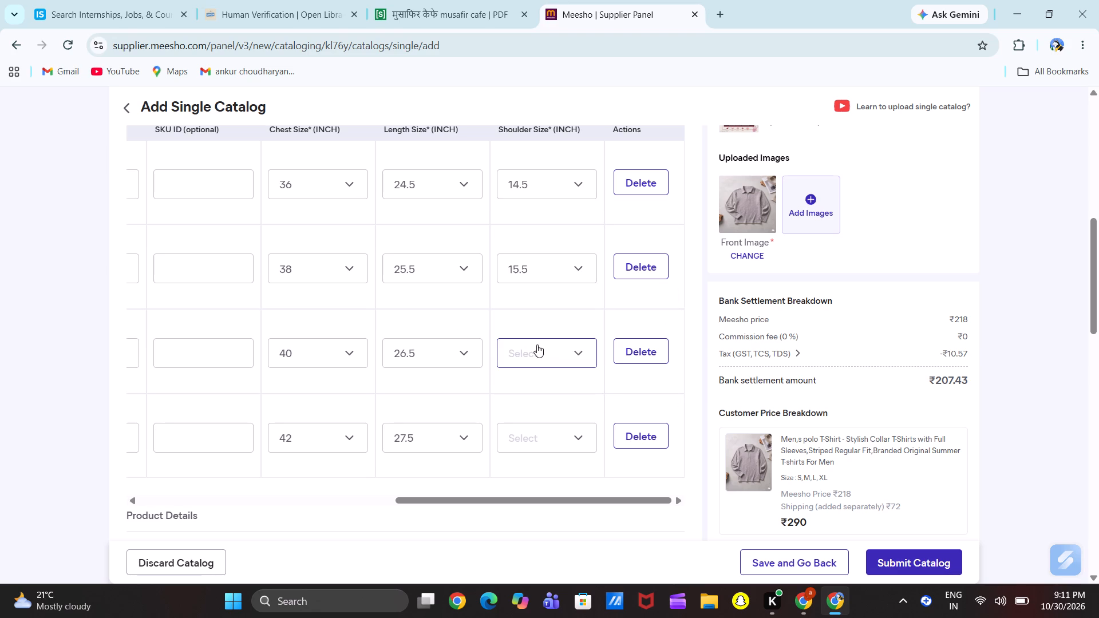
pyautogui.scroll(-3, 551, 411)
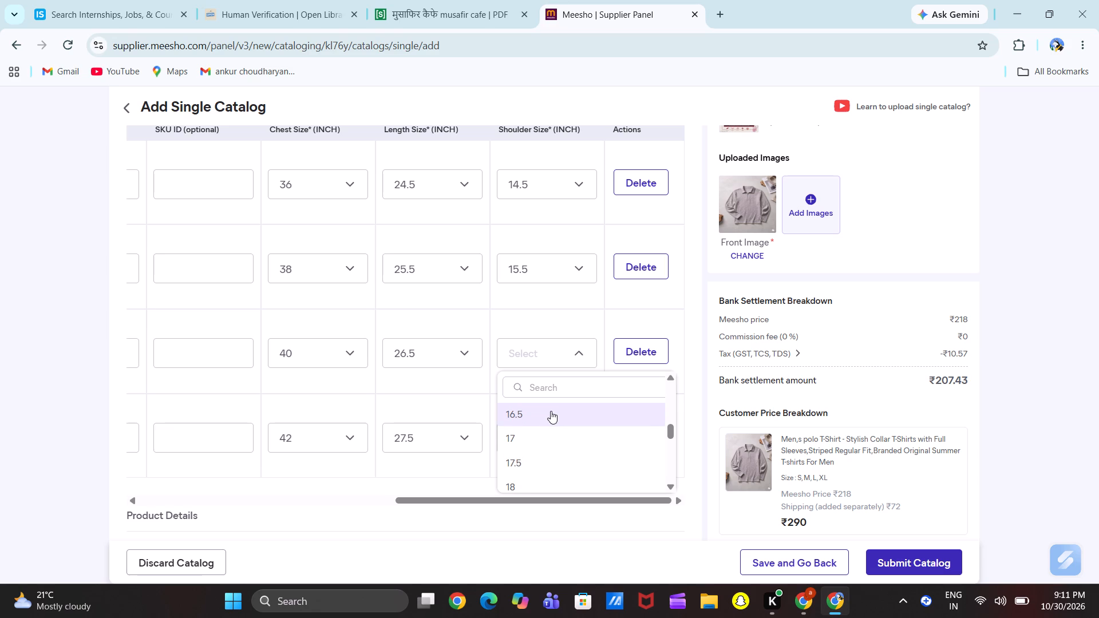
pyautogui.click(551, 411)
pyautogui.click(530, 440)
pyautogui.scroll(-1, 528, 479)
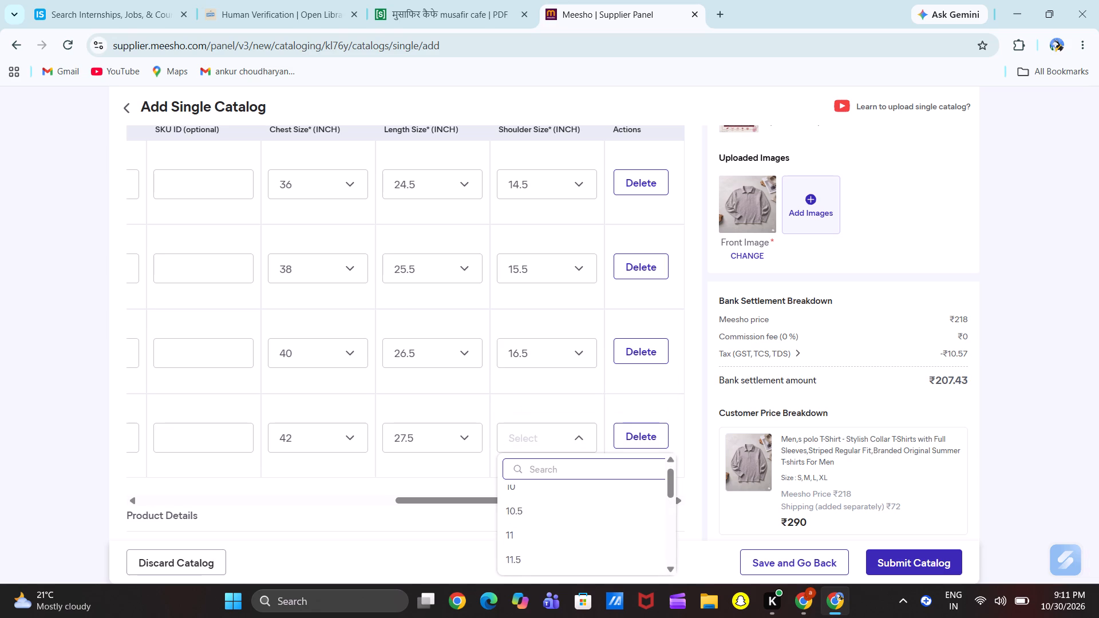
pyautogui.scroll(-3, 528, 479)
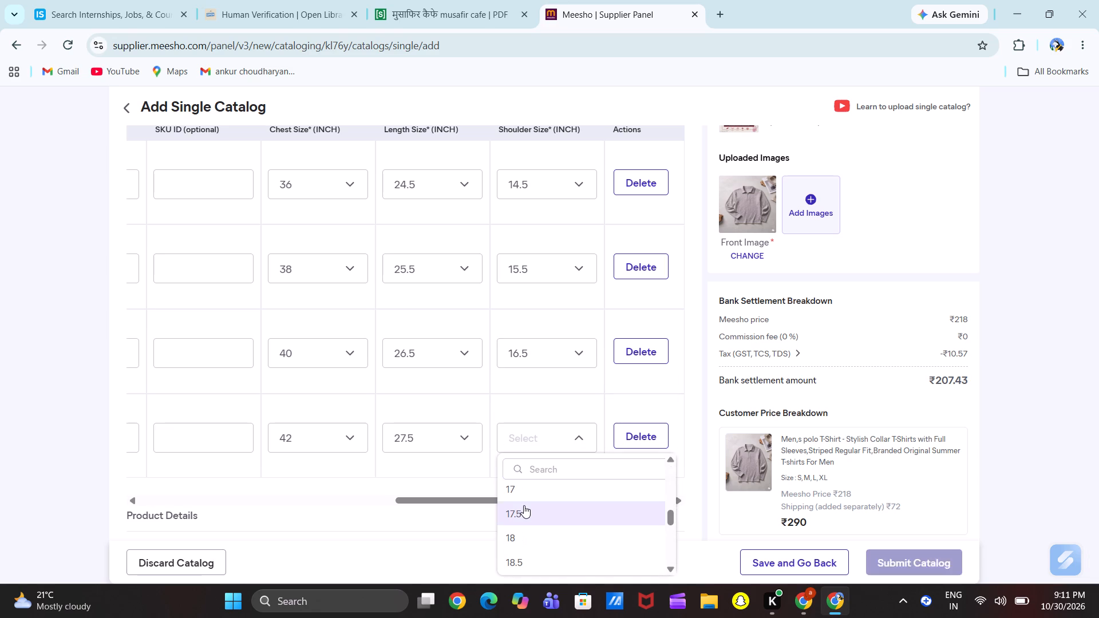
pyautogui.click(524, 506)
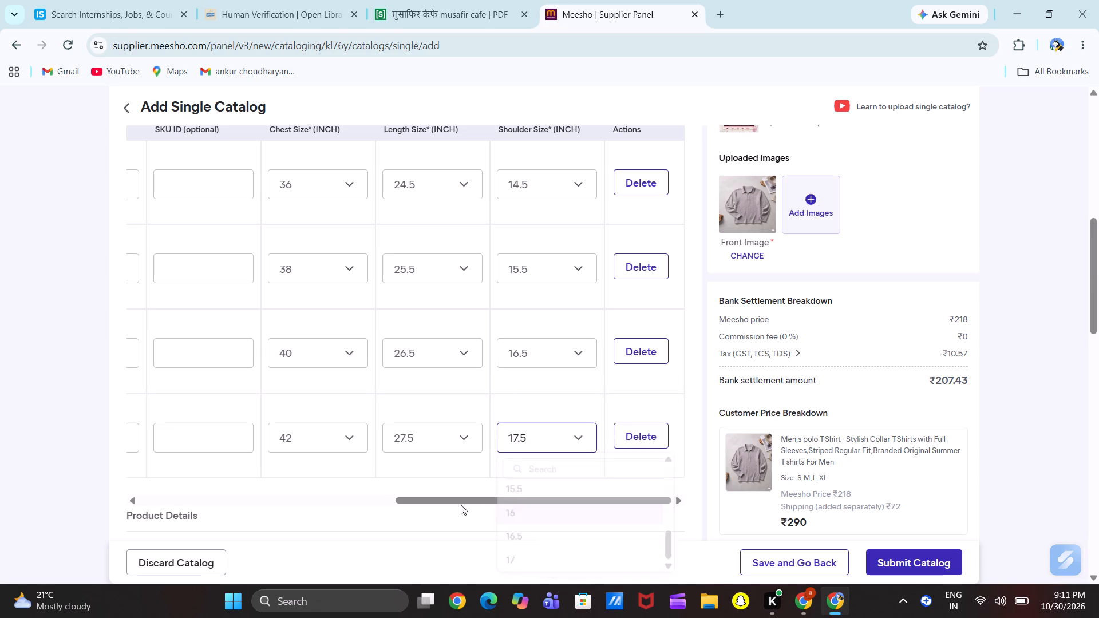
# Set Product 1's color to Grey and its fabric to Cotton Blend in the product details.
pyautogui.scroll(-3, 393, 504)
pyautogui.click(275, 258)
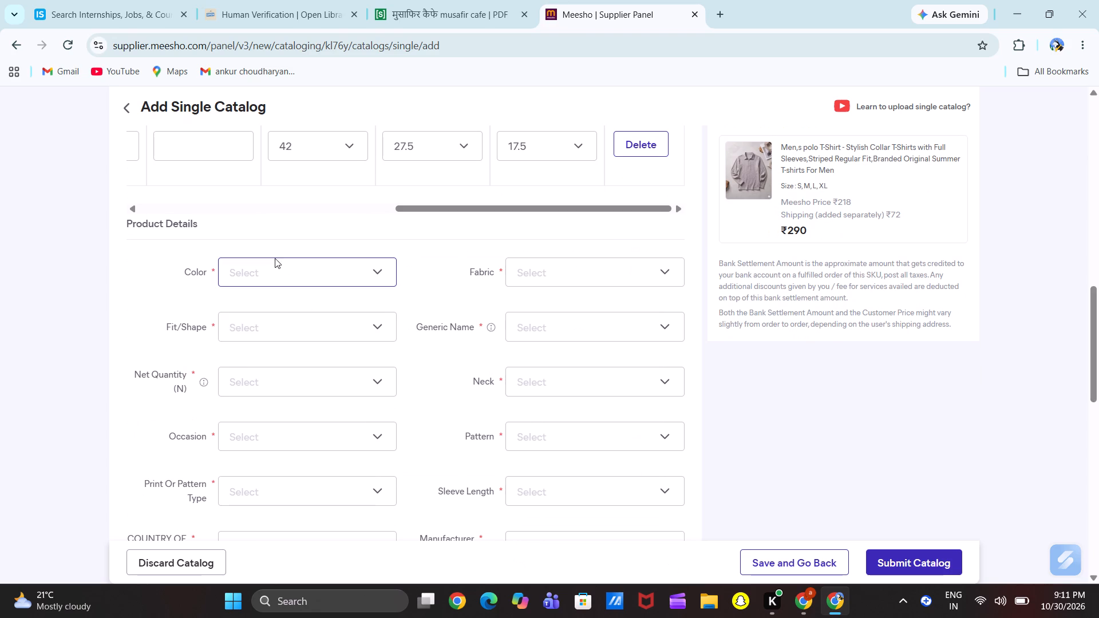
pyautogui.click(274, 304)
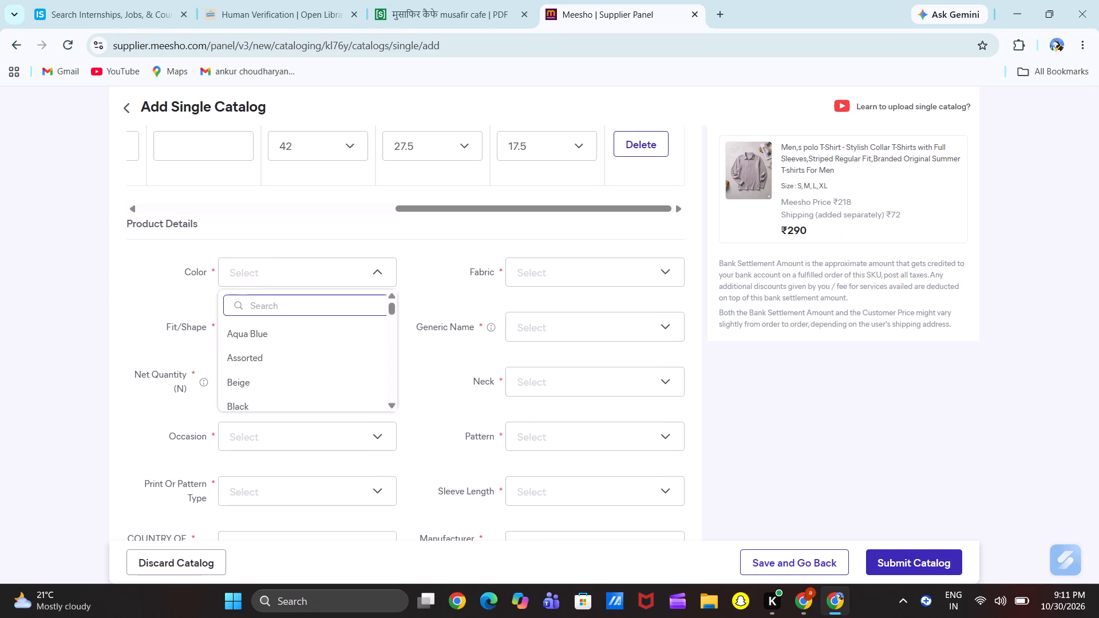
pyautogui.write('GR')
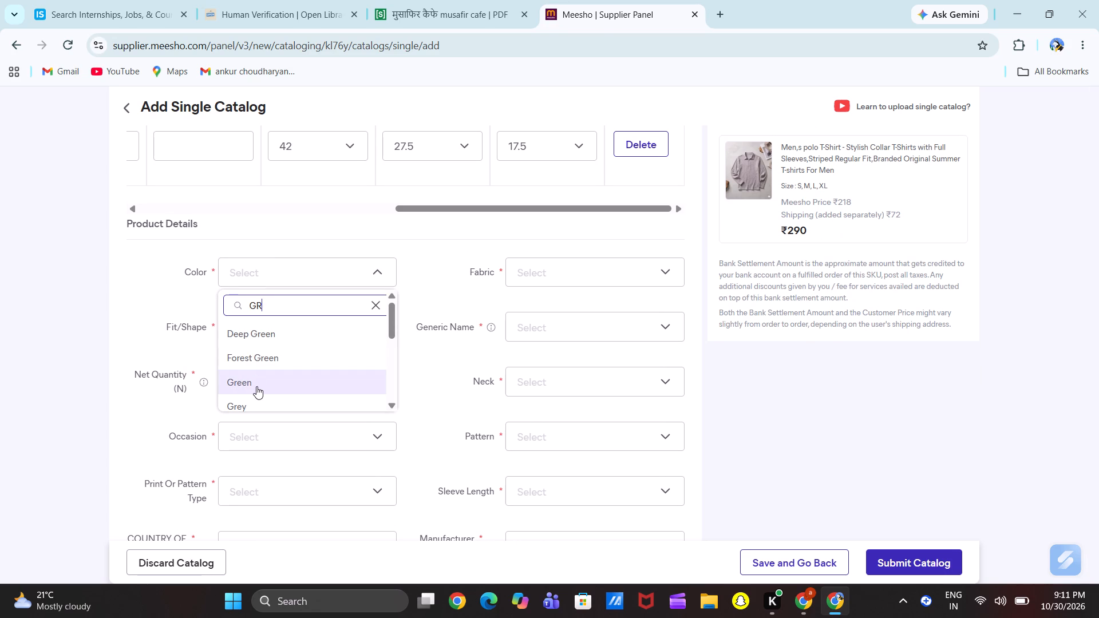
pyautogui.click(256, 394)
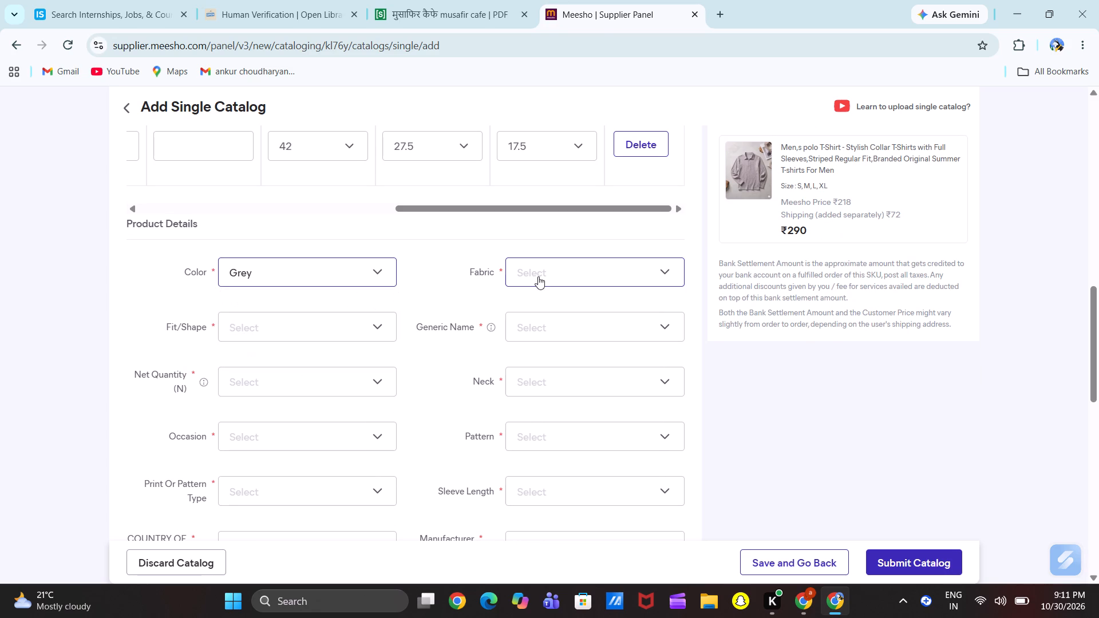
pyautogui.click(550, 272)
pyautogui.scroll(-1, 547, 362)
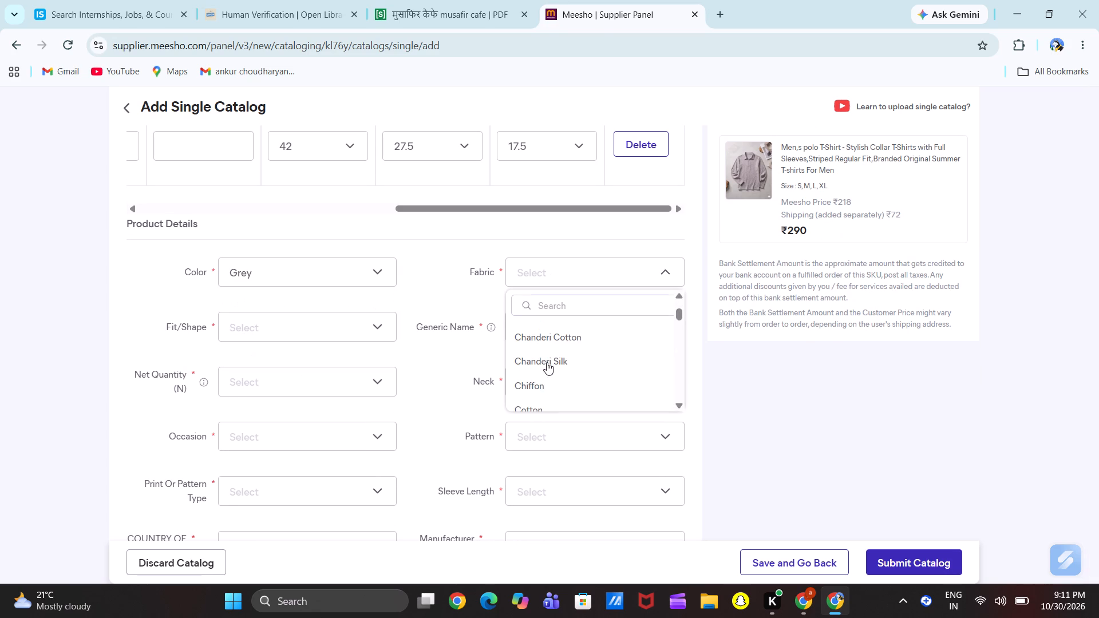
pyautogui.scroll(-1, 547, 362)
pyautogui.click(547, 362)
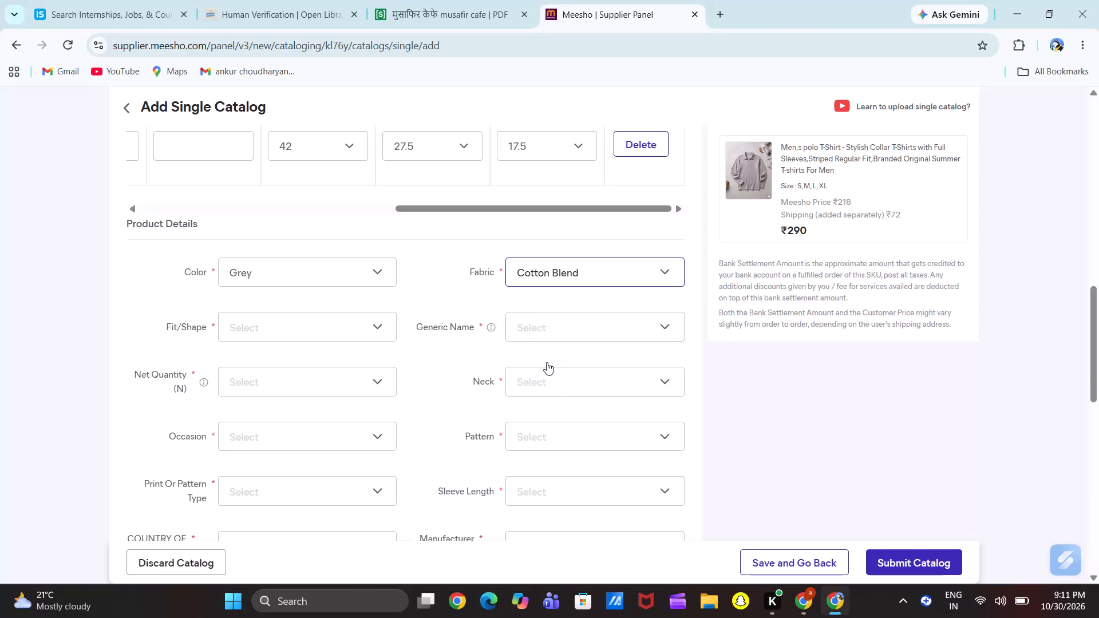
# Set Product 1's fit/shape to Regular, generic name to Tshirts and net quantity to 1.
pyautogui.click(300, 324)
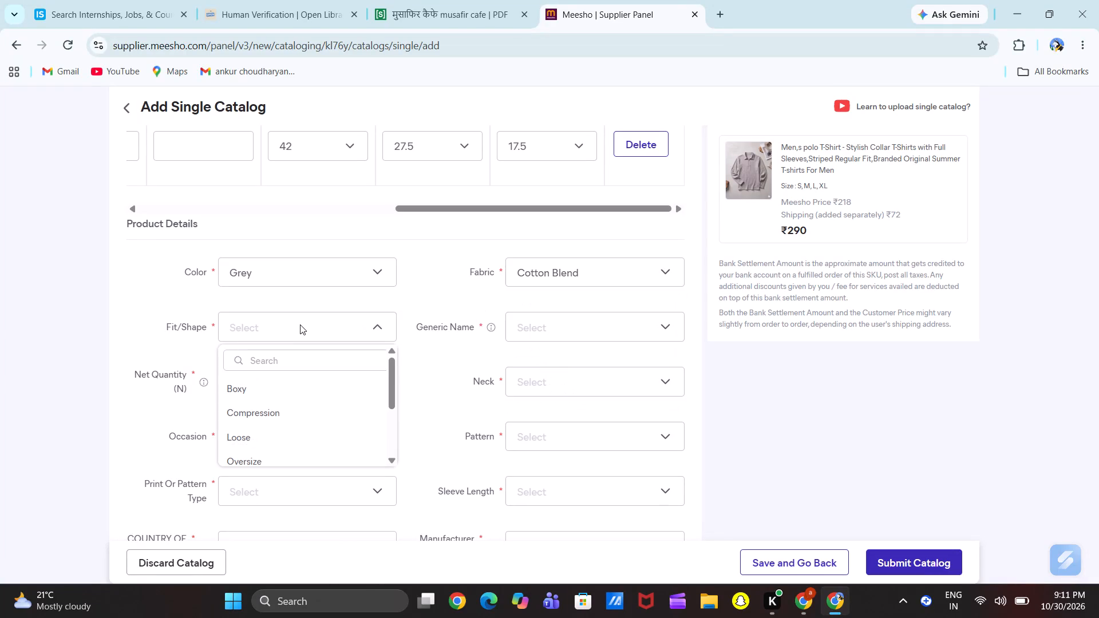
pyautogui.scroll(-1, 277, 414)
pyautogui.click(277, 414)
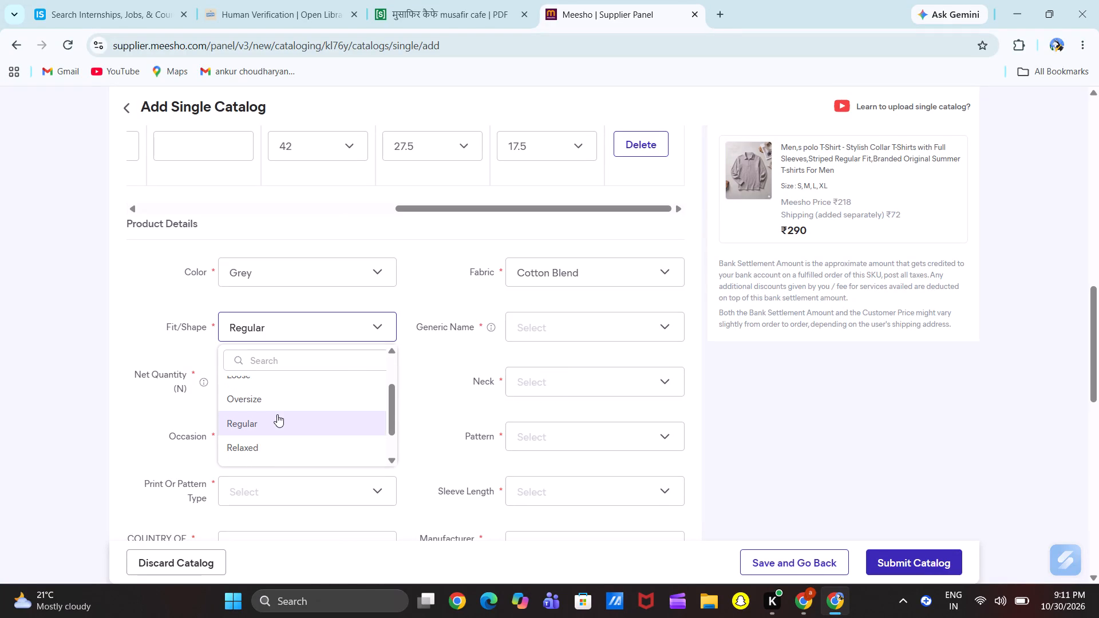
pyautogui.click(532, 322)
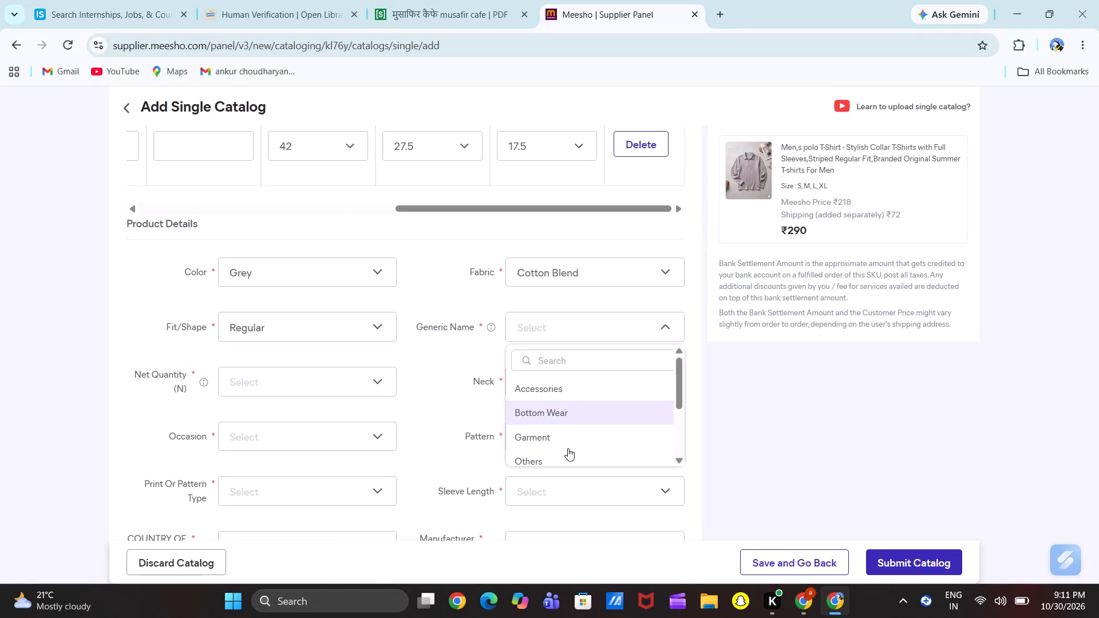
pyautogui.scroll(-1, 568, 448)
pyautogui.click(547, 442)
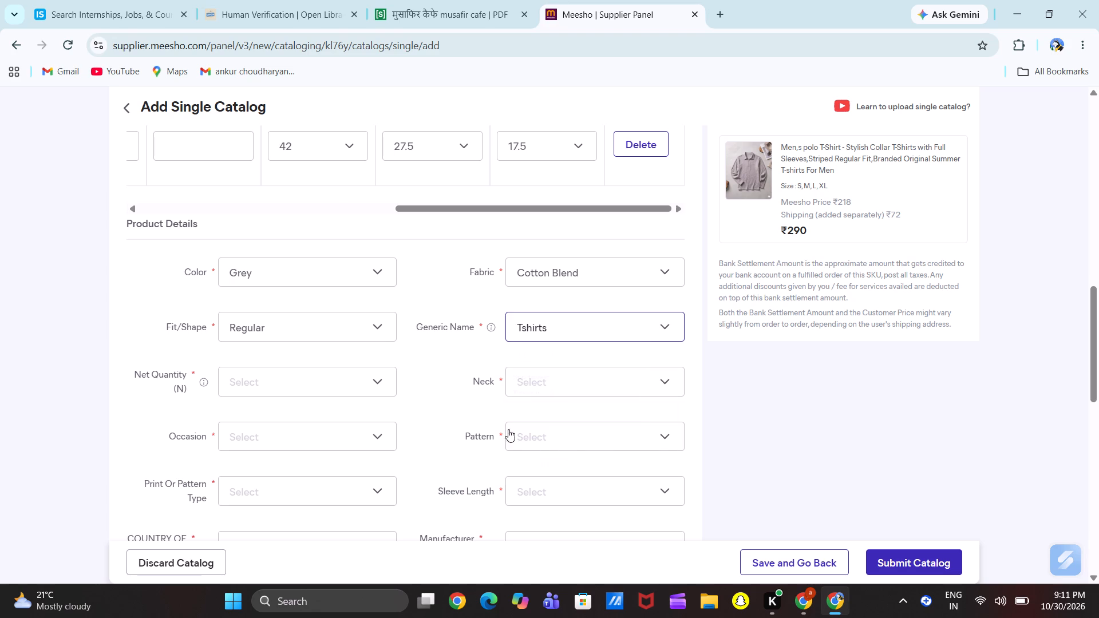
pyautogui.click(306, 369)
pyautogui.click(251, 440)
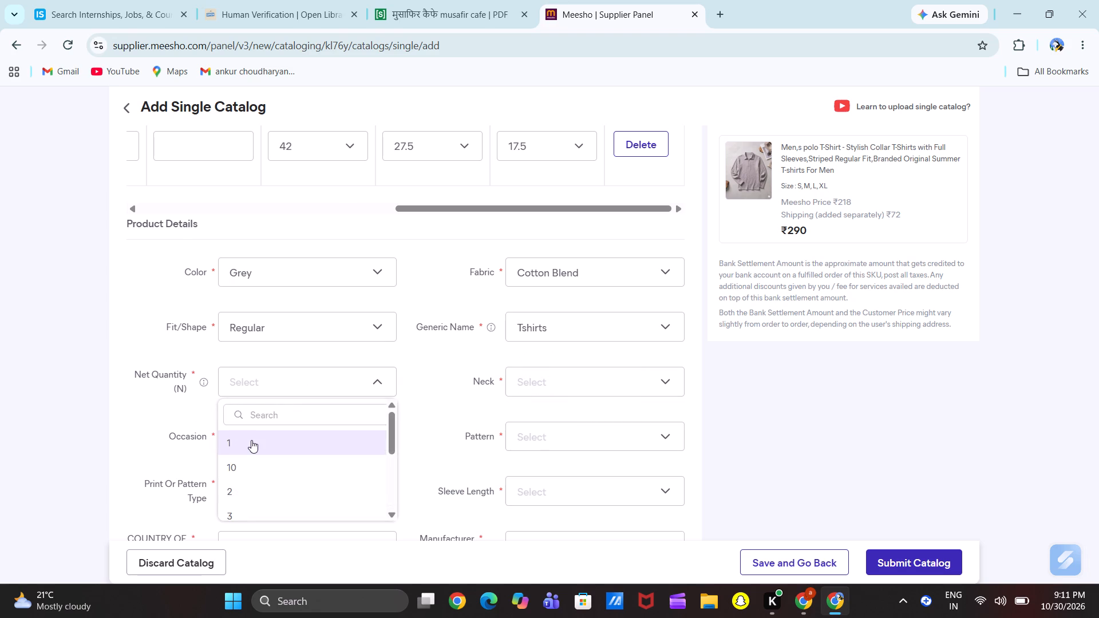
# Set Product 1's neck to Polo and its occasion to Casual in the product details.
pyautogui.click(567, 382)
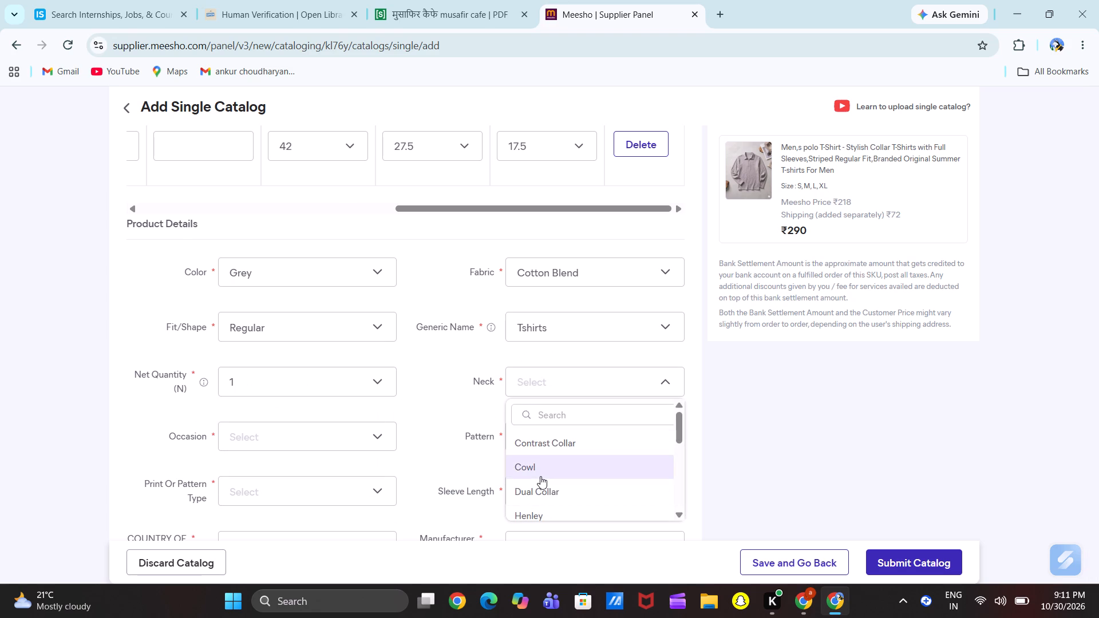
pyautogui.scroll(-2, 540, 476)
pyautogui.click(532, 464)
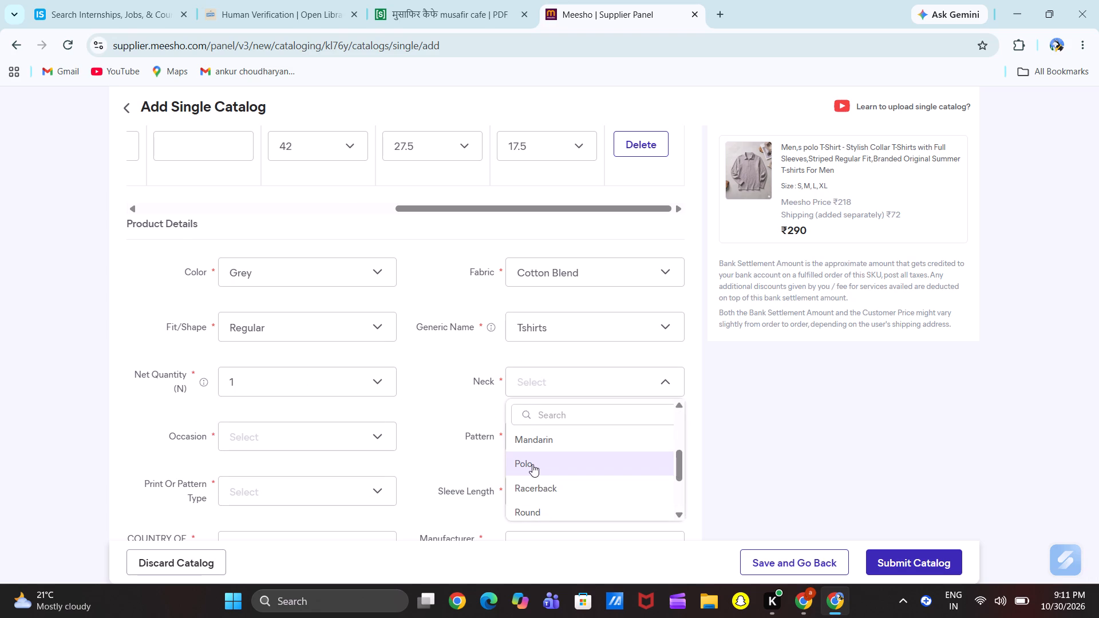
pyautogui.click(301, 426)
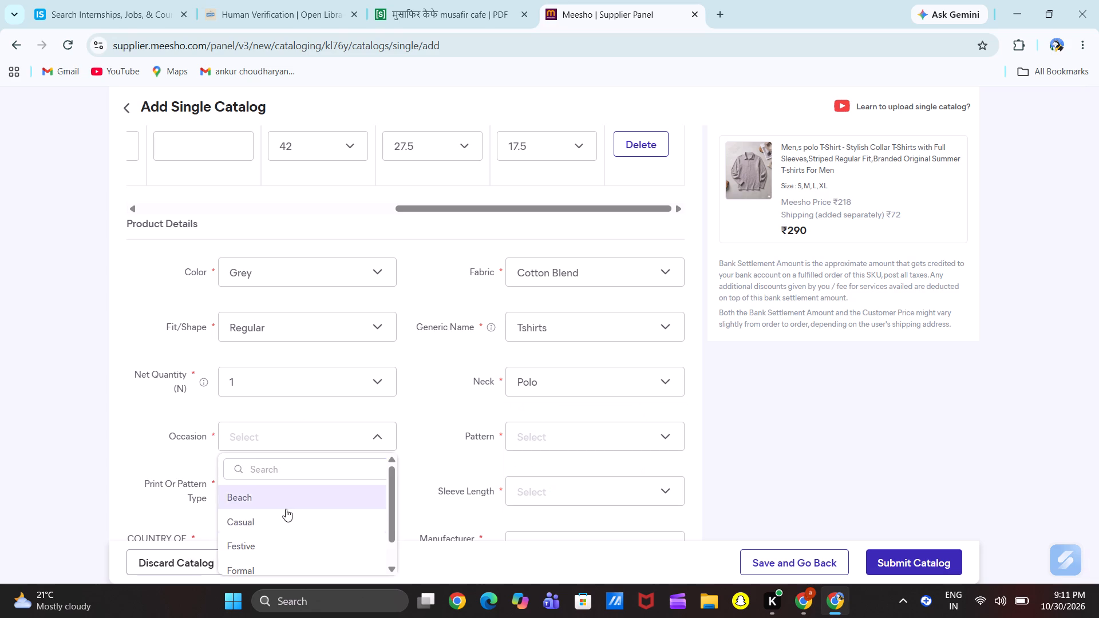
pyautogui.click(302, 524)
# Set both Product 1's pattern and its print or pattern type to Solid.
pyautogui.click(568, 437)
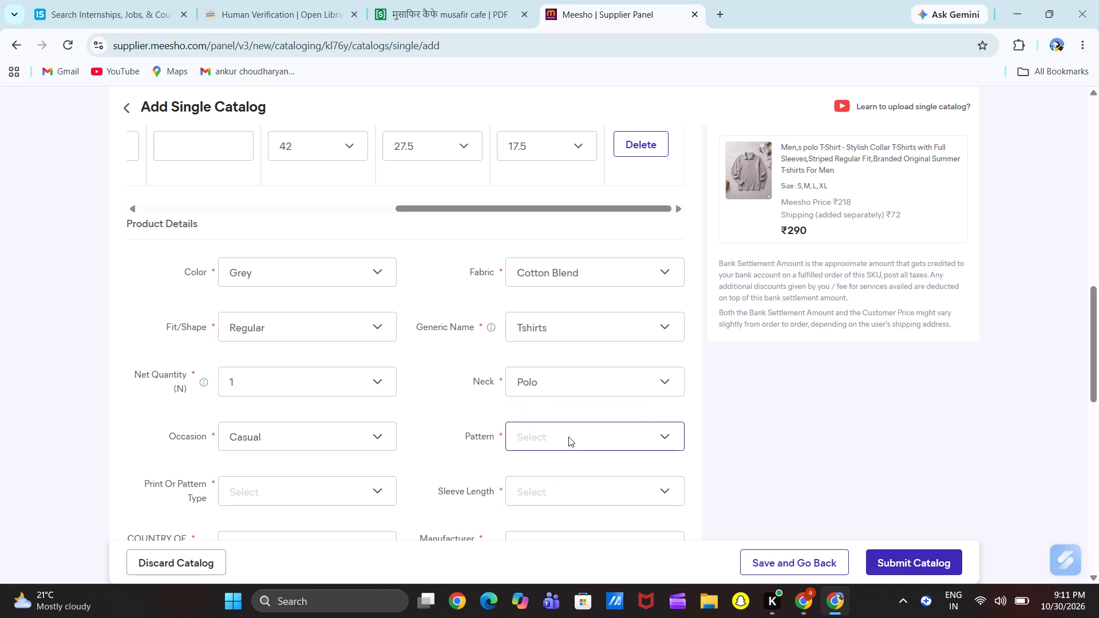
pyautogui.scroll(-2, 536, 526)
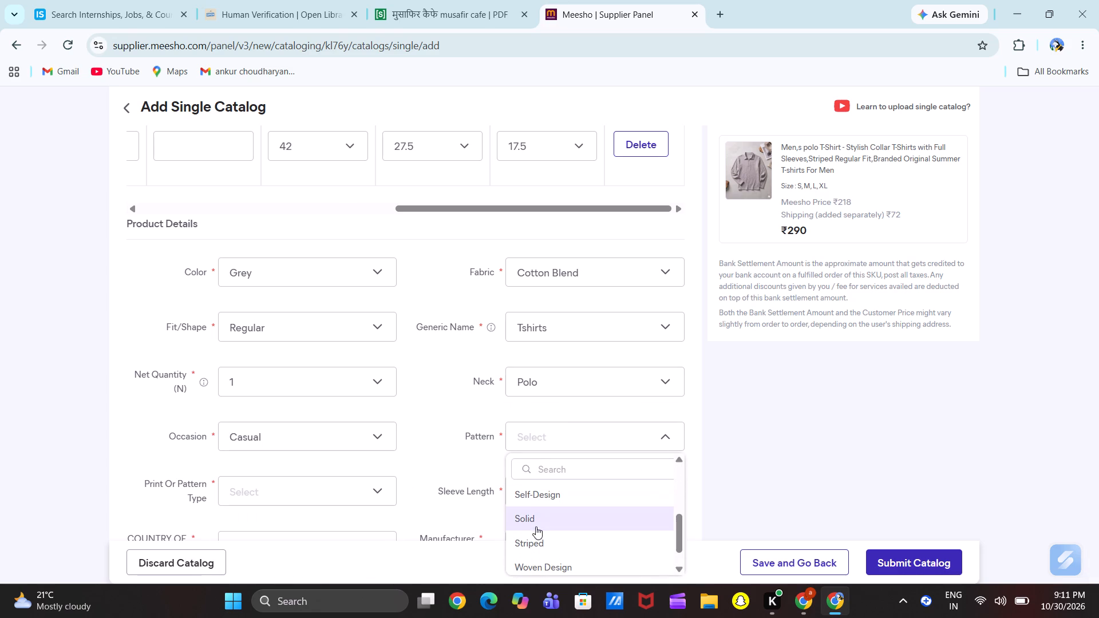
pyautogui.click(526, 514)
pyautogui.click(311, 488)
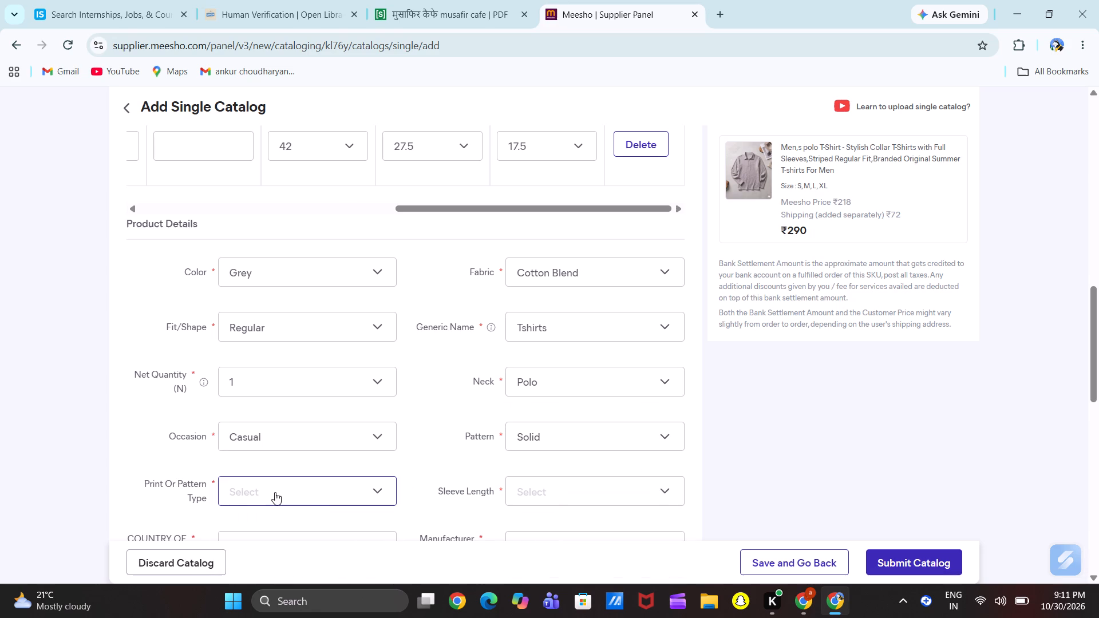
pyautogui.click(290, 466)
pyautogui.write('SO')
pyautogui.click(307, 542)
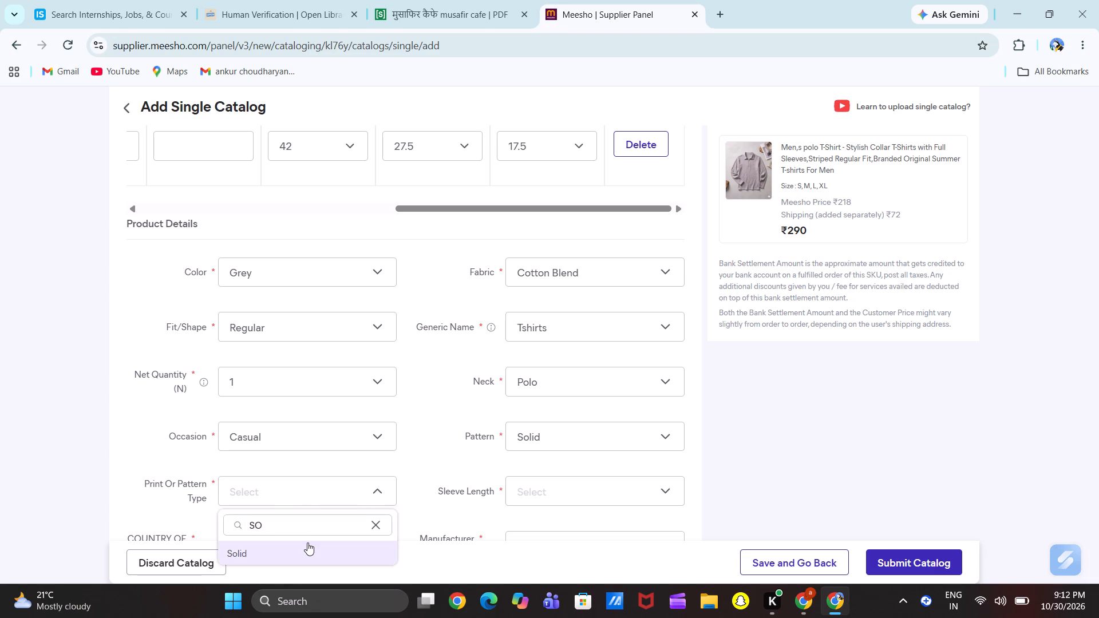
# Set Product 1's sleeve length to Long Sleeves and its country of origin to India.
pyautogui.scroll(-2, 458, 489)
pyautogui.click(560, 351)
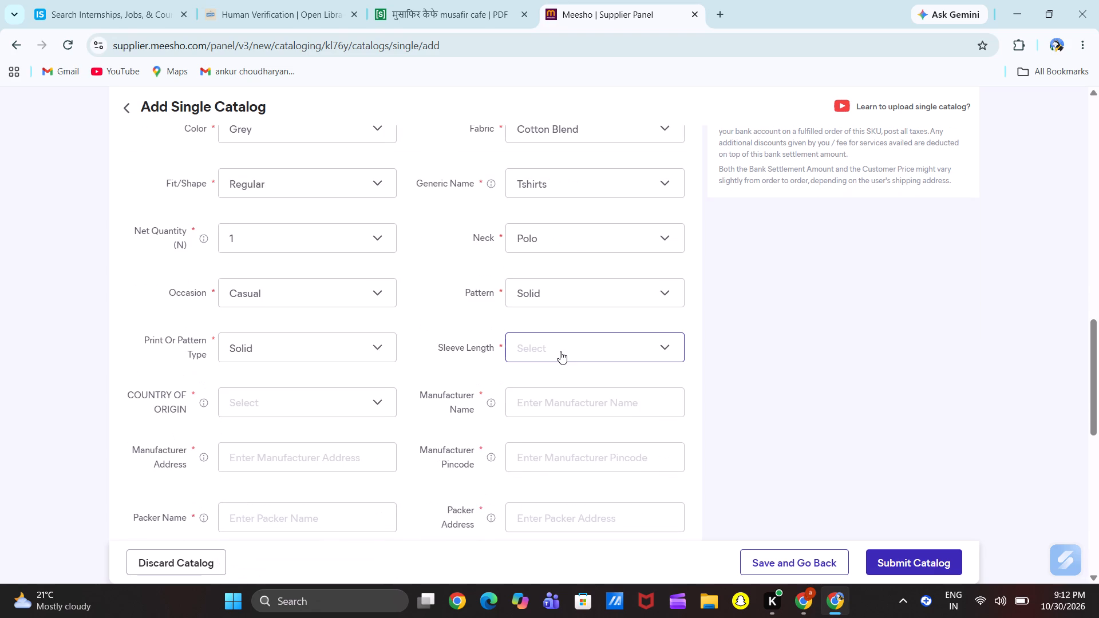
pyautogui.moveTo(545, 460); pyautogui.dragTo(526, 413)
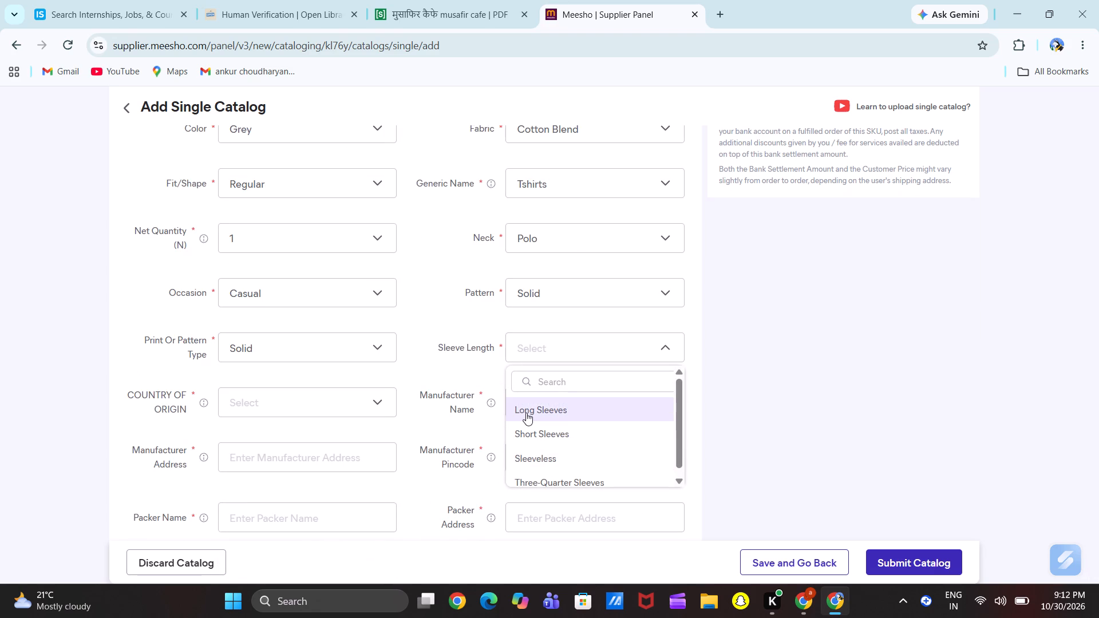
pyautogui.click(526, 413)
pyautogui.scroll(-2, 475, 416)
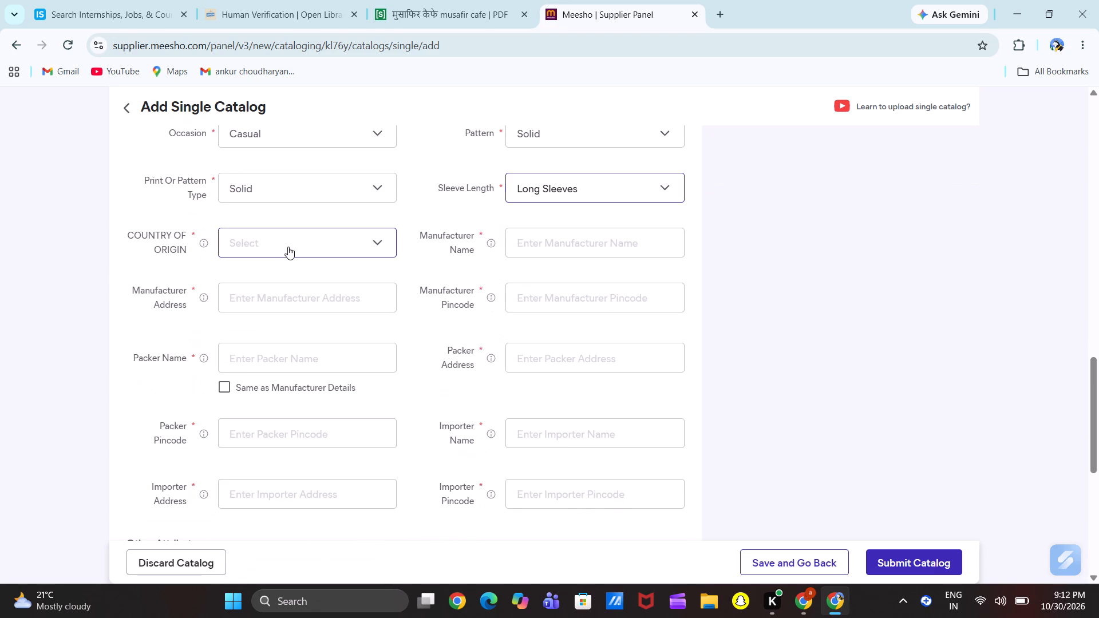
pyautogui.click(288, 247)
pyautogui.click(279, 297)
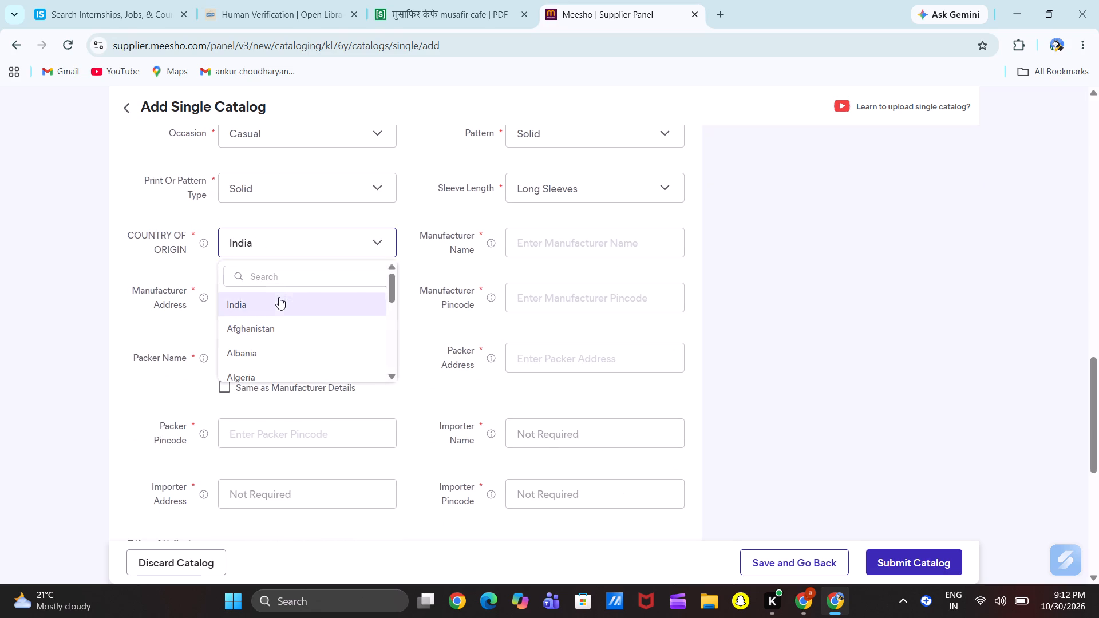
# Fill in the manufacturer's name, address and pincode in Product 1's details.
pyautogui.click(547, 234)
pyautogui.click(620, 282)
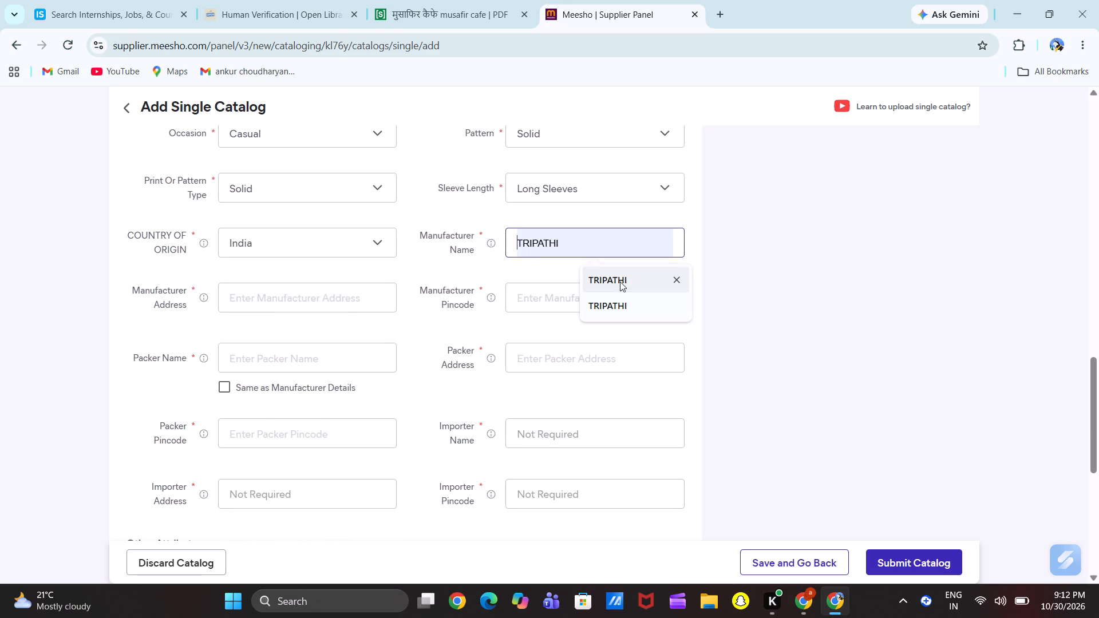
pyautogui.click(317, 304)
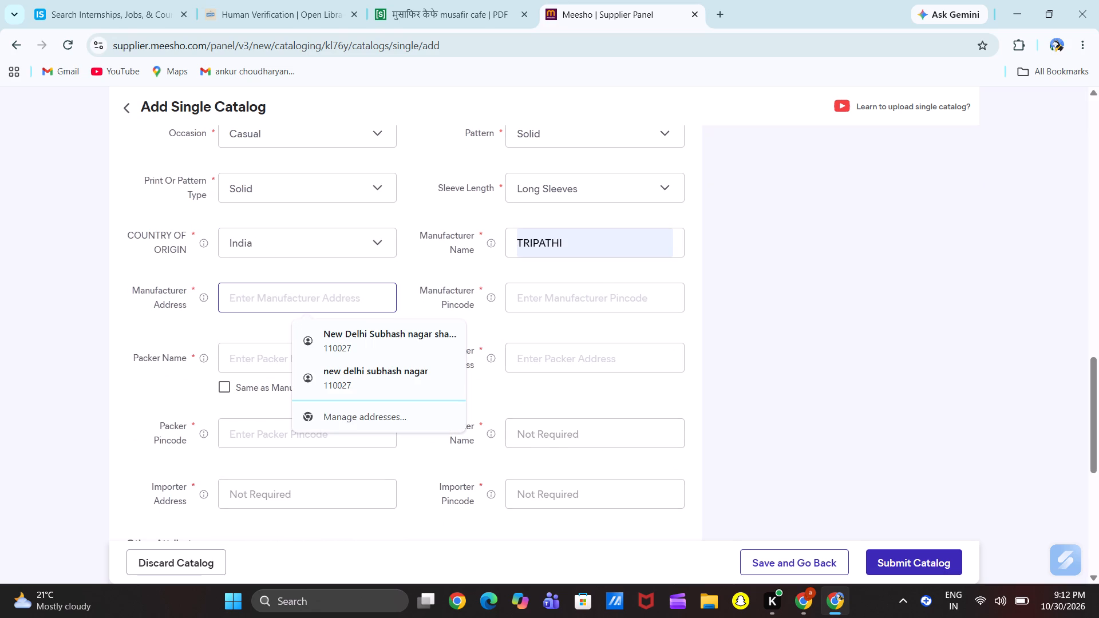
pyautogui.press('s')
pyautogui.click(325, 340)
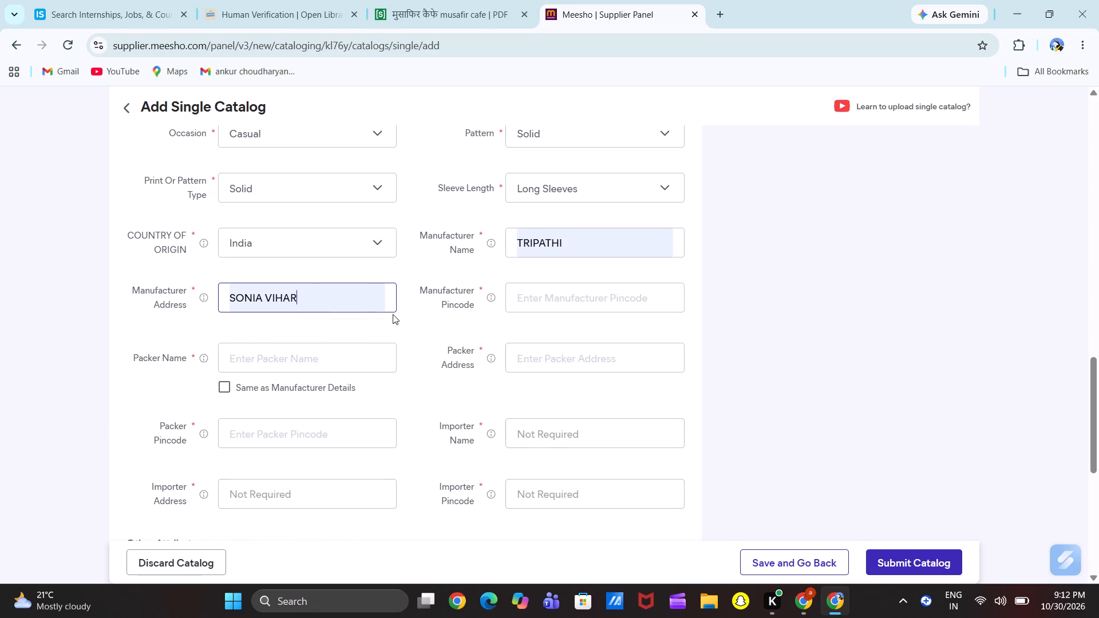
pyautogui.click(545, 282)
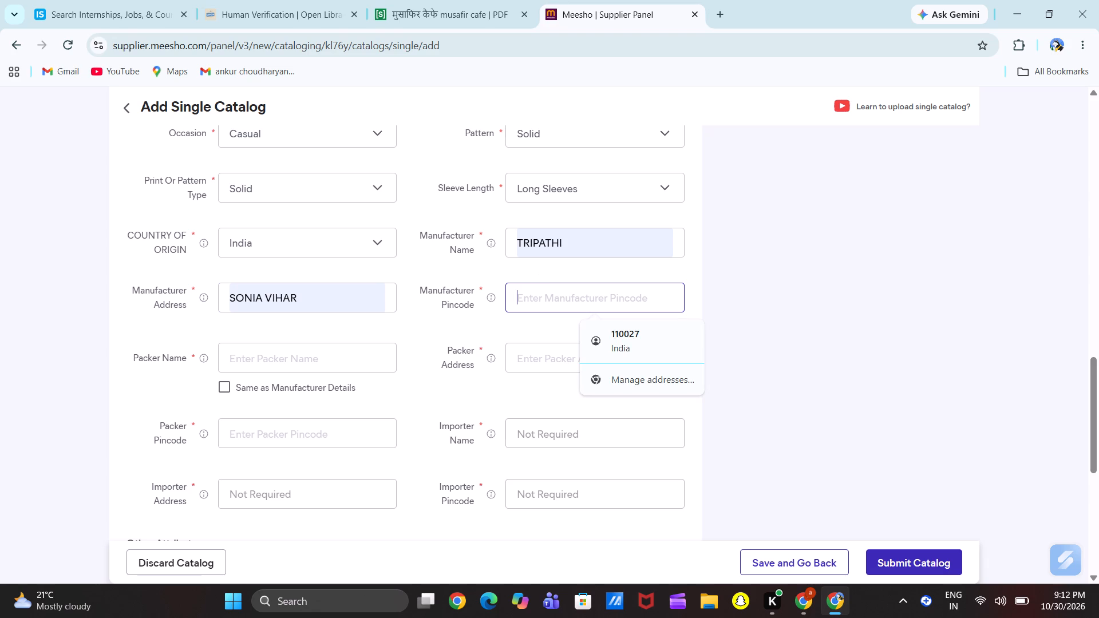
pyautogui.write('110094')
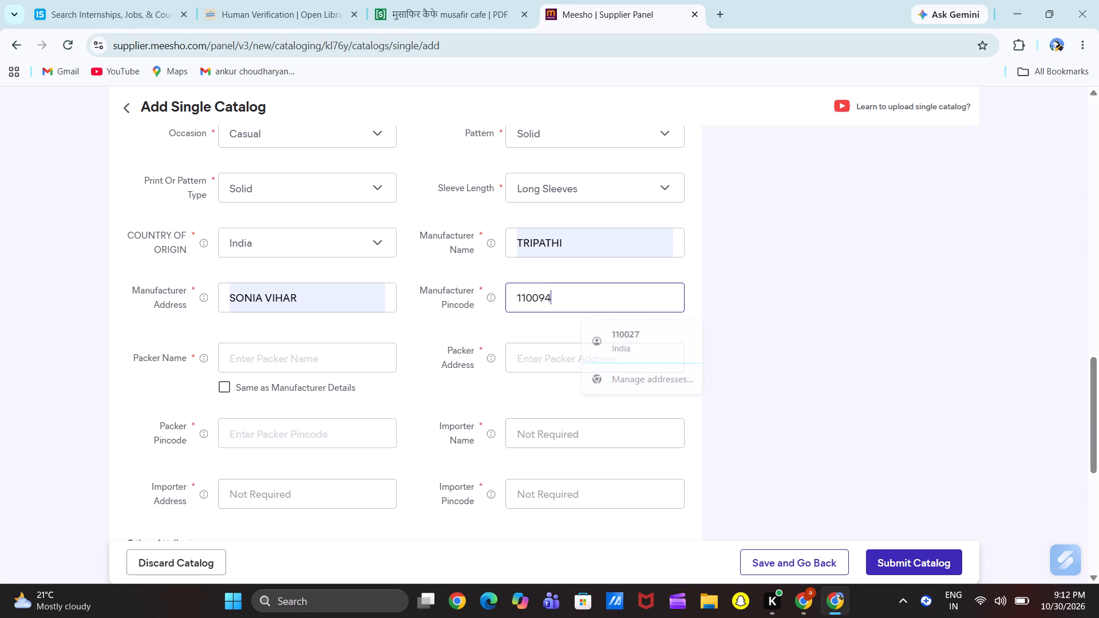
# Fill in the packer's name, address and pincode with the same details as the manufacturer.
pyautogui.click(335, 356)
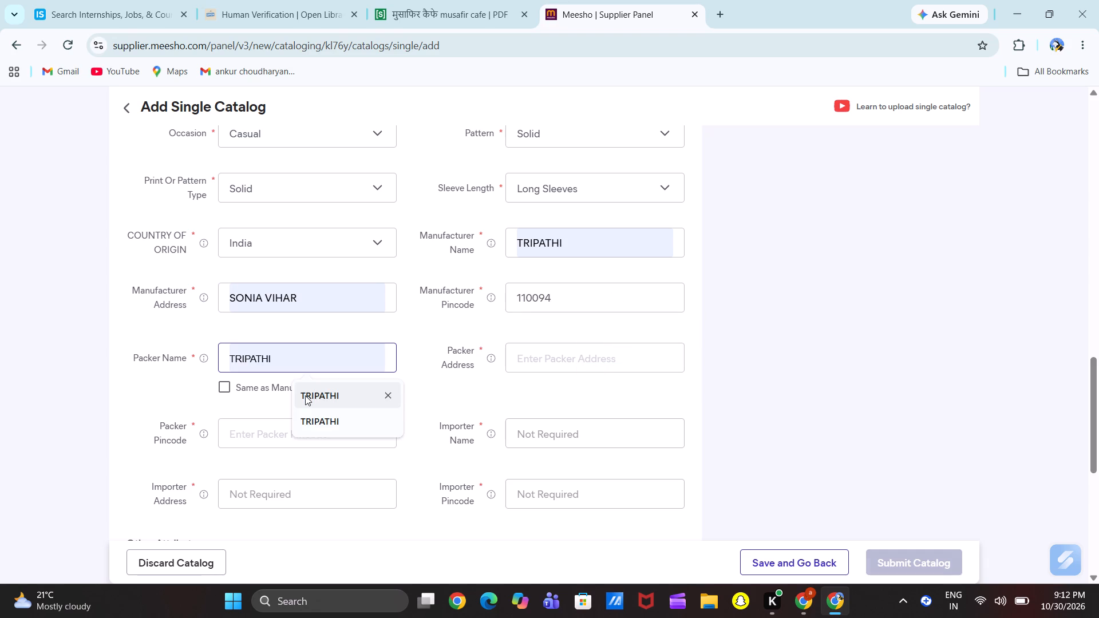
pyautogui.click(305, 395)
pyautogui.click(549, 358)
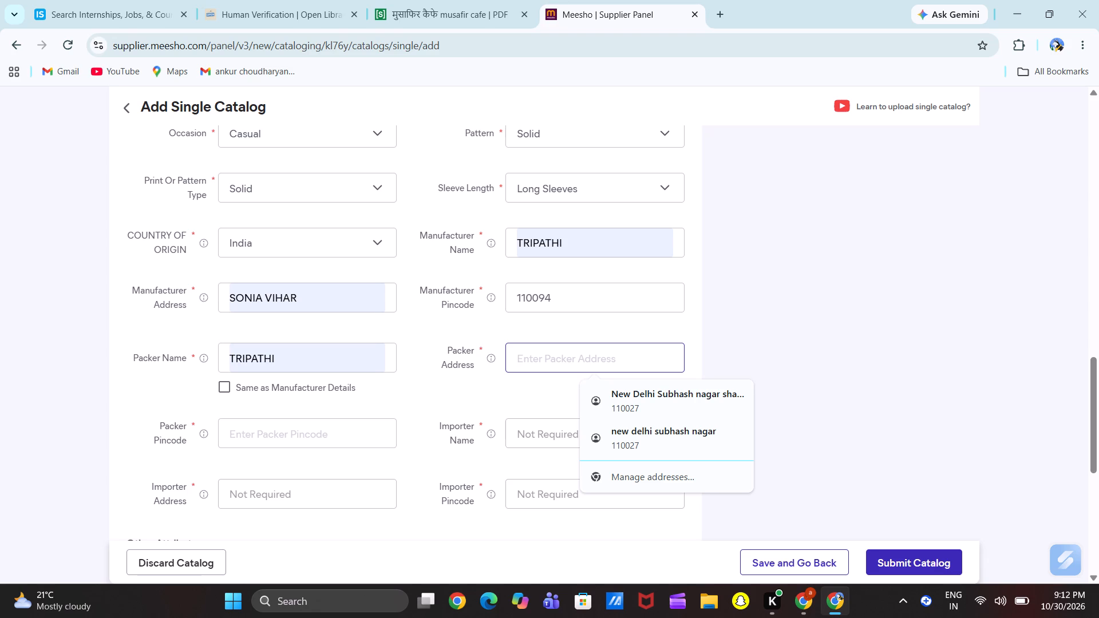
pyautogui.press('s')
pyautogui.click(634, 392)
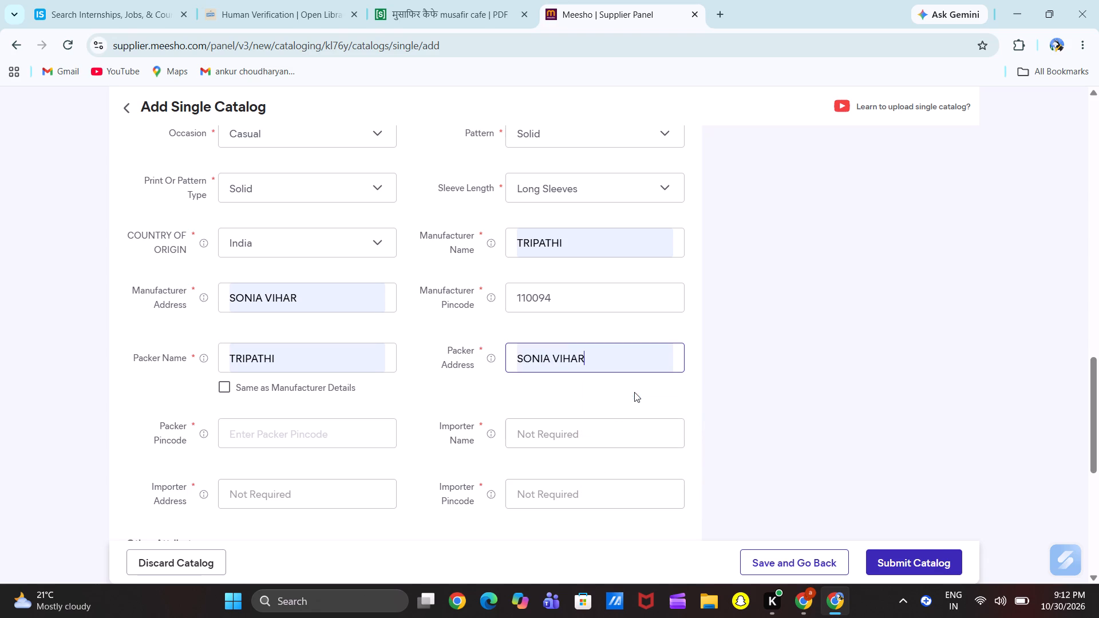
pyautogui.click(309, 429)
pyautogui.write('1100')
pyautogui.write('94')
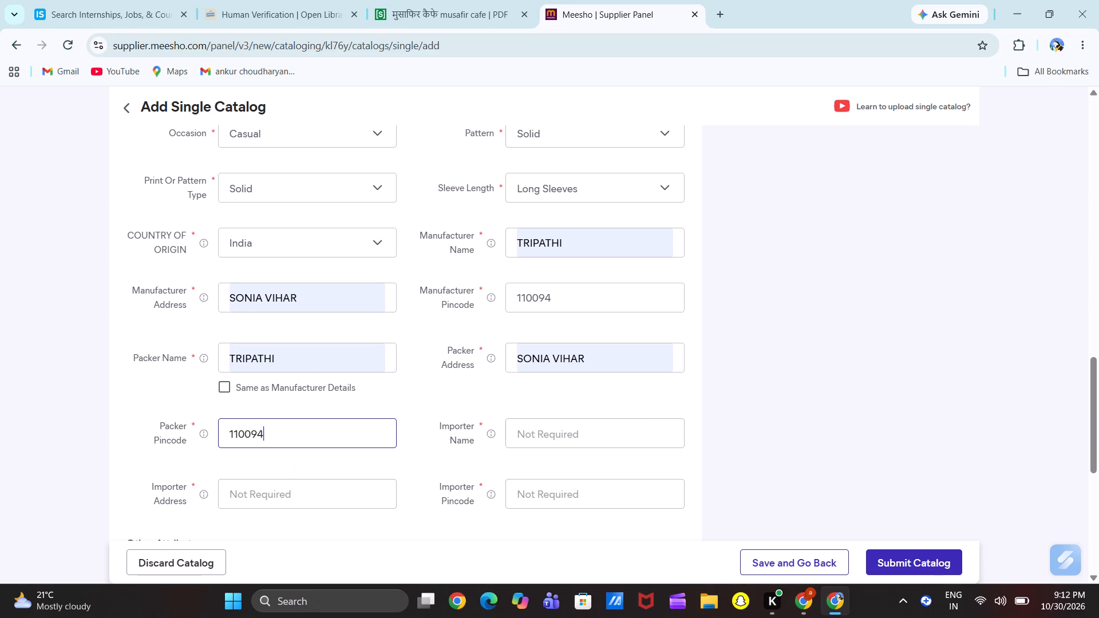
# Set Product 1's other attributes: length Regular, style Korean and number of pockets No Pocket.
pyautogui.scroll(-4, 498, 447)
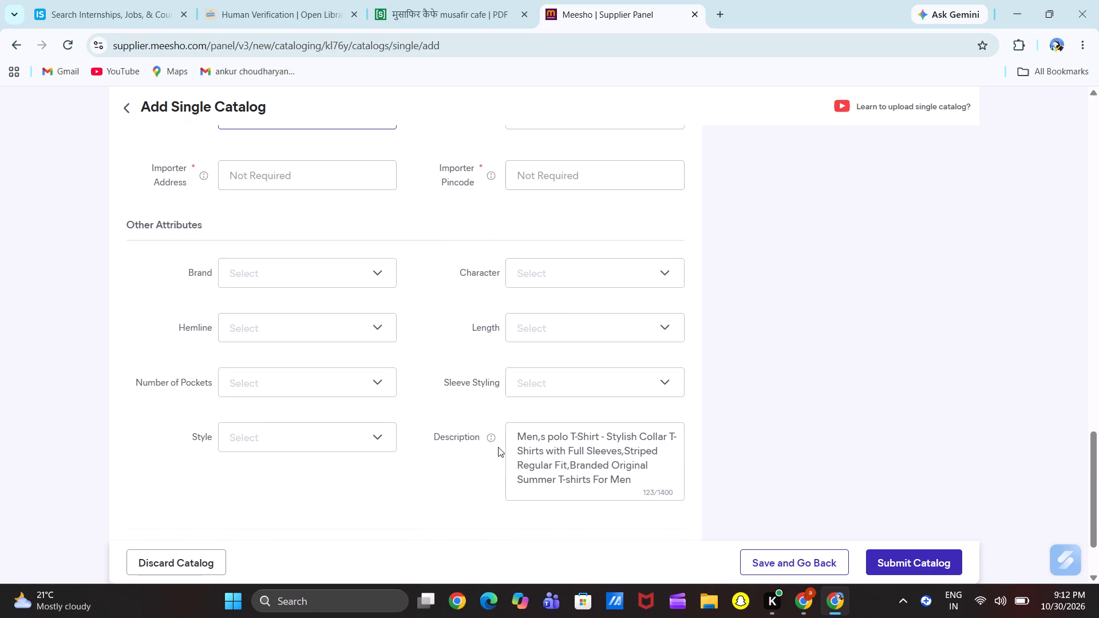
pyautogui.click(556, 318)
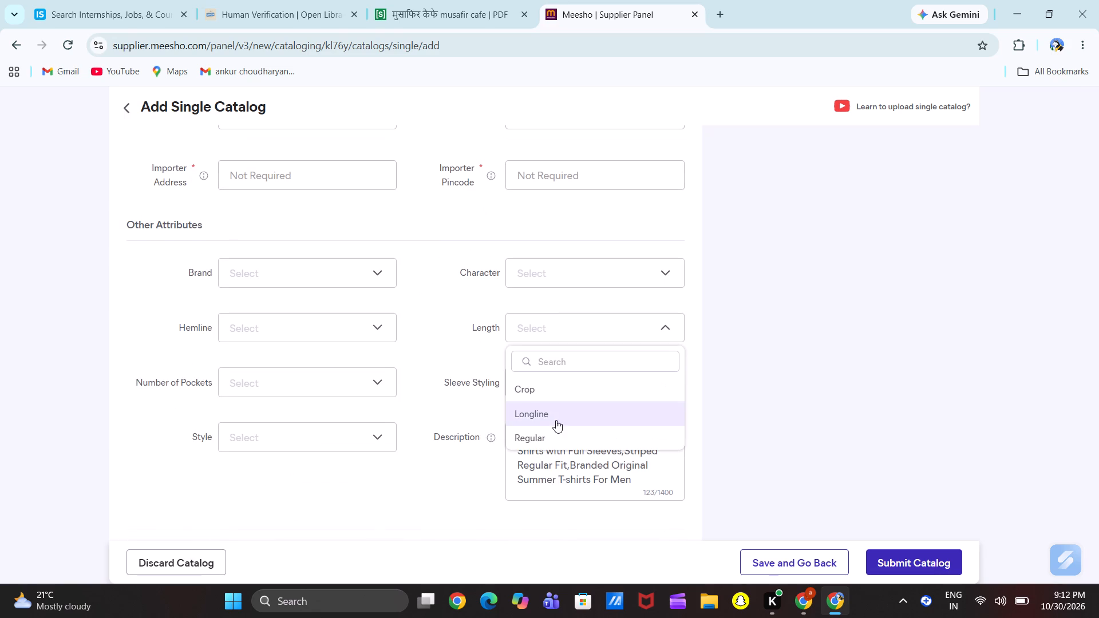
pyautogui.click(580, 430)
pyautogui.click(341, 431)
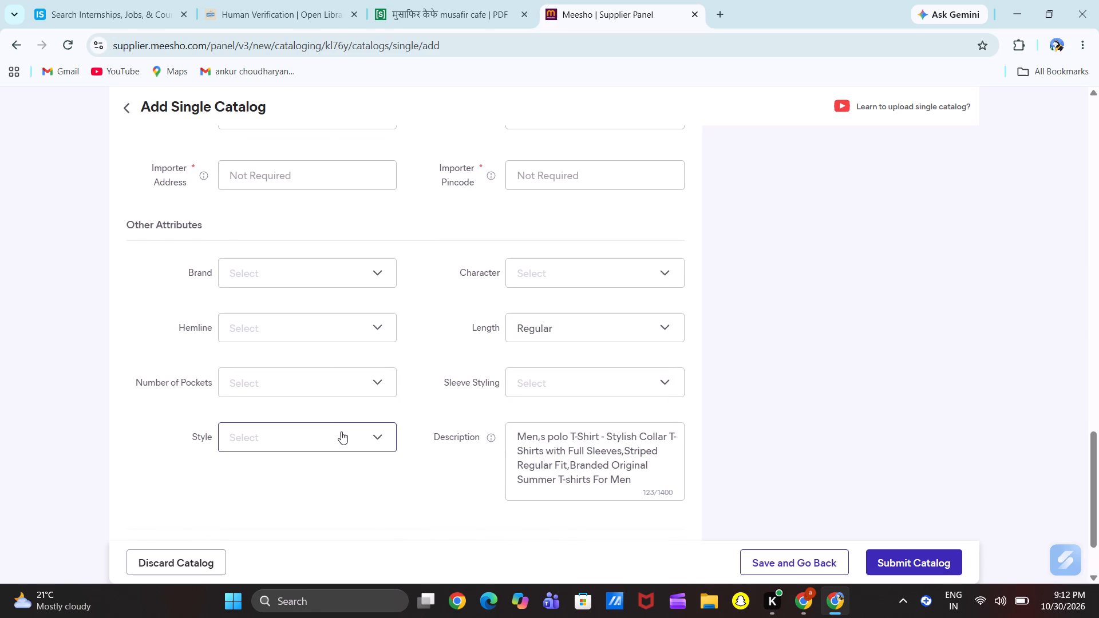
pyautogui.click(327, 525)
pyautogui.click(308, 395)
pyautogui.click(288, 493)
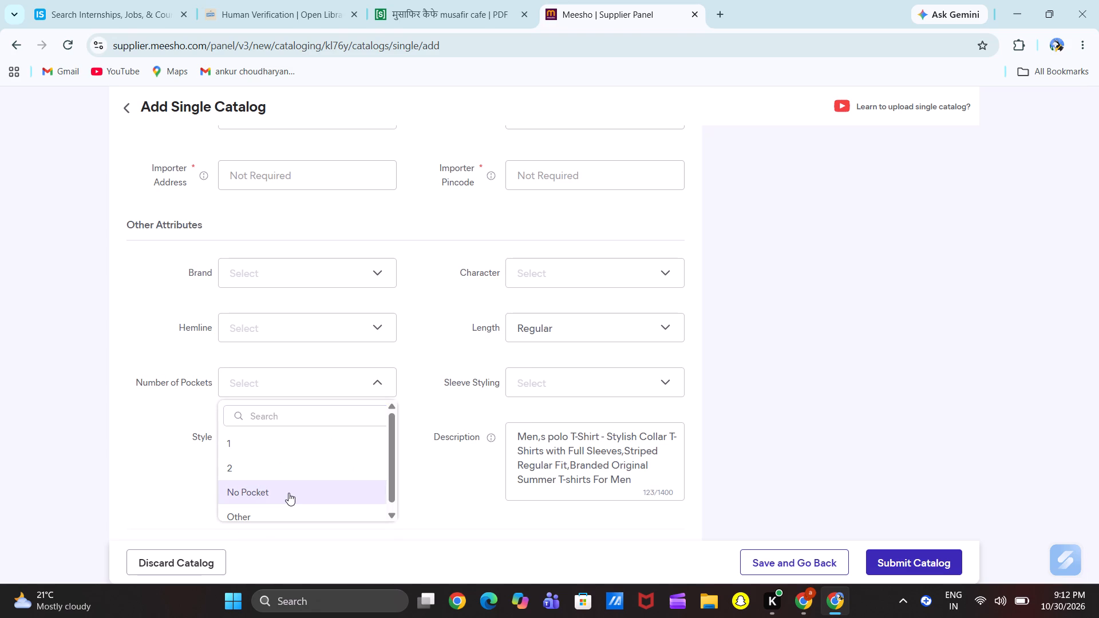
# Enter FULL=FRILL,;.[WHITE] as the style code of Product 2, the white T-shirt.
pyautogui.scroll(-2, 404, 450)
pyautogui.scroll(4, 404, 450)
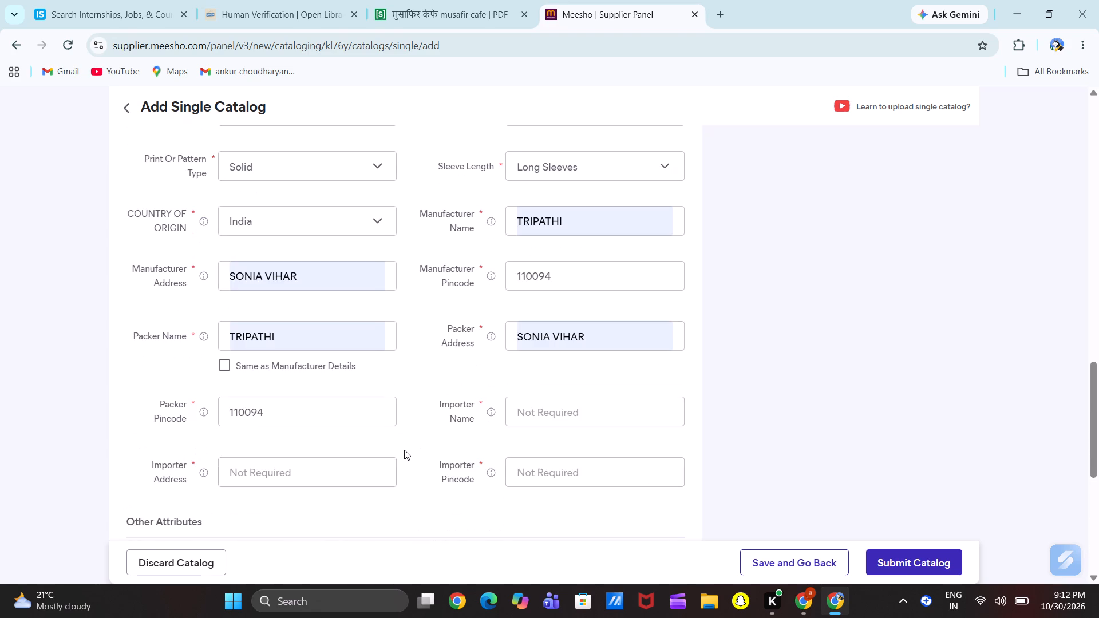
pyautogui.scroll(8, 434, 327)
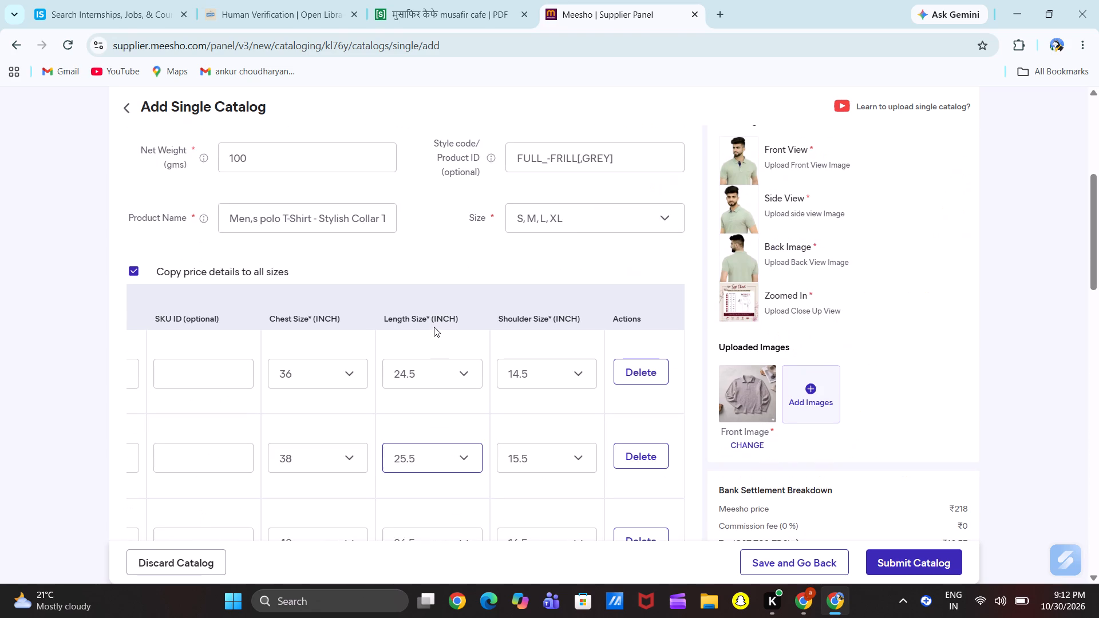
pyautogui.scroll(3, 491, 212)
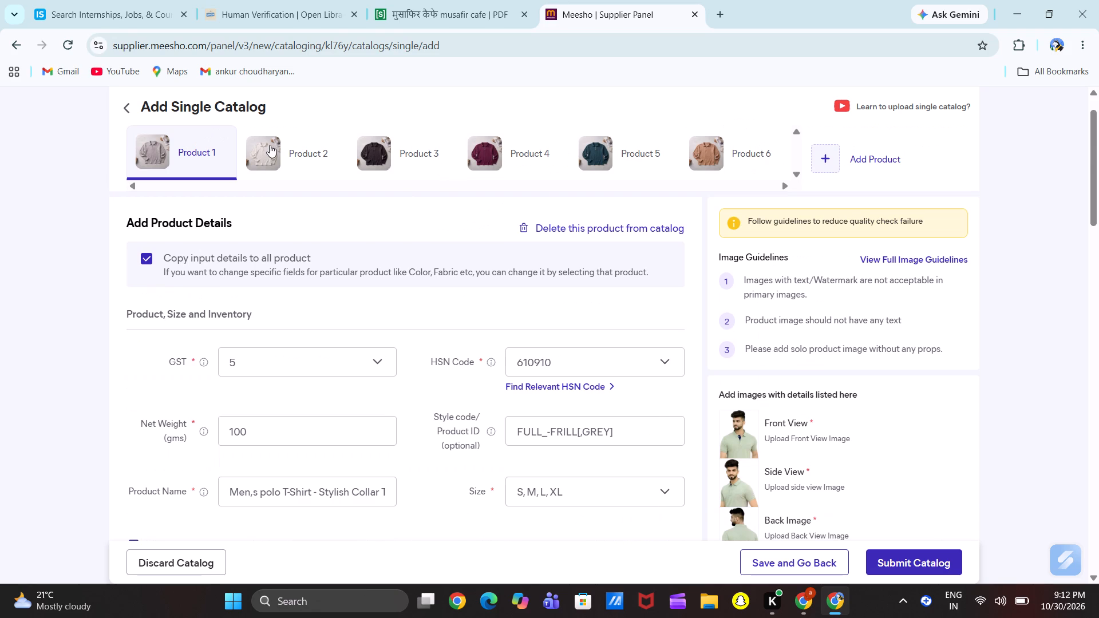
pyautogui.click(270, 145)
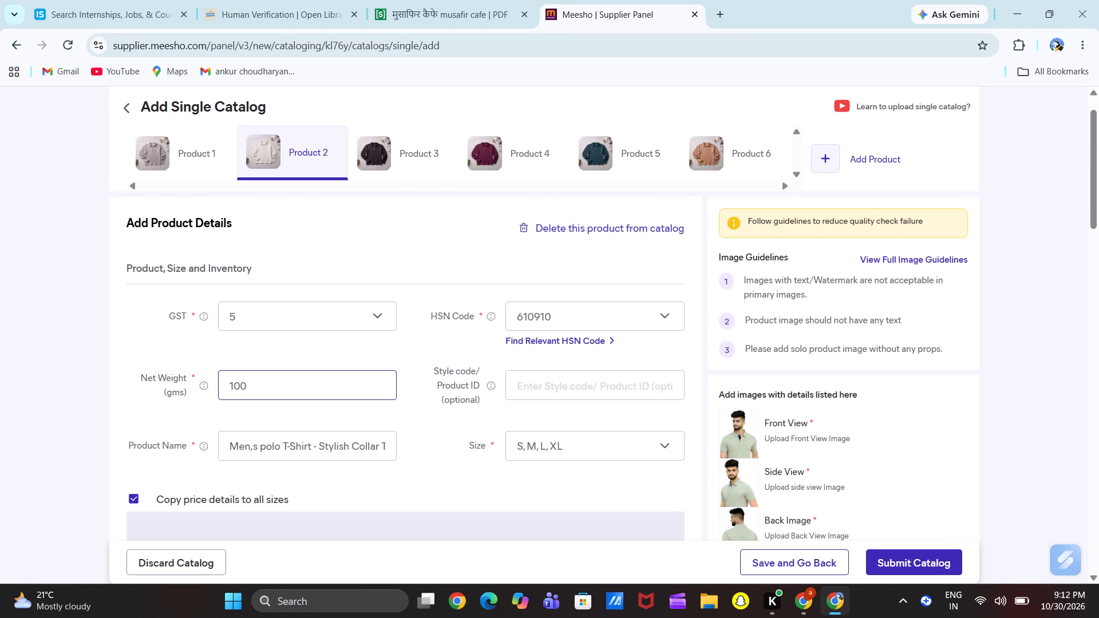
pyautogui.click(557, 387)
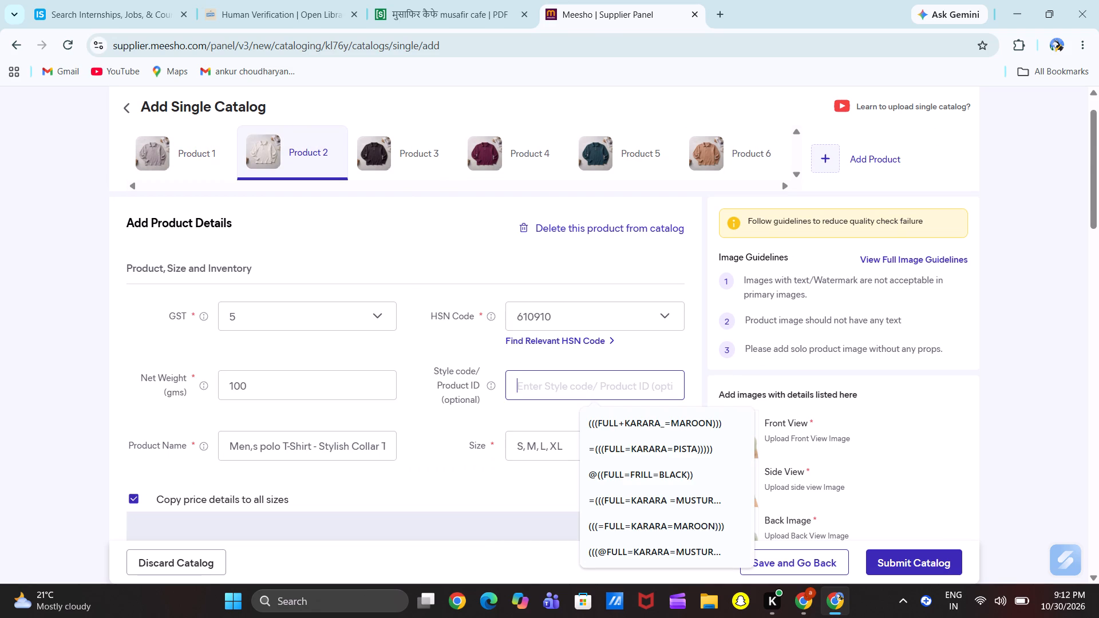
pyautogui.write('FULL')
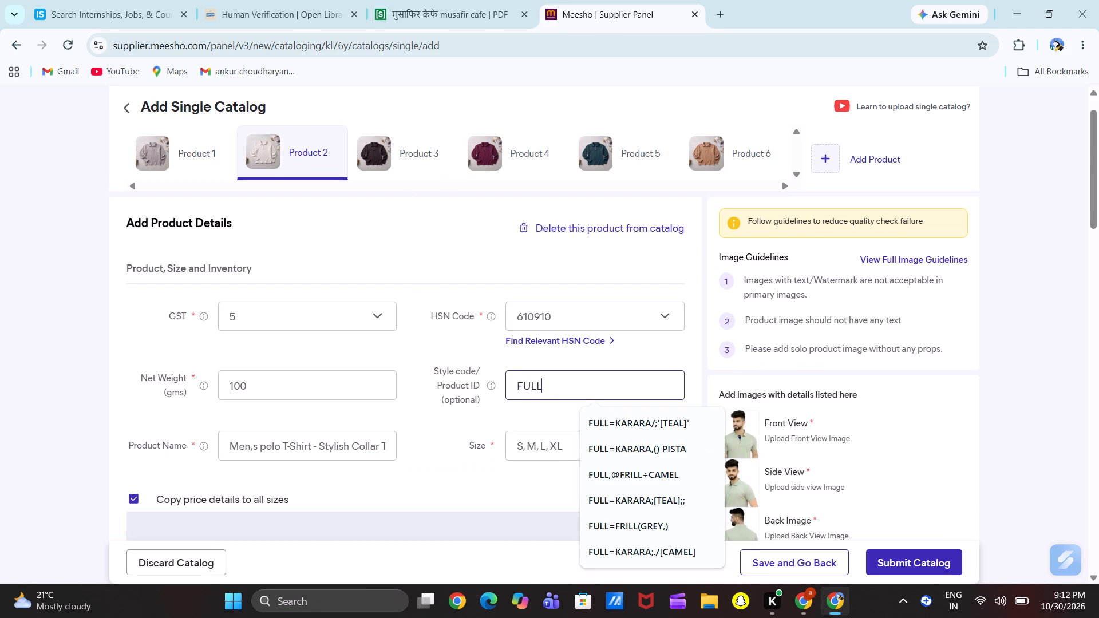
pyautogui.press('=')
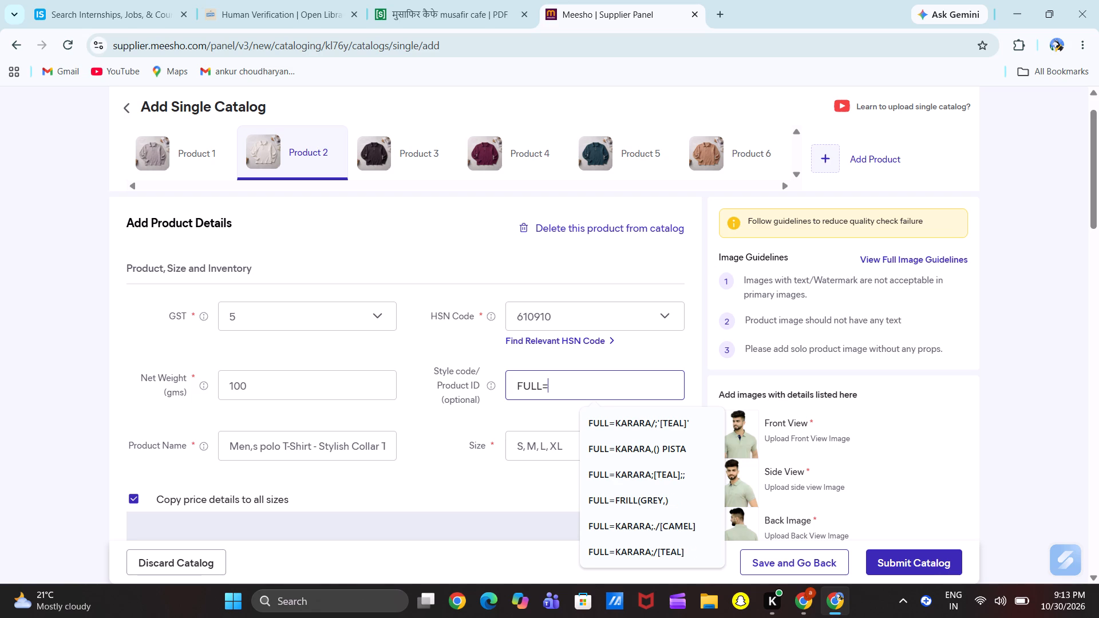
pyautogui.write('FRILL')
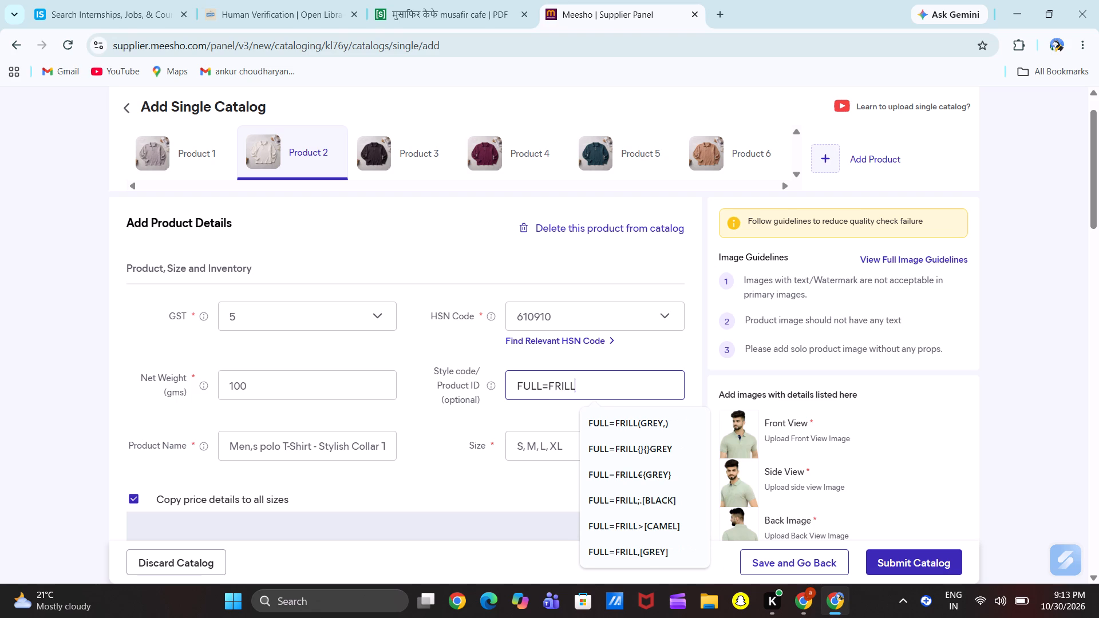
pyautogui.write(',;.')
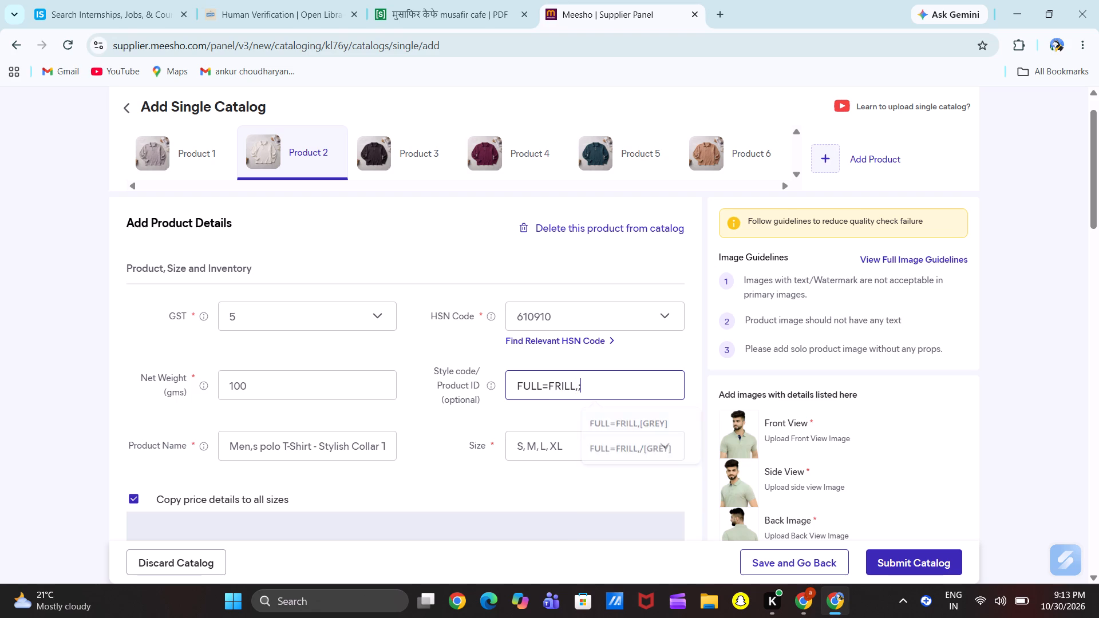
pyautogui.press('[')
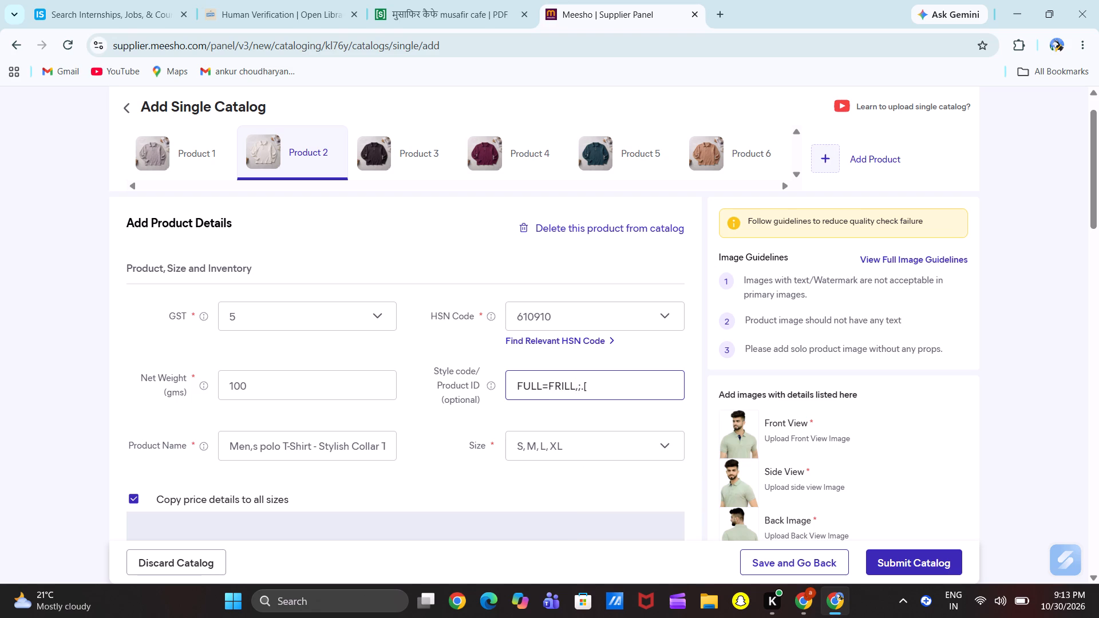
pyautogui.write('WH')
pyautogui.write('AITE')
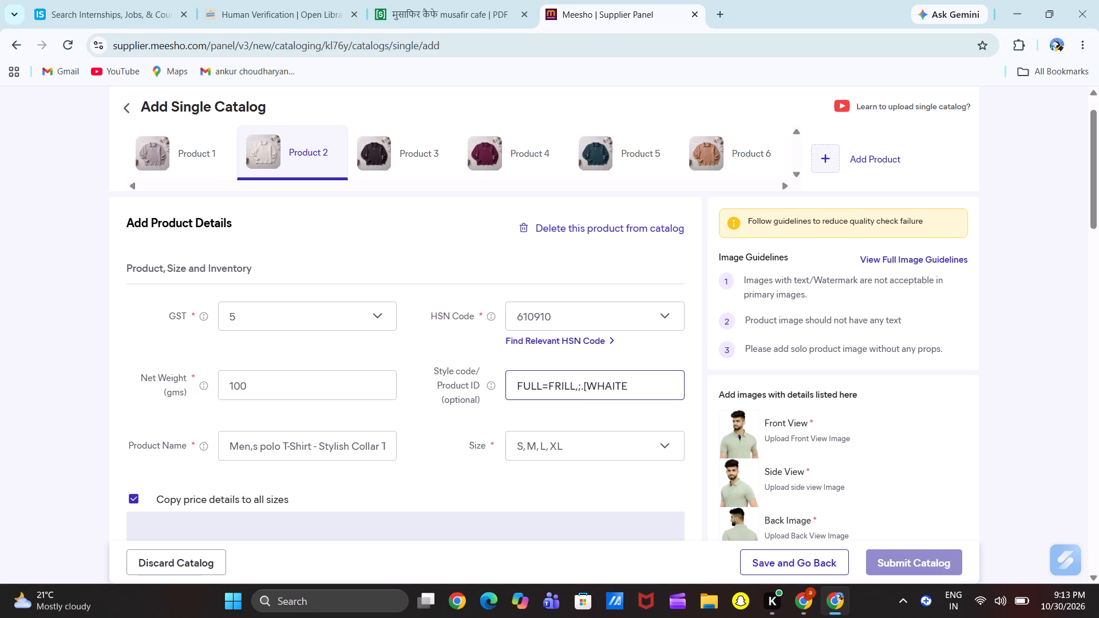
pyautogui.press('BackSpace')
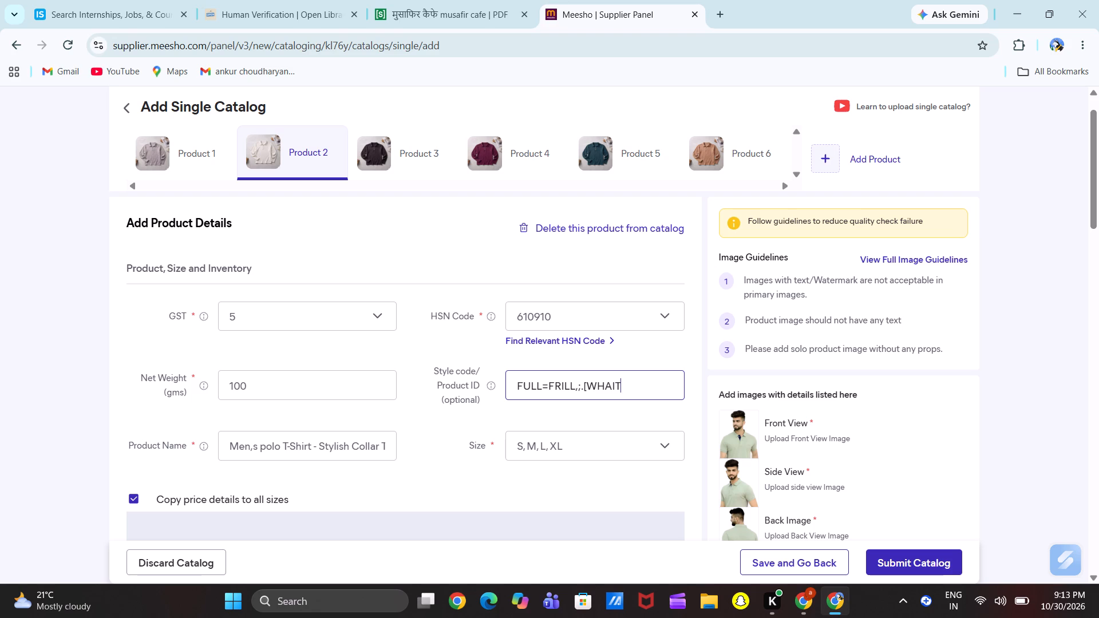
pyautogui.press('BackSpace')
pyautogui.press('BackSpace')
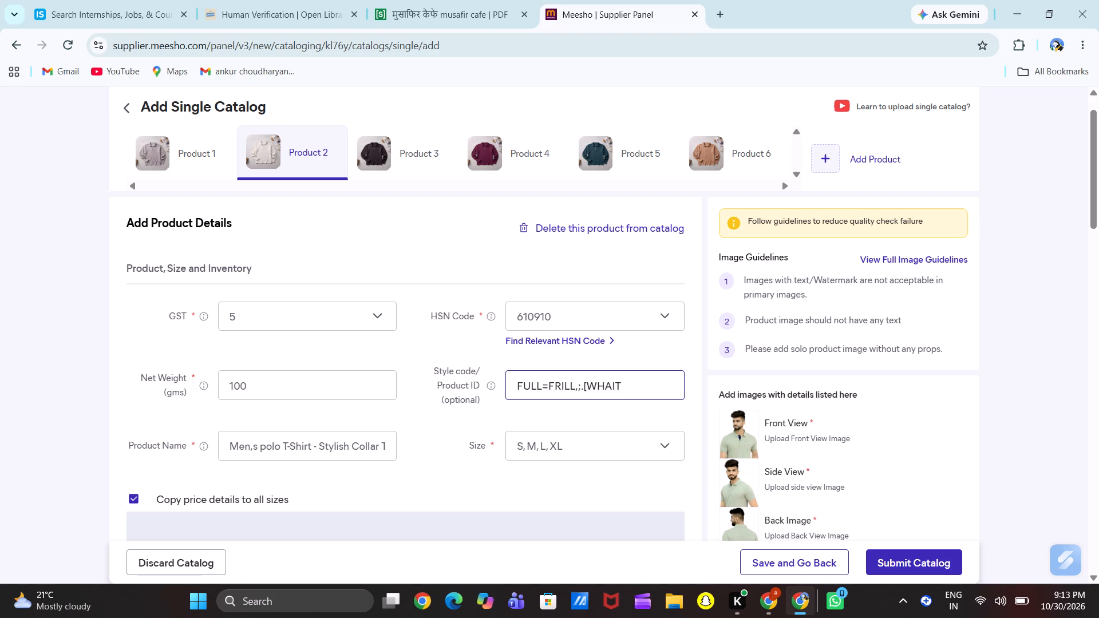
pyautogui.press('BackSpace')
pyautogui.write('ITE')
pyautogui.press(']')
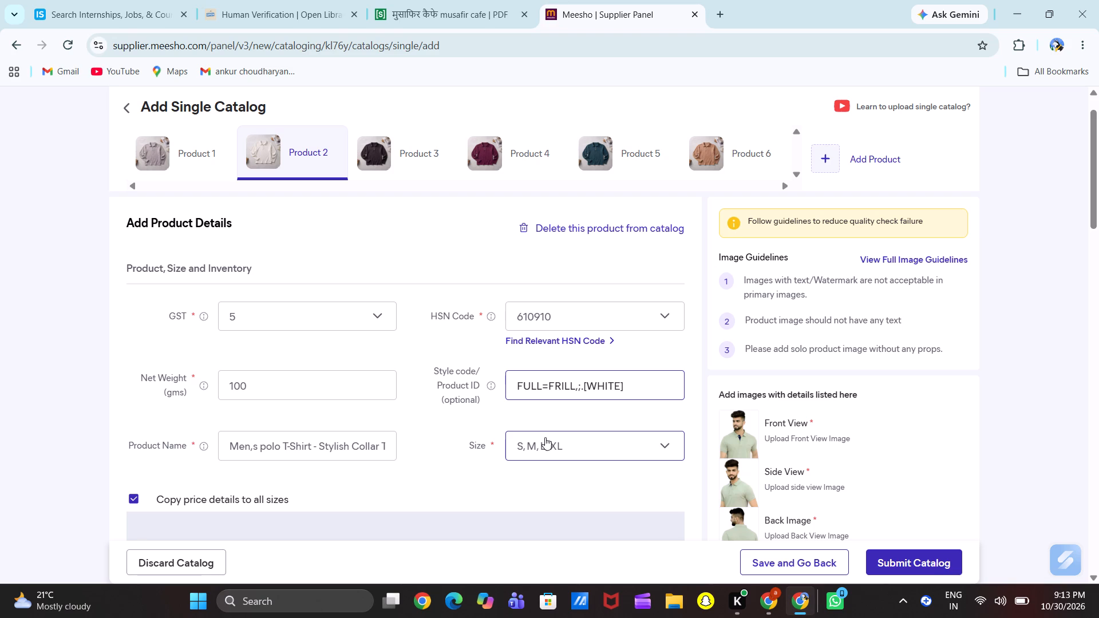
# Set Product 2's Meesho price to 218 for all sizes, checking back on Product 1 first.
pyautogui.scroll(-3, 450, 488)
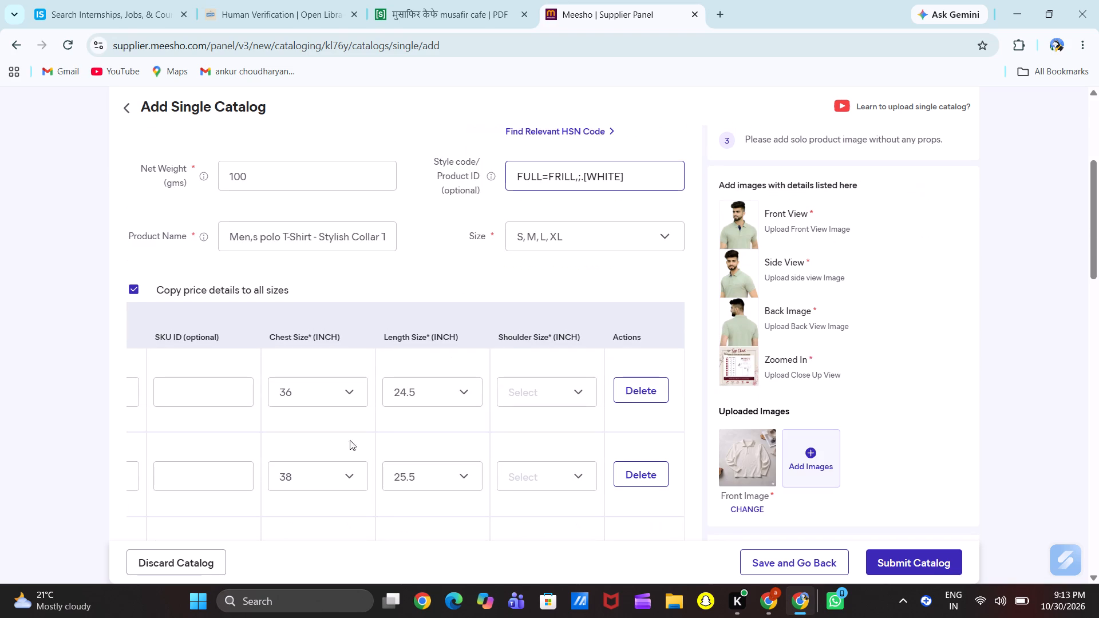
pyautogui.hscroll(7, 283, 418)
pyautogui.click(259, 391)
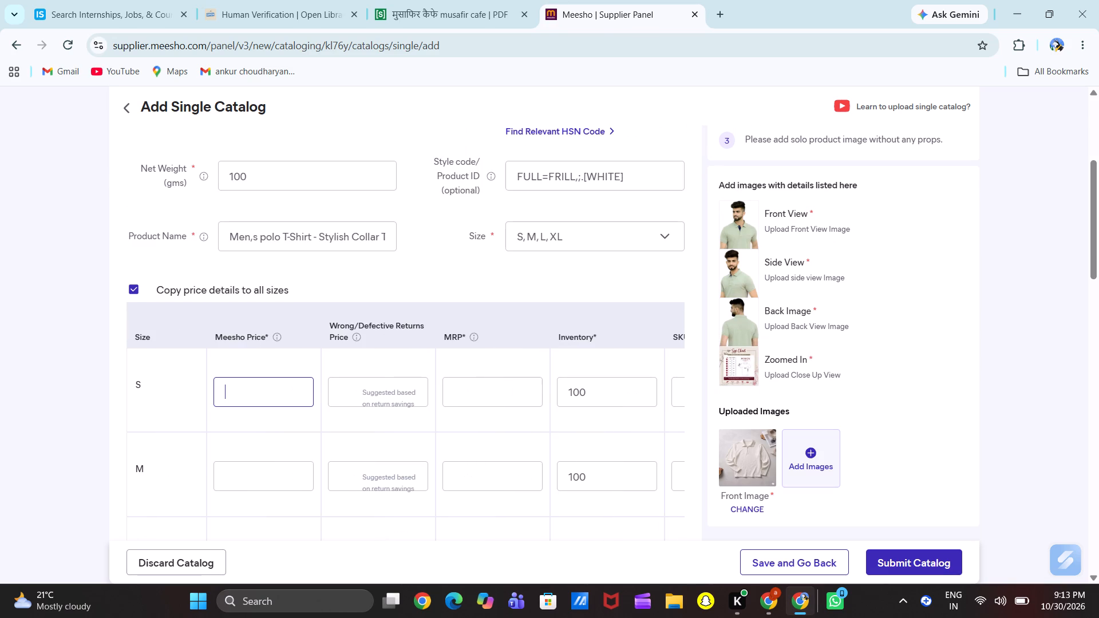
pyautogui.scroll(2, 410, 264)
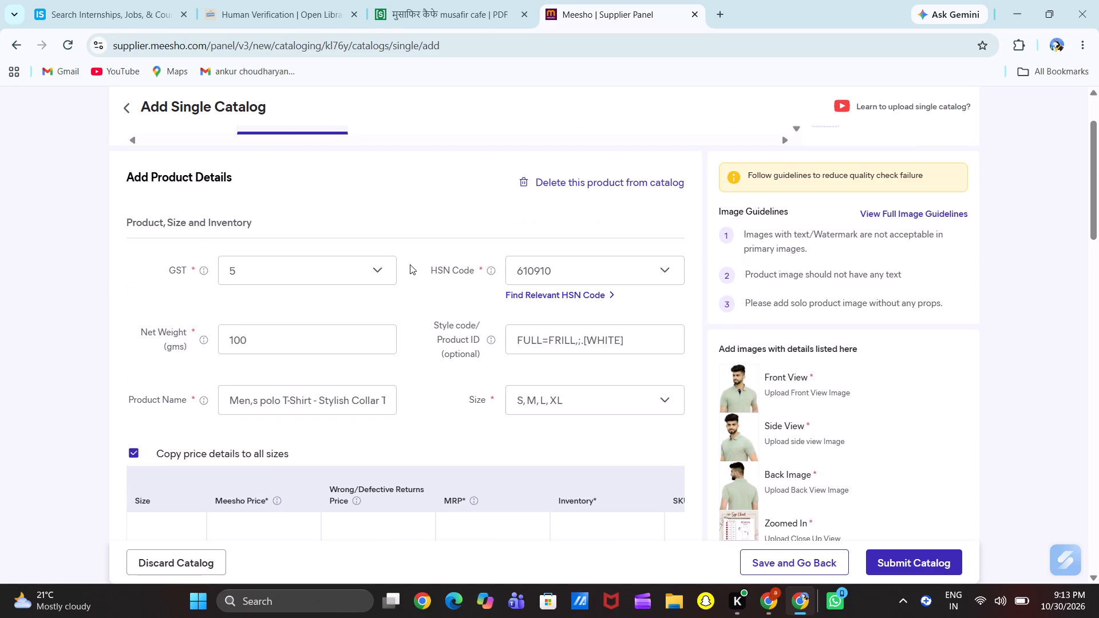
pyautogui.scroll(2, 388, 239)
pyautogui.click(157, 203)
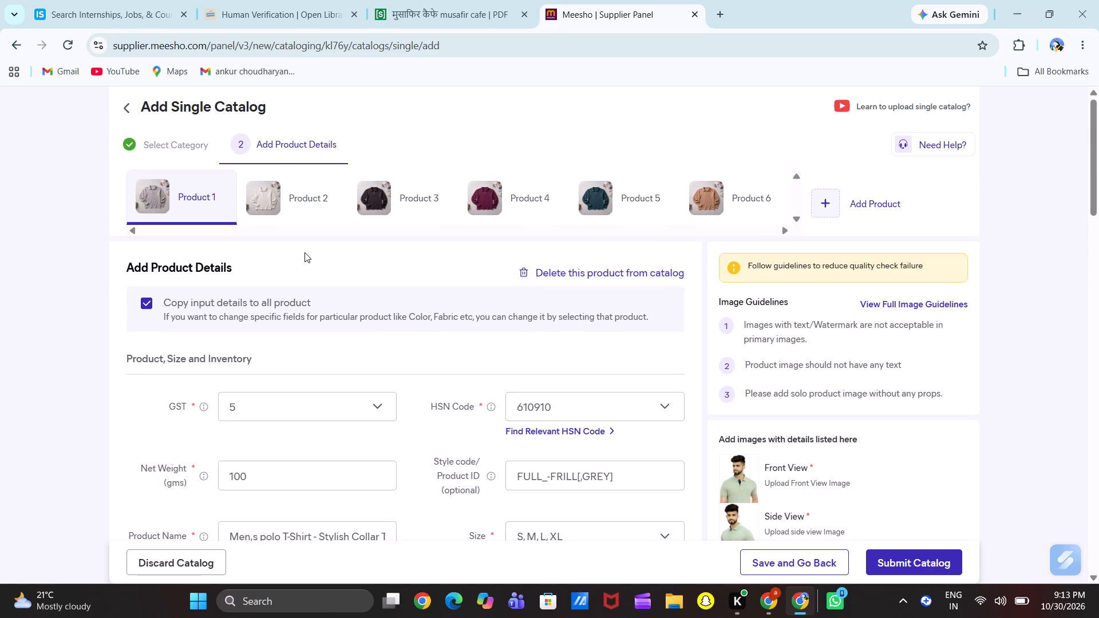
pyautogui.click(267, 212)
pyautogui.scroll(-2, 419, 369)
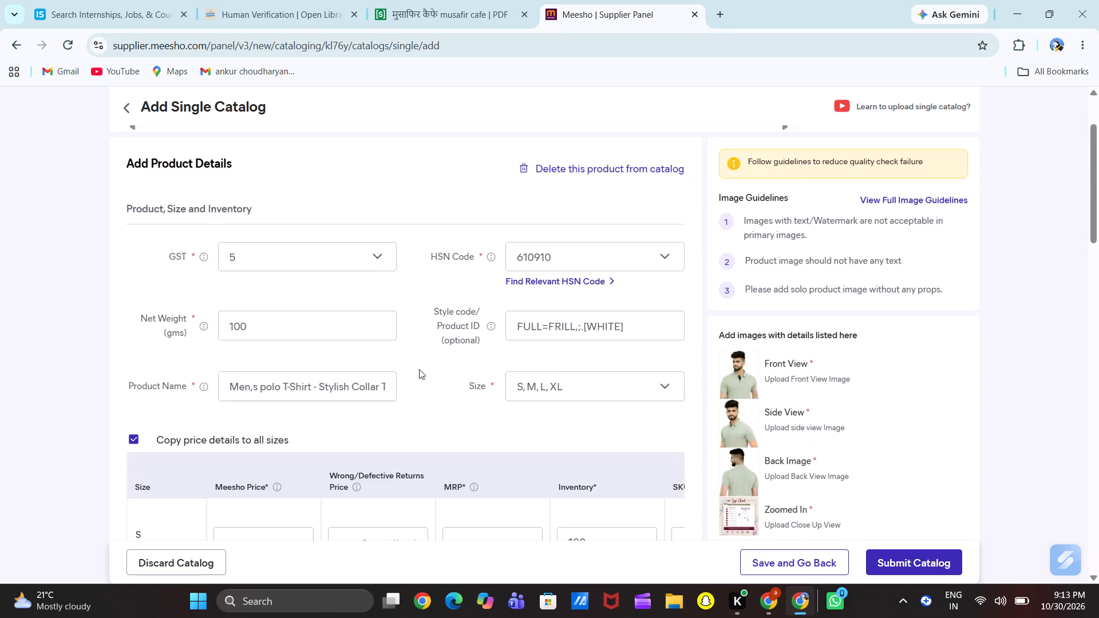
pyautogui.scroll(-2, 419, 369)
pyautogui.click(262, 345)
pyautogui.write('218')
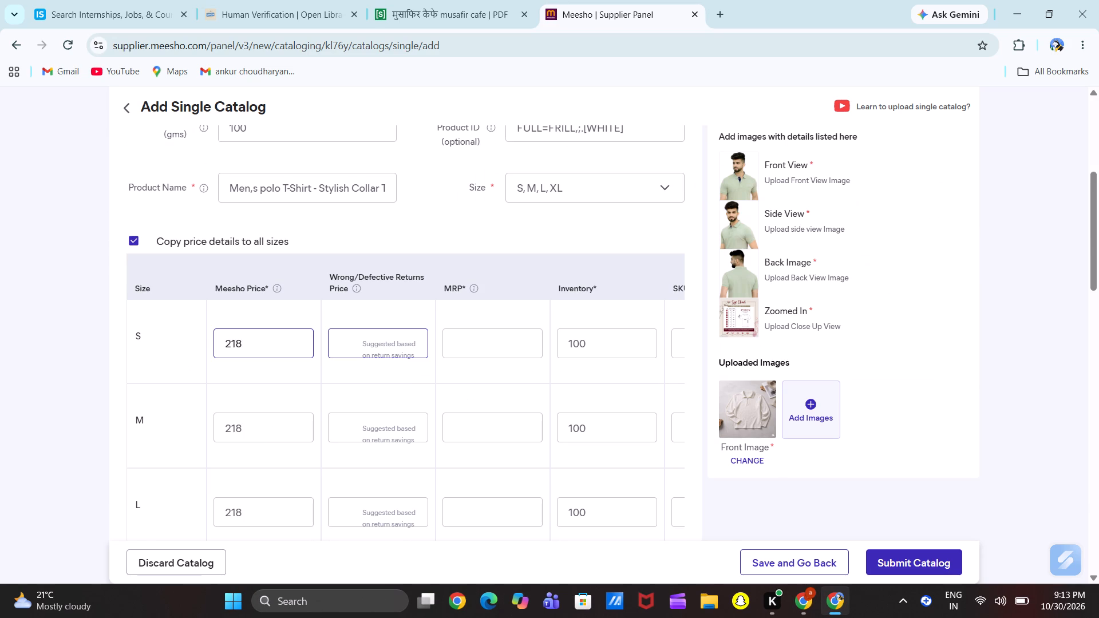
# Set Product 2's wrong/defective returns price to 217 and its MRP to 899 for all sizes.
pyautogui.click(340, 342)
pyautogui.press('BackSpace')
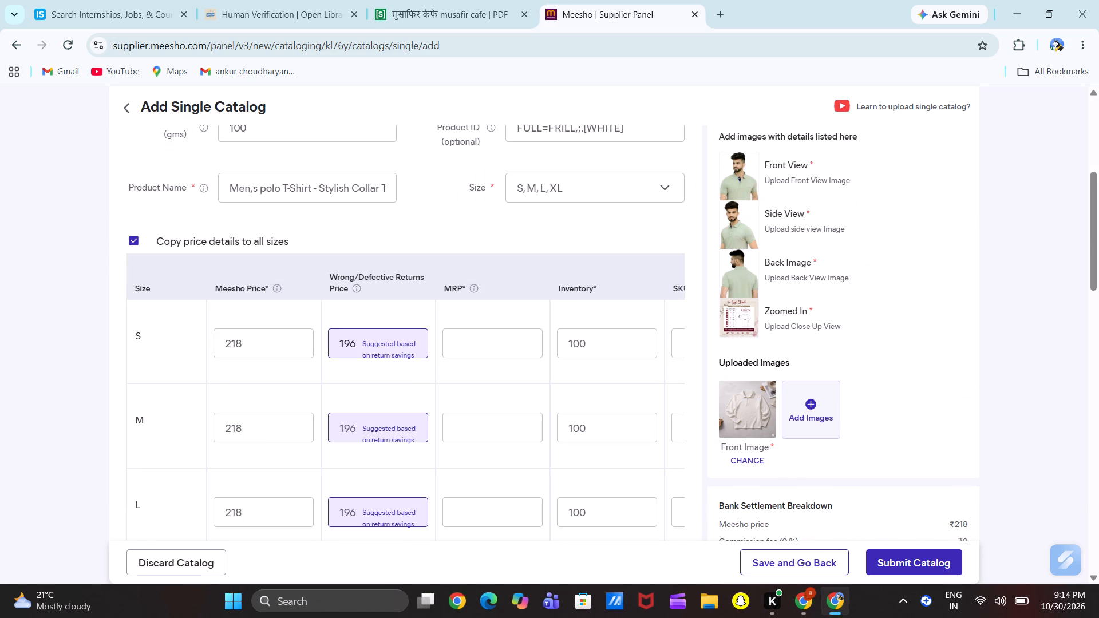
pyautogui.click(353, 341)
pyautogui.press('BackSpace')
pyautogui.press('BackSpace')
pyautogui.click(353, 341)
pyautogui.press('BackSpace')
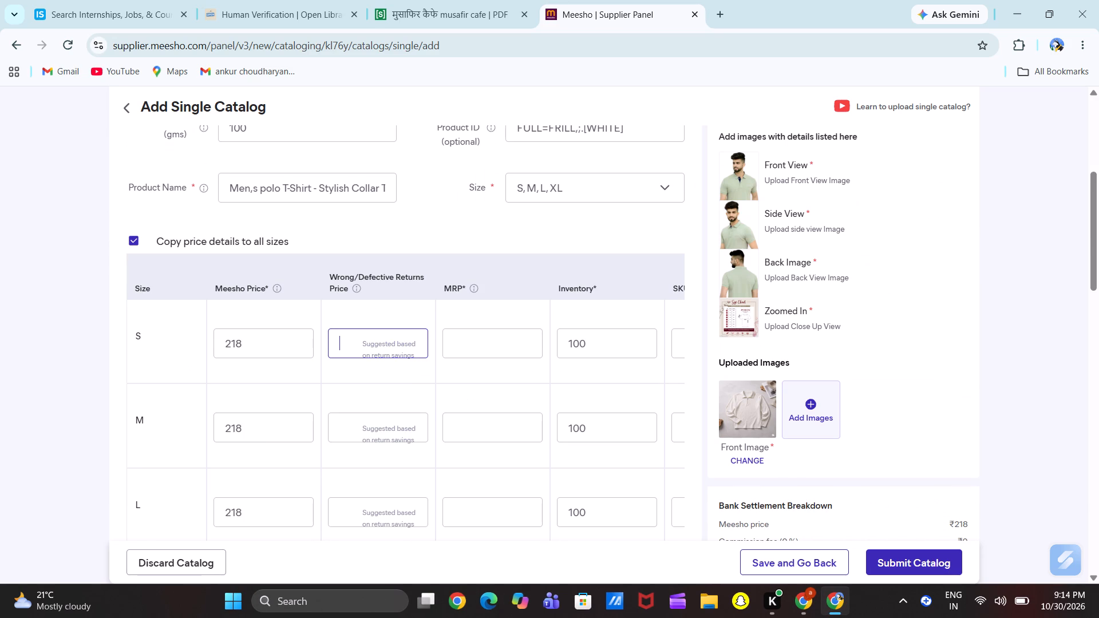
pyautogui.write('217')
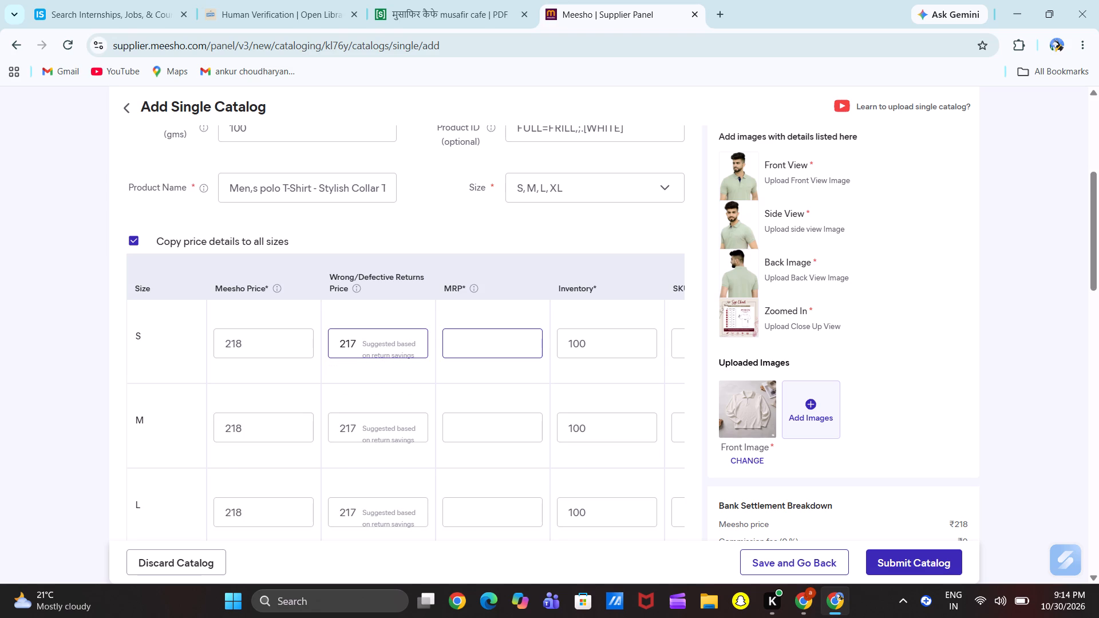
pyautogui.click(497, 342)
pyautogui.write('899')
# Set Product 2's shoulder size to 14.5 inches for size S and 15.5 inches for size M.
pyautogui.hscroll(-2, 603, 341)
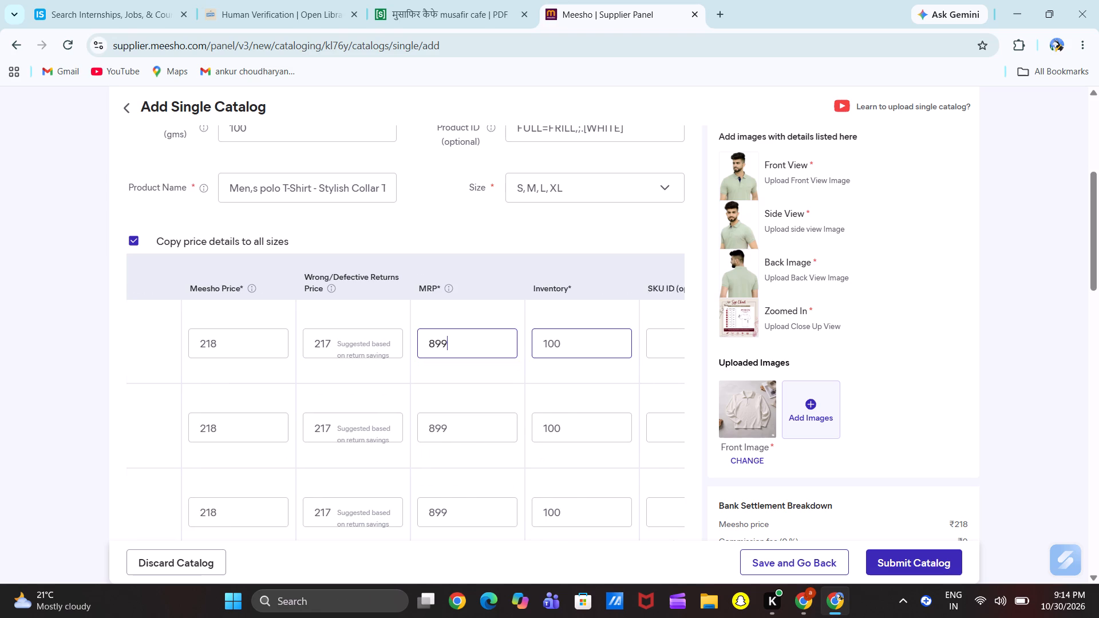
pyautogui.hscroll(-4, 603, 341)
pyautogui.click(566, 339)
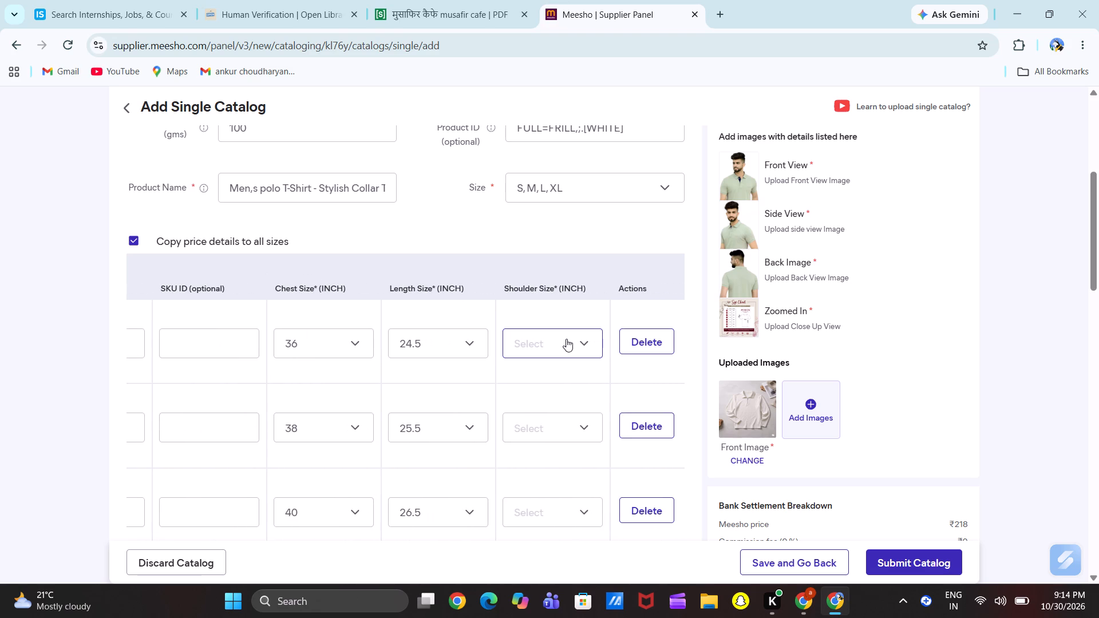
pyautogui.scroll(-2, 569, 446)
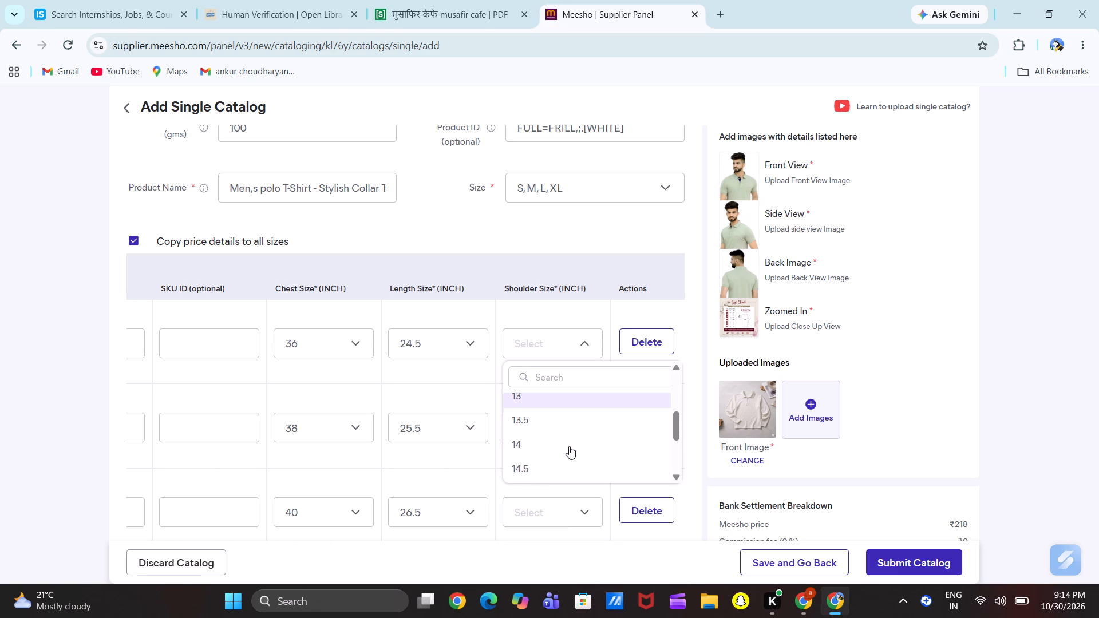
pyautogui.scroll(-1, 569, 446)
pyautogui.click(569, 446)
pyautogui.click(543, 431)
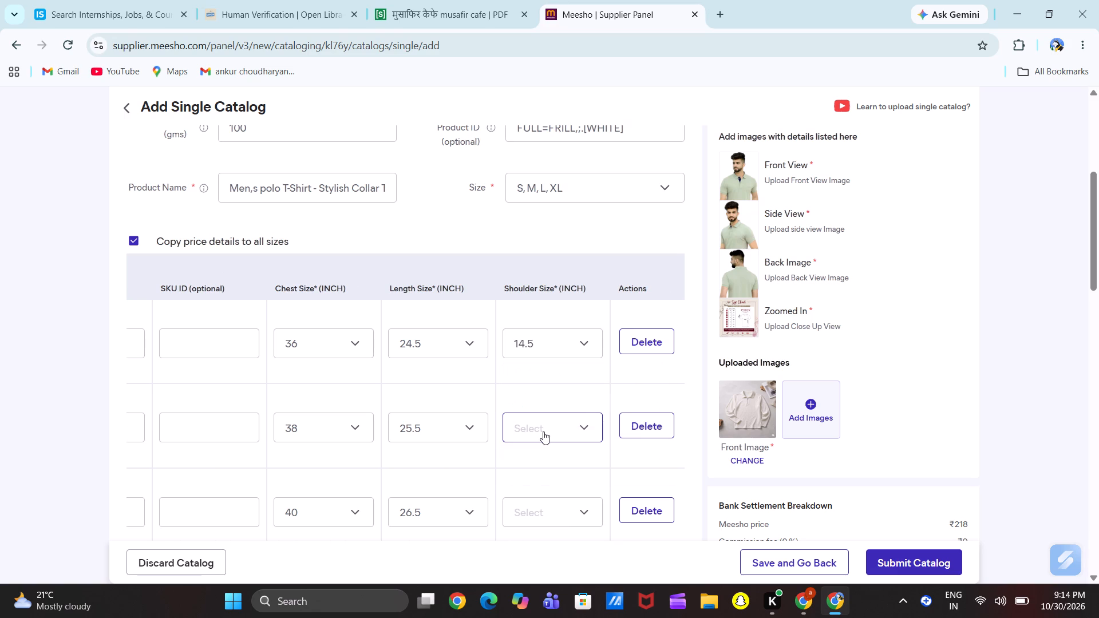
pyautogui.scroll(-3, 564, 518)
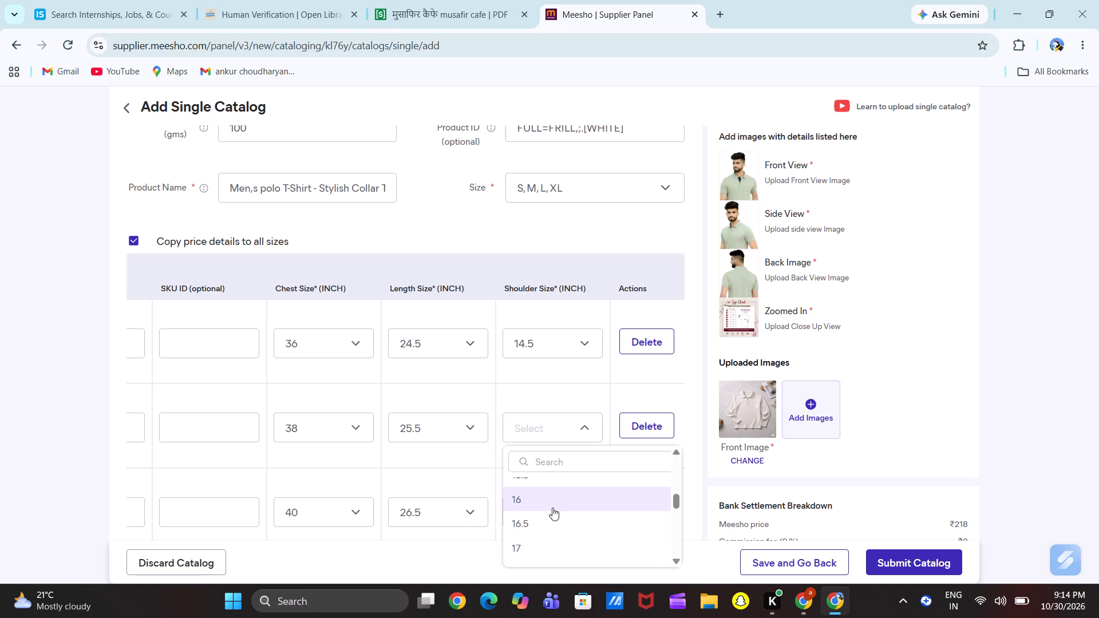
pyautogui.scroll(2, 552, 508)
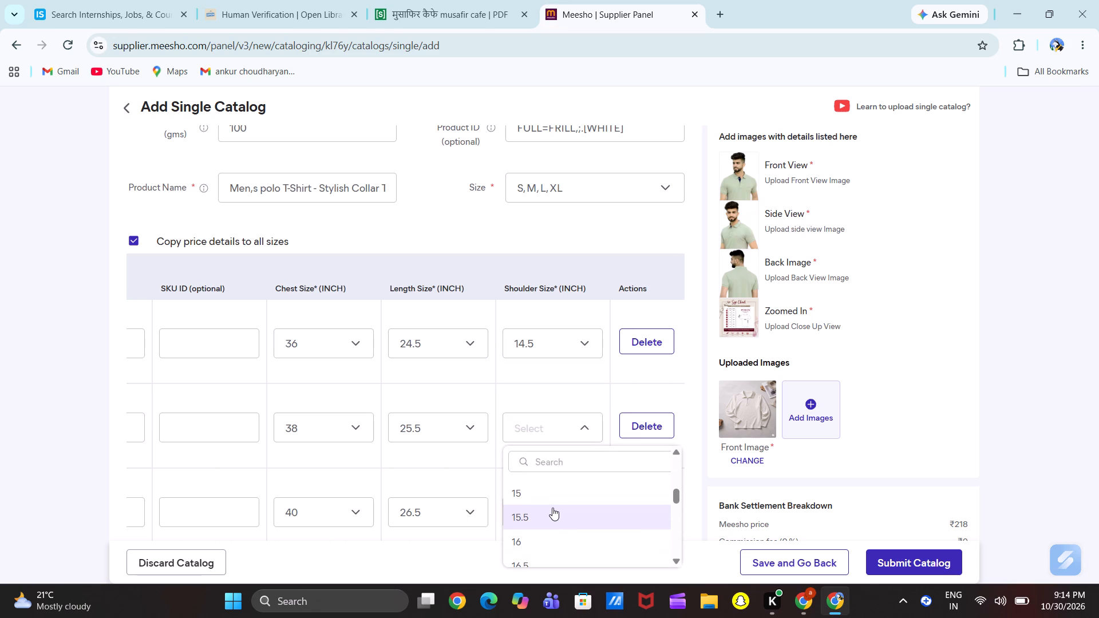
pyautogui.click(552, 508)
# Set Product 2's shoulder size to 16.5 inches for size L and 17.5 inches for size XL.
pyautogui.rightClick(555, 517)
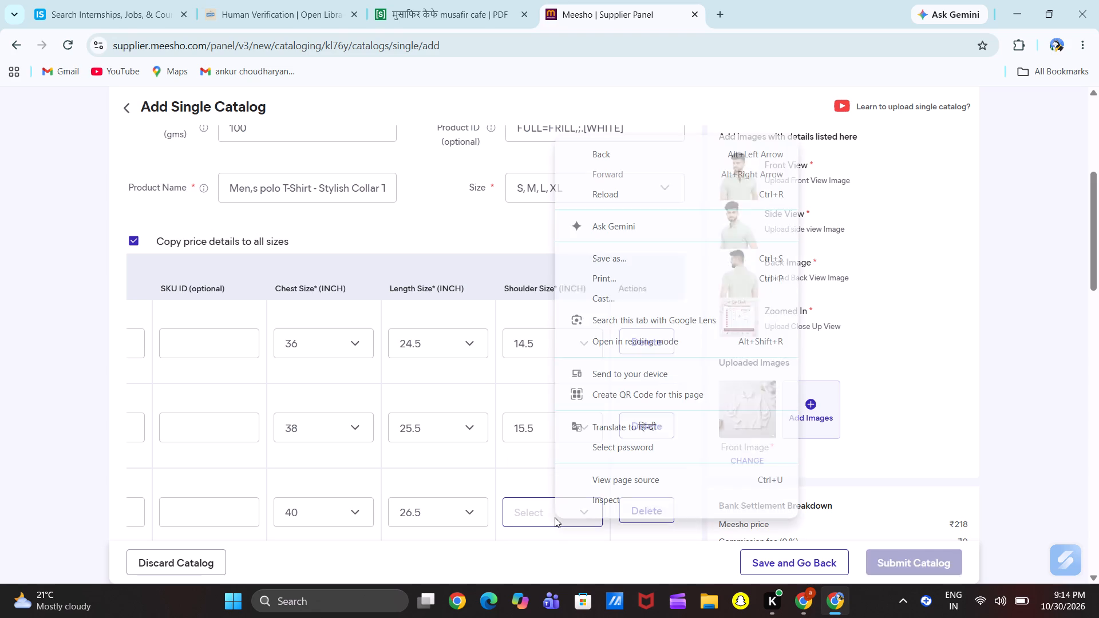
pyautogui.click(545, 507)
pyautogui.scroll(-3, 545, 507)
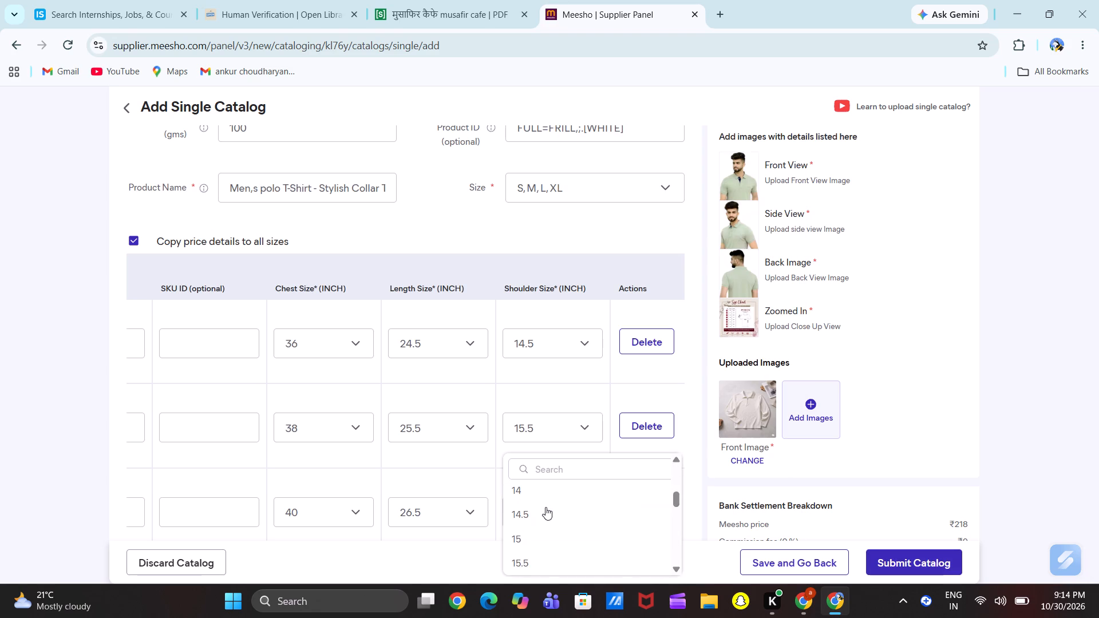
pyautogui.scroll(-1, 545, 507)
pyautogui.scroll(1, 545, 507)
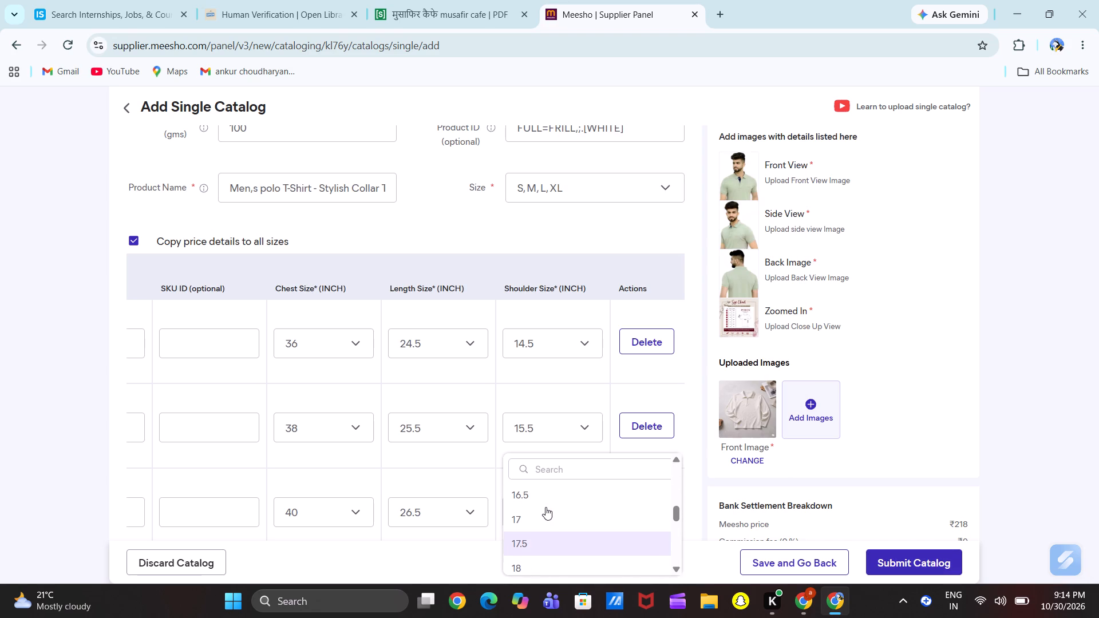
pyautogui.scroll(1, 545, 507)
pyautogui.click(545, 507)
pyautogui.scroll(-2, 497, 448)
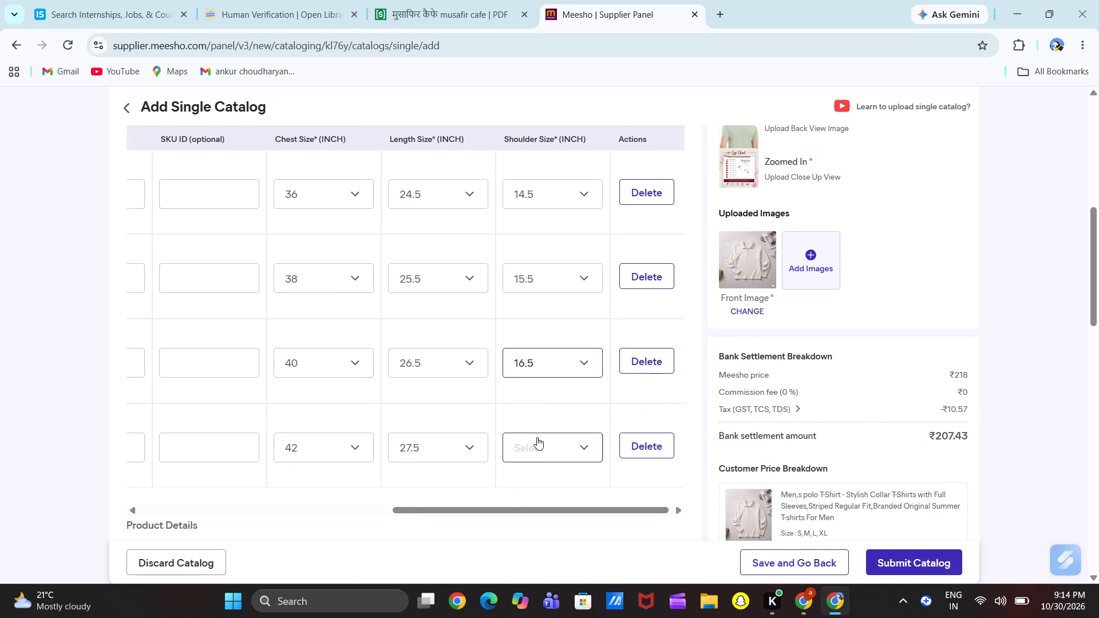
pyautogui.click(537, 437)
pyautogui.scroll(-3, 559, 505)
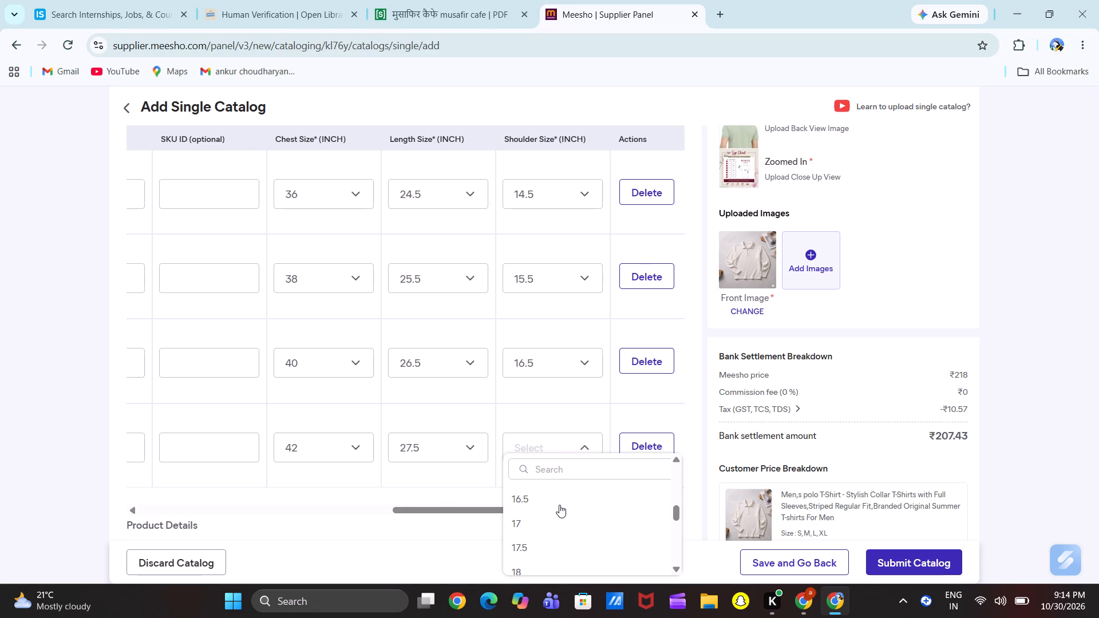
pyautogui.scroll(-1, 559, 505)
pyautogui.click(556, 522)
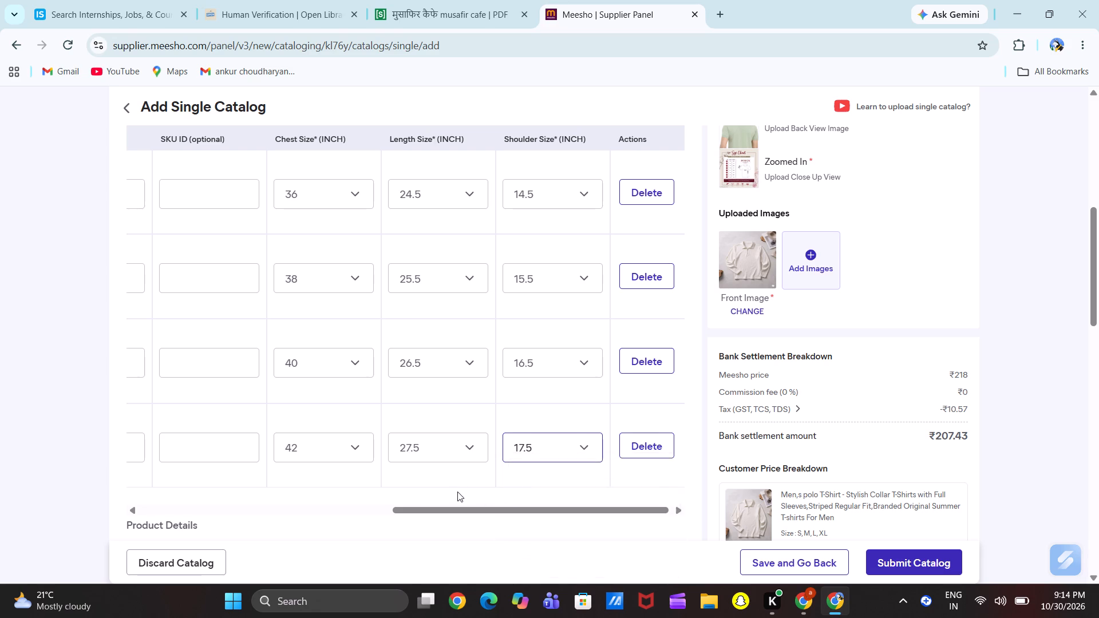
# Set Product 2's color to White and its fabric to Cotton Blend in the product details.
pyautogui.scroll(-3, 457, 492)
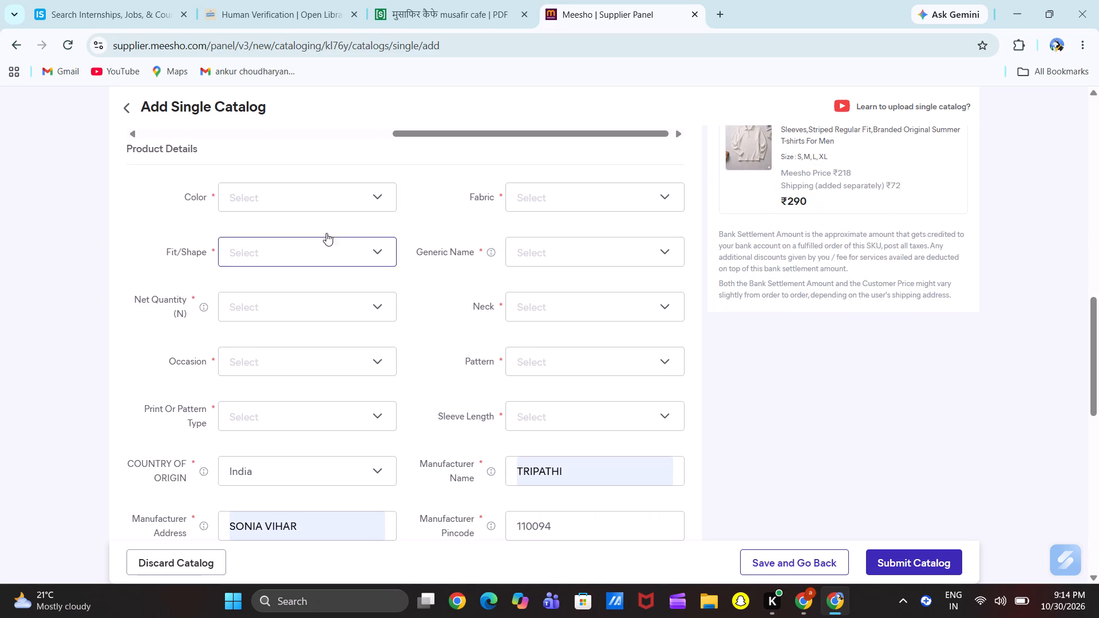
pyautogui.click(315, 196)
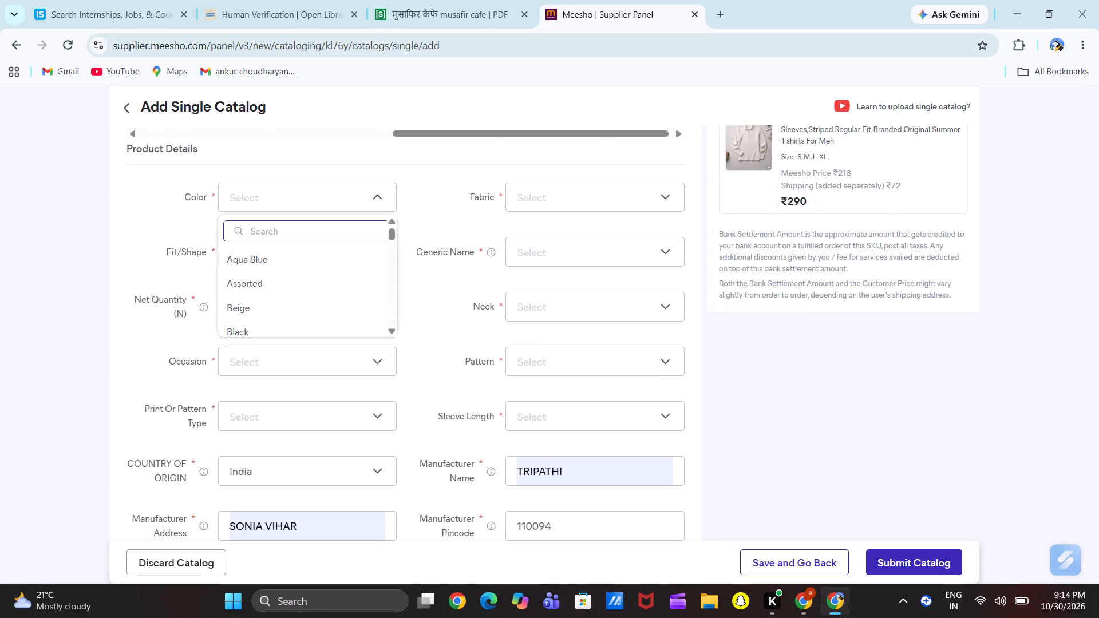
pyautogui.click(271, 231)
pyautogui.press('w')
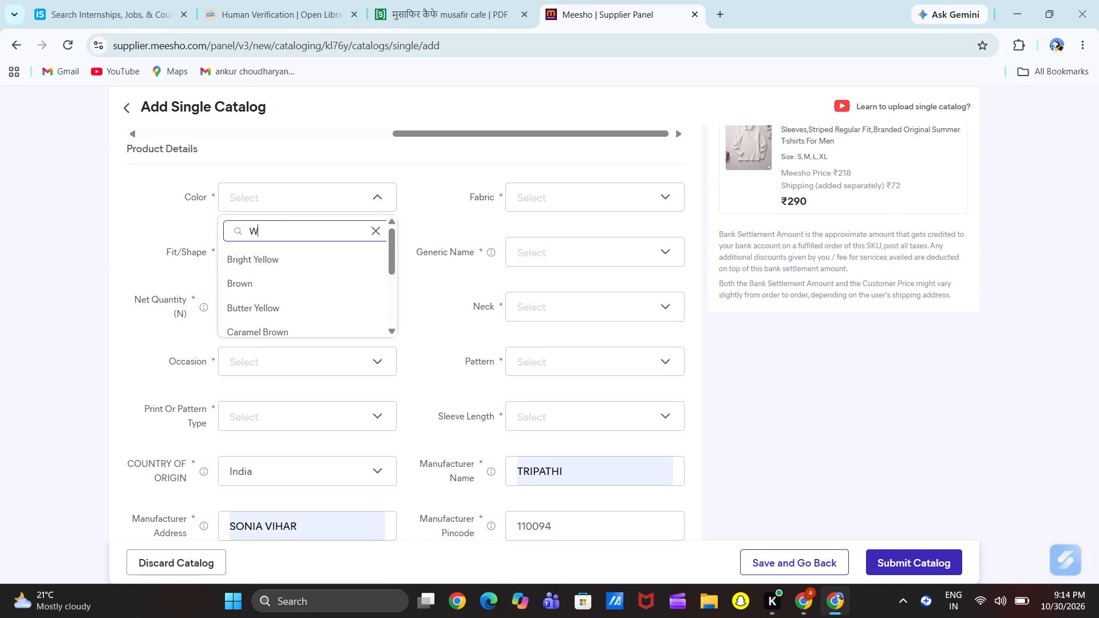
pyautogui.press('h')
pyautogui.click(259, 253)
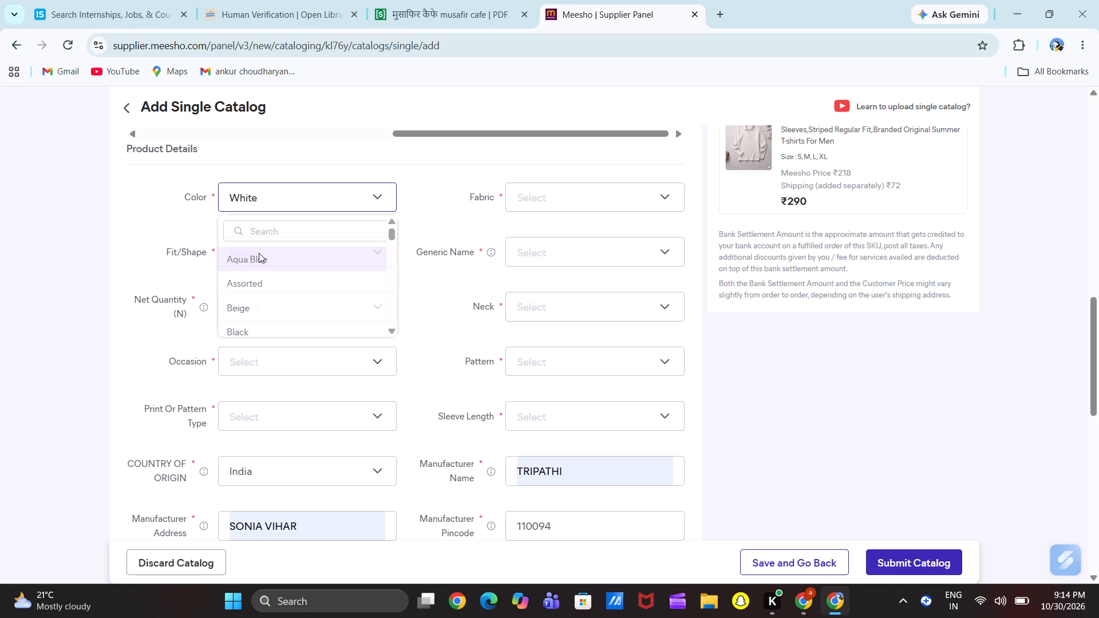
pyautogui.click(545, 199)
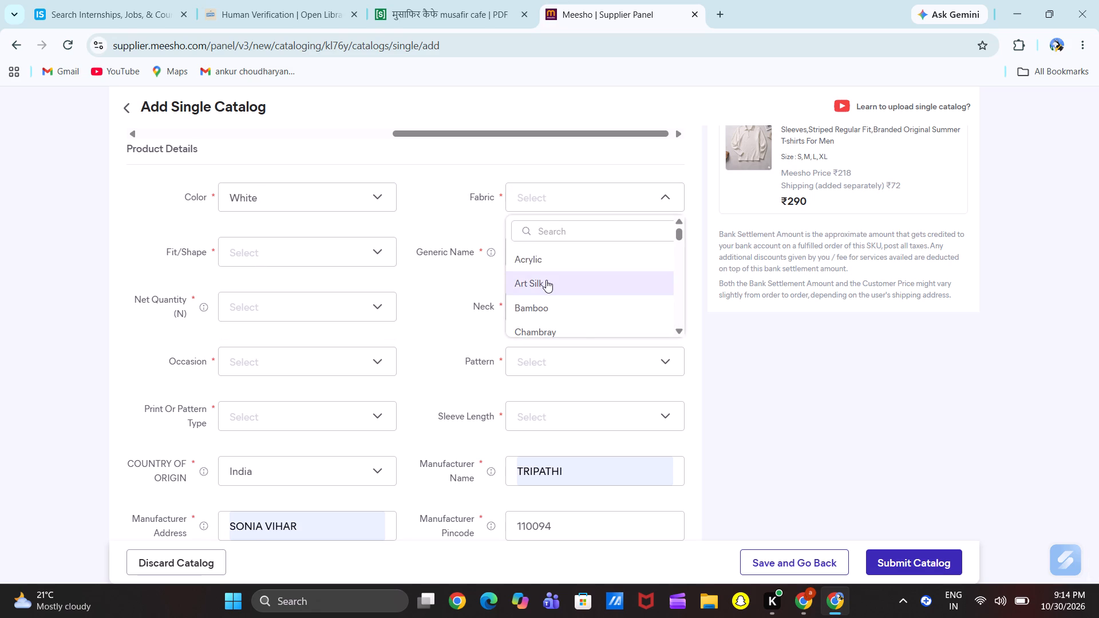
pyautogui.scroll(-2, 546, 280)
pyautogui.click(546, 280)
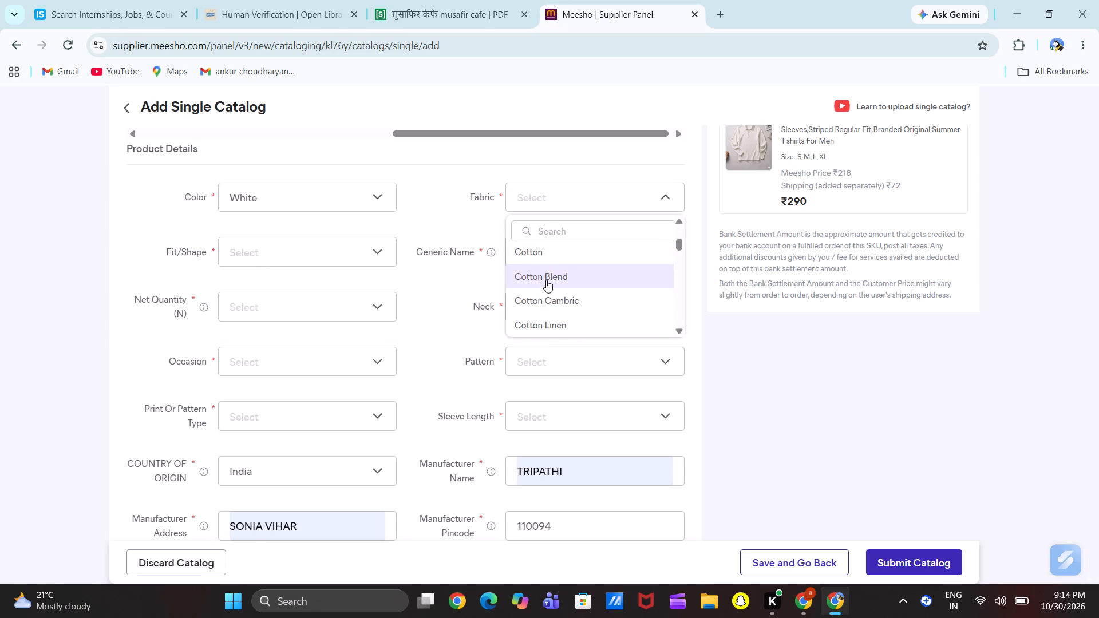
# Set Product 2's fit/shape to Regular, generic name to Tshirts and net quantity to 1.
pyautogui.click(307, 241)
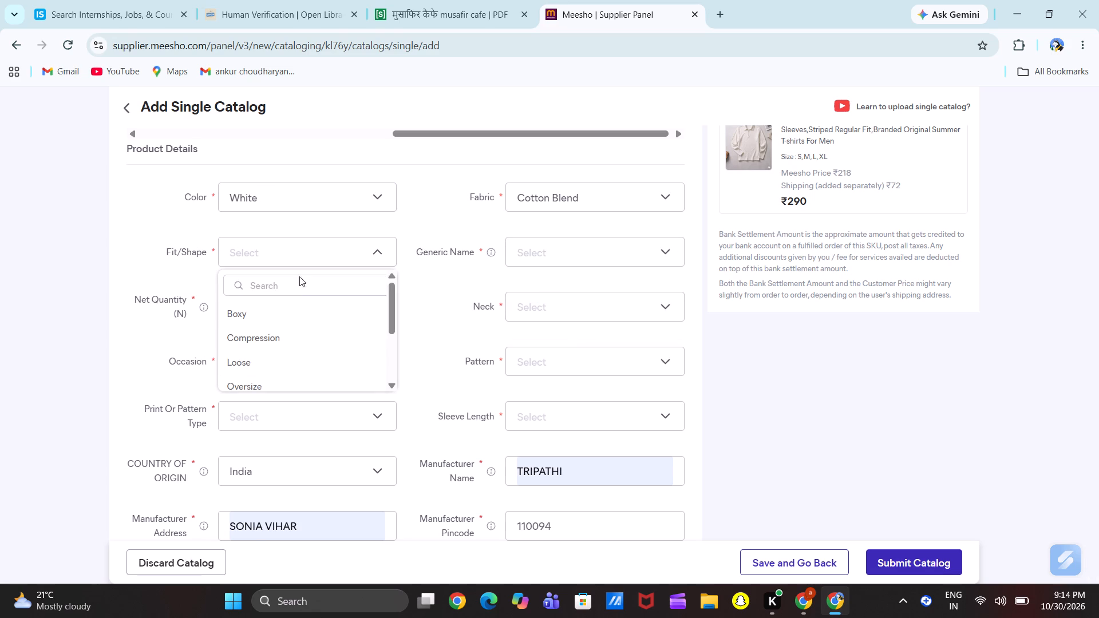
pyautogui.scroll(-1, 306, 352)
pyautogui.click(306, 352)
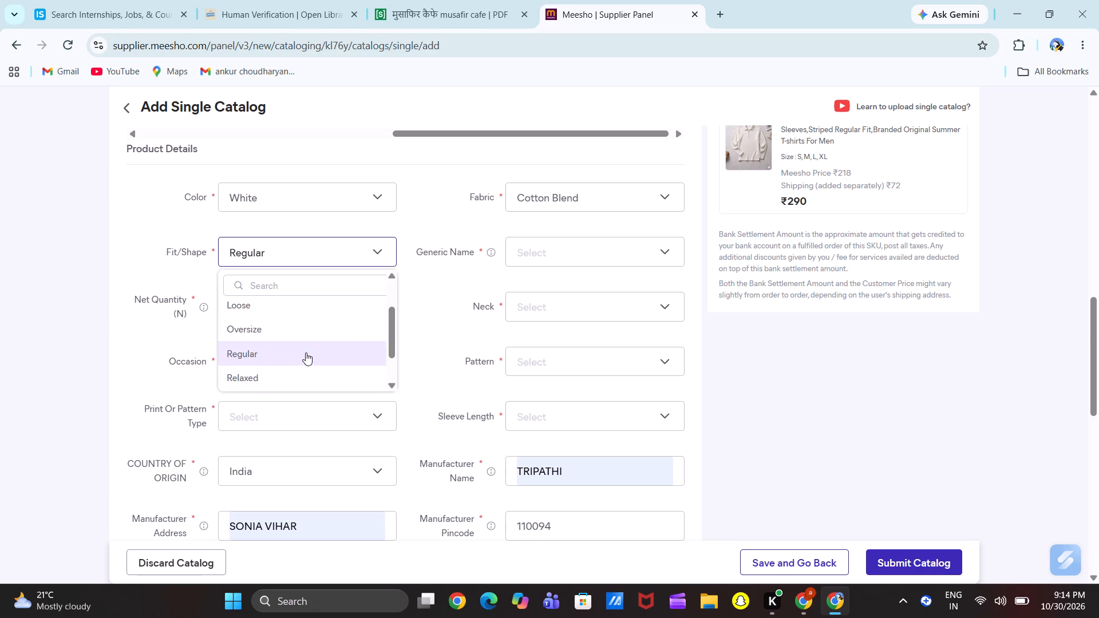
pyautogui.click(564, 251)
pyautogui.scroll(-1, 551, 381)
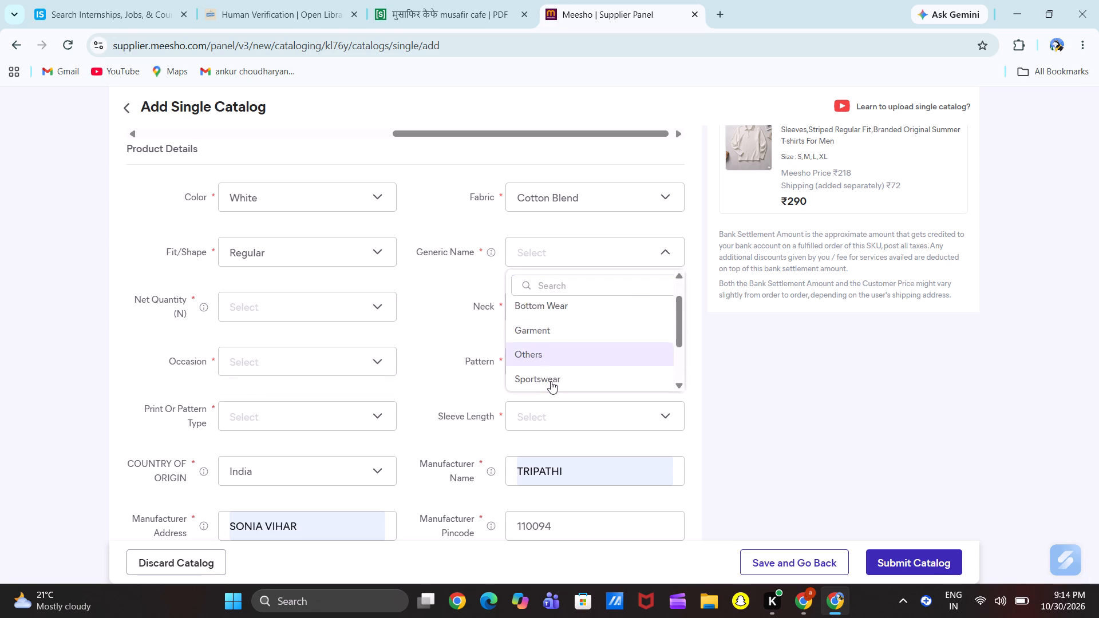
pyautogui.scroll(-1, 551, 381)
pyautogui.click(538, 371)
pyautogui.click(291, 313)
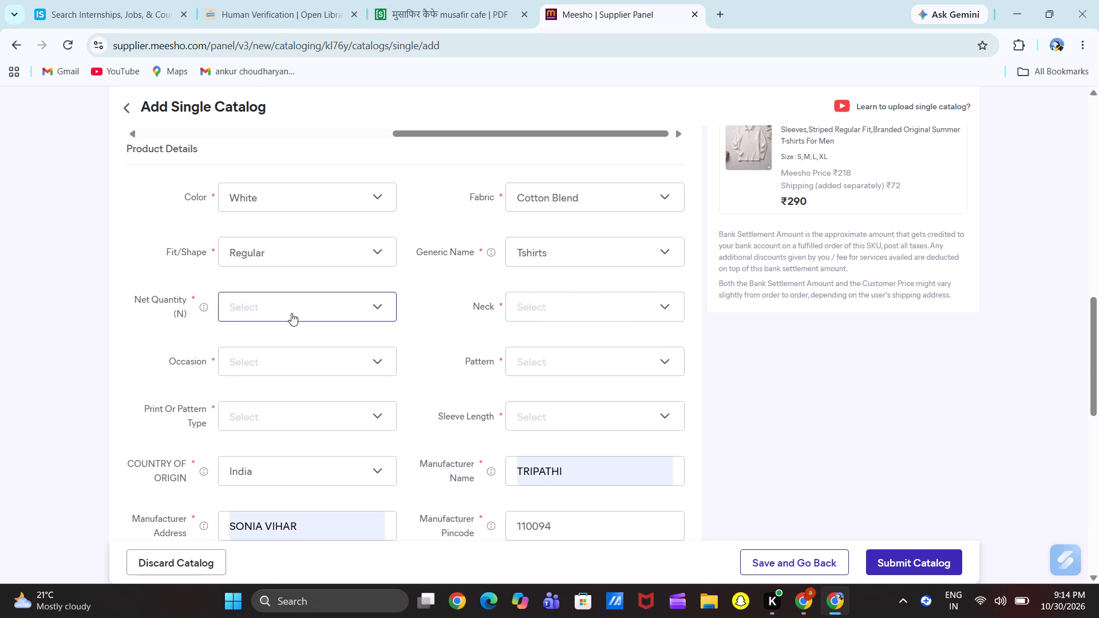
pyautogui.click(278, 369)
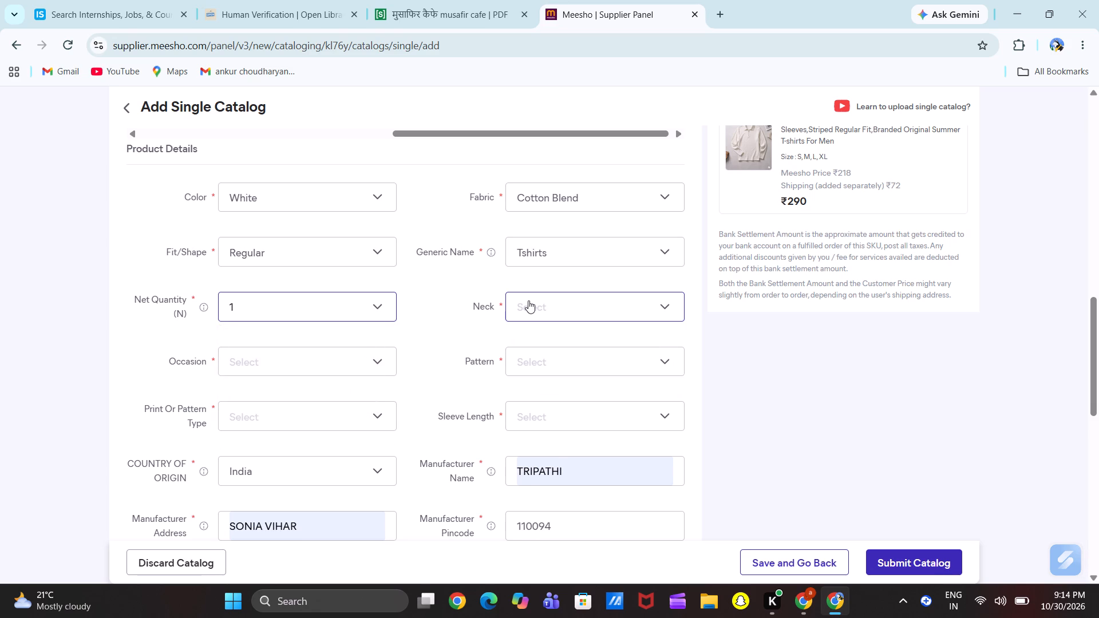
# Set Product 2's neck to Polo, occasion to Casual and pattern to Solid.
pyautogui.click(528, 300)
pyautogui.scroll(-1, 584, 407)
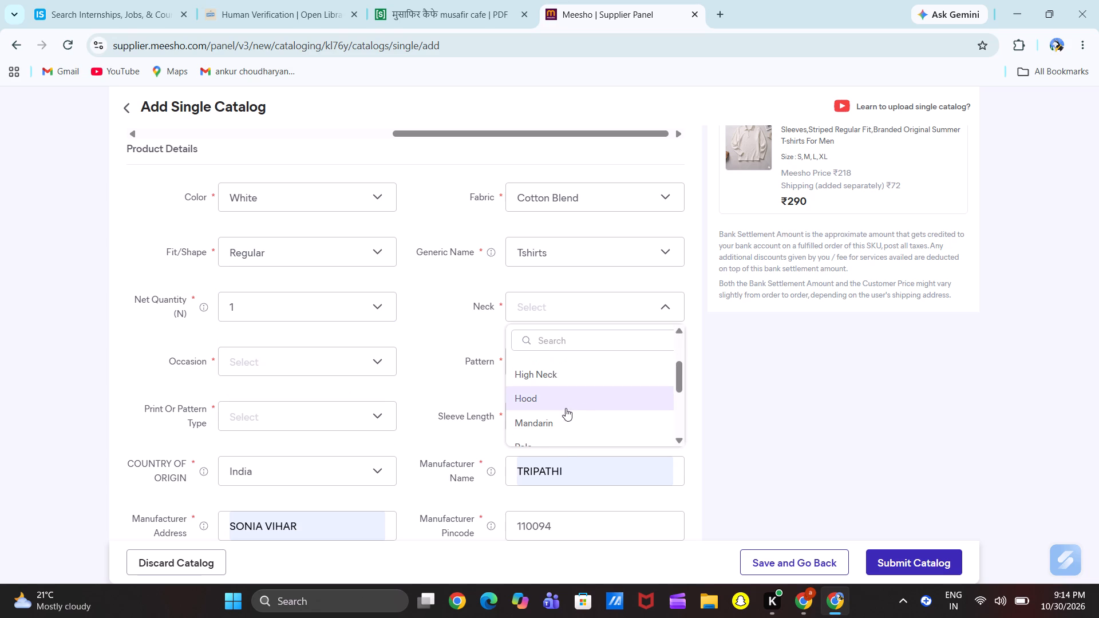
pyautogui.scroll(-1, 560, 438)
pyautogui.click(529, 412)
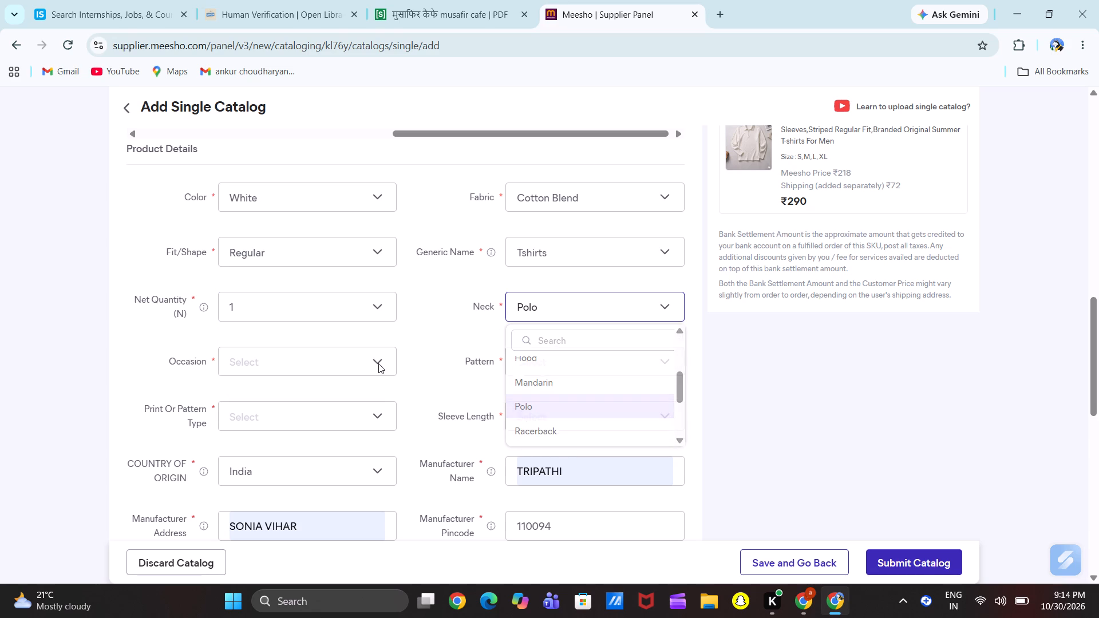
pyautogui.click(331, 355)
pyautogui.click(291, 447)
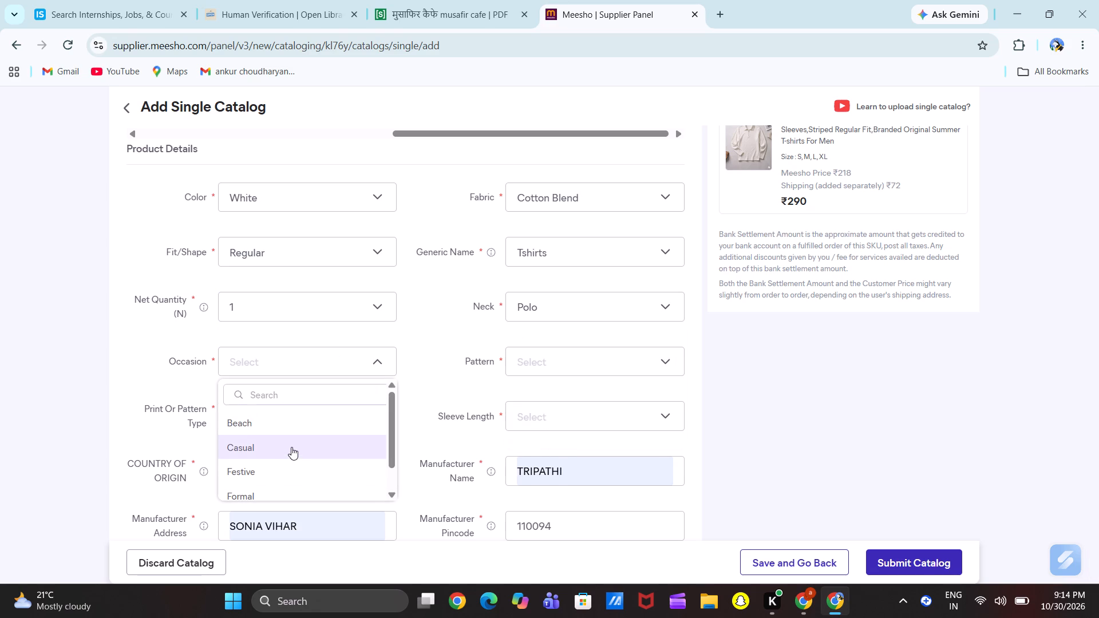
pyautogui.click(555, 359)
pyautogui.scroll(-1, 570, 473)
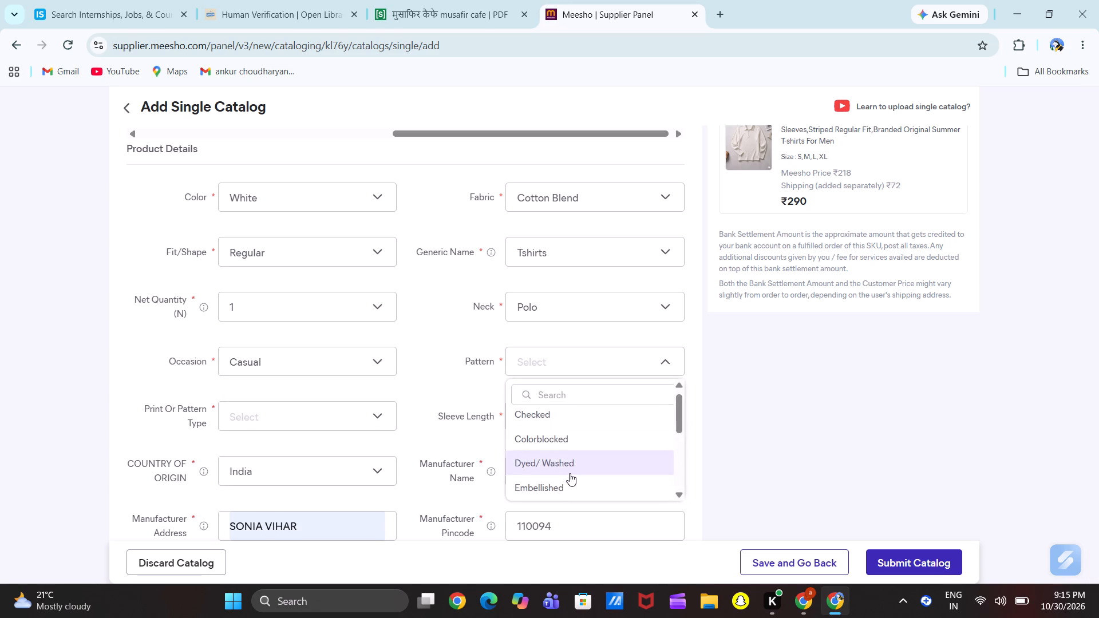
pyautogui.scroll(-1, 570, 473)
pyautogui.click(546, 483)
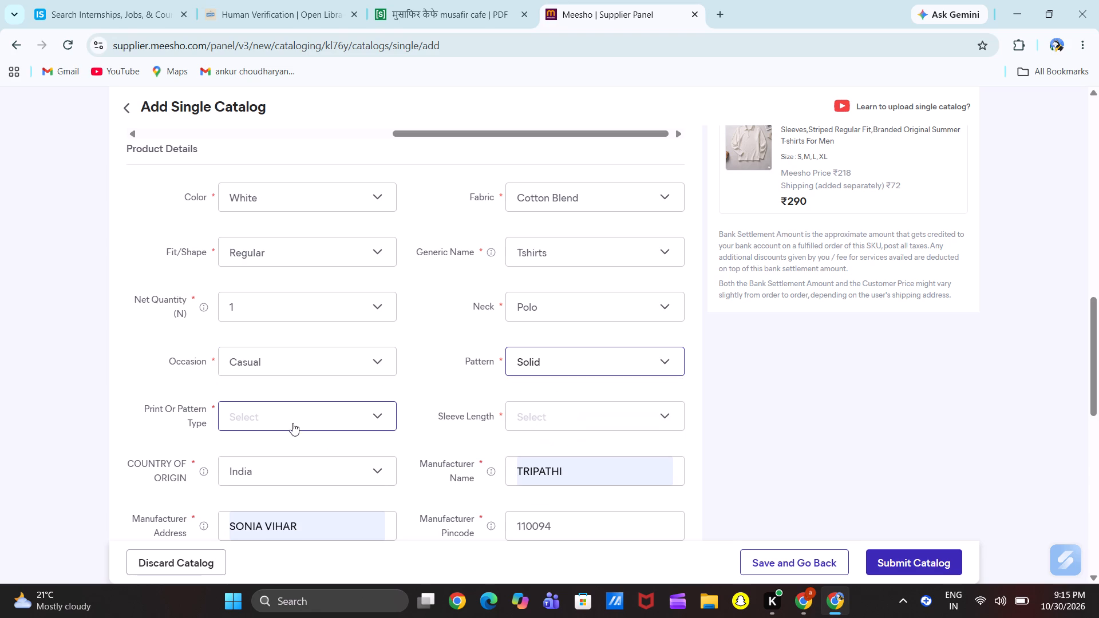
# Set Product 2's print or pattern type to Solid and its sleeve length to Long Sleeves.
pyautogui.click(287, 417)
pyautogui.scroll(-2, 317, 508)
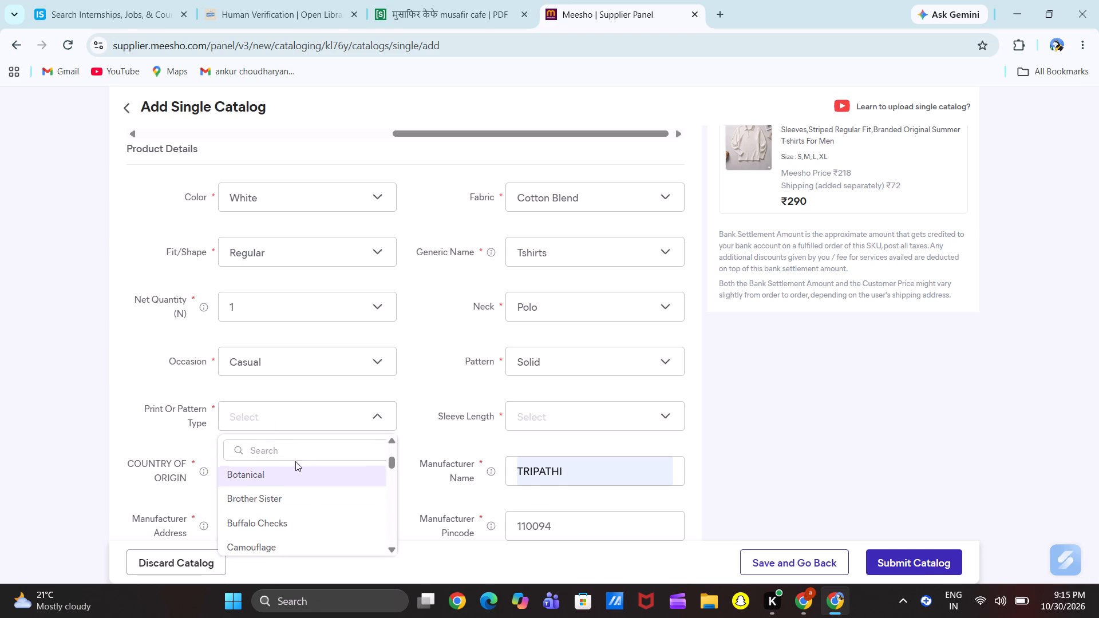
pyautogui.click(291, 453)
pyautogui.write('SO')
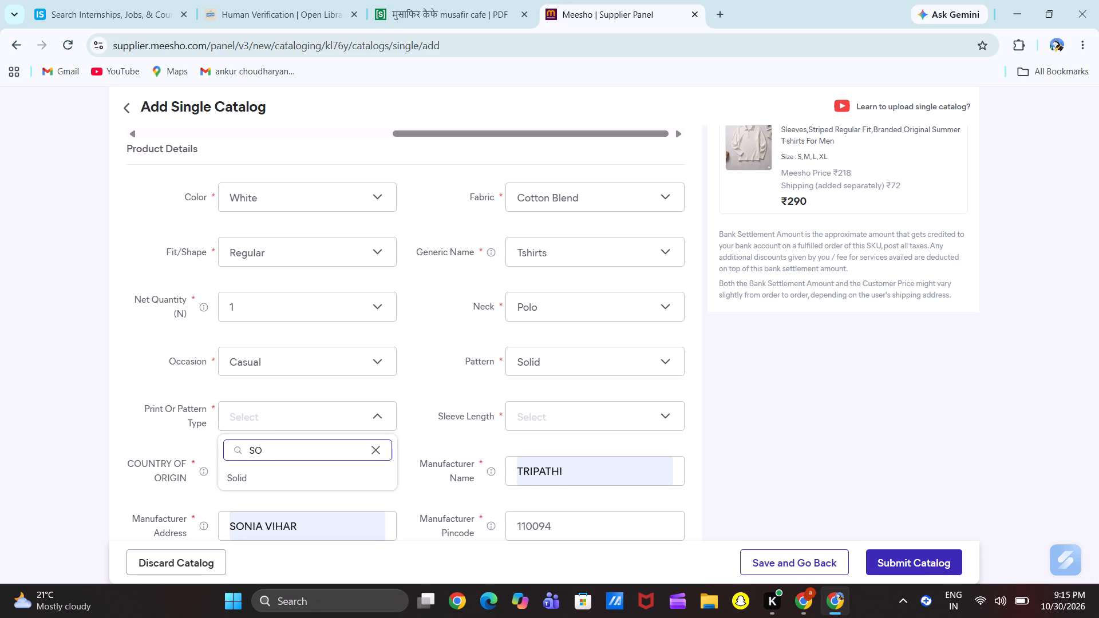
pyautogui.click(291, 486)
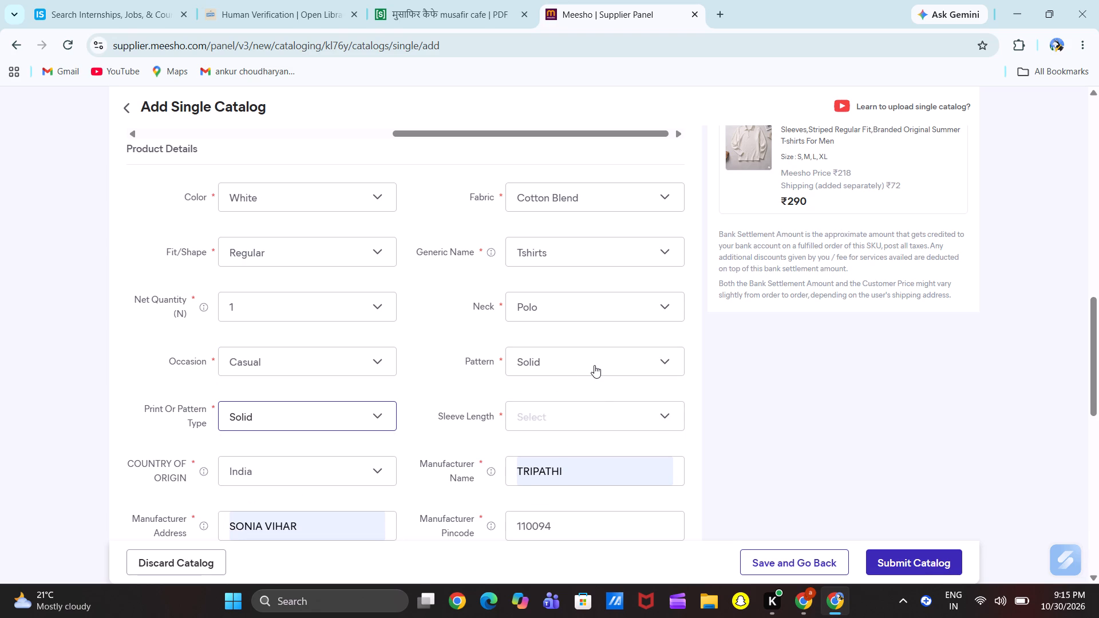
pyautogui.click(586, 410)
pyautogui.click(539, 474)
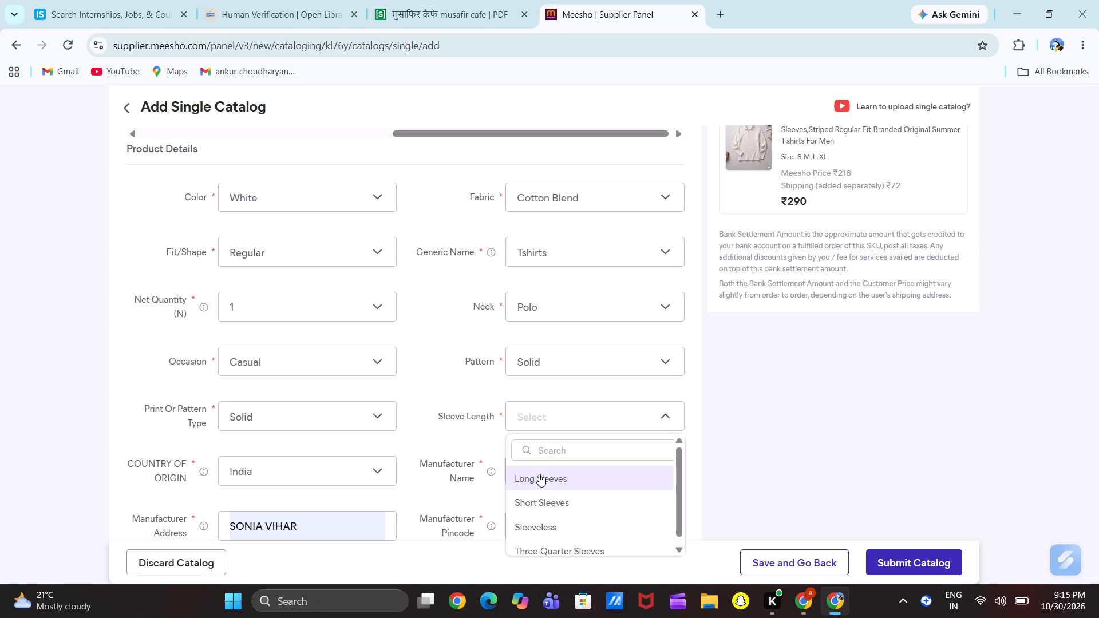
# Set Product 2's length to Regular in the other attributes.
pyautogui.scroll(-5, 432, 426)
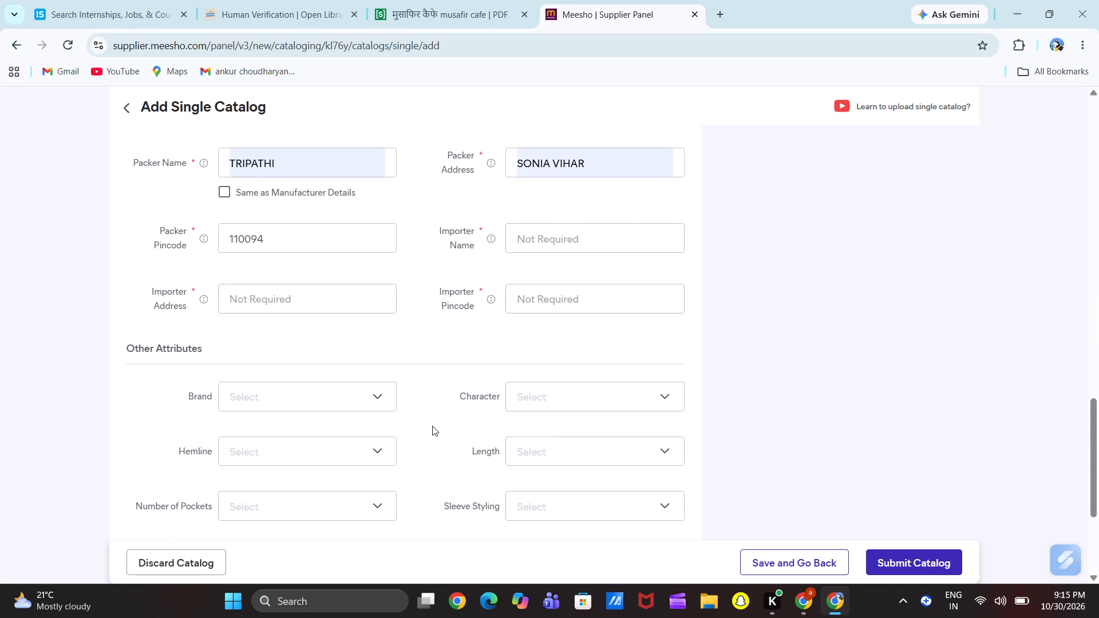
pyautogui.scroll(-2, 485, 391)
pyautogui.click(554, 322)
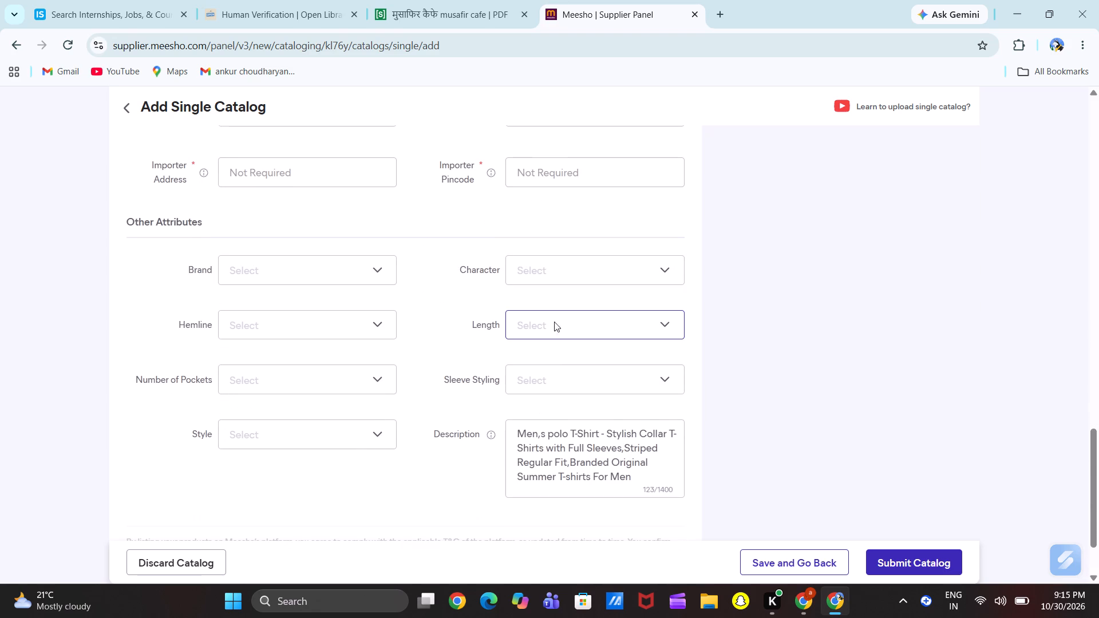
pyautogui.click(554, 437)
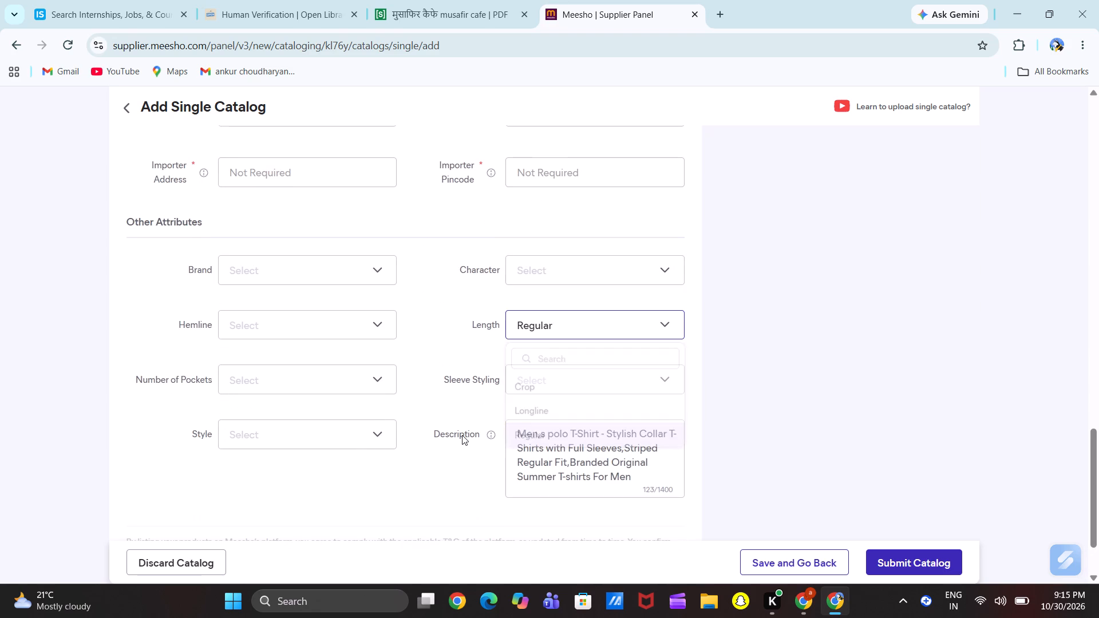
# Set Product 2's style to Korean and its number of pockets to No Pocket in the other attributes.
pyautogui.click(367, 443)
pyautogui.click(286, 517)
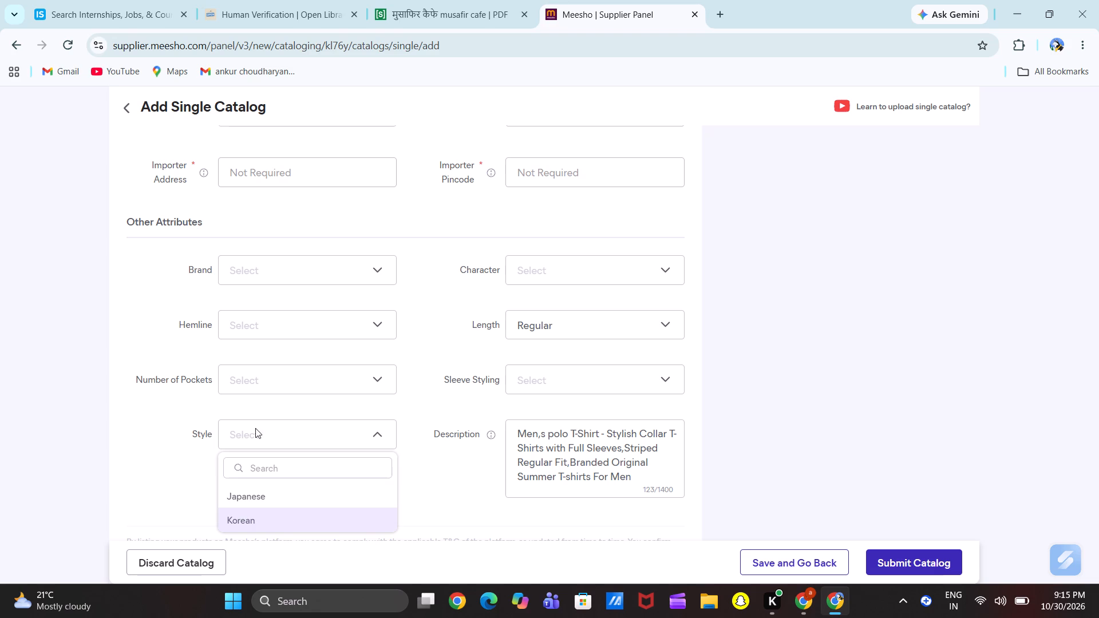
pyautogui.click(268, 373)
pyautogui.click(282, 489)
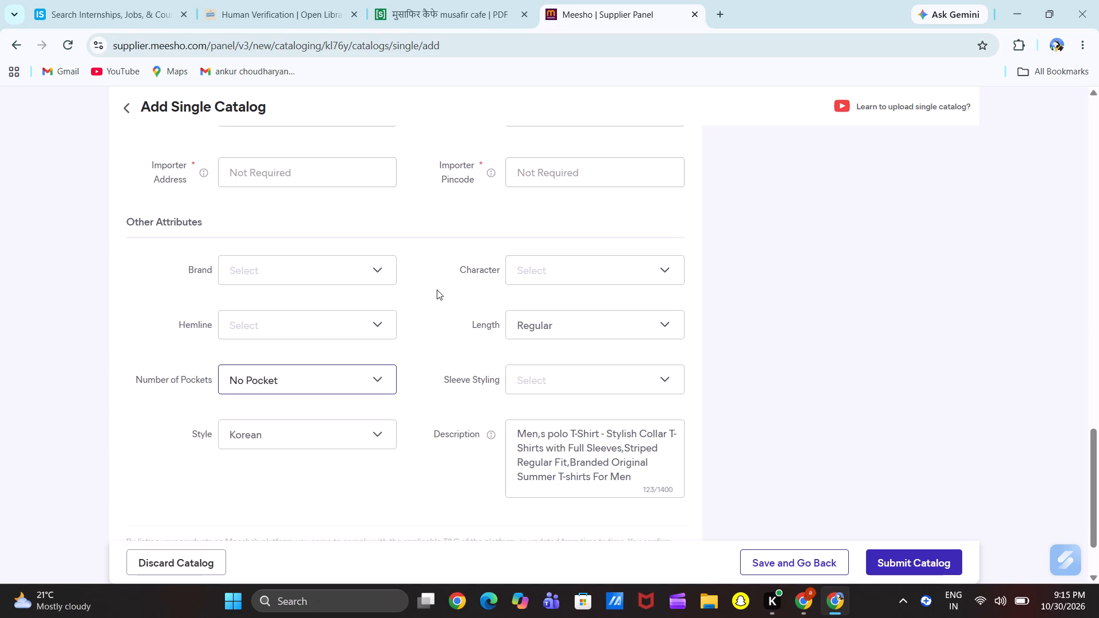
# Switch to Product 3 and enter FULL=KARARA,.;'[BLACK] as its style code/product ID.
pyautogui.scroll(11, 437, 290)
pyautogui.click(396, 197)
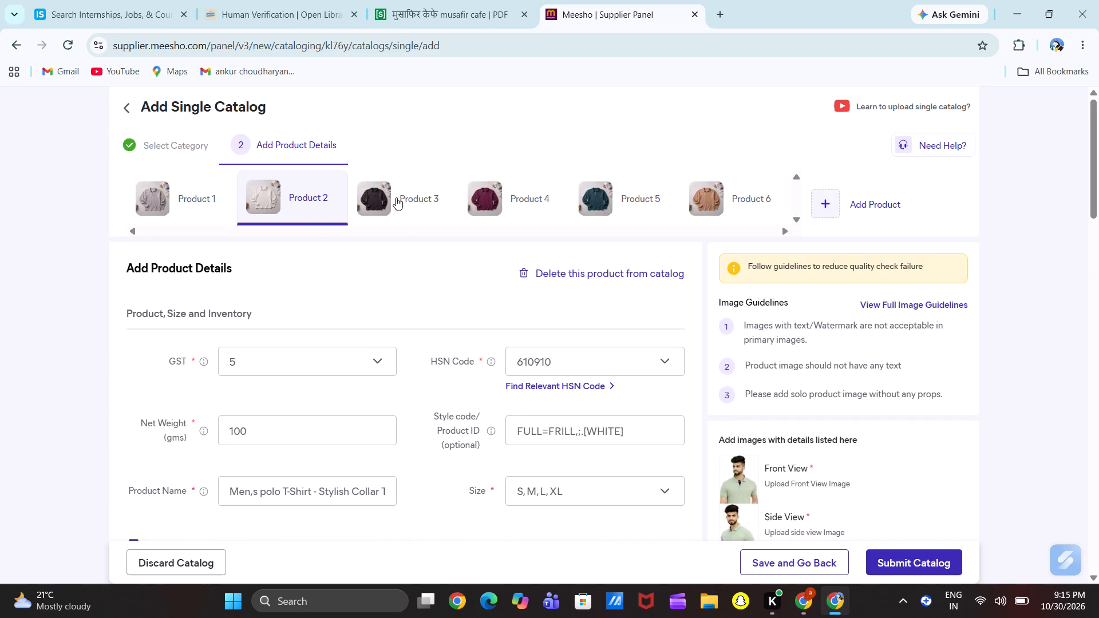
pyautogui.click(536, 429)
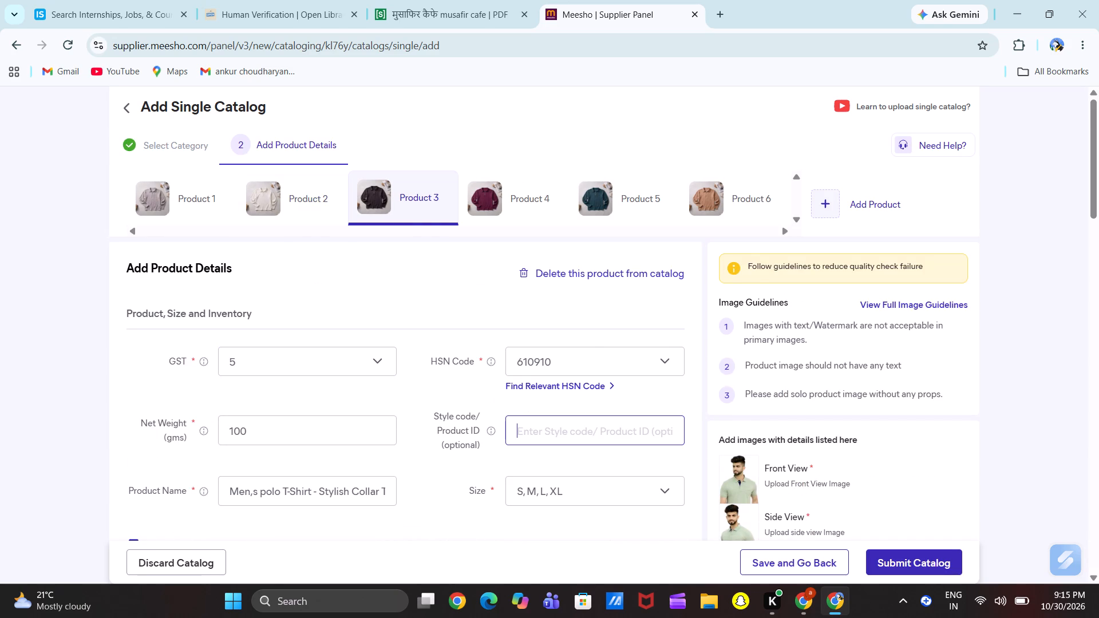
pyautogui.write('FULL')
pyautogui.press('=')
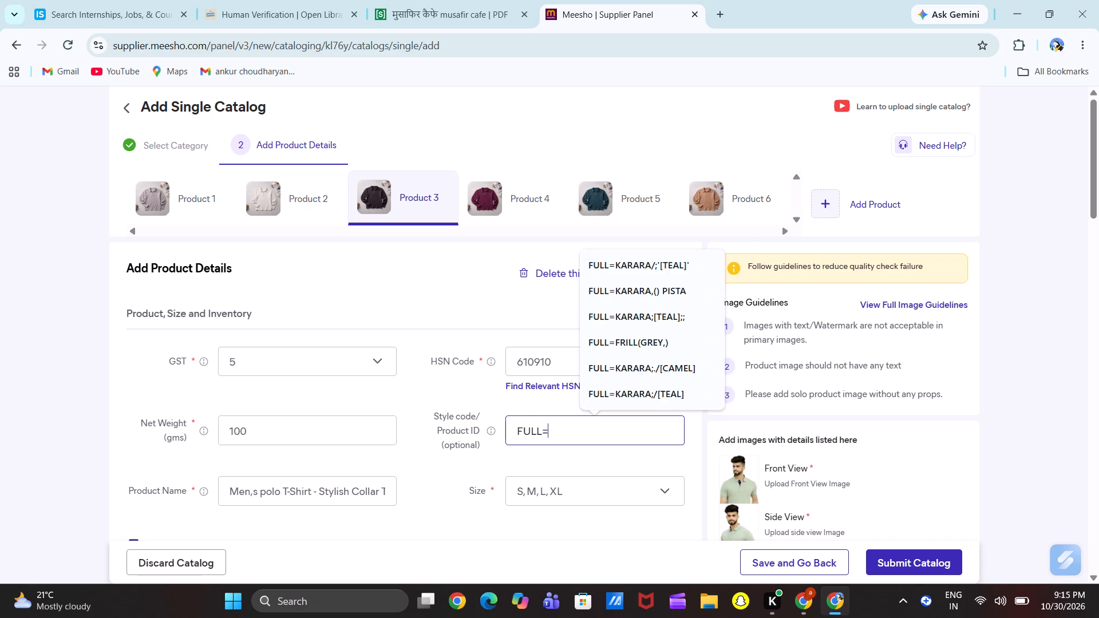
pyautogui.write('KARARA')
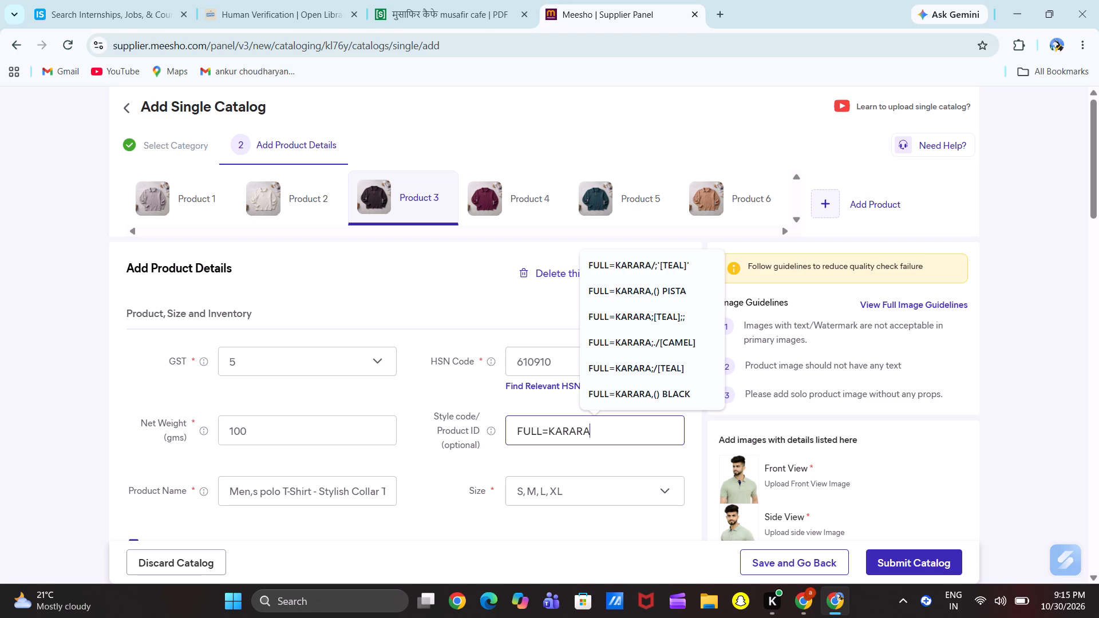
pyautogui.write(',.;')
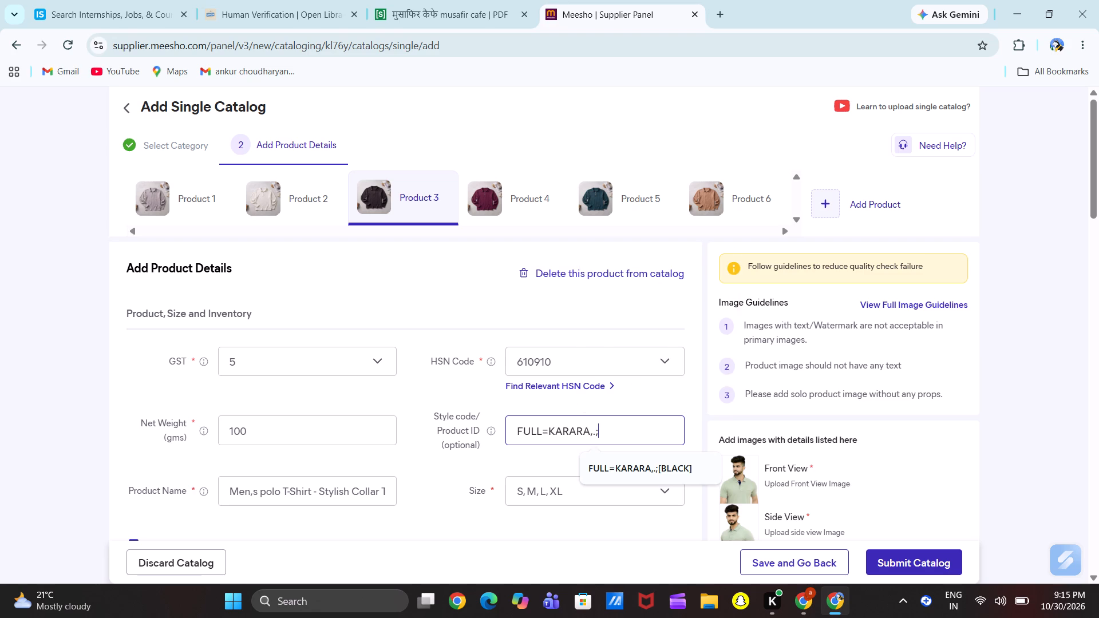
pyautogui.press("'")
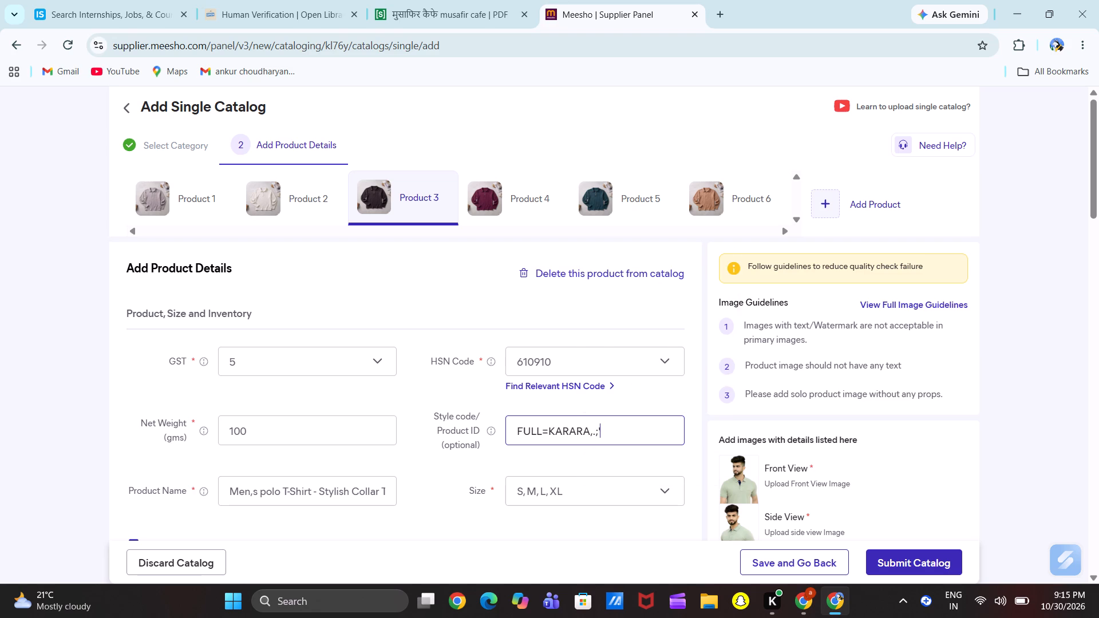
pyautogui.press('[')
pyautogui.write('BLACK')
pyautogui.press(']')
pyautogui.press('BackSpace')
pyautogui.press(']')
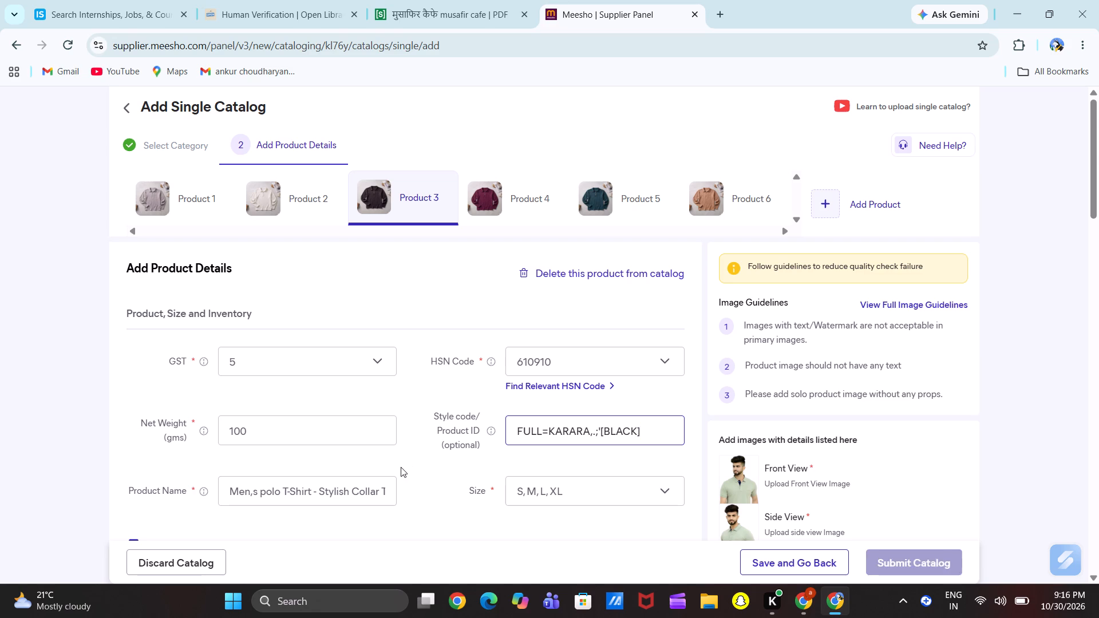
# Set Product 3's Meesho price to 218, wrong/defective returns price to 217 and MRP to 899 for all sizes.
pyautogui.scroll(-3, 401, 467)
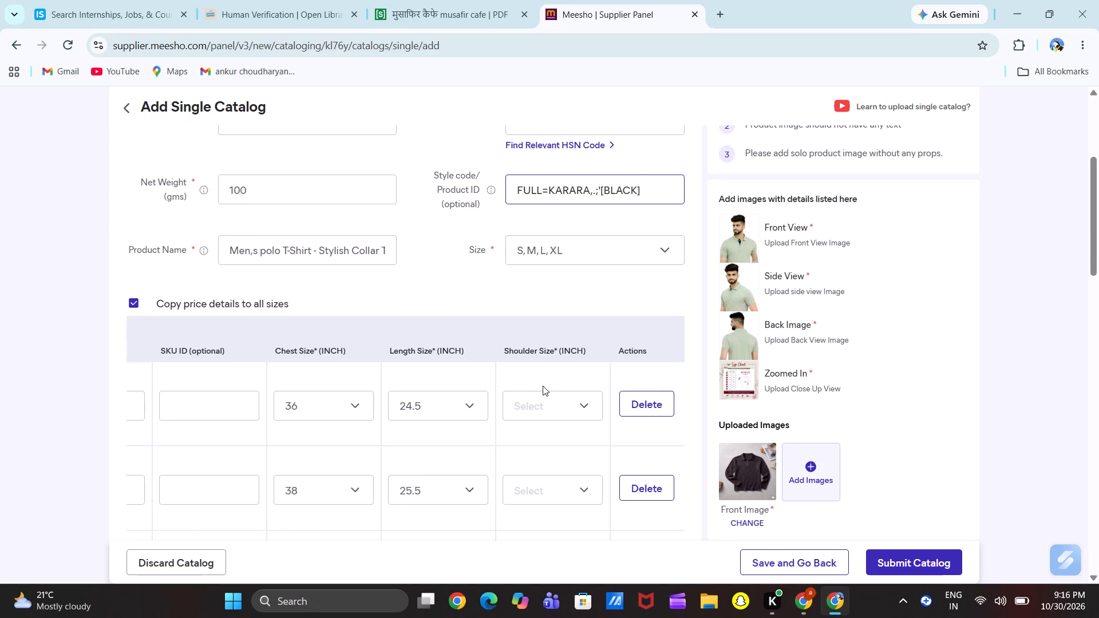
pyautogui.hscroll(6, 371, 418)
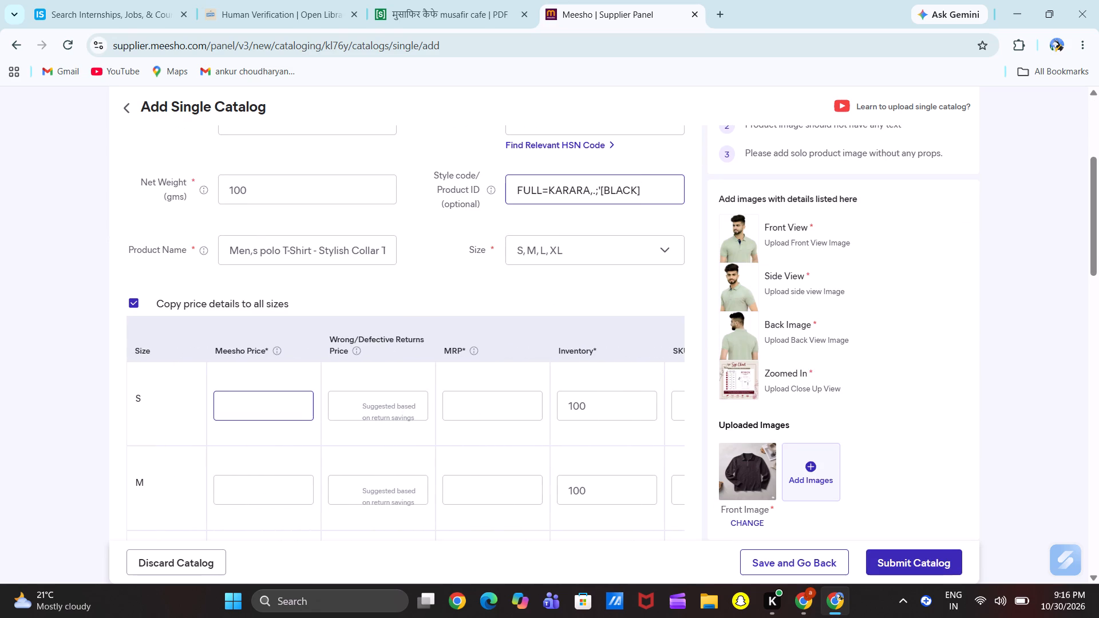
pyautogui.click(246, 406)
pyautogui.write('218')
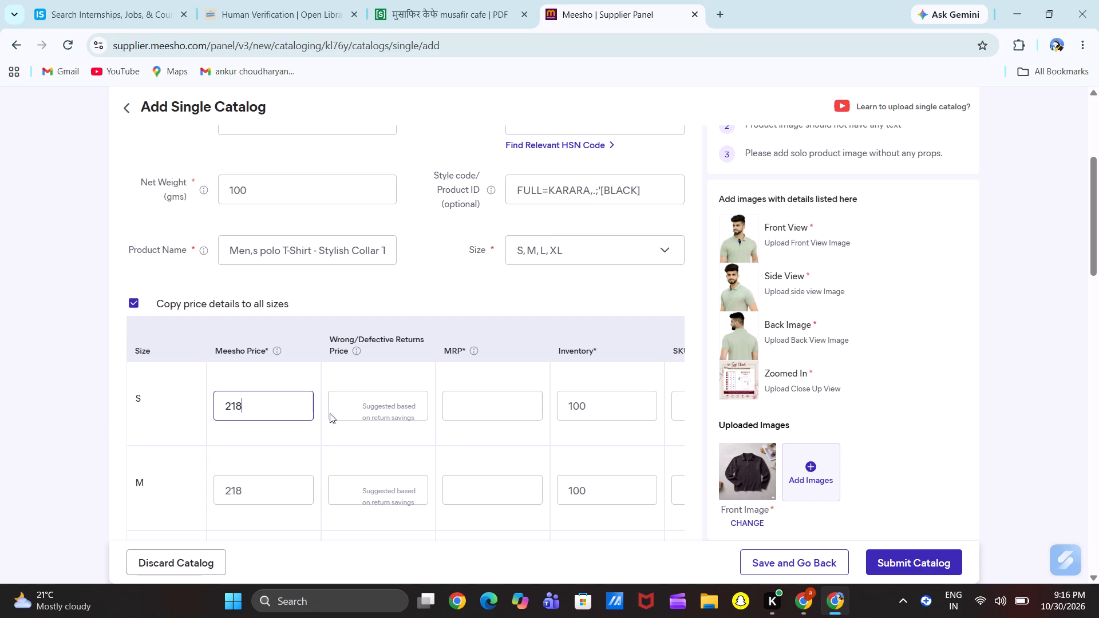
pyautogui.click(338, 409)
pyautogui.press('BackSpace')
pyautogui.press('BackSpace')
pyautogui.press('BackSpace')
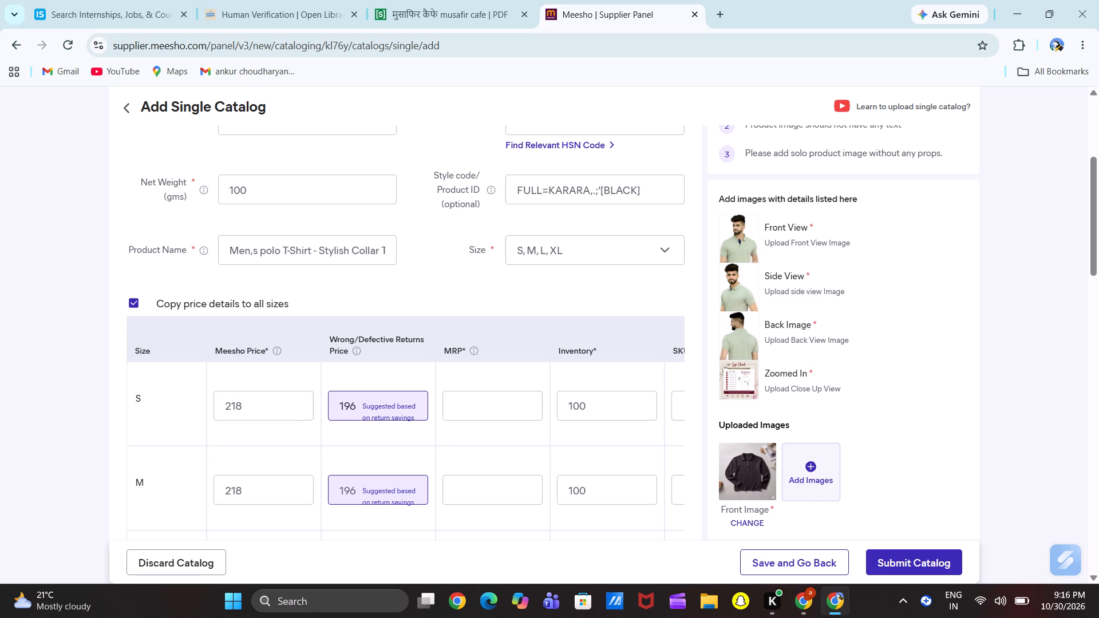
pyautogui.write('217')
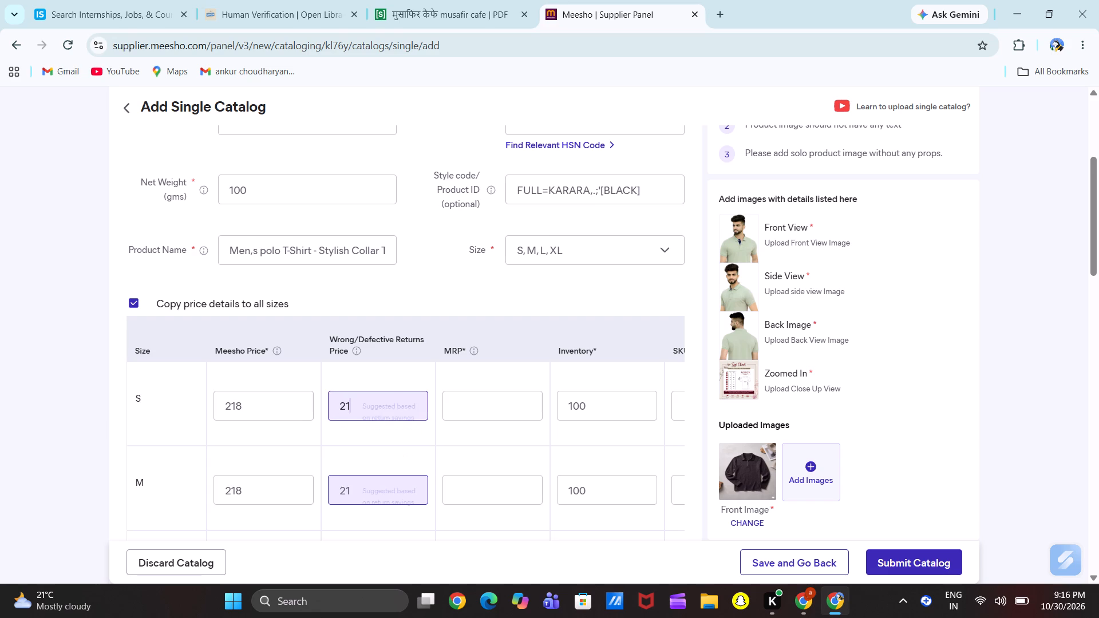
pyautogui.click(479, 401)
pyautogui.write('99')
pyautogui.press('BackSpace')
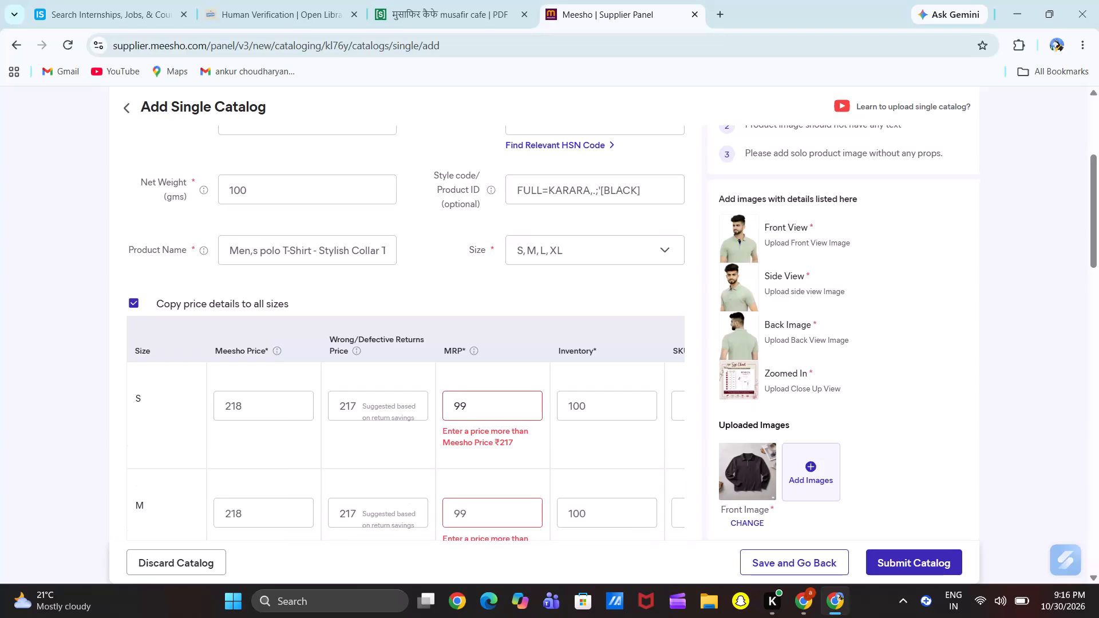
pyautogui.press('BackSpace')
pyautogui.write('899')
# Set Product 3's shoulder size to 14.5 inches for size S and 15.5 inches for size M.
pyautogui.hscroll(-5, 515, 426)
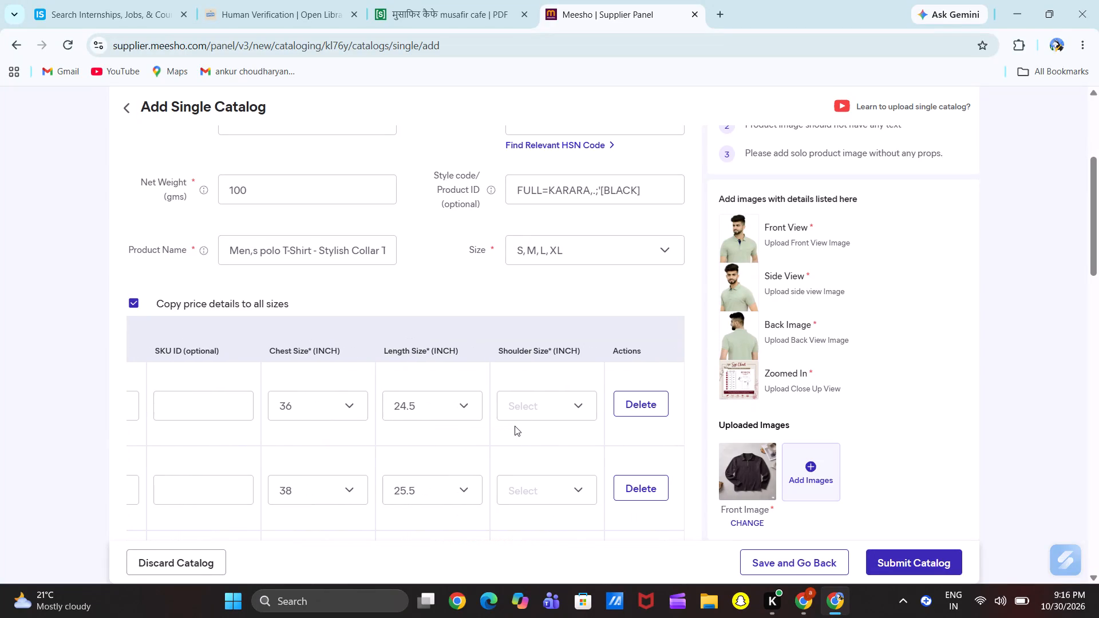
pyautogui.click(525, 404)
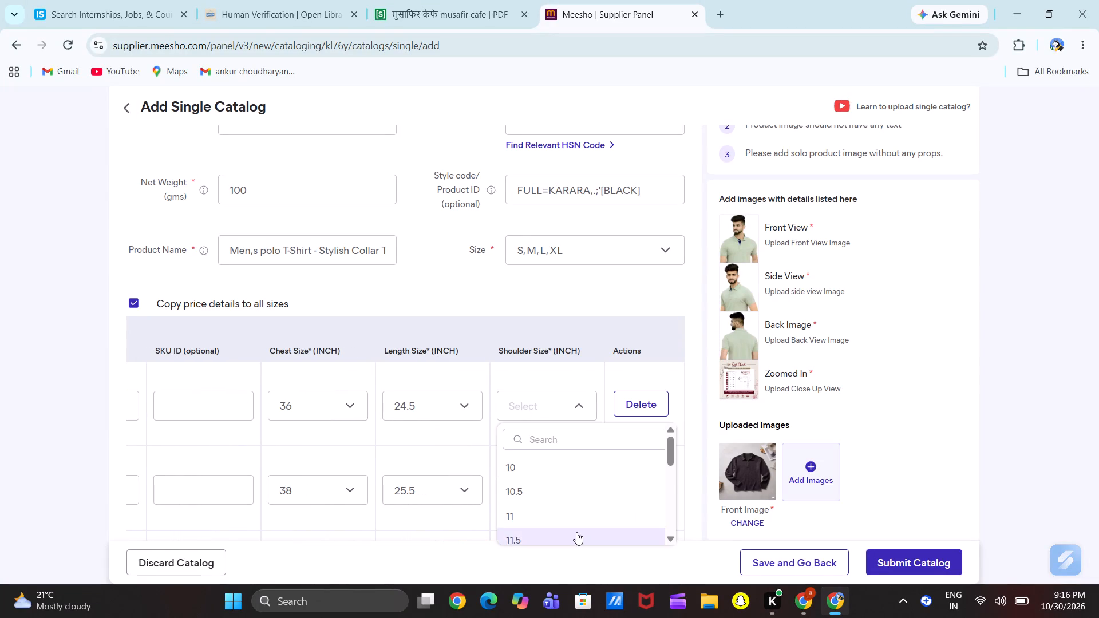
pyautogui.scroll(-2, 576, 532)
pyautogui.click(576, 532)
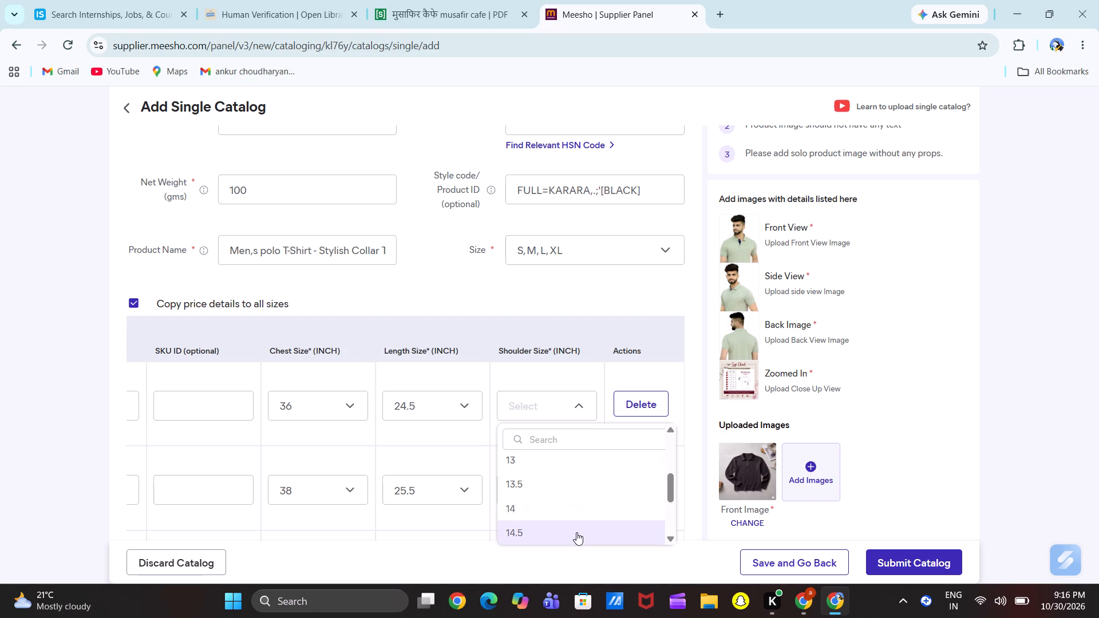
pyautogui.click(520, 495)
pyautogui.scroll(-1, 542, 534)
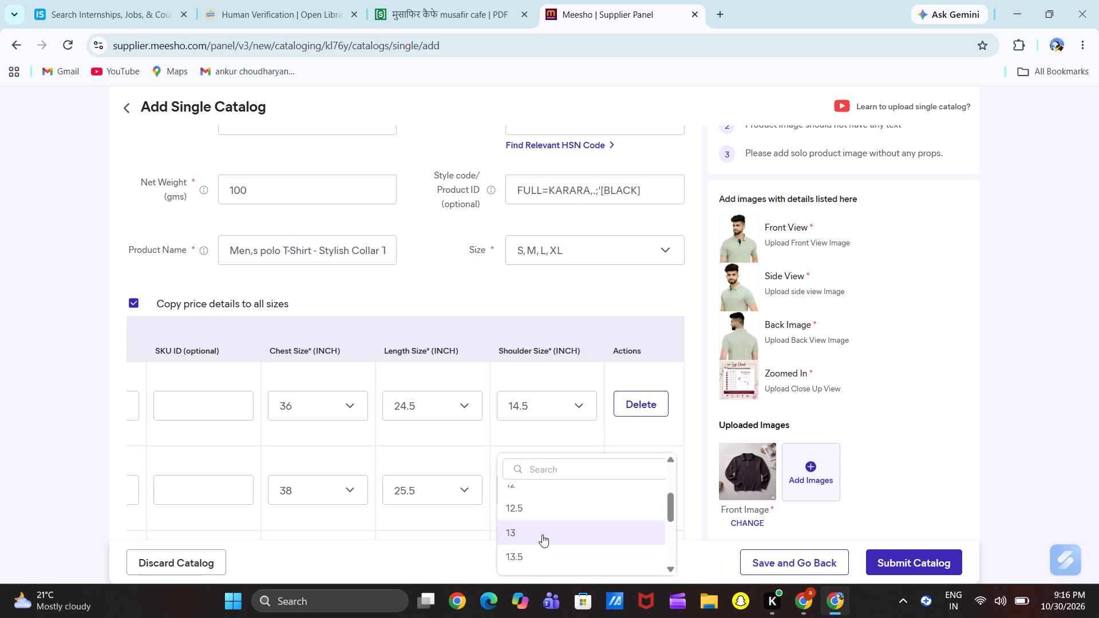
pyautogui.scroll(-3, 542, 534)
pyautogui.click(542, 534)
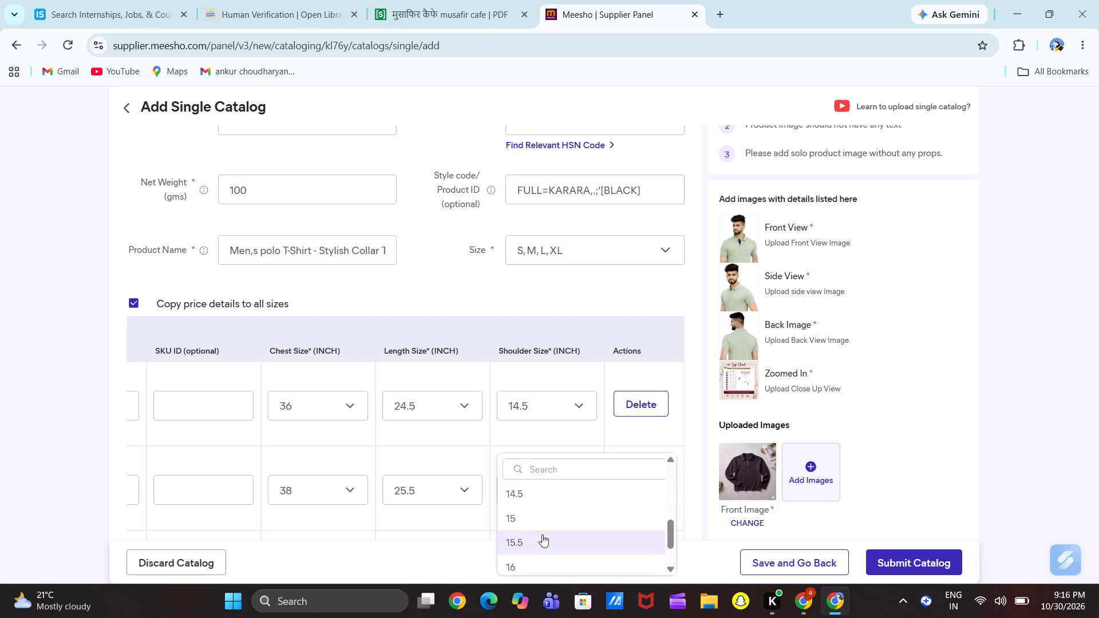
# Set Product 3's shoulder size to 16.5 inches for size L and 17.5 inches for size XL.
pyautogui.scroll(-2, 525, 503)
pyautogui.click(520, 466)
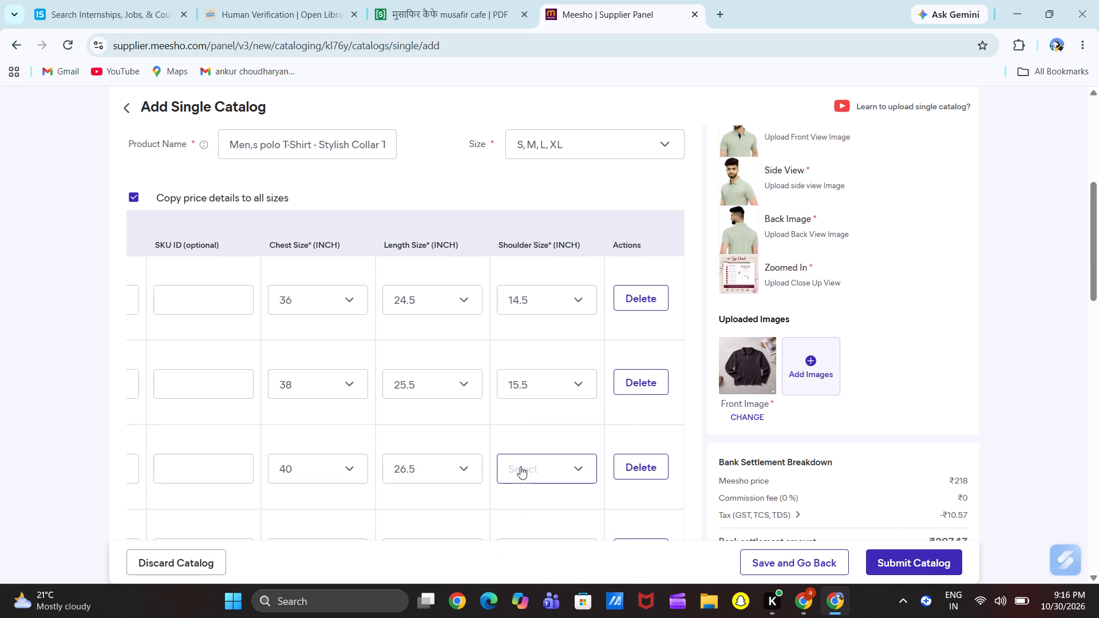
pyautogui.scroll(-3, 531, 525)
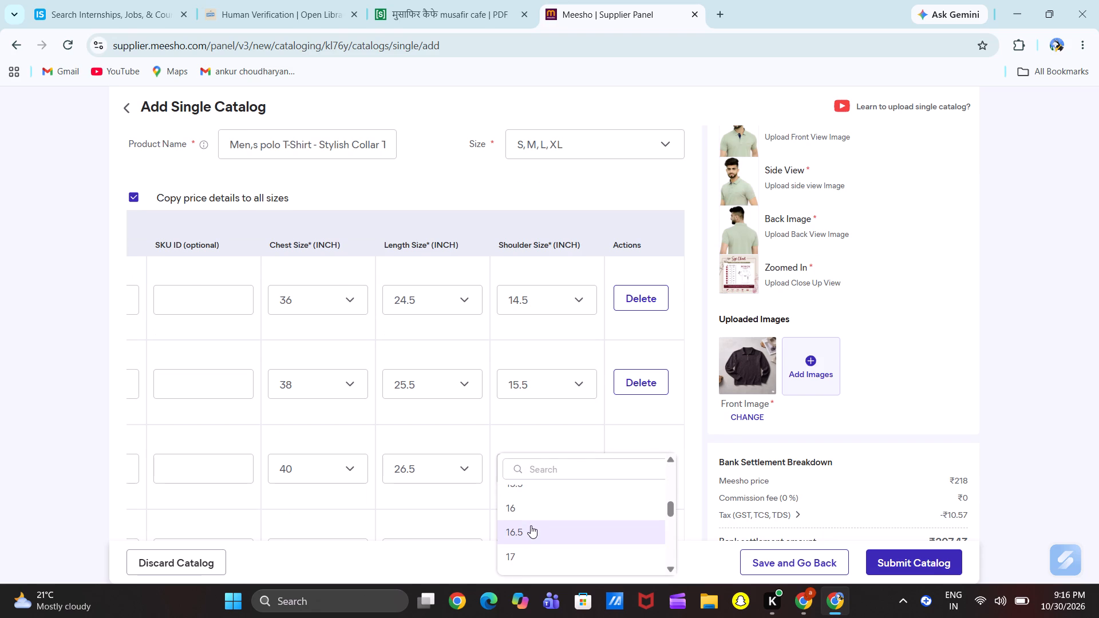
pyautogui.click(531, 525)
pyautogui.scroll(-1, 474, 508)
pyautogui.click(535, 450)
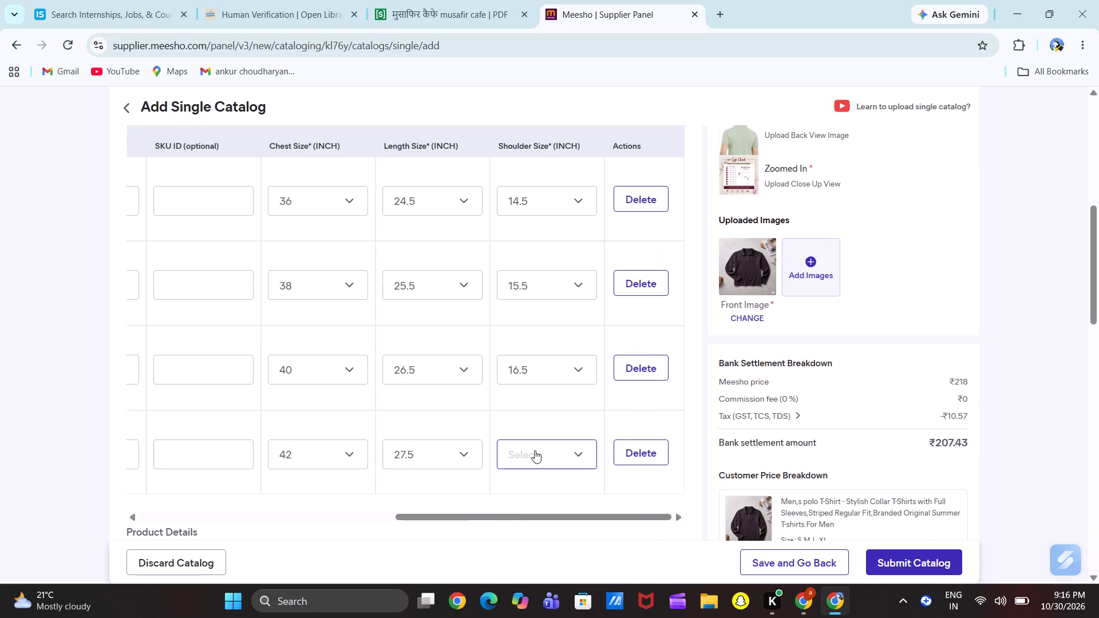
pyautogui.scroll(-3, 558, 533)
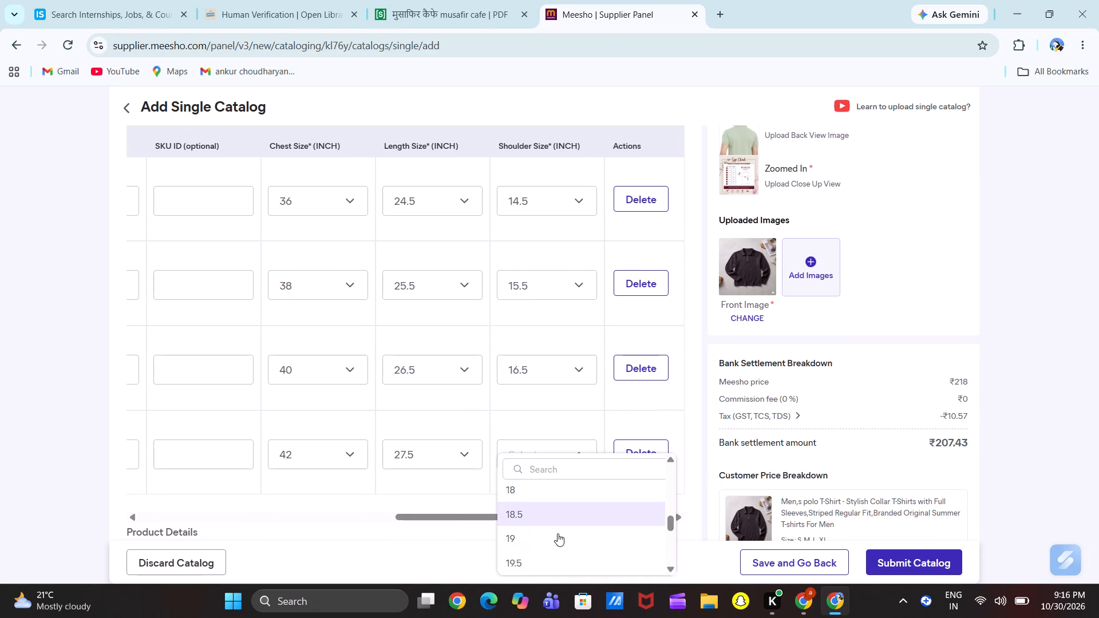
pyautogui.click(558, 533)
# Set Product 3's color to Black in the product details.
pyautogui.scroll(4, 440, 387)
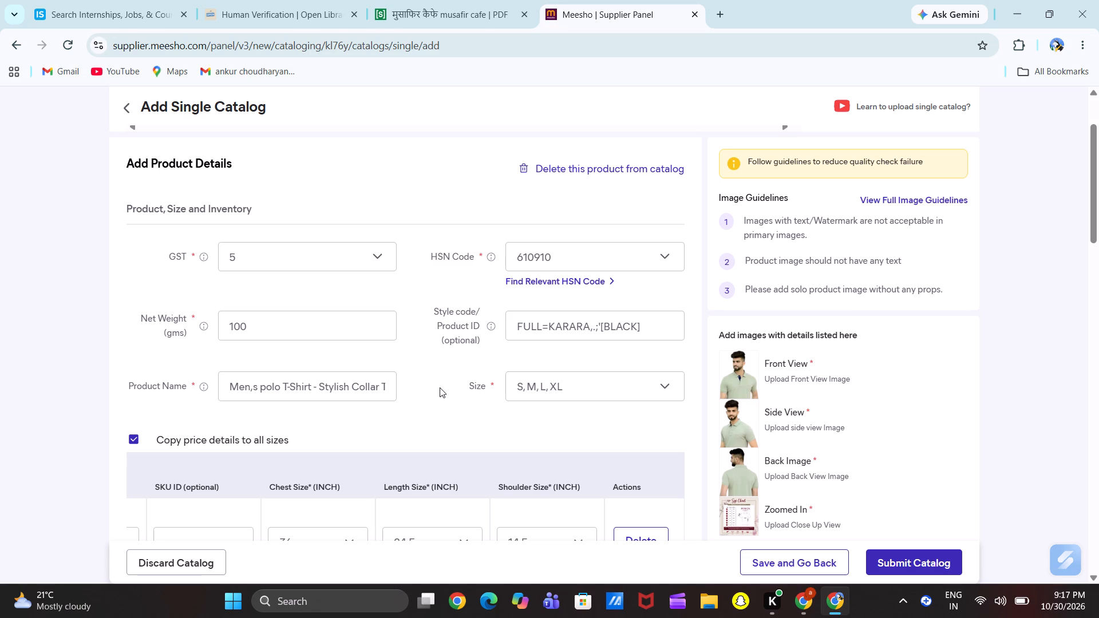
pyautogui.scroll(3, 440, 387)
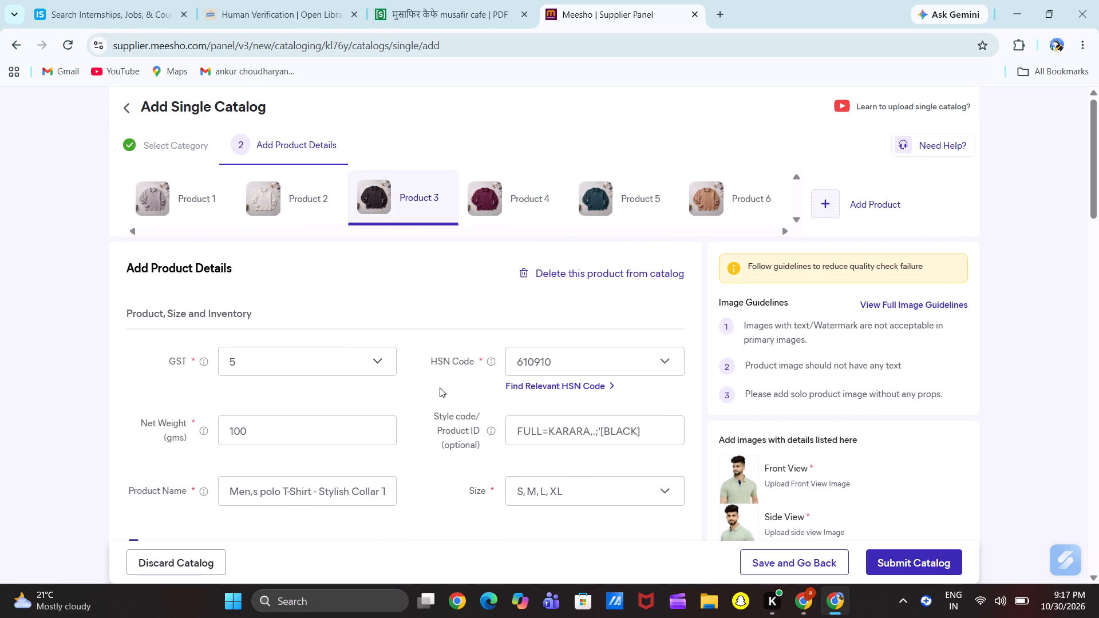
pyautogui.scroll(-5, 440, 387)
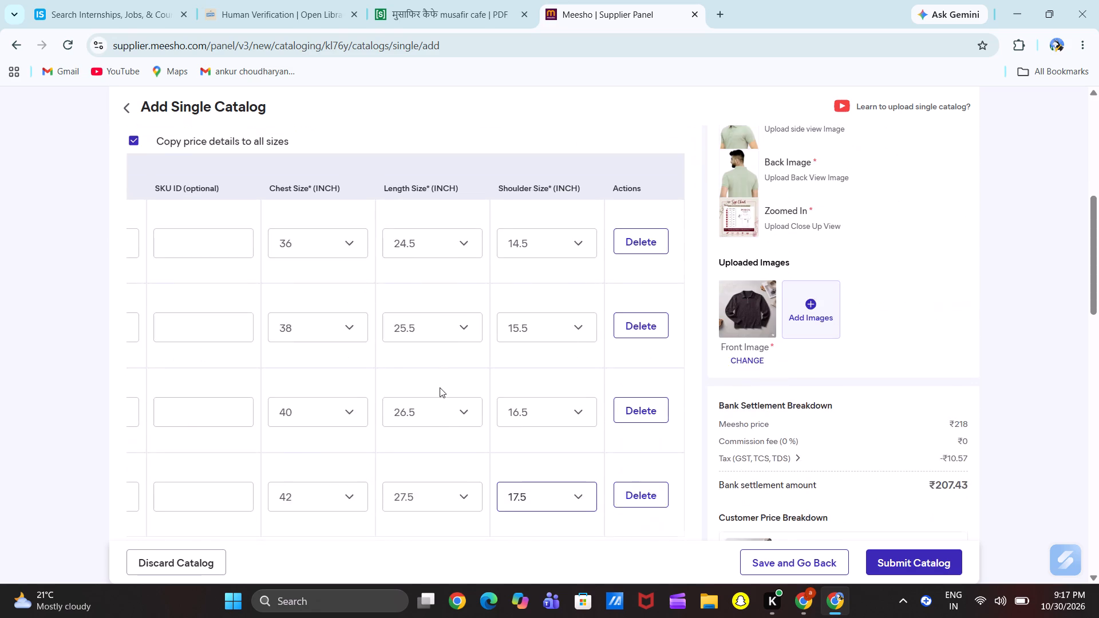
pyautogui.scroll(-3, 440, 387)
pyautogui.click(321, 407)
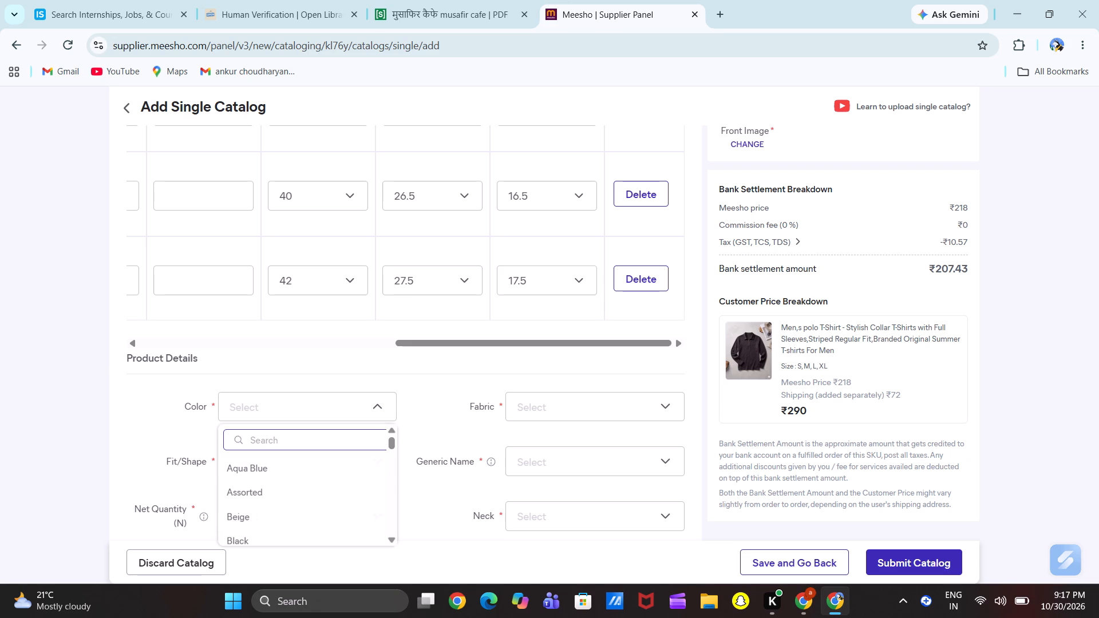
pyautogui.click(295, 439)
pyautogui.write('BLA')
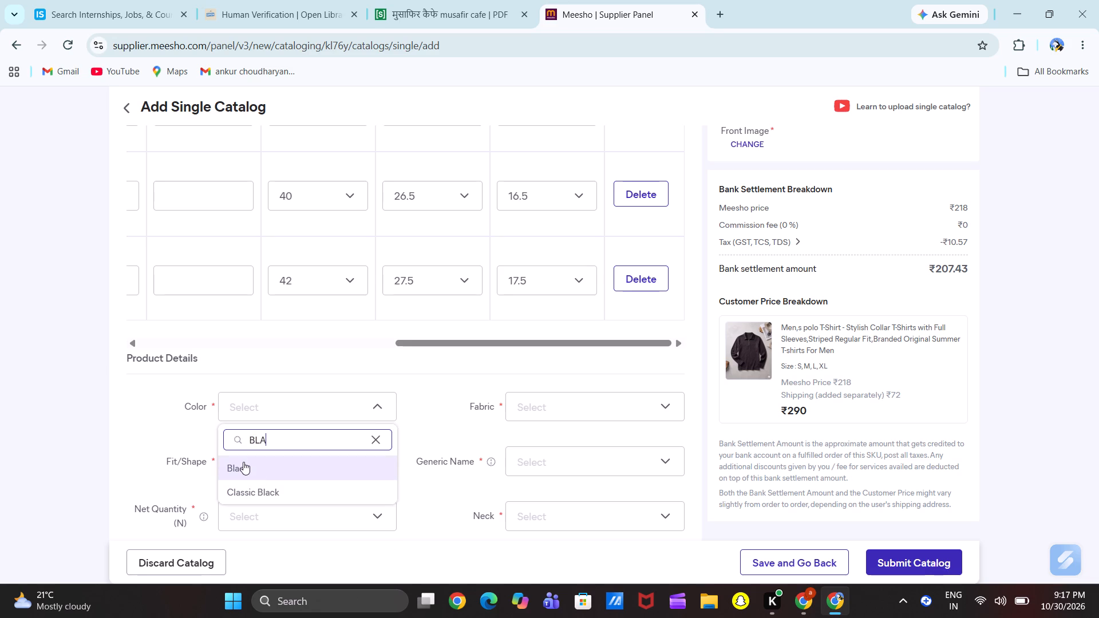
pyautogui.click(243, 462)
# Set Product 3's fabric to Cotton Blend and its fit/shape to Regular.
pyautogui.click(559, 400)
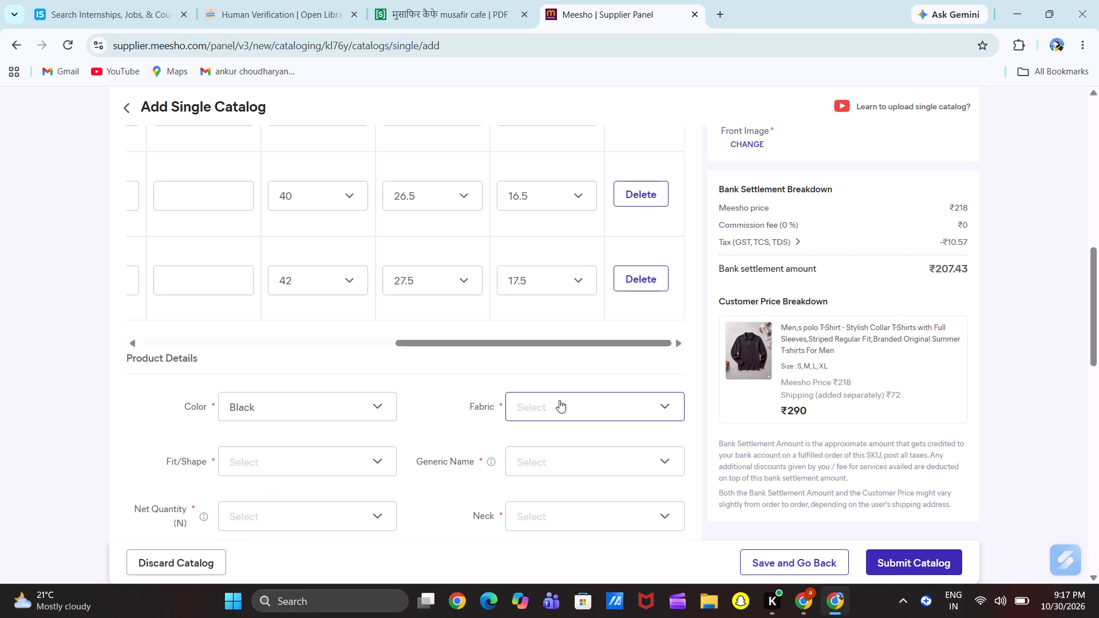
pyautogui.scroll(-1, 580, 500)
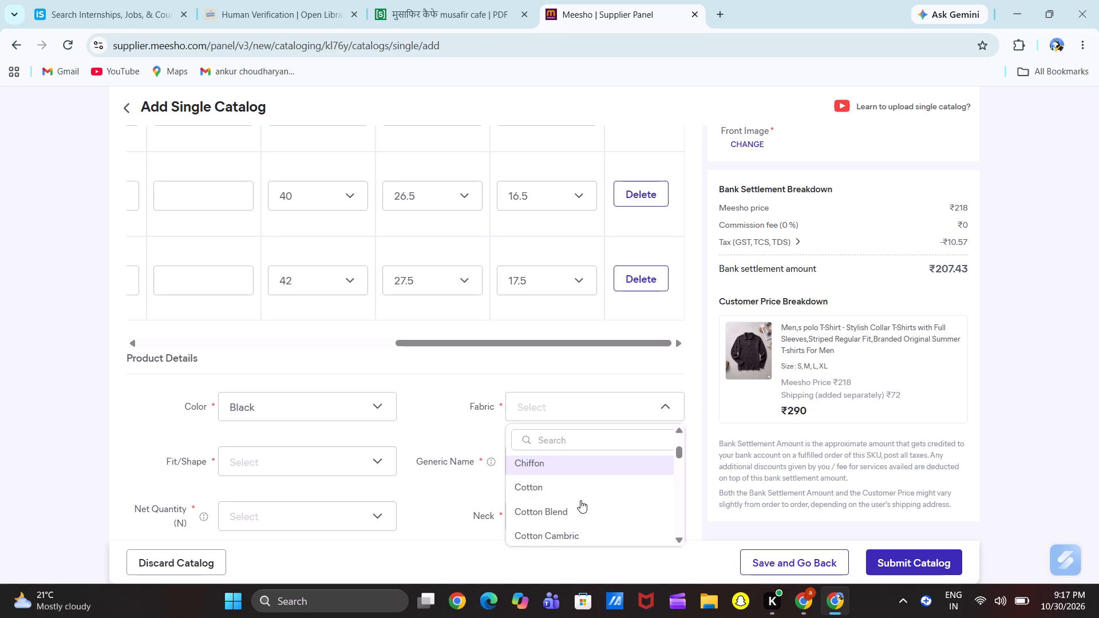
pyautogui.scroll(-1, 580, 500)
pyautogui.click(580, 500)
pyautogui.click(331, 459)
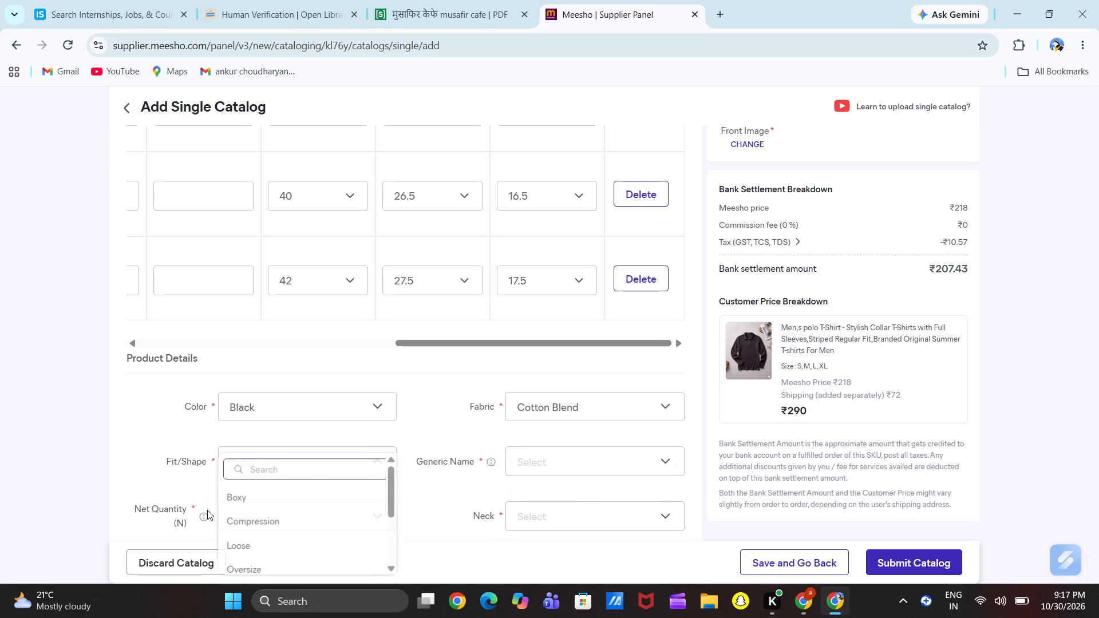
pyautogui.scroll(-1, 301, 537)
pyautogui.click(284, 530)
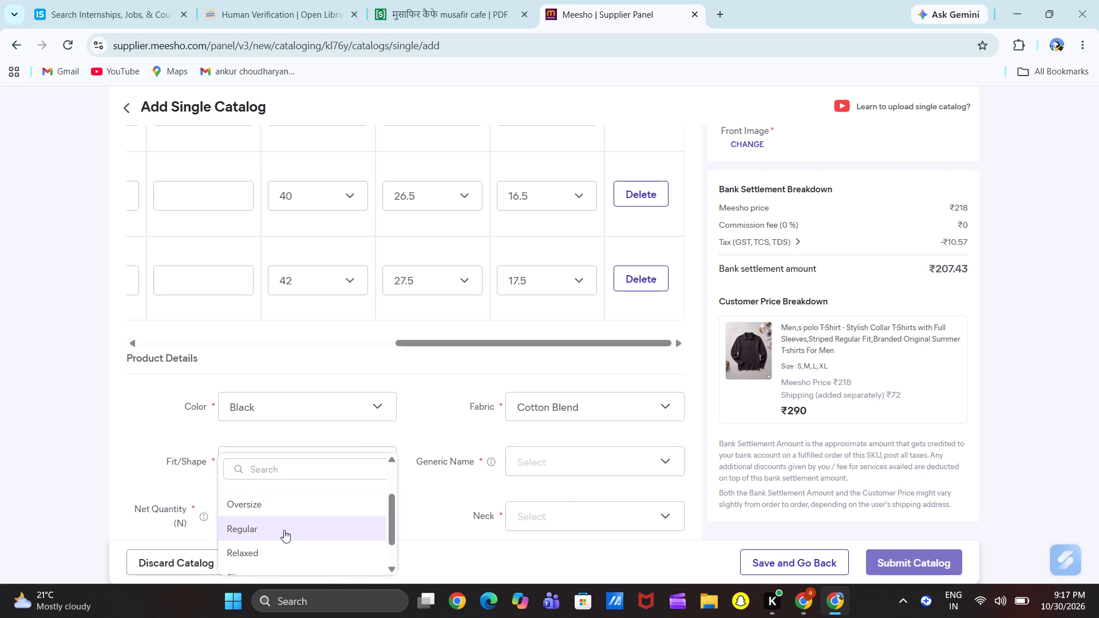
# Set Product 3's generic name to Tshirts and its net quantity to 1.
pyautogui.click(592, 453)
pyautogui.scroll(-1, 566, 556)
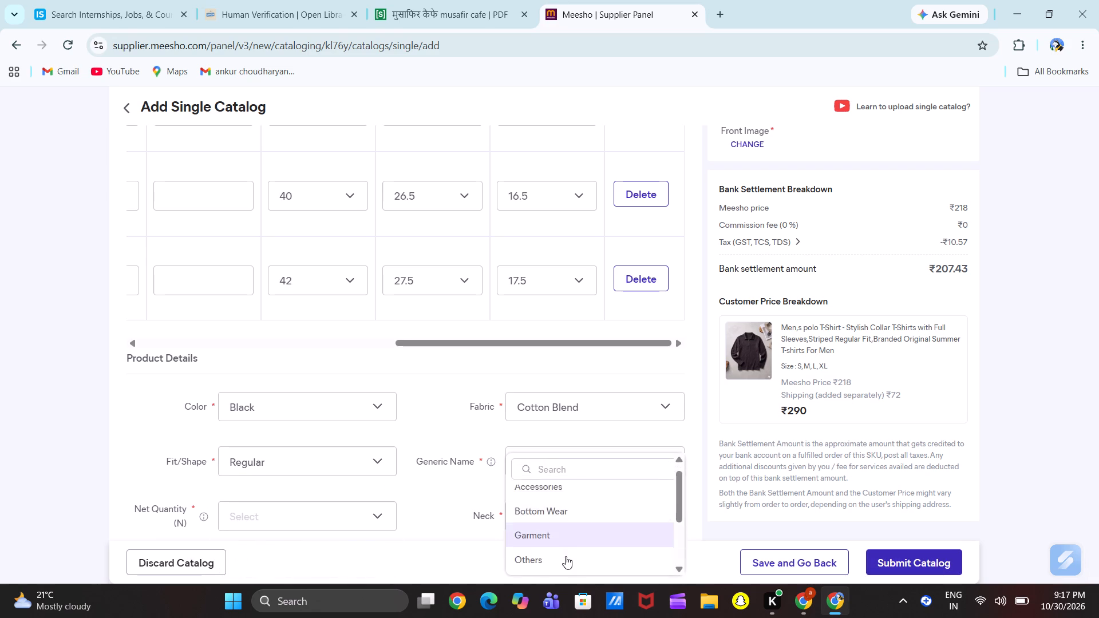
pyautogui.scroll(-1, 566, 556)
pyautogui.click(538, 562)
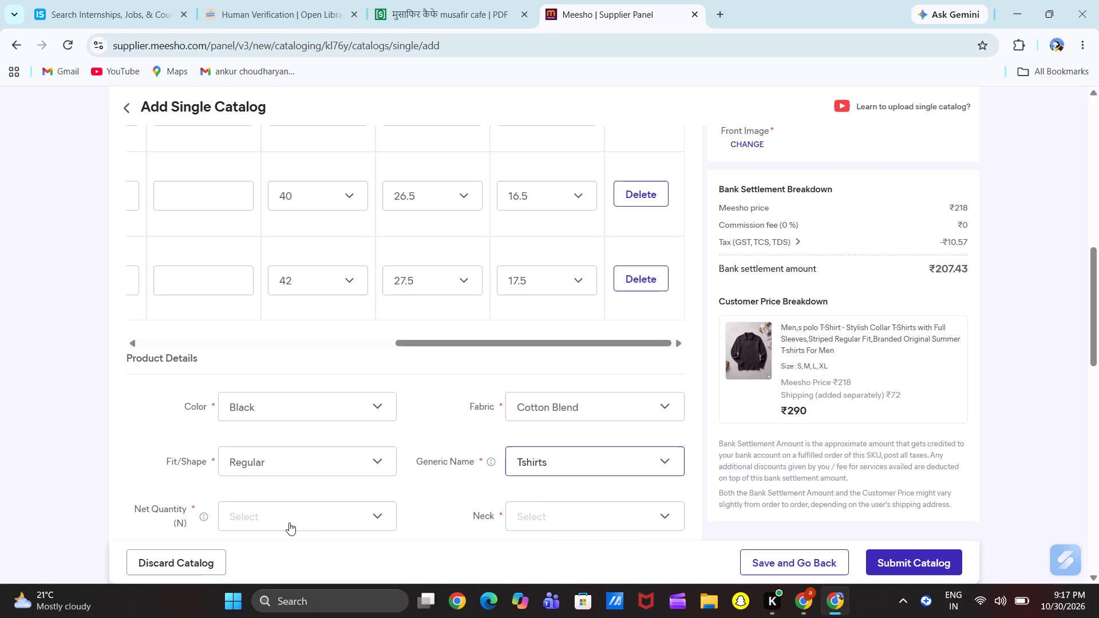
pyautogui.click(289, 522)
pyautogui.click(276, 497)
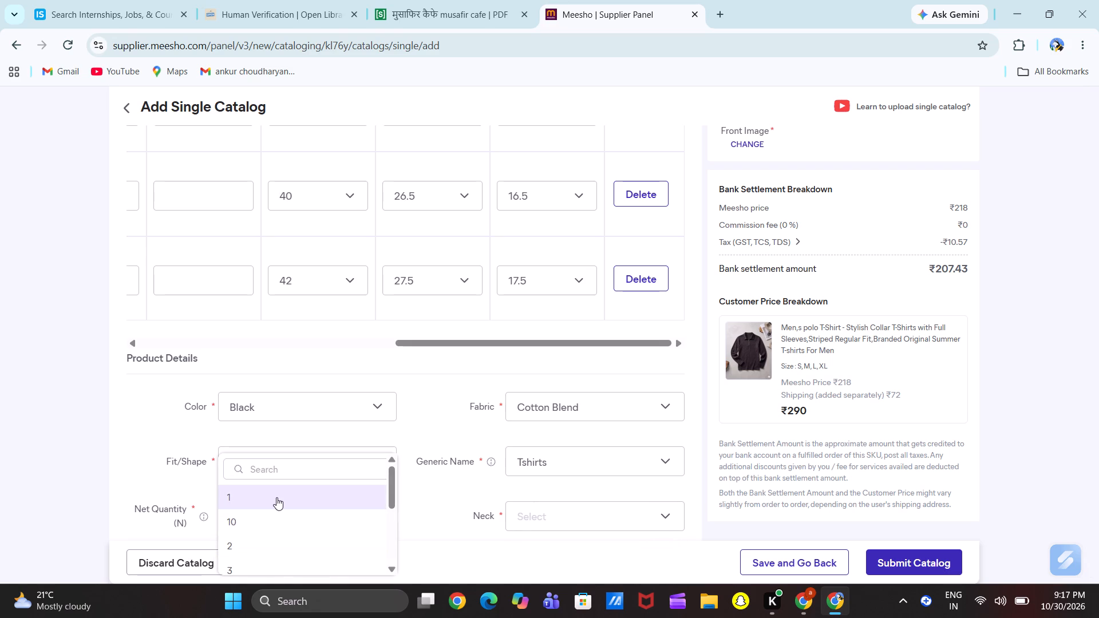
# Set Product 3's neck to Polo and its occasion to Casual.
pyautogui.click(571, 509)
pyautogui.scroll(-1, 572, 530)
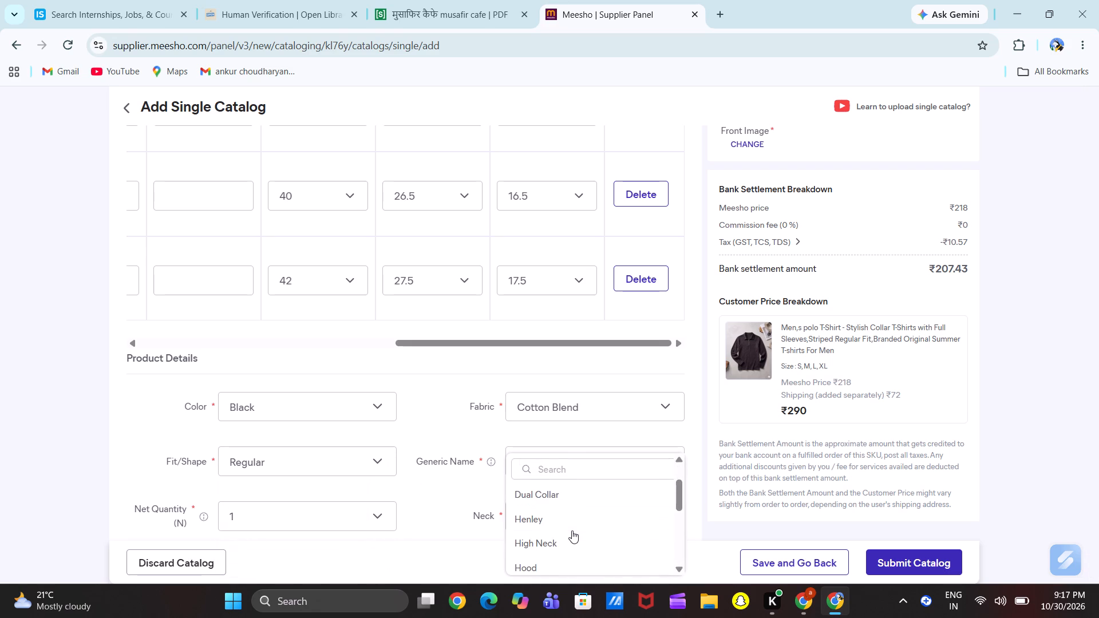
pyautogui.scroll(-1, 572, 530)
pyautogui.click(572, 530)
pyautogui.scroll(-3, 479, 519)
pyautogui.click(337, 327)
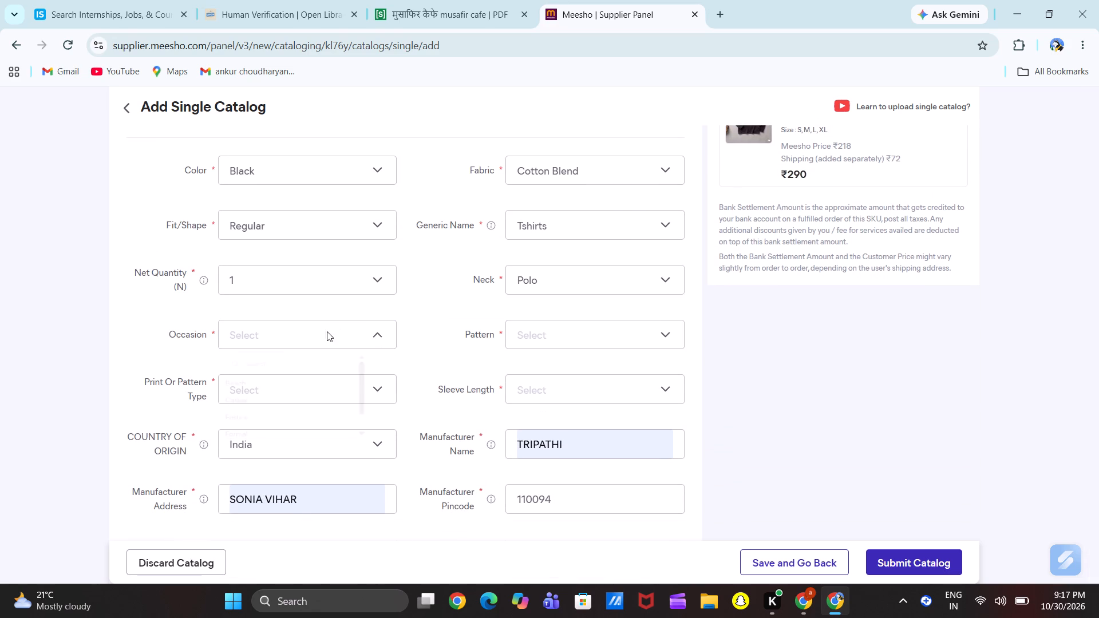
pyautogui.click(314, 425)
# Set both the pattern and the print or pattern type of Product 3 to Solid.
pyautogui.click(562, 343)
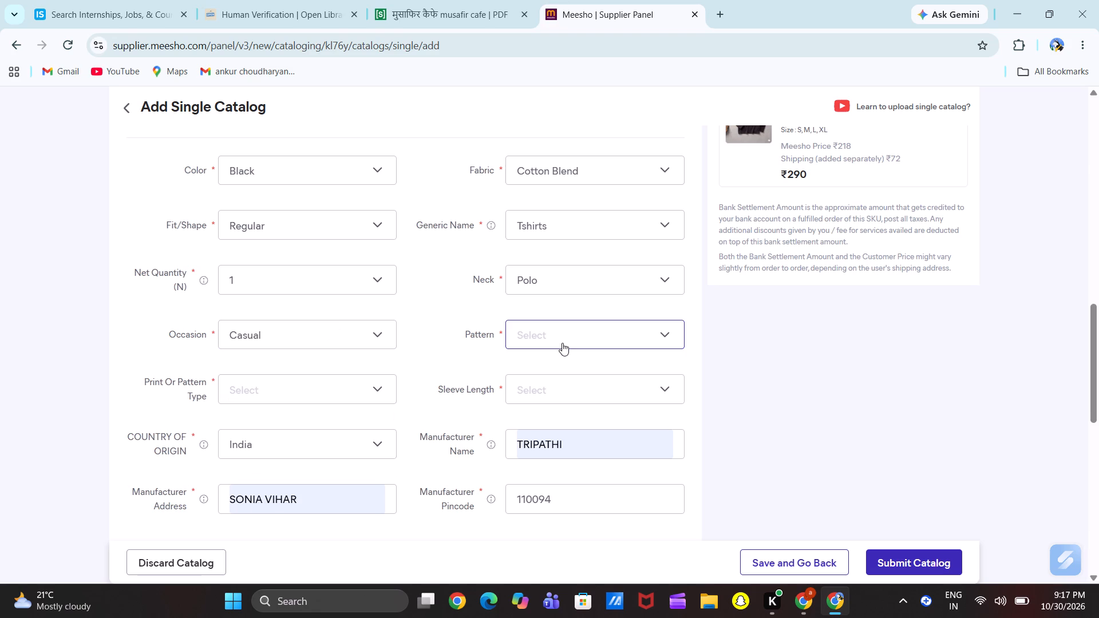
pyautogui.scroll(-1, 542, 458)
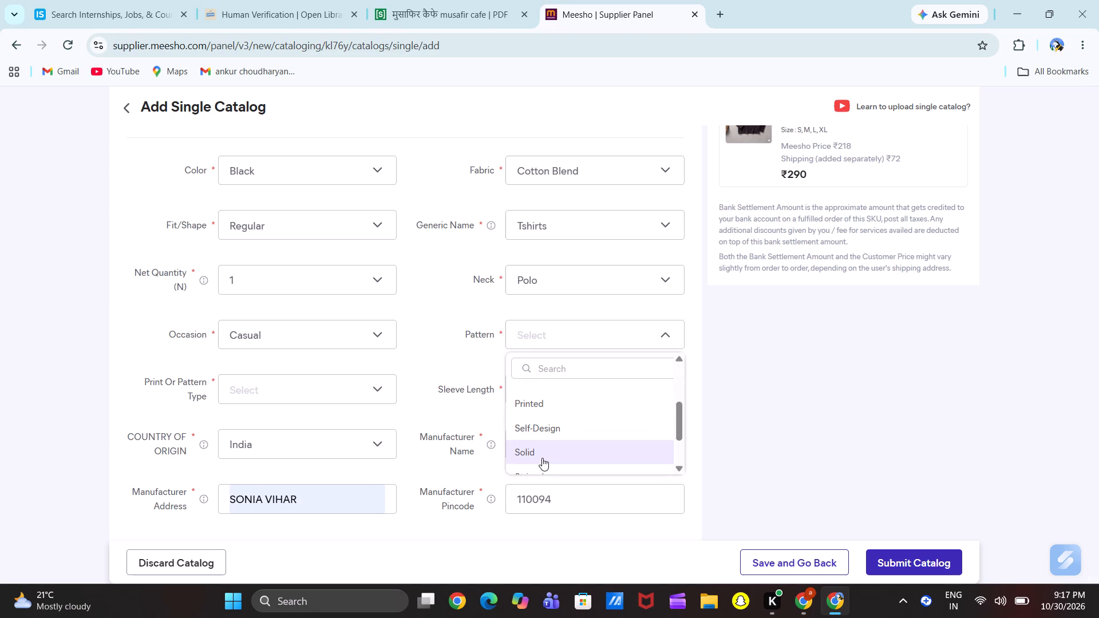
pyautogui.click(542, 458)
pyautogui.click(333, 391)
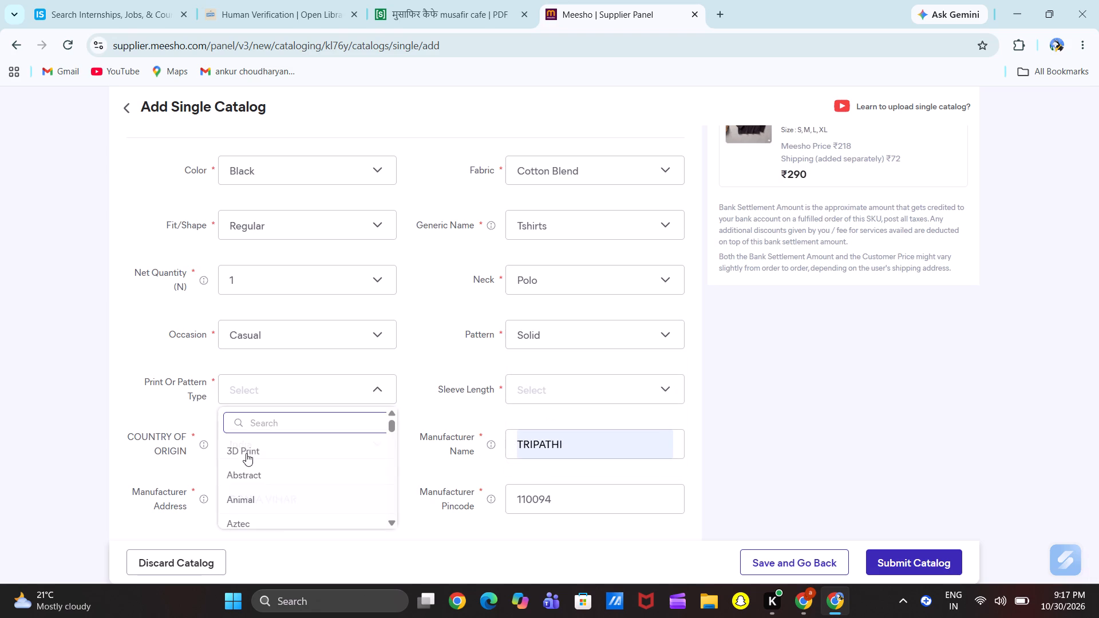
pyautogui.scroll(-3, 292, 473)
pyautogui.click(286, 418)
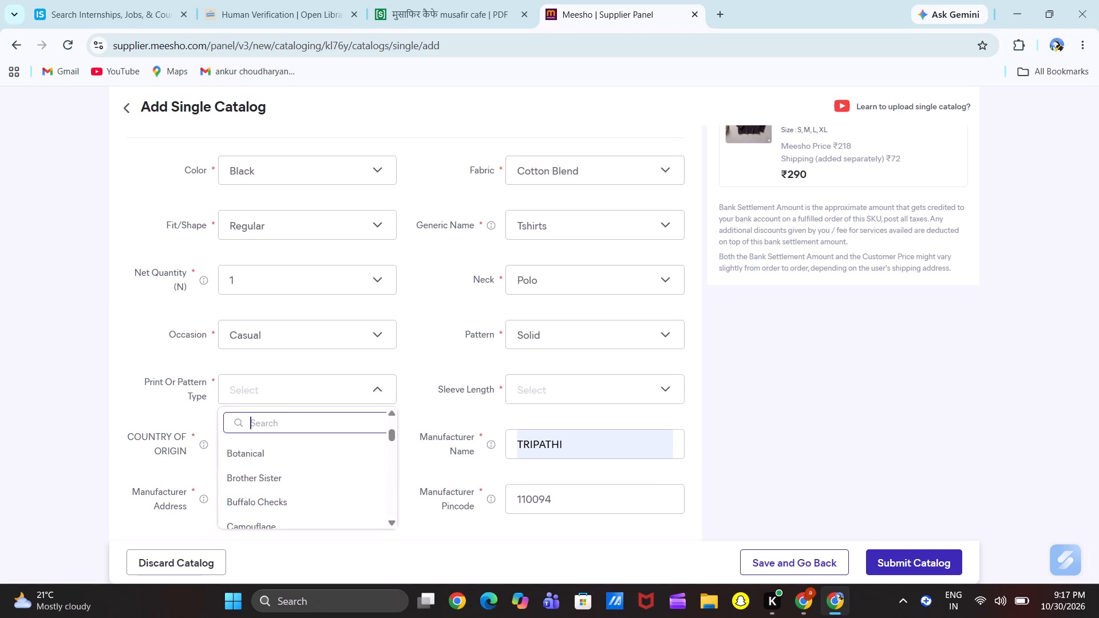
pyautogui.write('SO')
pyautogui.click(291, 441)
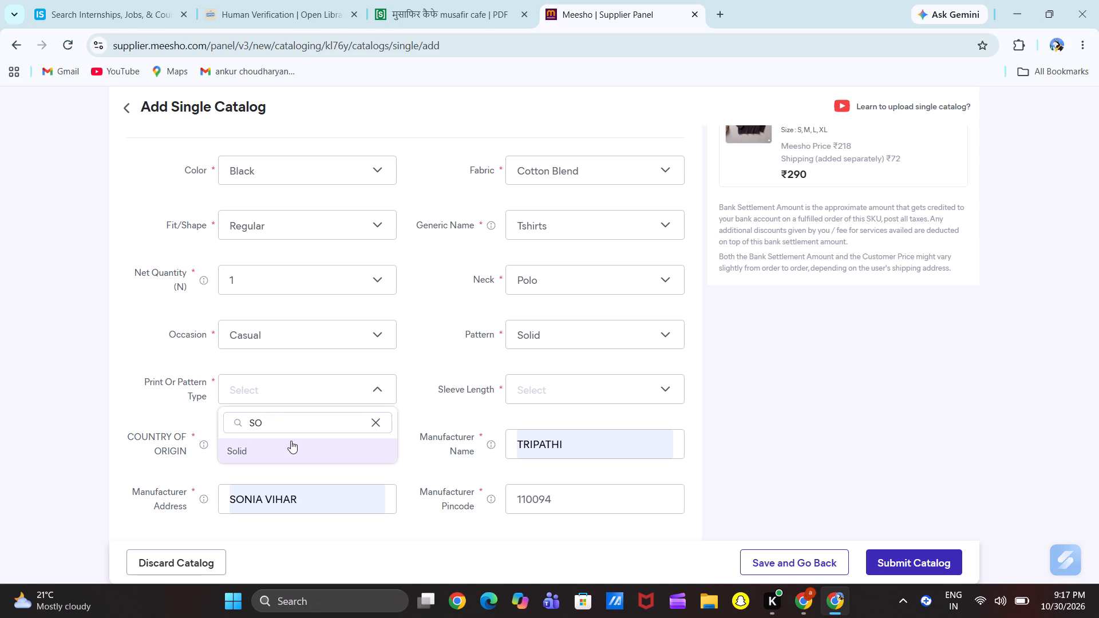
# Set Product 3's sleeve length to Long Sleeves.
pyautogui.scroll(-2, 426, 473)
pyautogui.click(536, 204)
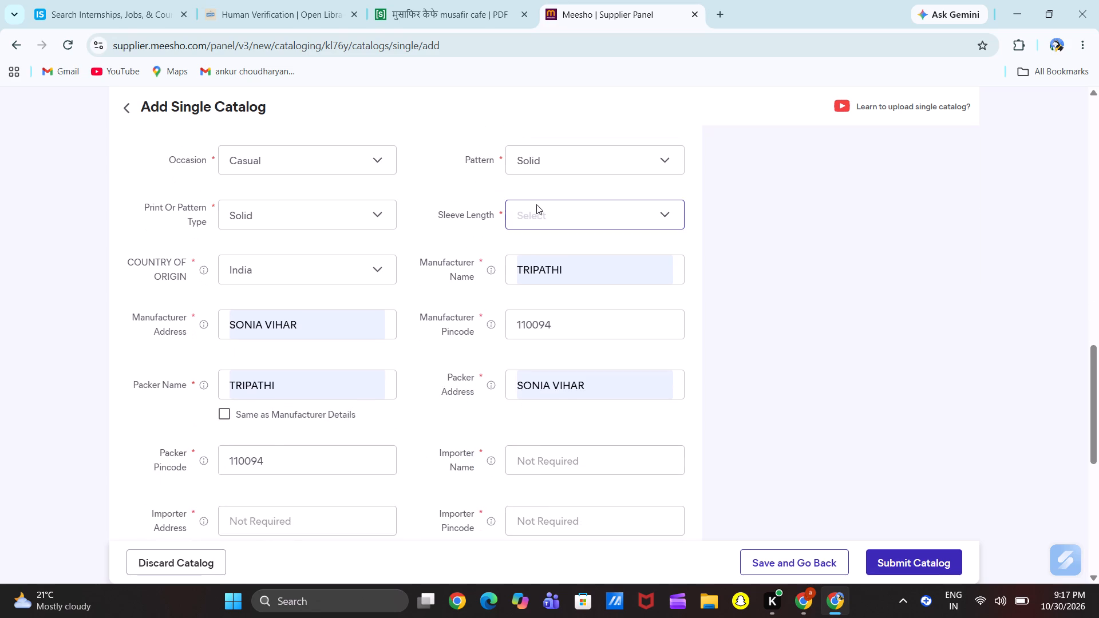
pyautogui.click(529, 279)
# Fill in Product 3's other attributes with length Regular, style Korean and number of pockets No Pocket.
pyautogui.scroll(-6, 456, 427)
pyautogui.scroll(-3, 489, 389)
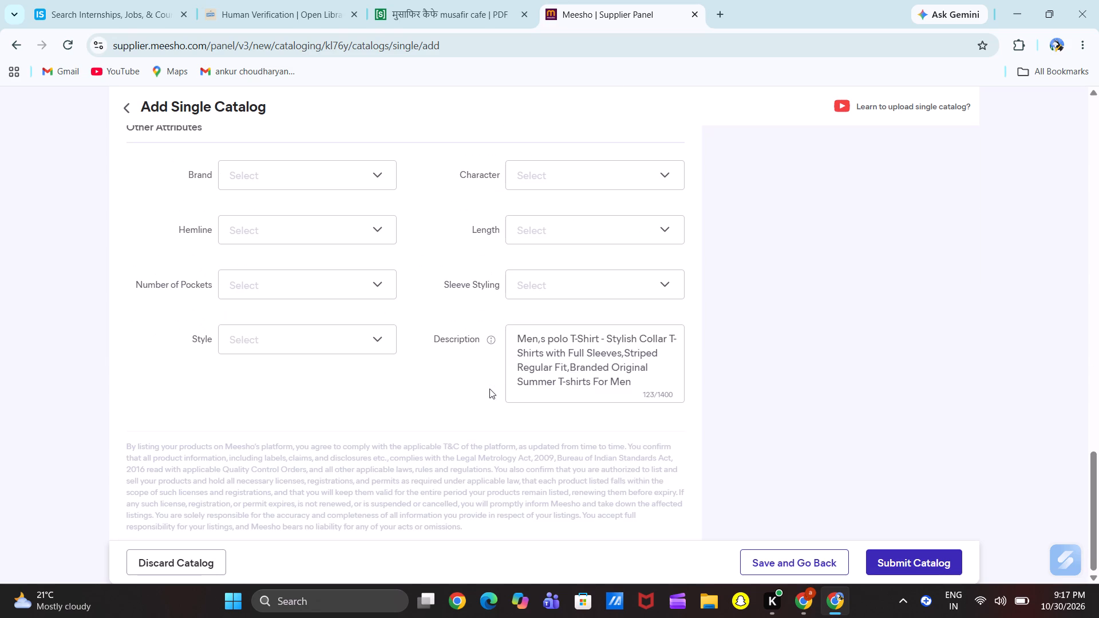
pyautogui.scroll(1, 466, 358)
pyautogui.click(575, 336)
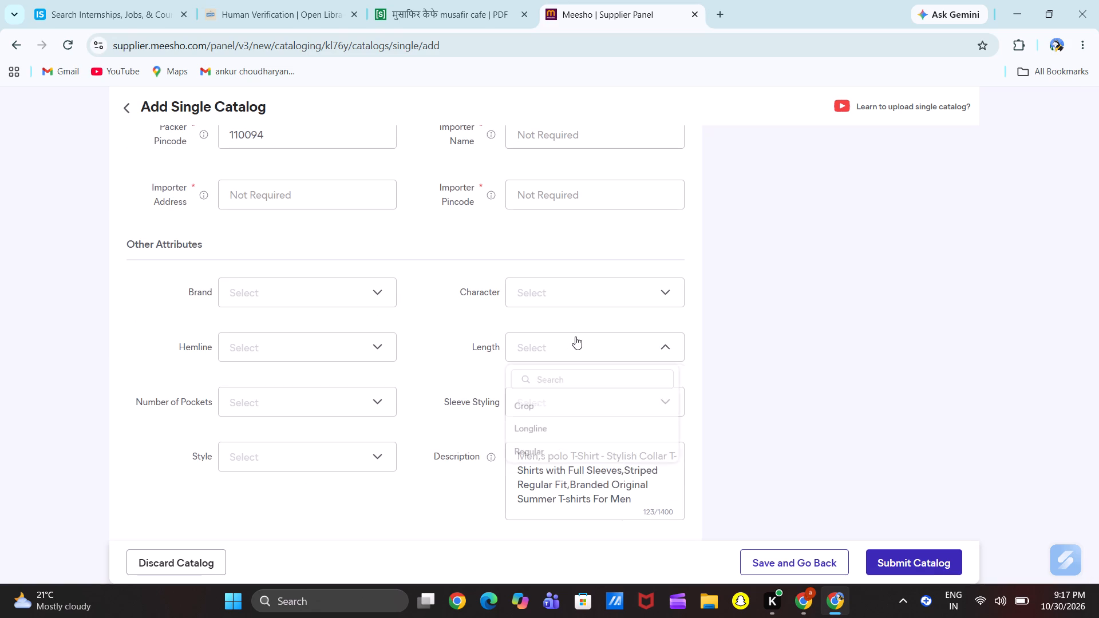
pyautogui.click(577, 461)
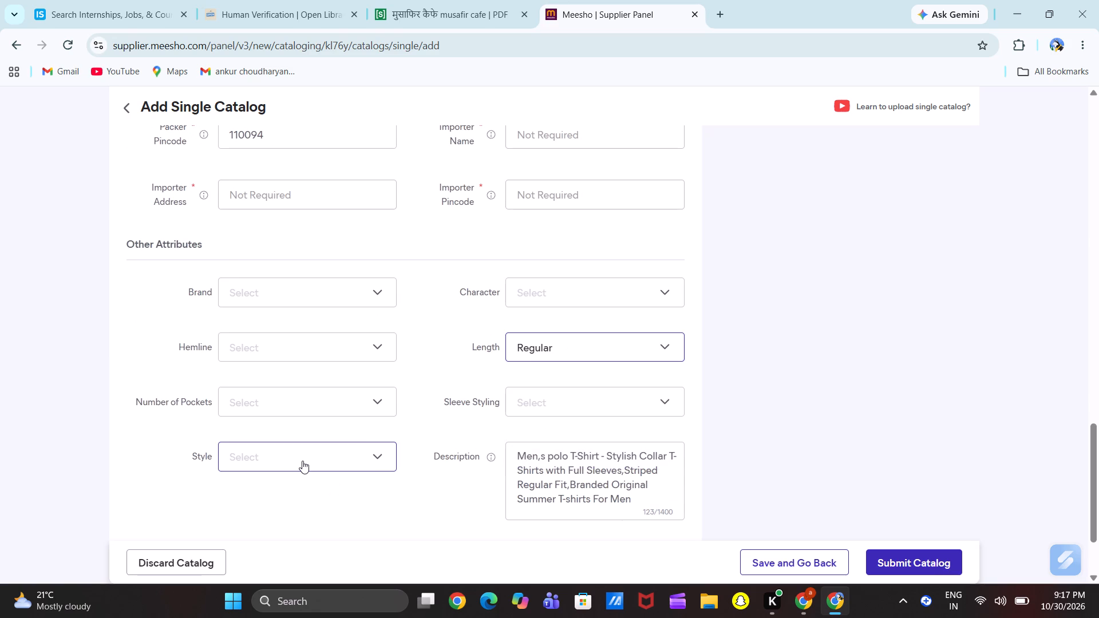
pyautogui.click(302, 461)
pyautogui.click(279, 549)
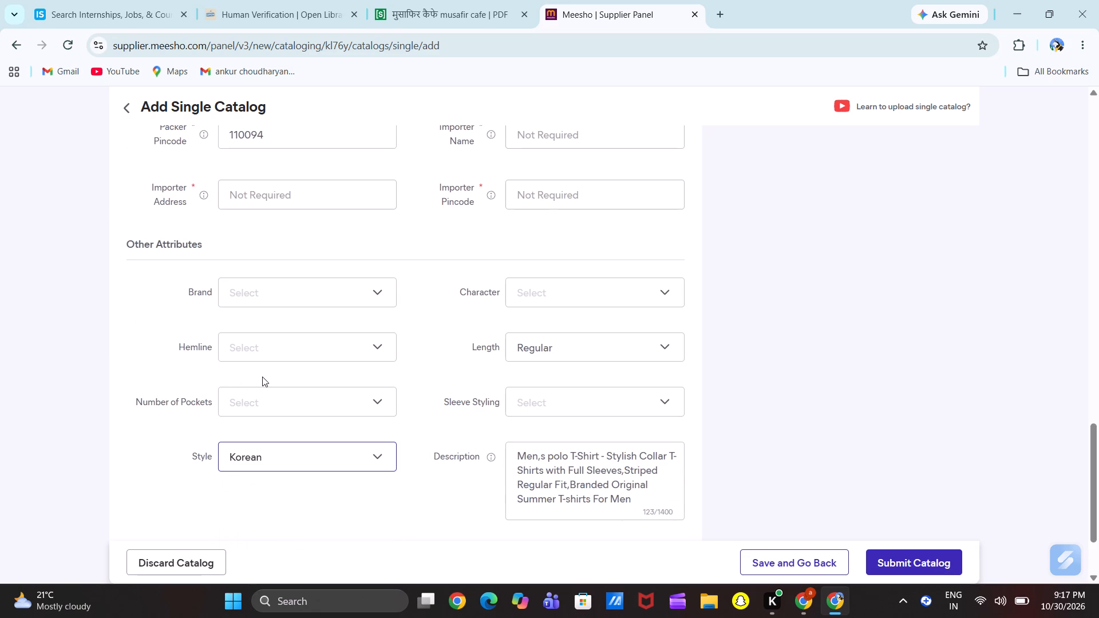
pyautogui.click(294, 399)
pyautogui.doubleClick(300, 505)
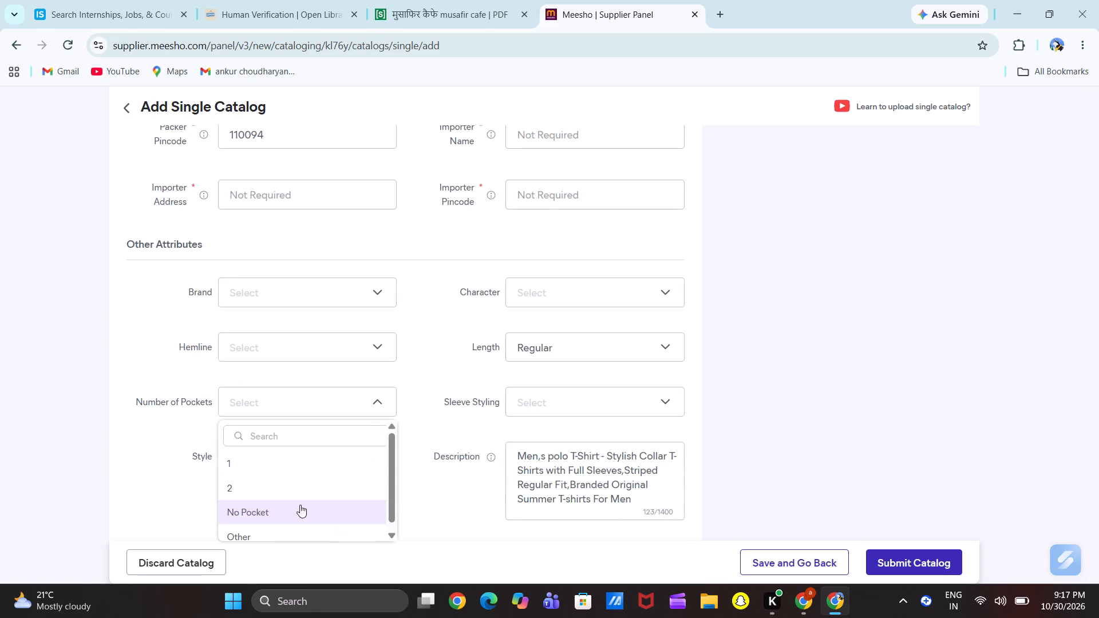
# Switch to Product 4 and enter FULL=KARARA,-[MAROON] as its style code.
pyautogui.scroll(2, 421, 403)
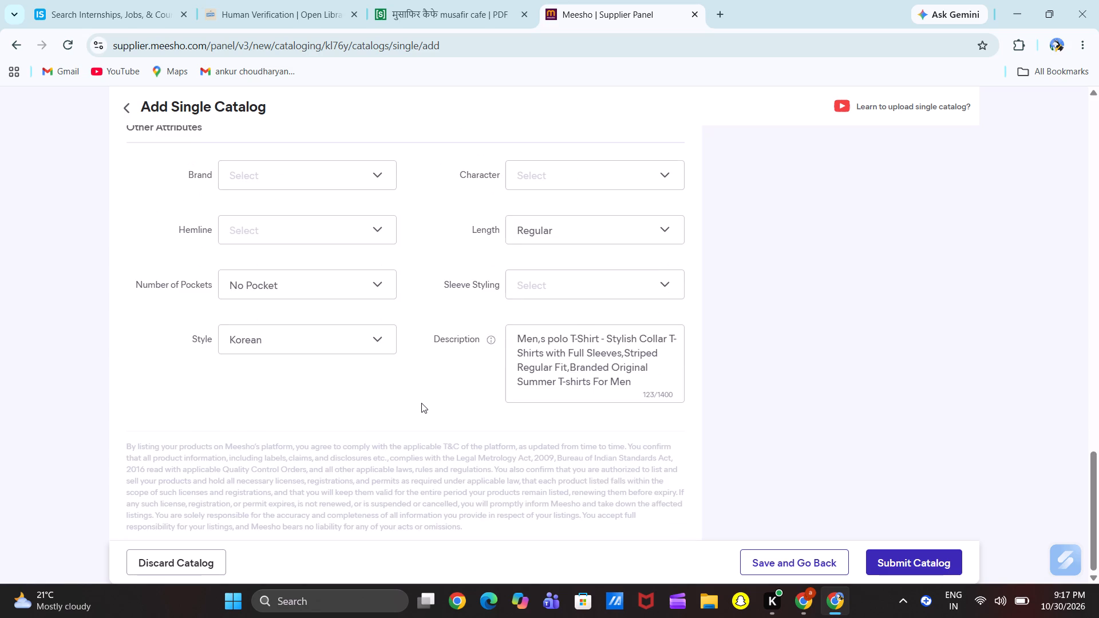
pyautogui.scroll(3, 421, 403)
pyautogui.scroll(4, 462, 234)
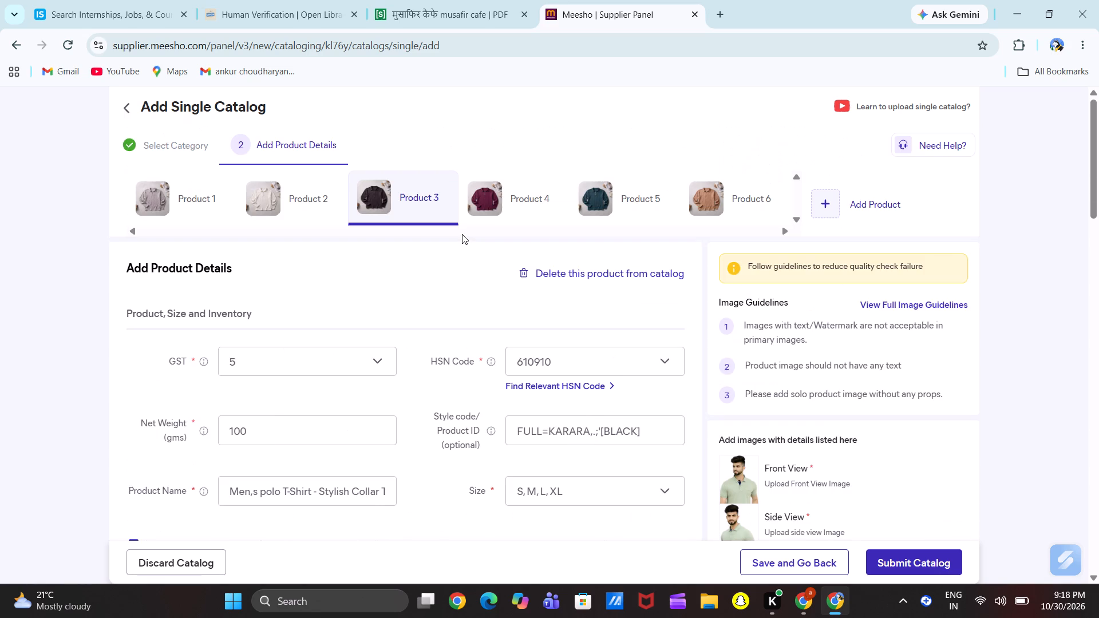
pyautogui.click(492, 195)
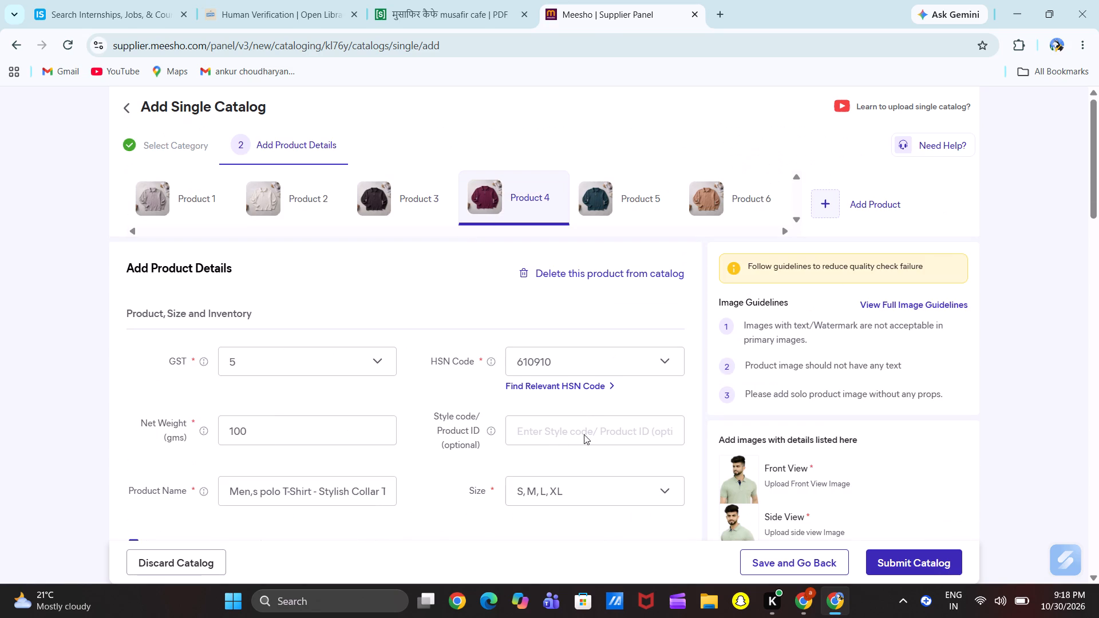
pyautogui.click(584, 435)
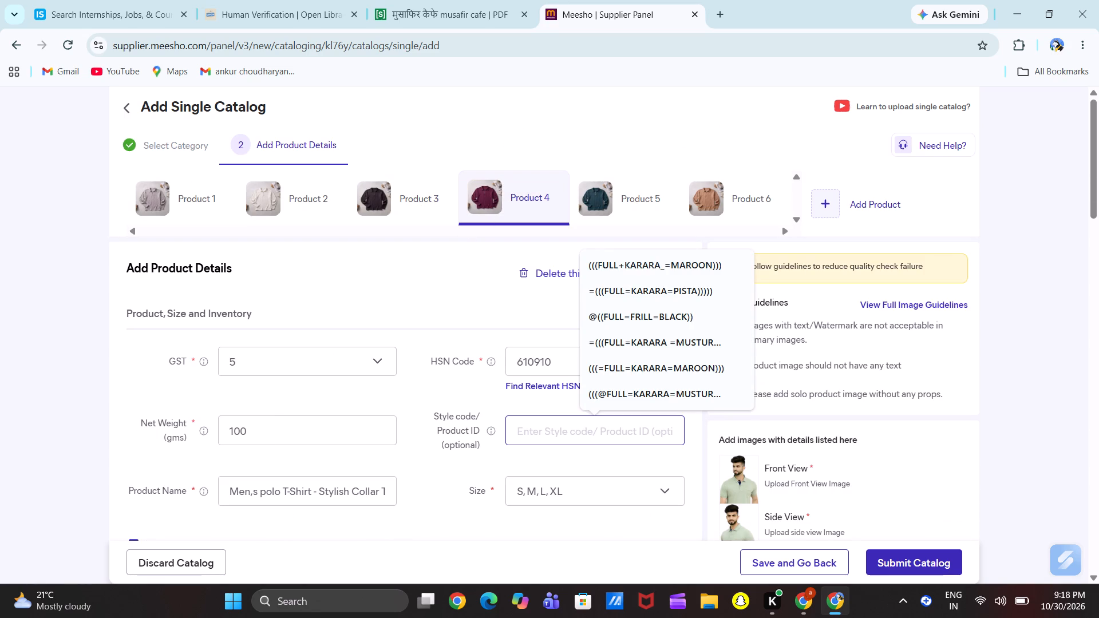
pyautogui.write('FULL')
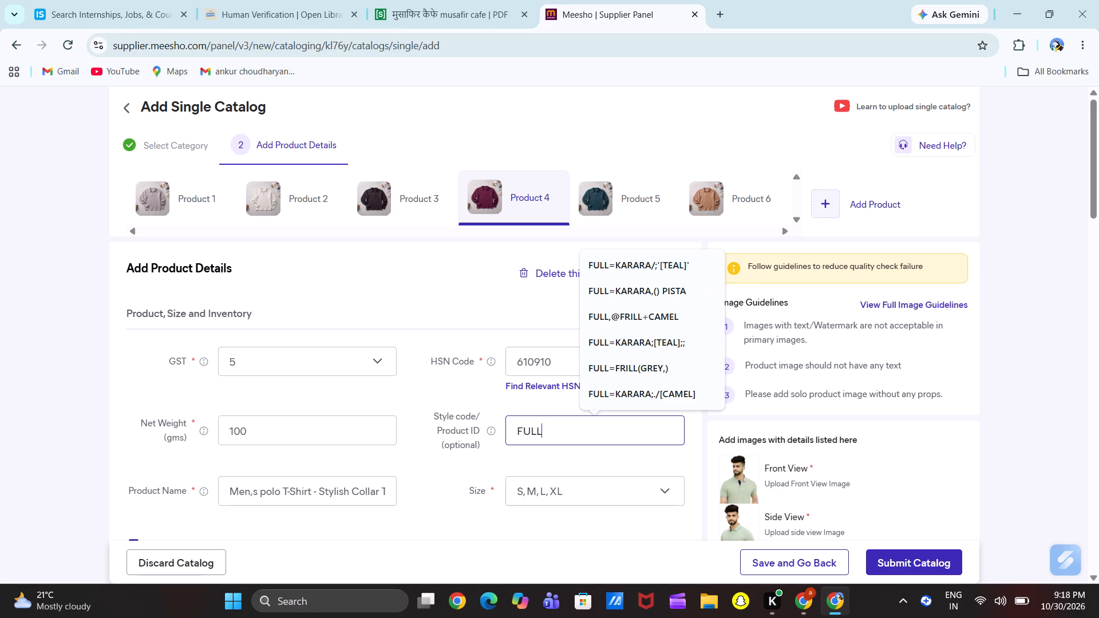
pyautogui.press('=')
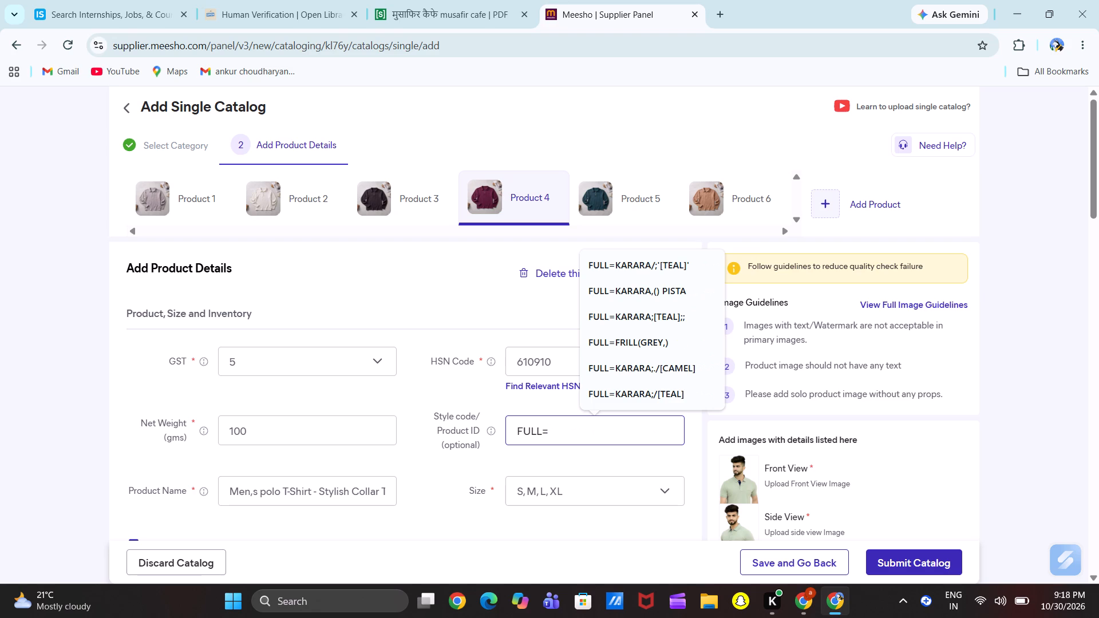
pyautogui.write('KARARA')
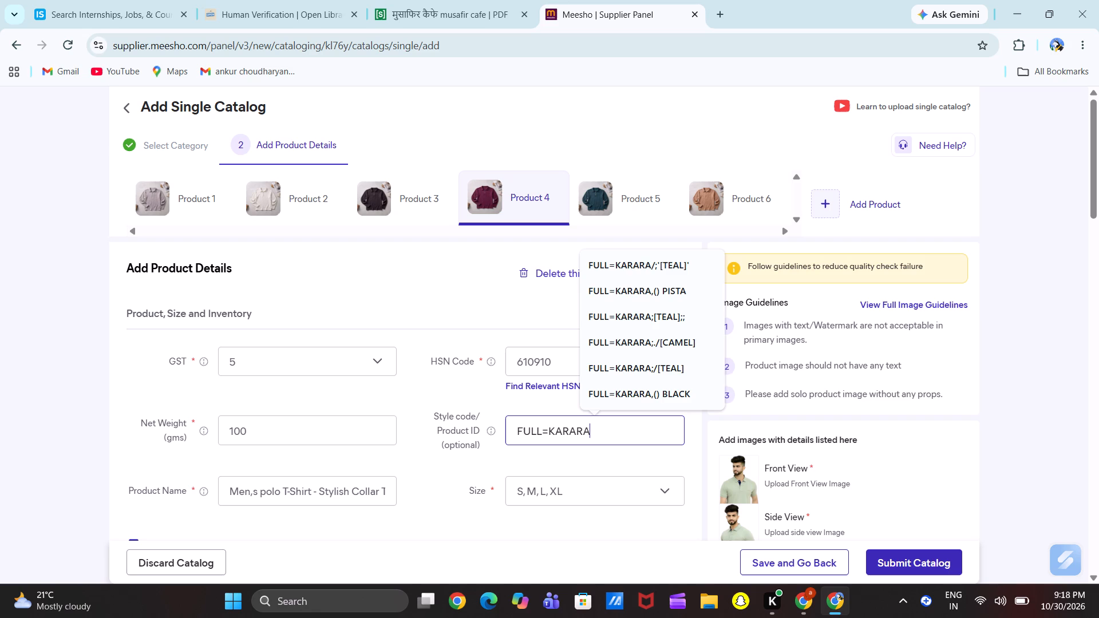
pyautogui.press('-')
pyautogui.press('BackSpace')
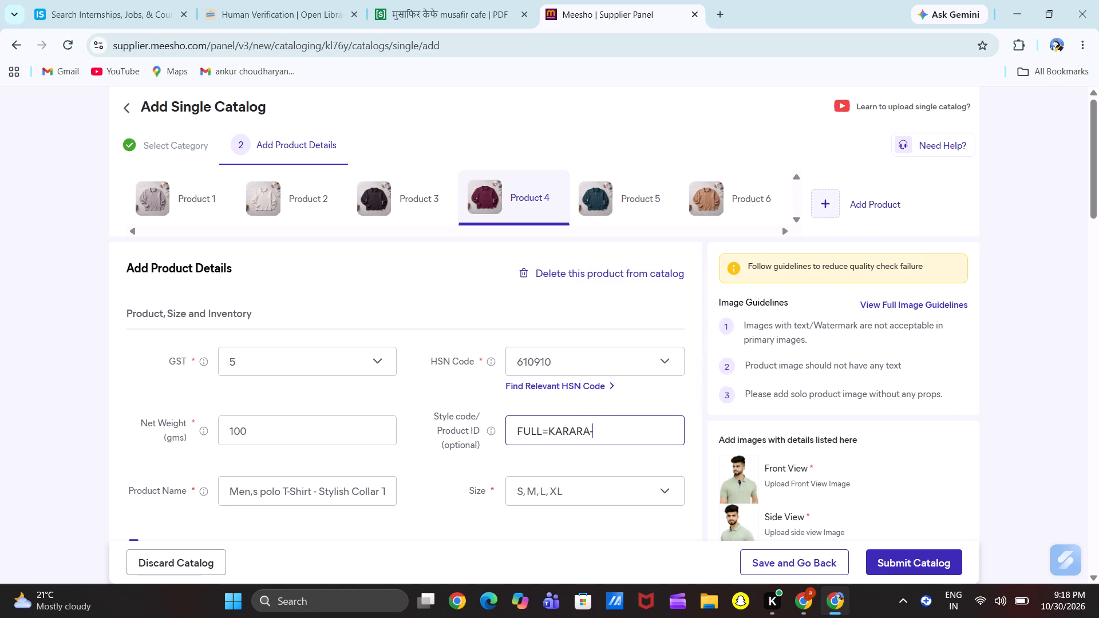
pyautogui.press(',')
pyautogui.press('-')
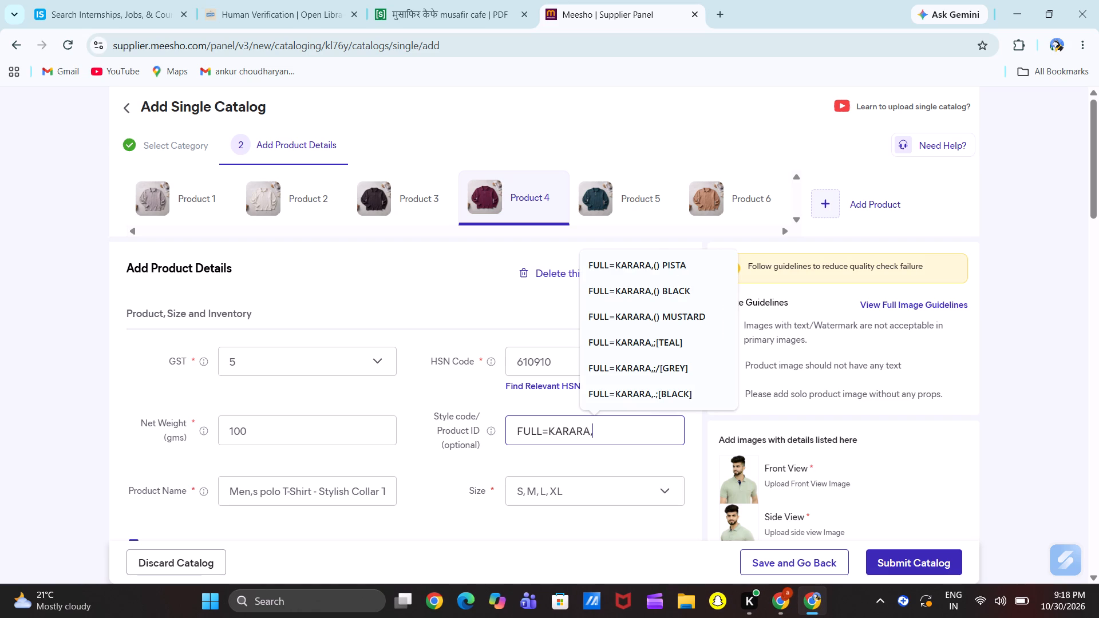
pyautogui.press('[')
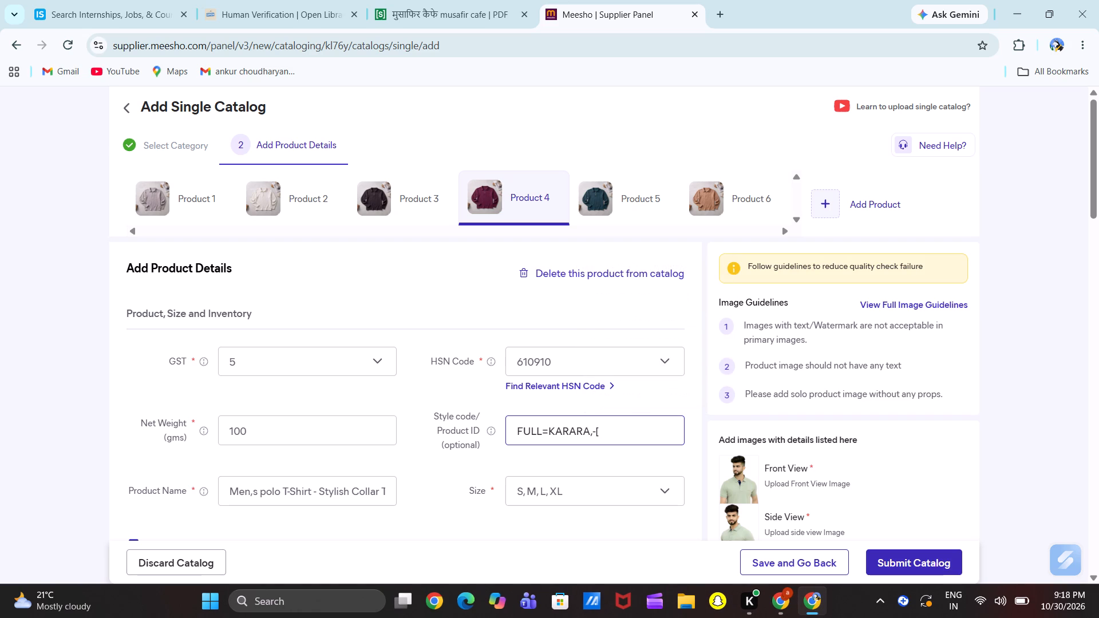
pyautogui.write('MAROON')
pyautogui.press('[')
pyautogui.press('BackSpace')
pyautogui.press(']')
# For Product 4's size S, enter Meesho price 218, wrong/defective returns price 217 and MRP 899.
pyautogui.scroll(-2, 442, 451)
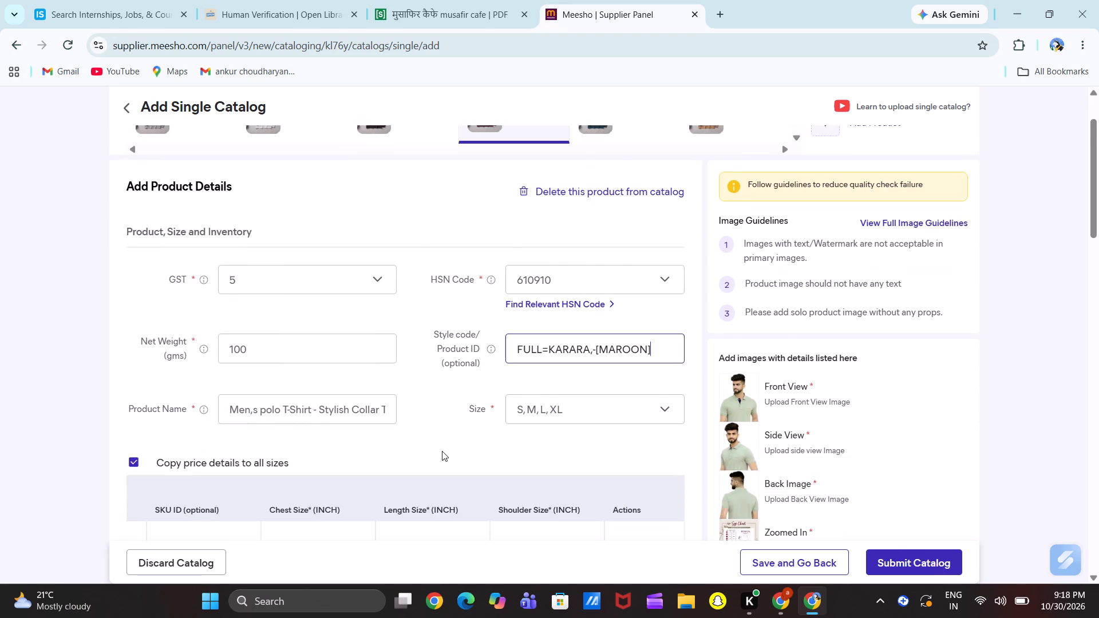
pyautogui.scroll(-1, 442, 451)
pyautogui.hscroll(7, 273, 442)
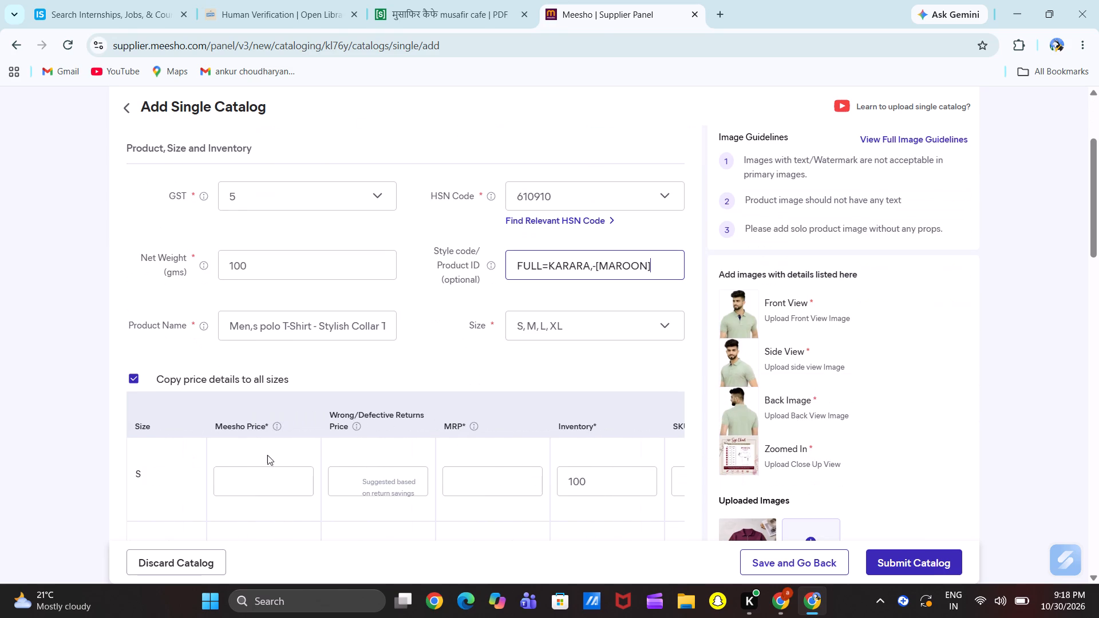
pyautogui.click(255, 477)
pyautogui.write('218')
pyautogui.click(349, 485)
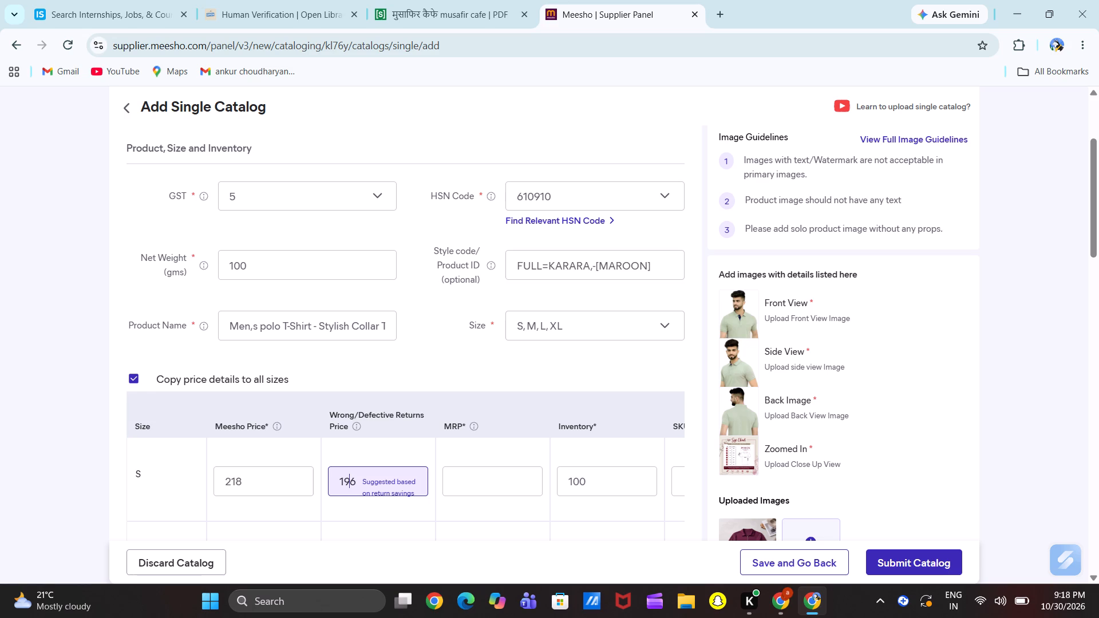
pyautogui.click(352, 481)
pyautogui.doubleClick(352, 481)
pyautogui.press('BackSpace')
pyautogui.write('217')
pyautogui.click(467, 476)
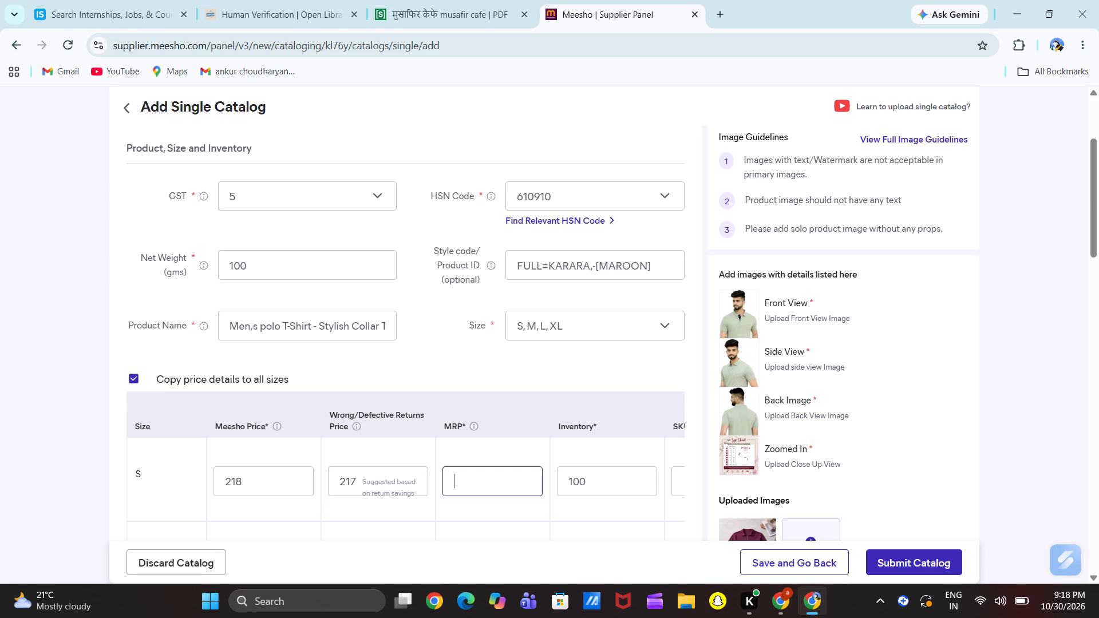
pyautogui.write('899')
# Set Product 4's shoulder size to 14.5 inches for size S and 15.5 inches for size M.
pyautogui.scroll(-1, 432, 402)
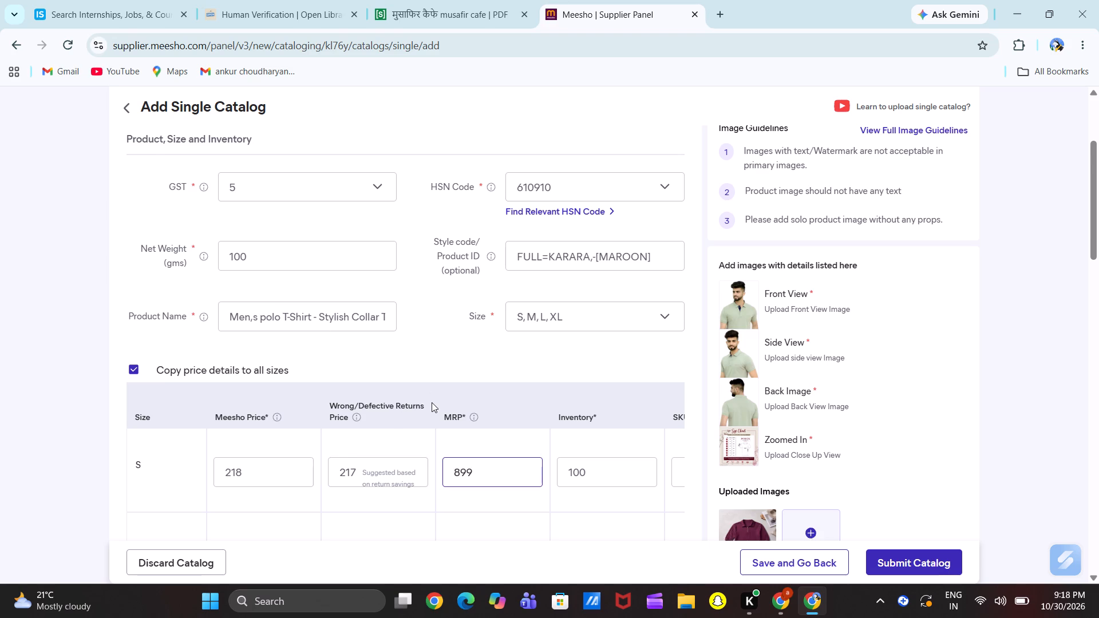
pyautogui.scroll(-1, 432, 402)
pyautogui.hscroll(-7, 432, 402)
pyautogui.click(533, 366)
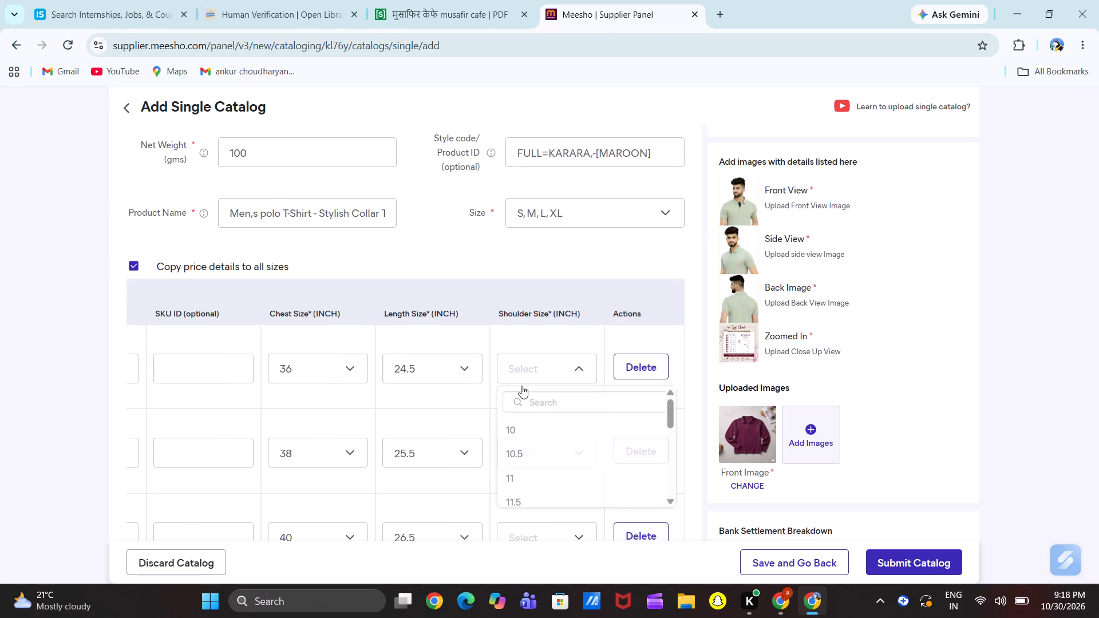
pyautogui.scroll(-3, 520, 481)
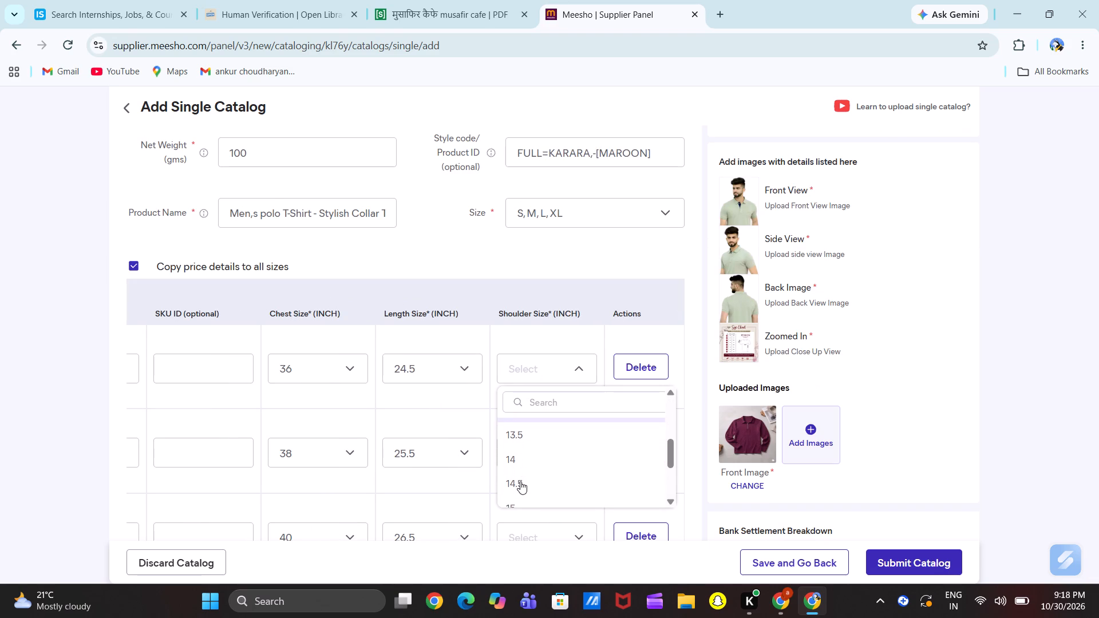
pyautogui.scroll(-1, 520, 481)
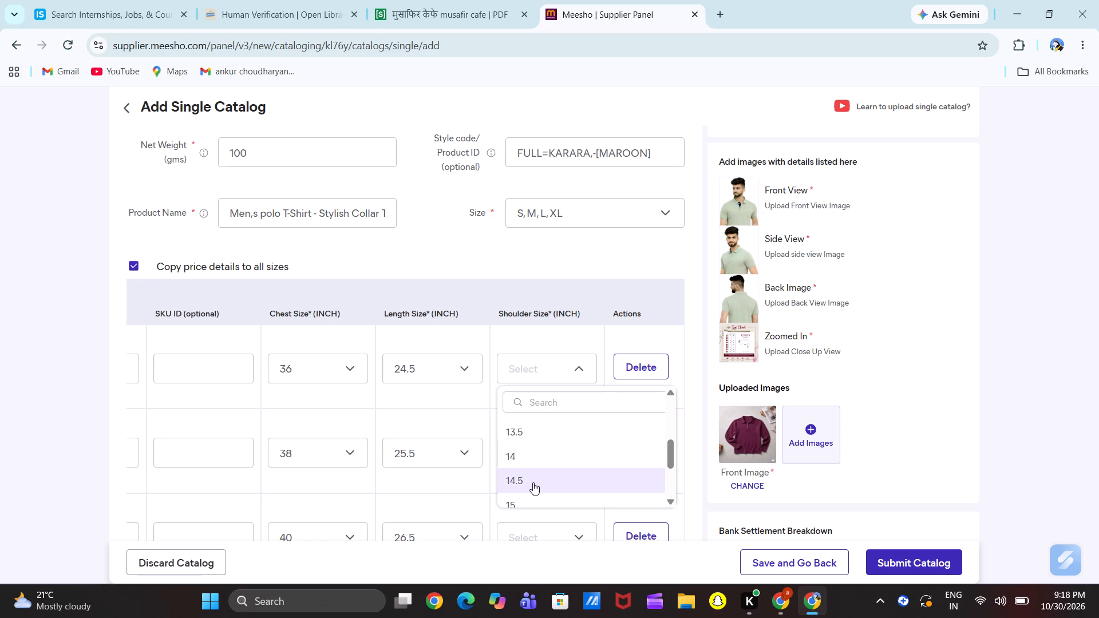
pyautogui.click(532, 483)
pyautogui.click(532, 453)
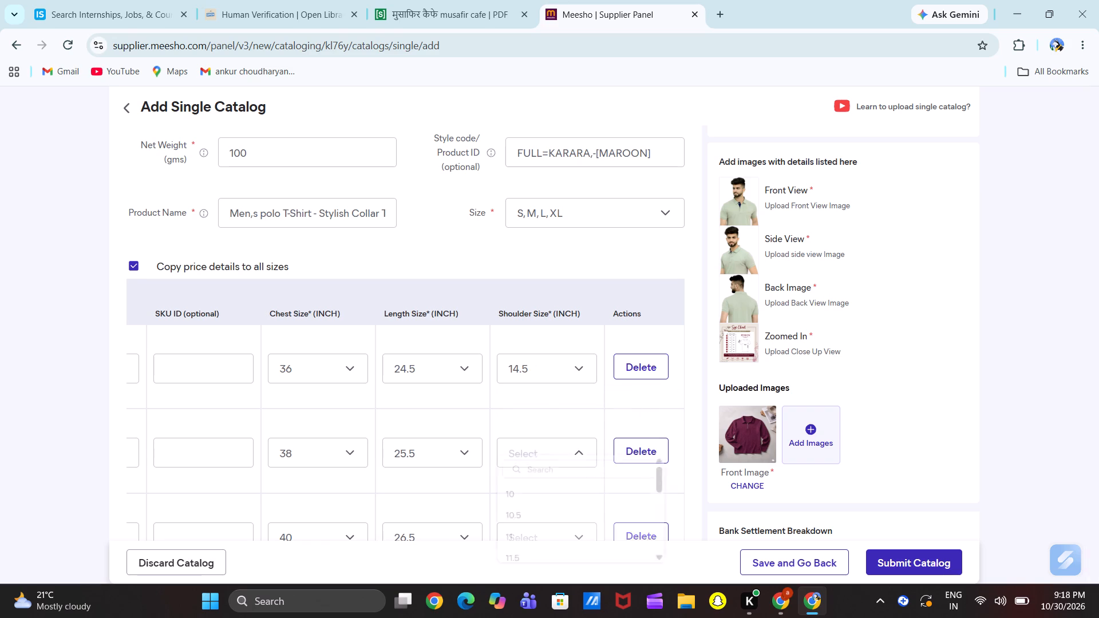
pyautogui.scroll(-3, 547, 511)
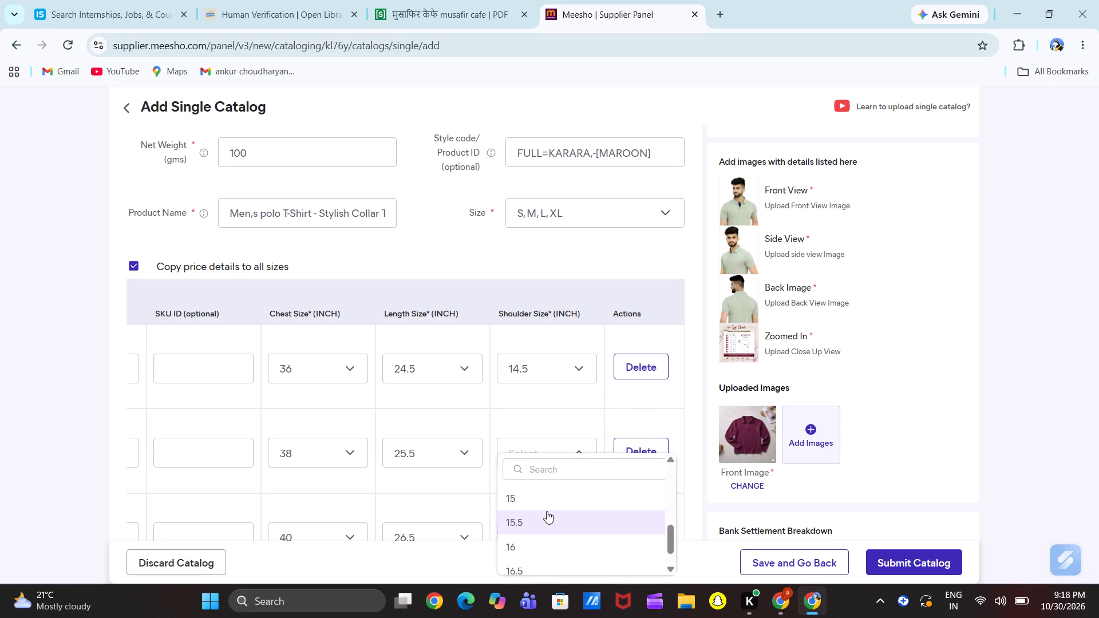
pyautogui.click(547, 511)
# Set Product 4's shoulder size to 16.5 inches for size L and 17.5 inches for size XL.
pyautogui.scroll(-1, 478, 475)
pyautogui.click(518, 439)
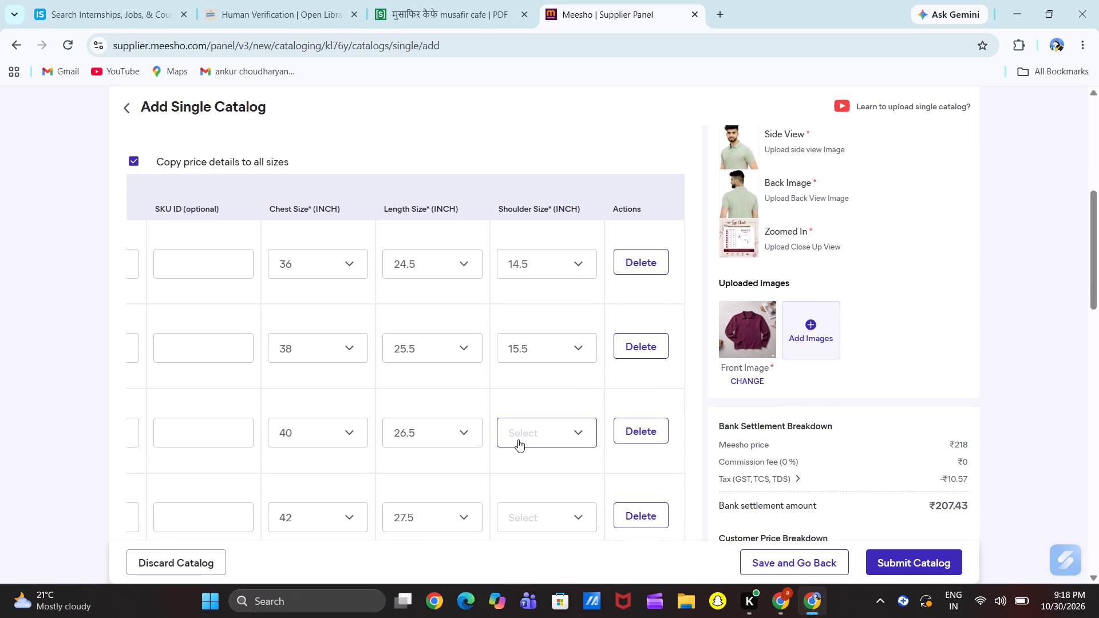
pyautogui.scroll(-2, 544, 519)
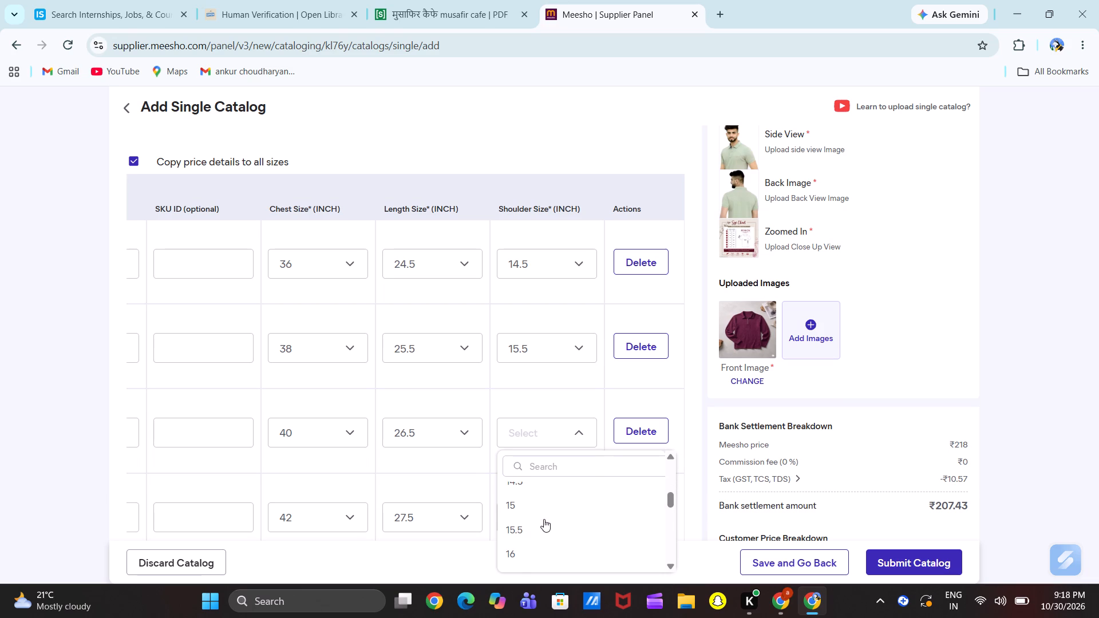
pyautogui.scroll(-1, 544, 519)
pyautogui.click(536, 540)
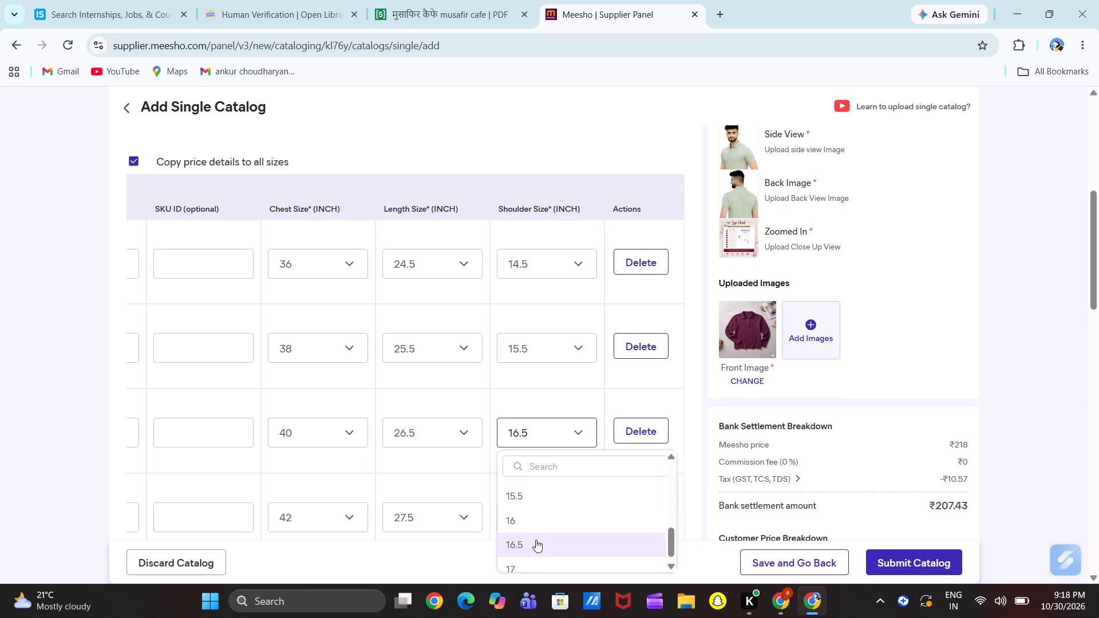
pyautogui.scroll(-1, 536, 540)
pyautogui.click(538, 427)
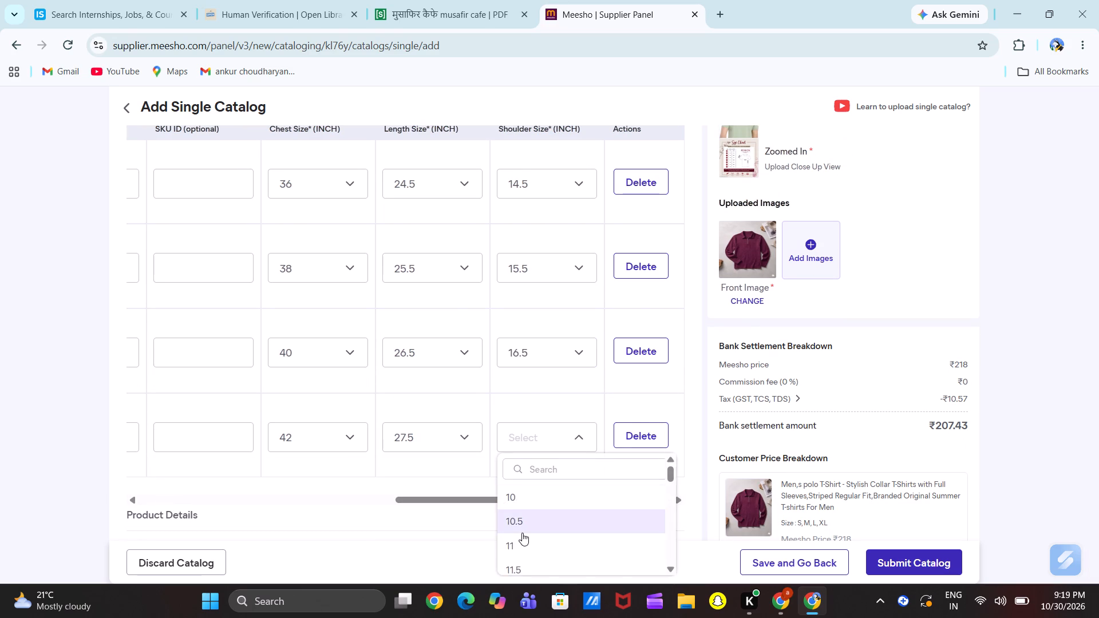
pyautogui.scroll(-3, 522, 533)
pyautogui.click(522, 533)
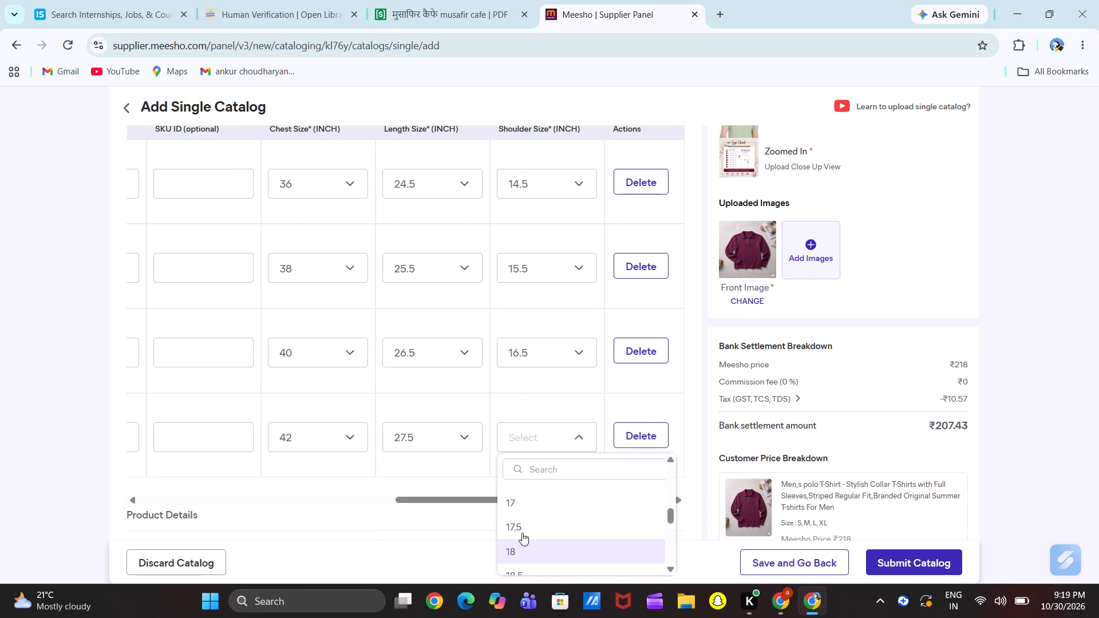
# Set Product 4's color to Maroon and its fabric to Cotton Blend.
pyautogui.scroll(-3, 424, 493)
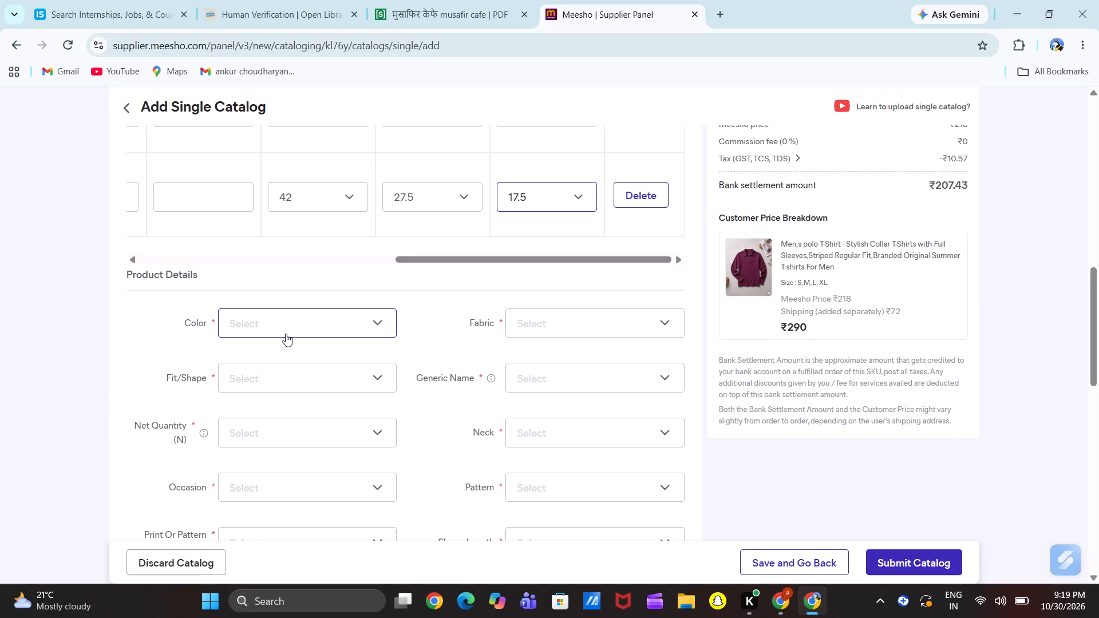
pyautogui.click(283, 327)
pyautogui.click(301, 359)
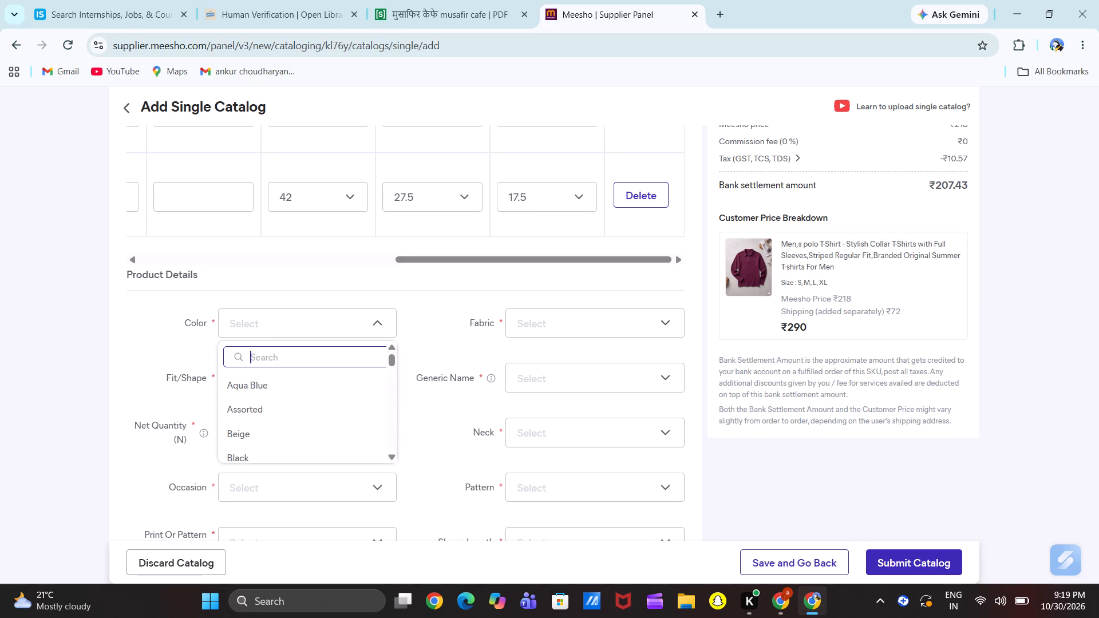
pyautogui.write('MAR')
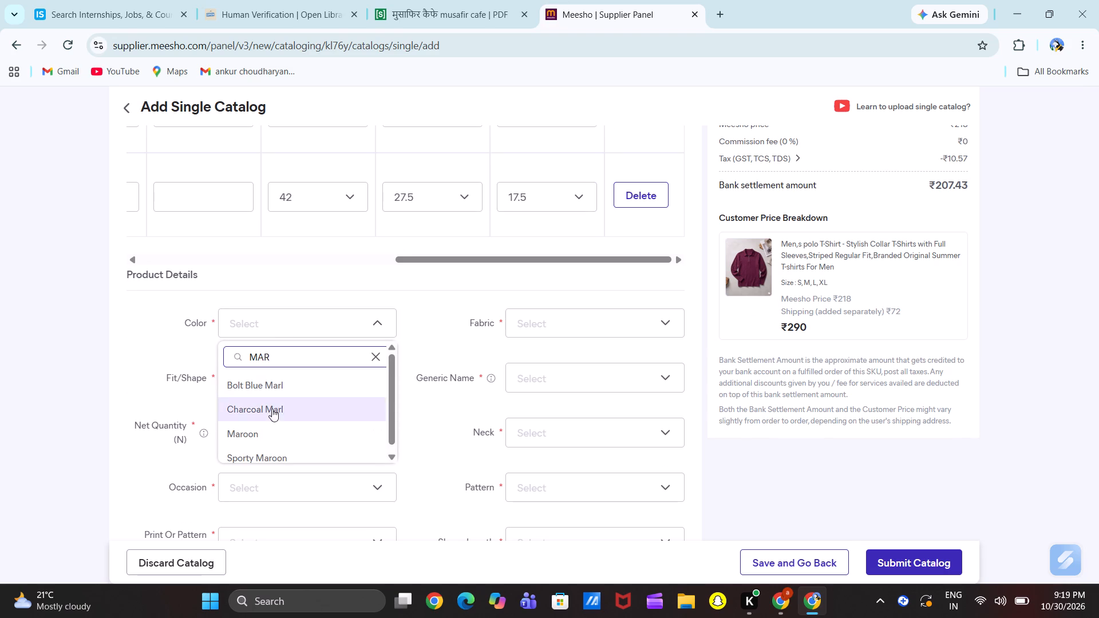
pyautogui.click(270, 428)
pyautogui.click(564, 316)
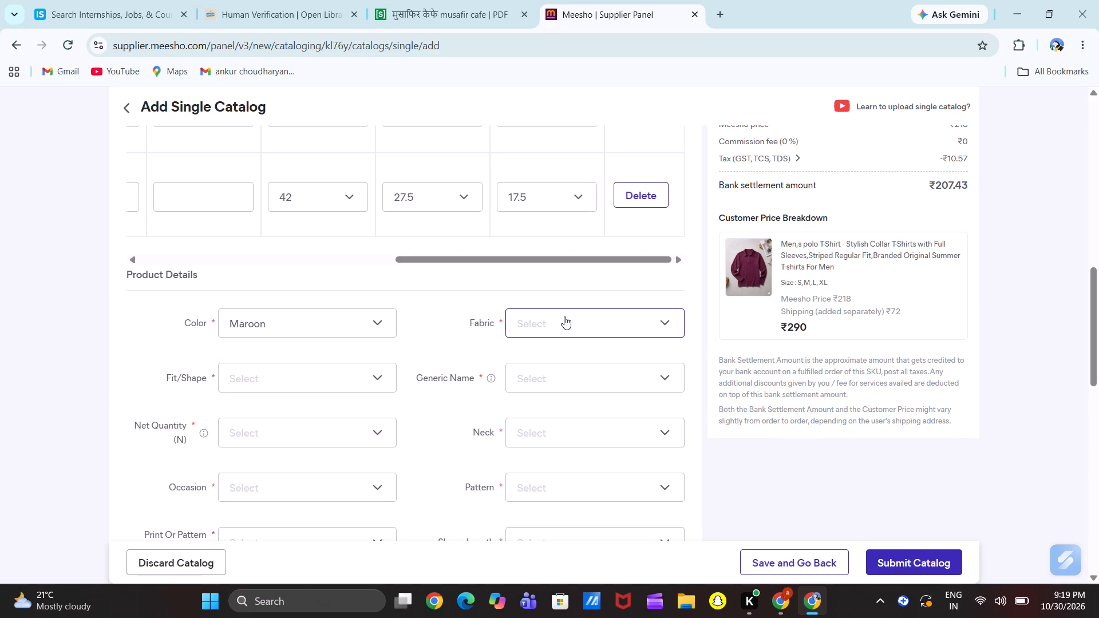
pyautogui.scroll(-2, 572, 425)
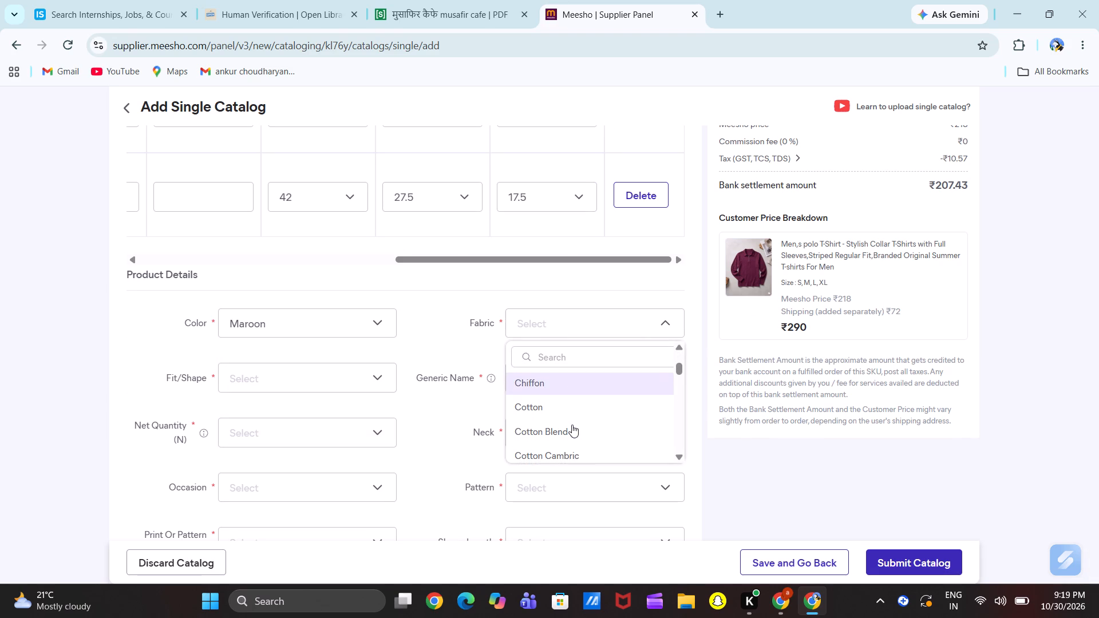
pyautogui.click(572, 425)
# Set Product 4's fit/shape to Regular and its generic name to Tshirts.
pyautogui.click(333, 364)
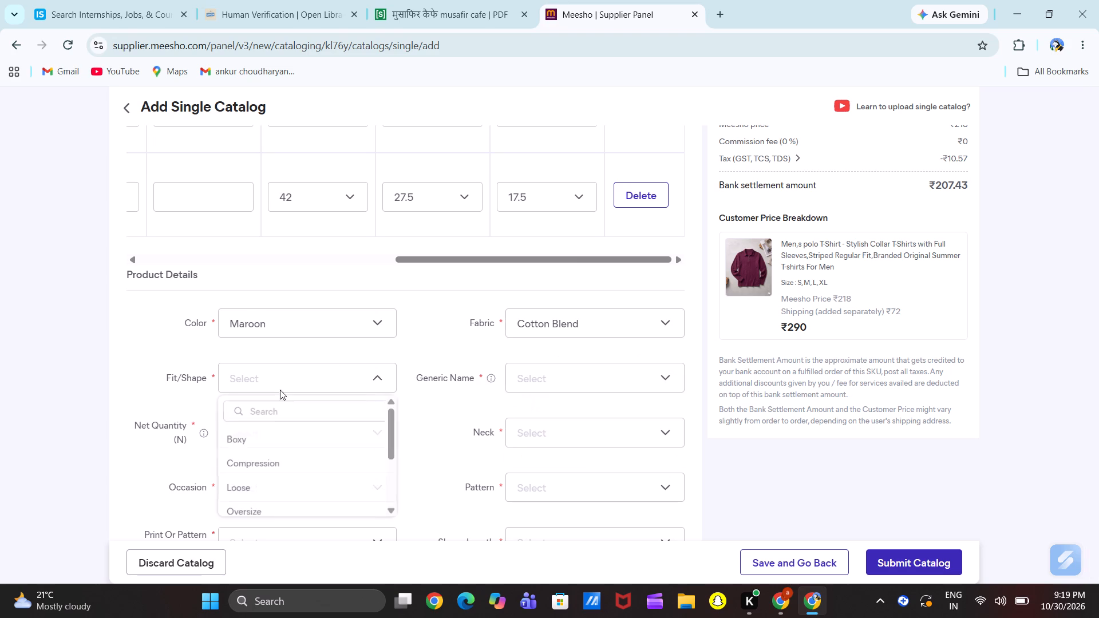
pyautogui.click(285, 418)
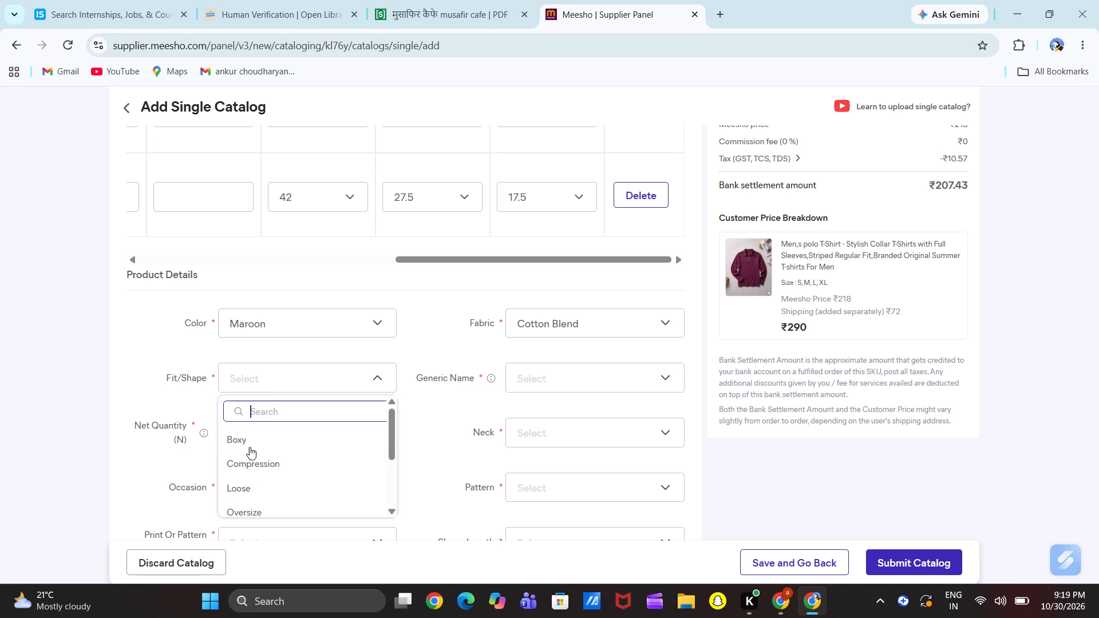
pyautogui.scroll(-2, 250, 490)
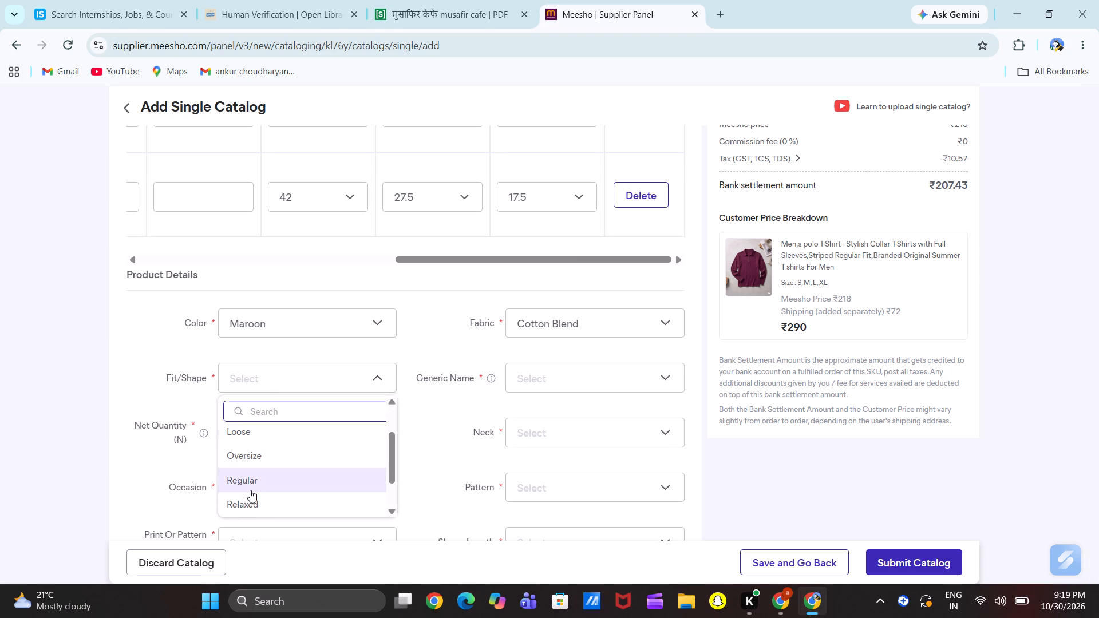
pyautogui.click(250, 490)
pyautogui.click(556, 379)
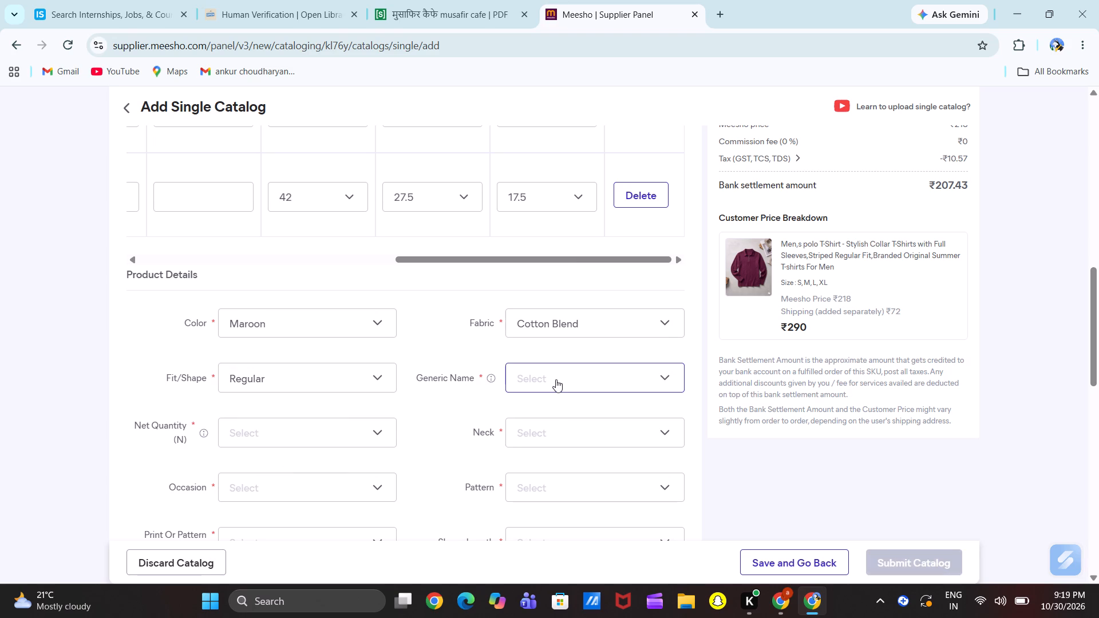
pyautogui.scroll(-2, 554, 473)
pyautogui.click(554, 473)
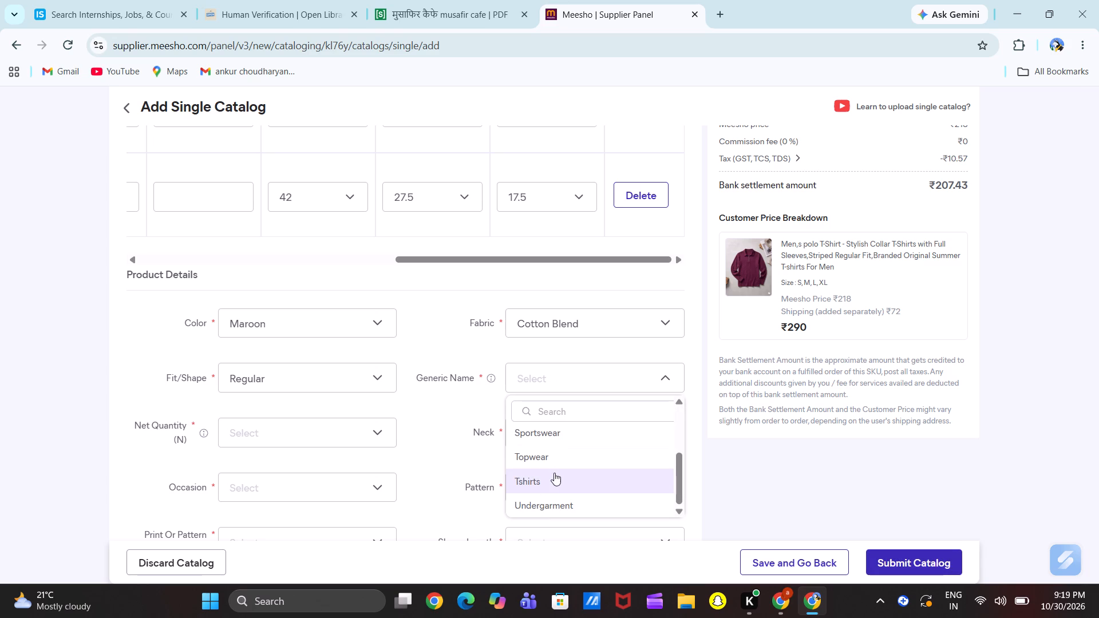
# Set Product 4's net quantity to 1 and its neck to Polo.
pyautogui.click(275, 425)
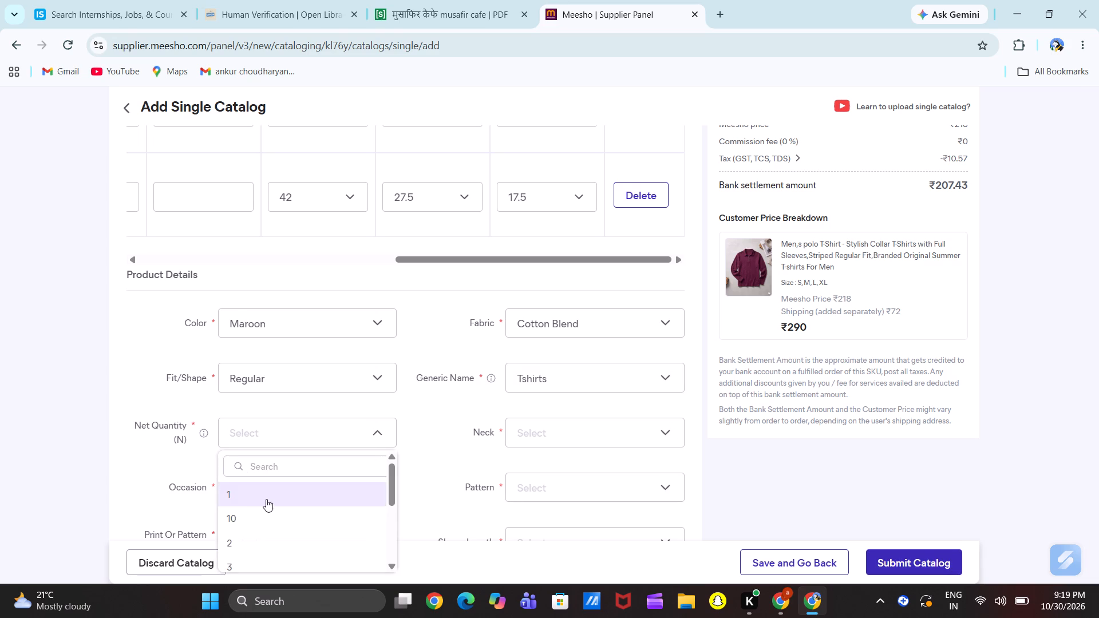
pyautogui.click(266, 499)
pyautogui.click(544, 431)
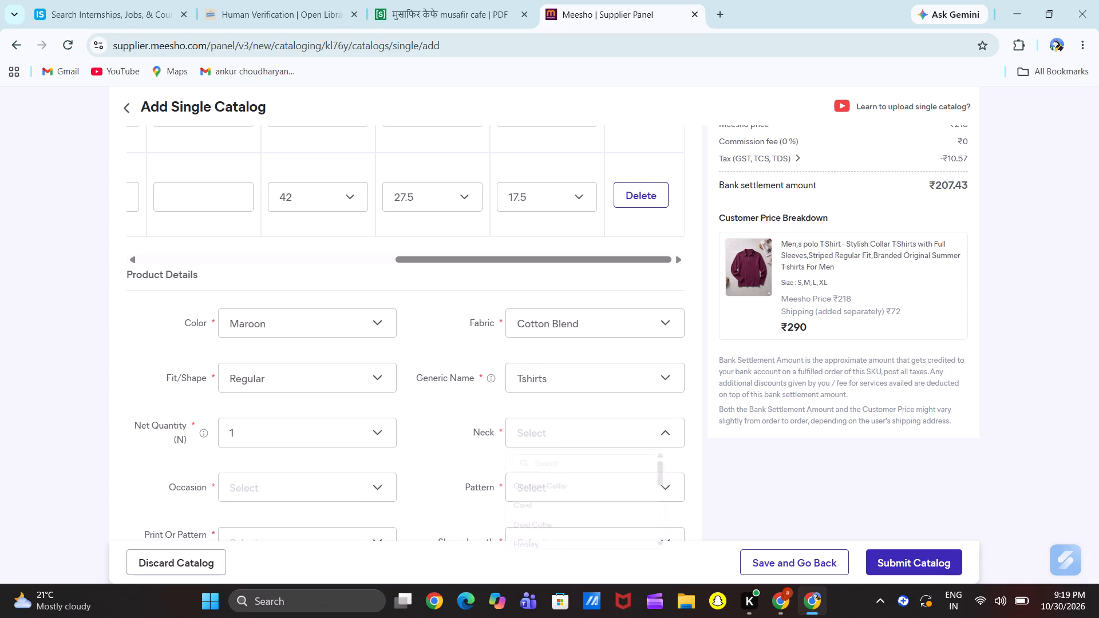
pyautogui.scroll(-2, 549, 489)
pyautogui.click(549, 489)
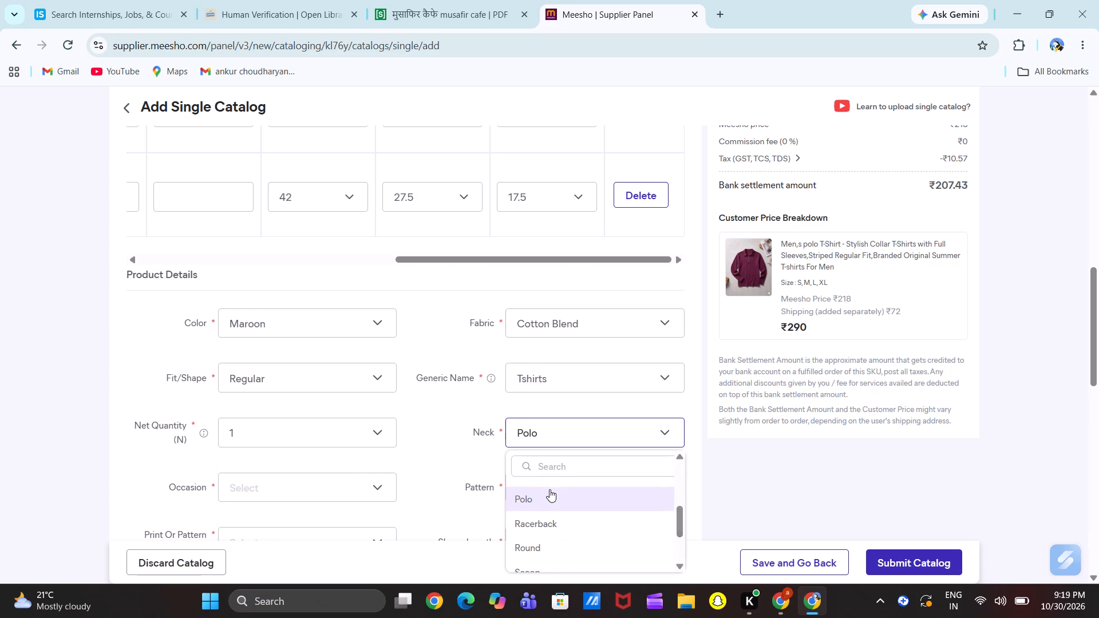
# Set Product 4's occasion to Casual and its pattern to Solid.
pyautogui.click(313, 489)
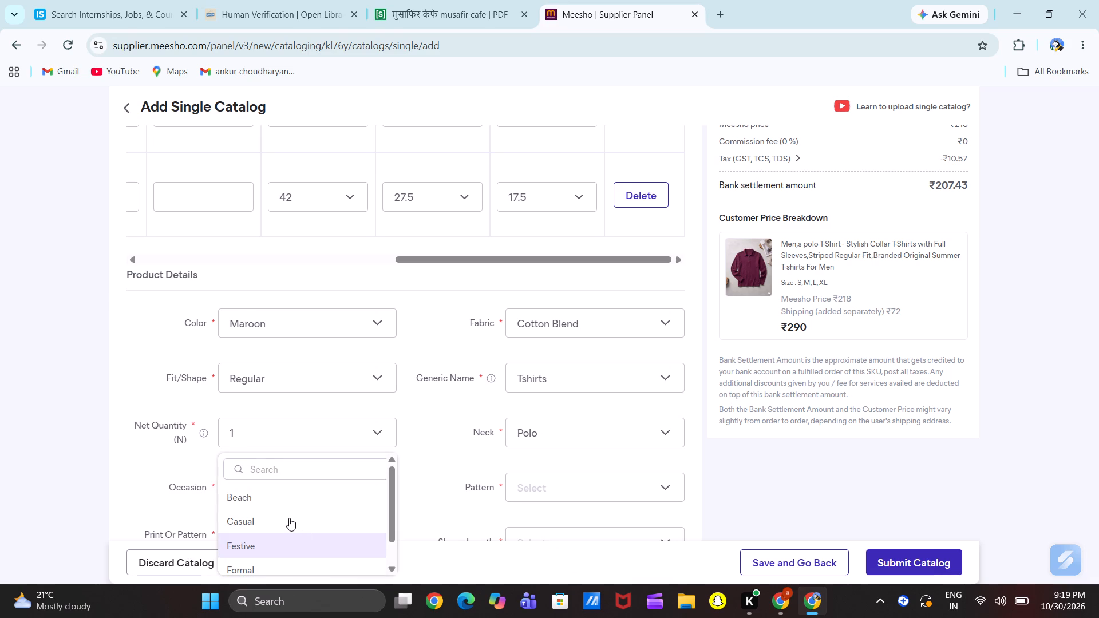
pyautogui.click(289, 518)
pyautogui.click(560, 480)
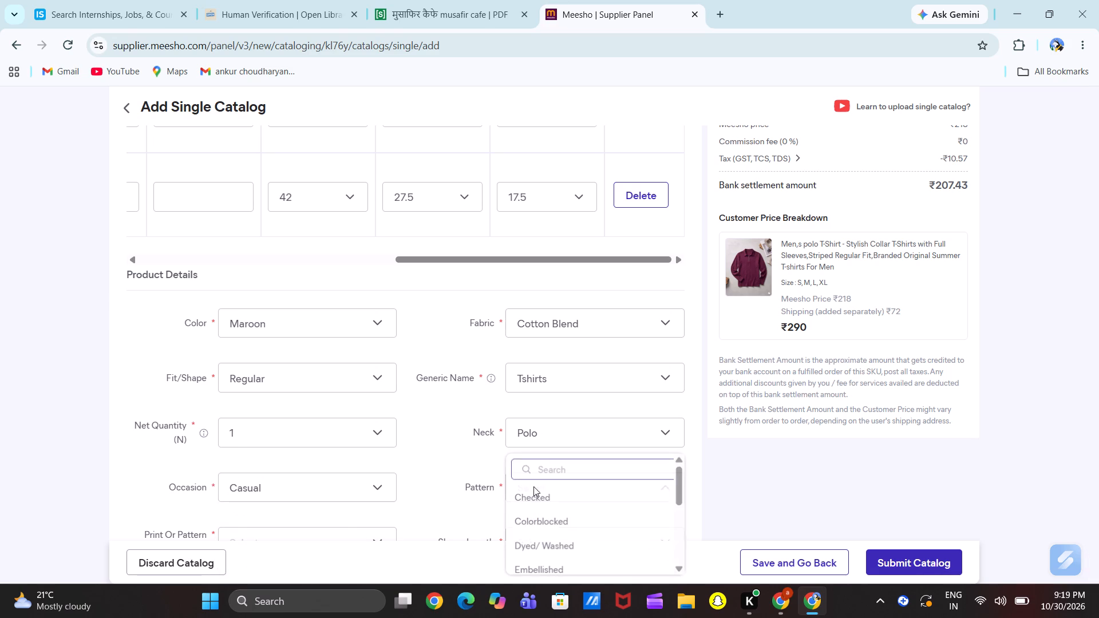
pyautogui.scroll(-1, 541, 524)
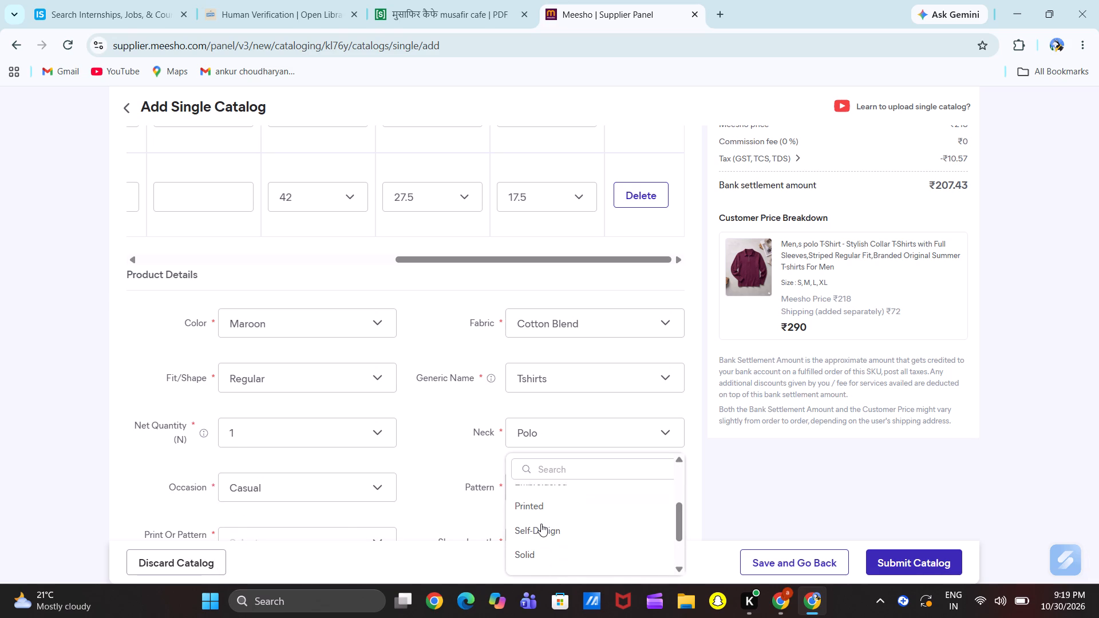
pyautogui.scroll(-1, 541, 524)
pyautogui.click(541, 524)
# Set Product 4's print or pattern type to Solid and its sleeve length to Long Sleeves.
pyautogui.scroll(-2, 479, 520)
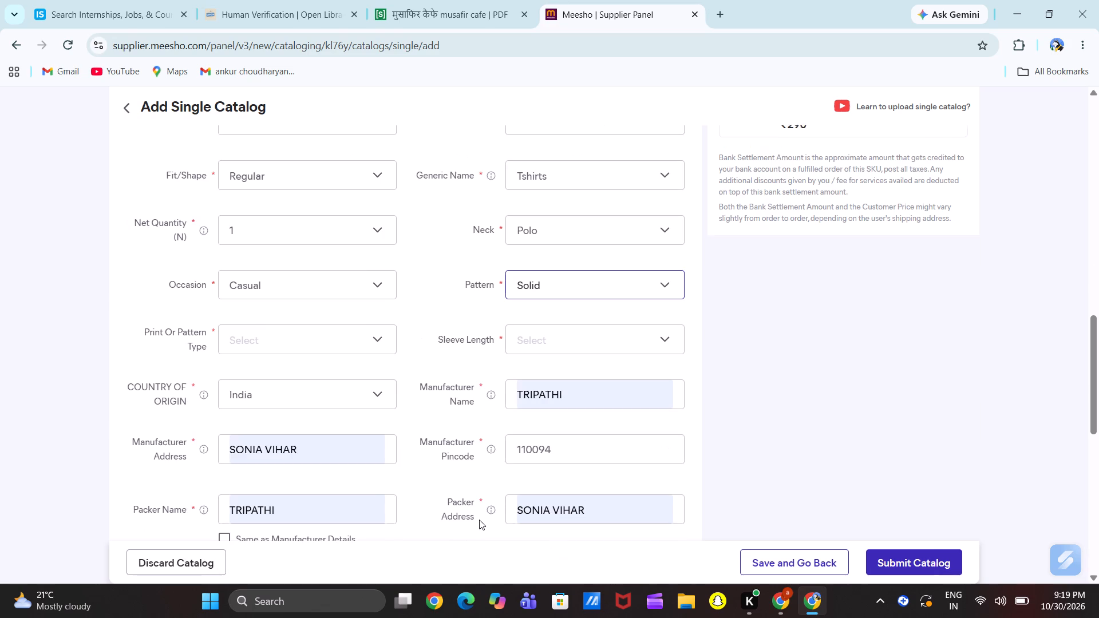
pyautogui.click(301, 332)
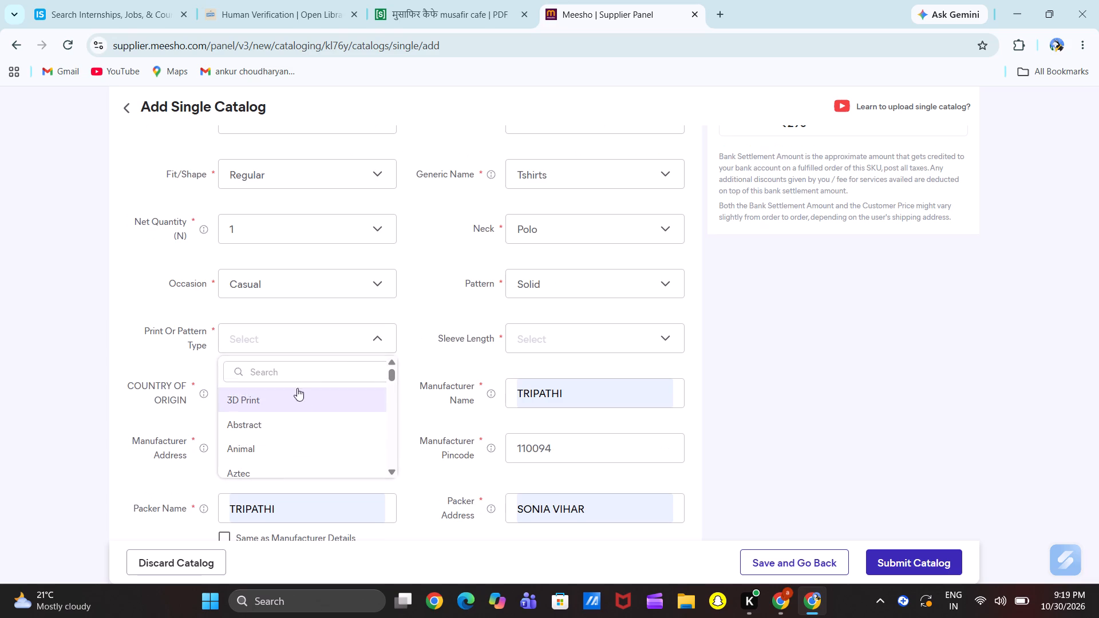
pyautogui.click(287, 366)
pyautogui.write('SO')
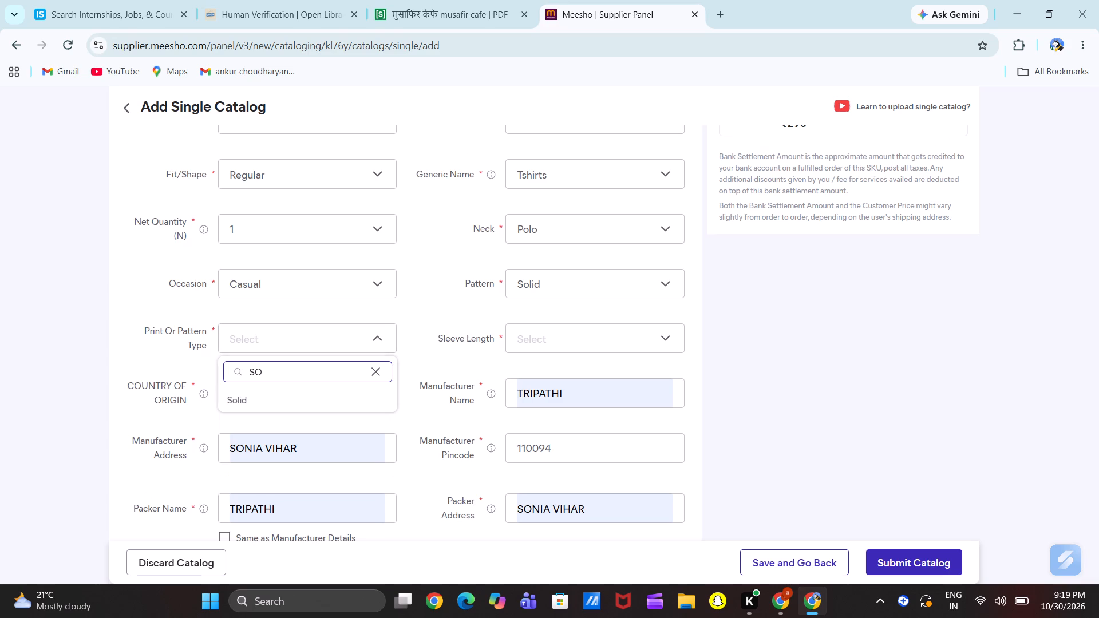
pyautogui.click(307, 393)
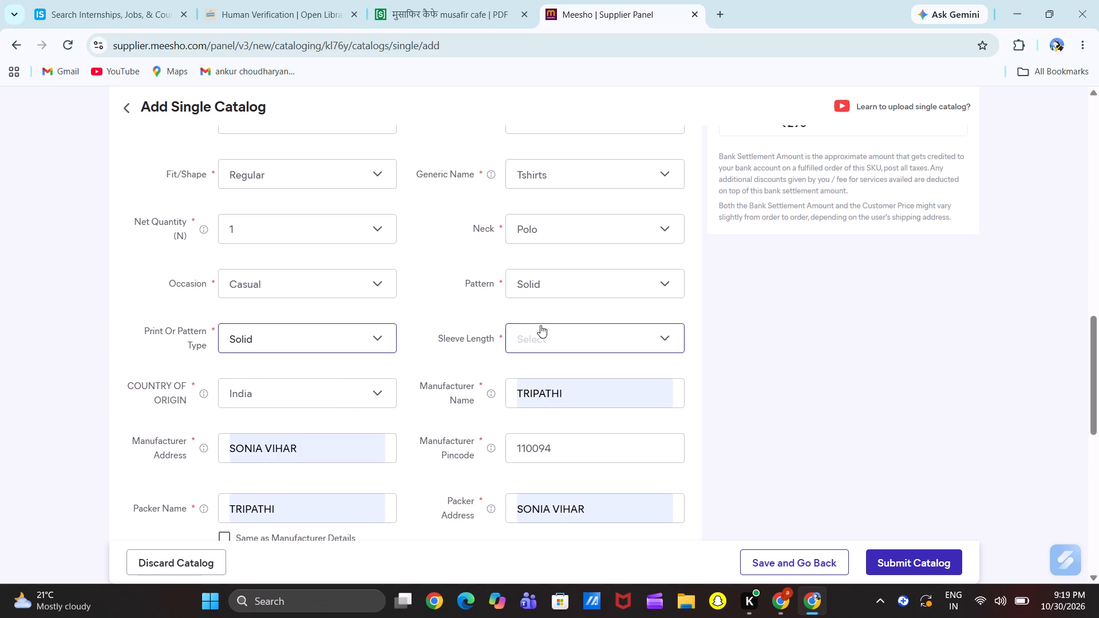
pyautogui.click(540, 325)
pyautogui.click(547, 394)
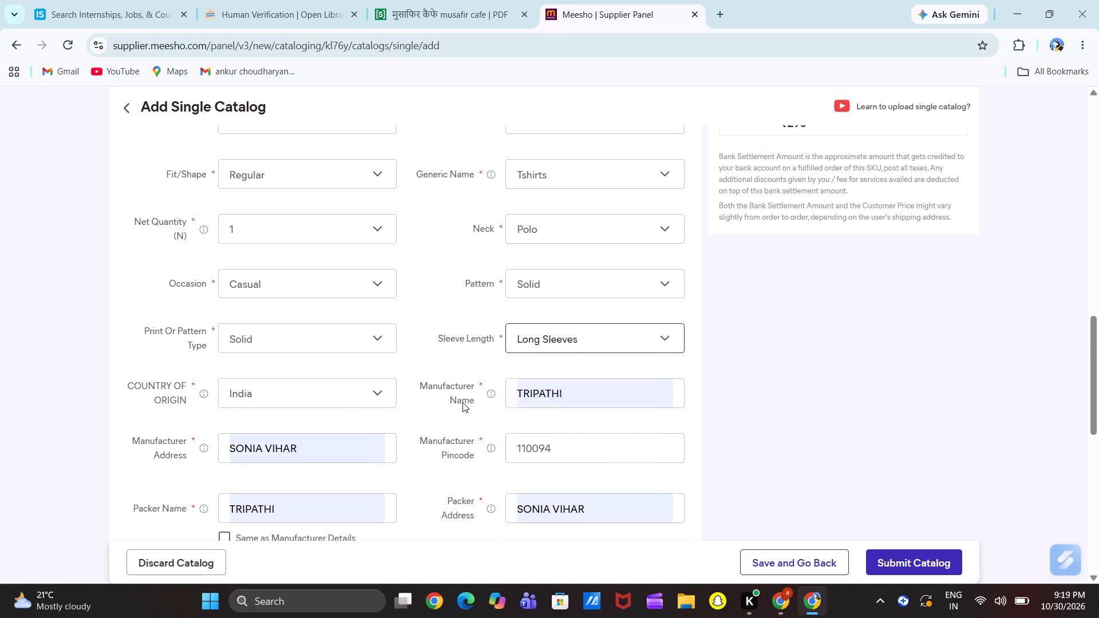
# Set Product 4's length to Regular in the other attributes.
pyautogui.scroll(-4, 462, 402)
pyautogui.click(535, 370)
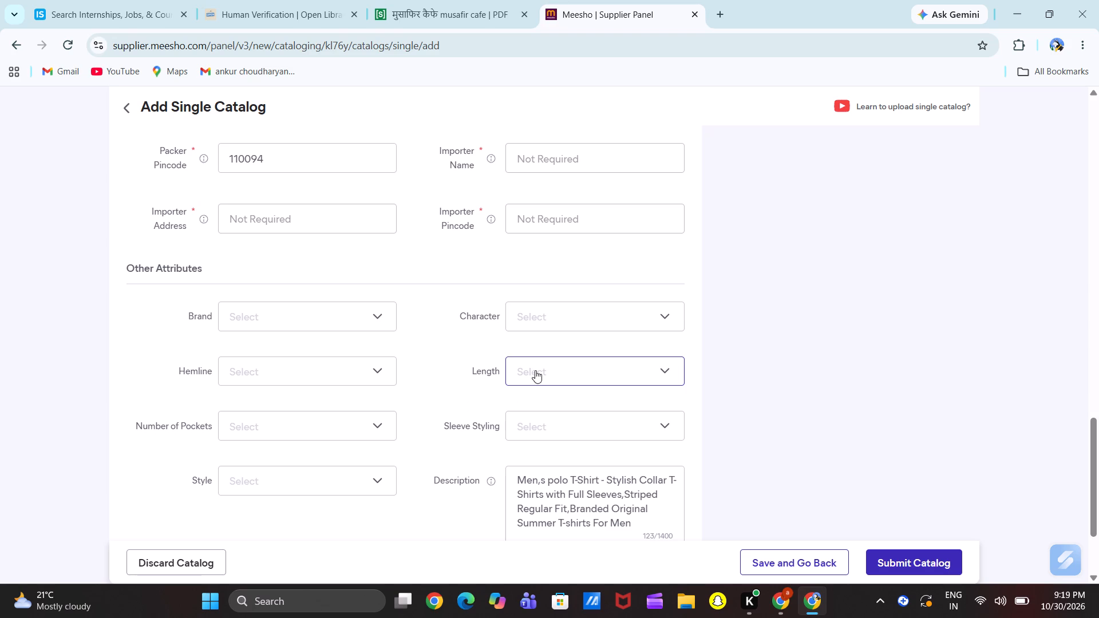
pyautogui.click(548, 472)
# Set Product 4's style to Korean and its number of pockets to No Pocket.
pyautogui.click(309, 468)
pyautogui.click(284, 558)
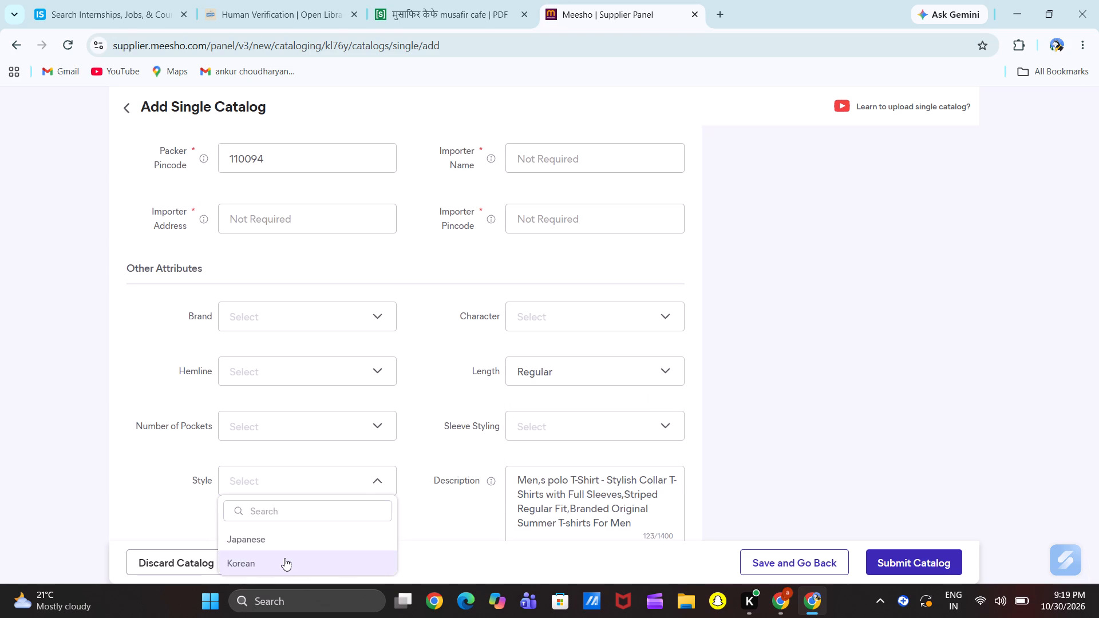
pyautogui.click(277, 431)
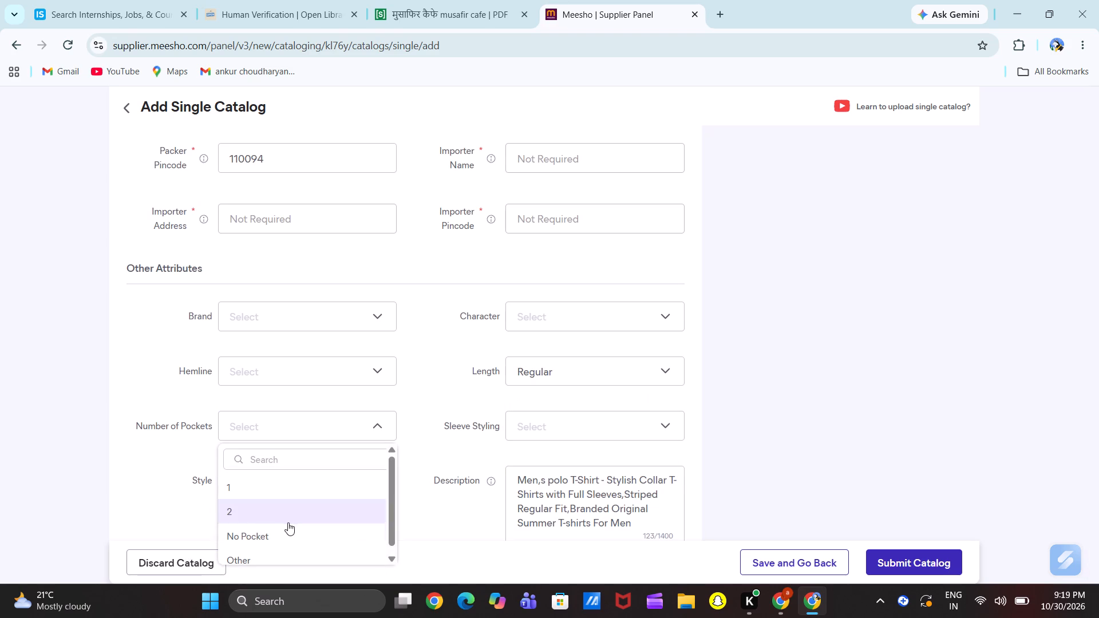
pyautogui.click(282, 539)
# Open Product 5 and enter its style code as FULL=KARARA,;/.[TEAL].
pyautogui.scroll(7, 410, 472)
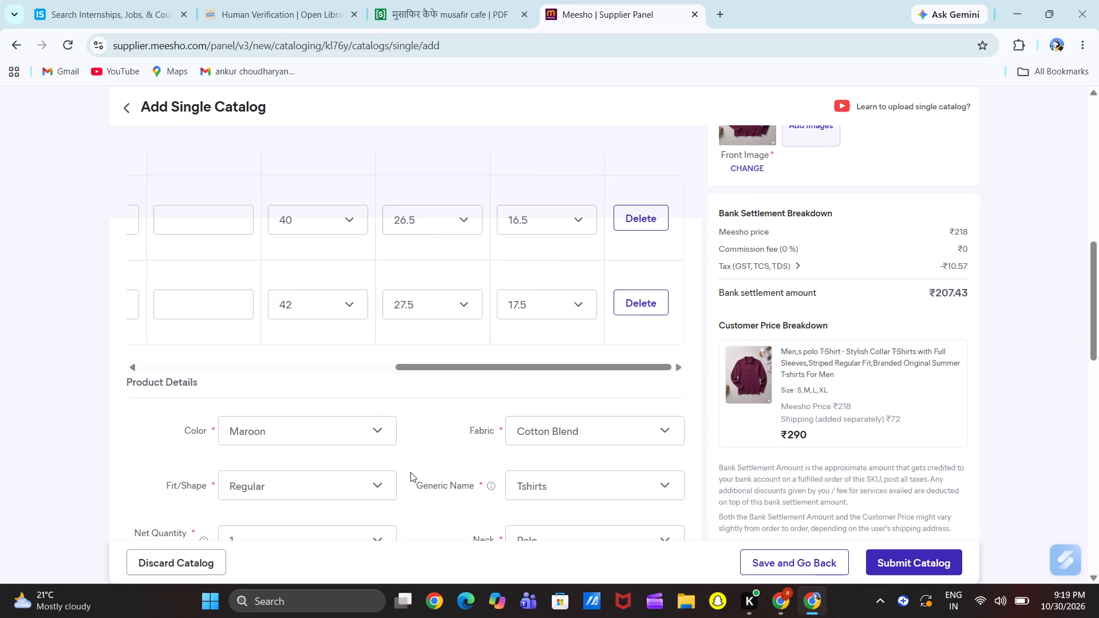
pyautogui.scroll(1, 410, 472)
pyautogui.scroll(3, 405, 203)
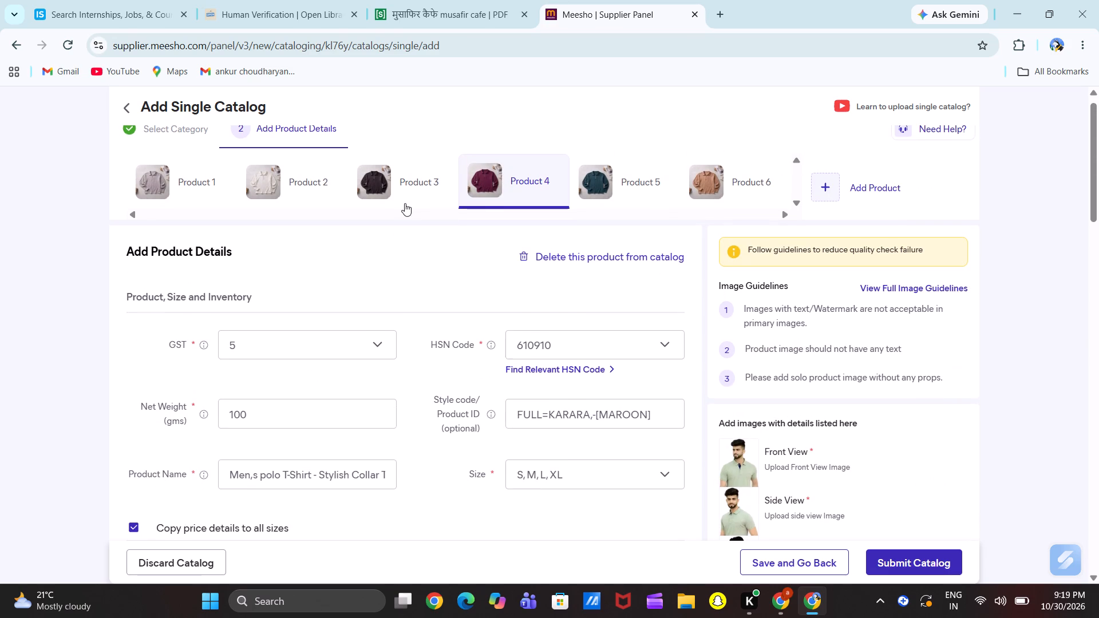
pyautogui.click(591, 179)
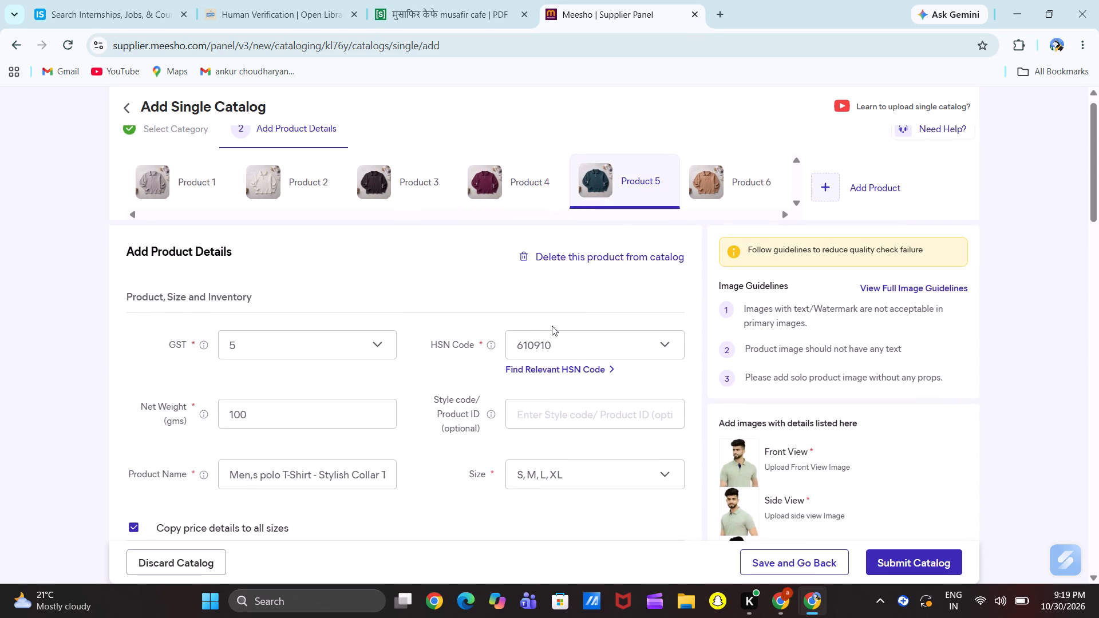
pyautogui.click(584, 406)
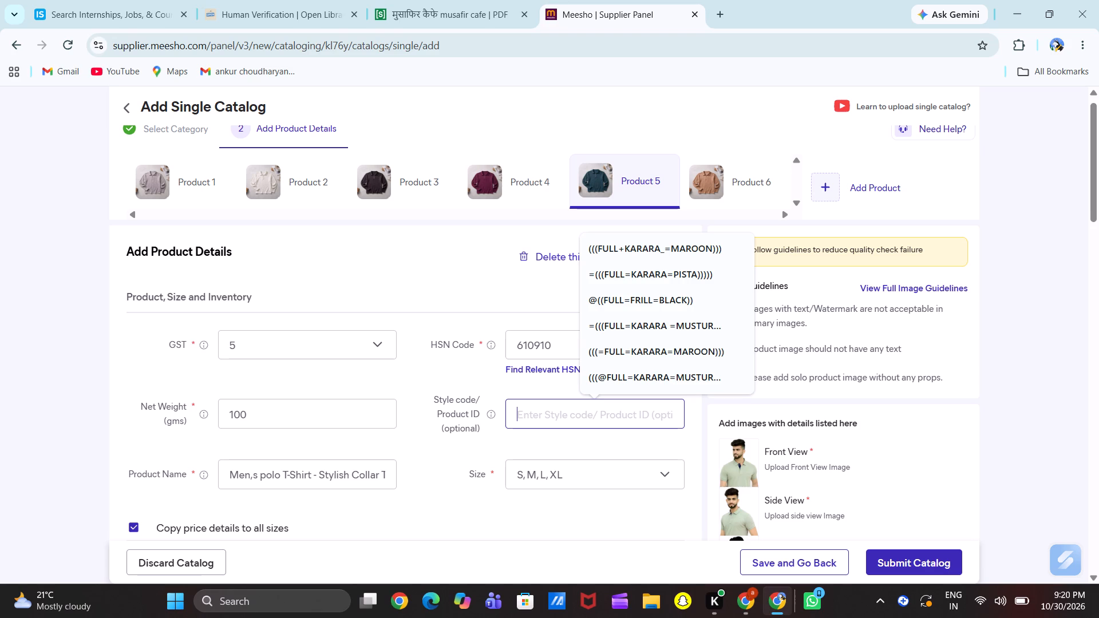
pyautogui.write('FULL')
pyautogui.press('=')
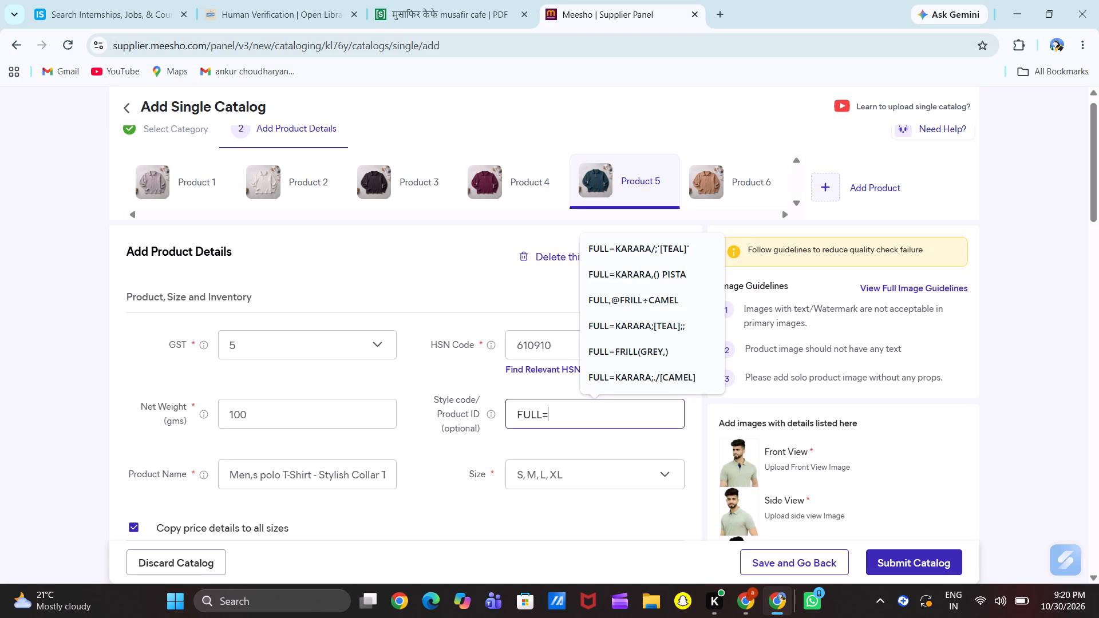
pyautogui.press('k')
pyautogui.press('a')
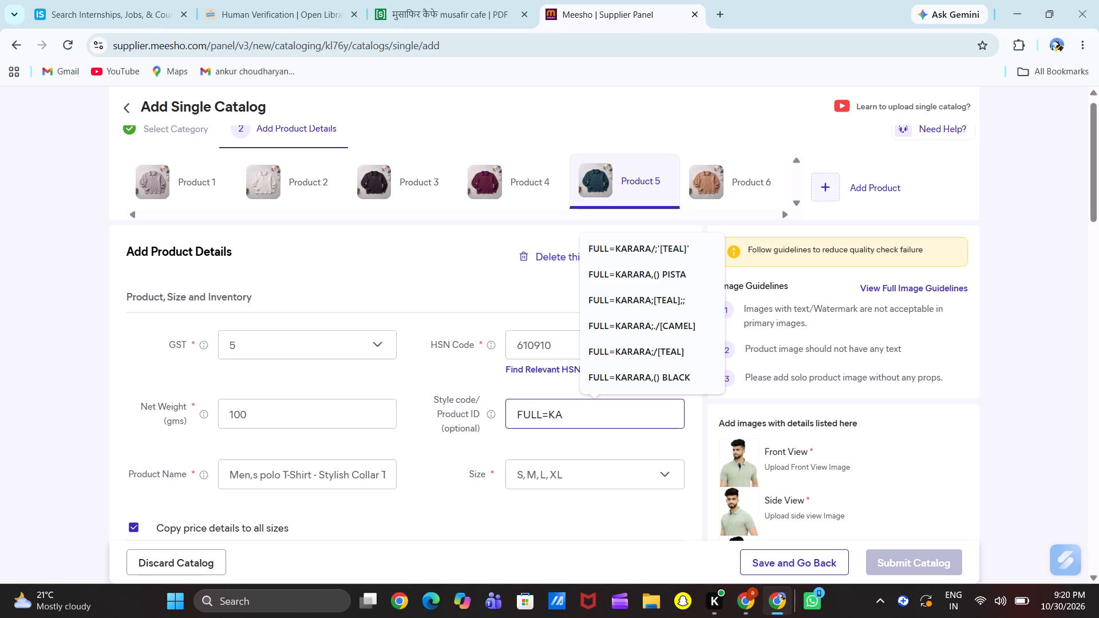
pyautogui.write('RARA')
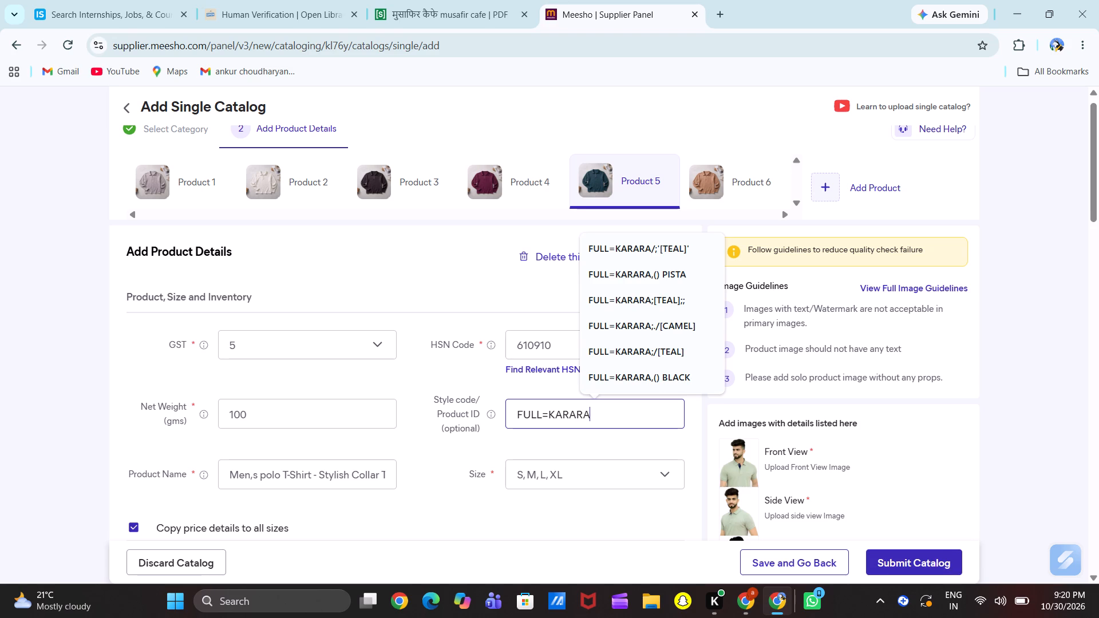
pyautogui.write(',L')
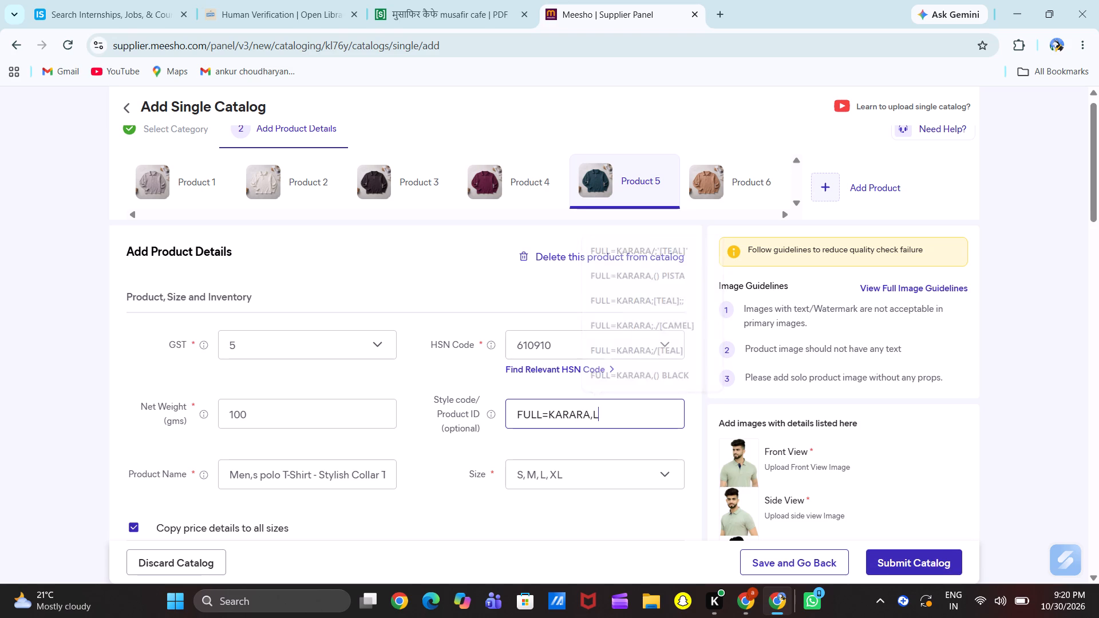
pyautogui.press('BackSpace')
pyautogui.write(';/')
pyautogui.press('.')
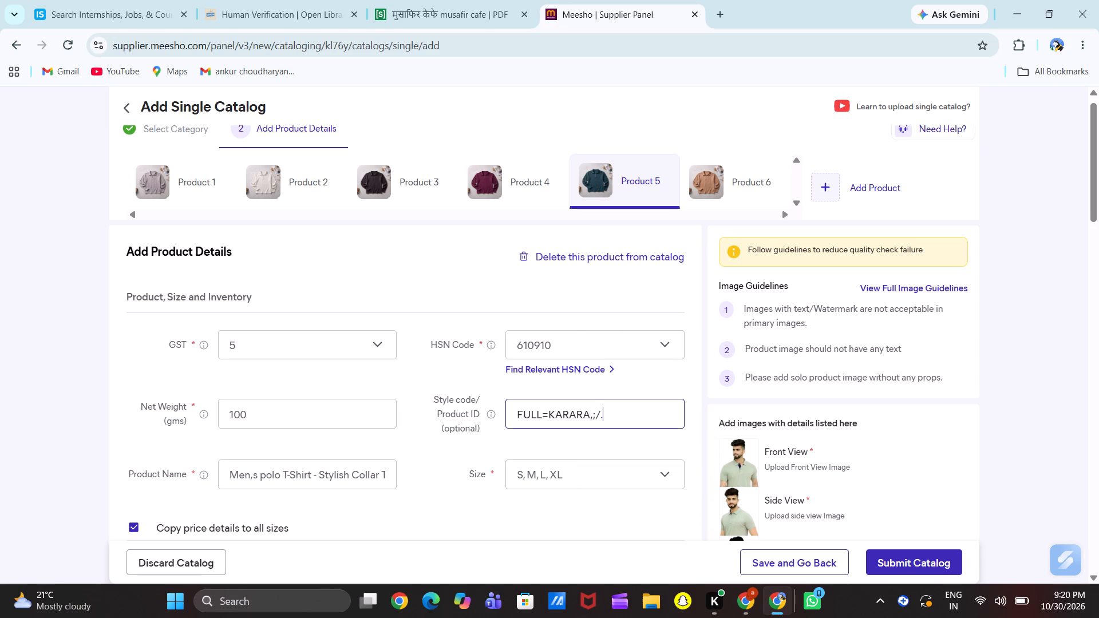
pyautogui.press('[')
pyautogui.write('TE')
pyautogui.write('AM')
pyautogui.press('BackSpace')
pyautogui.press('l')
pyautogui.press(']')
# Set Product 5's prices for all sizes: Meesho price 218, wrong/defective returns price 217 and MRP 899.
pyautogui.scroll(-3, 430, 481)
pyautogui.hscroll(2, 266, 426)
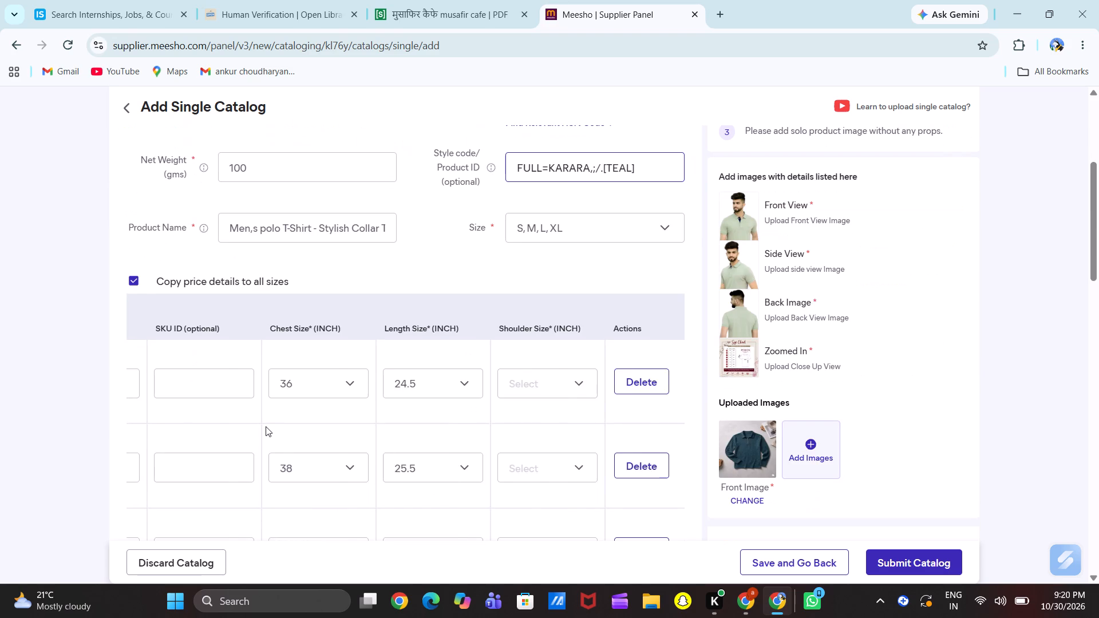
pyautogui.hscroll(5, 266, 426)
pyautogui.click(235, 388)
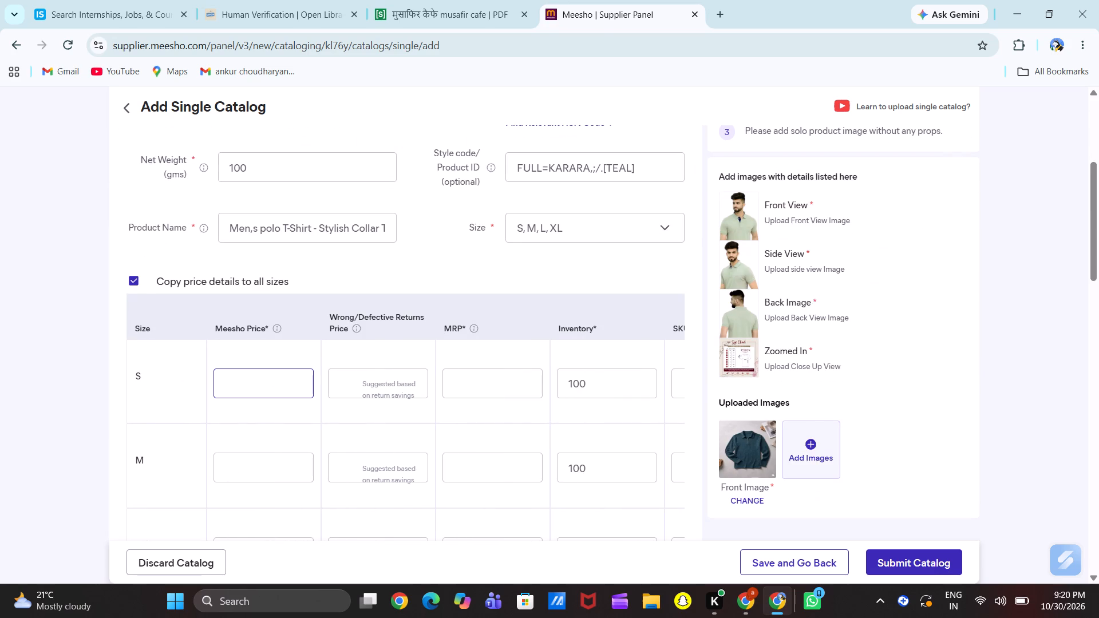
pyautogui.write('218')
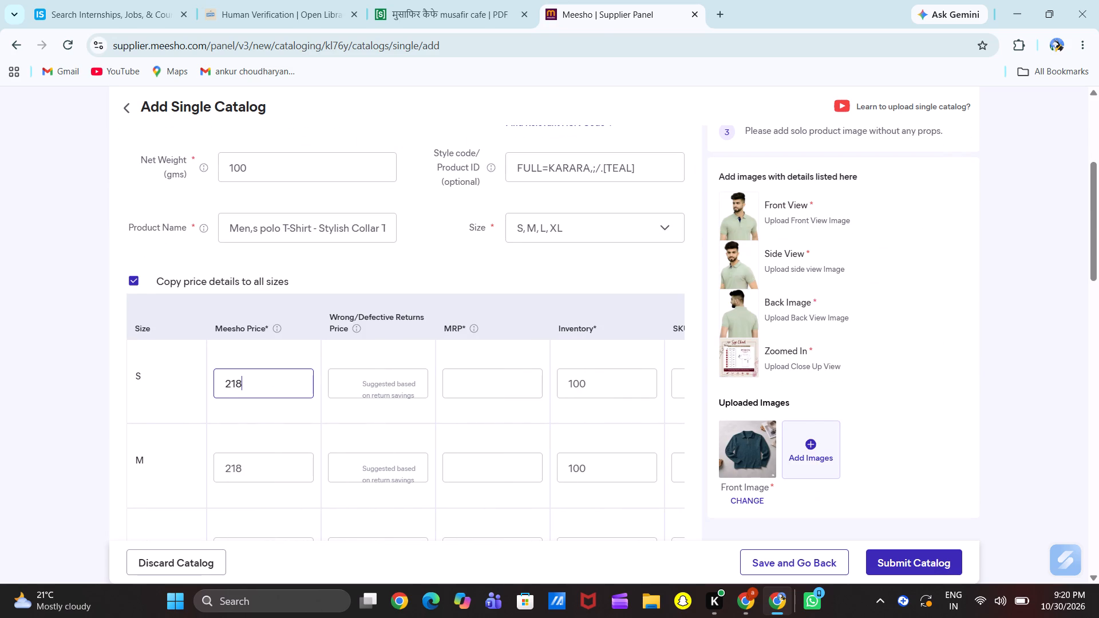
pyautogui.click(368, 391)
pyautogui.click(357, 387)
pyautogui.press('BackSpace')
pyautogui.press('BackSpace')
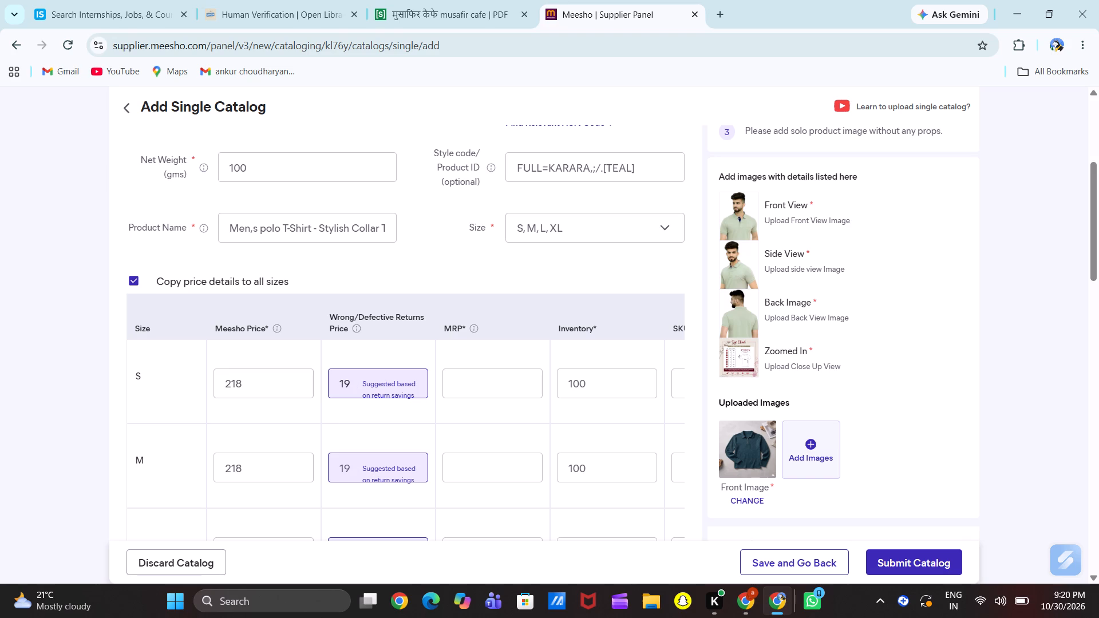
pyautogui.press('BackSpace')
pyautogui.write('217')
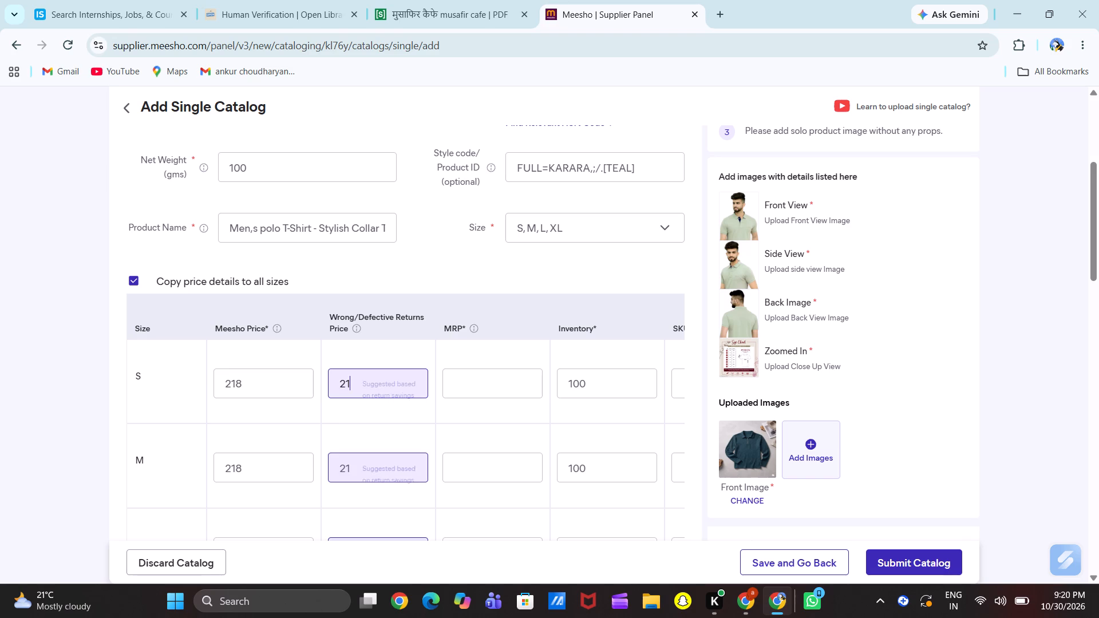
pyautogui.click(497, 385)
pyautogui.write('899')
# Set Product 5's shoulder size to 14.5 inches for size S and 15.5 inches for size M.
pyautogui.hscroll(-9, 497, 385)
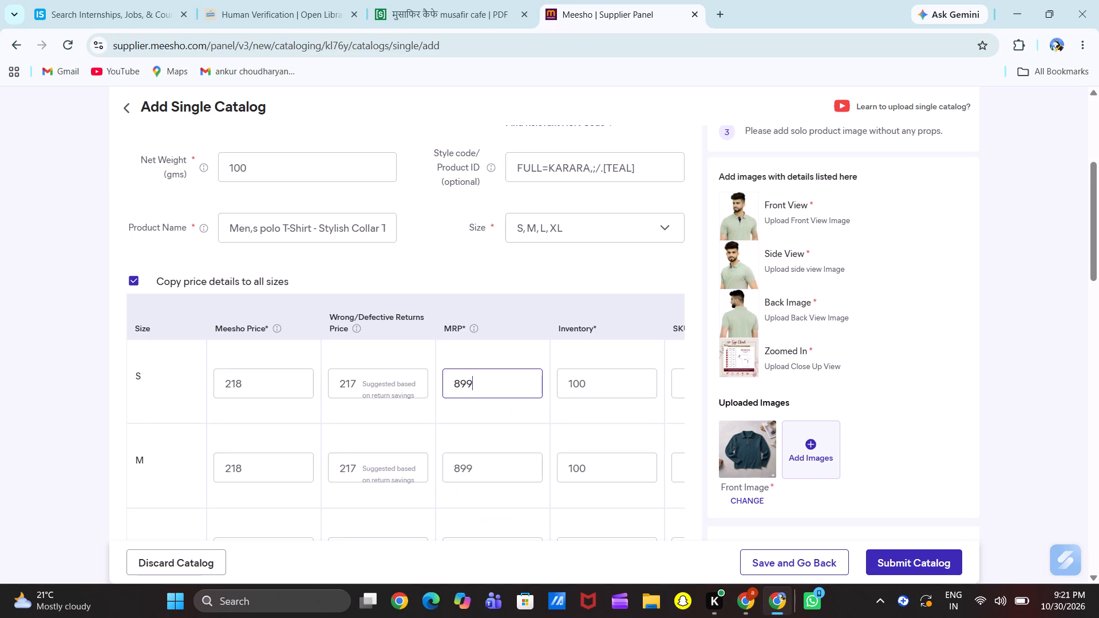
pyautogui.hscroll(-6, 557, 385)
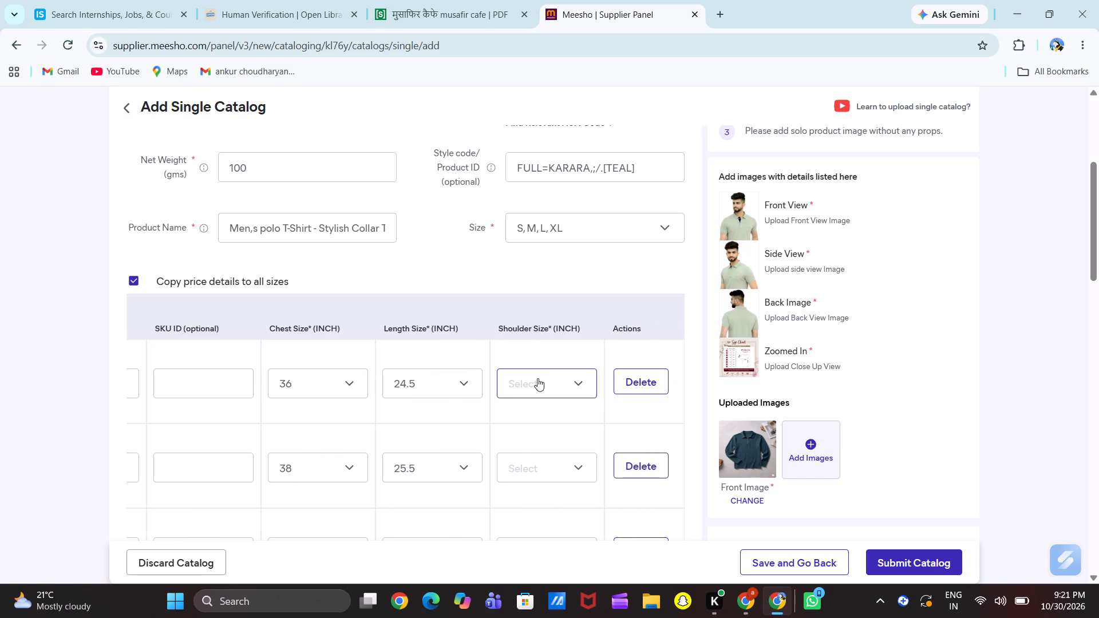
pyautogui.click(537, 378)
pyautogui.scroll(-2, 550, 488)
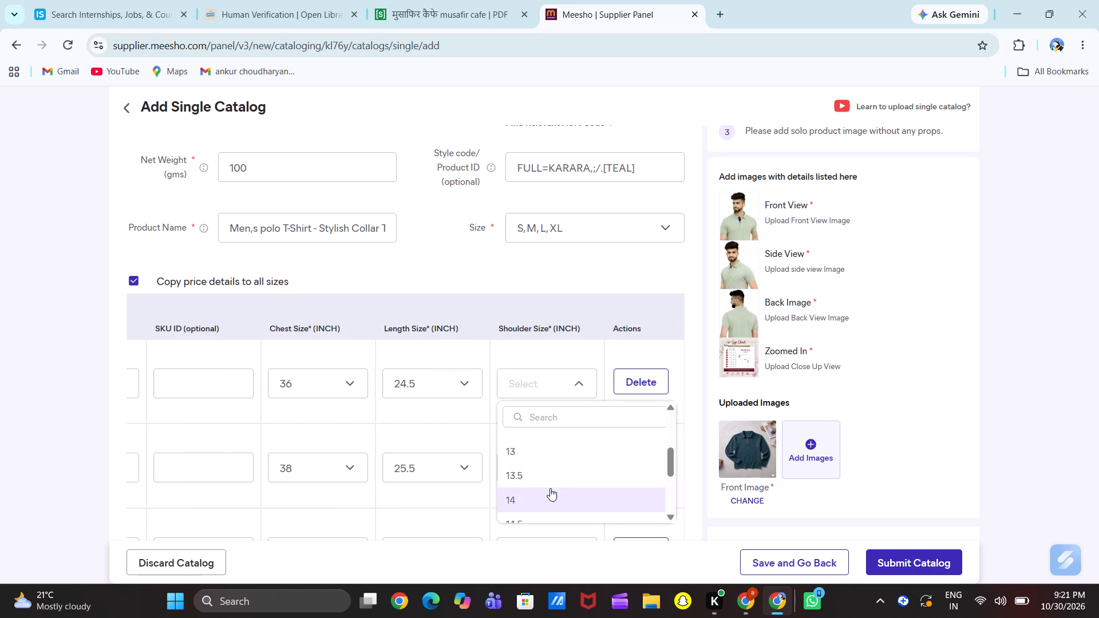
pyautogui.scroll(-1, 550, 488)
pyautogui.click(532, 498)
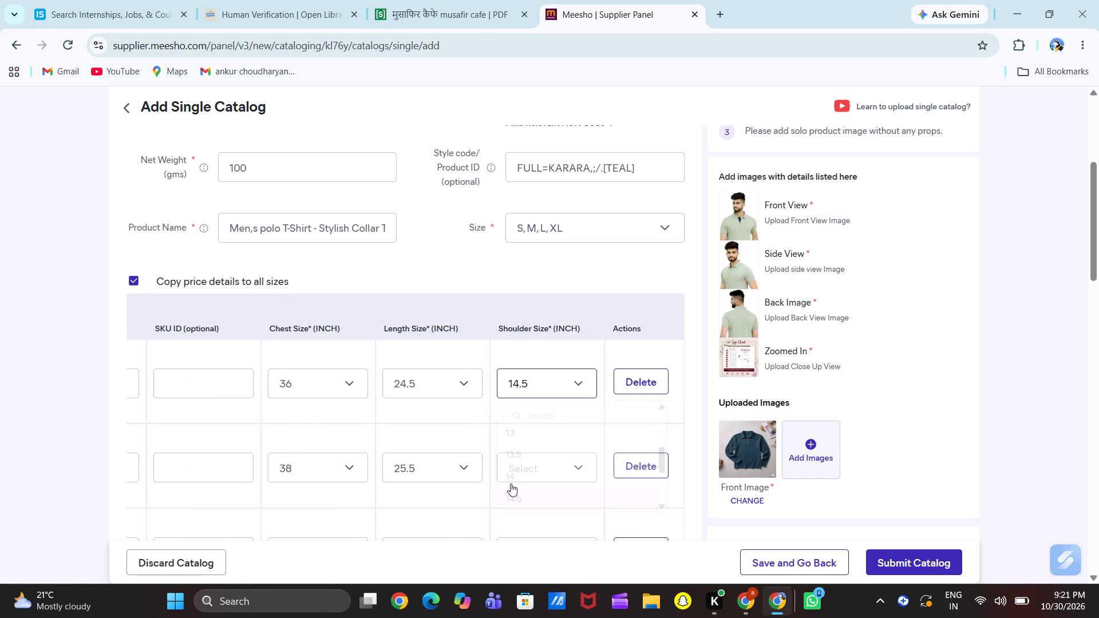
pyautogui.click(517, 463)
pyautogui.scroll(-1, 557, 528)
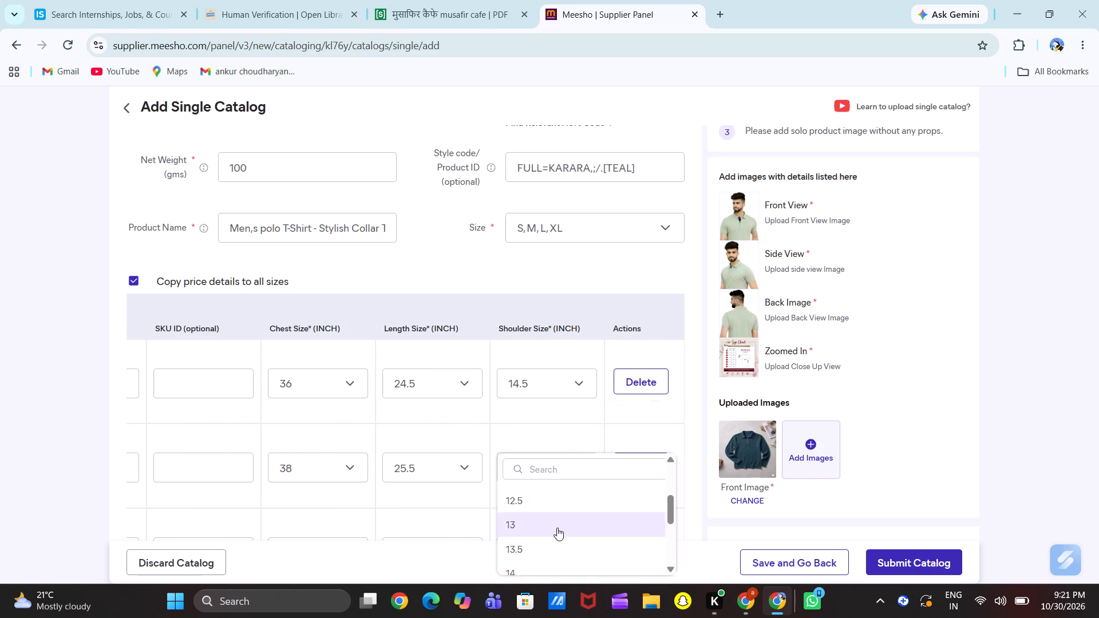
pyautogui.scroll(-2, 557, 528)
pyautogui.click(557, 528)
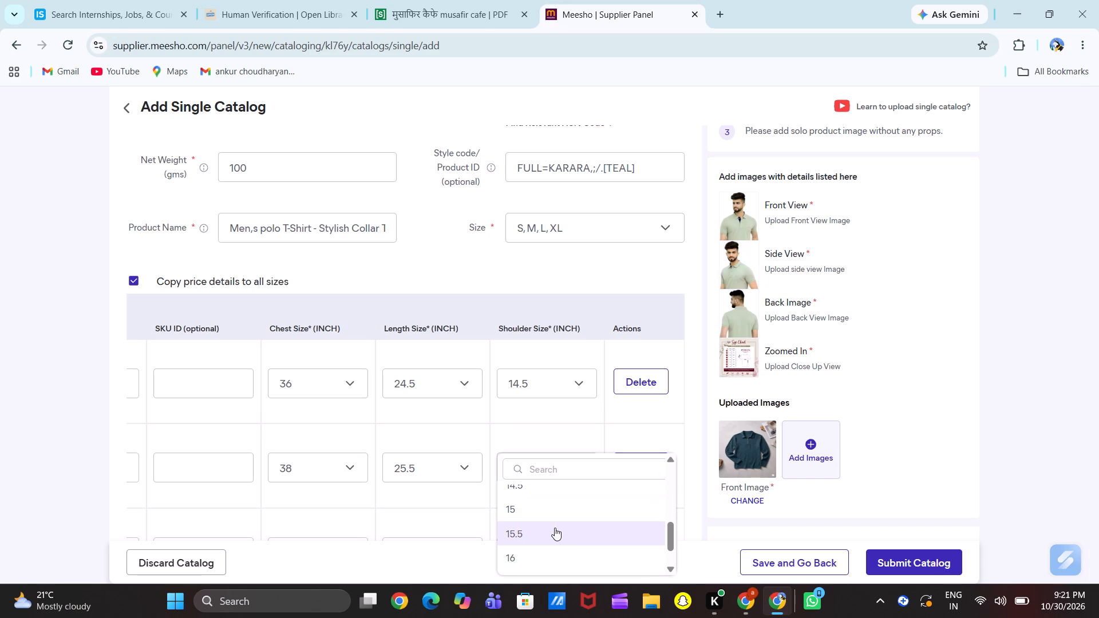
# Set Product 5's shoulder size to 16.5 inches for size L and 17.5 inches for size XL.
pyautogui.scroll(-1, 499, 483)
pyautogui.click(533, 445)
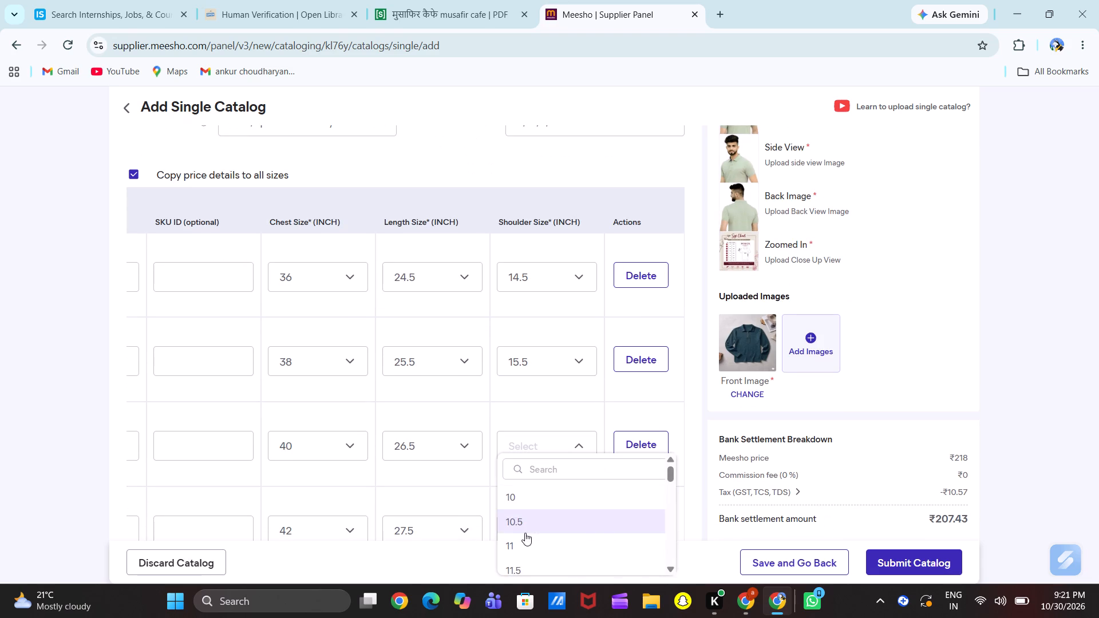
pyautogui.scroll(-3, 525, 533)
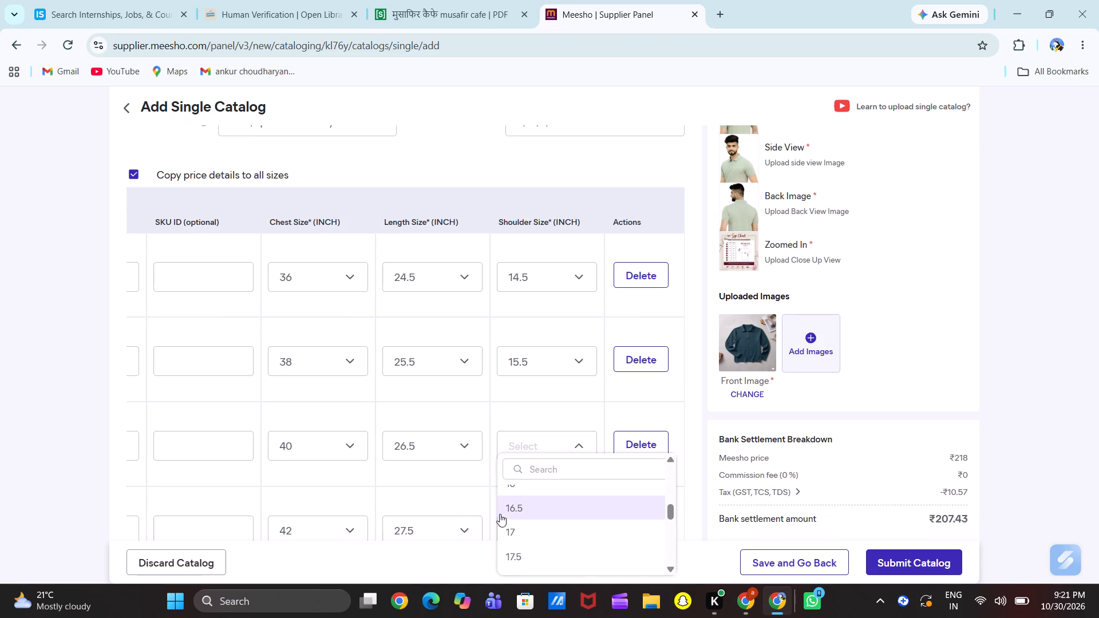
pyautogui.click(527, 516)
pyautogui.click(515, 532)
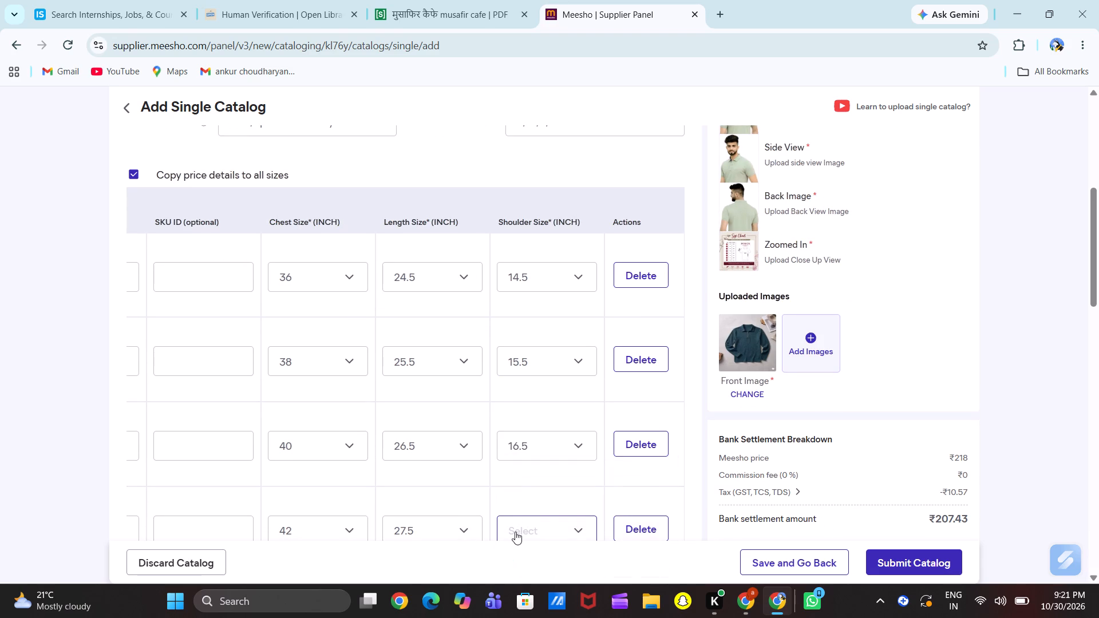
pyautogui.scroll(-3, 547, 529)
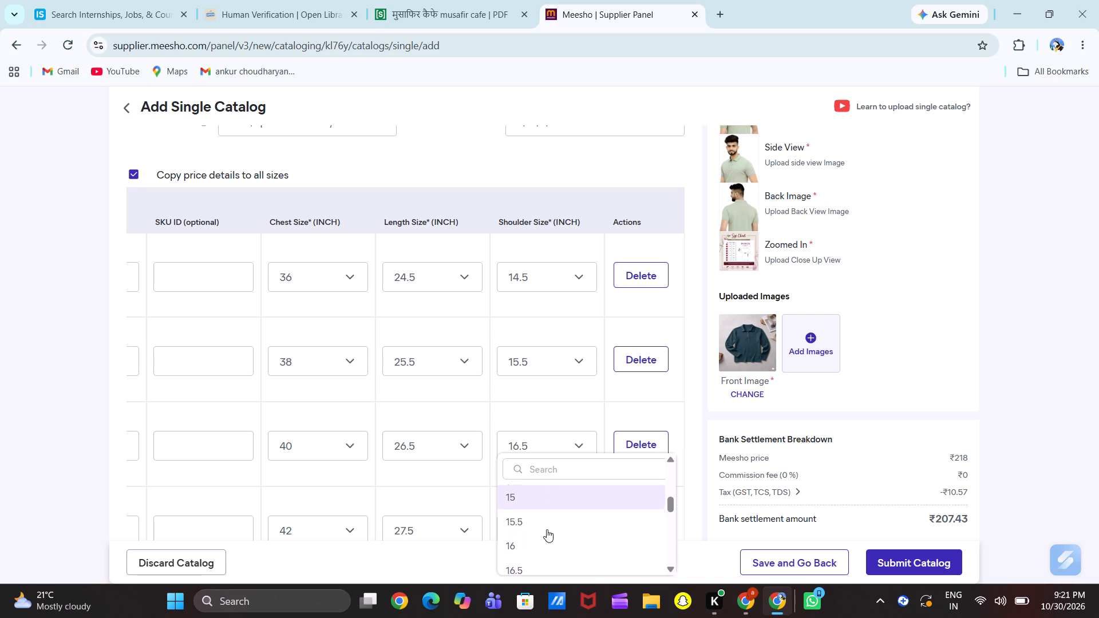
pyautogui.scroll(-1, 547, 529)
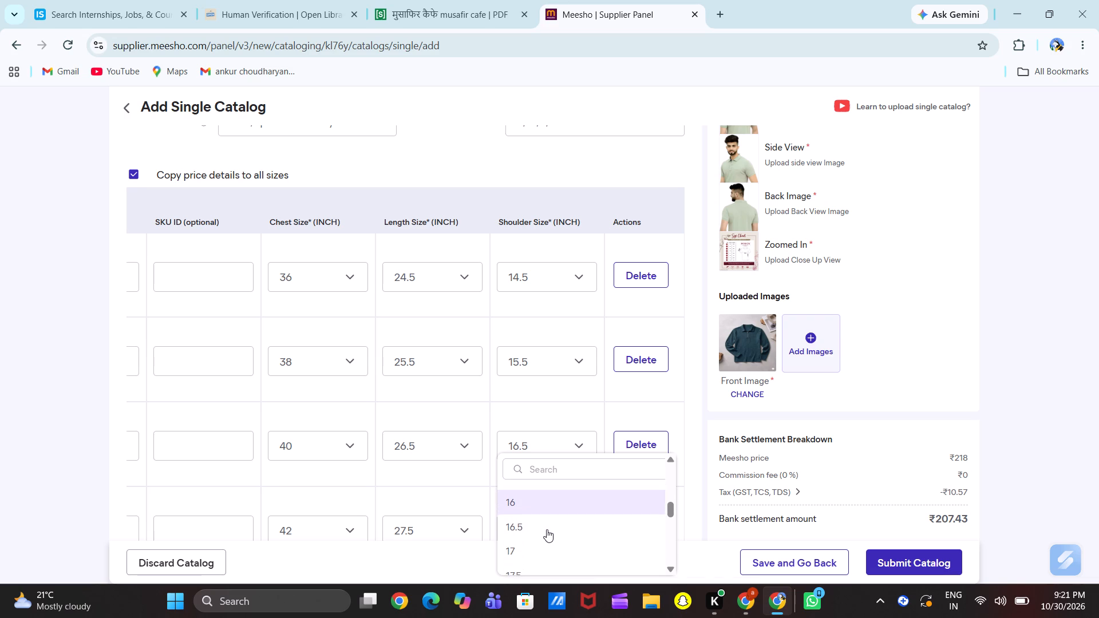
pyautogui.scroll(-1, 547, 529)
pyautogui.click(547, 529)
# Set Product 5's color to Teal and its fabric to Cotton Blend.
pyautogui.scroll(-1, 473, 477)
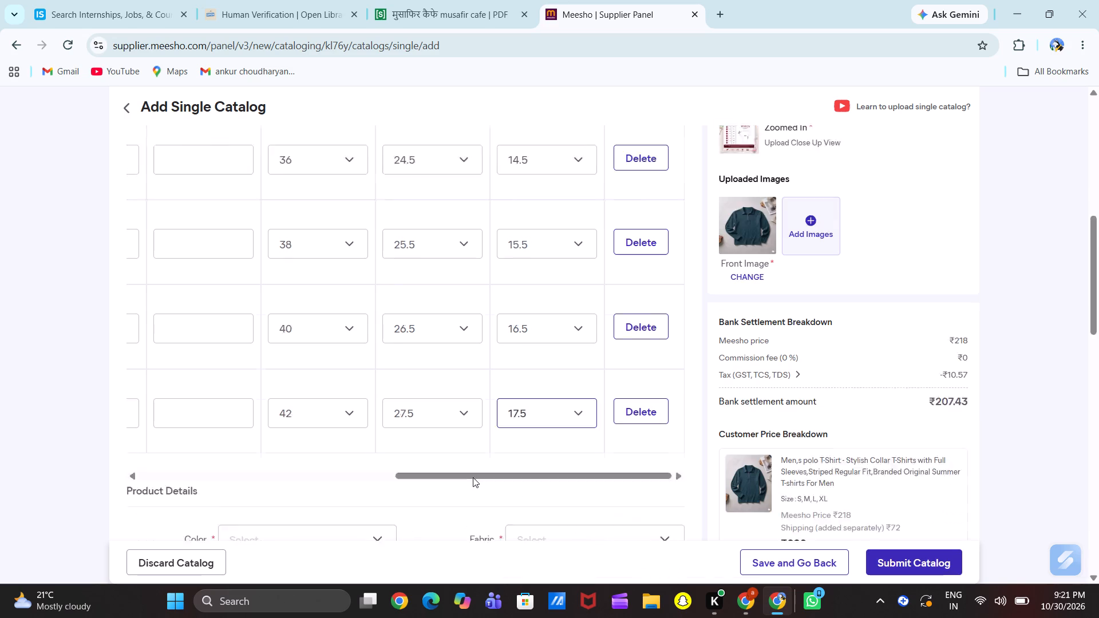
pyautogui.scroll(-2, 473, 477)
pyautogui.click(316, 333)
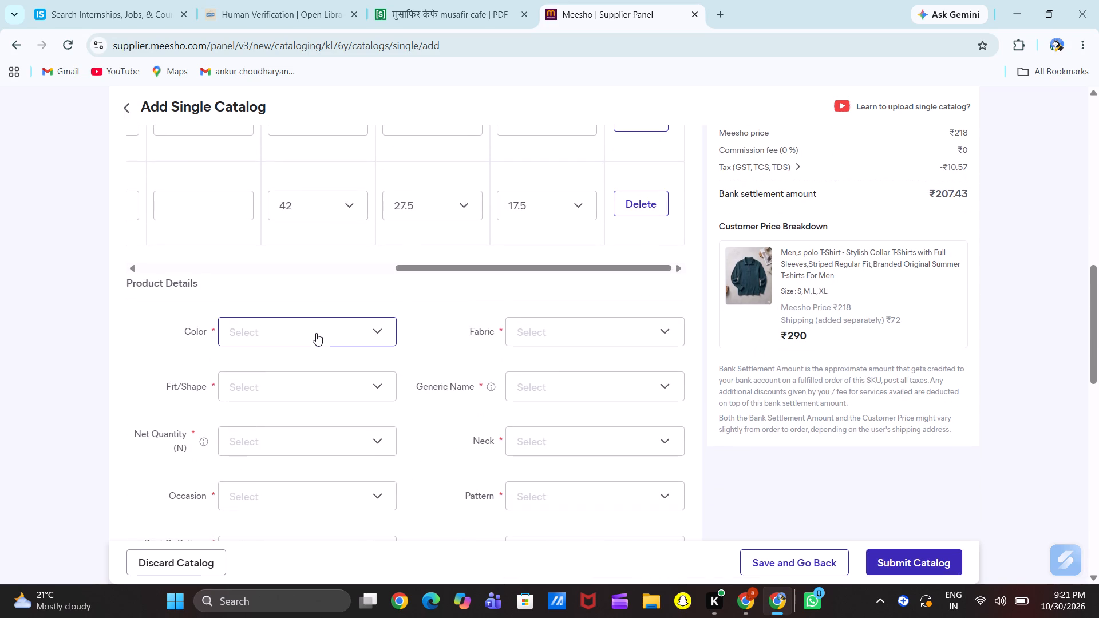
pyautogui.click(298, 365)
pyautogui.write('TE')
pyautogui.press('a')
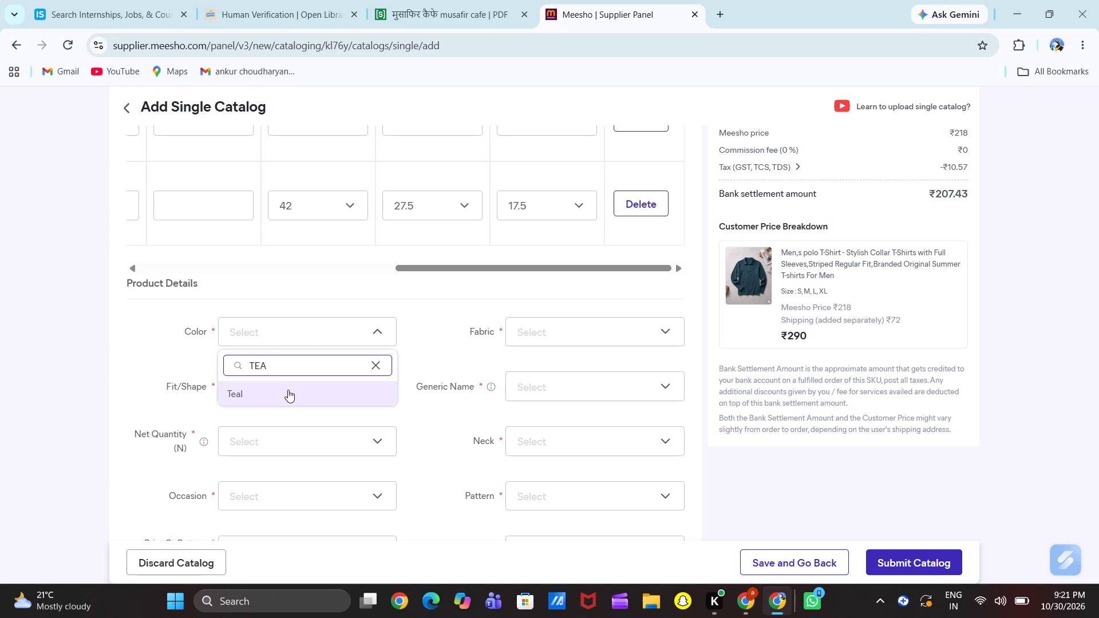
pyautogui.click(288, 390)
pyautogui.click(540, 335)
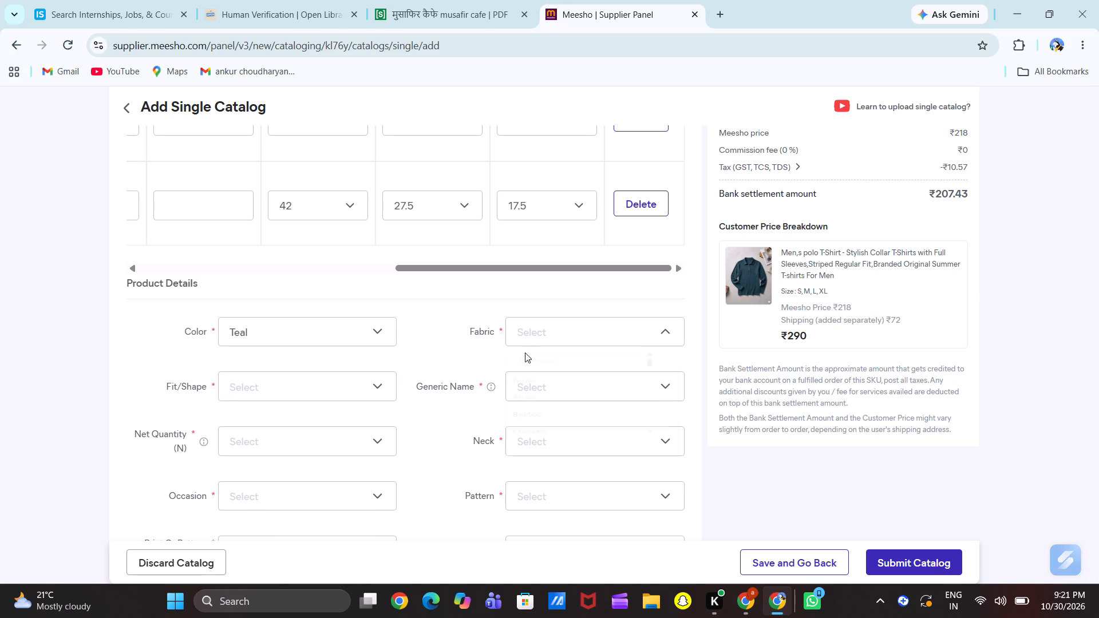
pyautogui.scroll(-3, 548, 435)
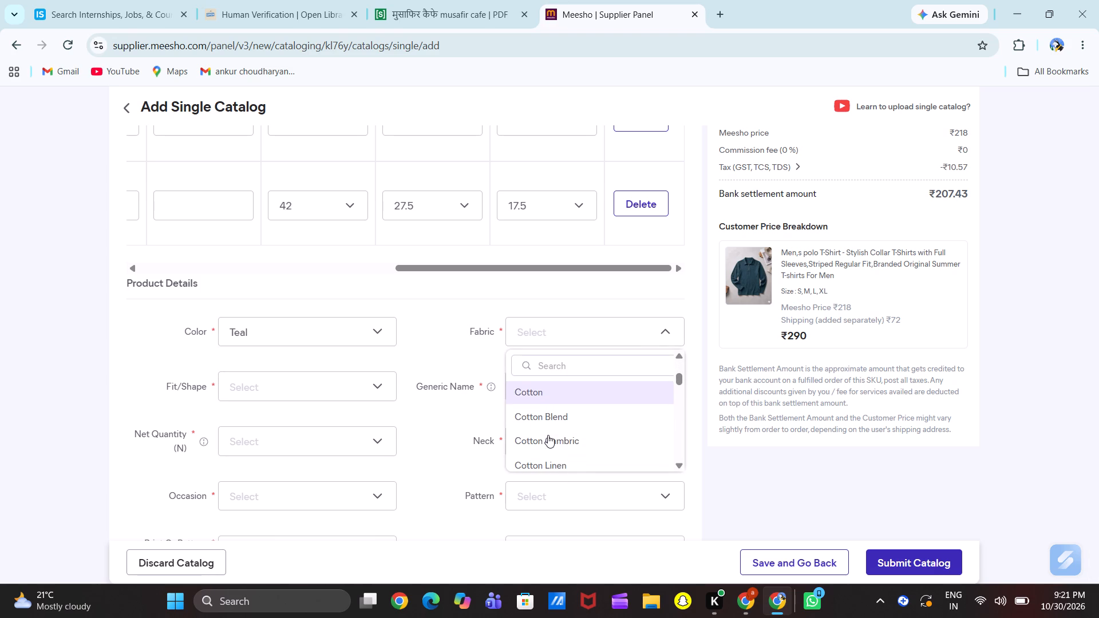
pyautogui.click(536, 426)
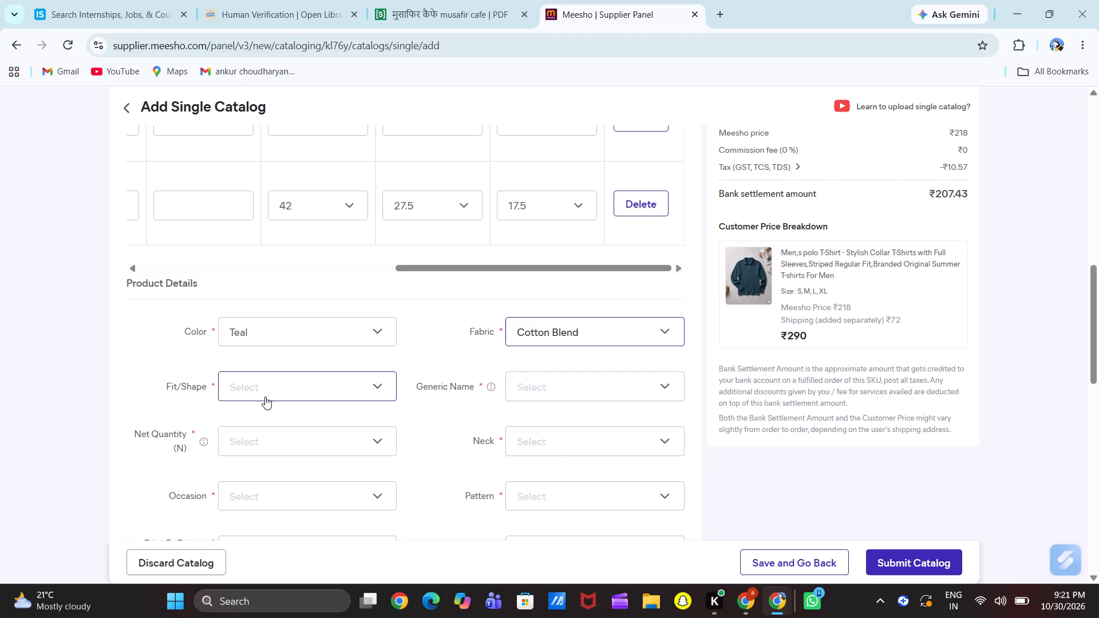
# Set Product 5's fit/shape to Regular and its generic name to Tshirts.
pyautogui.click(255, 392)
pyautogui.scroll(-1, 291, 496)
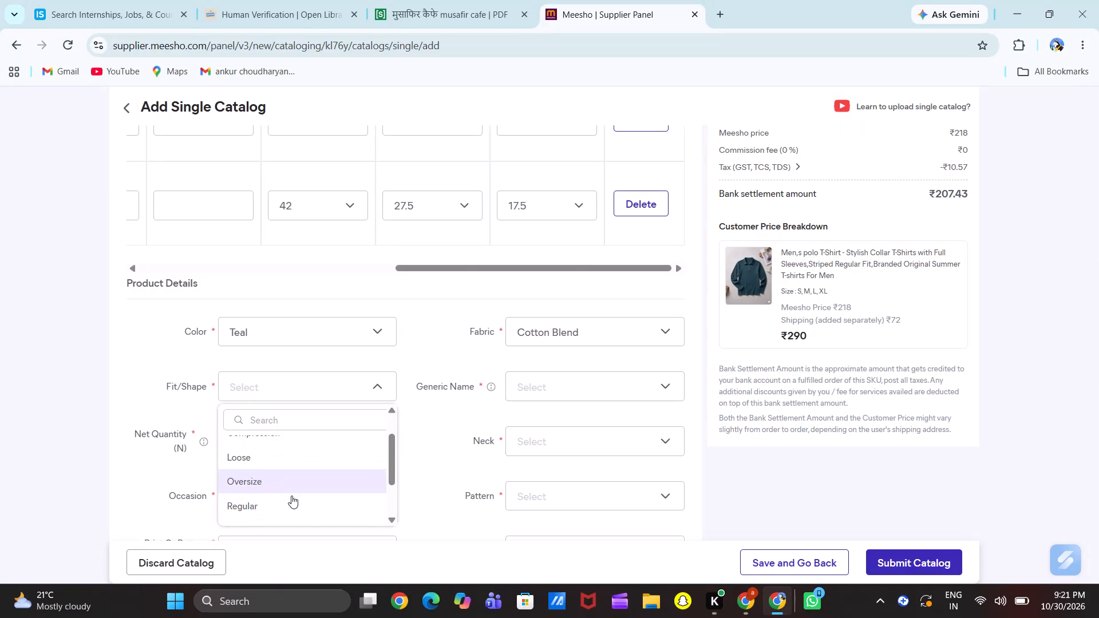
pyautogui.click(274, 500)
pyautogui.click(560, 392)
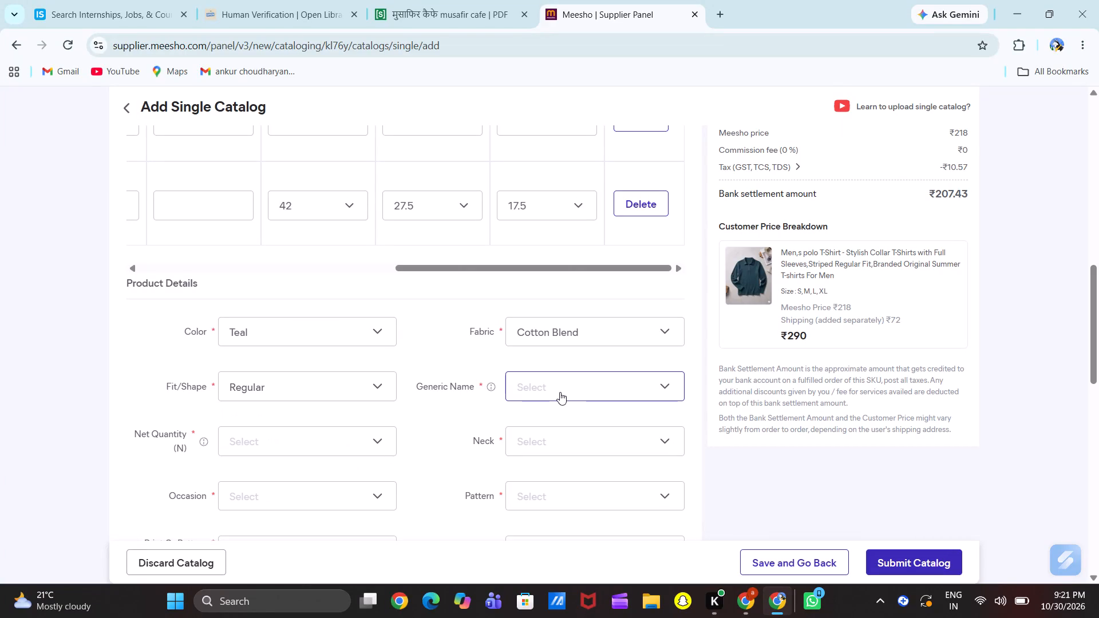
pyautogui.scroll(-2, 527, 502)
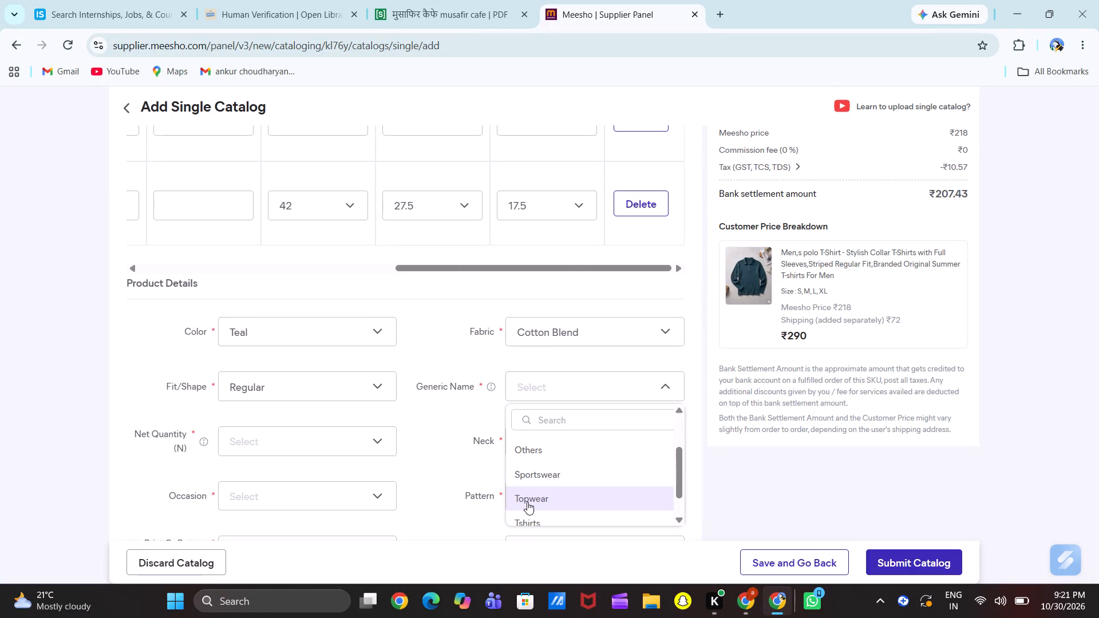
pyautogui.scroll(-1, 527, 502)
pyautogui.click(527, 502)
# Set Product 5's net quantity to 1 and its neck to Polo.
pyautogui.click(276, 442)
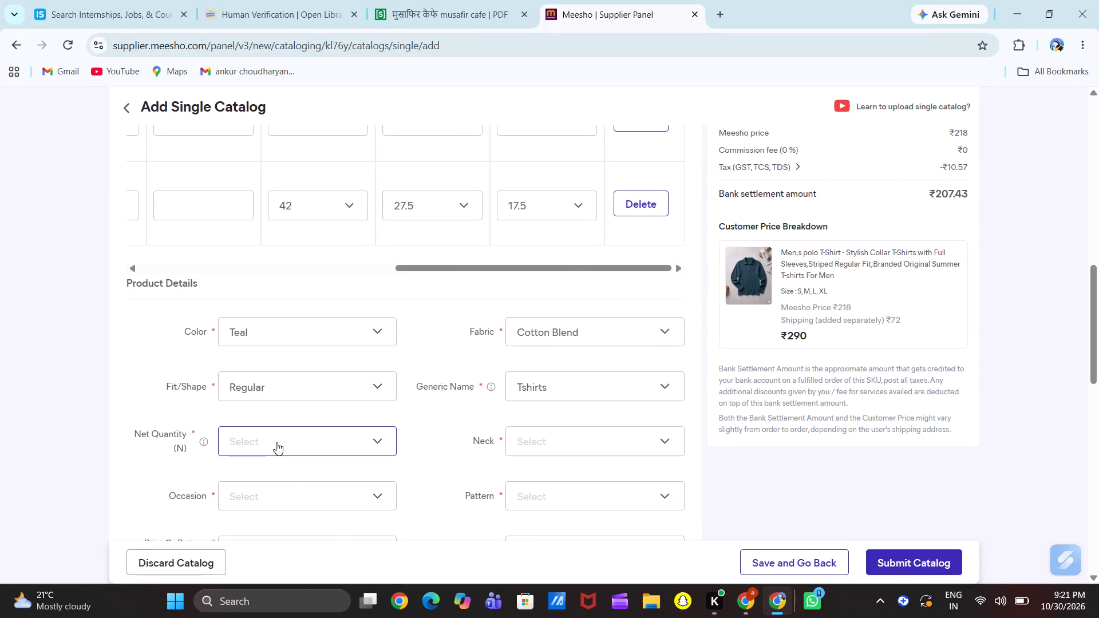
pyautogui.click(272, 493)
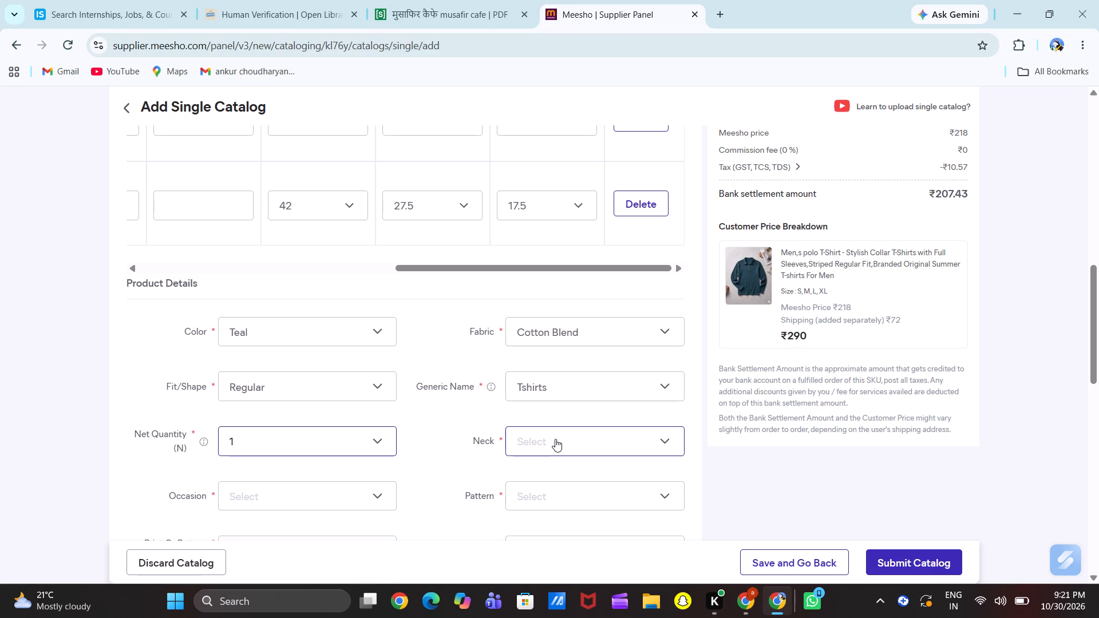
pyautogui.click(555, 439)
pyautogui.scroll(-2, 582, 529)
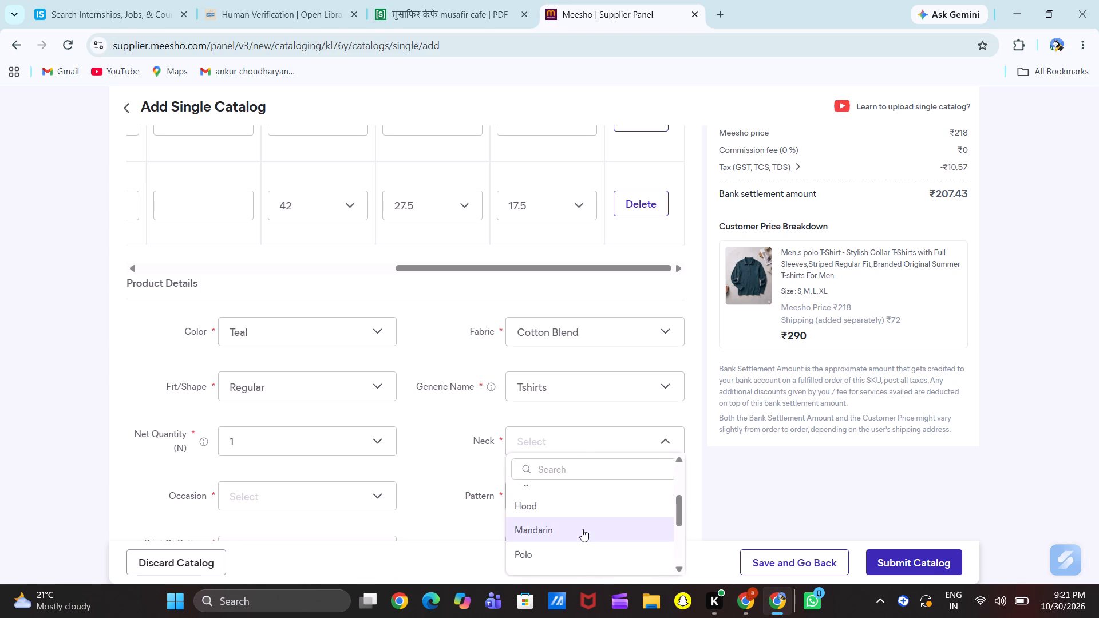
pyautogui.hscroll(-1, 582, 529)
pyautogui.click(582, 529)
# Set Product 5's occasion to Casual and its pattern to Solid.
pyautogui.click(310, 505)
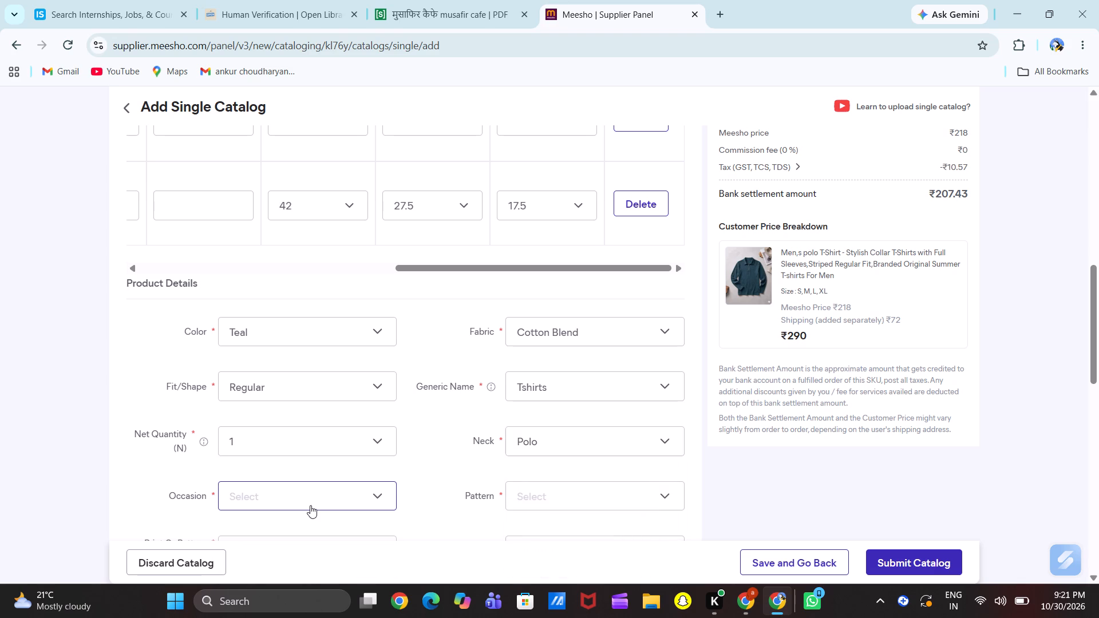
pyautogui.click(275, 522)
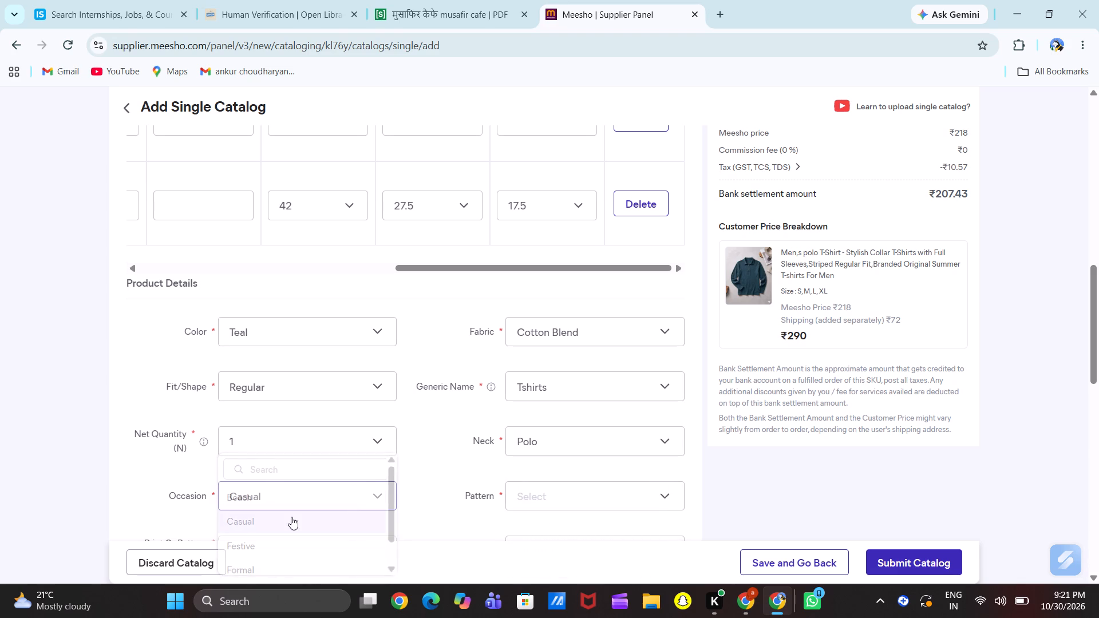
pyautogui.click(543, 485)
pyautogui.scroll(-1, 557, 552)
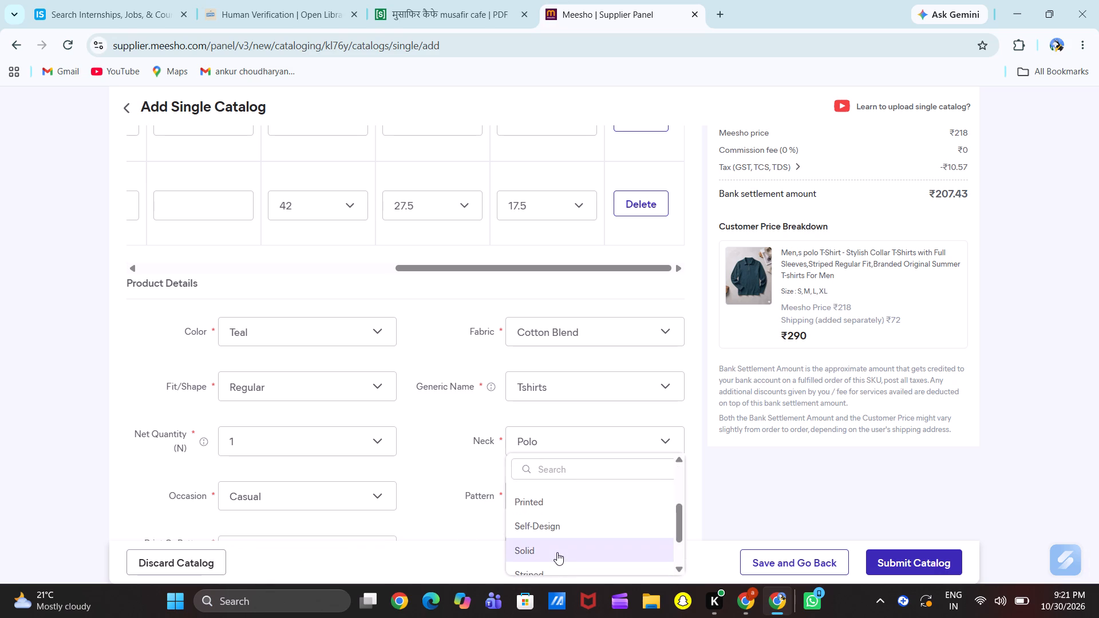
pyautogui.scroll(-1, 557, 552)
pyautogui.click(520, 508)
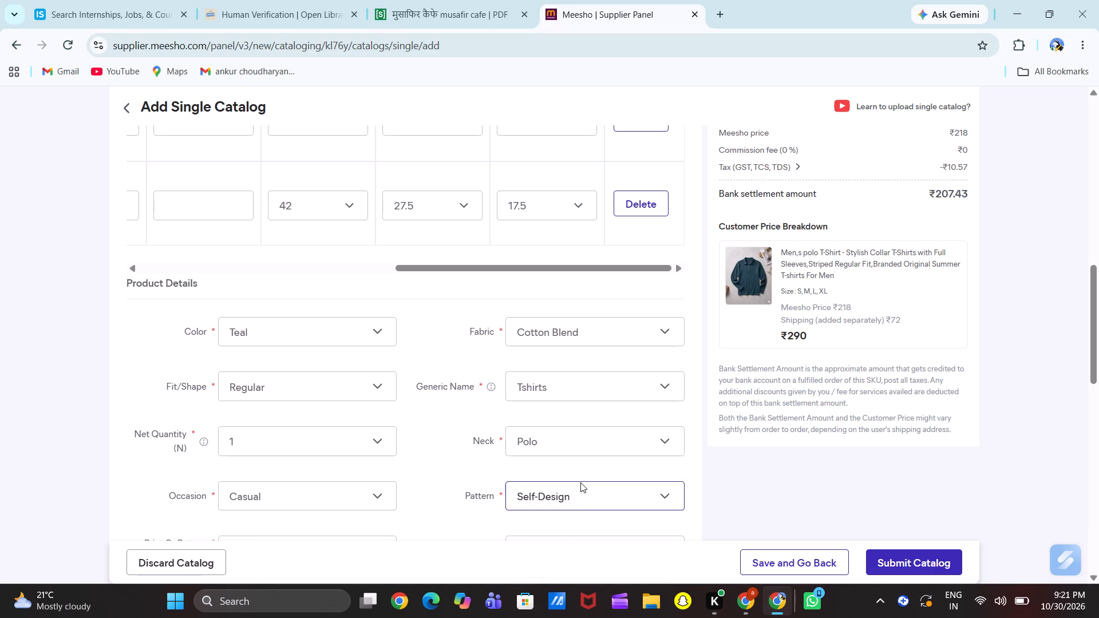
pyautogui.click(586, 491)
pyautogui.scroll(-1, 537, 553)
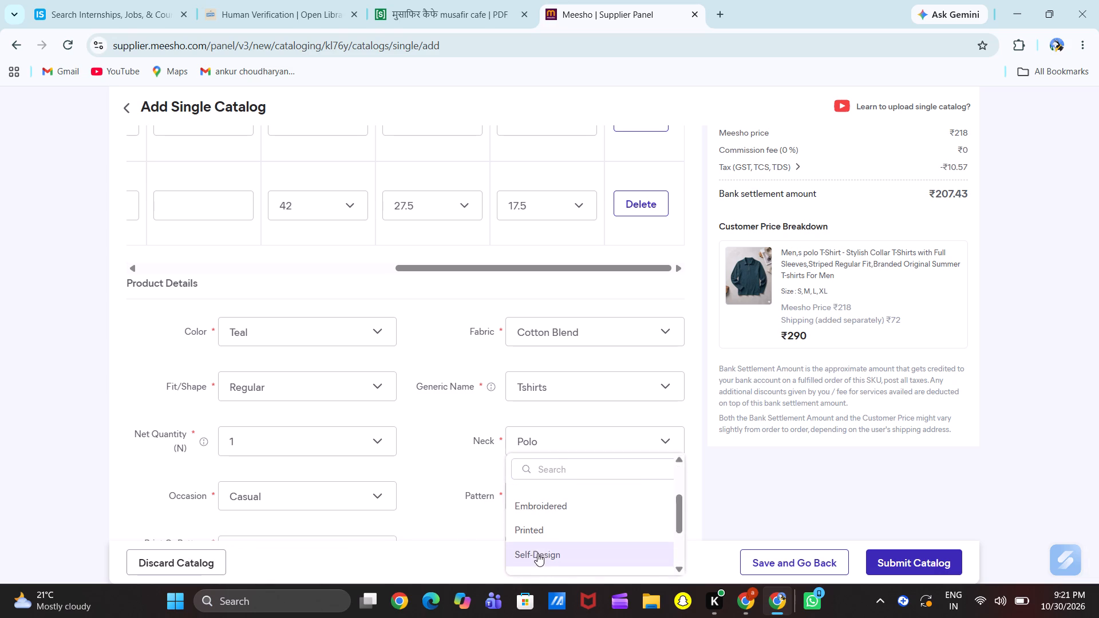
pyautogui.scroll(-1, 537, 553)
pyautogui.click(529, 546)
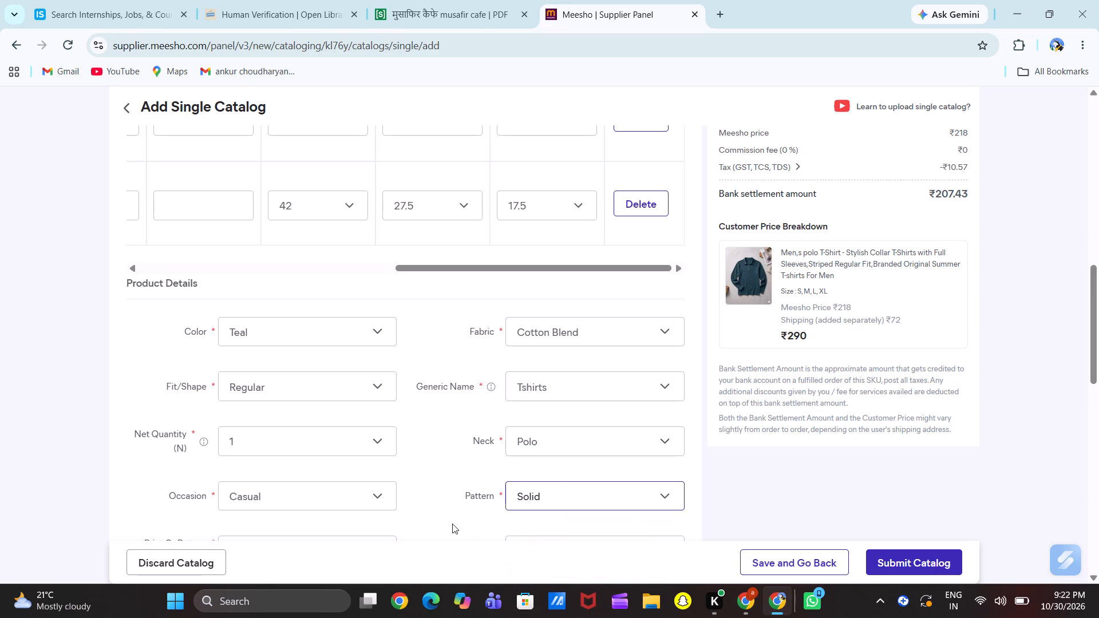
# Set Product 5's print or pattern type to Solid and its sleeve length to Long Sleeves.
pyautogui.scroll(-3, 452, 524)
pyautogui.click(338, 365)
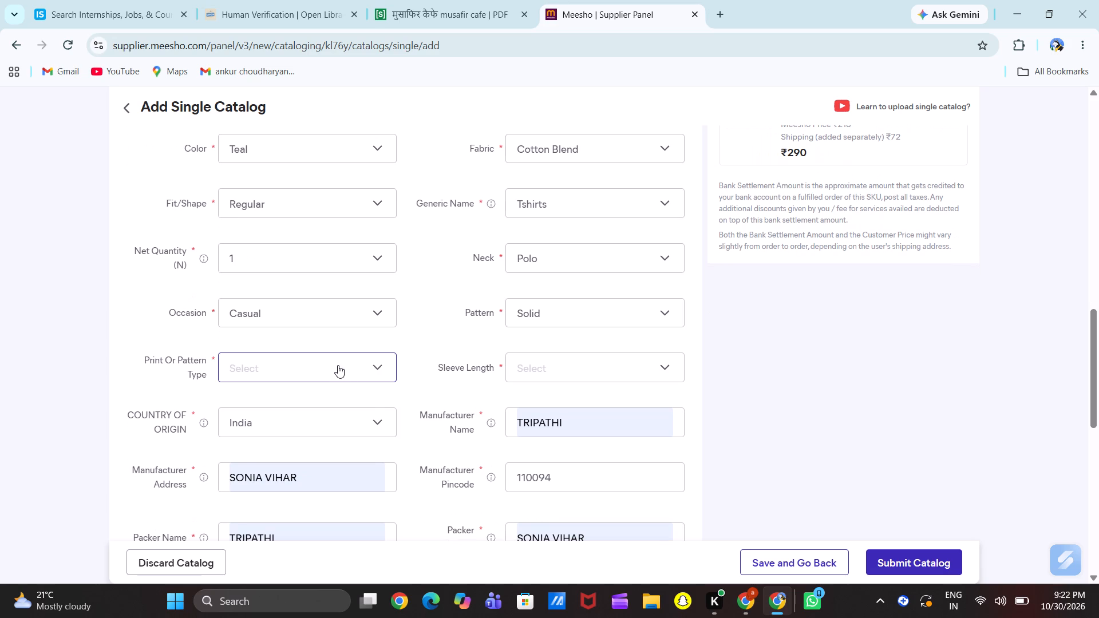
pyautogui.scroll(-2, 318, 462)
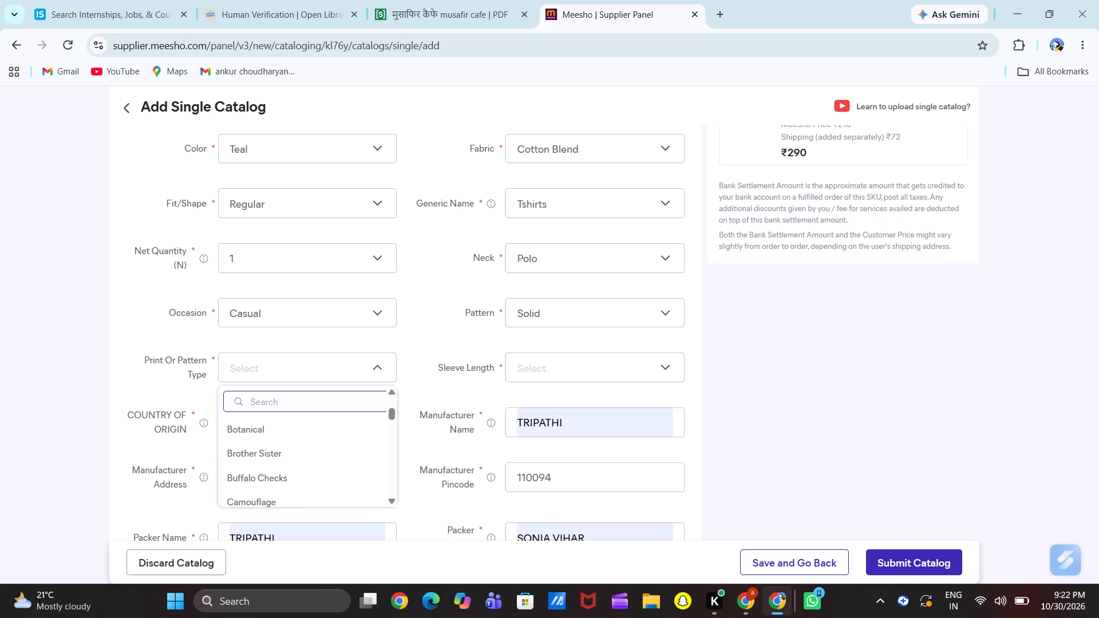
pyautogui.click(284, 403)
pyautogui.write('SO')
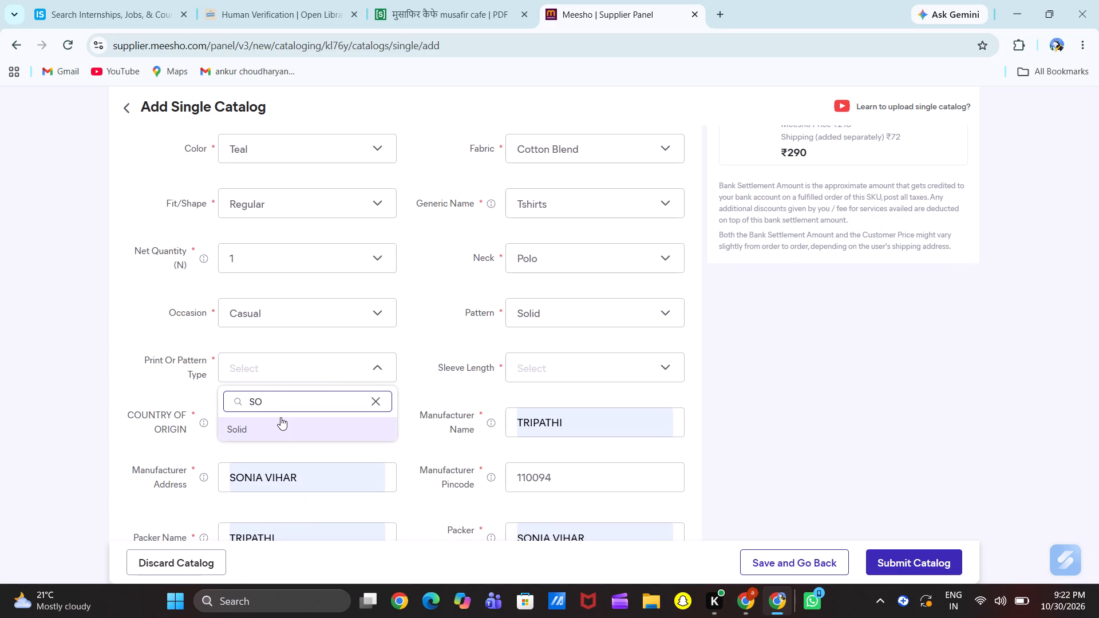
pyautogui.click(280, 417)
pyautogui.click(554, 360)
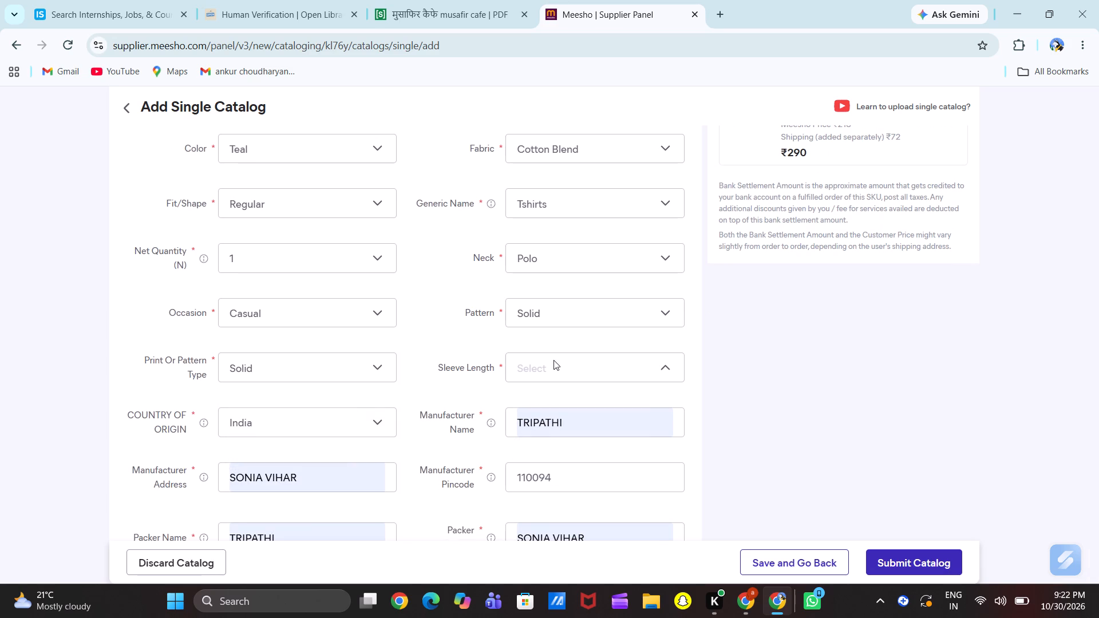
pyautogui.click(567, 435)
# Set Product 5's length to Regular in the other attributes.
pyautogui.scroll(-2, 420, 395)
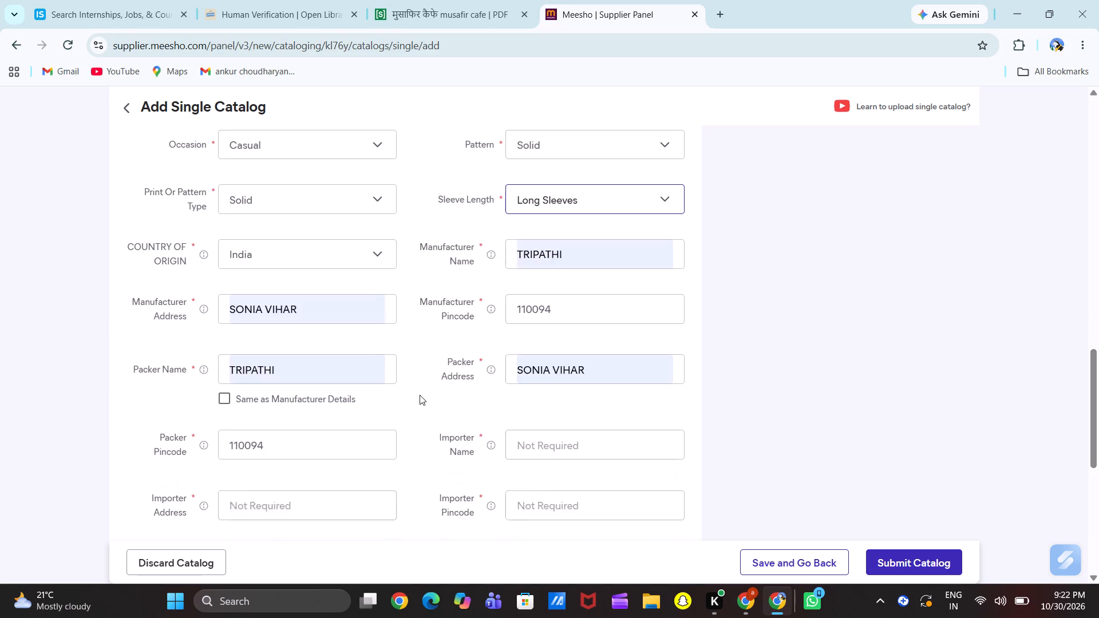
pyautogui.scroll(-2, 420, 395)
pyautogui.click(578, 403)
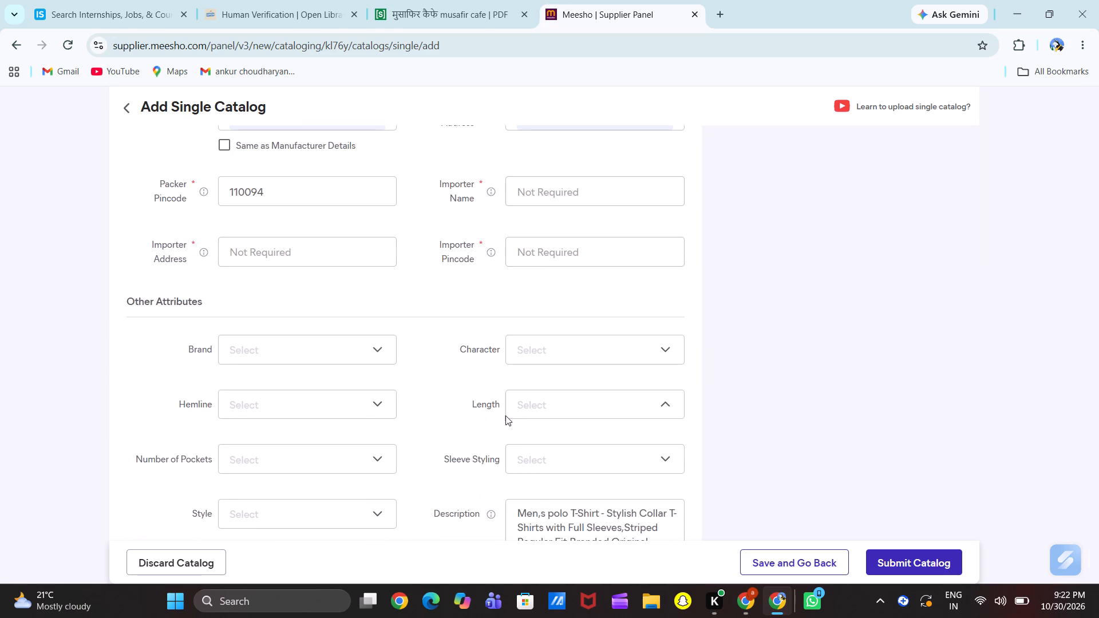
pyautogui.click(565, 505)
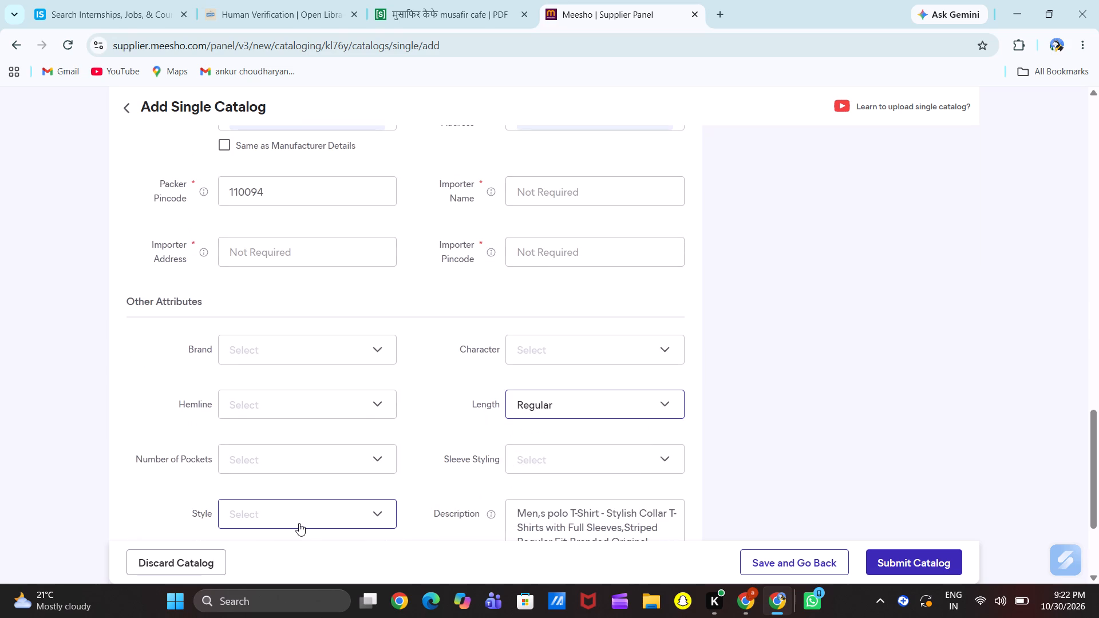
# Set Product 5's style to Korean and its number of pockets to No Pocket.
pyautogui.click(299, 523)
pyautogui.click(272, 576)
pyautogui.moveTo(263, 562); pyautogui.dragTo(261, 514)
pyautogui.click(261, 514)
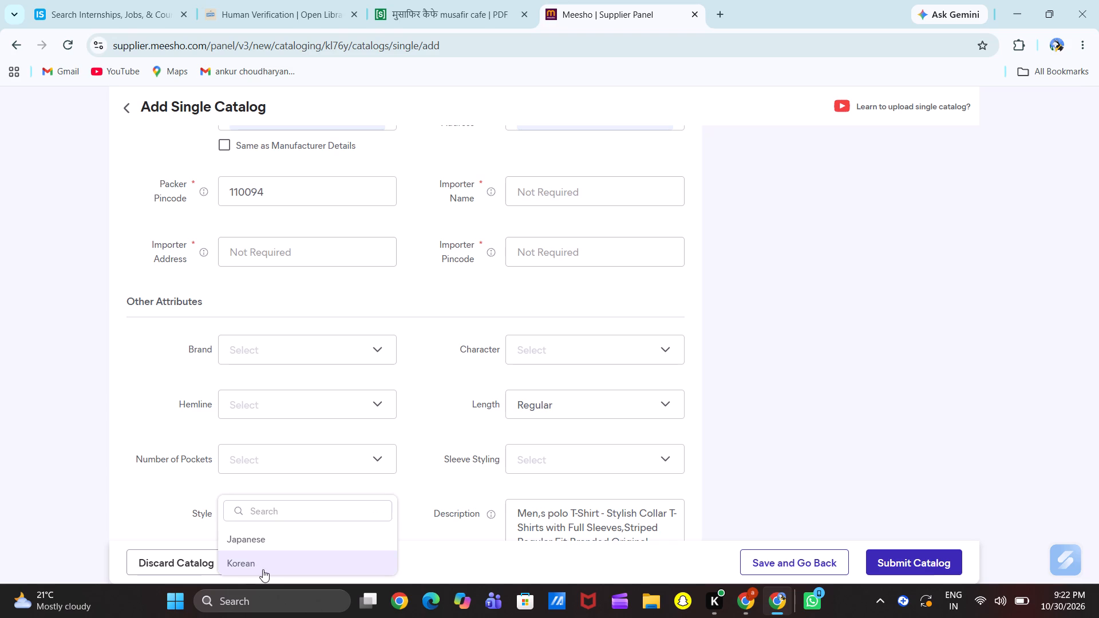
pyautogui.click(263, 569)
pyautogui.click(282, 463)
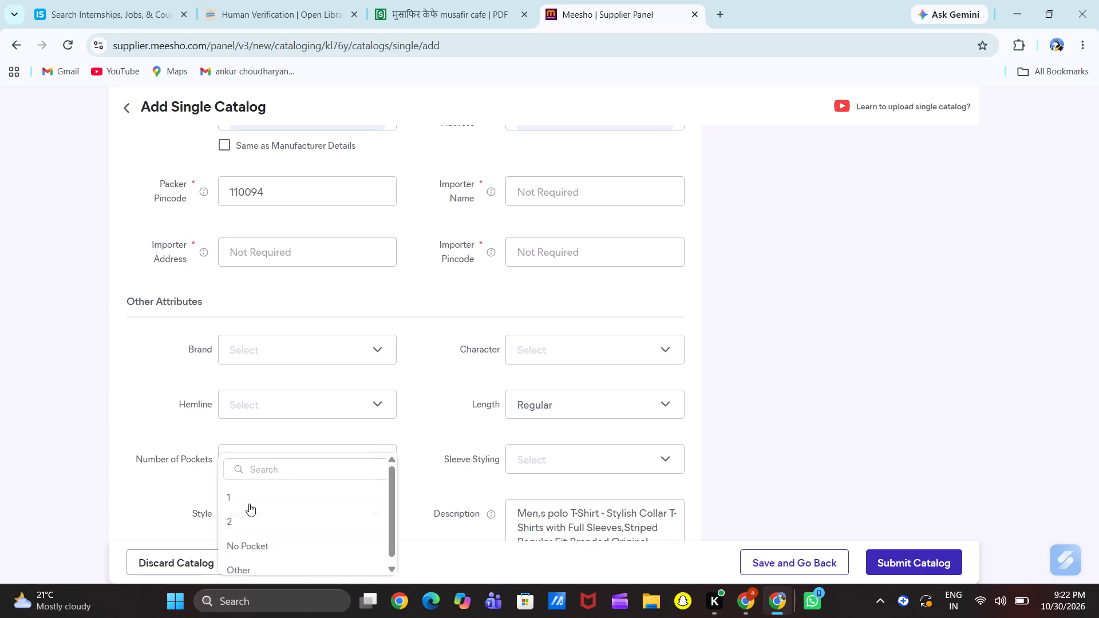
pyautogui.click(297, 540)
# Switch to Product 6 and enter FULL=KARARA;'.[CAMEL] as its style code.
pyautogui.scroll(4, 440, 441)
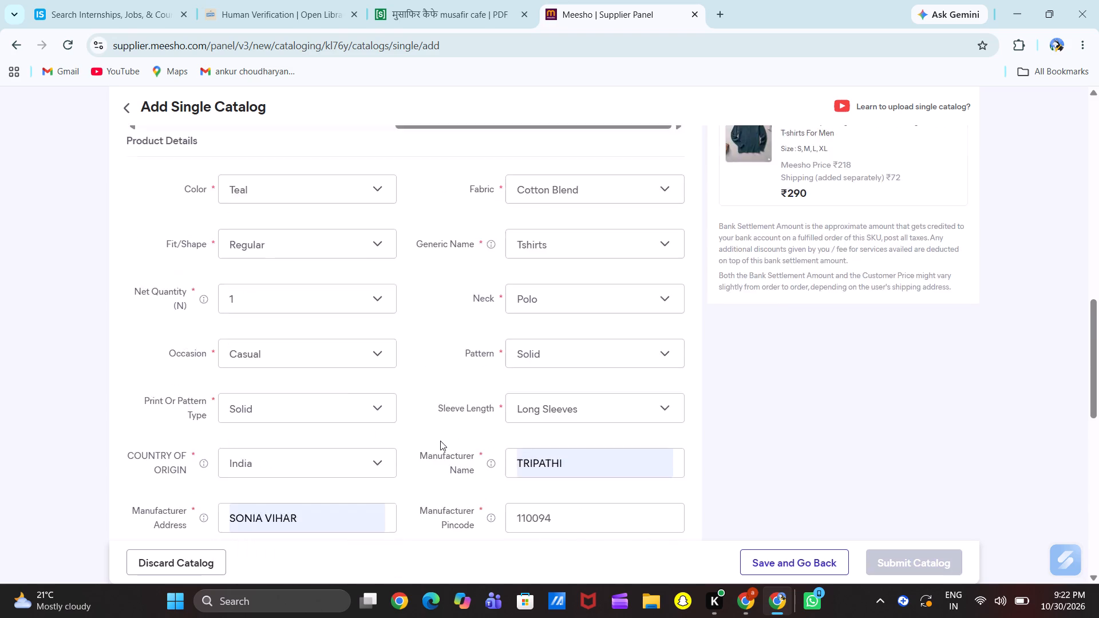
pyautogui.scroll(4, 440, 441)
pyautogui.click(714, 200)
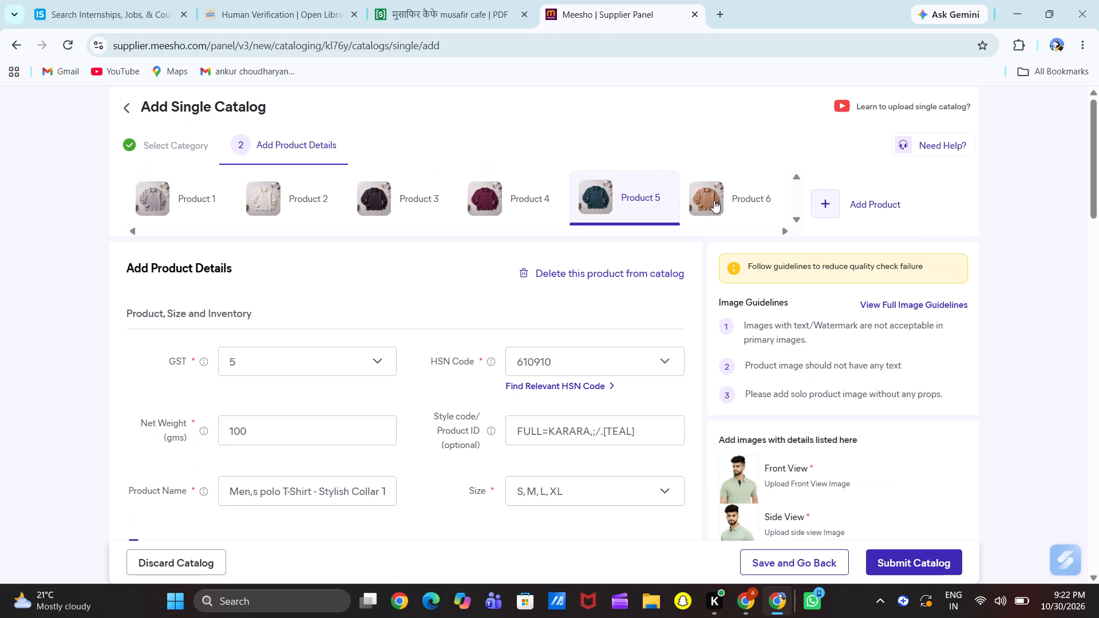
pyautogui.click(572, 423)
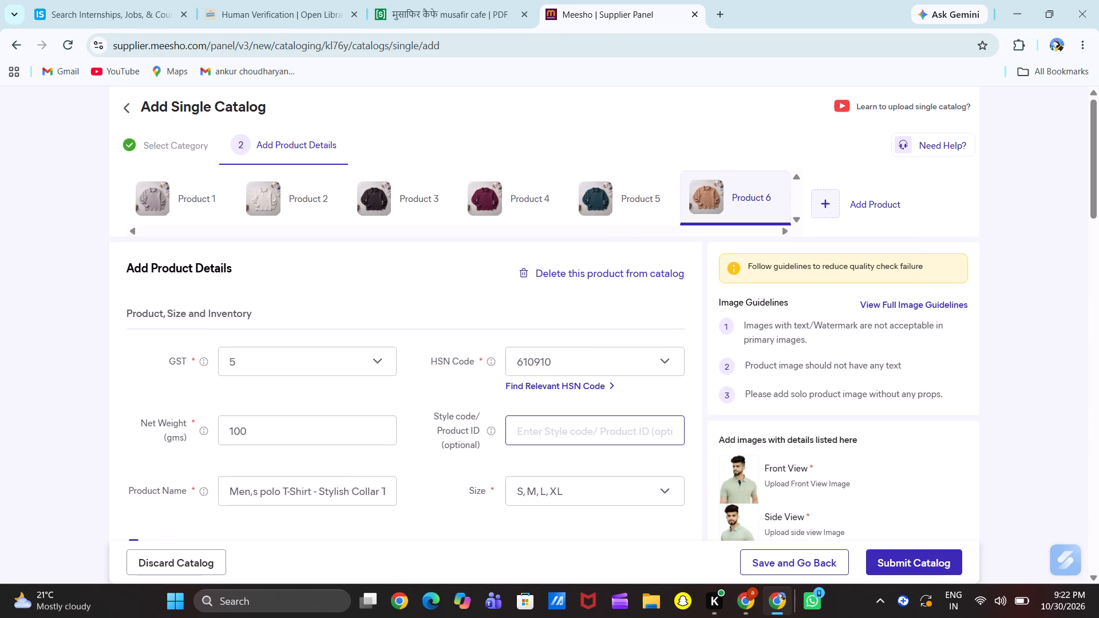
pyautogui.write('FULL')
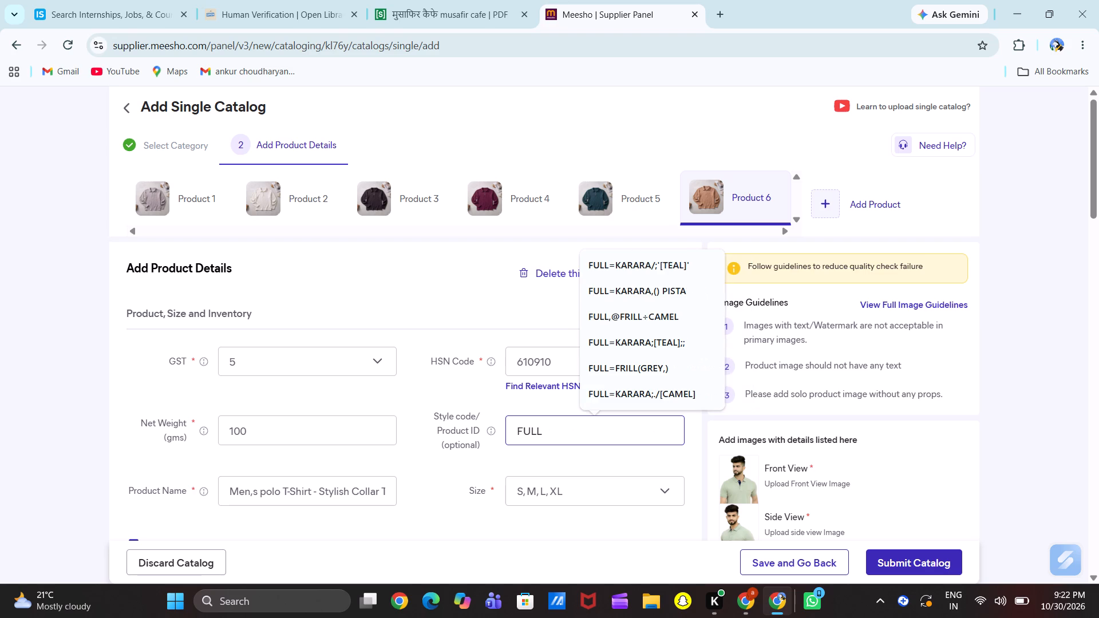
pyautogui.press('=')
pyautogui.write(",;/'")
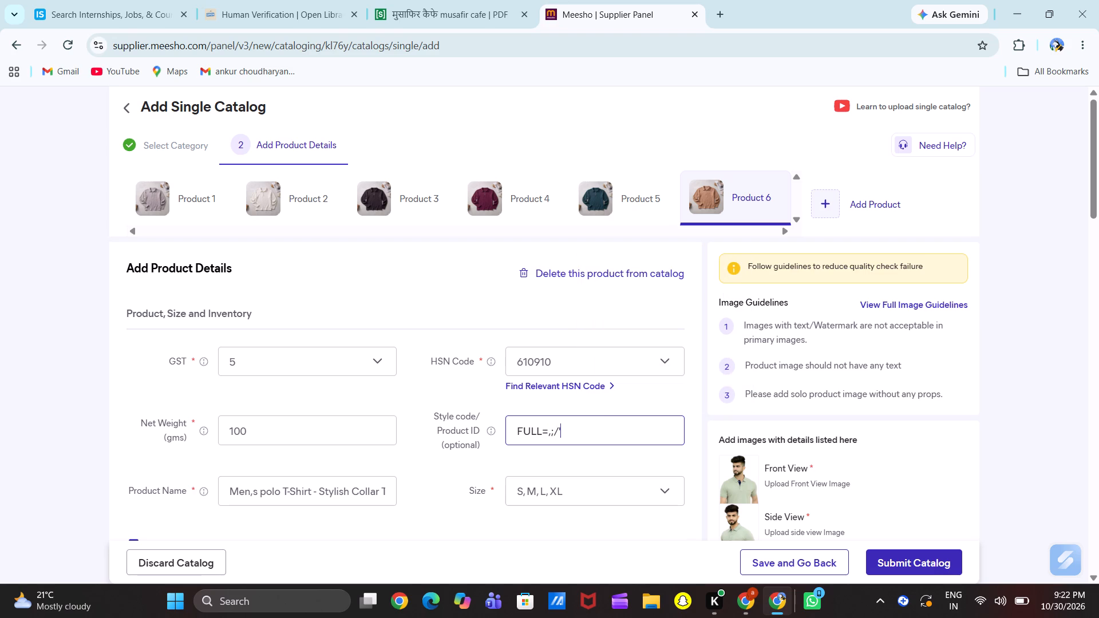
pyautogui.press('BackSpace')
pyautogui.press('BackSpace')
pyautogui.press('BackSpace')
pyautogui.press('BackSpace')
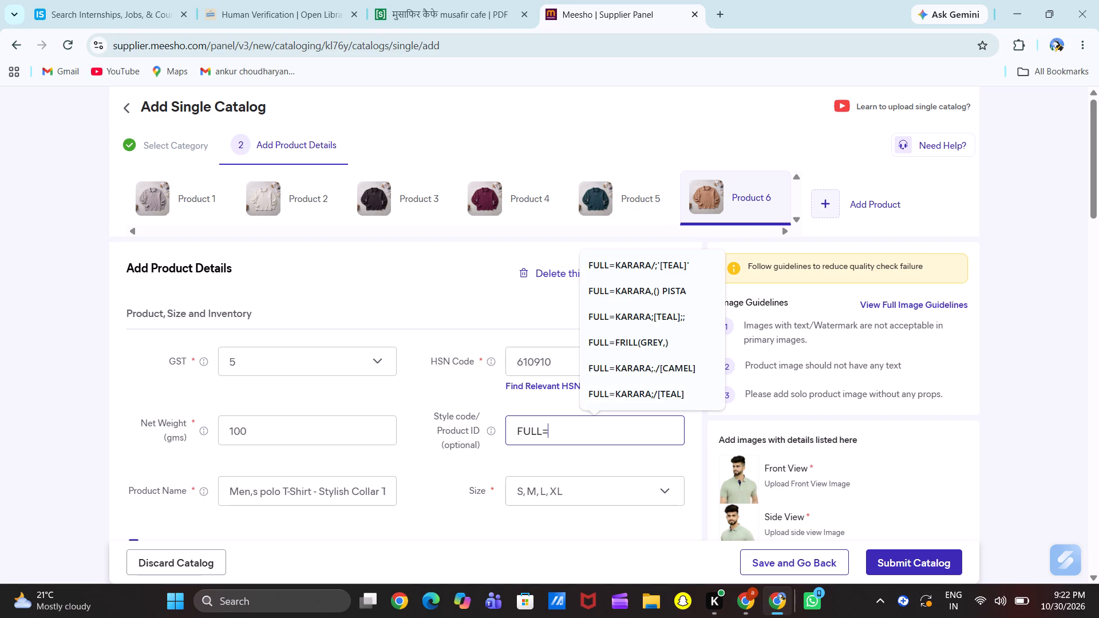
pyautogui.write('KARARA')
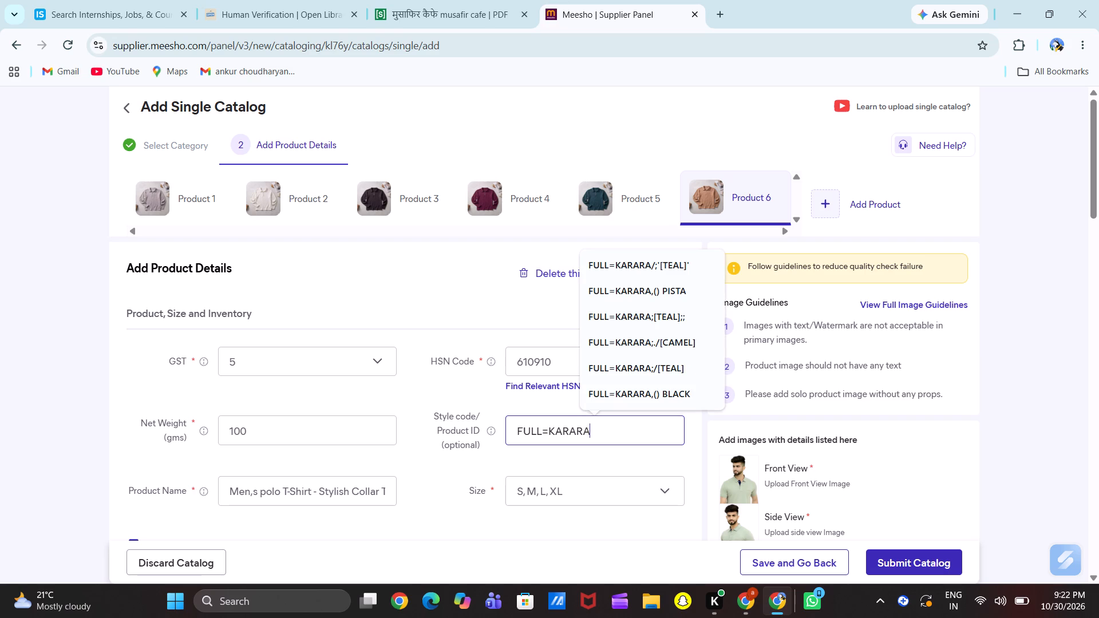
pyautogui.write(";'.")
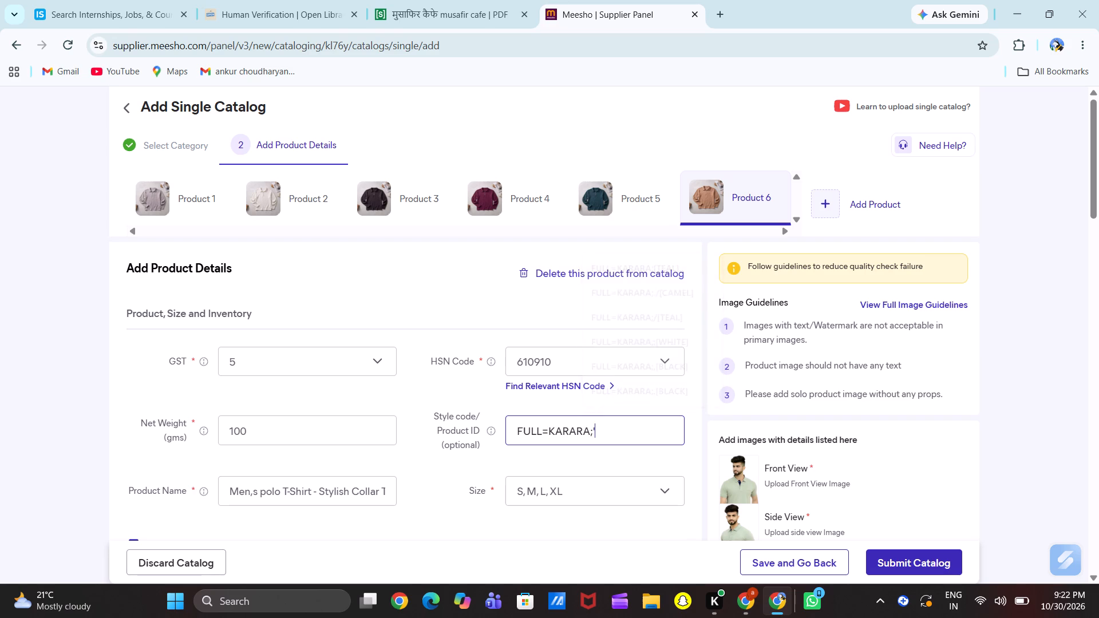
pyautogui.press('[')
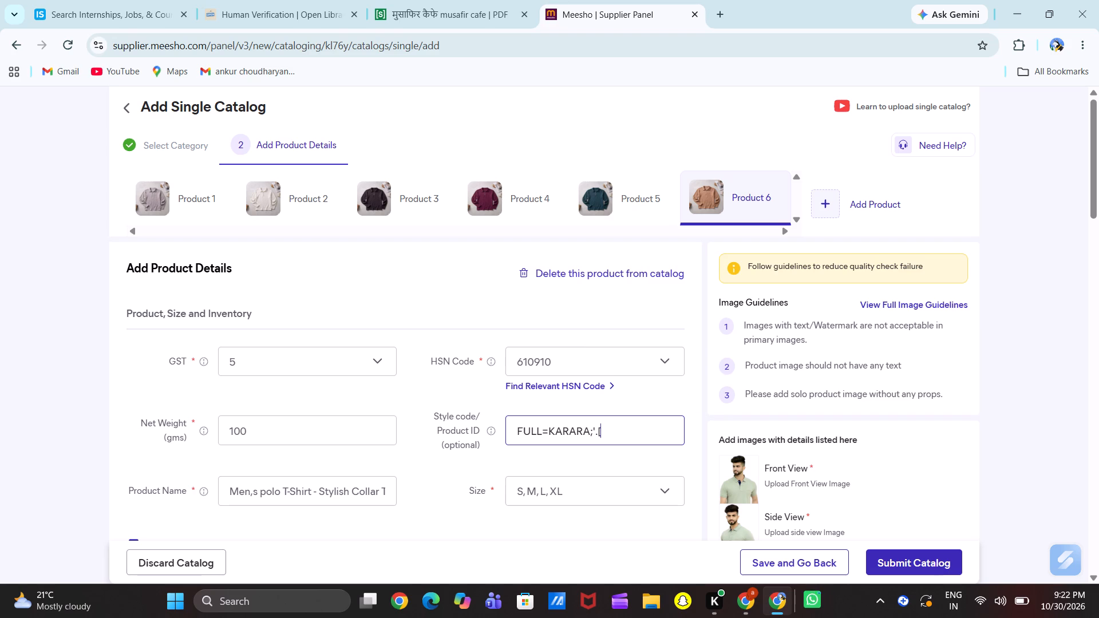
pyautogui.write('CAMEL')
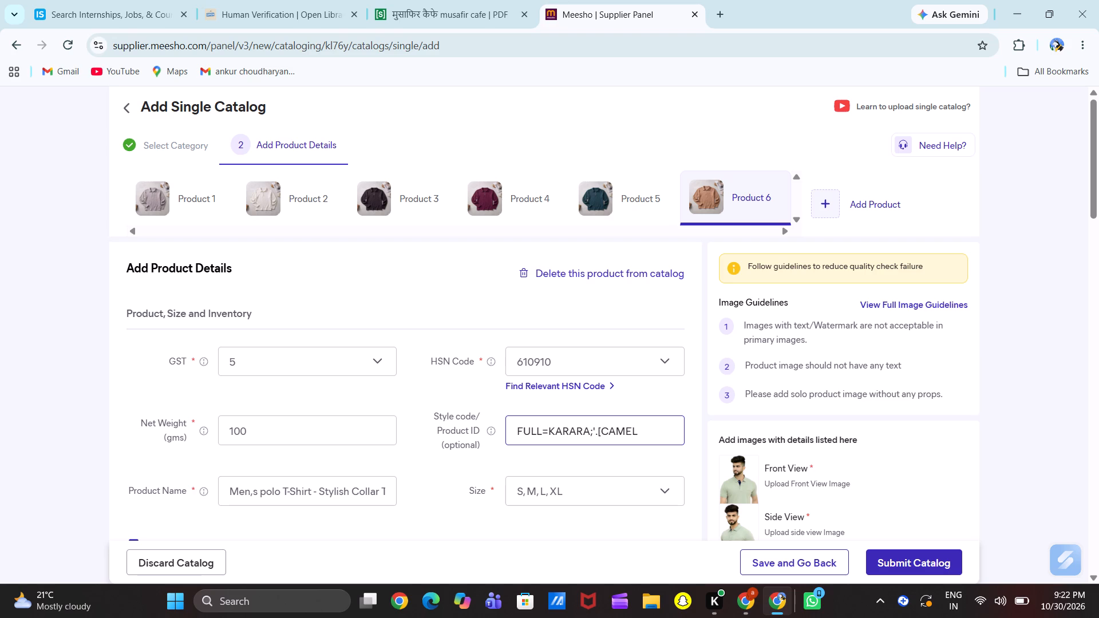
pyautogui.press(']')
# Set Product 6's Meesho price to 218 for all sizes.
pyautogui.scroll(-4, 386, 468)
pyautogui.hscroll(7, 250, 426)
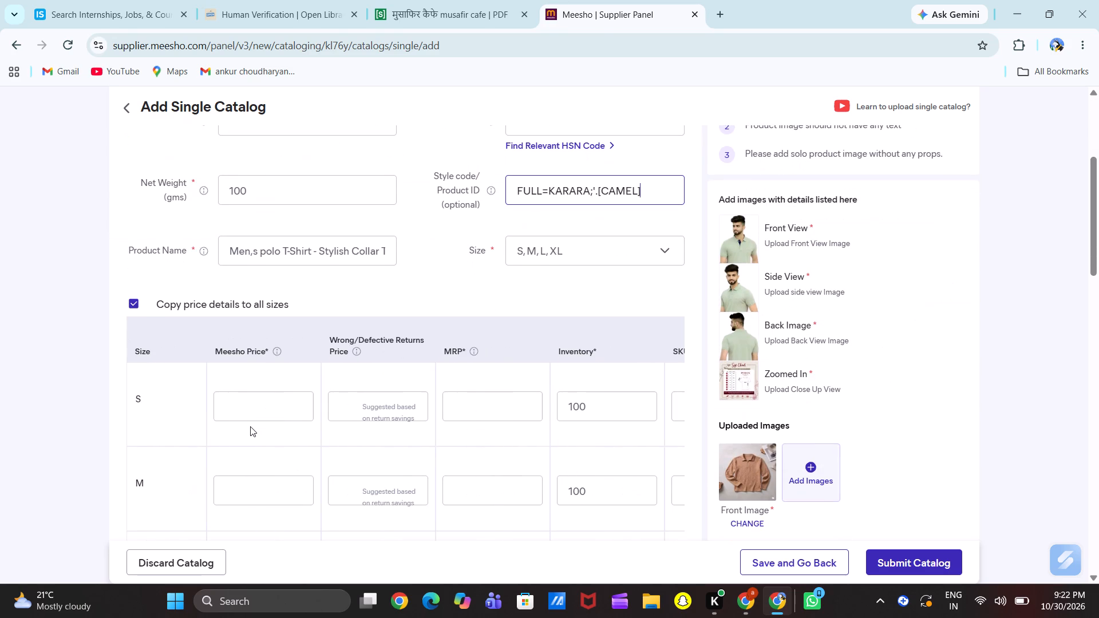
pyautogui.click(257, 410)
pyautogui.write('21')
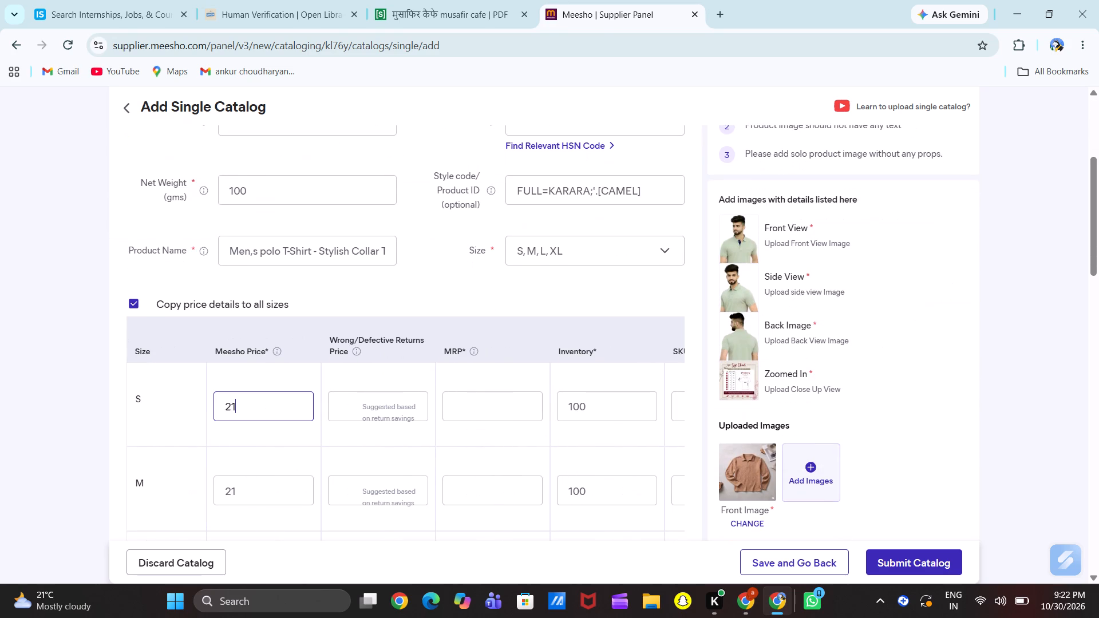
pyautogui.press('8')
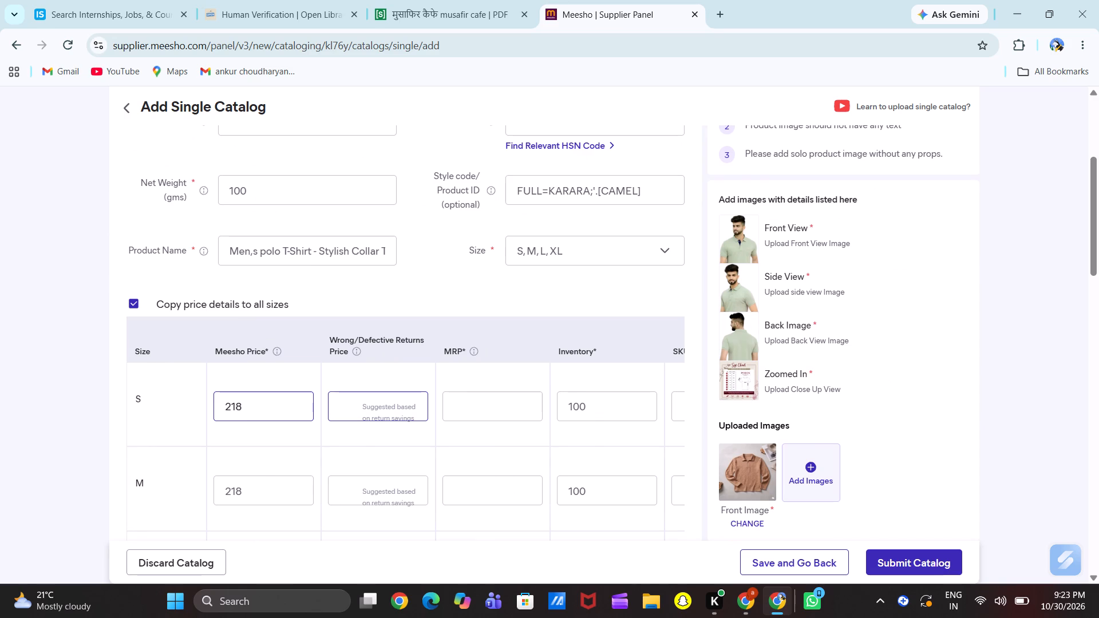
# Set Product 6's wrong/defective returns price to 217 and its MRP to 899 for all sizes.
pyautogui.click(347, 410)
pyautogui.click(362, 409)
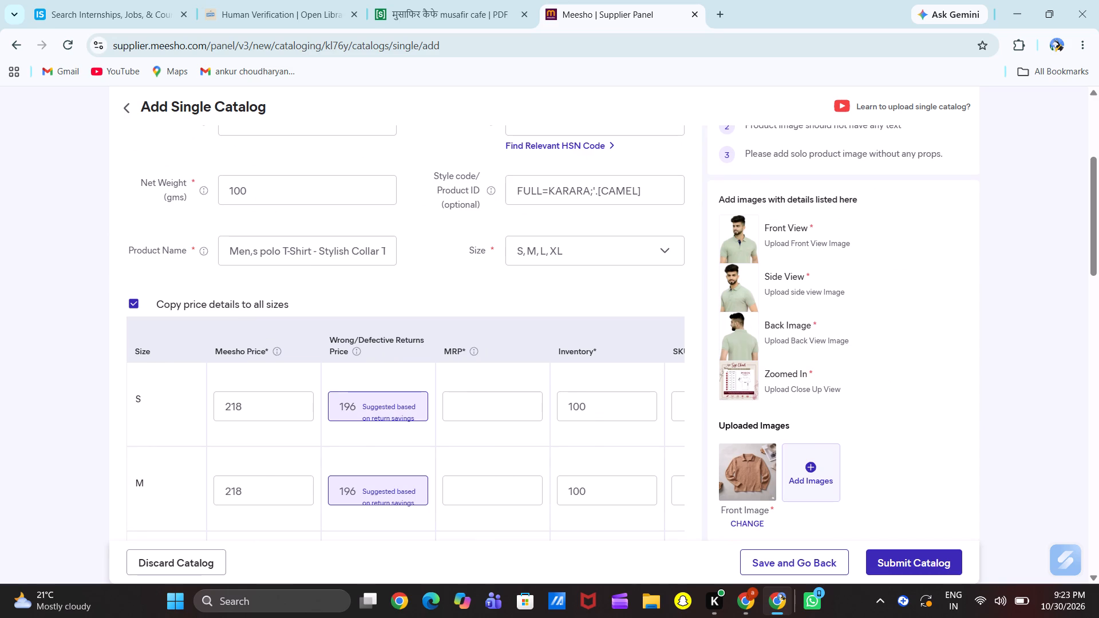
pyautogui.click(354, 405)
pyautogui.press('BackSpace')
pyautogui.press('BackSpace')
pyautogui.press('BackSpace')
pyautogui.press('BackSpace')
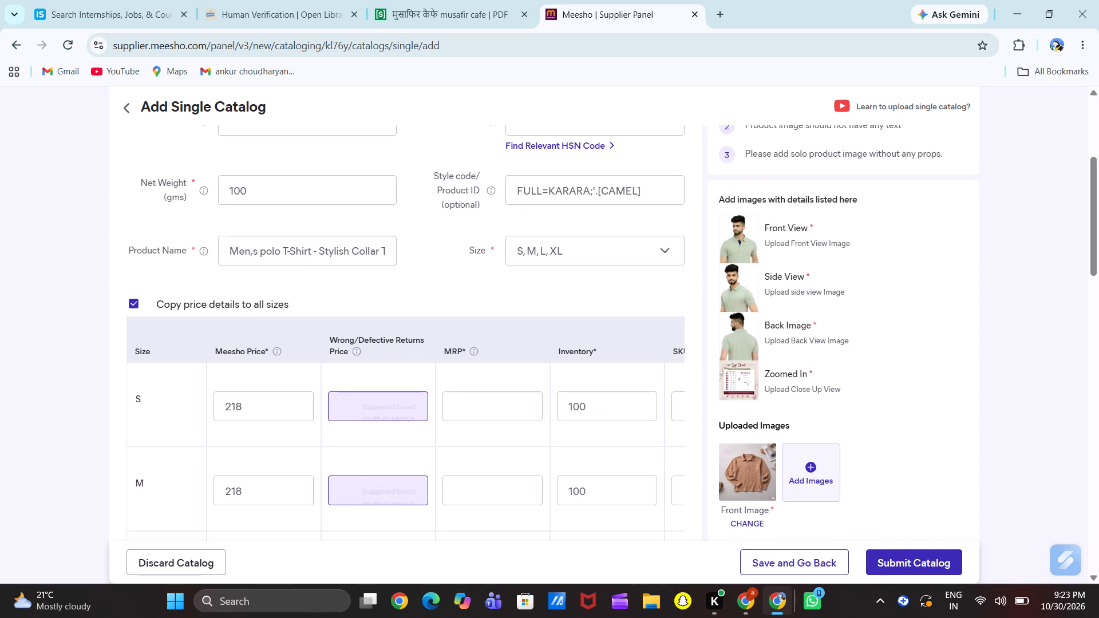
pyautogui.write('217')
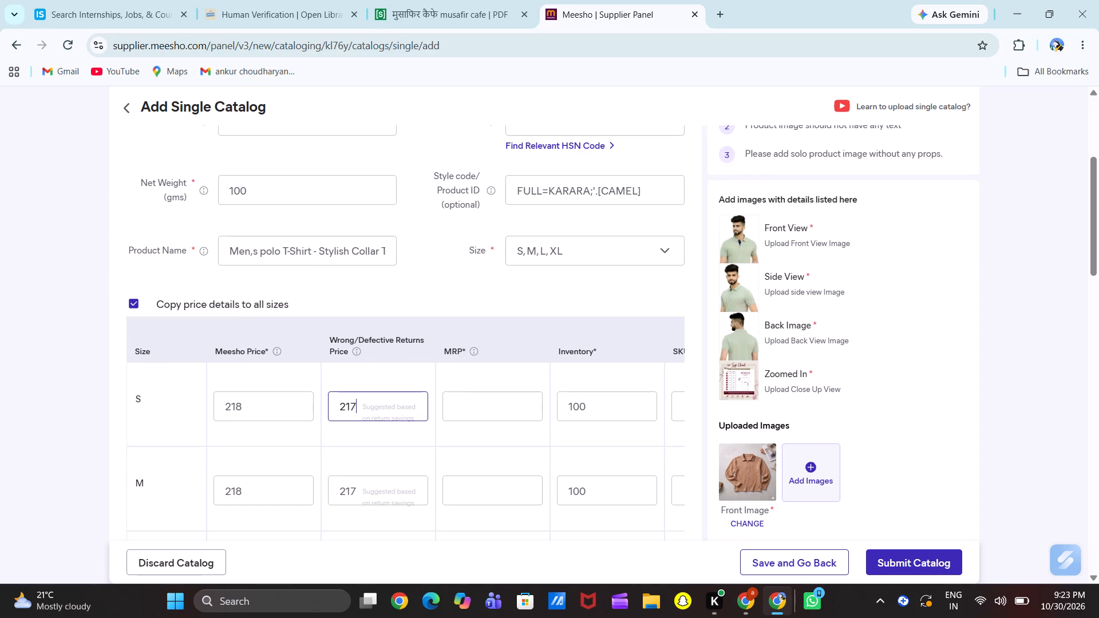
pyautogui.click(477, 403)
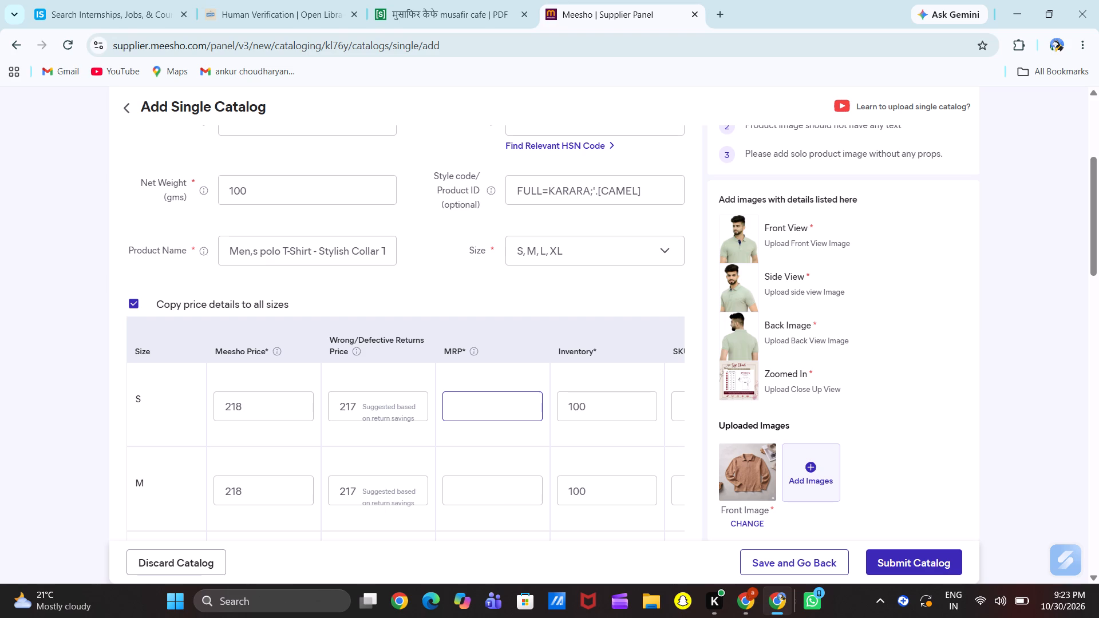
pyautogui.write('899')
# Set Product 6's shoulder size to 14.5 inches for size S and 15.5 inches for size M.
pyautogui.hscroll(-7, 604, 427)
pyautogui.click(567, 409)
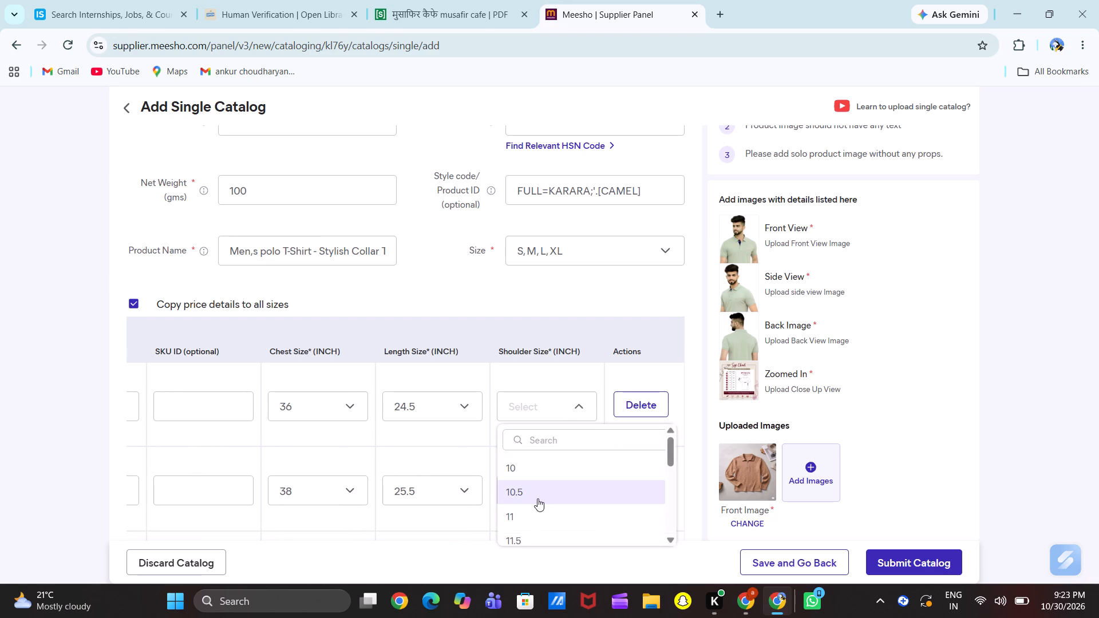
pyautogui.scroll(-3, 537, 498)
pyautogui.click(537, 498)
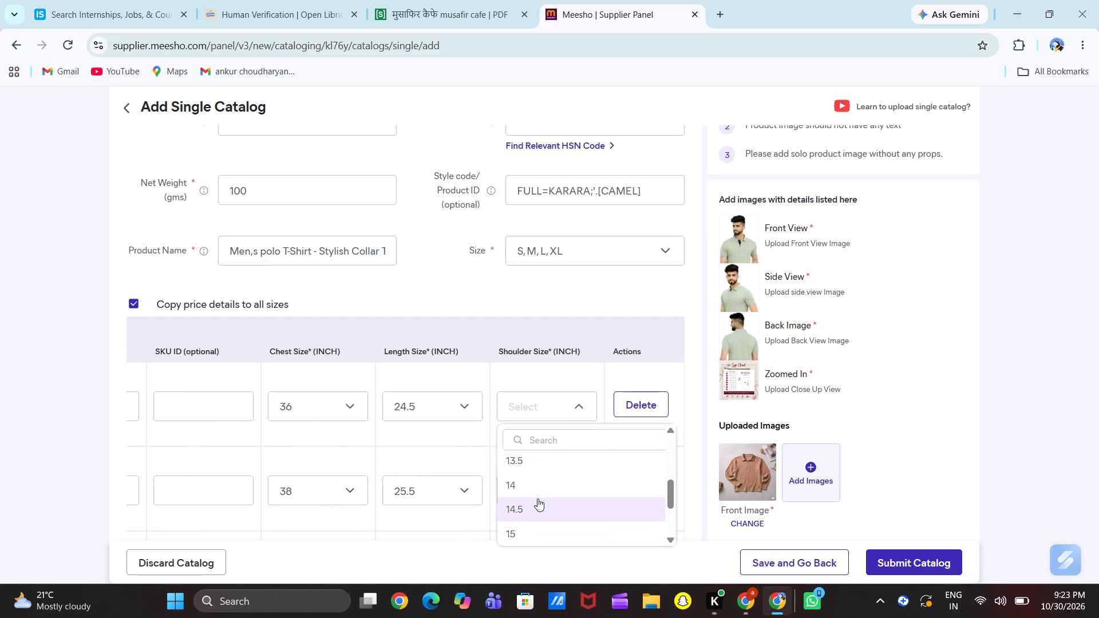
pyautogui.click(535, 485)
pyautogui.scroll(-1, 557, 551)
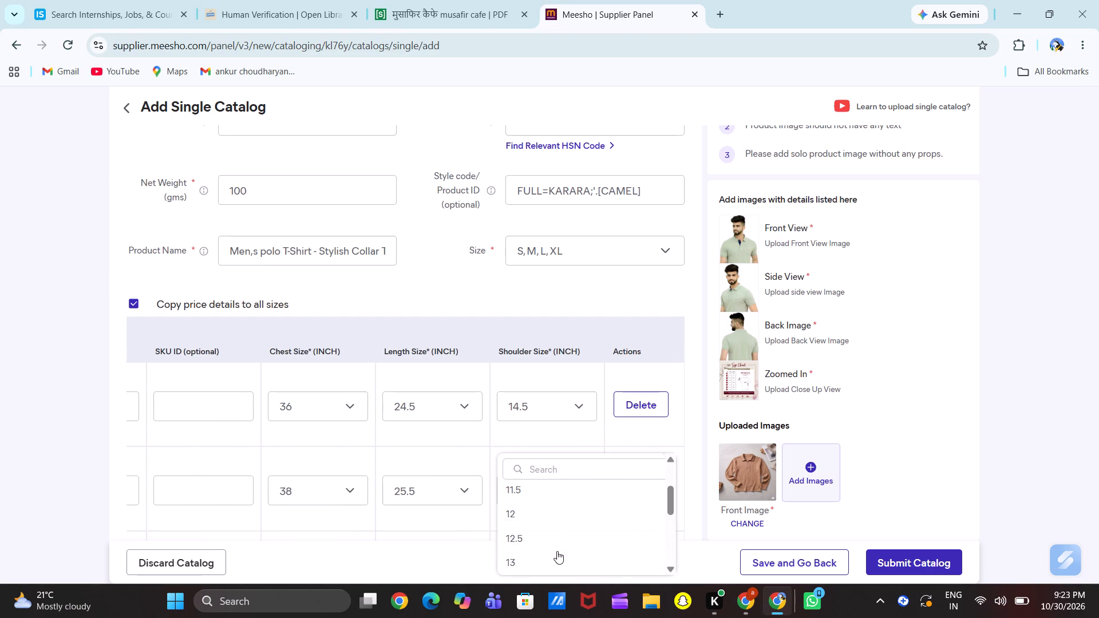
pyautogui.scroll(-1, 557, 551)
pyautogui.hscroll(-1, 557, 551)
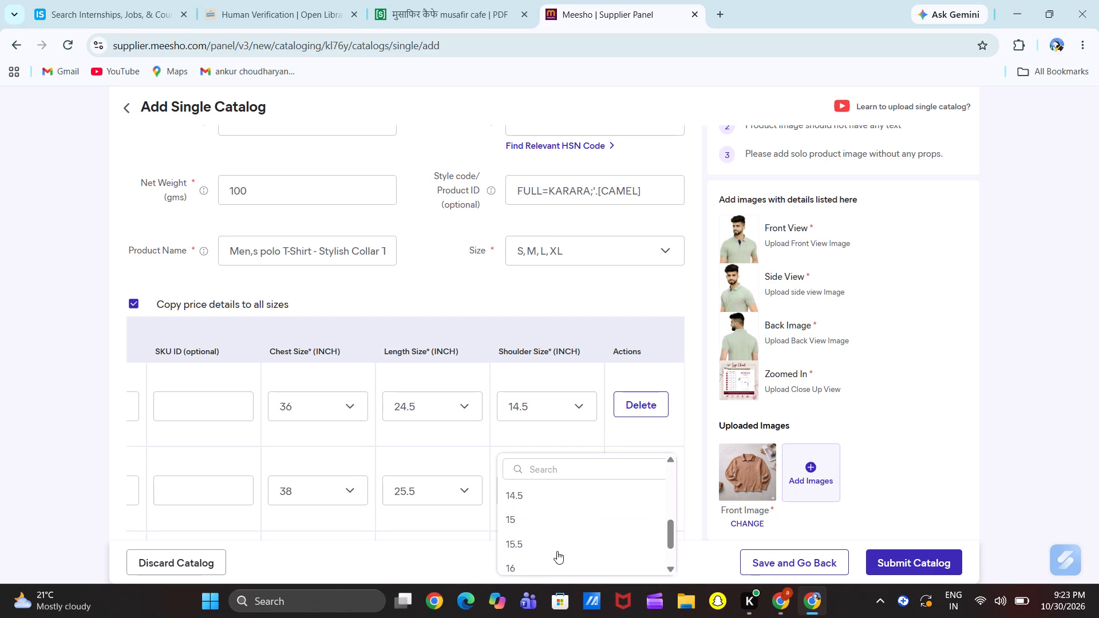
pyautogui.hscroll(-1, 557, 551)
pyautogui.click(557, 551)
# Set Product 6's shoulder size to 16.5 inches for size L and 17.5 inches for size XL.
pyautogui.scroll(-2, 513, 520)
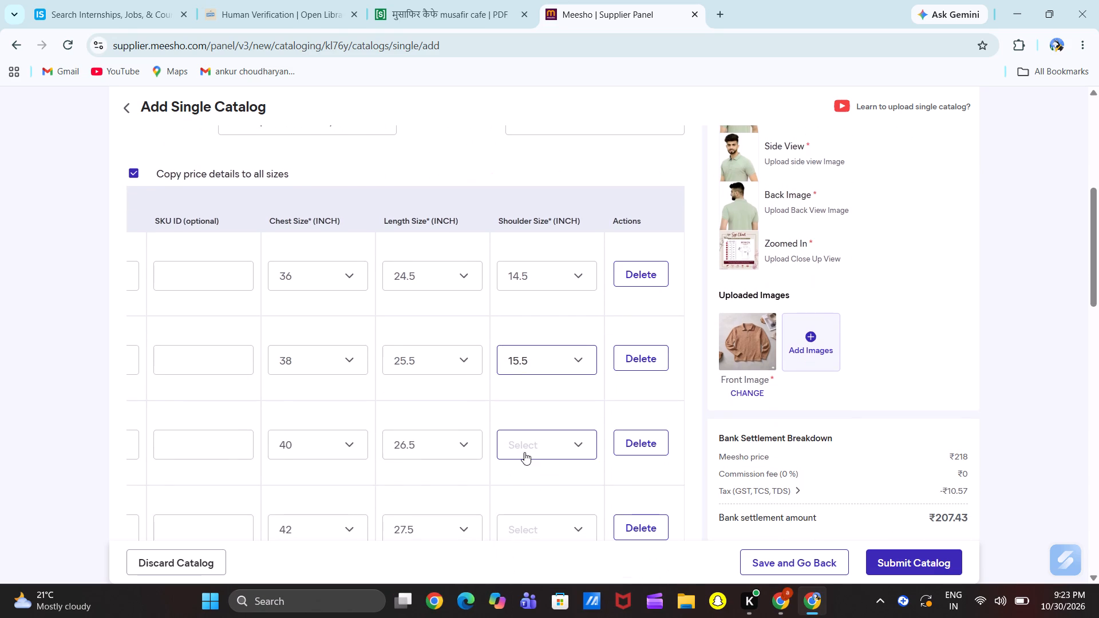
pyautogui.click(524, 452)
pyautogui.scroll(-1, 559, 530)
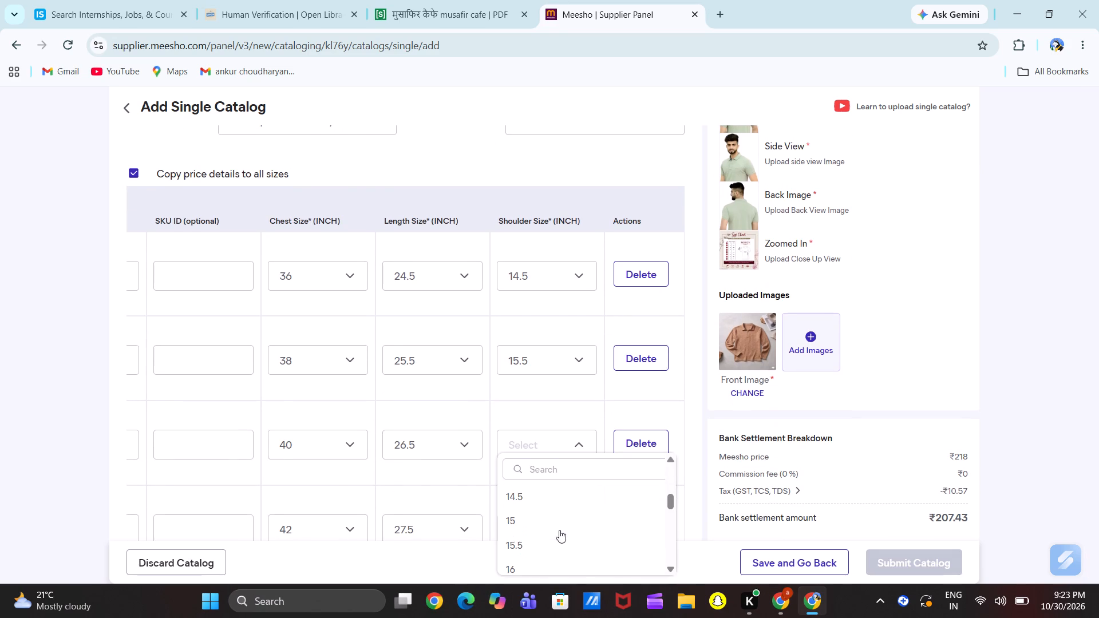
pyautogui.scroll(-2, 559, 530)
pyautogui.click(559, 530)
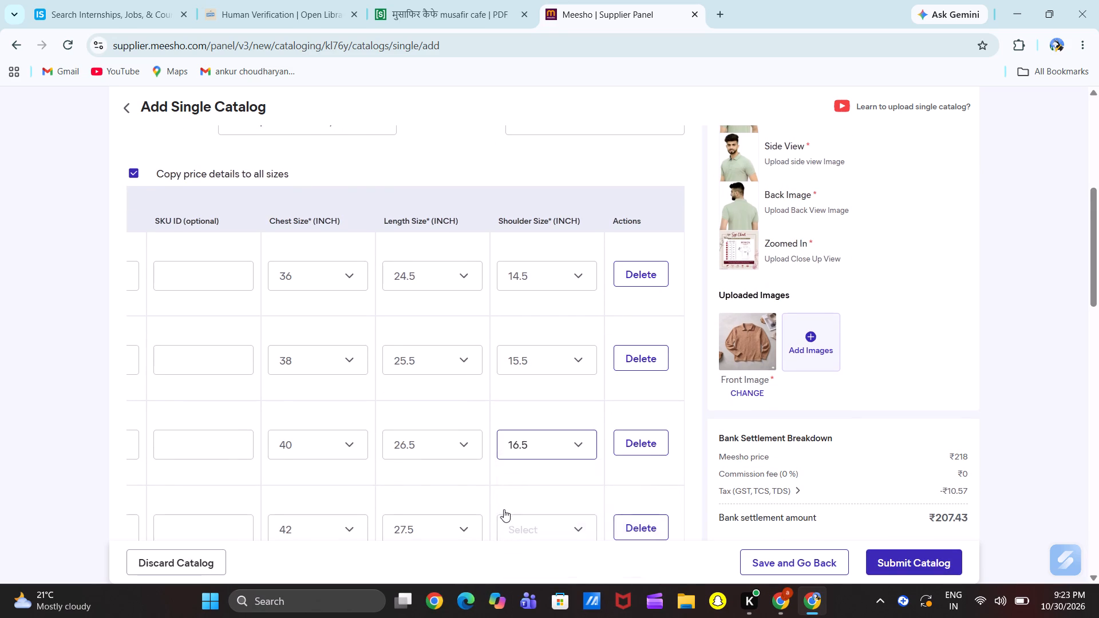
pyautogui.scroll(-1, 502, 508)
pyautogui.click(532, 430)
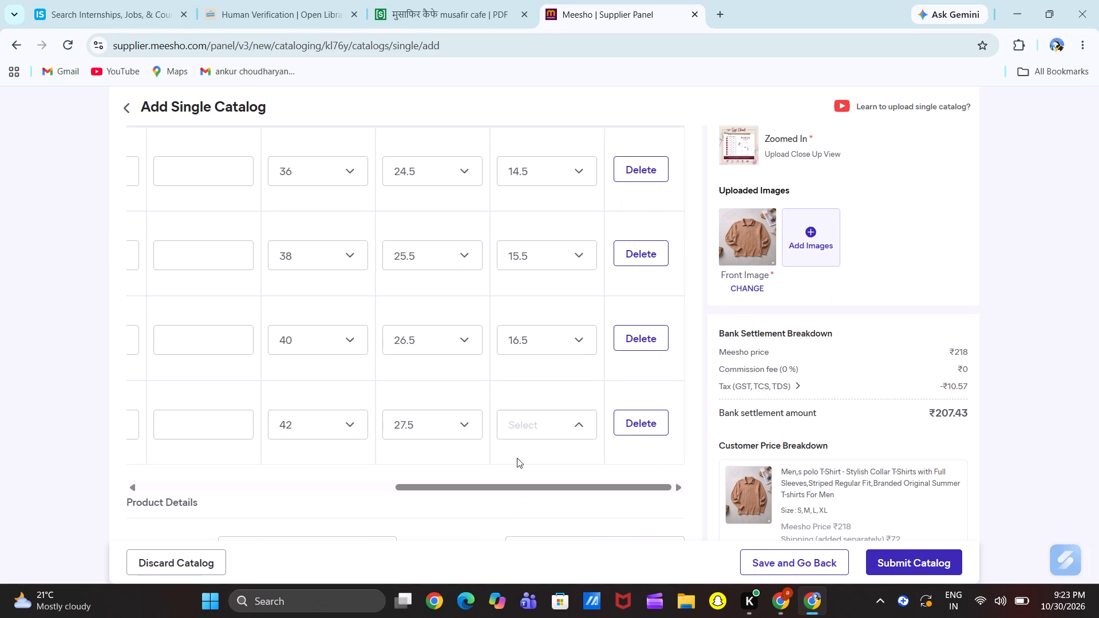
pyautogui.scroll(-3, 572, 515)
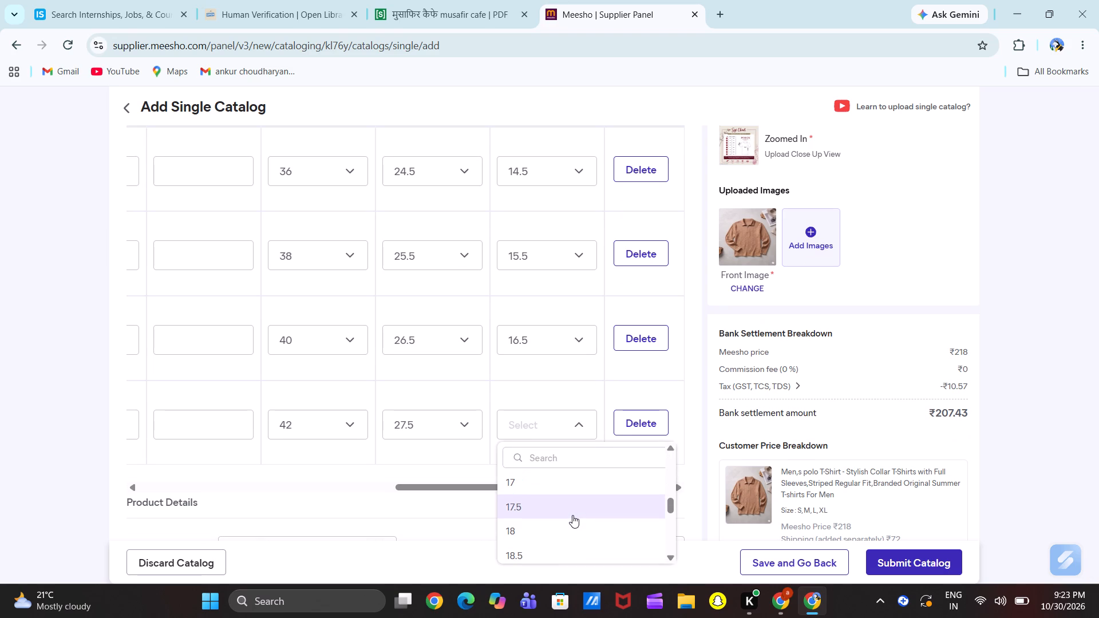
pyautogui.click(555, 506)
# Set Product 6's color to Caramel Brown in the product details.
pyautogui.scroll(-2, 464, 500)
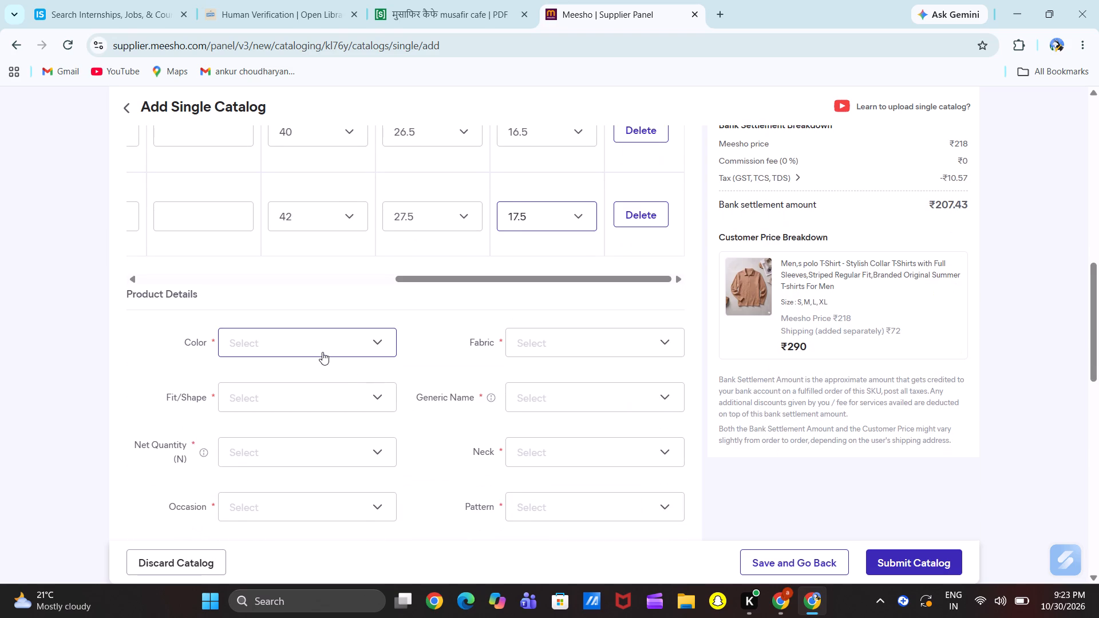
pyautogui.click(322, 352)
pyautogui.click(294, 375)
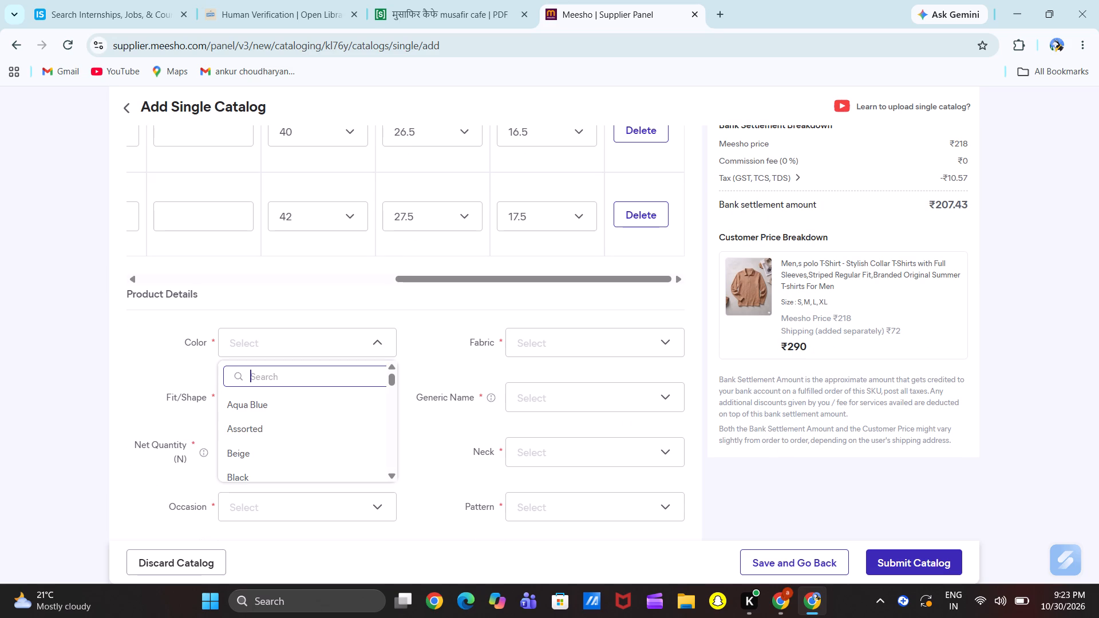
pyautogui.write('CAME')
pyautogui.press('BackSpace')
pyautogui.press('BackSpace')
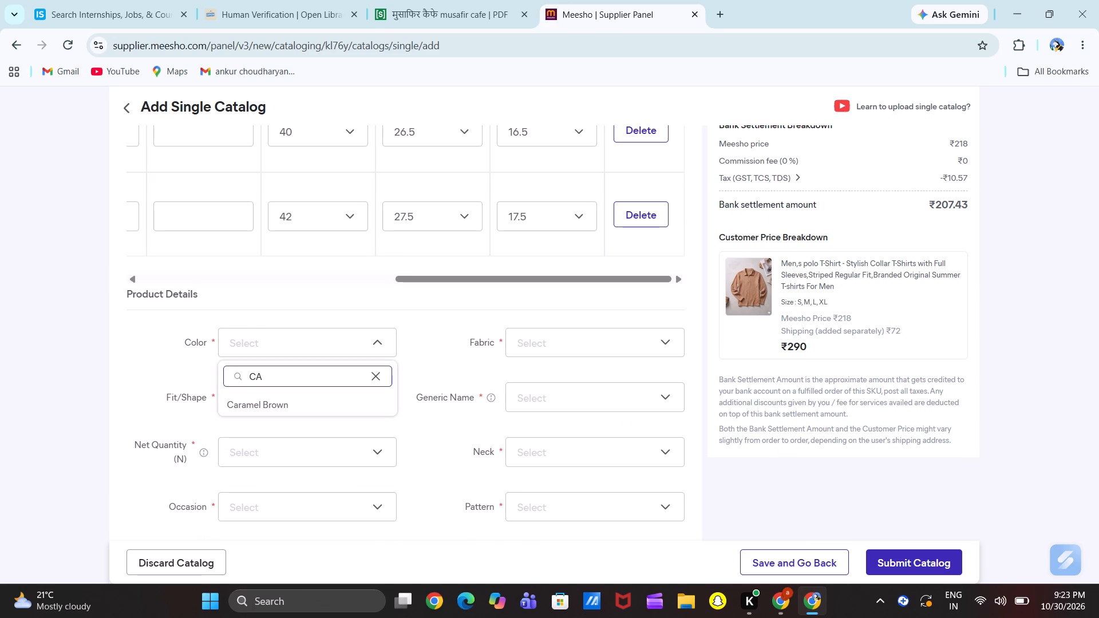
pyautogui.click(276, 396)
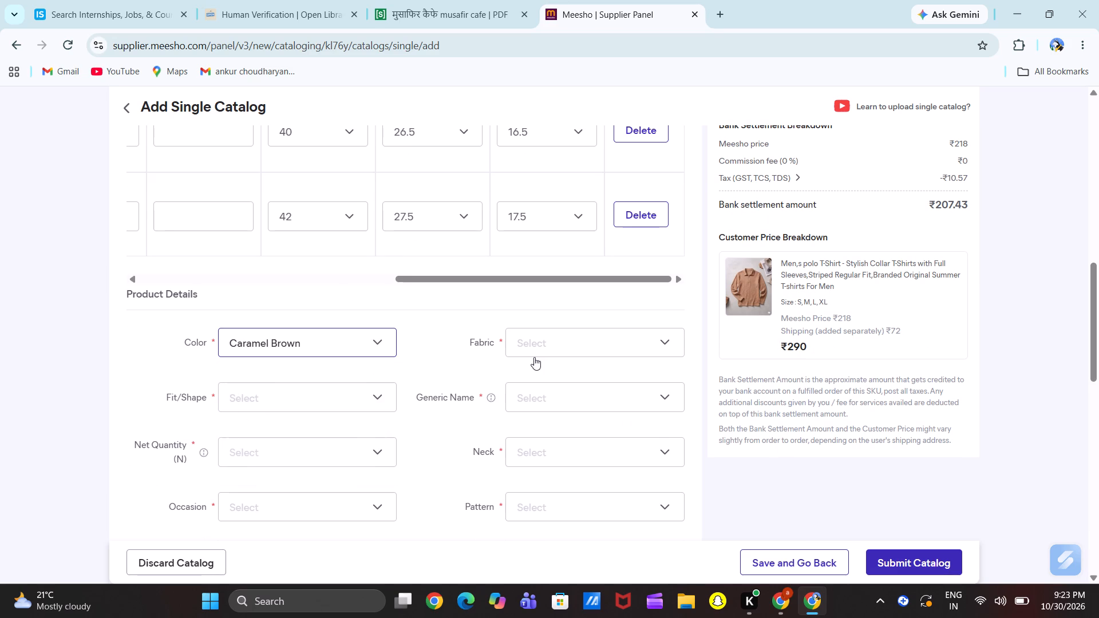
# Set Product 6's fabric to Cotton Blend.
pyautogui.click(562, 342)
pyautogui.scroll(-1, 562, 462)
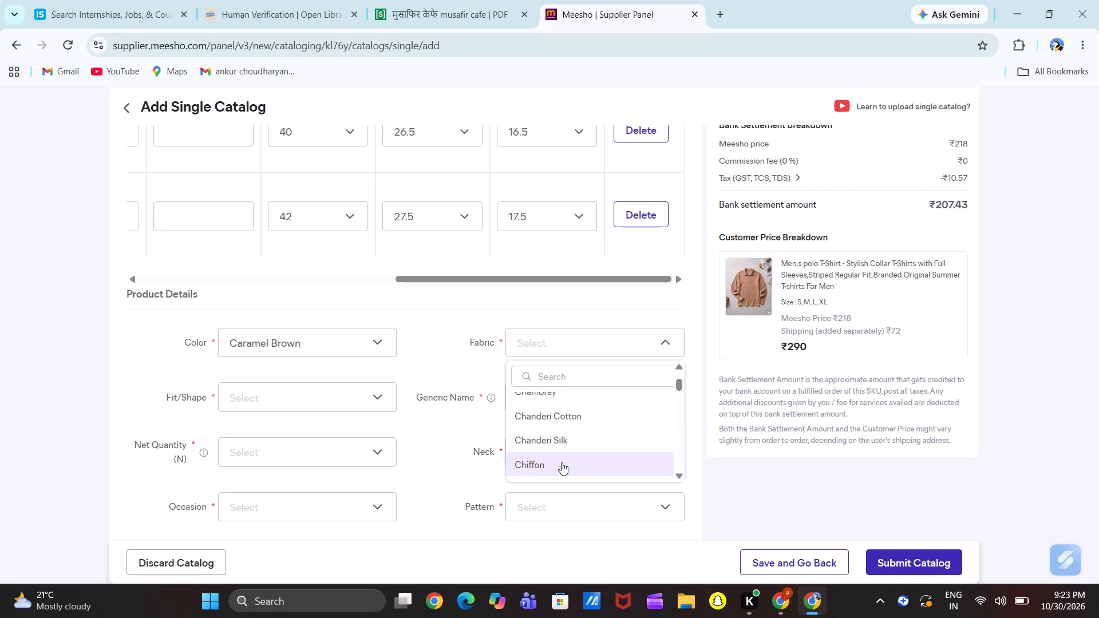
pyautogui.scroll(-1, 562, 462)
pyautogui.click(546, 460)
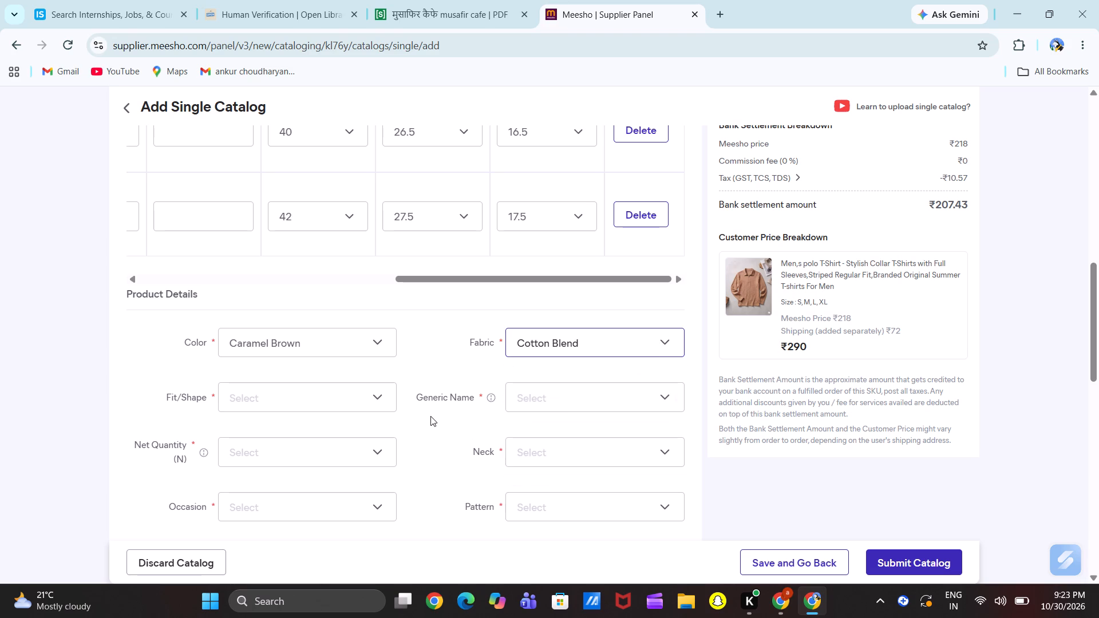
# Set Product 6's fit/shape to Regular and its generic name to Tshirts.
pyautogui.scroll(-1, 430, 416)
pyautogui.click(323, 296)
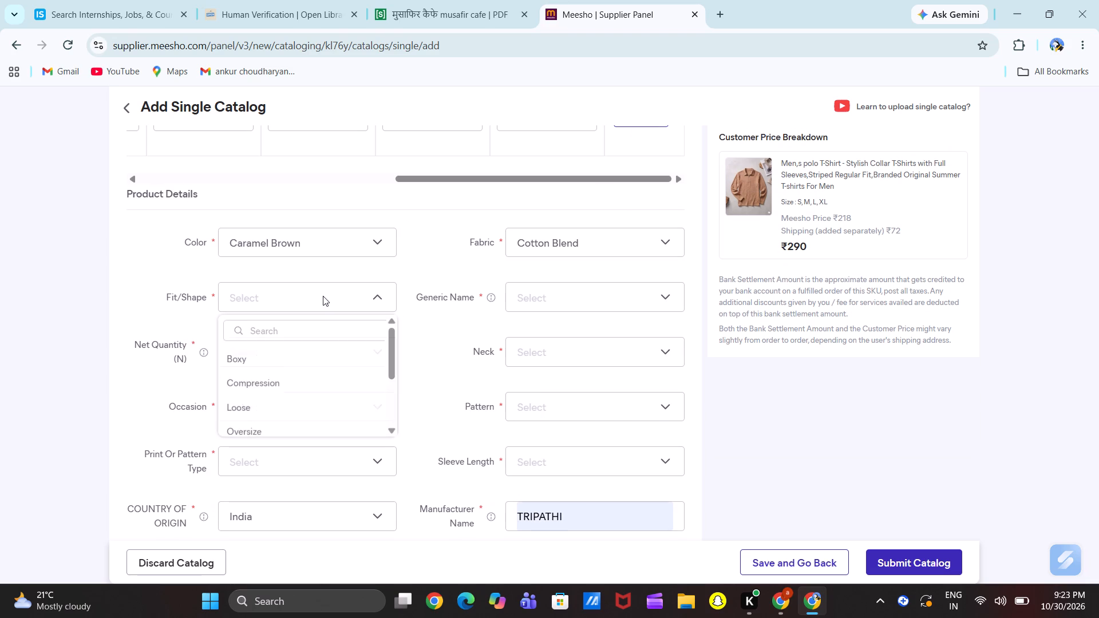
pyautogui.scroll(-1, 331, 381)
pyautogui.click(278, 397)
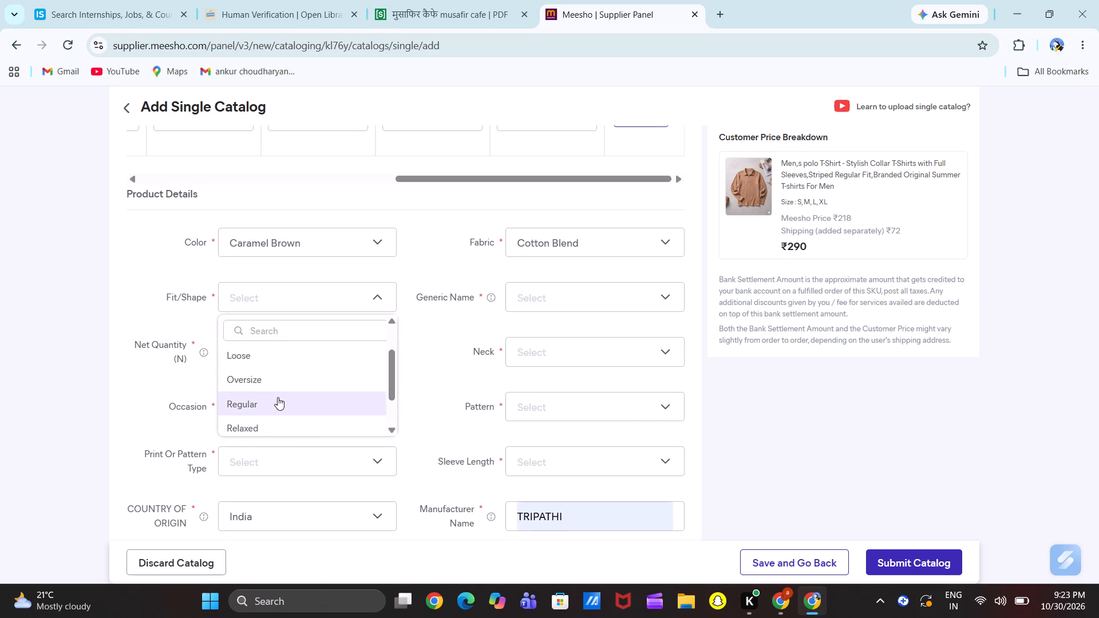
pyautogui.click(543, 302)
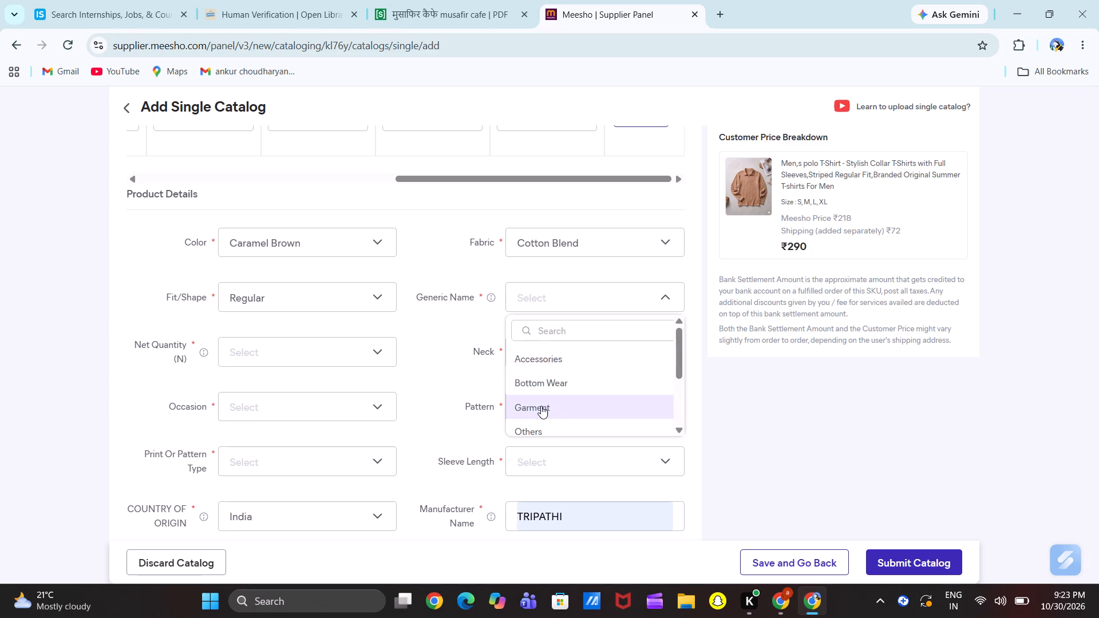
pyautogui.scroll(-1, 541, 406)
pyautogui.hscroll(-1, 541, 406)
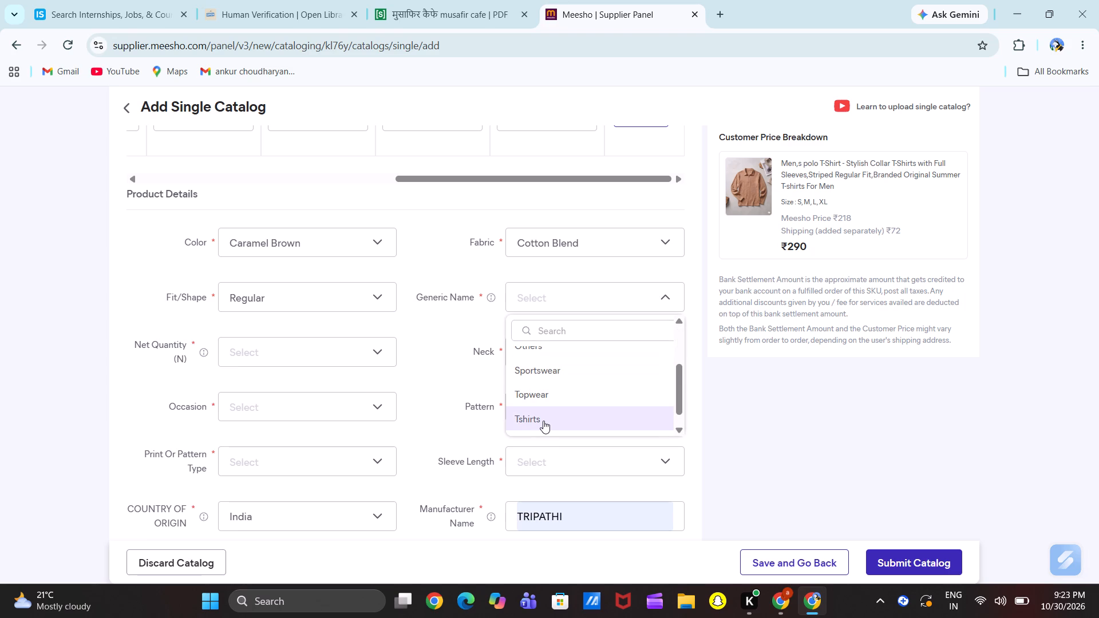
pyautogui.click(544, 422)
# Set Product 6's net quantity to 1 and its neck to Polo.
pyautogui.click(306, 344)
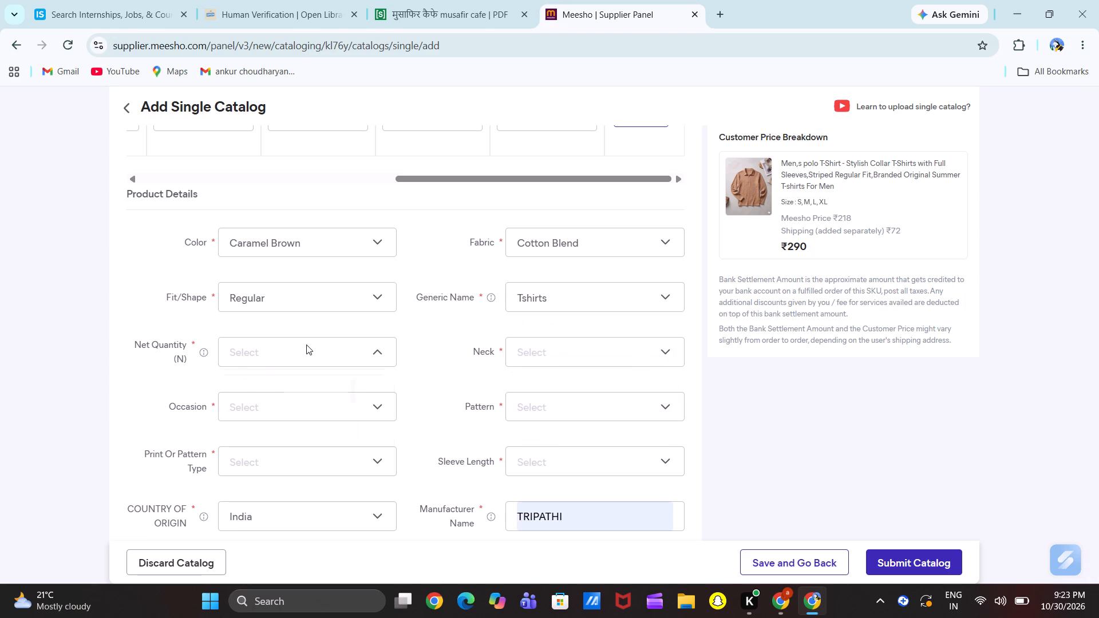
pyautogui.click(264, 415)
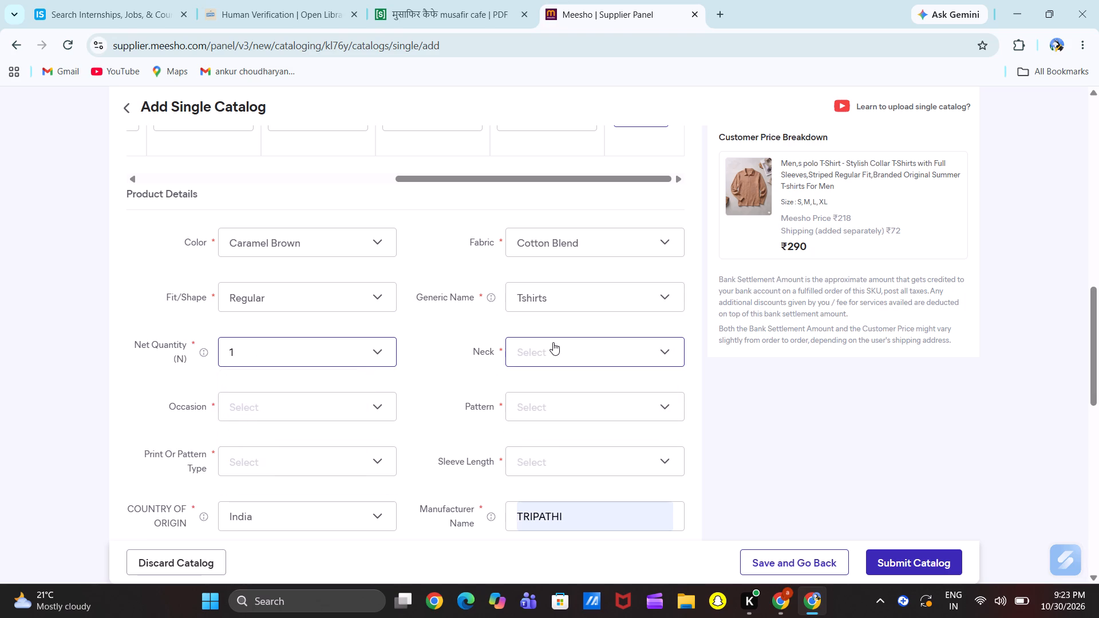
pyautogui.click(553, 342)
pyautogui.scroll(-2, 579, 430)
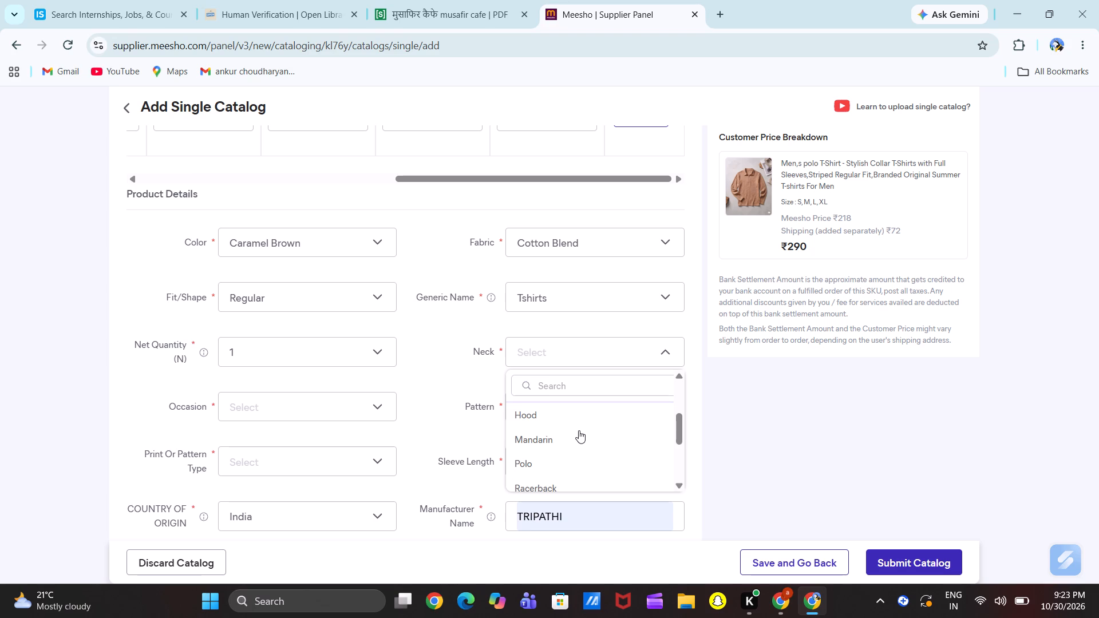
pyautogui.click(558, 442)
# Set Product 6's occasion to Casual and its pattern to Solid.
pyautogui.click(323, 402)
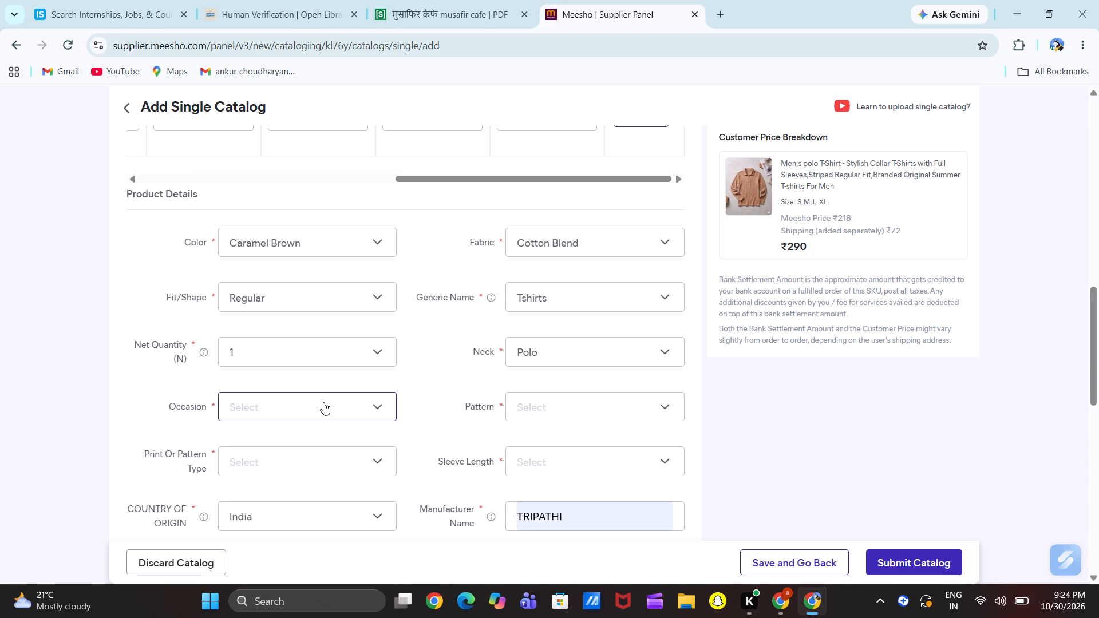
pyautogui.click(288, 504)
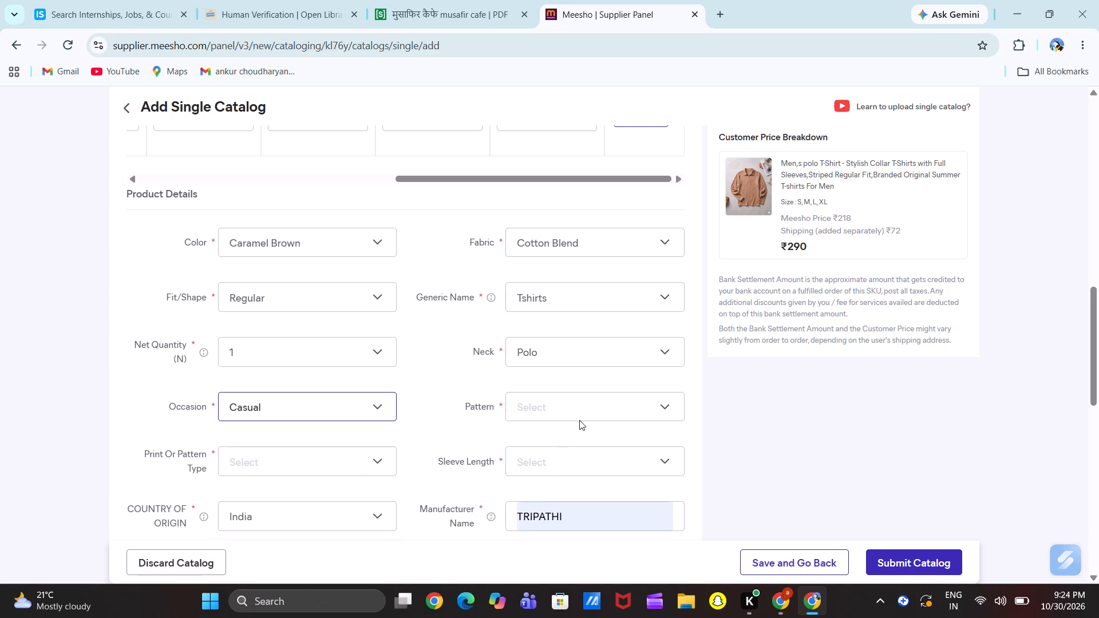
pyautogui.click(580, 412)
pyautogui.scroll(-1, 560, 509)
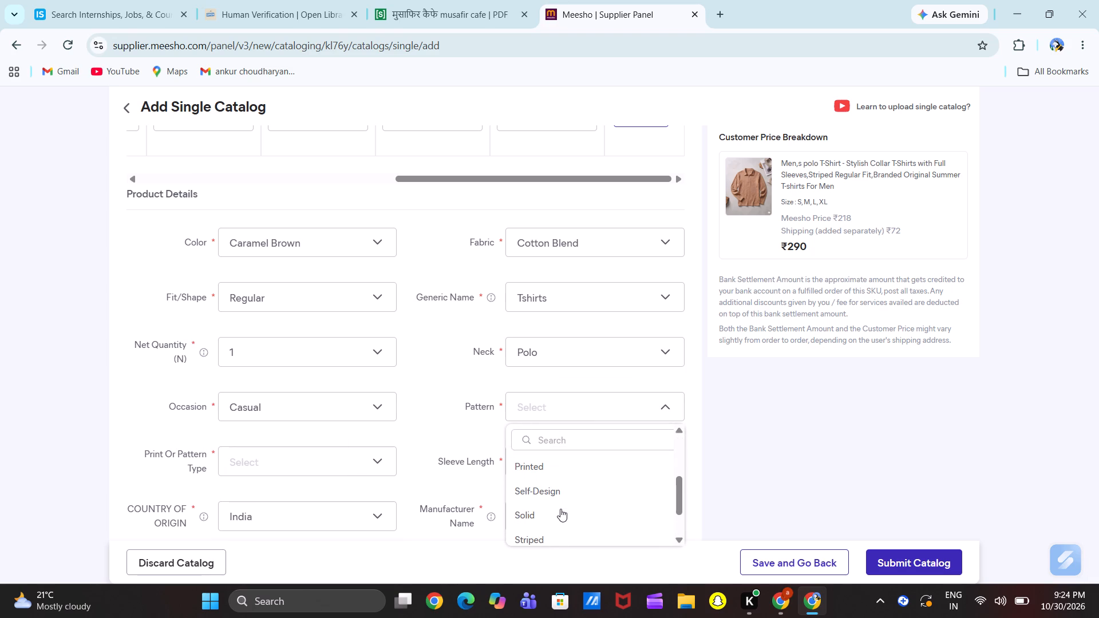
pyautogui.scroll(-1, 560, 509)
pyautogui.click(560, 509)
# Set Product 6's sleeve length to Long Sleeves.
pyautogui.scroll(-1, 442, 481)
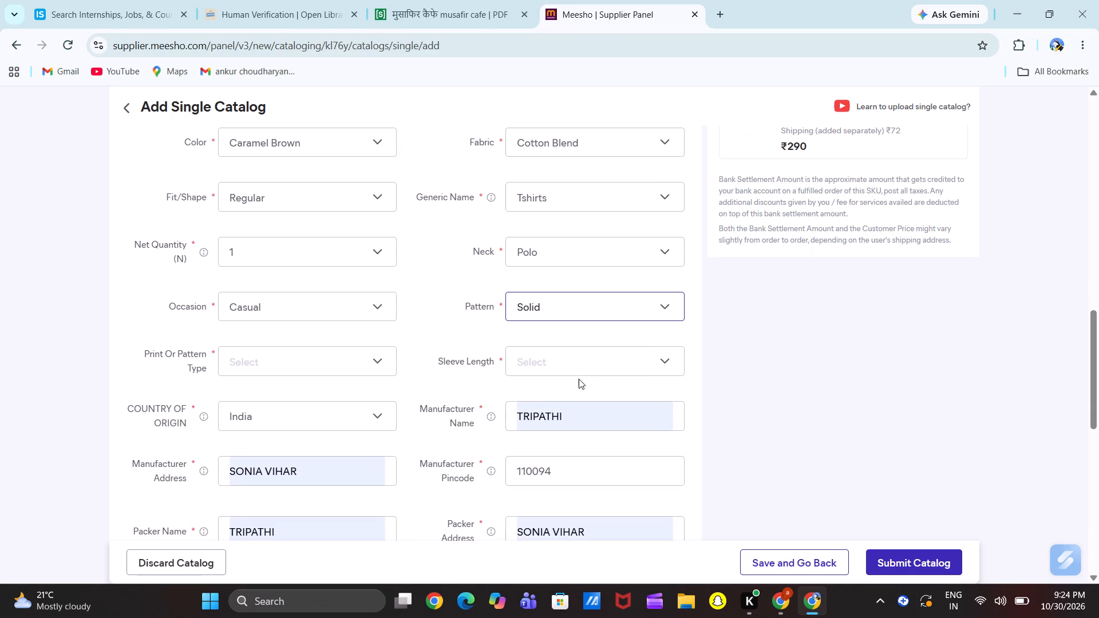
pyautogui.click(581, 371)
pyautogui.scroll(-1, 574, 486)
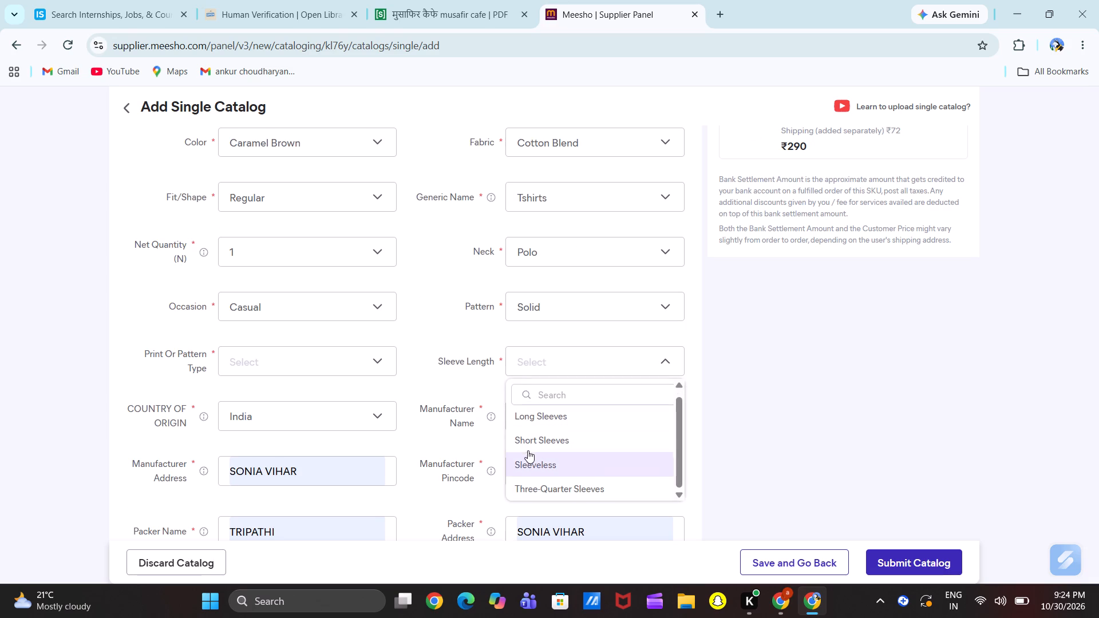
pyautogui.click(554, 419)
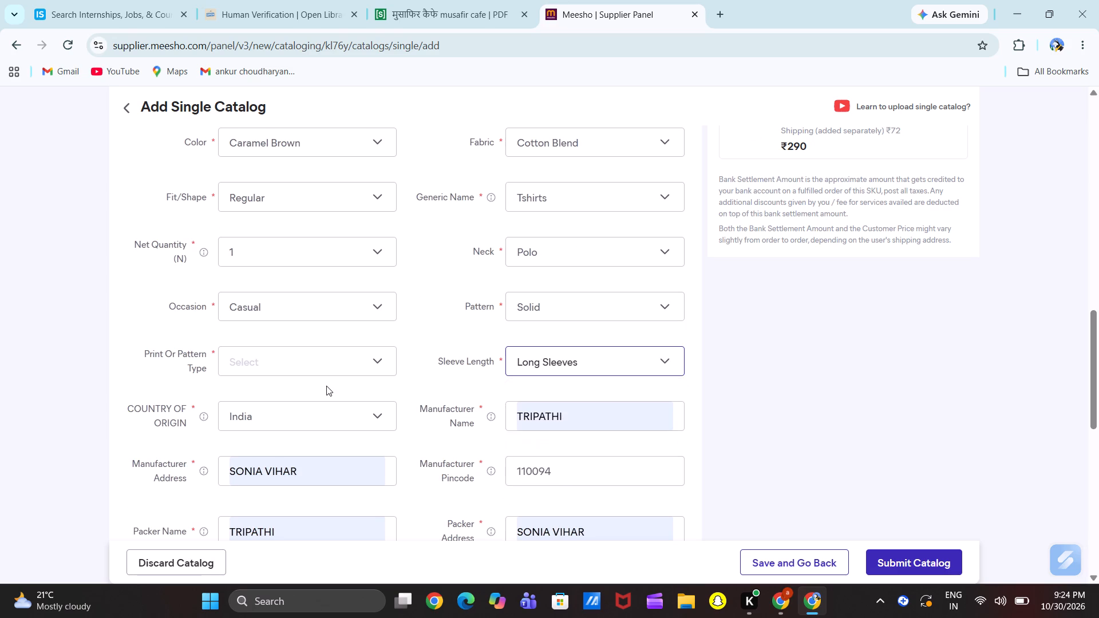
# Find and choose Solid as Product 6's print or pattern type.
pyautogui.click(268, 358)
pyautogui.scroll(-1, 276, 463)
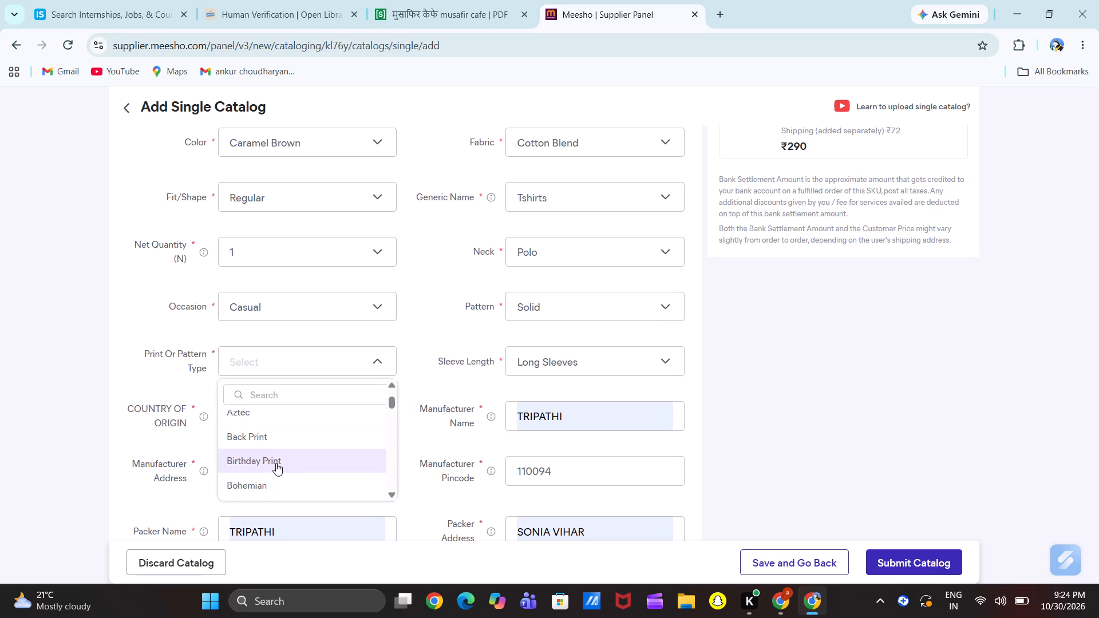
pyautogui.scroll(-3, 276, 463)
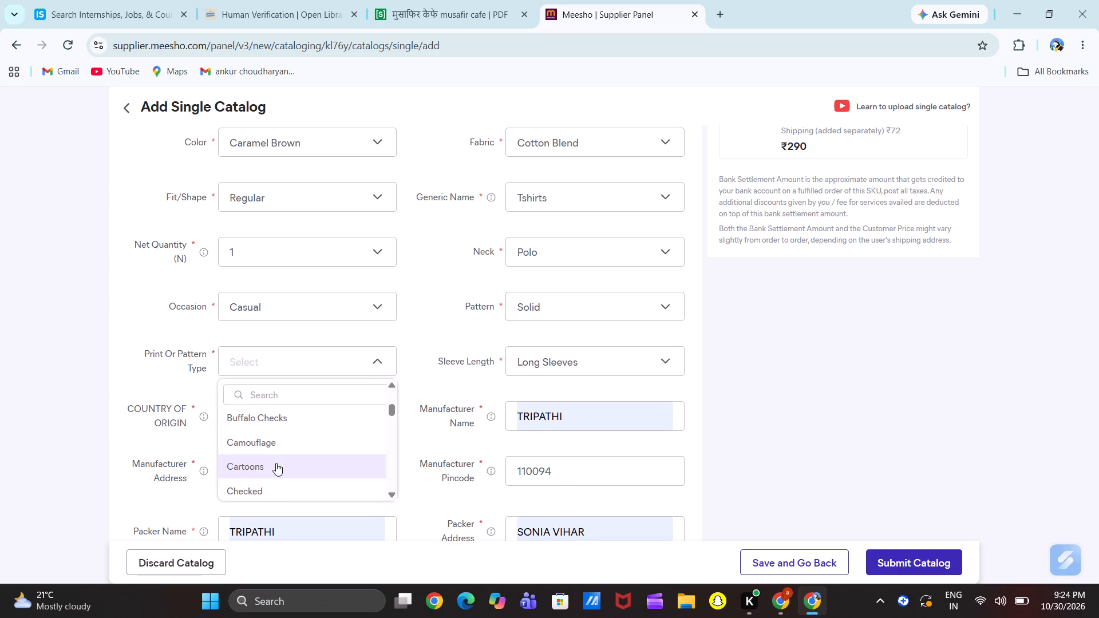
pyautogui.scroll(-1, 276, 463)
pyautogui.click(273, 392)
pyautogui.write('SO')
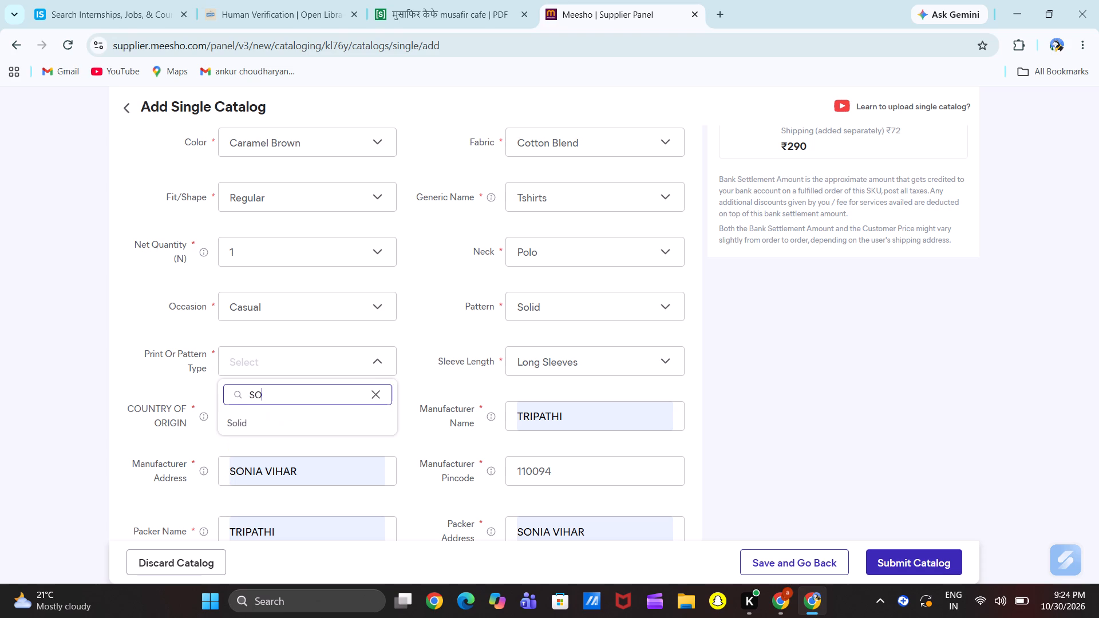
pyautogui.click(277, 417)
# Fill in Product 6's other attributes with Regular length, No Pocket and Korean style.
pyautogui.scroll(-2, 397, 431)
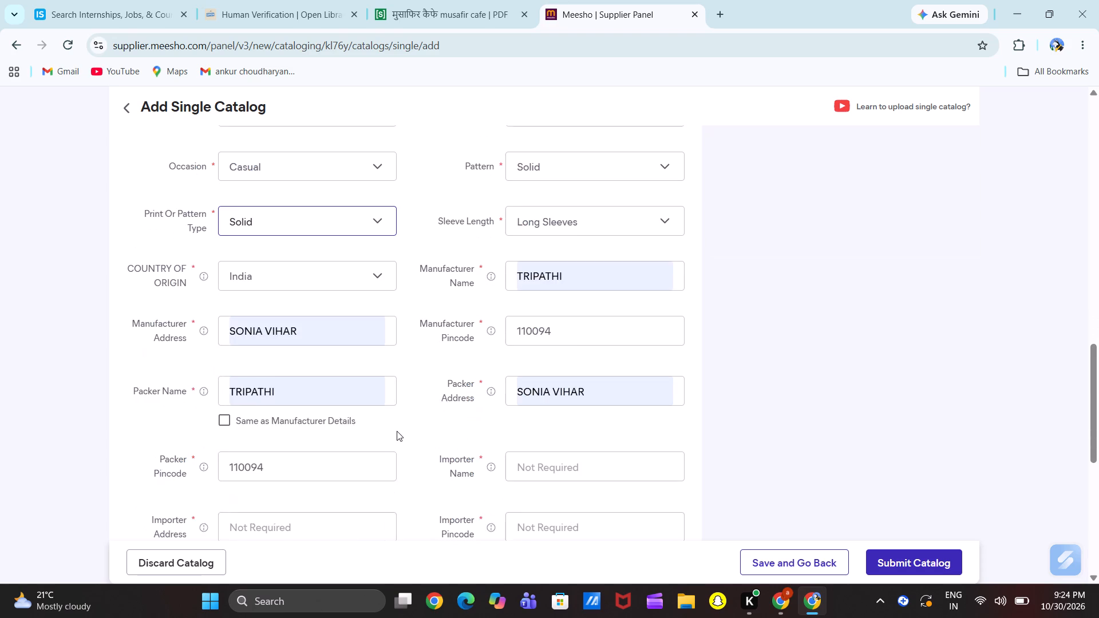
pyautogui.scroll(-2, 397, 431)
pyautogui.click(571, 417)
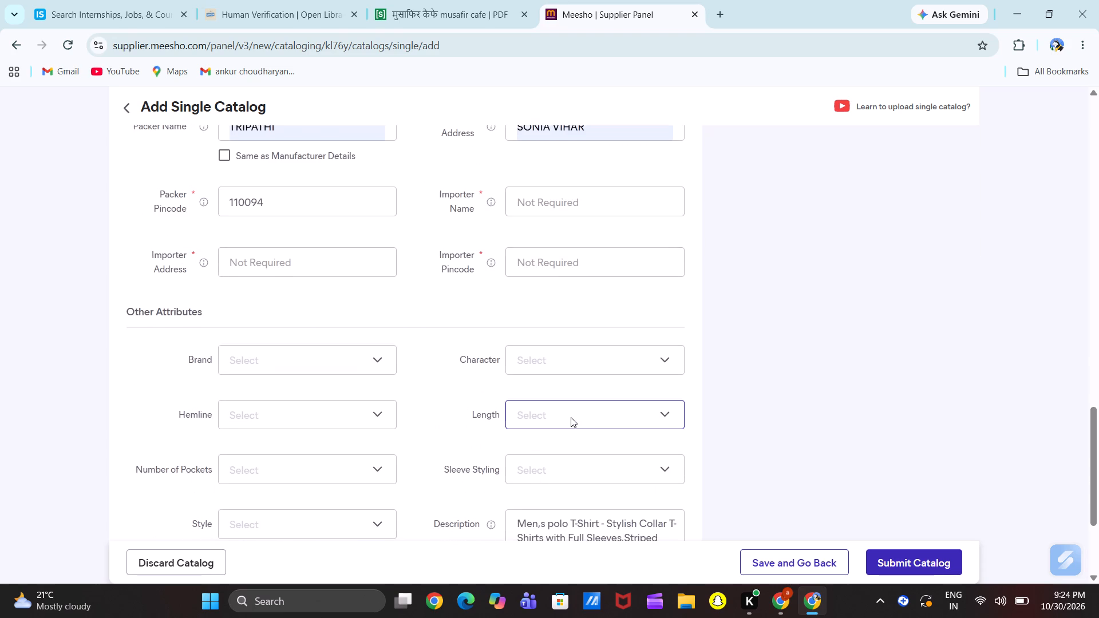
pyautogui.click(570, 513)
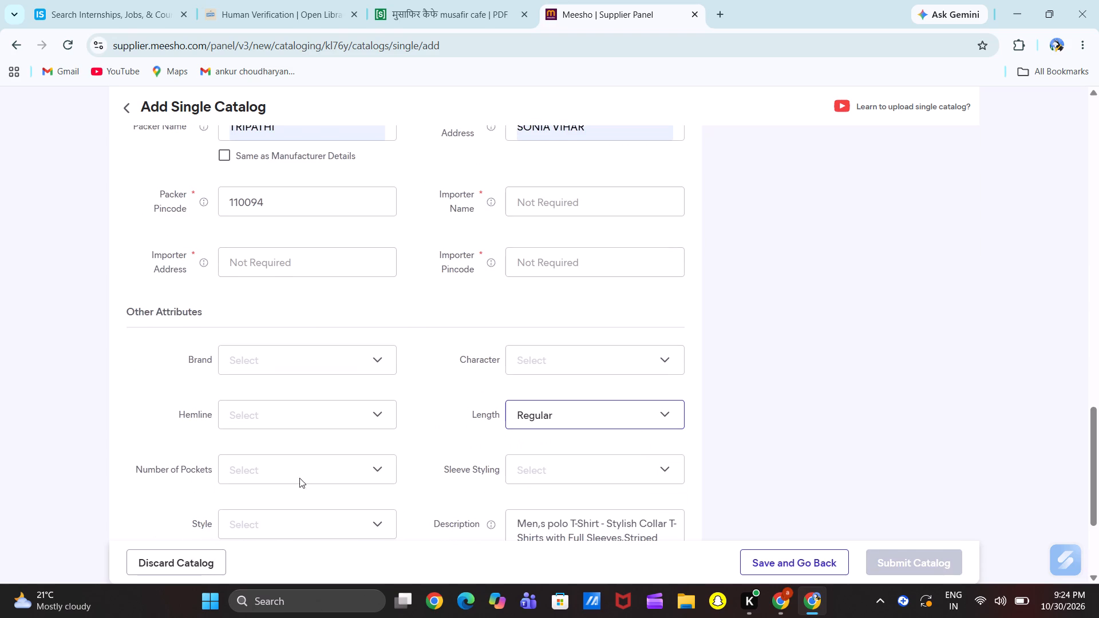
pyautogui.click(295, 474)
pyautogui.click(255, 551)
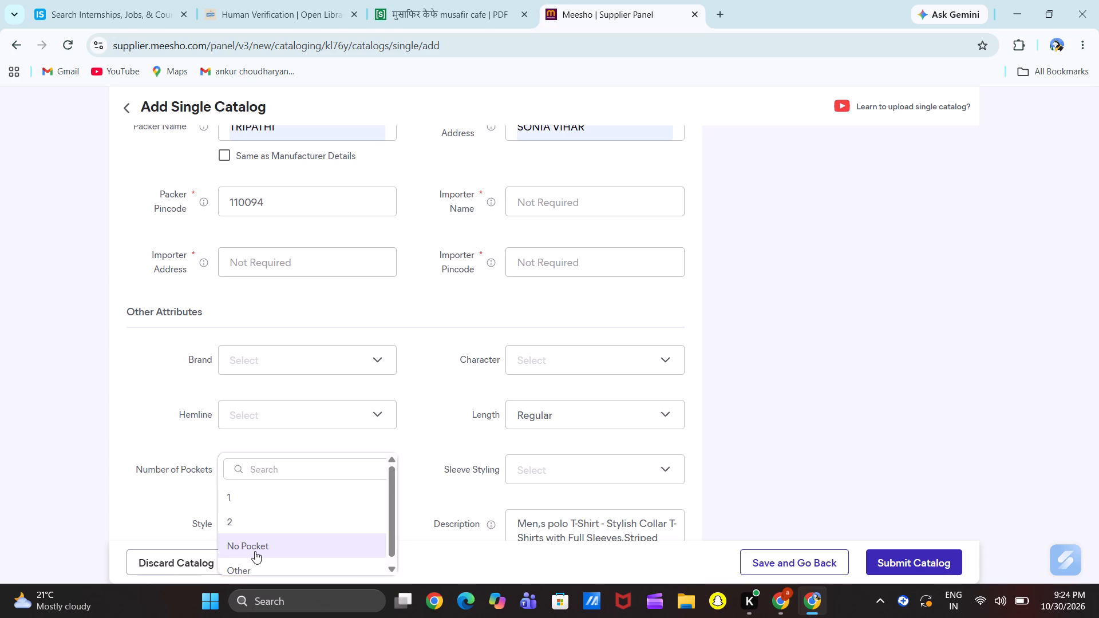
pyautogui.click(254, 522)
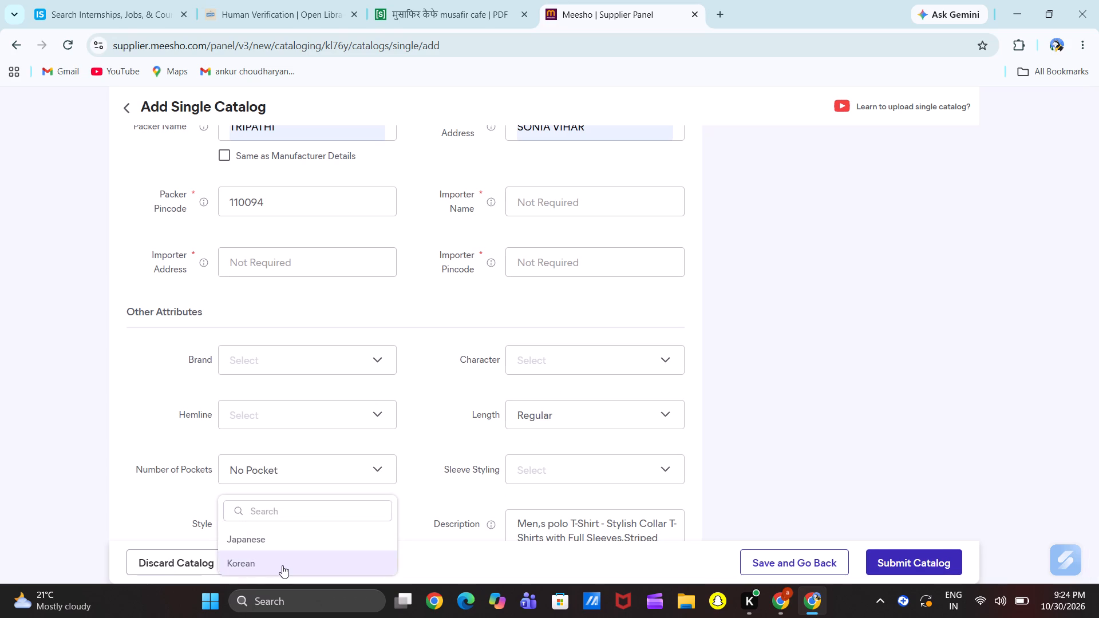
pyautogui.click(276, 563)
# Submit the completed six-product catalog and dismiss the ad campaign offer.
pyautogui.scroll(-1, 431, 517)
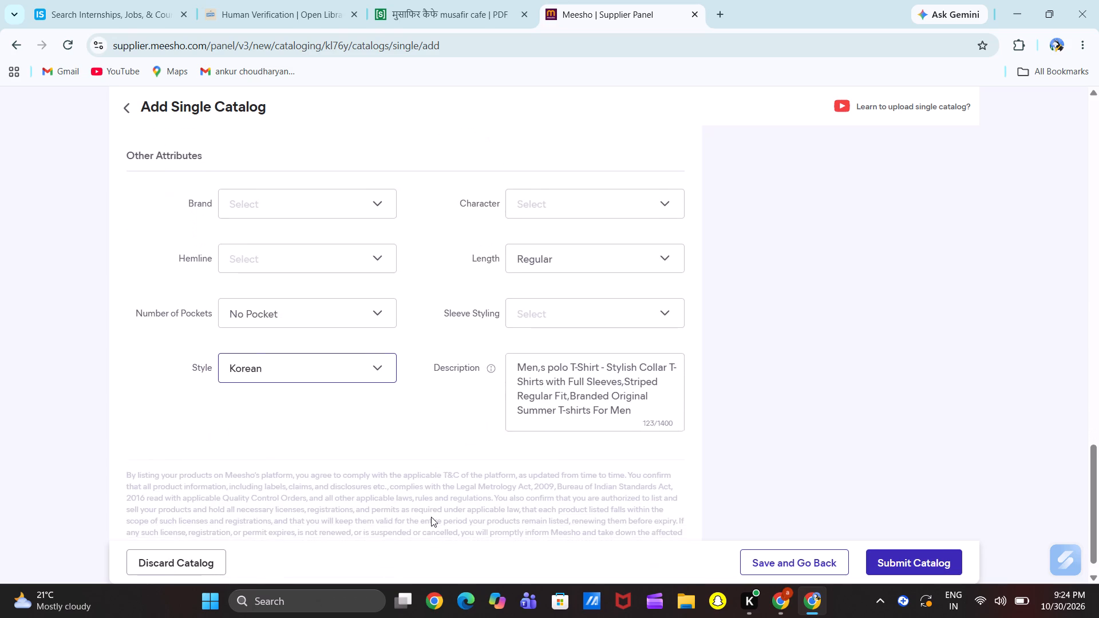
pyautogui.scroll(8, 431, 517)
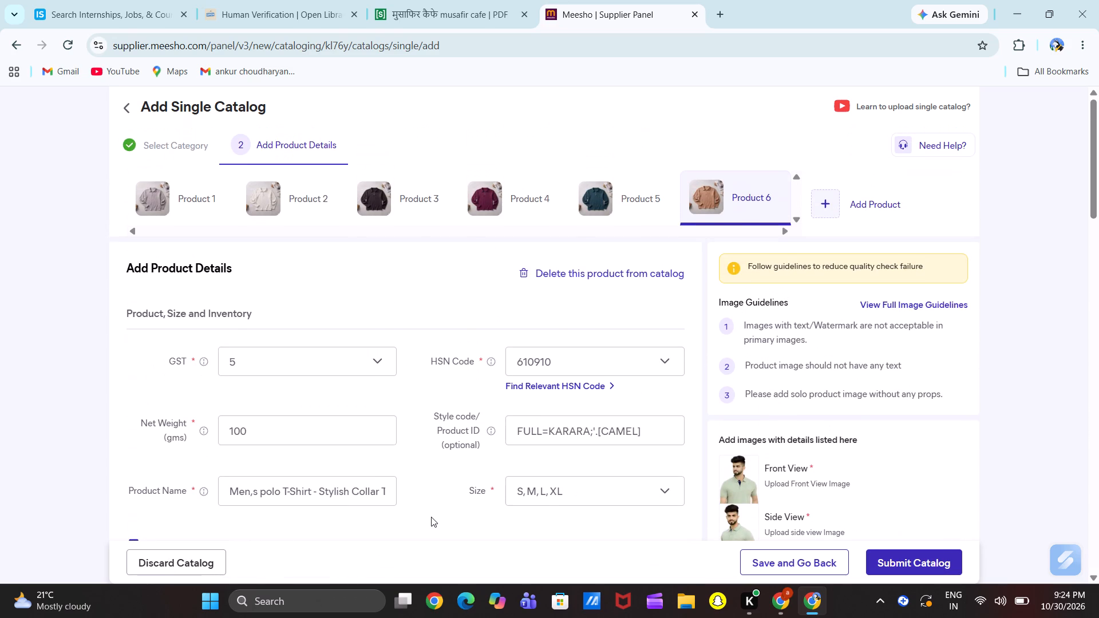
pyautogui.click(903, 557)
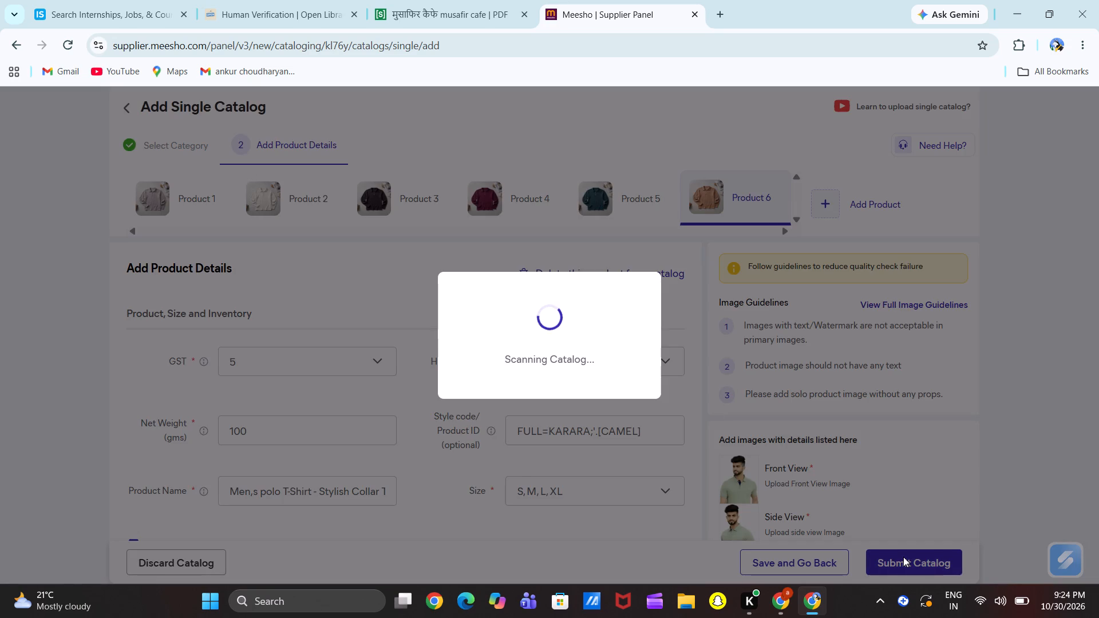
pyautogui.click(667, 362)
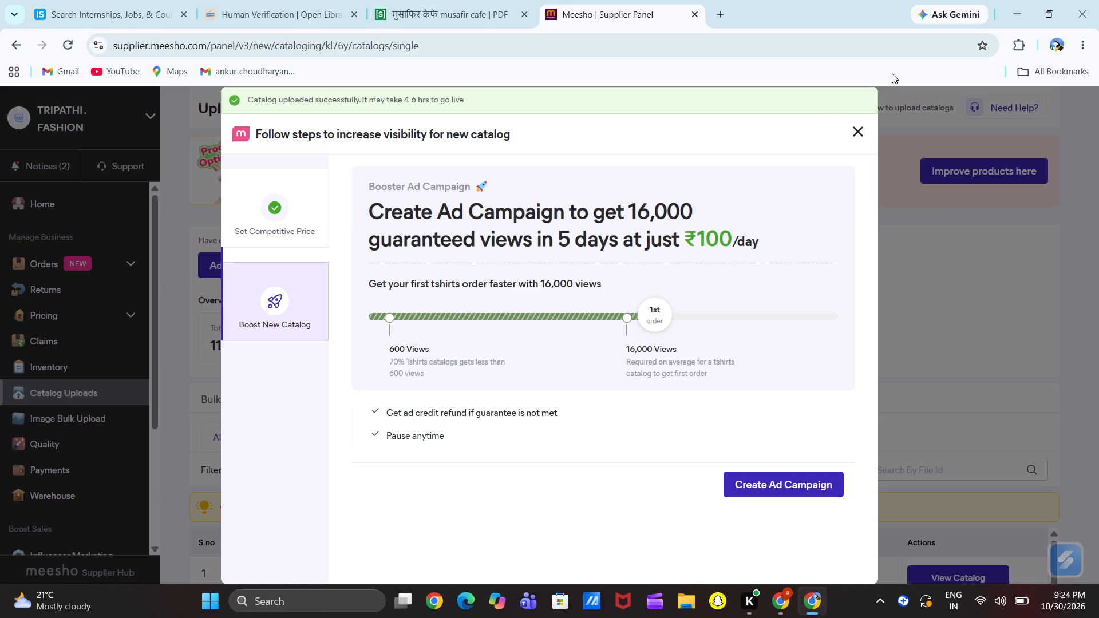
pyautogui.click(857, 125)
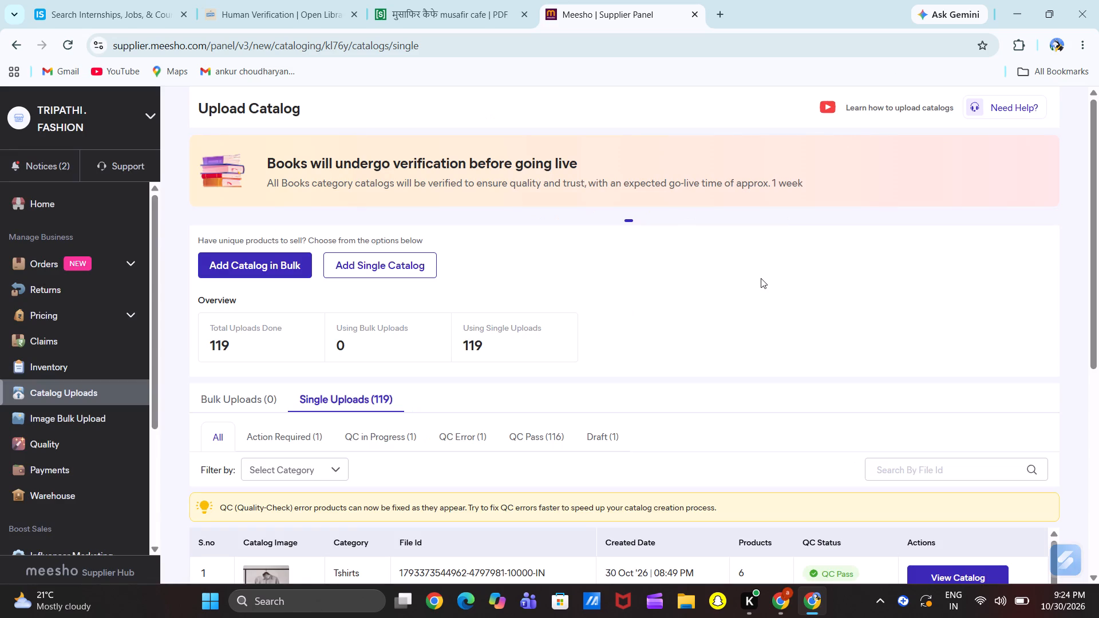
# Filter the single uploads to drafts and open the remaining T-shirt catalog for editing.
pyautogui.scroll(-1, 669, 357)
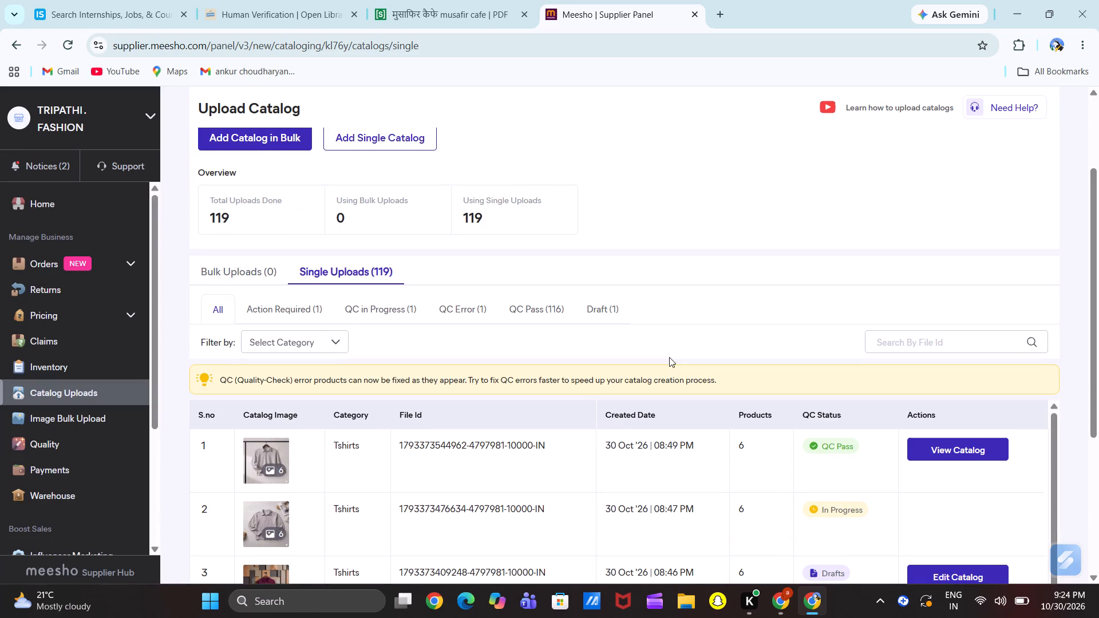
pyautogui.scroll(-1, 669, 357)
pyautogui.click(605, 303)
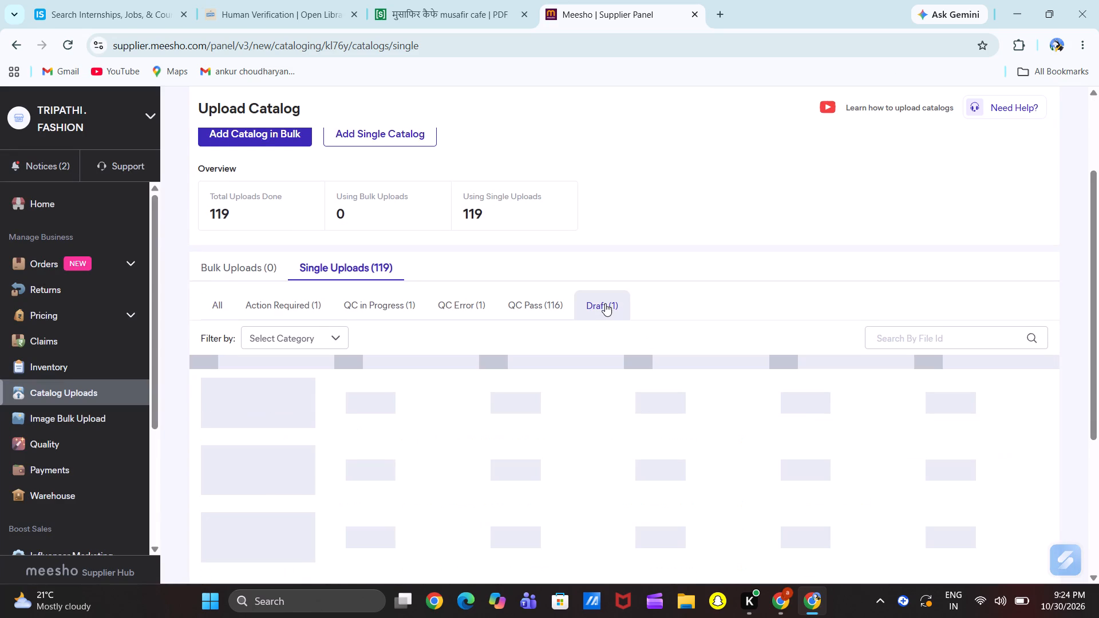
pyautogui.click(966, 403)
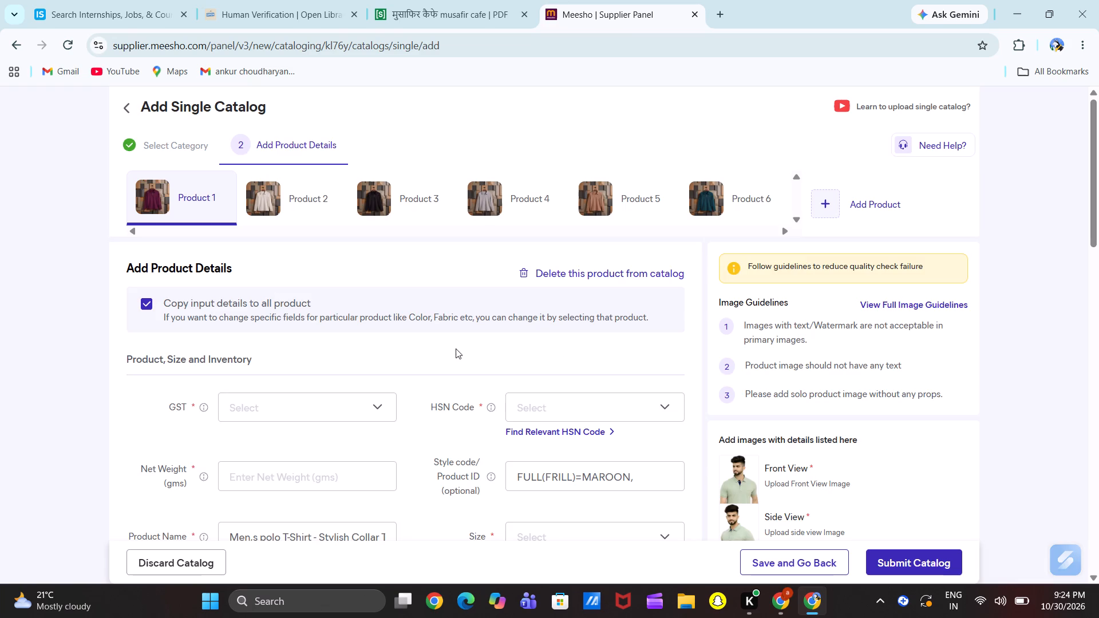
# Set Product 1's GST to 5 and its HSN code to 610910.
pyautogui.click(252, 397)
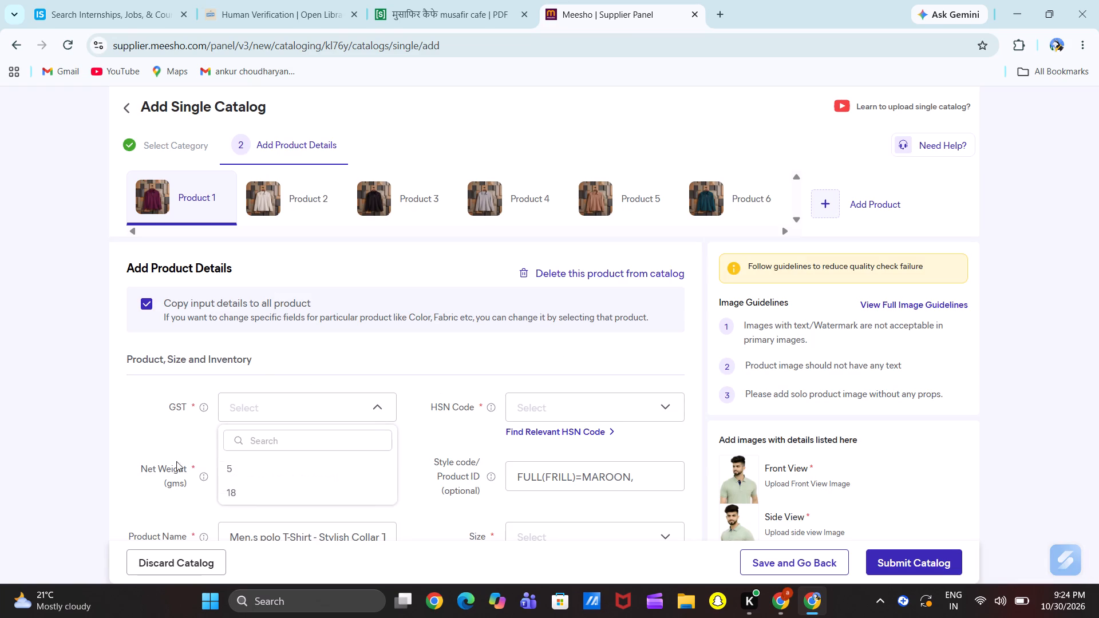
pyautogui.click(263, 472)
pyautogui.click(570, 405)
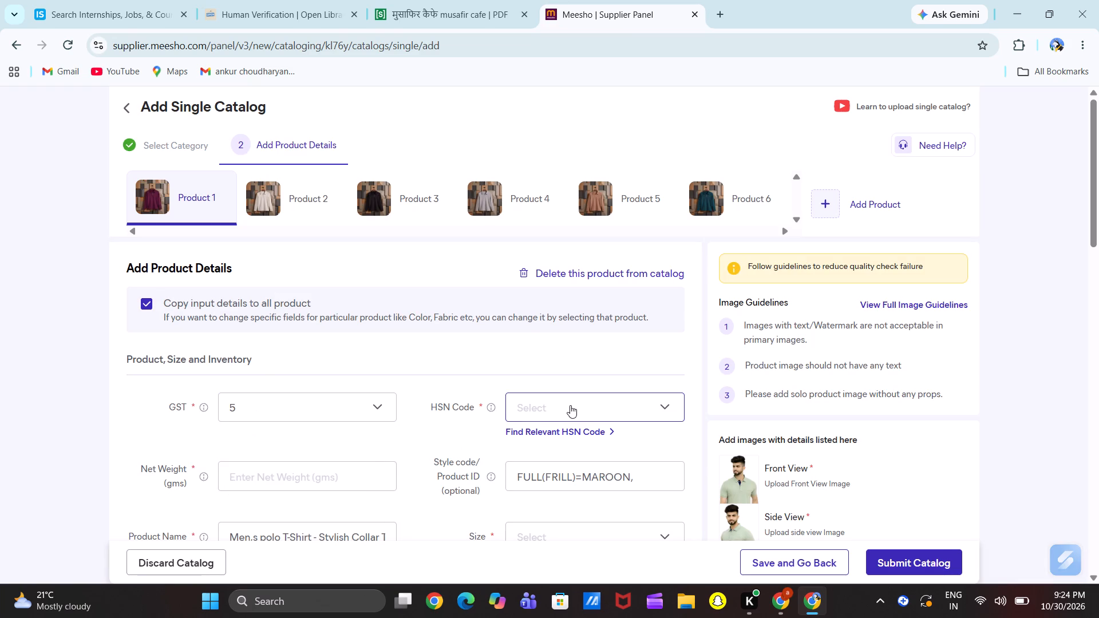
pyautogui.click(554, 532)
# Select sizes S, M, L and XL for Product 1 and apply the selection.
pyautogui.scroll(-2, 404, 507)
pyautogui.click(561, 330)
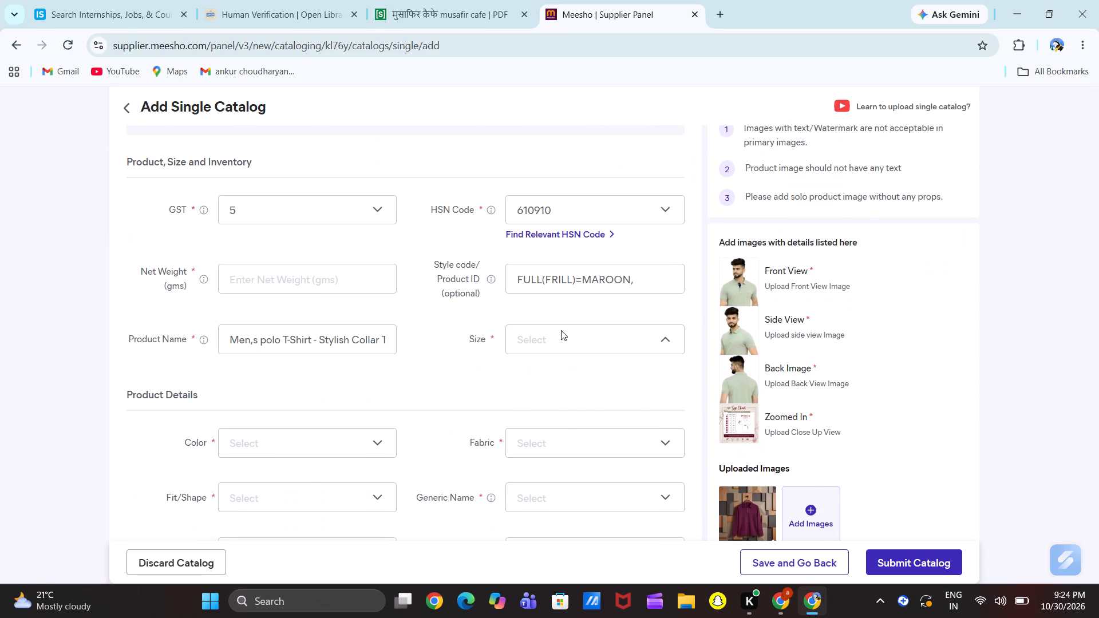
pyautogui.click(622, 379)
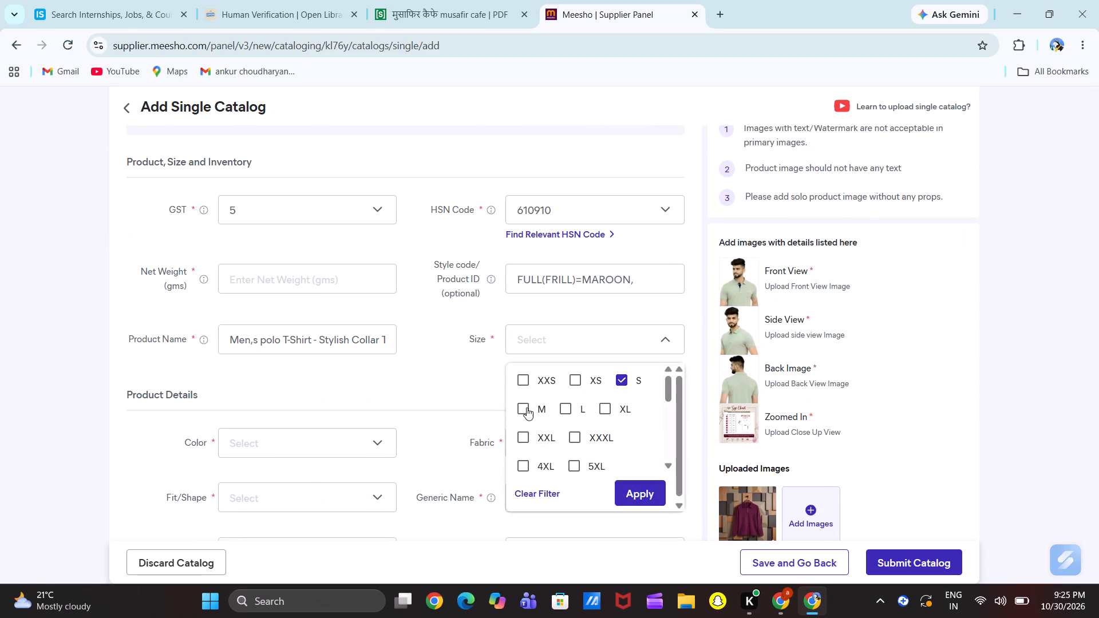
pyautogui.click(528, 407)
pyautogui.click(565, 405)
pyautogui.click(616, 410)
pyautogui.click(600, 406)
pyautogui.click(639, 488)
# Set Product 1's Meesho price to 221 and its wrong/defective returns price to 220 in the S row.
pyautogui.scroll(-2, 452, 430)
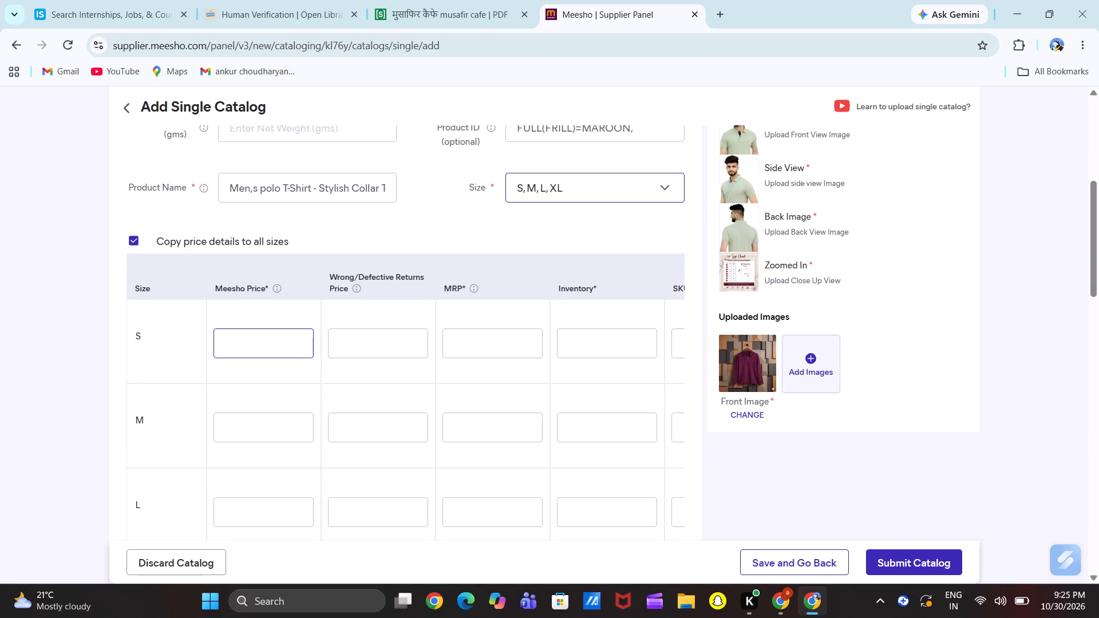
pyautogui.click(255, 334)
pyautogui.write('221')
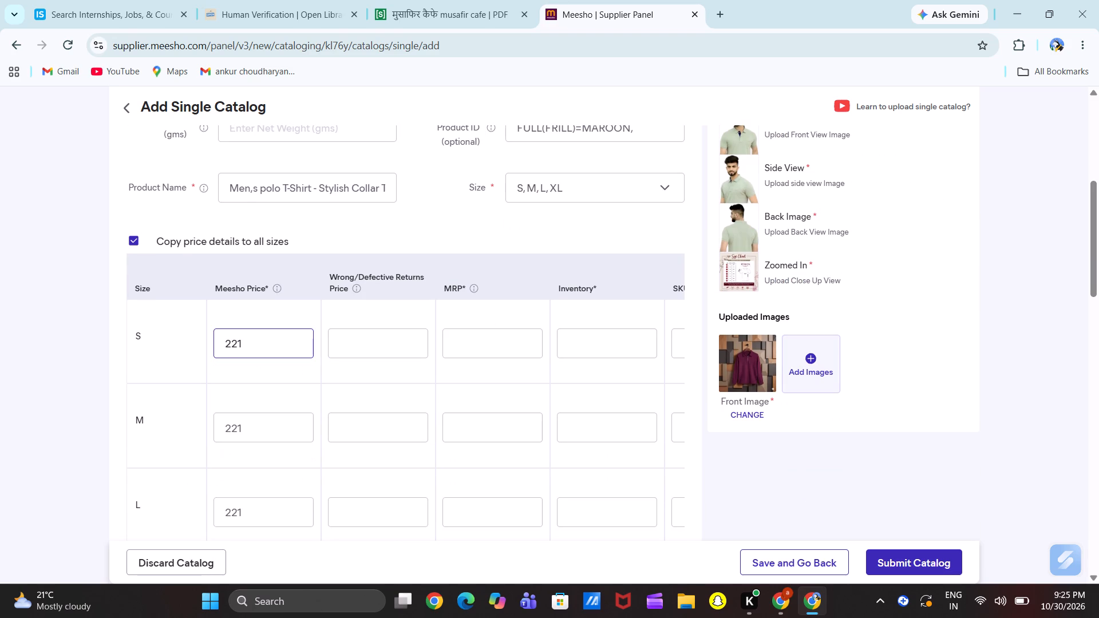
pyautogui.click(345, 339)
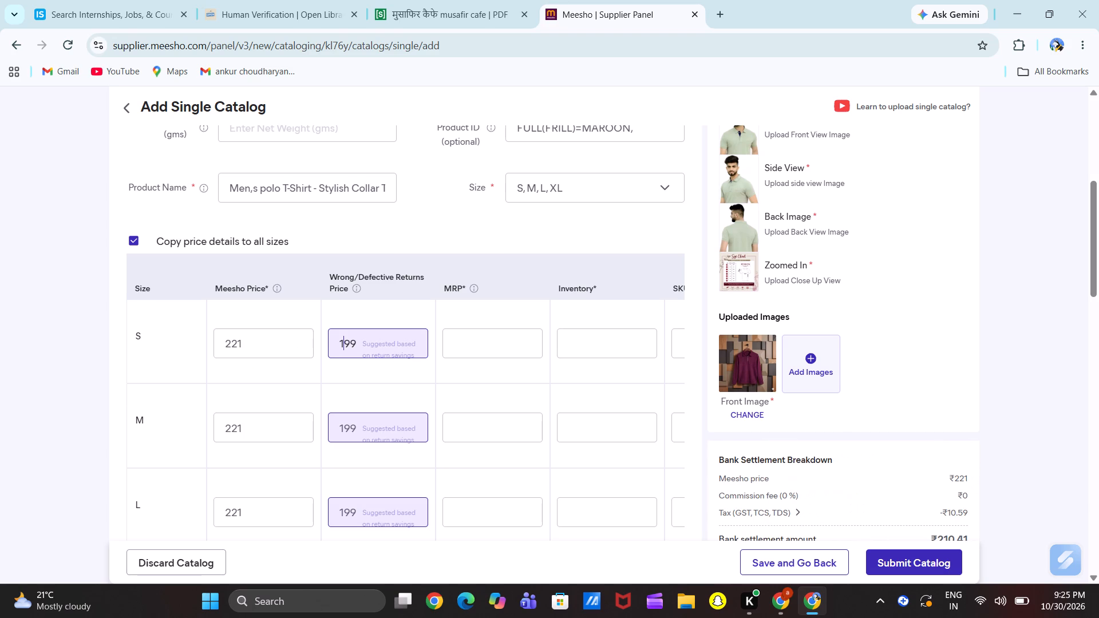
pyautogui.click(353, 340)
pyautogui.press('BackSpace')
pyautogui.press('BackSpace')
pyautogui.press('BackSpace')
pyautogui.press('BackSpace')
pyautogui.write('220')
# Set Product 1's MRP to 799 in the S row.
pyautogui.click(469, 344)
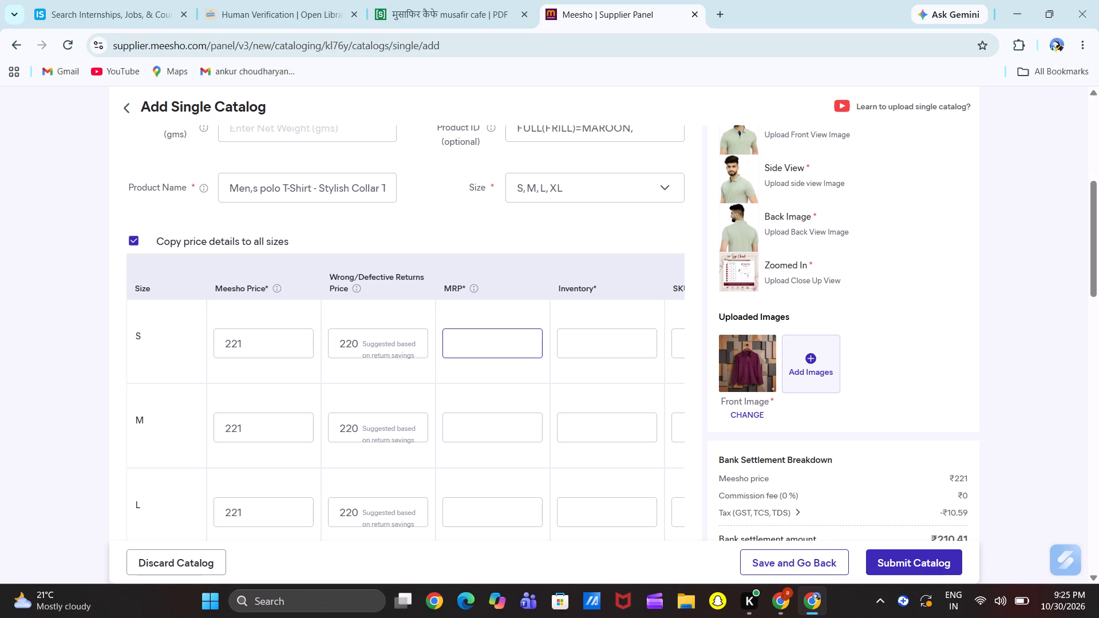
pyautogui.write('1999')
pyautogui.press('BackSpace')
pyautogui.press('BackSpace')
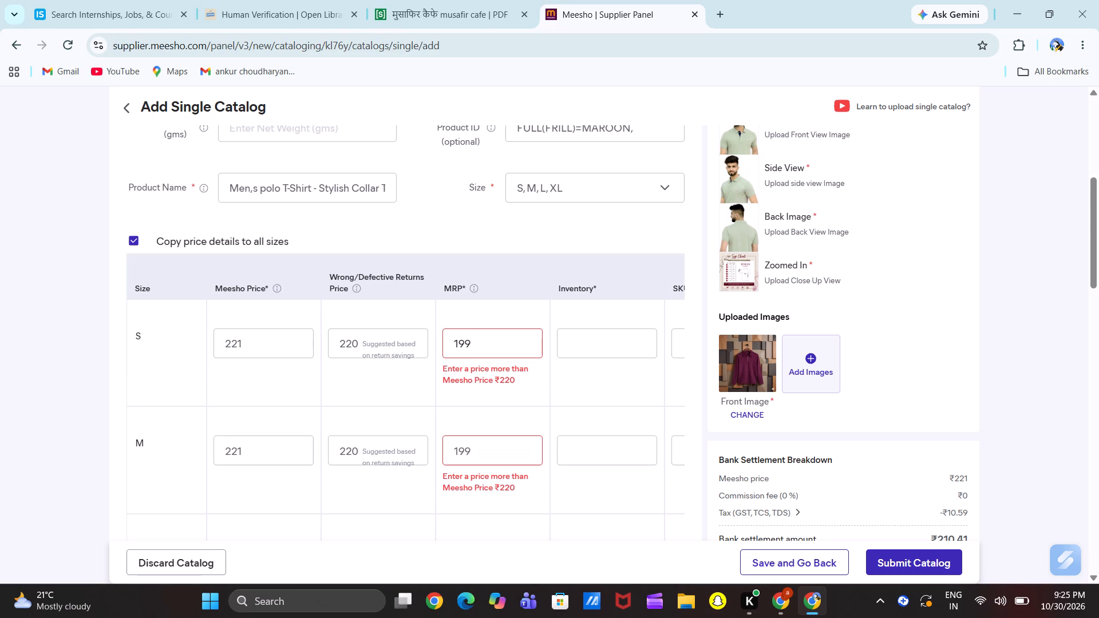
pyautogui.press('BackSpace')
pyautogui.press('BackSpace')
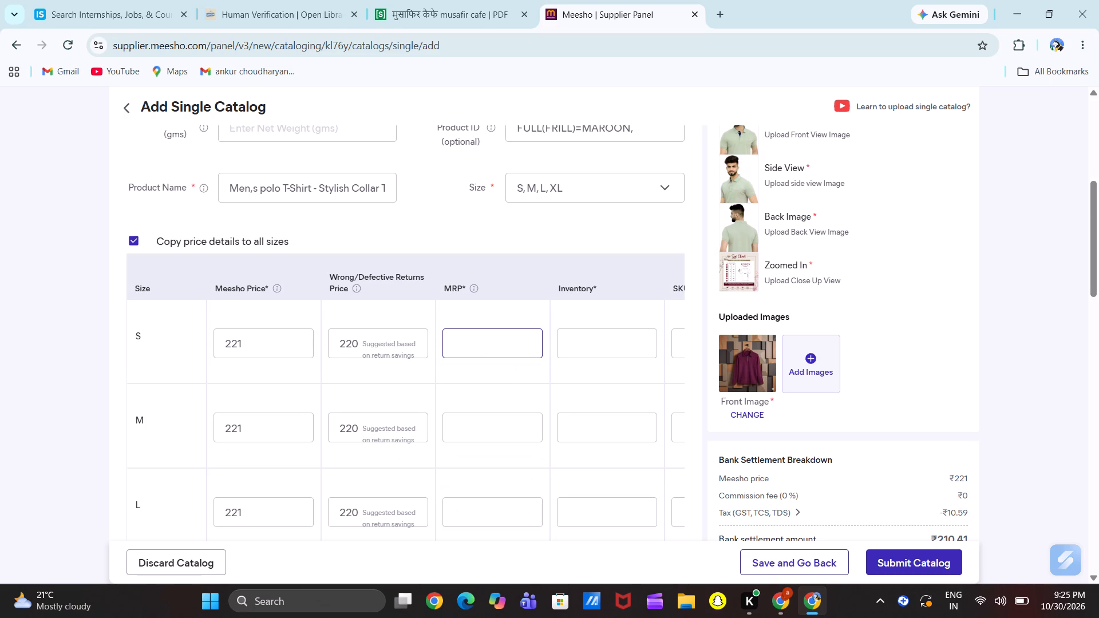
pyautogui.write('799')
# Enter an inventory of 100 for each of Product 1's sizes S, M, L and XL.
pyautogui.click(583, 340)
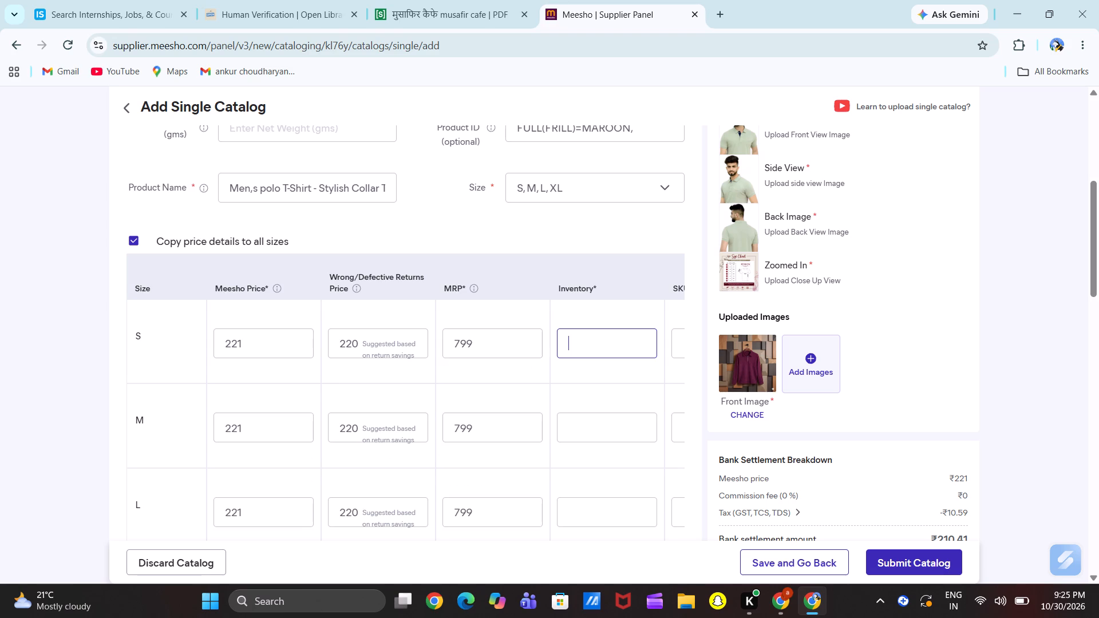
pyautogui.write('100')
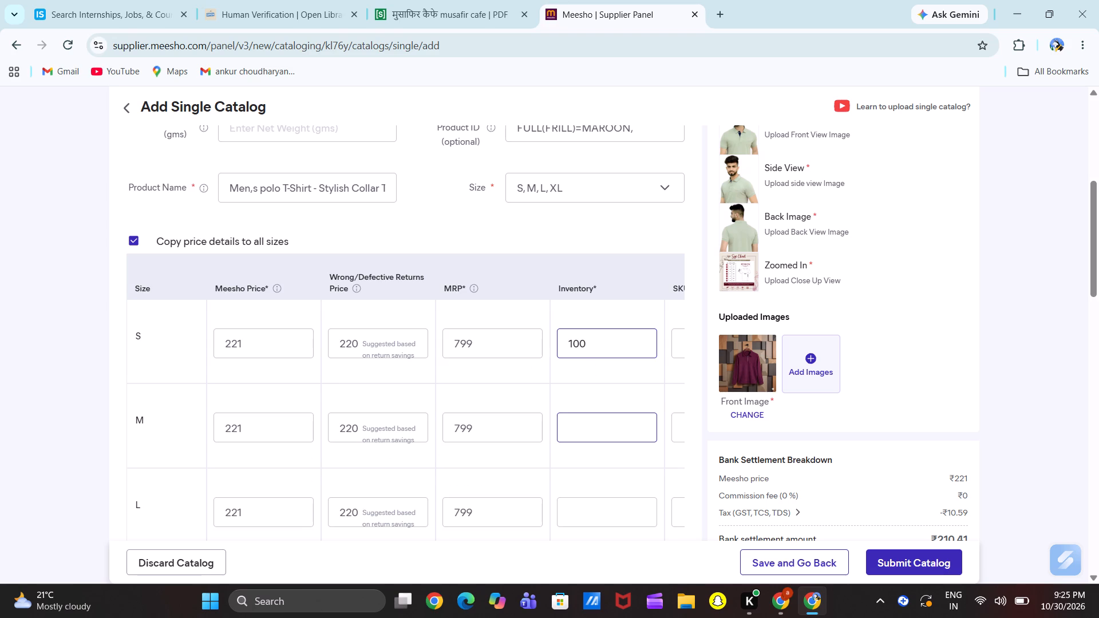
pyautogui.click(616, 425)
pyautogui.write('100')
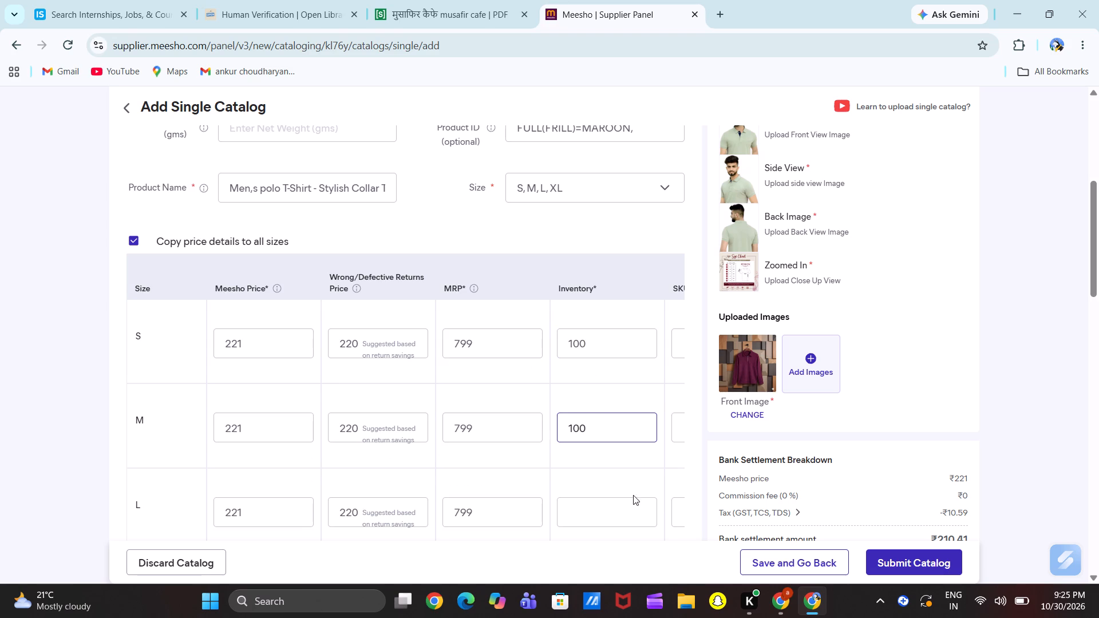
pyautogui.click(633, 502)
pyautogui.write('100')
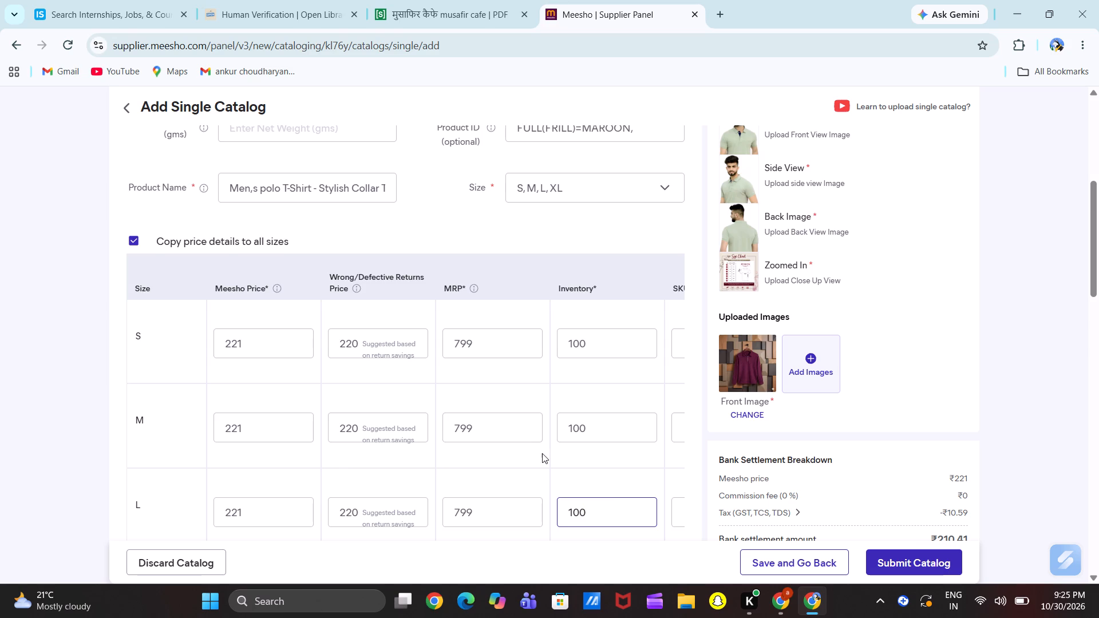
pyautogui.scroll(-2, 542, 453)
pyautogui.click(589, 454)
pyautogui.write('100')
# Set Product 1's chest size to 36 inches for S and 38 inches for M.
pyautogui.hscroll(-6, 570, 425)
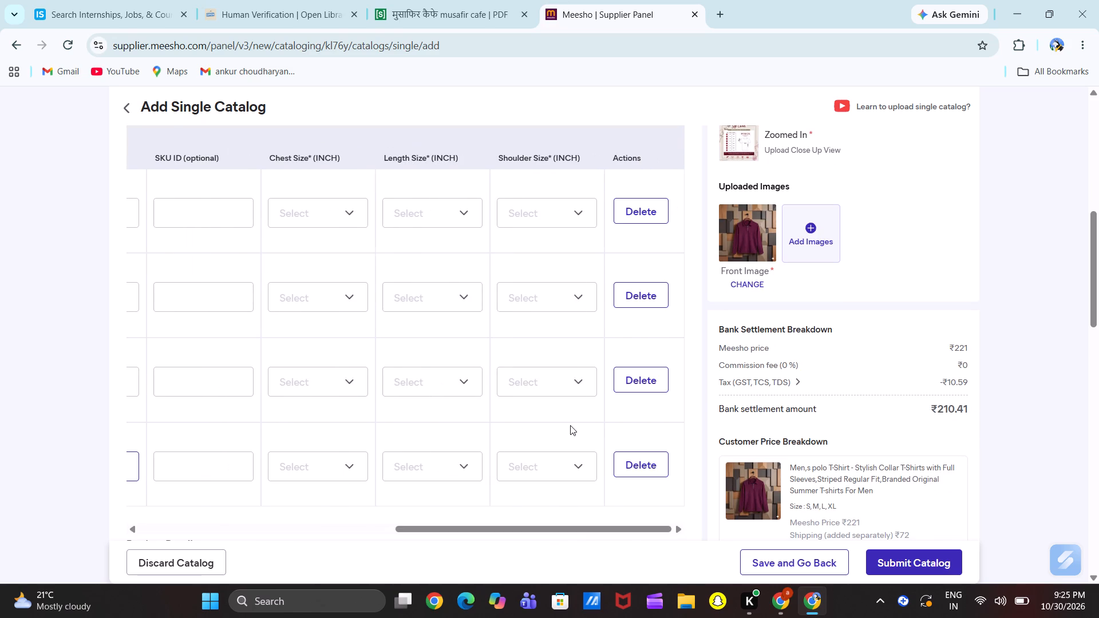
pyautogui.click(306, 209)
pyautogui.scroll(-1, 335, 327)
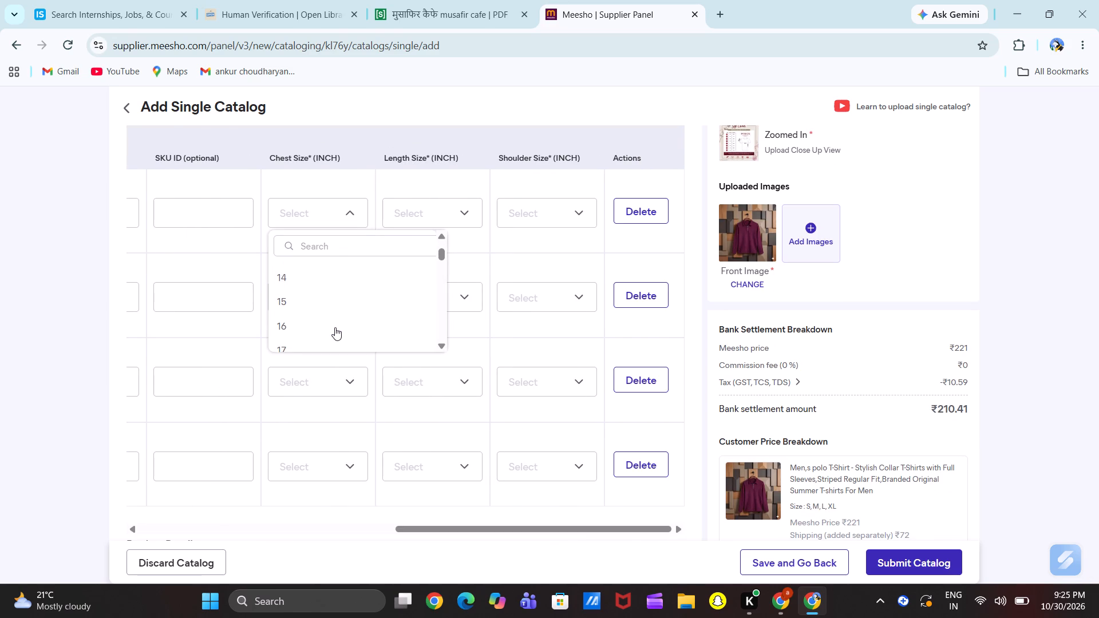
pyautogui.scroll(-4, 335, 327)
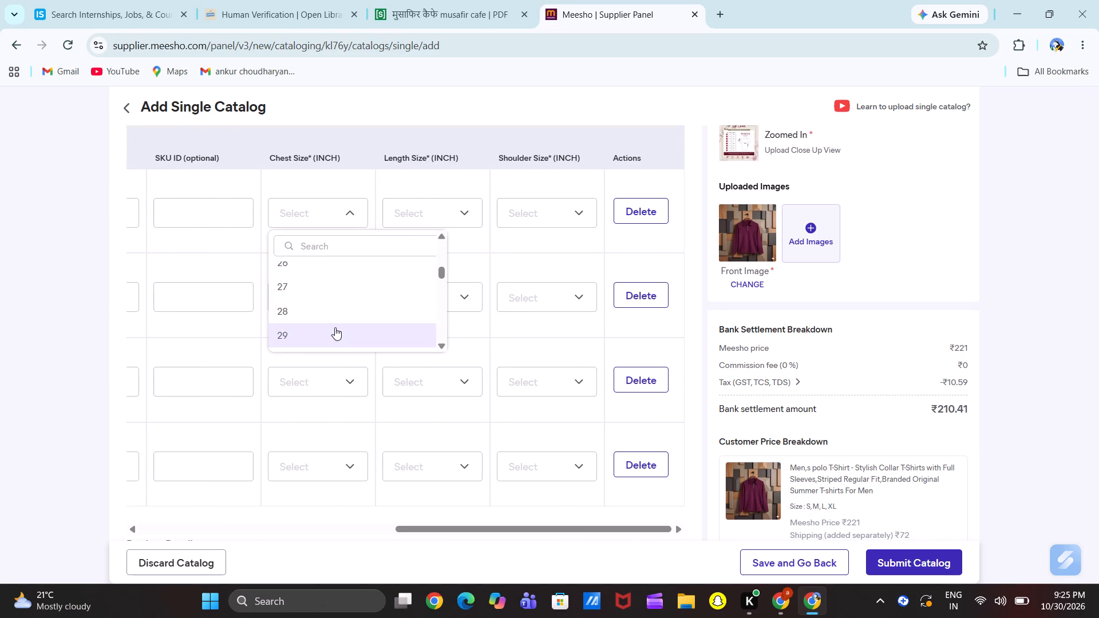
pyautogui.scroll(-4, 335, 327)
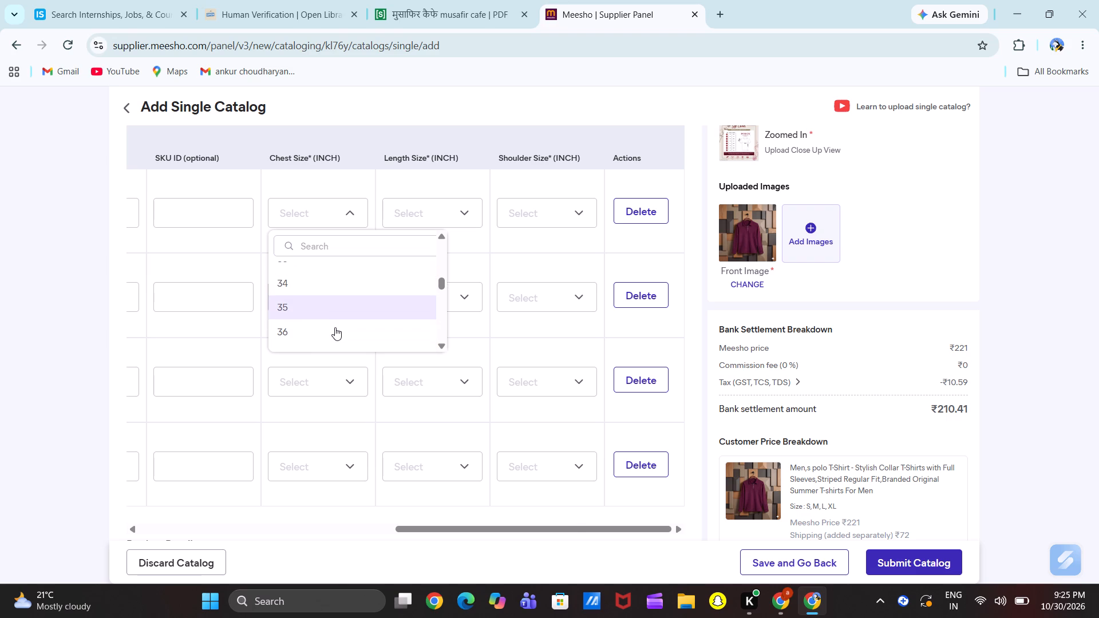
pyautogui.rightClick(335, 327)
pyautogui.click(313, 328)
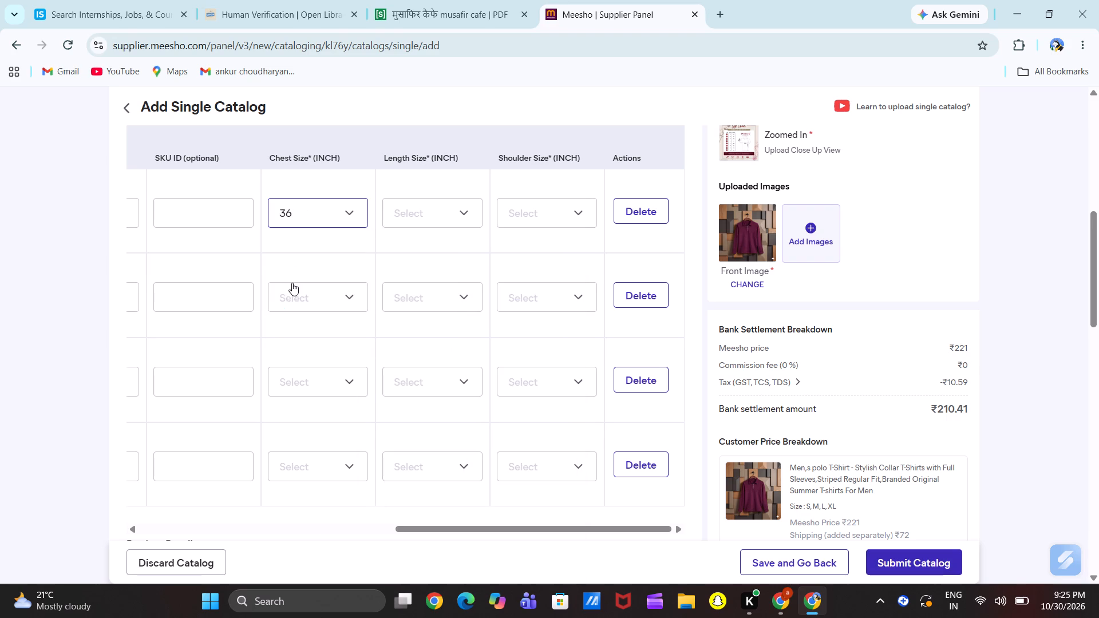
pyautogui.click(307, 294)
pyautogui.scroll(-1, 330, 369)
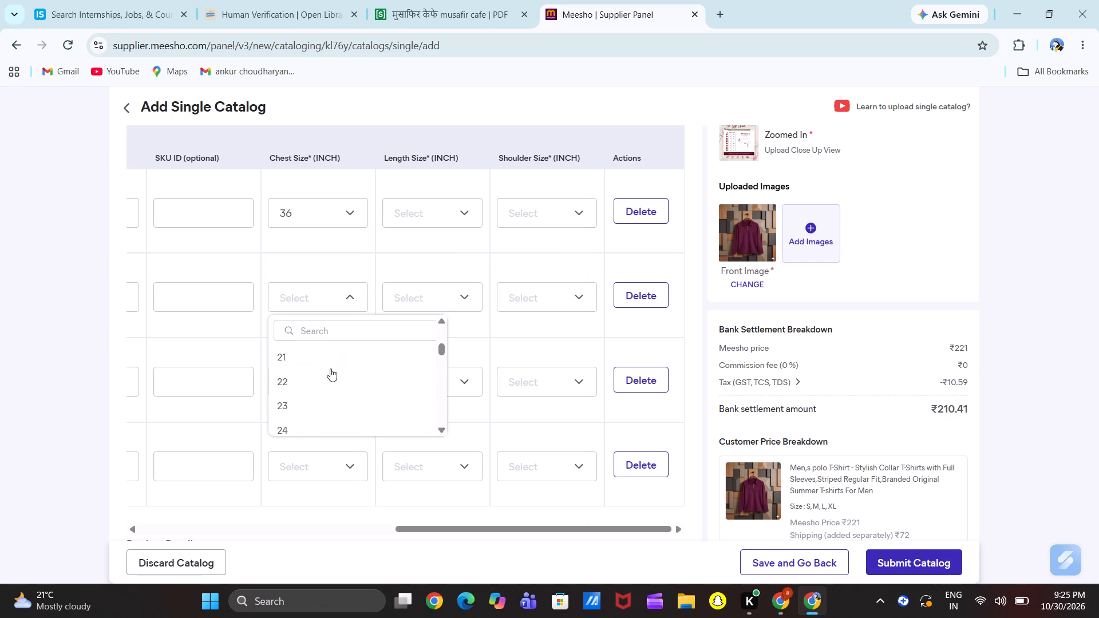
pyautogui.scroll(-3, 330, 369)
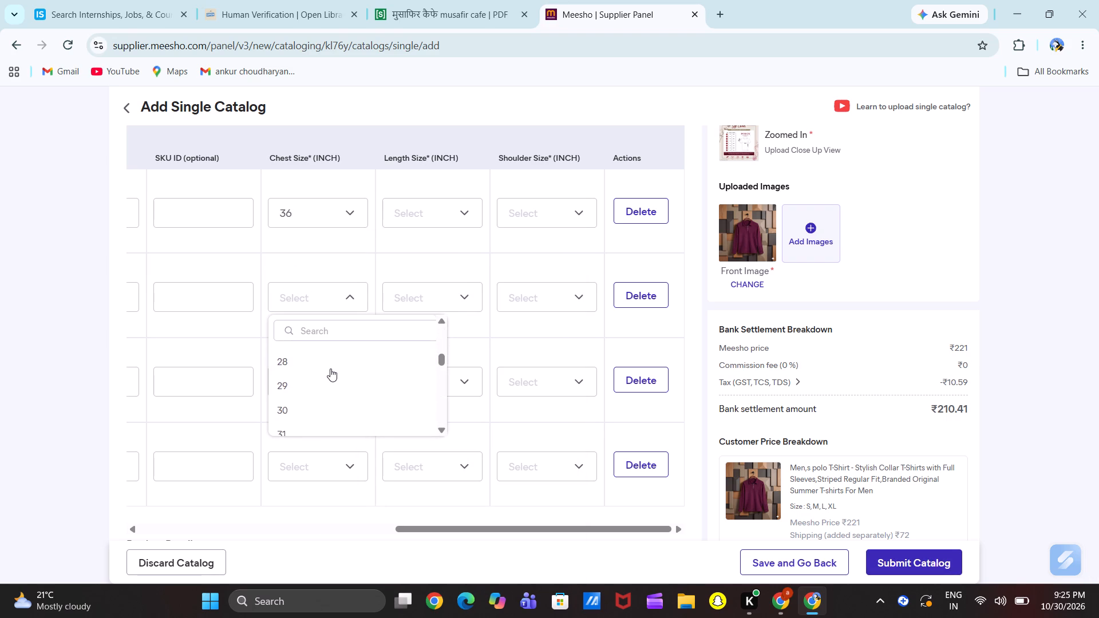
pyautogui.scroll(-3, 330, 369)
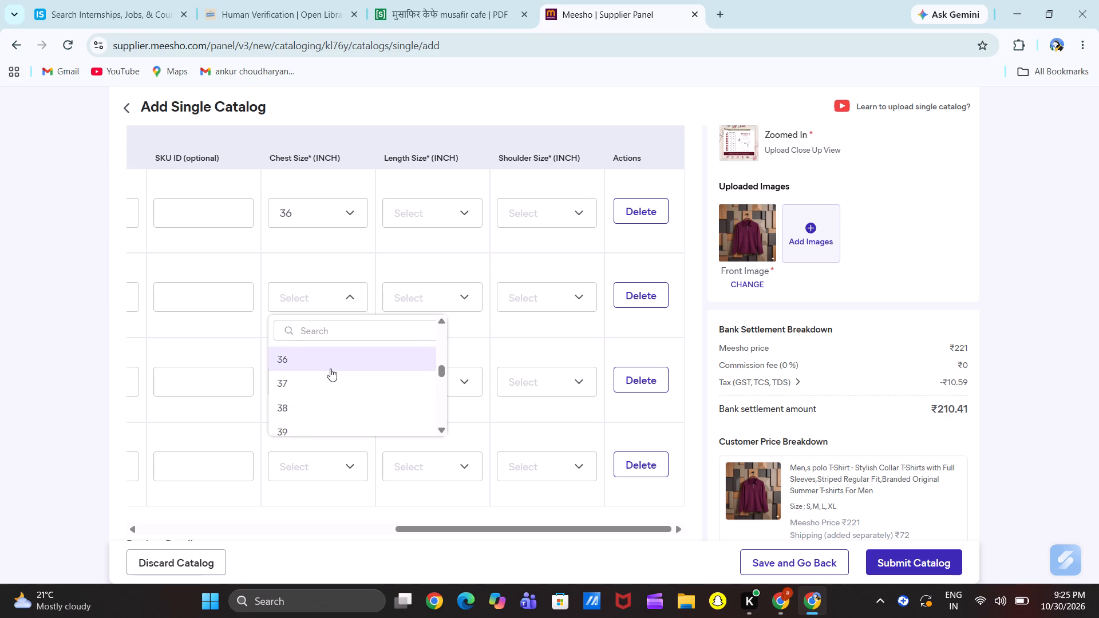
pyautogui.scroll(-1, 330, 369)
pyautogui.click(324, 371)
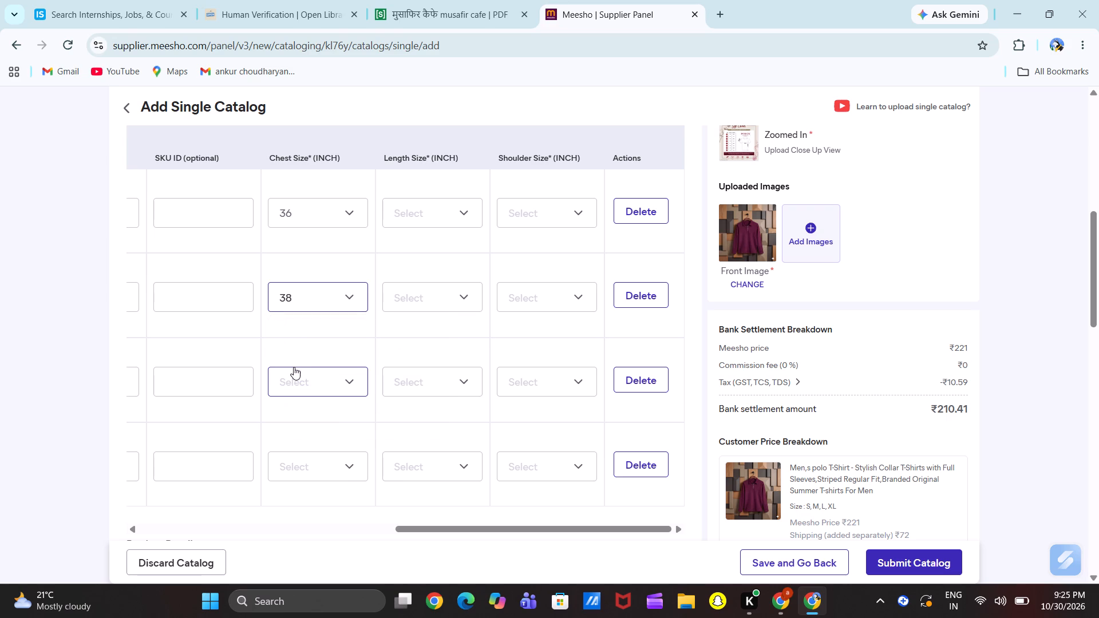
# Set Product 1's chest size to 40 inches for L and 42 inches for XL.
pyautogui.click(294, 367)
pyautogui.scroll(-2, 366, 450)
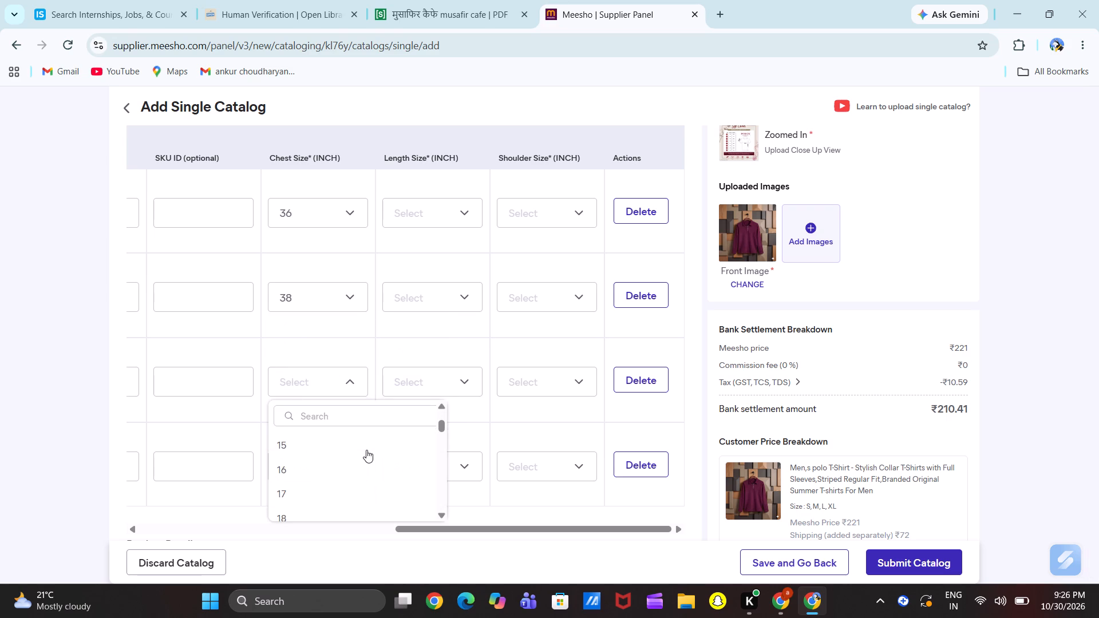
pyautogui.scroll(-6, 366, 450)
pyautogui.click(349, 442)
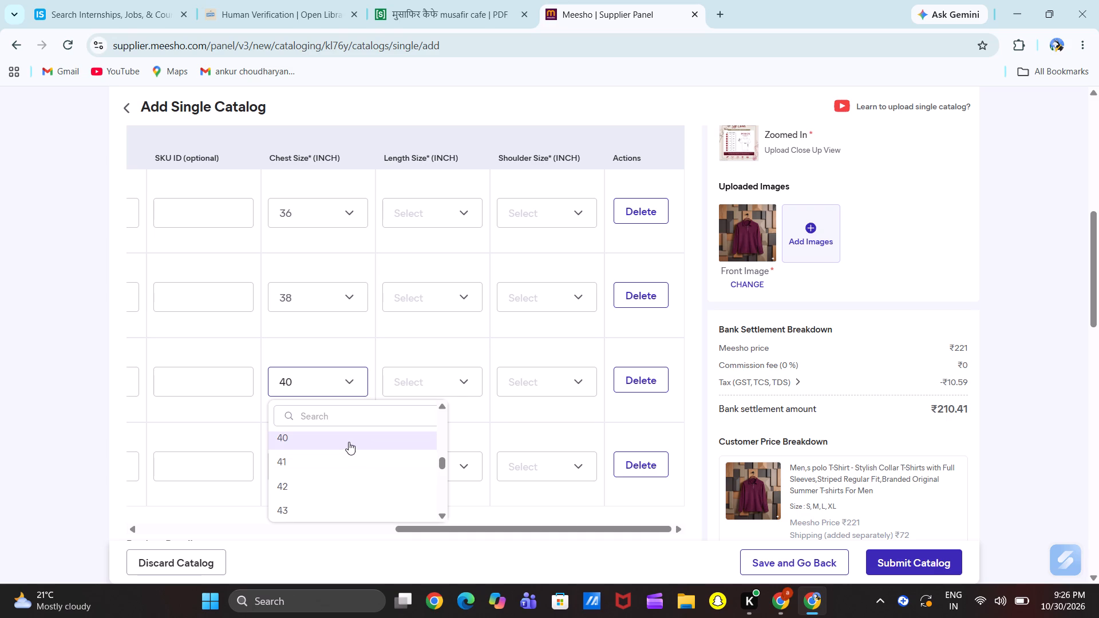
pyautogui.click(312, 475)
pyautogui.scroll(-1, 338, 506)
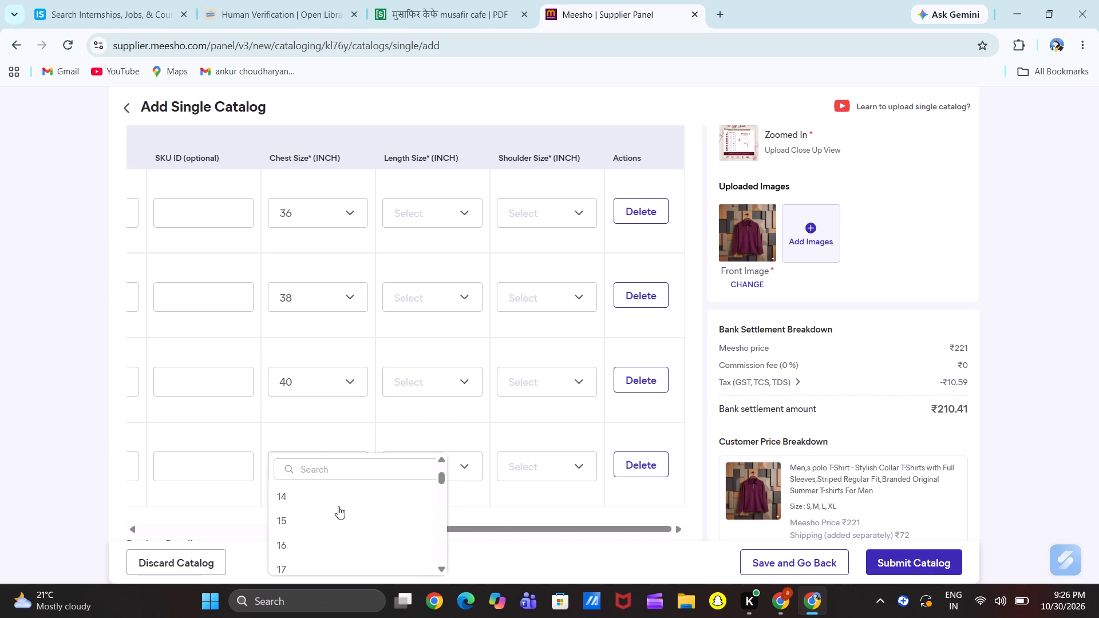
pyautogui.scroll(-4, 338, 506)
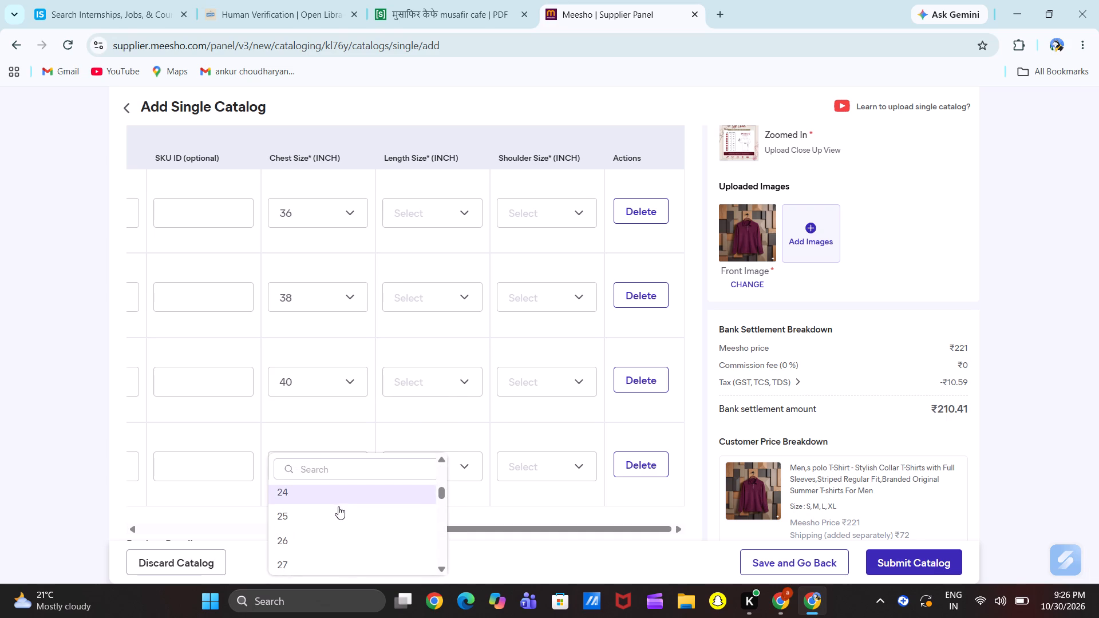
pyautogui.scroll(-4, 338, 506)
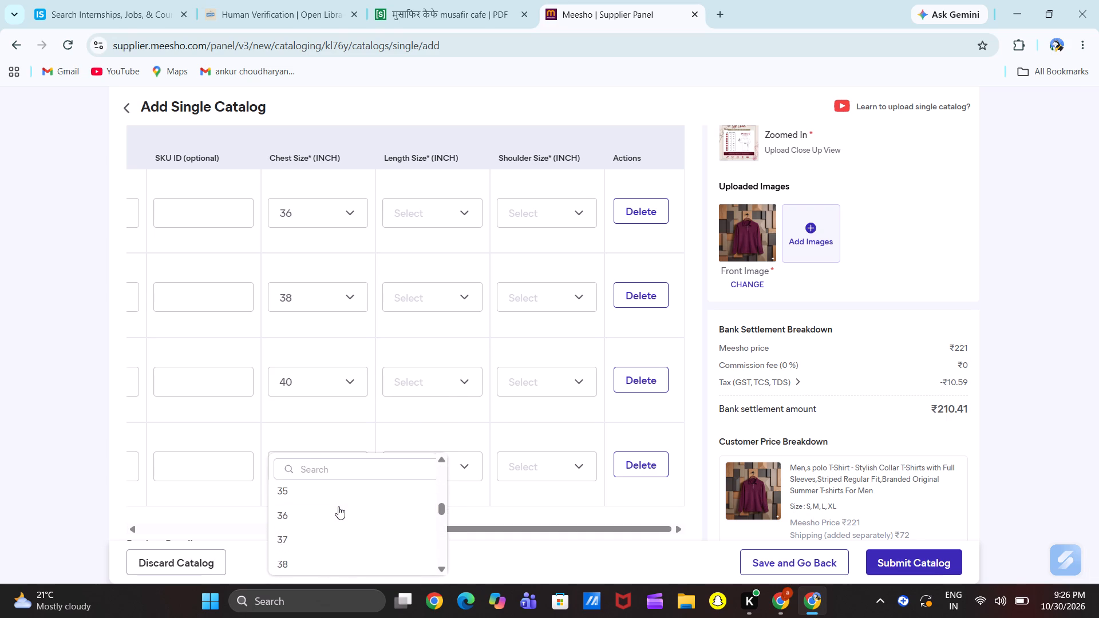
pyautogui.scroll(-2, 338, 506)
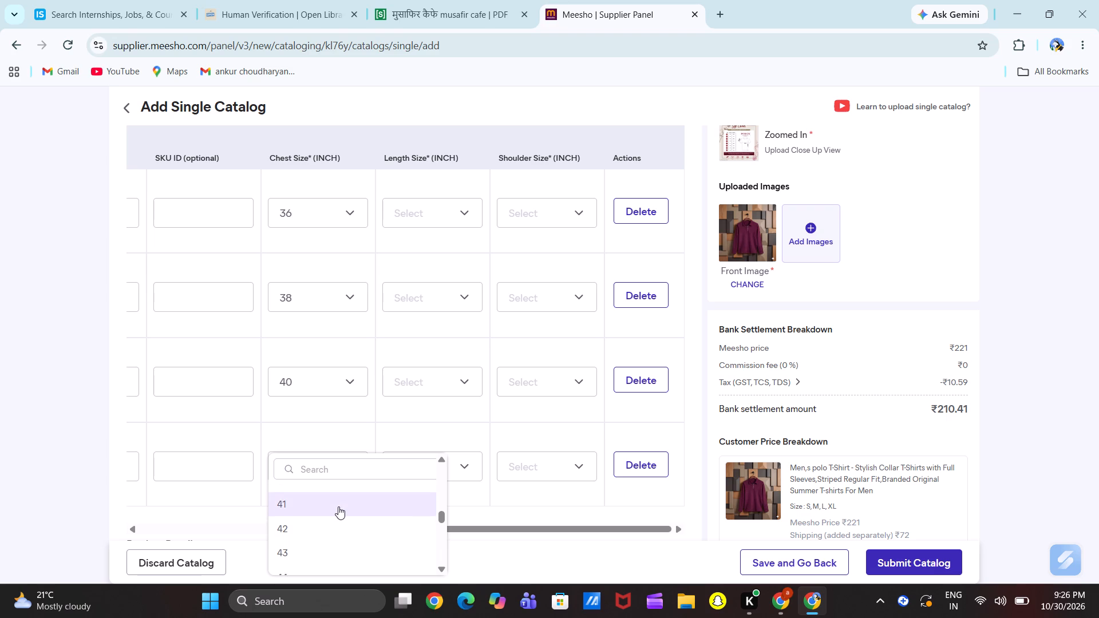
pyautogui.click(319, 522)
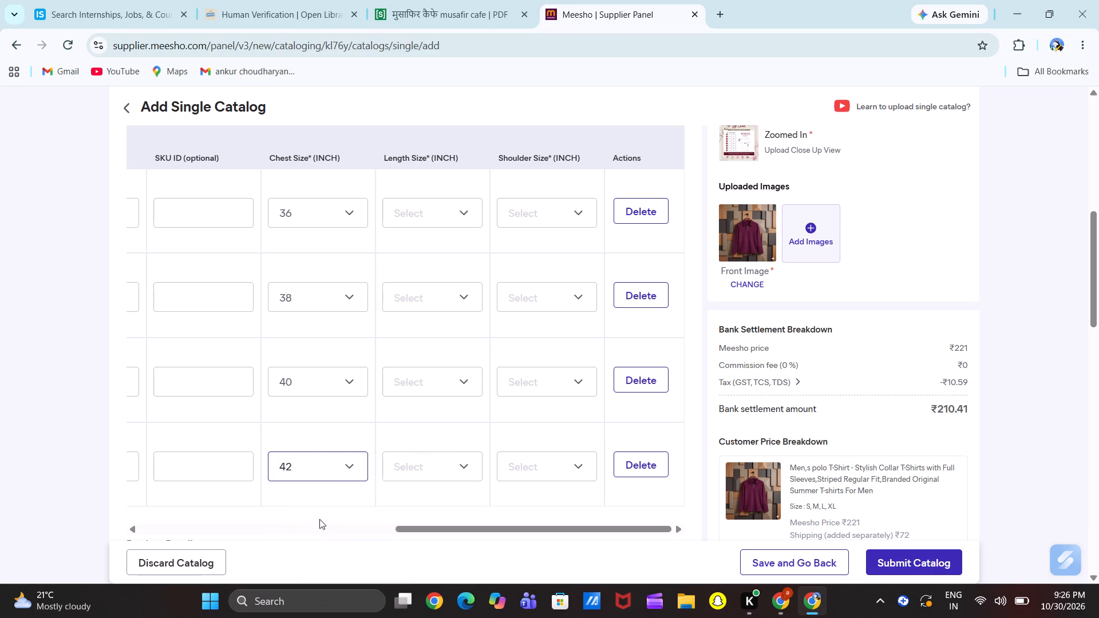
# Set Product 1's length size to 24.5 inches for size S.
pyautogui.click(421, 216)
pyautogui.scroll(-1, 438, 335)
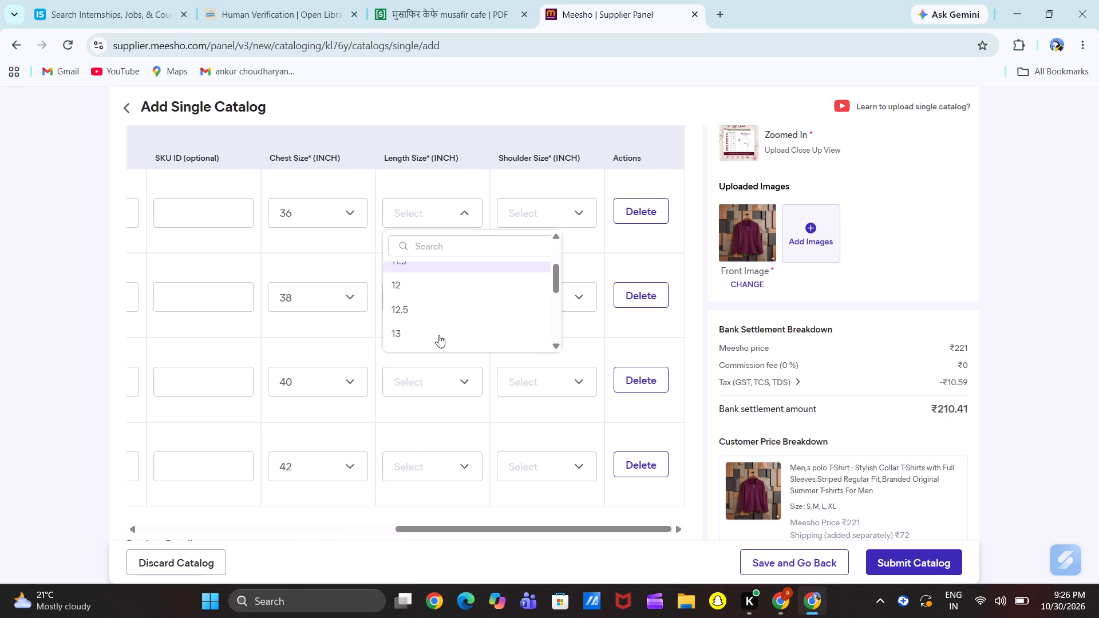
pyautogui.scroll(-5, 438, 335)
pyautogui.scroll(1, 438, 335)
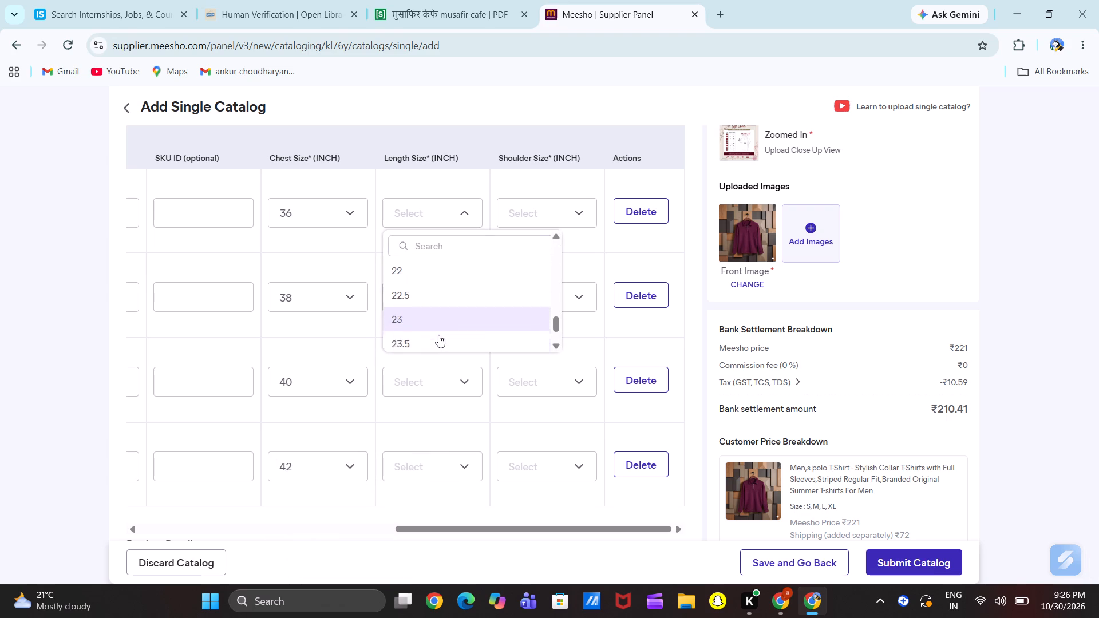
pyautogui.scroll(1, 438, 335)
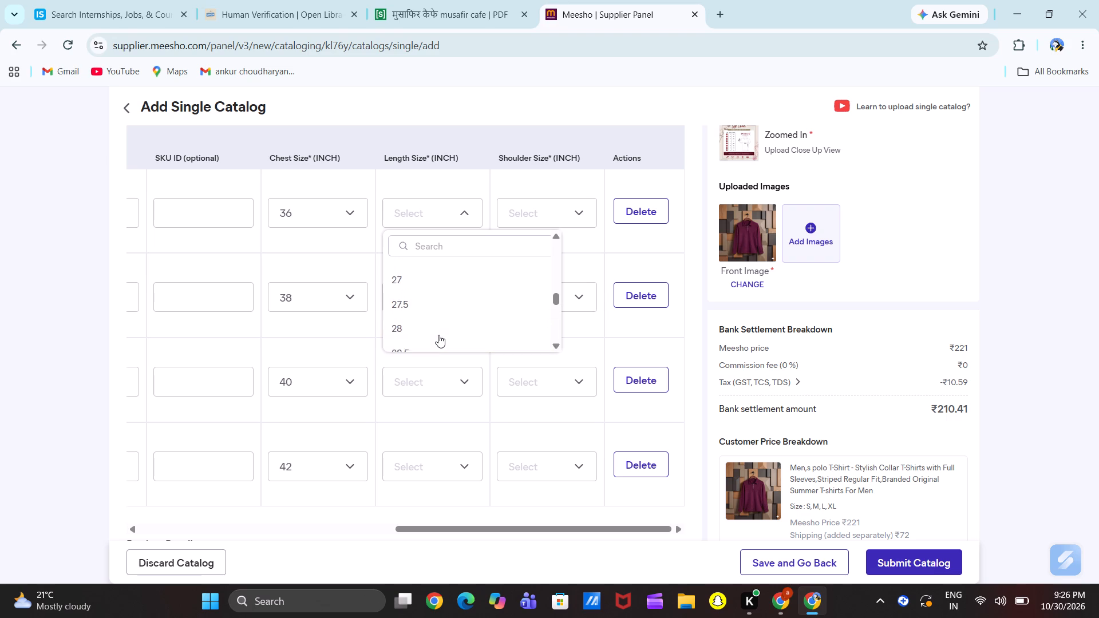
pyautogui.scroll(2, 438, 335)
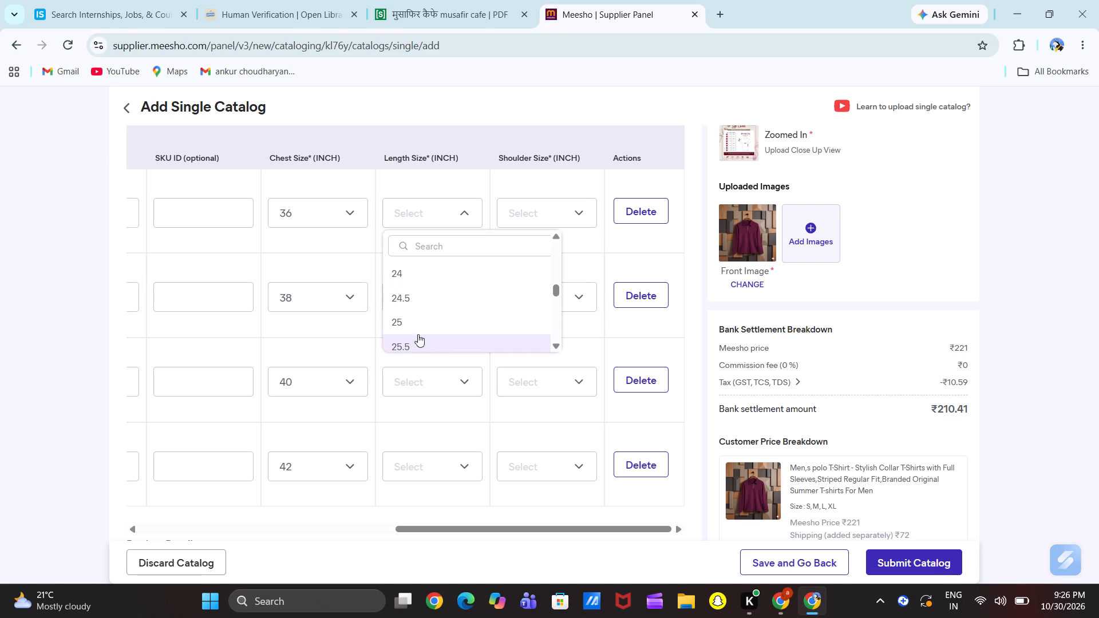
pyautogui.click(434, 294)
# Set Product 1's length size to 25.5 inches for size M.
pyautogui.click(431, 291)
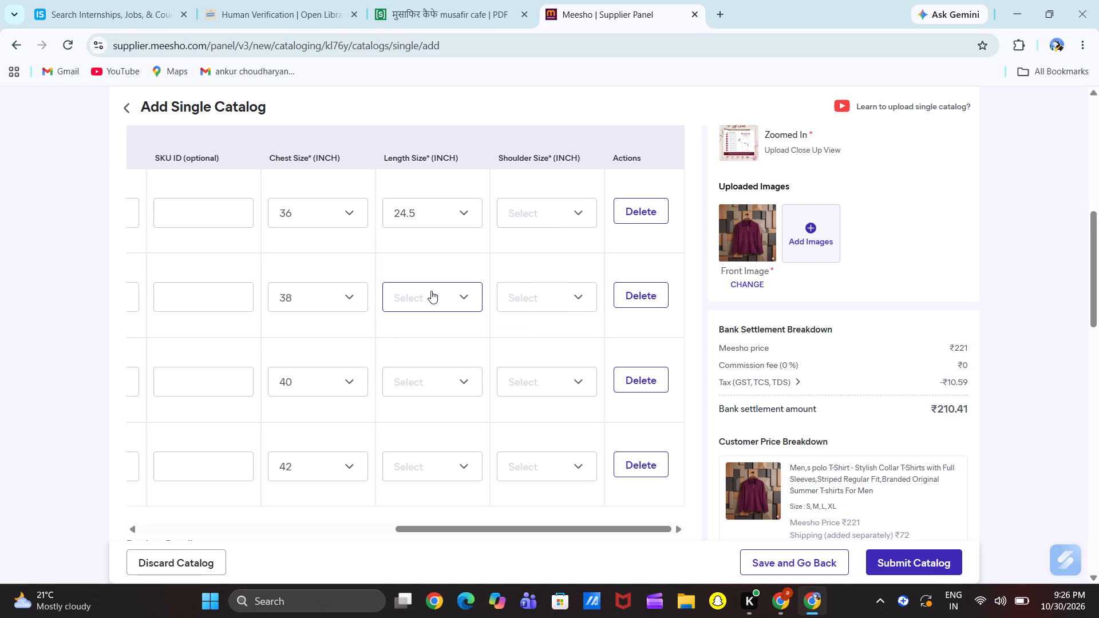
pyautogui.scroll(-3, 444, 377)
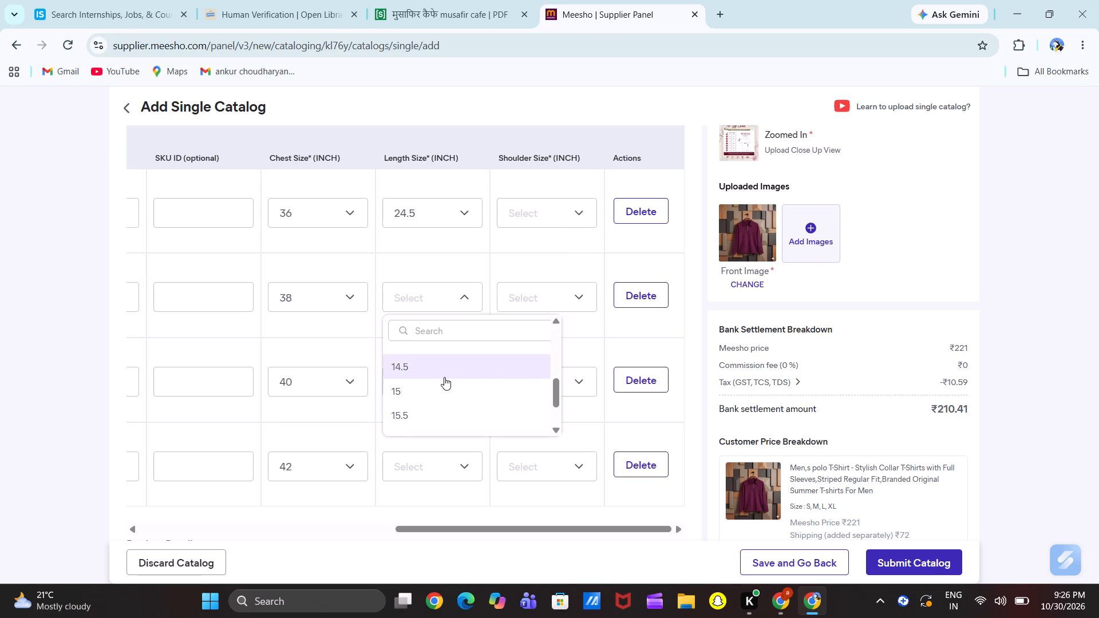
pyautogui.scroll(-3, 444, 377)
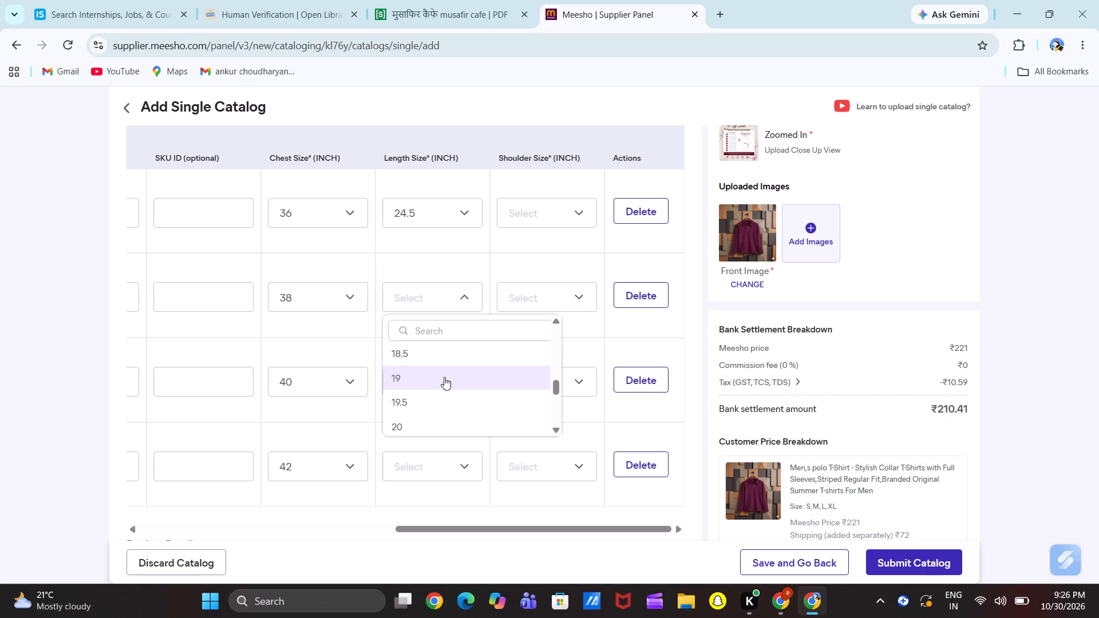
pyautogui.scroll(-3, 444, 377)
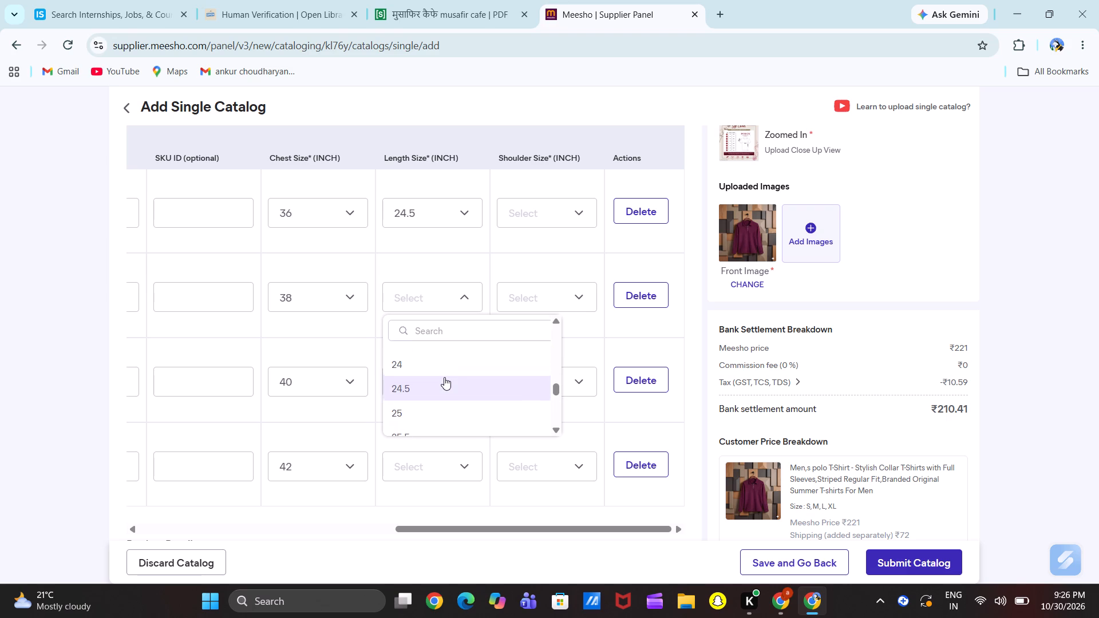
pyautogui.scroll(-2, 444, 377)
pyautogui.click(421, 405)
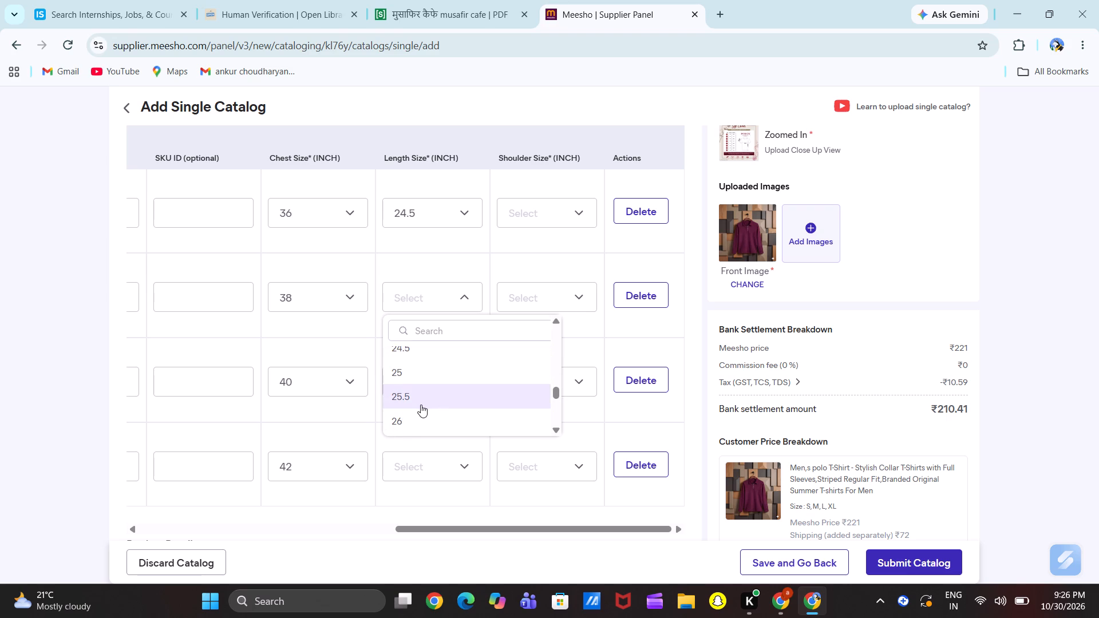
# Set Product 1's length size to 26.5 inches for L and 27.5 inches for XL.
pyautogui.click(418, 391)
pyautogui.scroll(-1, 427, 468)
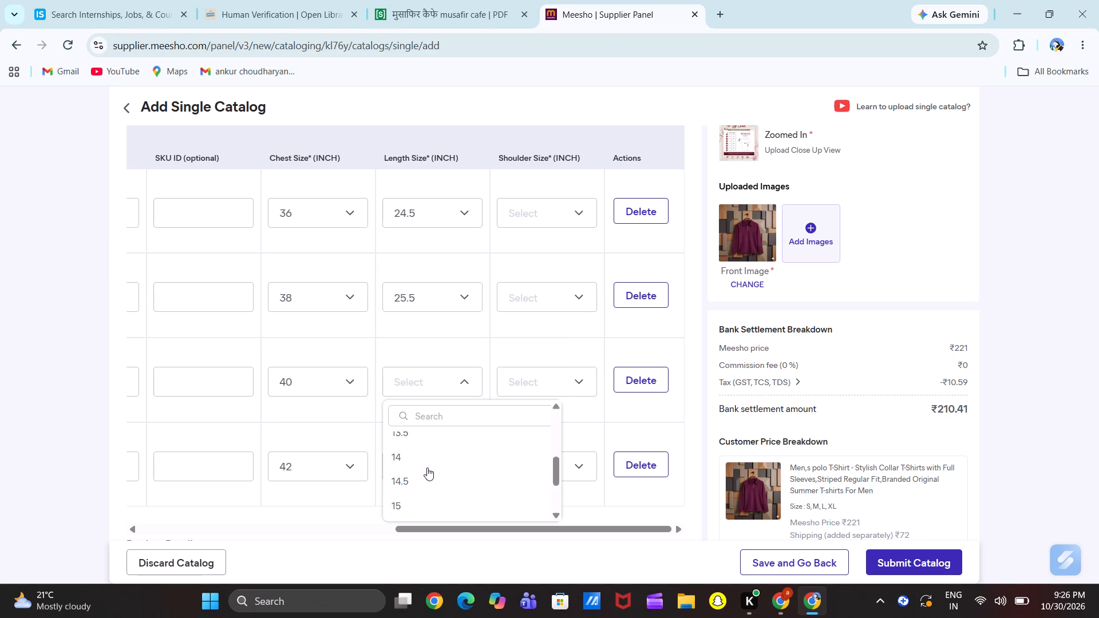
pyautogui.scroll(-4, 427, 468)
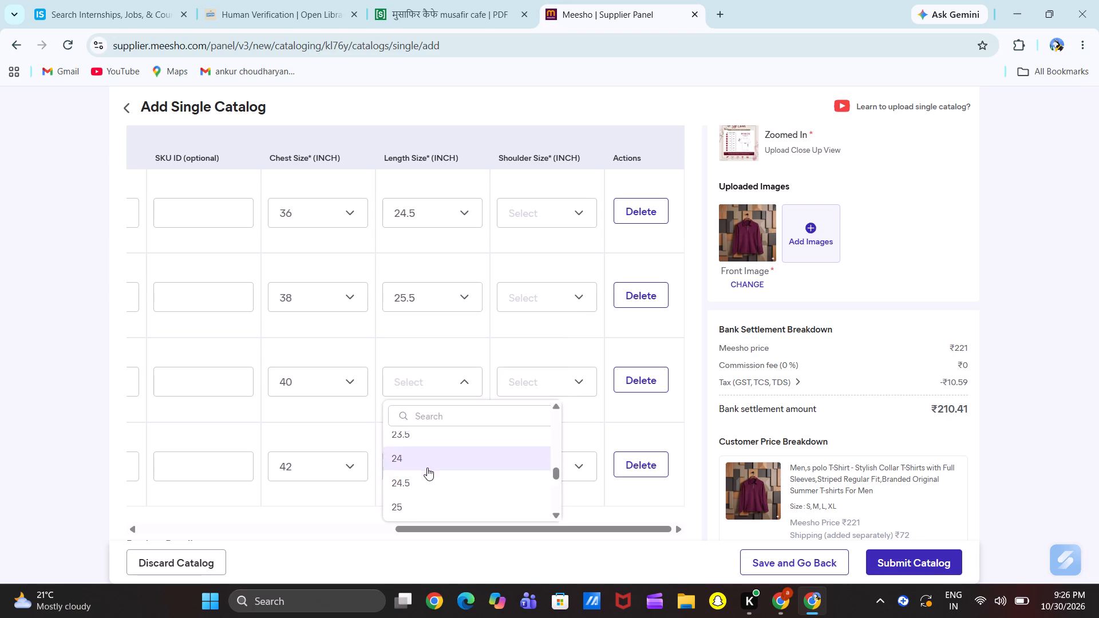
pyautogui.scroll(-3, 427, 468)
pyautogui.click(421, 492)
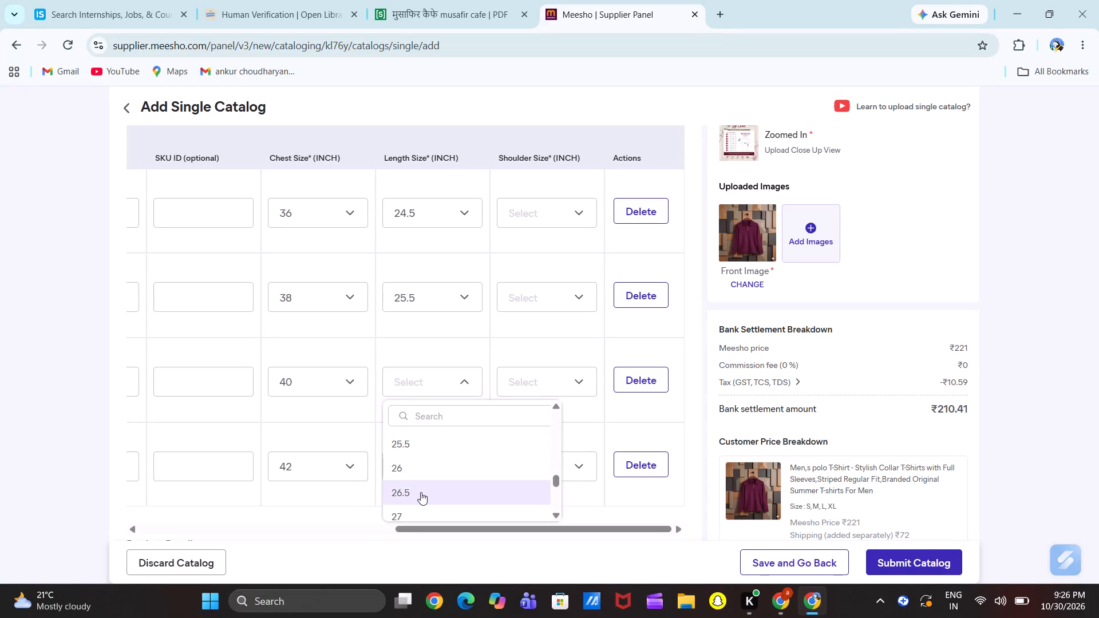
pyautogui.click(421, 451)
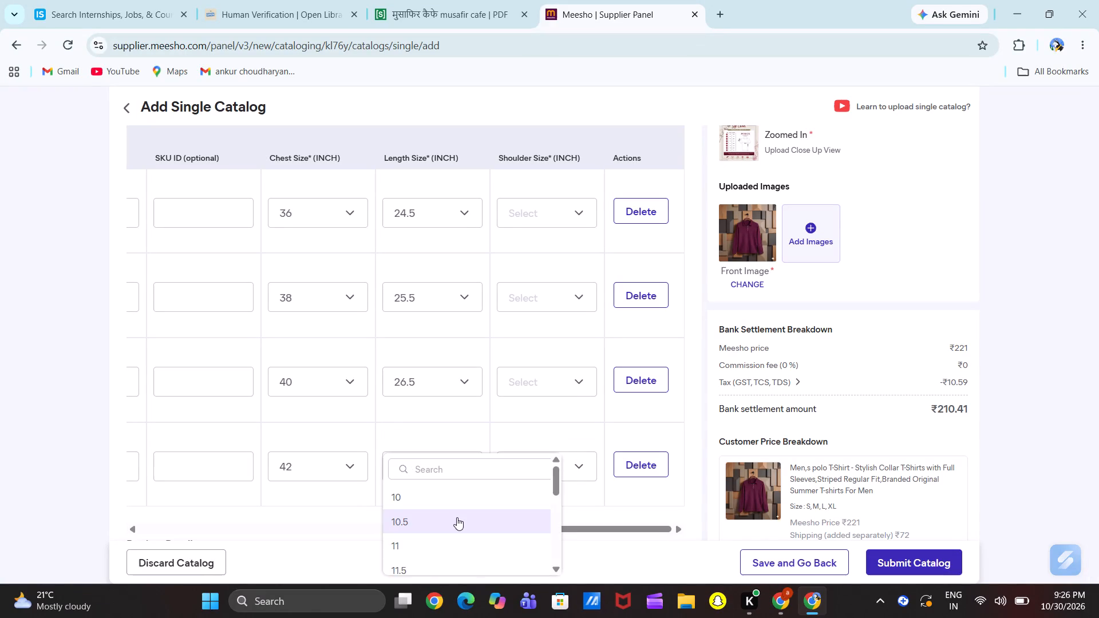
pyautogui.scroll(-5, 457, 517)
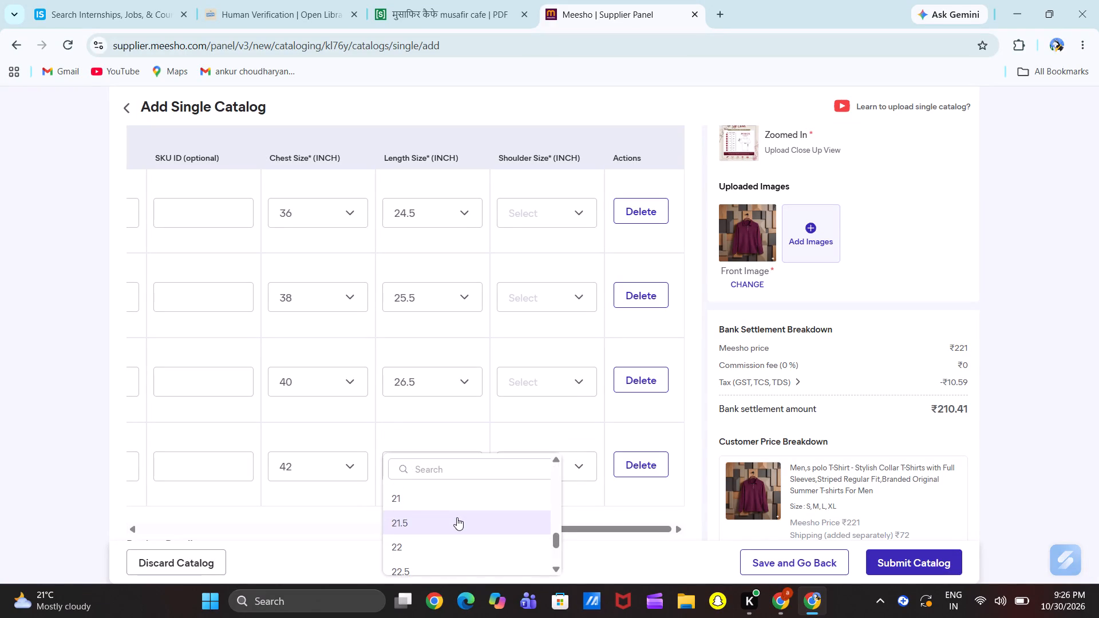
pyautogui.scroll(-4, 457, 517)
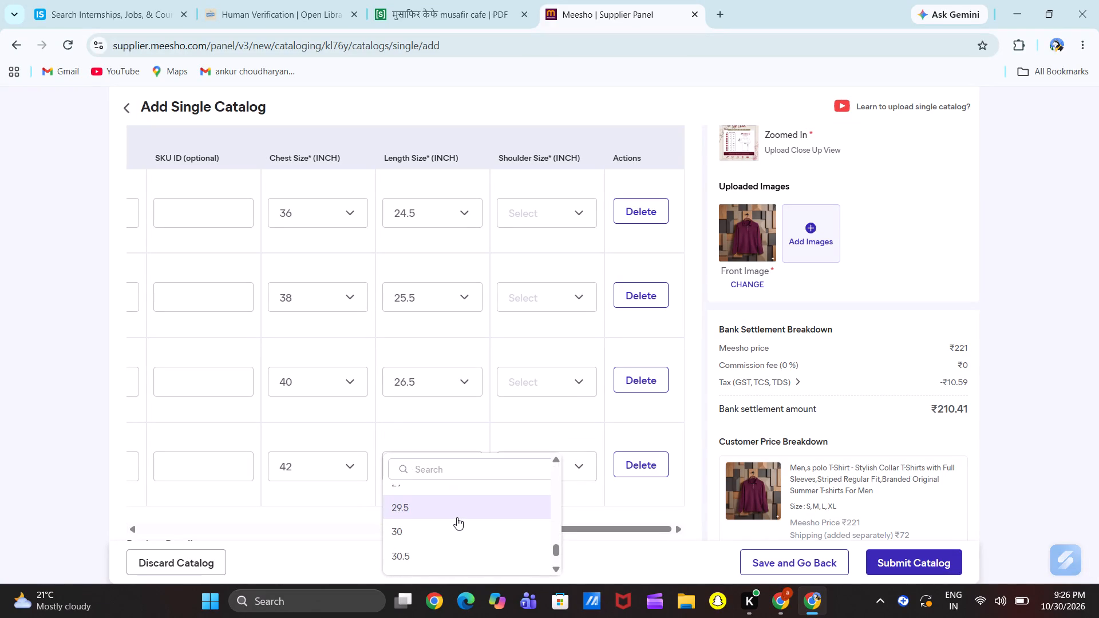
pyautogui.scroll(2, 457, 517)
pyautogui.click(457, 517)
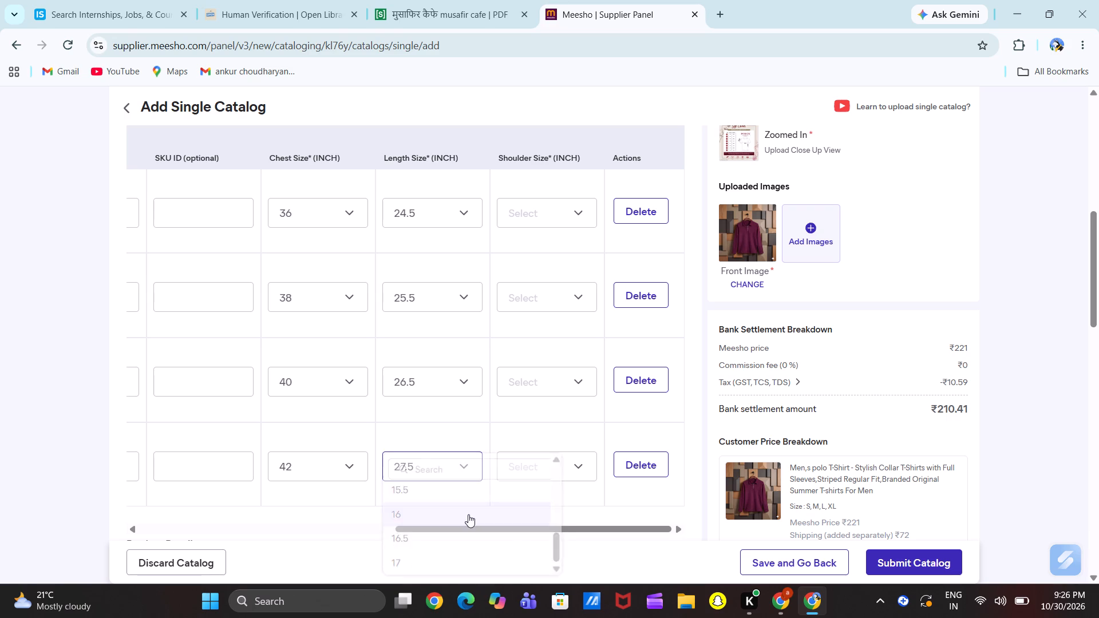
# Set Product 1's shoulder size to 14.5 inches for S and 15.5 inches for M.
pyautogui.click(531, 209)
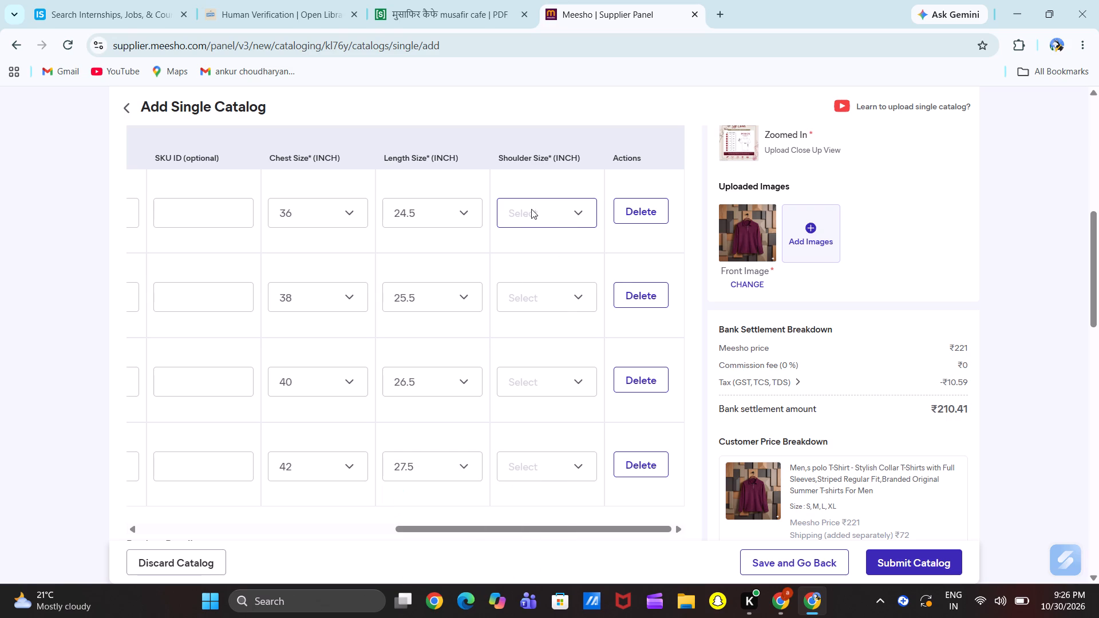
pyautogui.scroll(-3, 543, 309)
pyautogui.scroll(1, 543, 309)
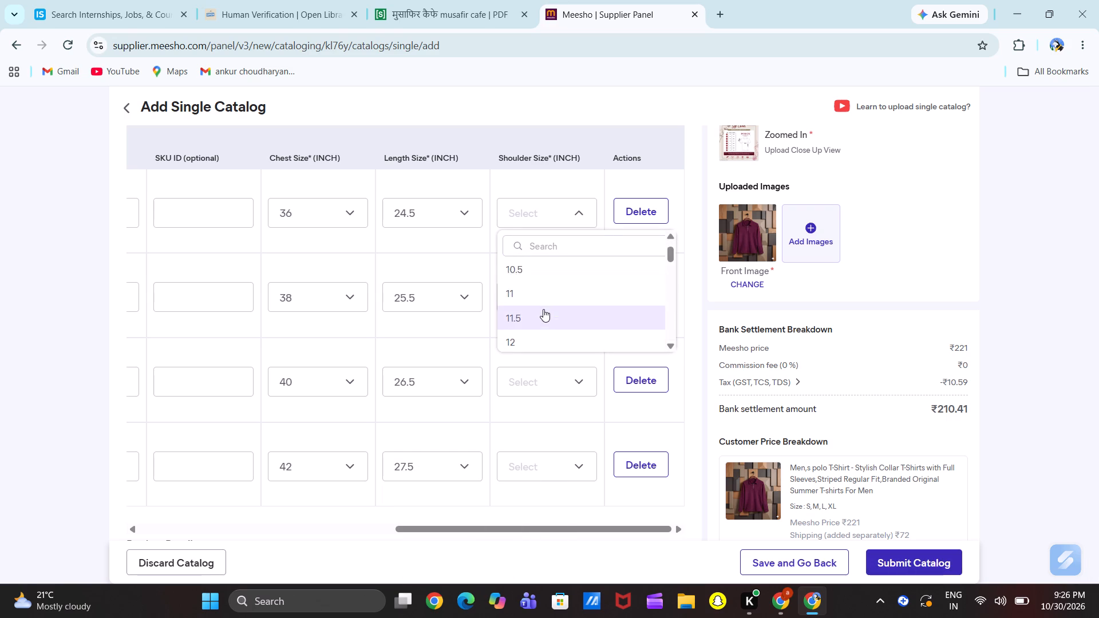
pyautogui.scroll(1, 543, 309)
pyautogui.scroll(-1, 543, 309)
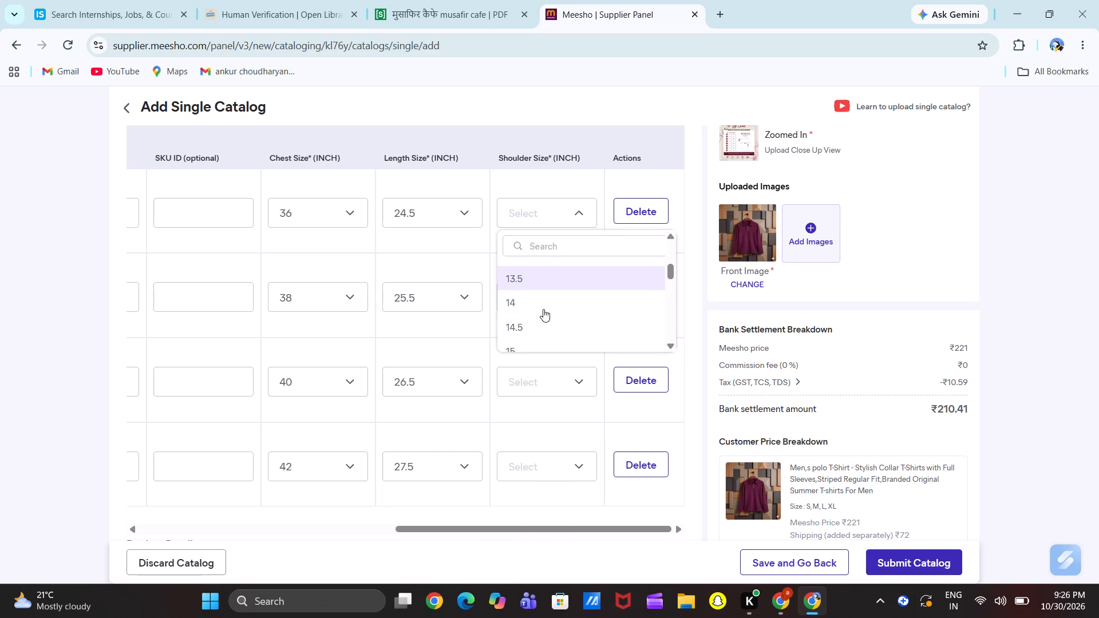
pyautogui.click(529, 327)
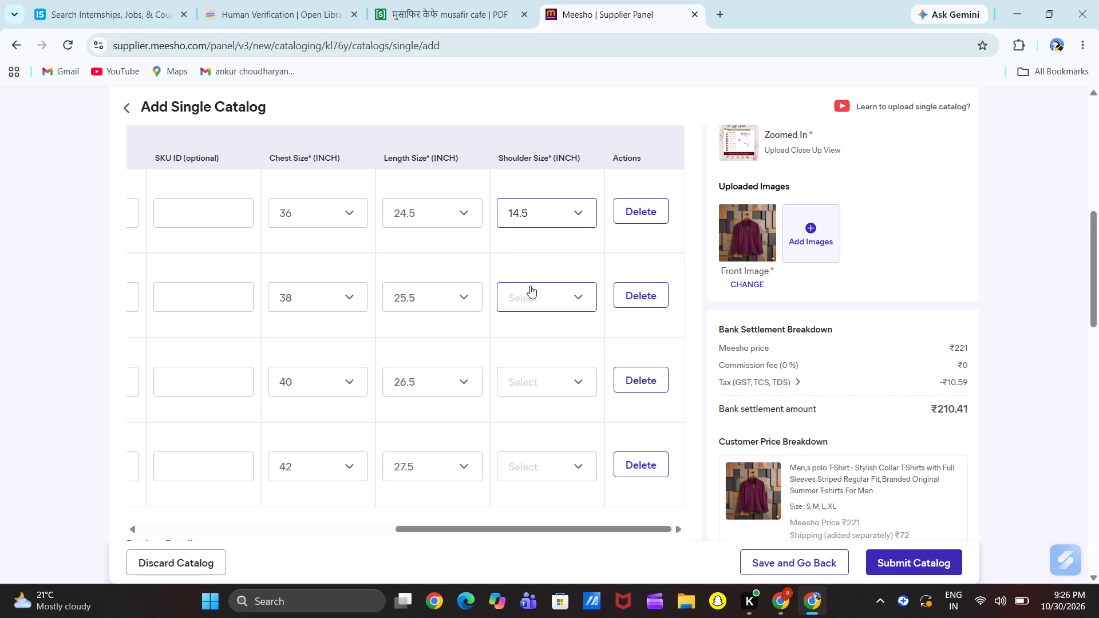
pyautogui.click(529, 282)
pyautogui.scroll(-2, 537, 378)
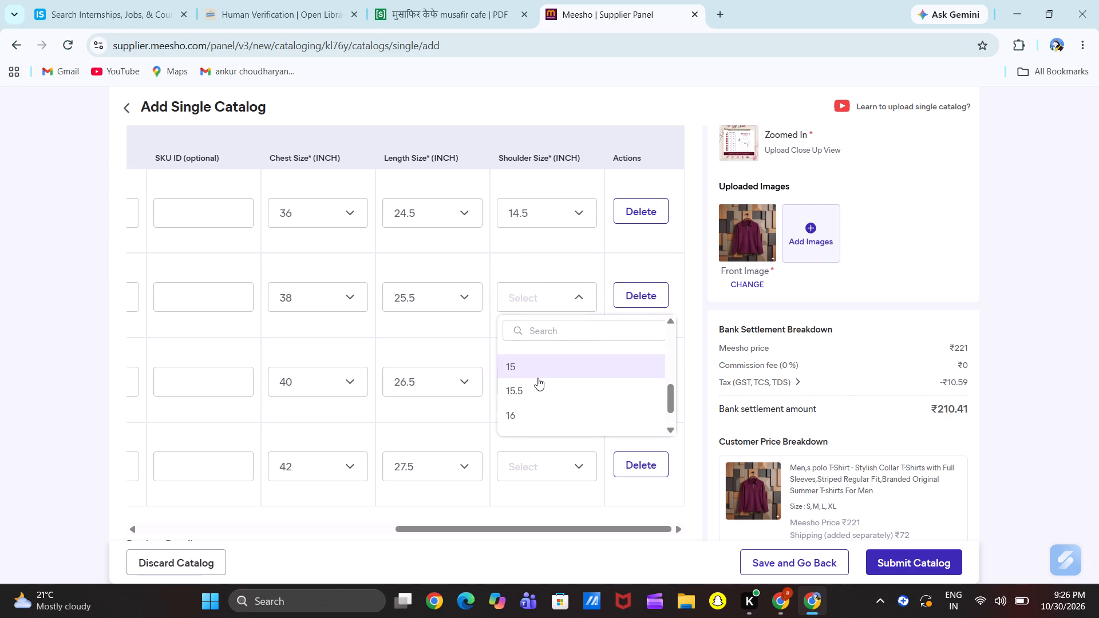
pyautogui.scroll(-1, 537, 378)
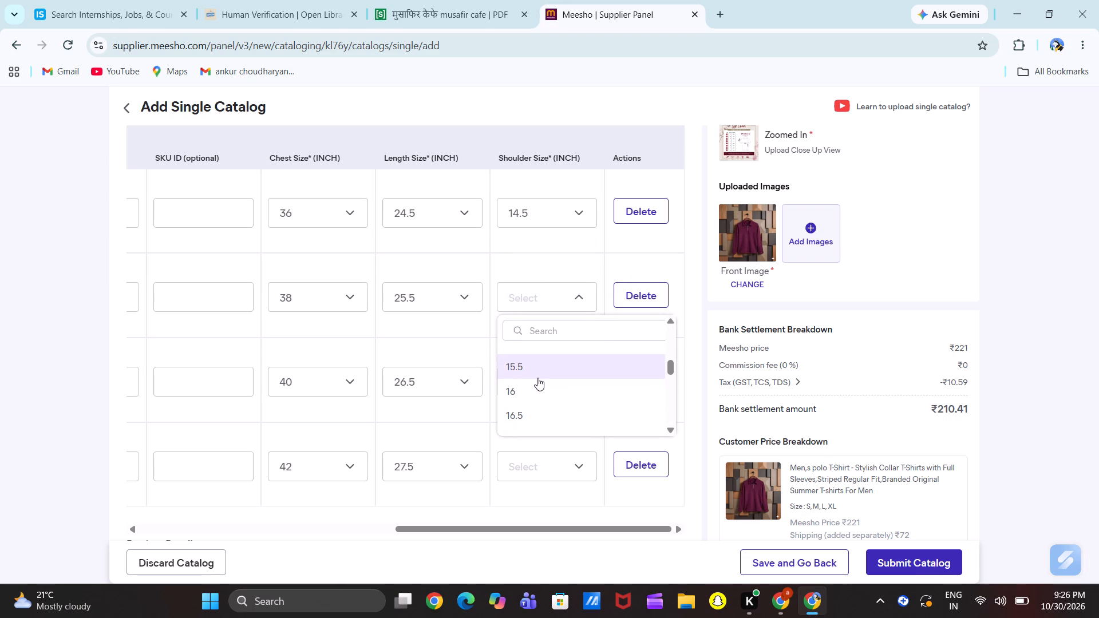
pyautogui.click(537, 378)
# Set Product 1's shoulder size to 16.5 inches for size L.
pyautogui.click(532, 383)
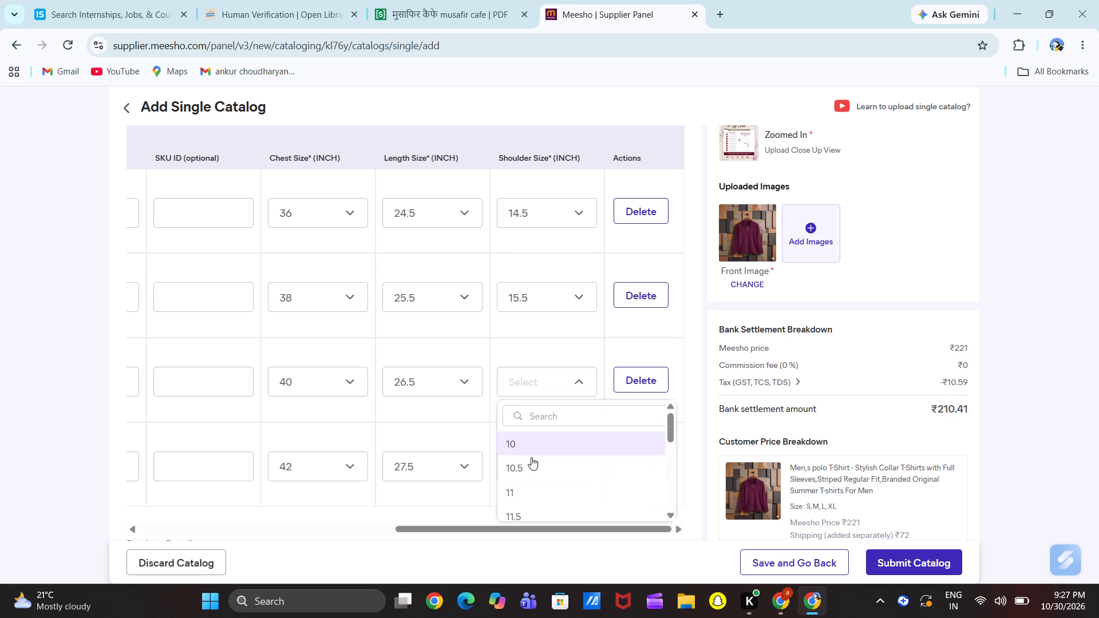
pyautogui.scroll(-3, 543, 474)
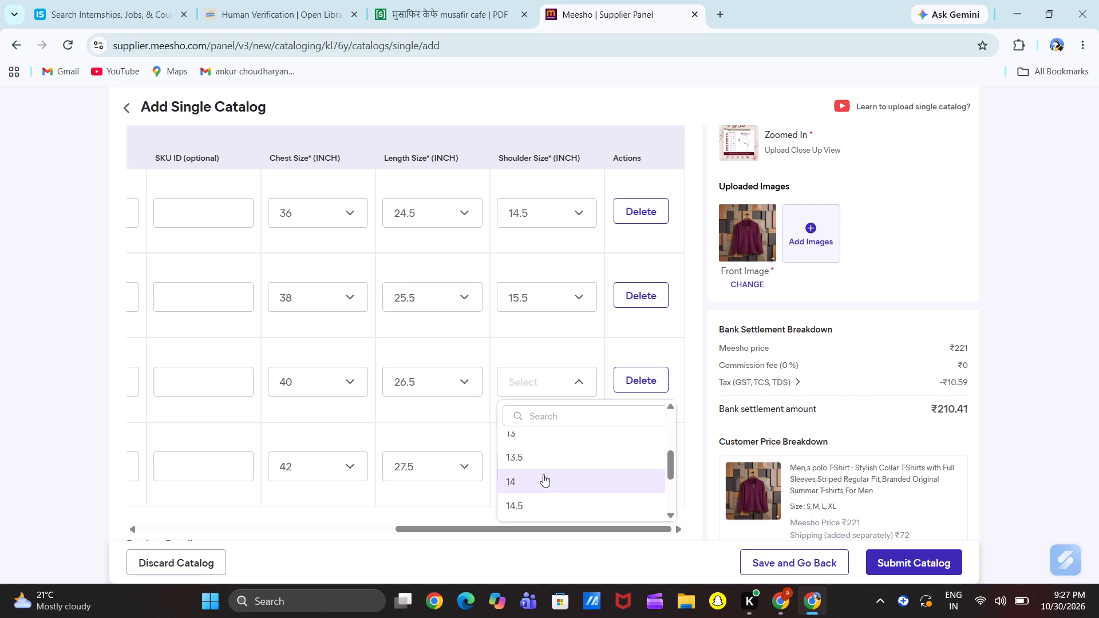
pyautogui.scroll(-2, 543, 474)
pyautogui.hscroll(-1, 543, 474)
pyautogui.click(543, 474)
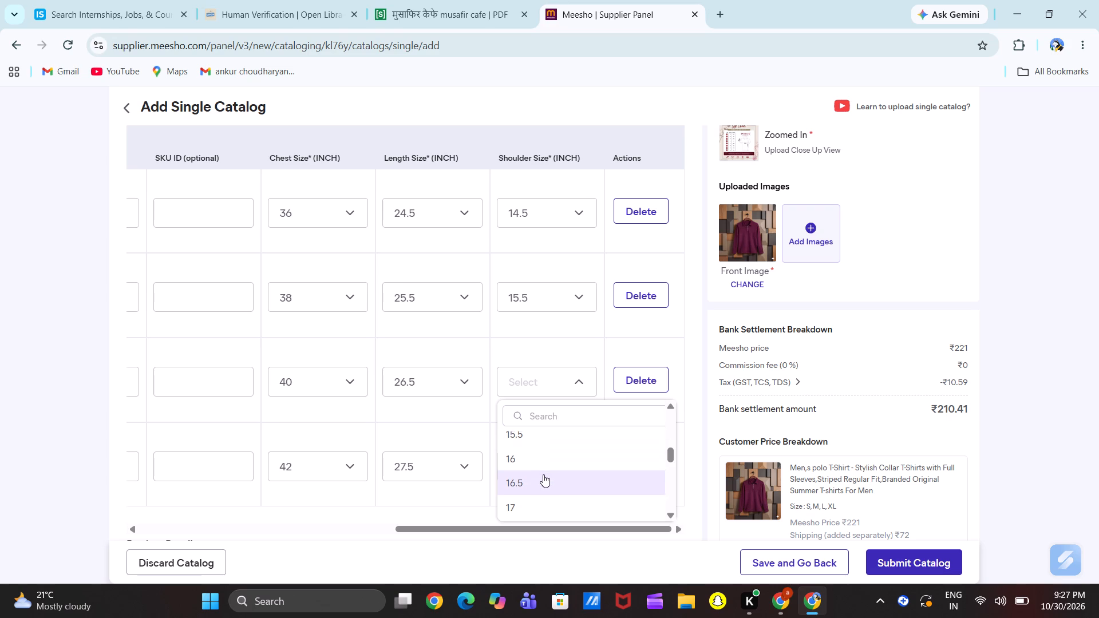
# Set Product 1's shoulder size to 17.5 inches for size XL.
pyautogui.click(549, 463)
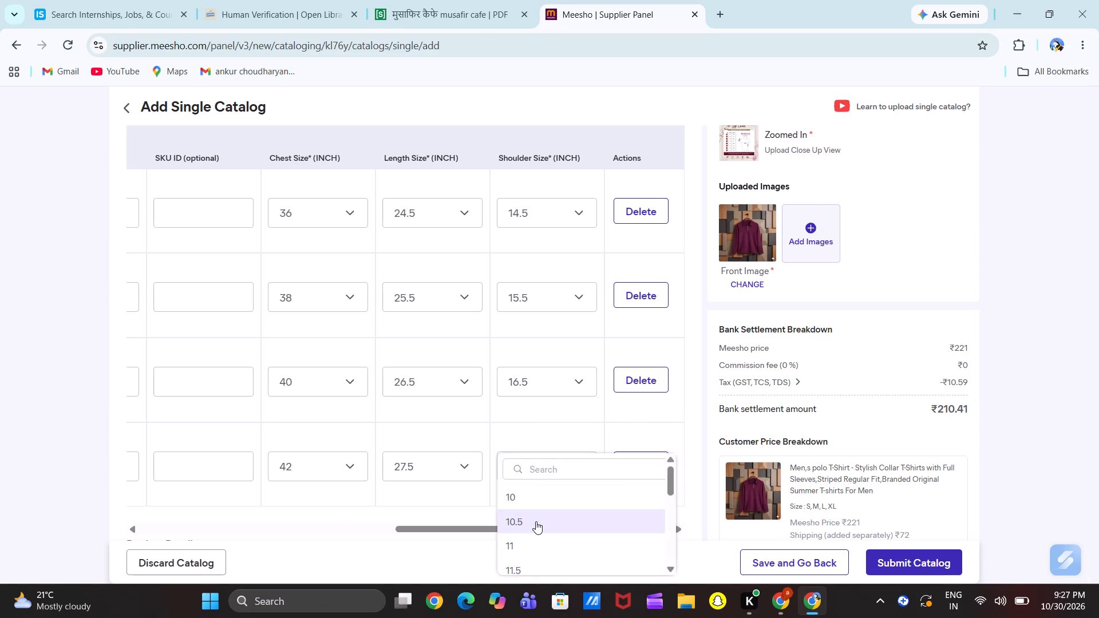
pyautogui.scroll(-4, 536, 521)
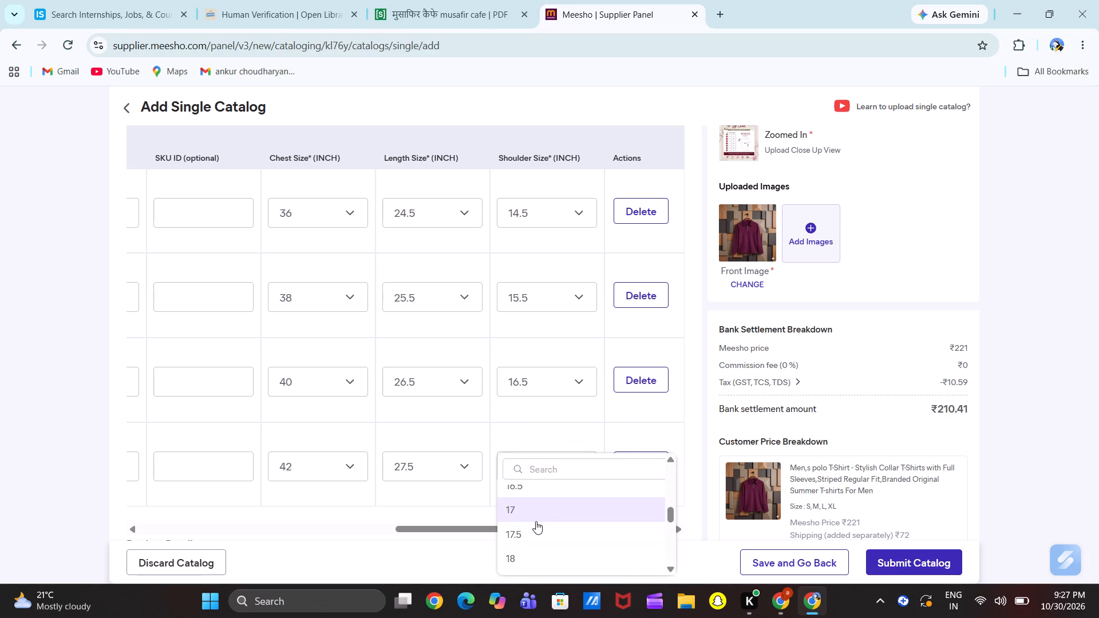
pyautogui.click(536, 521)
pyautogui.click(531, 466)
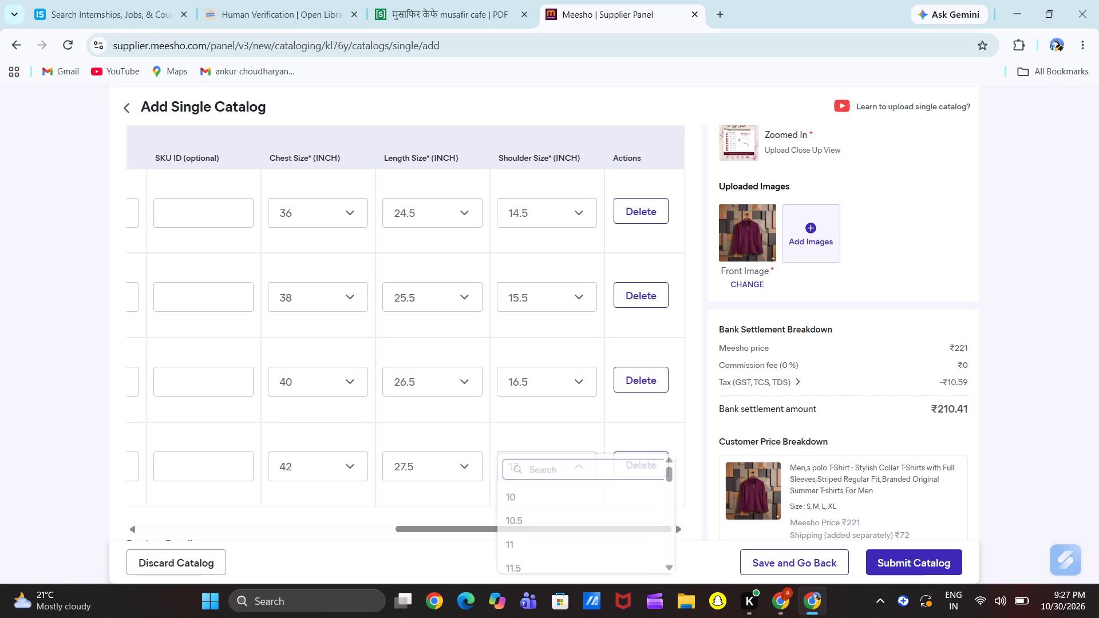
pyautogui.scroll(-2, 540, 541)
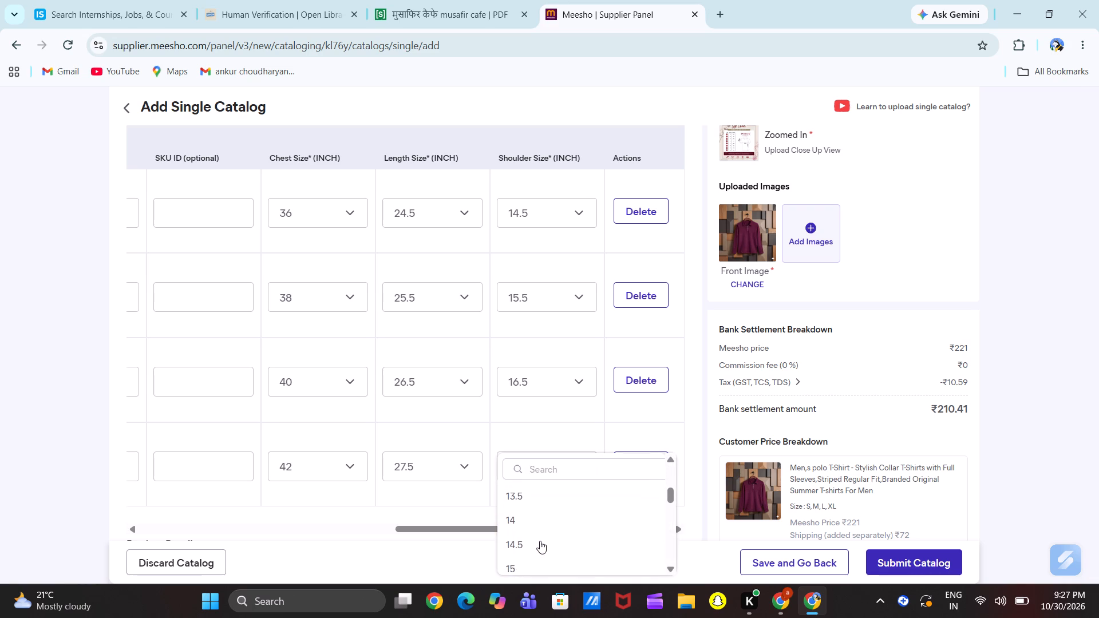
pyautogui.scroll(-1, 540, 541)
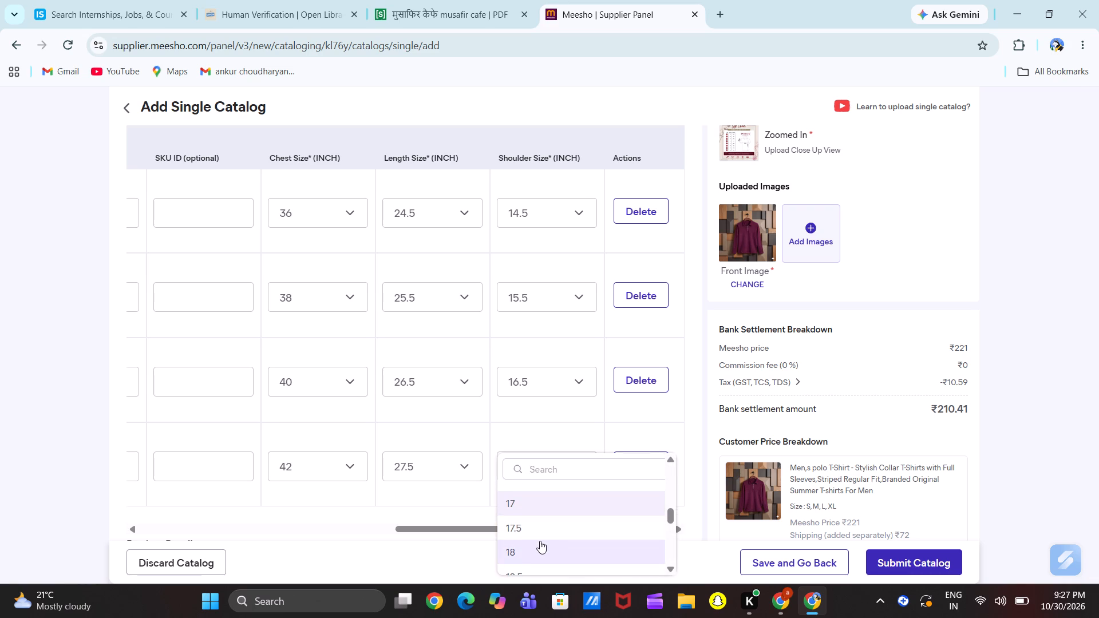
pyautogui.click(525, 524)
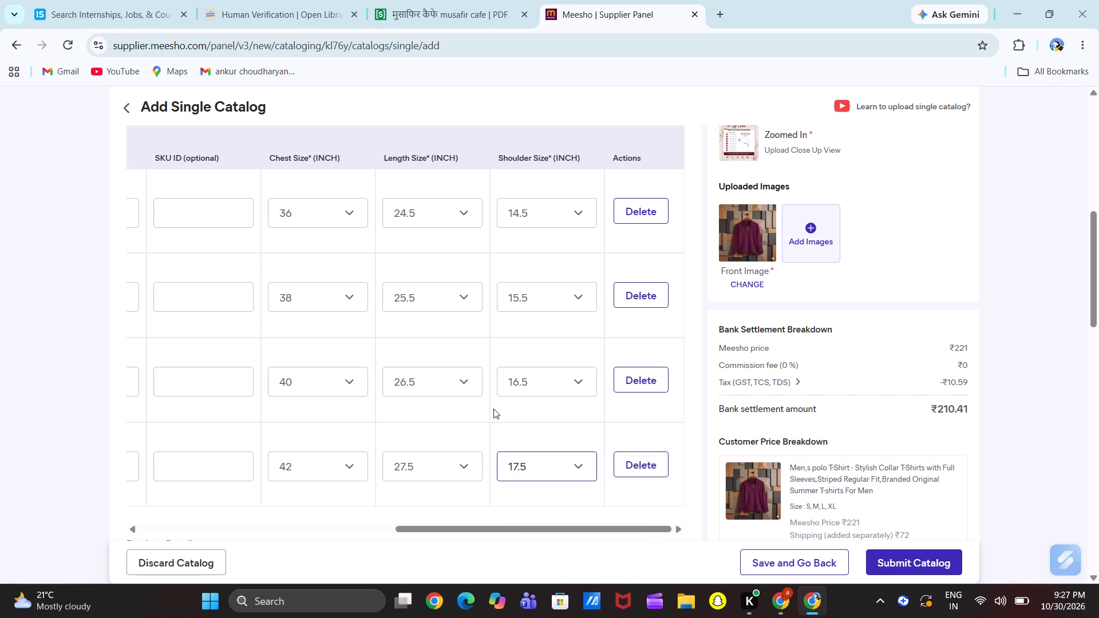
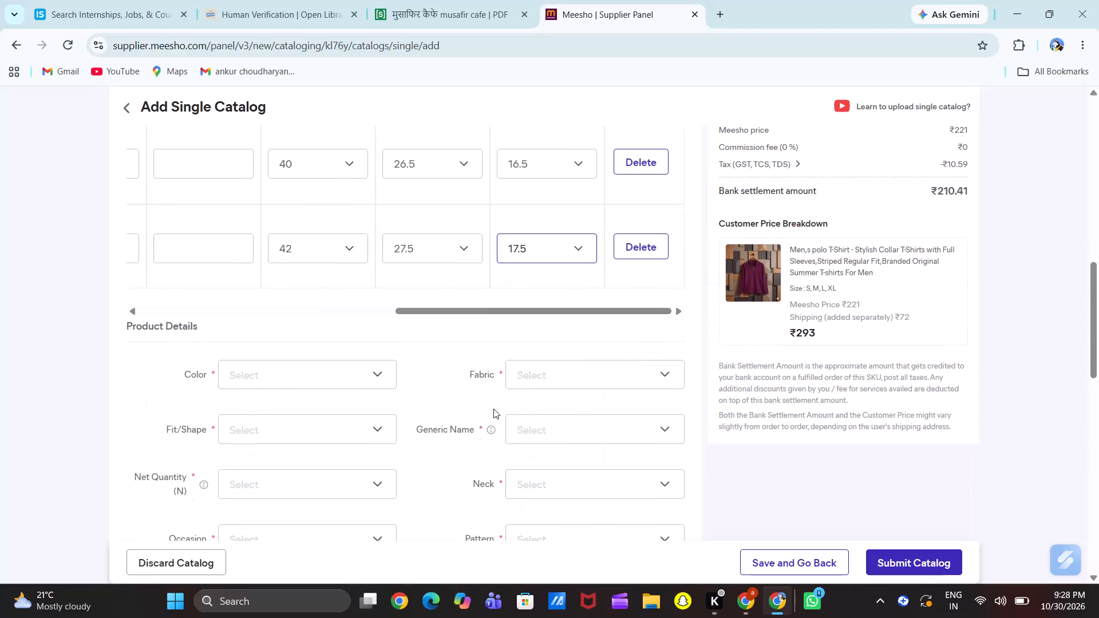
# Set the product's color to Maroon and its fabric to Cotton Blend in the product details.
pyautogui.click(304, 373)
pyautogui.click(328, 409)
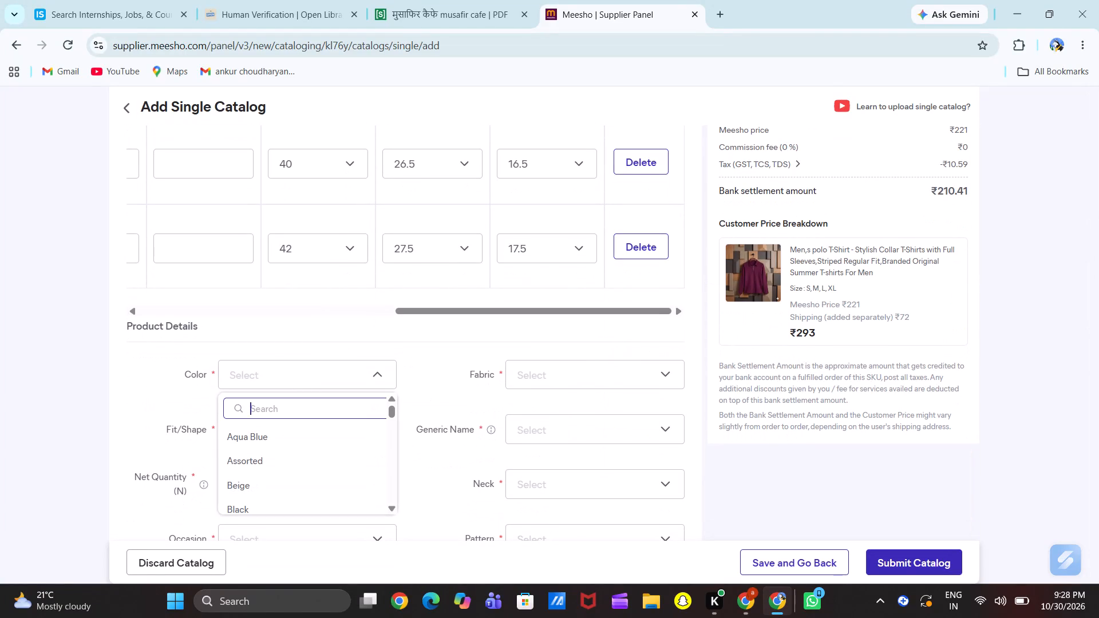
pyautogui.write('MAR')
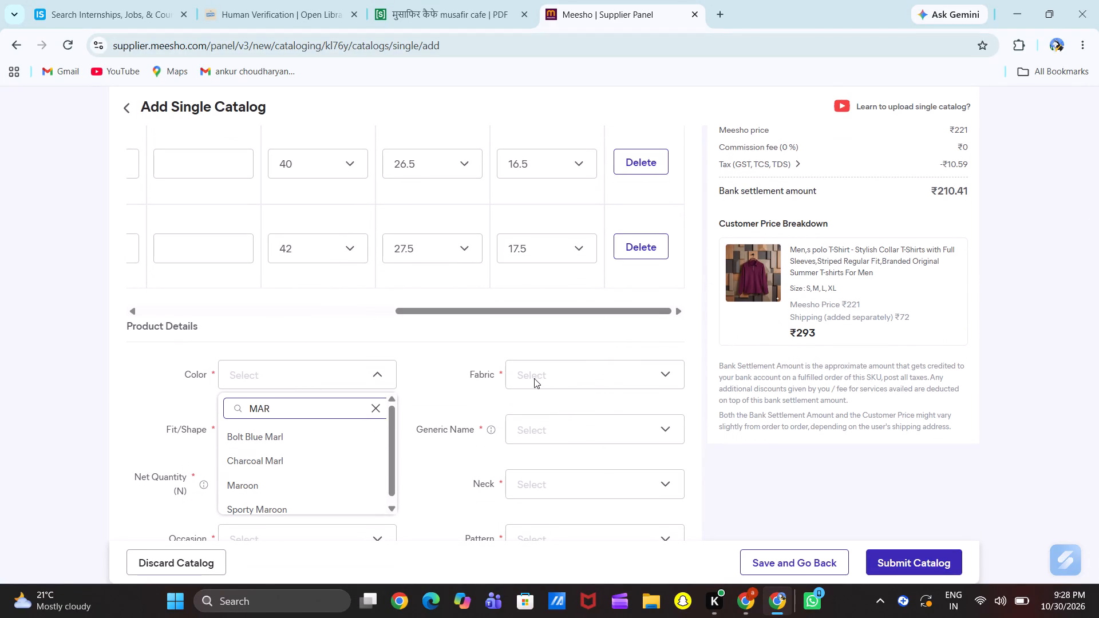
pyautogui.click(271, 480)
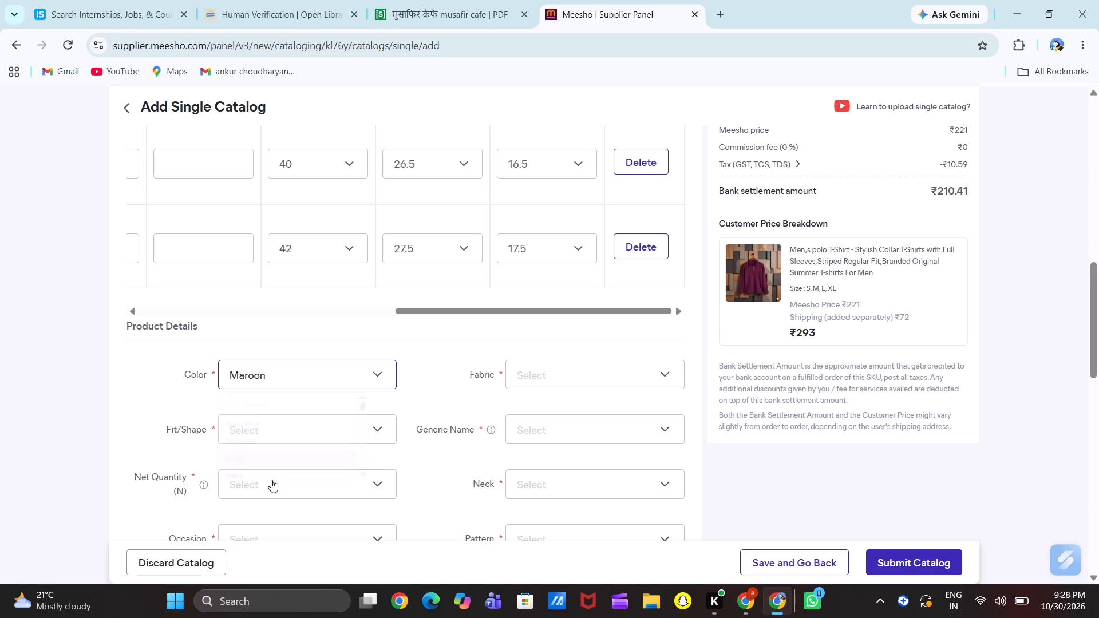
pyautogui.click(545, 379)
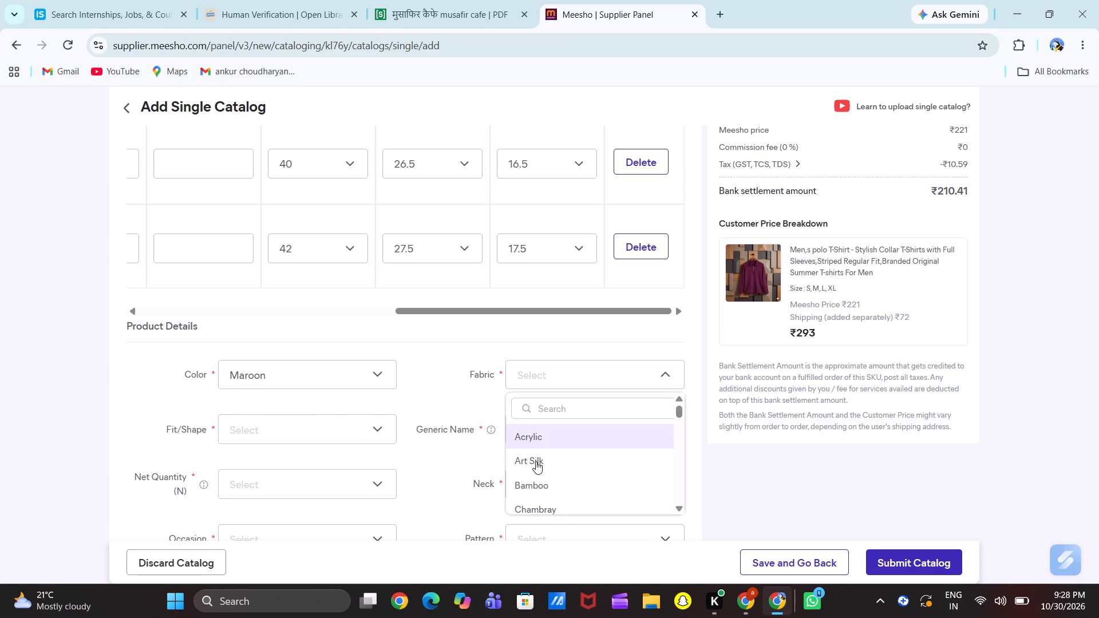
pyautogui.scroll(-2, 536, 461)
pyautogui.click(536, 461)
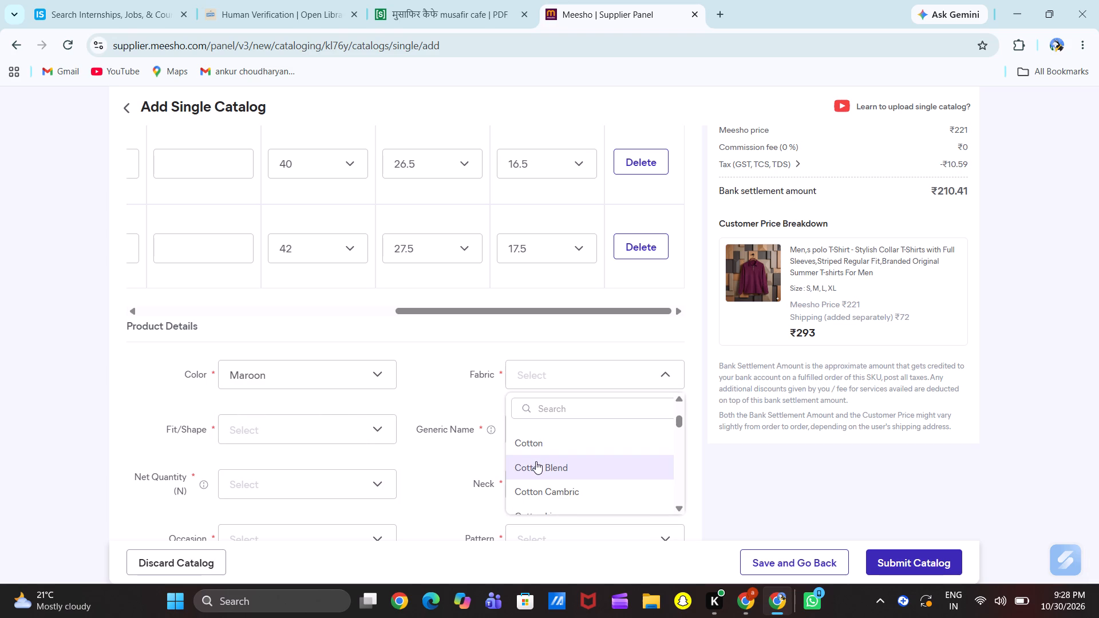
# Set the fit/shape to Regular and the generic name to Tshirts.
pyautogui.click(264, 427)
pyautogui.scroll(-1, 293, 496)
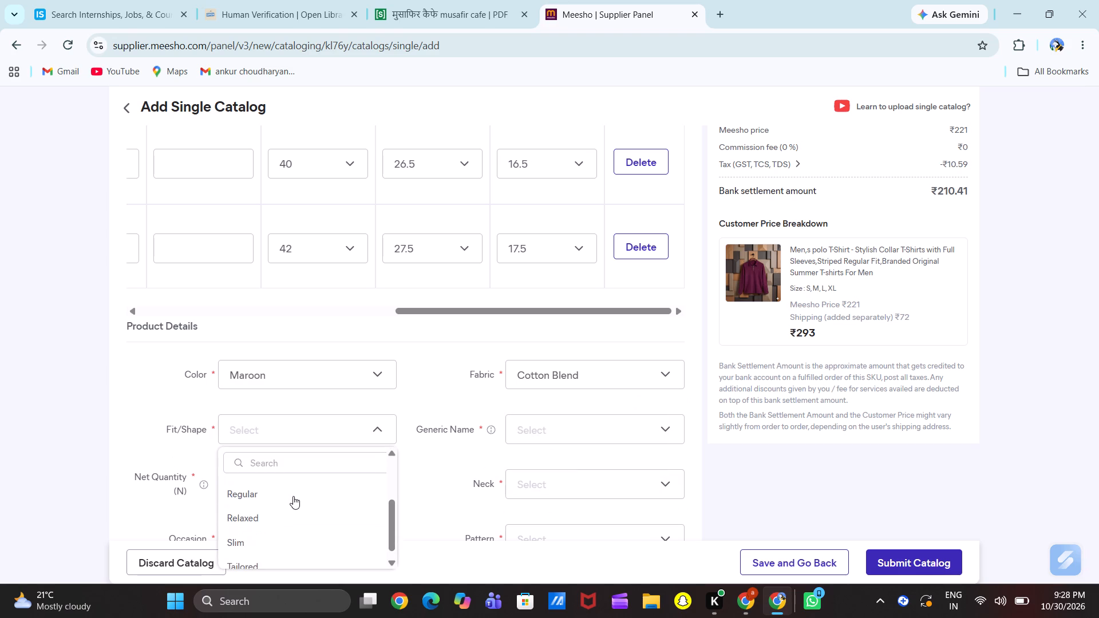
pyautogui.scroll(-1, 293, 496)
pyautogui.click(259, 484)
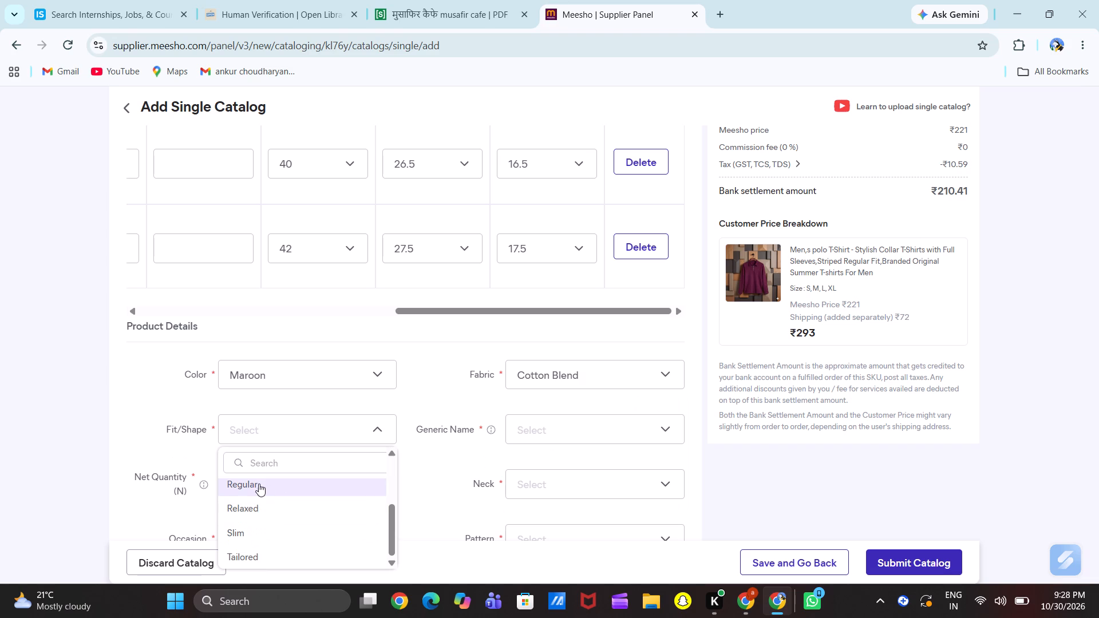
pyautogui.click(563, 430)
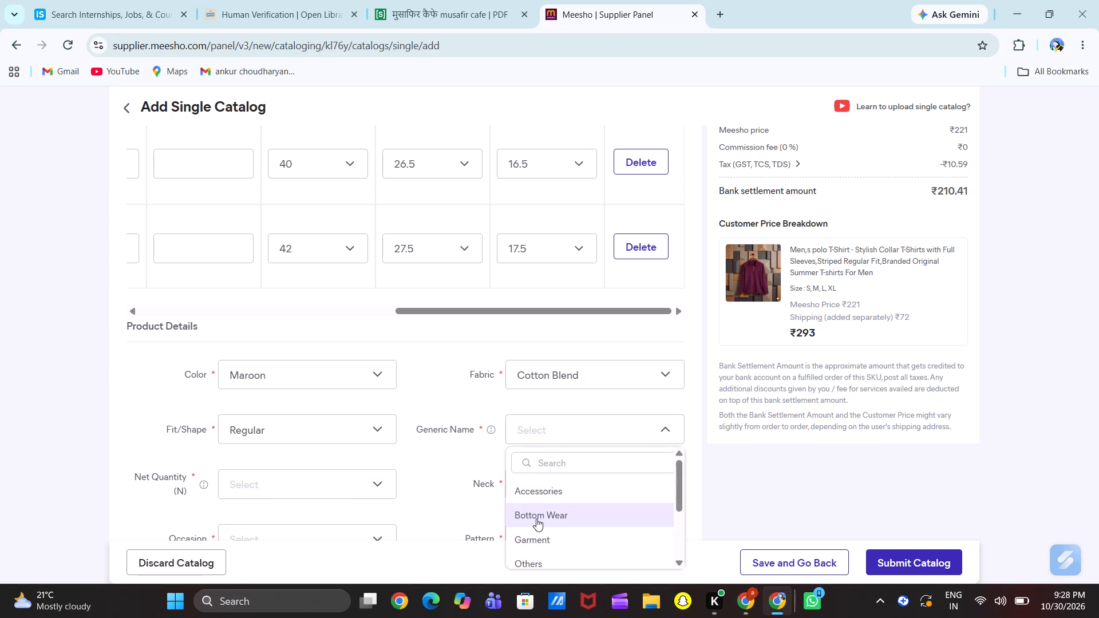
pyautogui.scroll(-1, 536, 518)
pyautogui.click(529, 531)
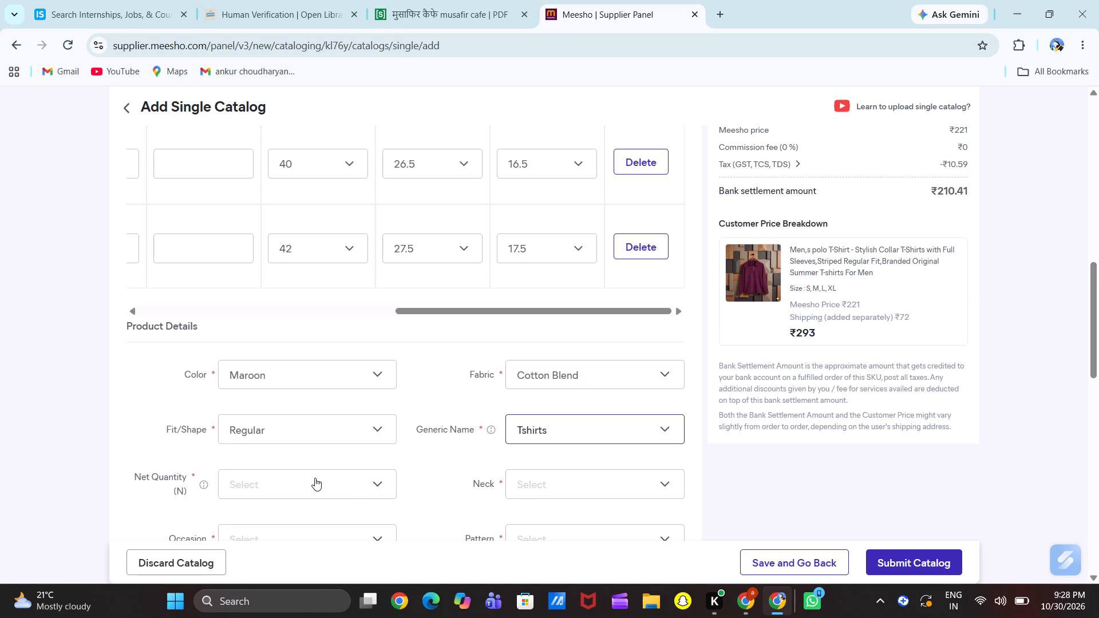
# Set the net quantity to 1 and the neck style to Polo.
pyautogui.click(315, 478)
pyautogui.click(253, 488)
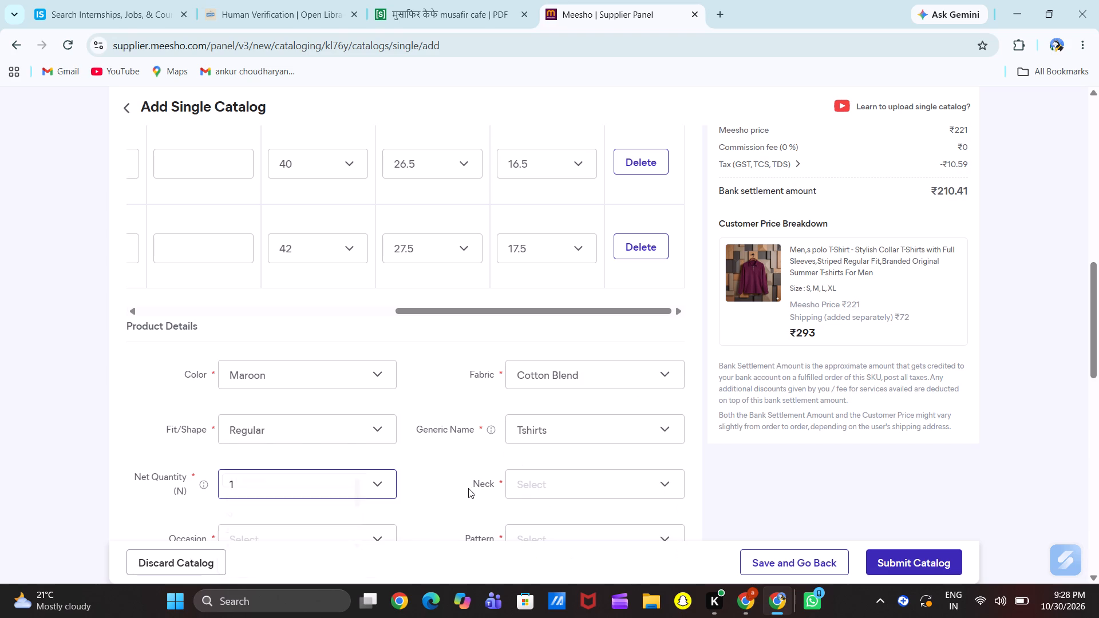
pyautogui.click(544, 480)
pyautogui.scroll(-1, 567, 544)
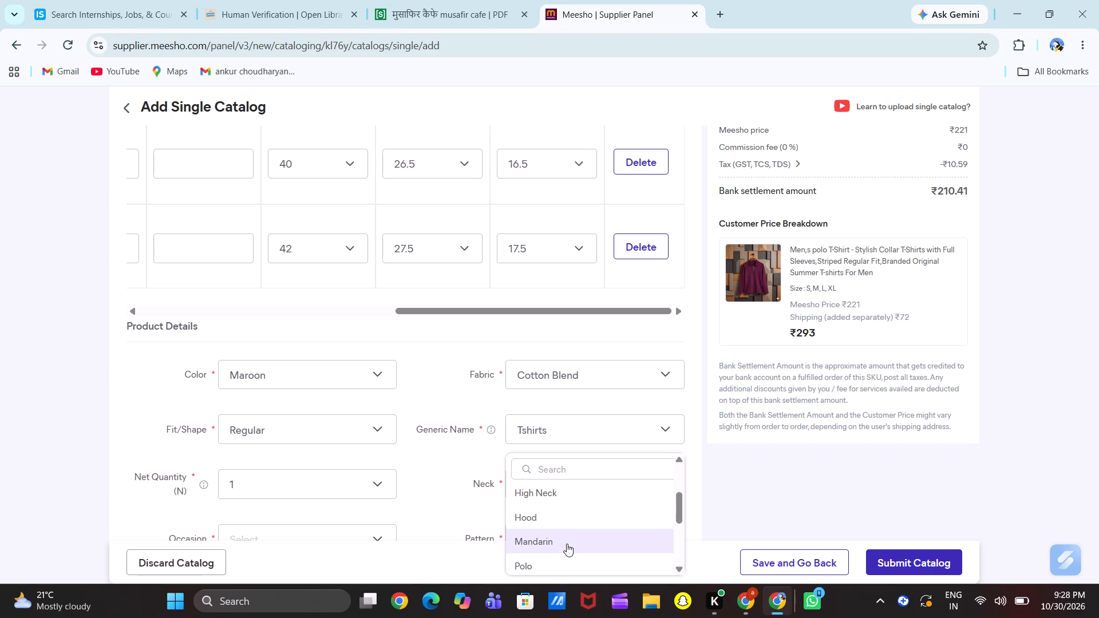
pyautogui.scroll(-1, 567, 544)
pyautogui.click(567, 544)
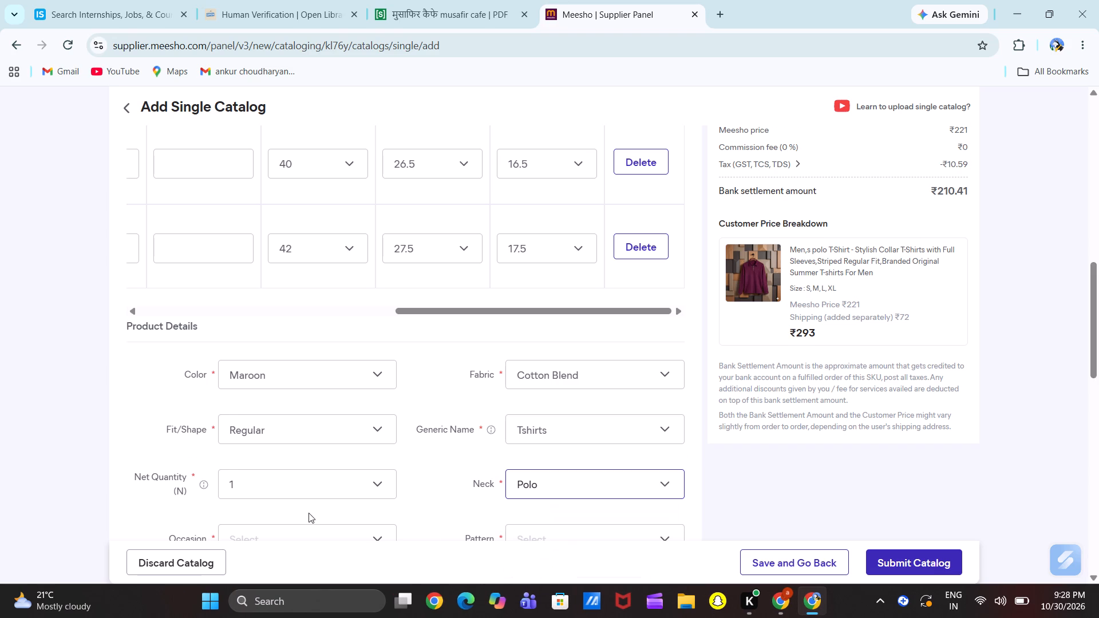
# Set the occasion to Casual and the pattern to Solid.
pyautogui.scroll(-1, 309, 513)
pyautogui.click(275, 452)
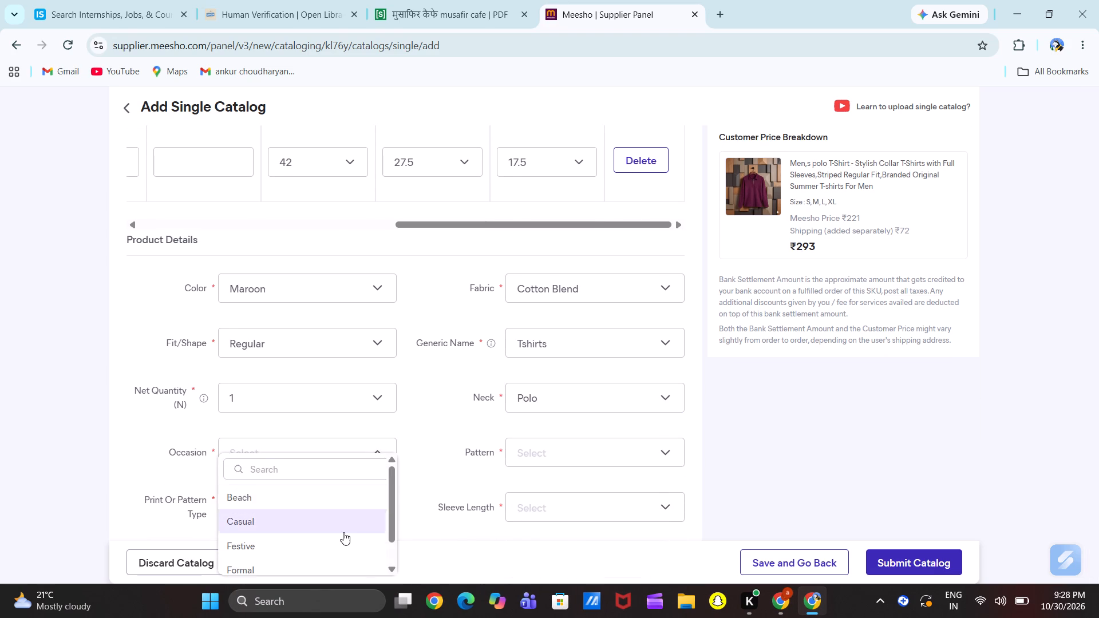
pyautogui.click(295, 515)
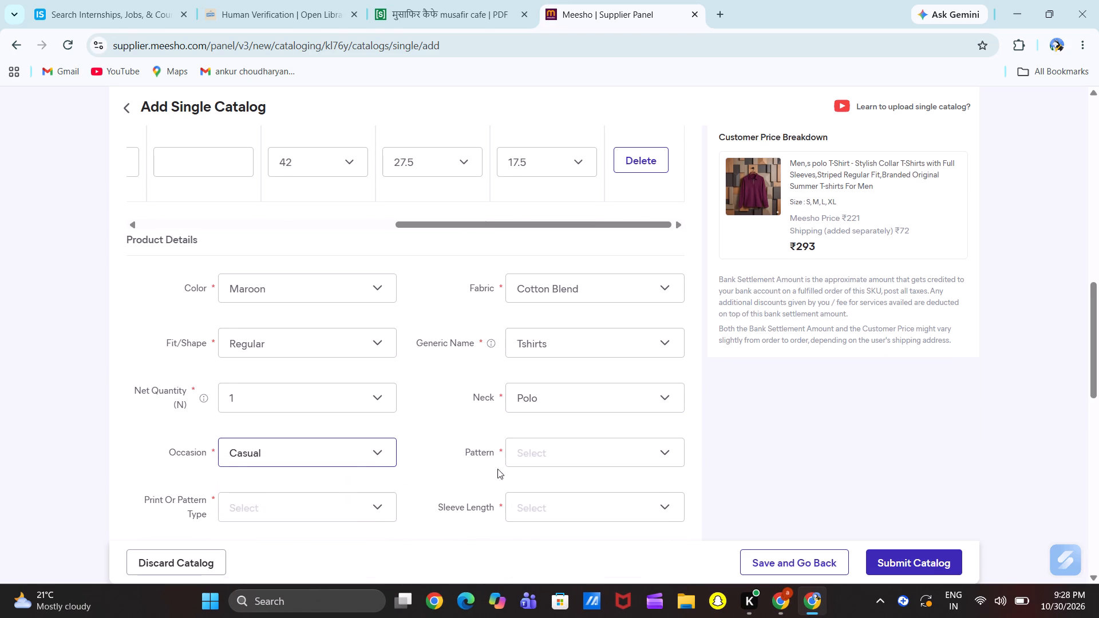
pyautogui.click(557, 450)
pyautogui.scroll(-1, 534, 518)
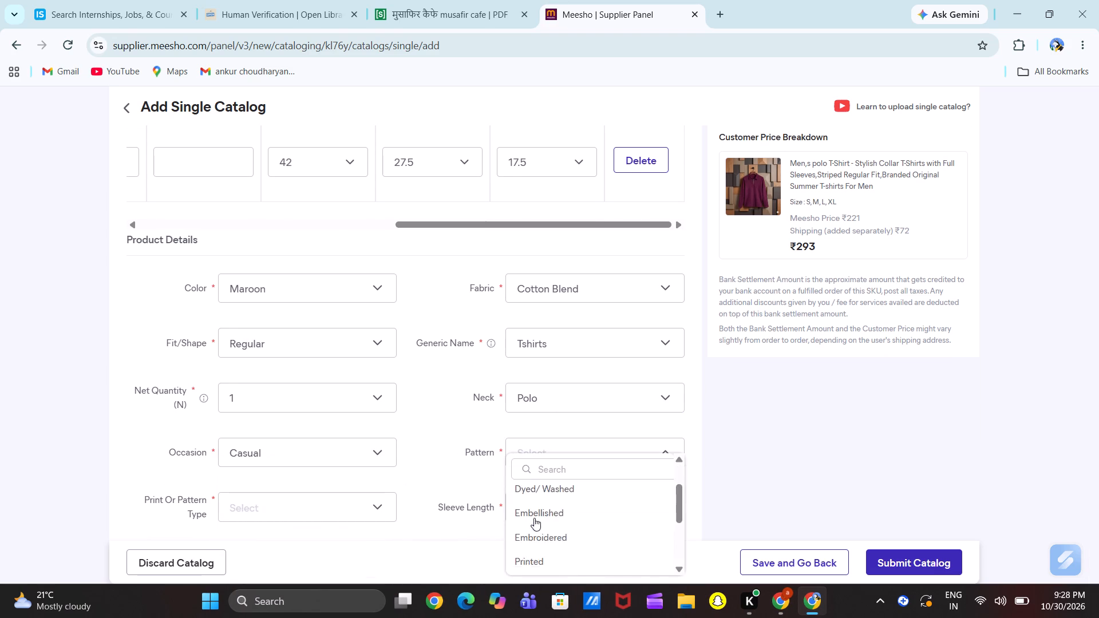
pyautogui.scroll(-2, 534, 518)
pyautogui.click(534, 518)
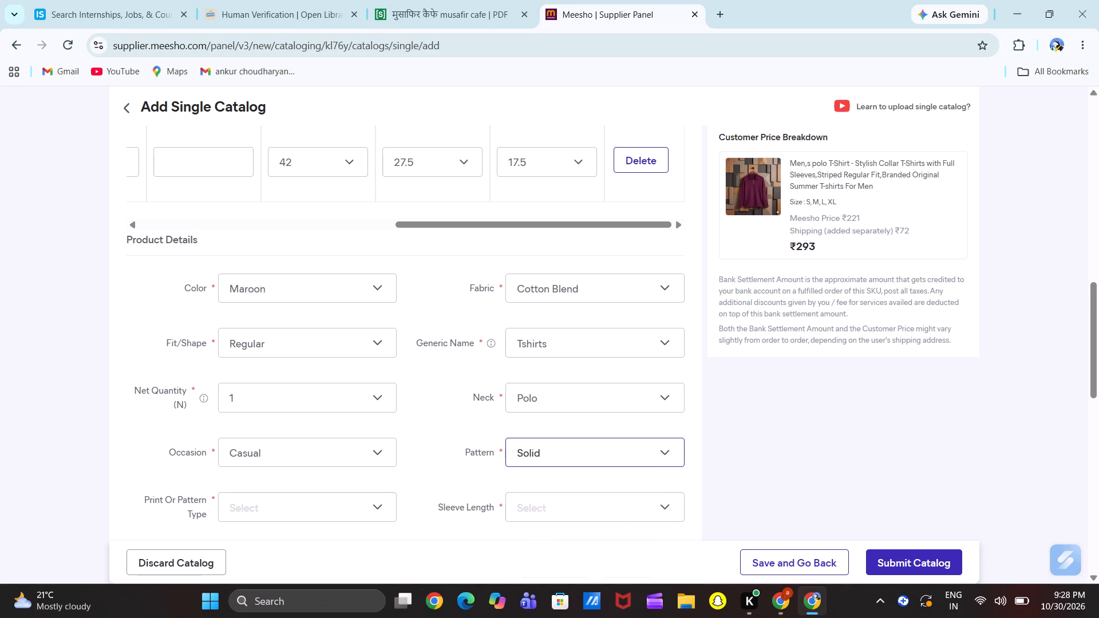
# Set the print or pattern type to Solid and the sleeve length to Long Sleeves.
pyautogui.scroll(-1, 467, 503)
pyautogui.click(309, 435)
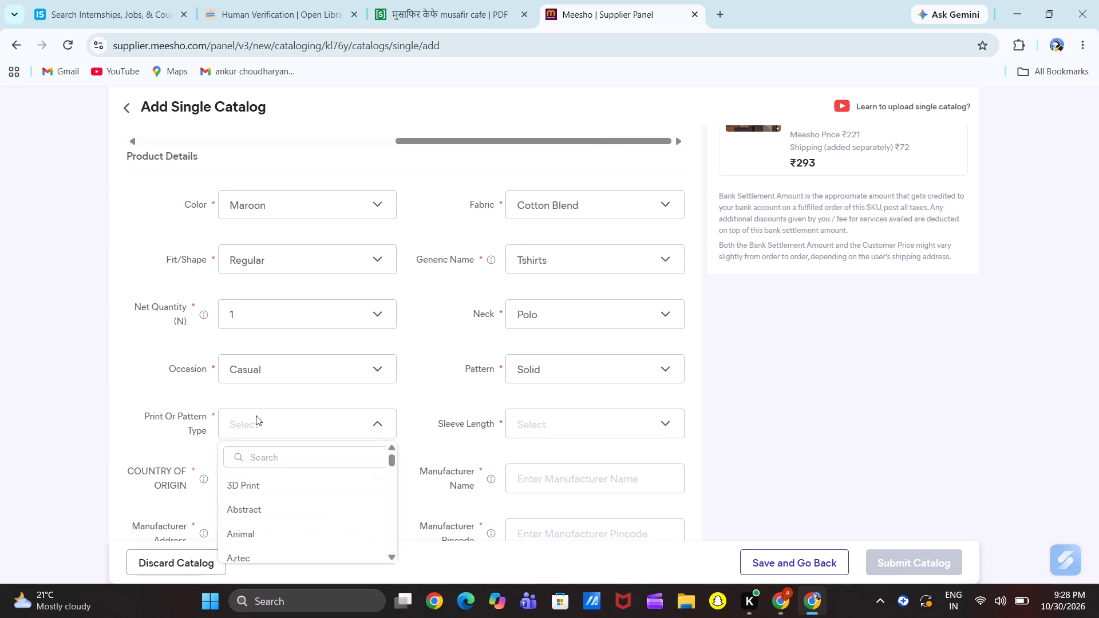
pyautogui.click(258, 415)
pyautogui.click(258, 415)
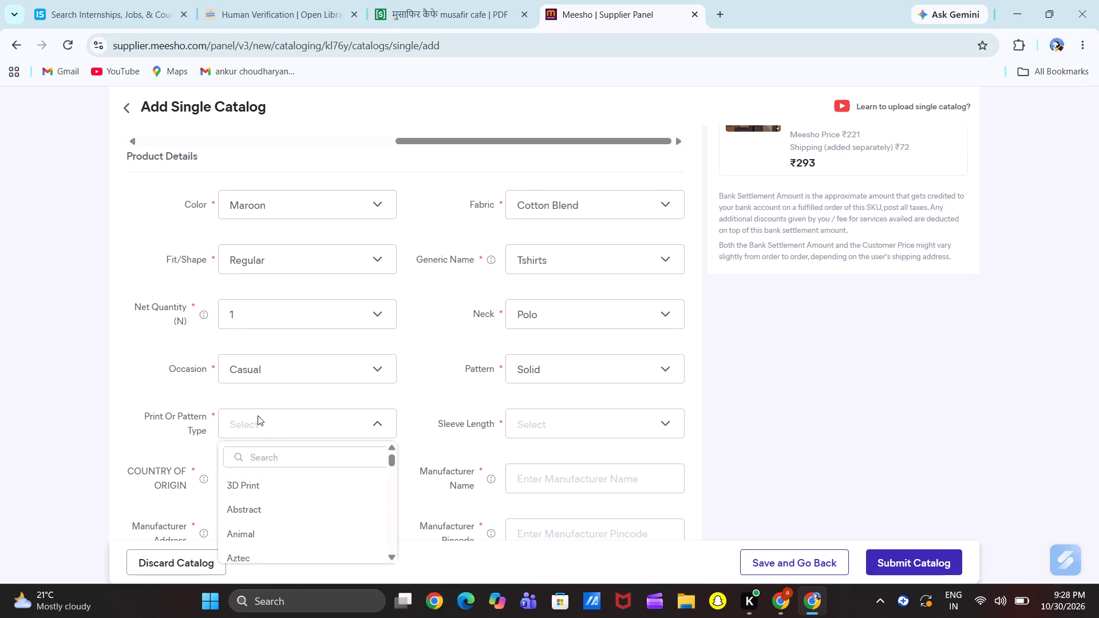
pyautogui.click(270, 457)
pyautogui.press('d')
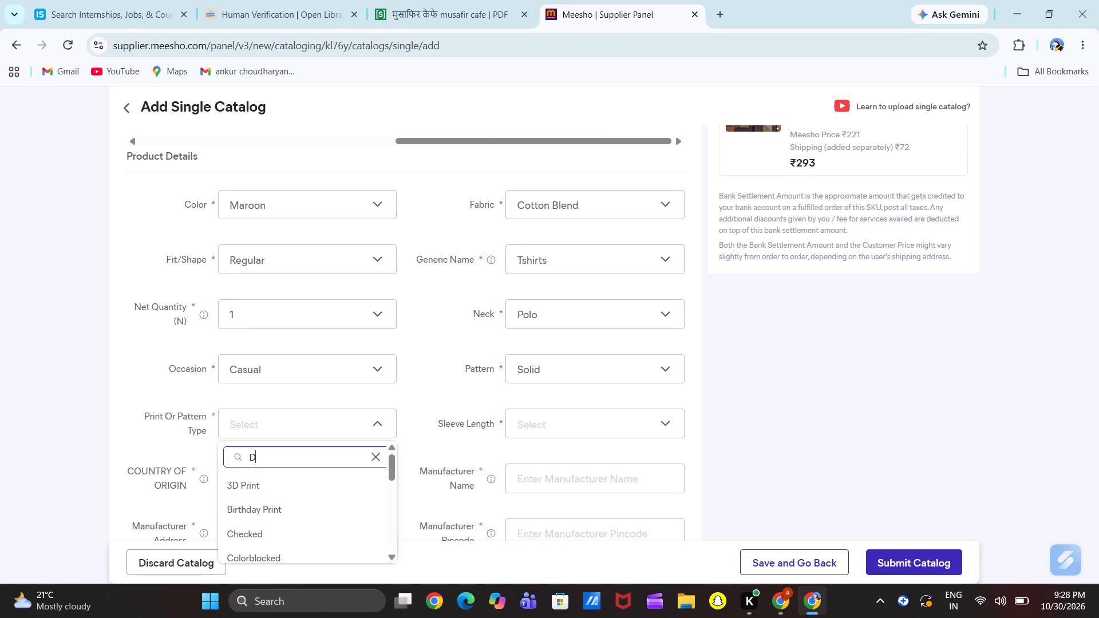
pyautogui.press('BackSpace')
pyautogui.write('SO')
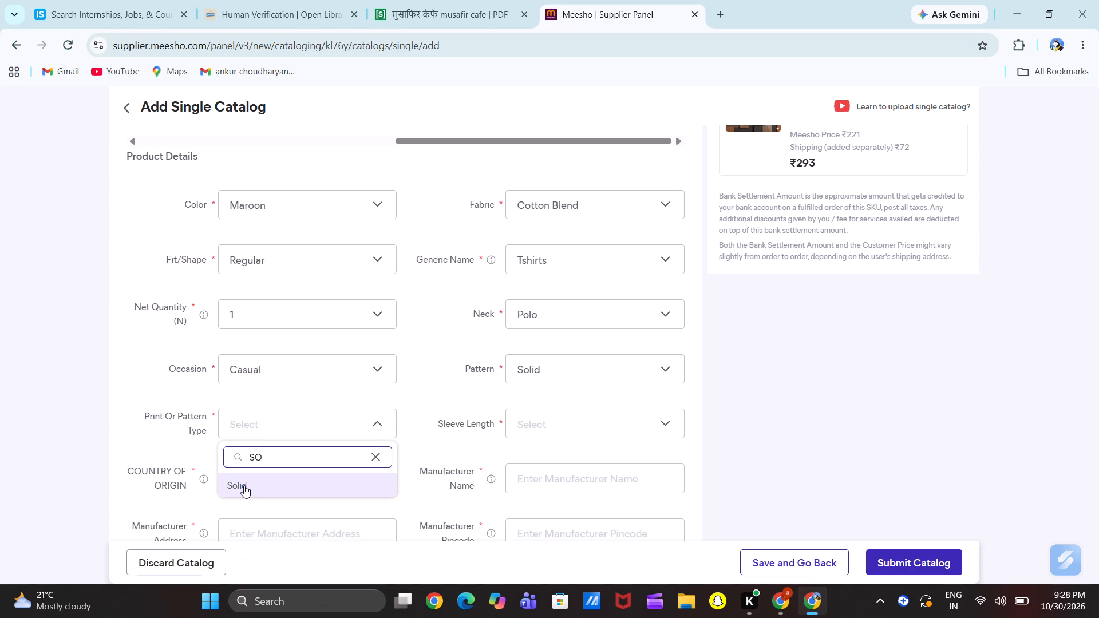
pyautogui.click(339, 482)
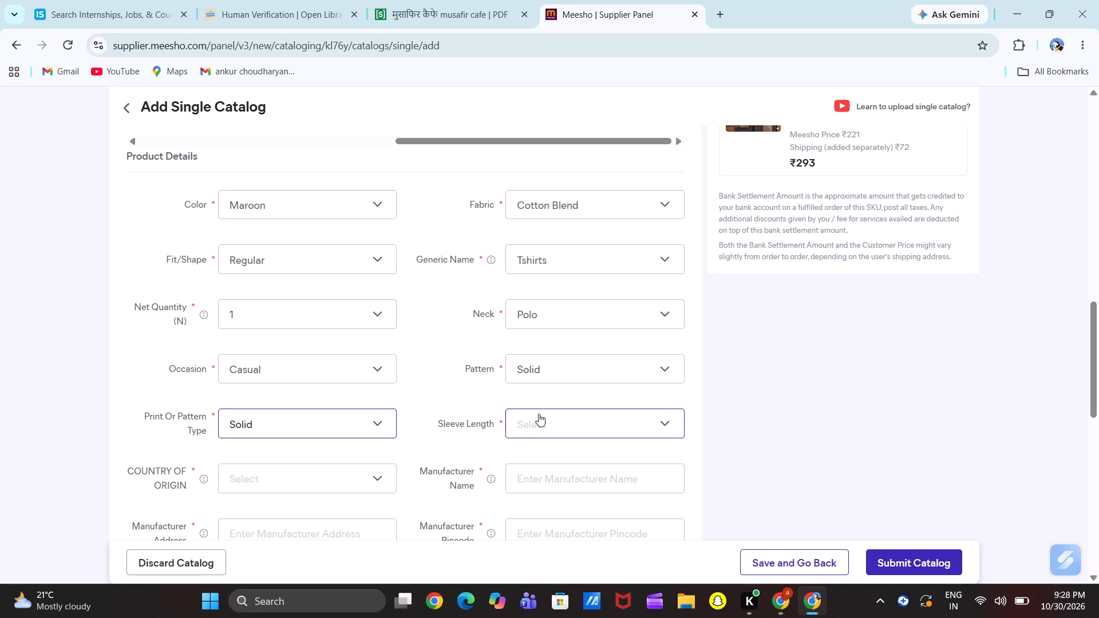
pyautogui.click(539, 414)
pyautogui.click(537, 477)
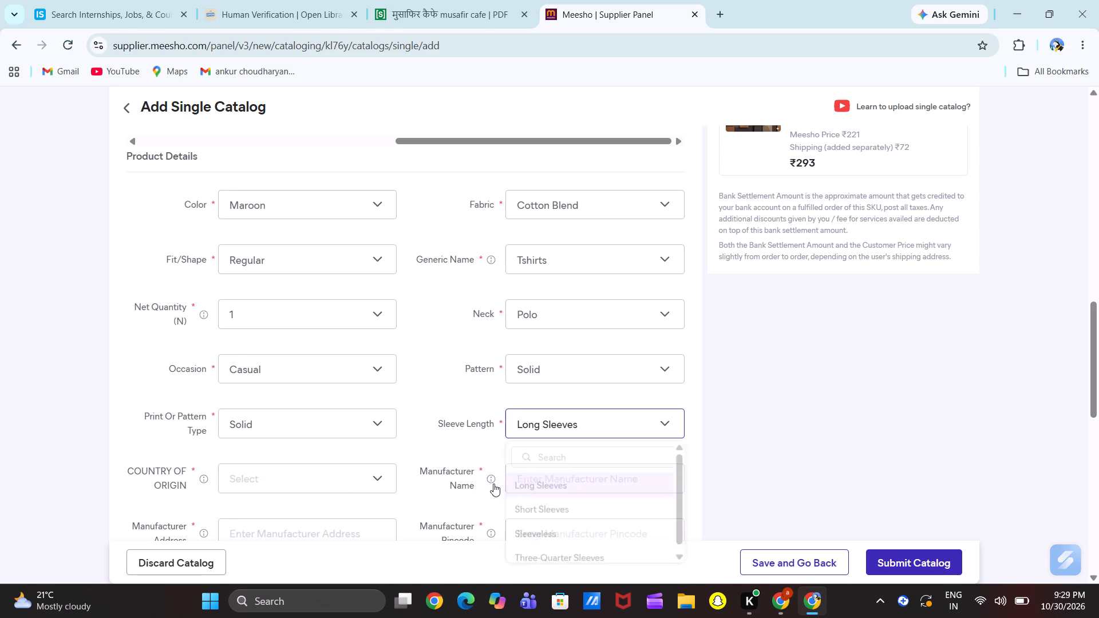
# Set the product's country of origin to India.
pyautogui.scroll(-2, 438, 490)
pyautogui.click(299, 337)
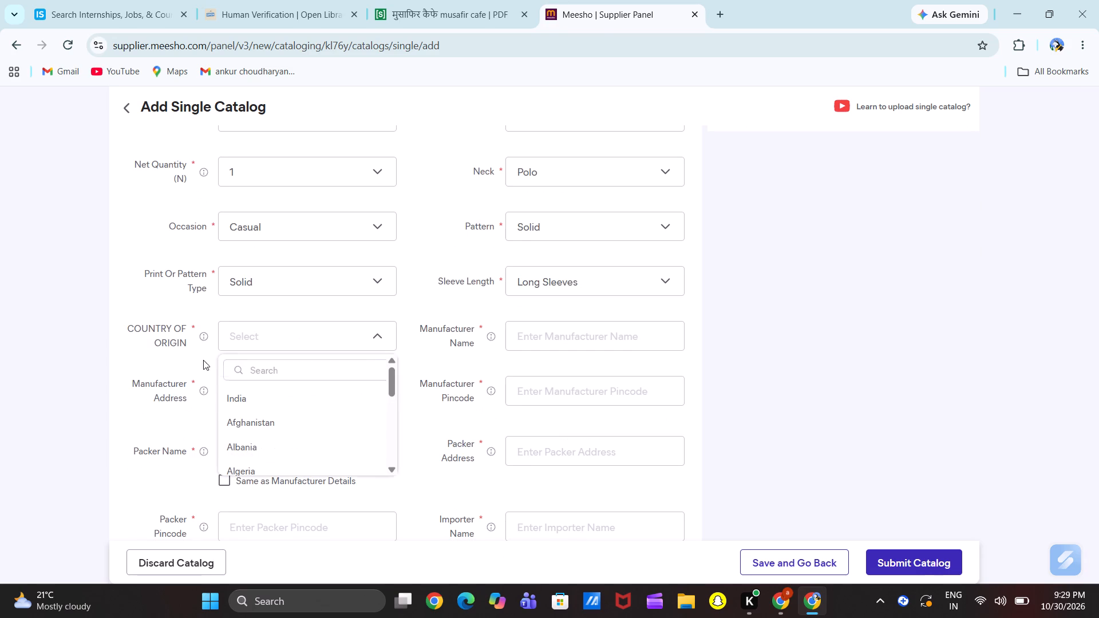
pyautogui.click(256, 395)
# Fill in the manufacturer's name, address and pincode for the product.
pyautogui.click(537, 334)
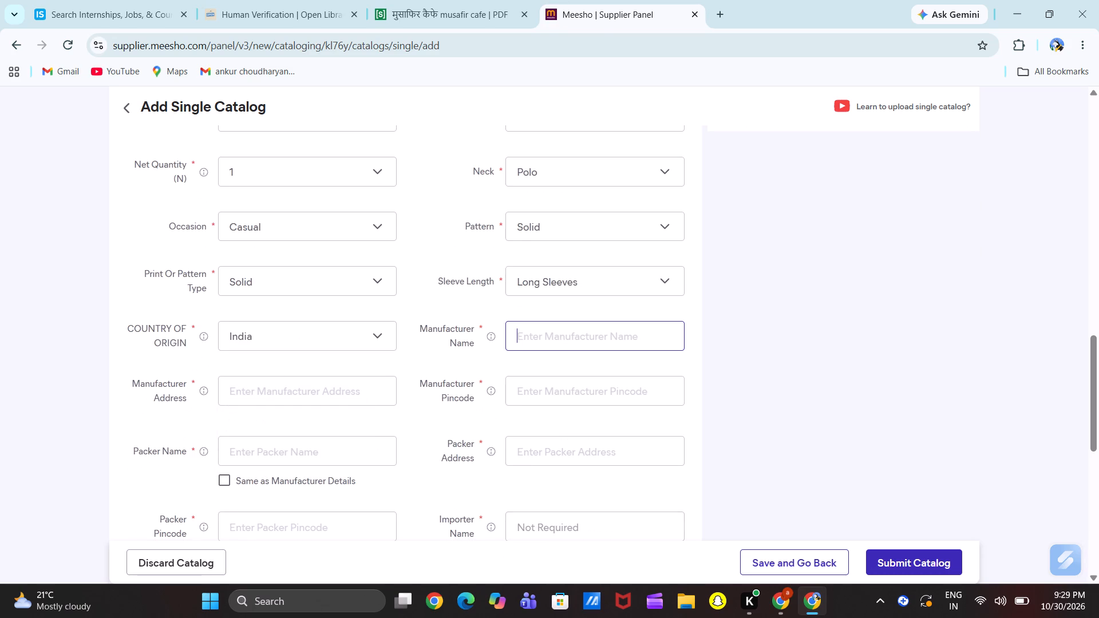
pyautogui.click(656, 373)
pyautogui.click(345, 403)
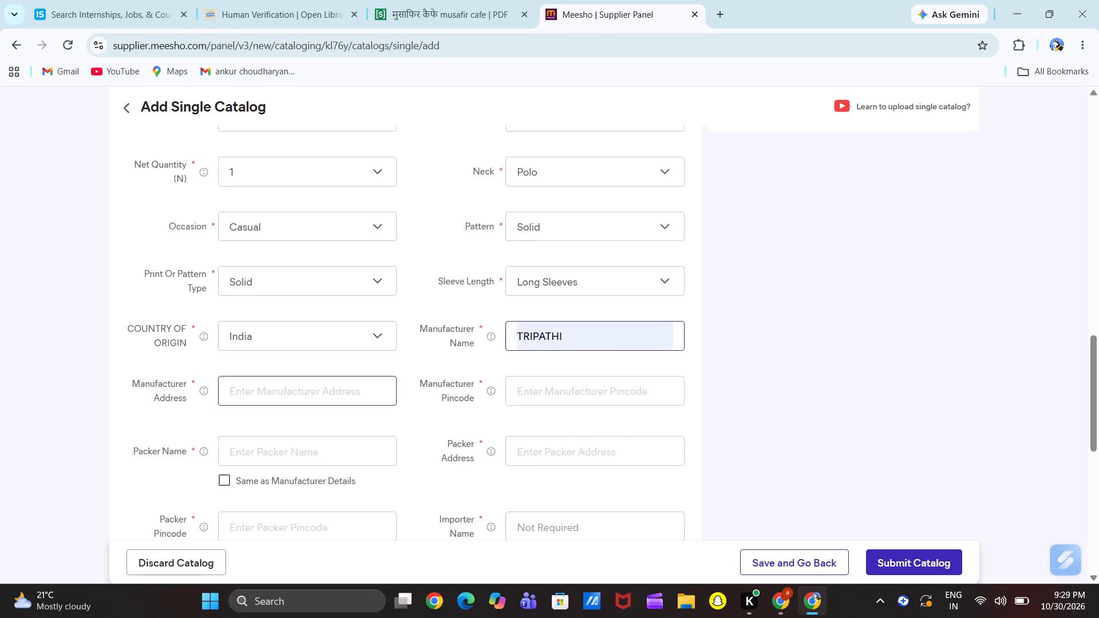
pyautogui.press('s')
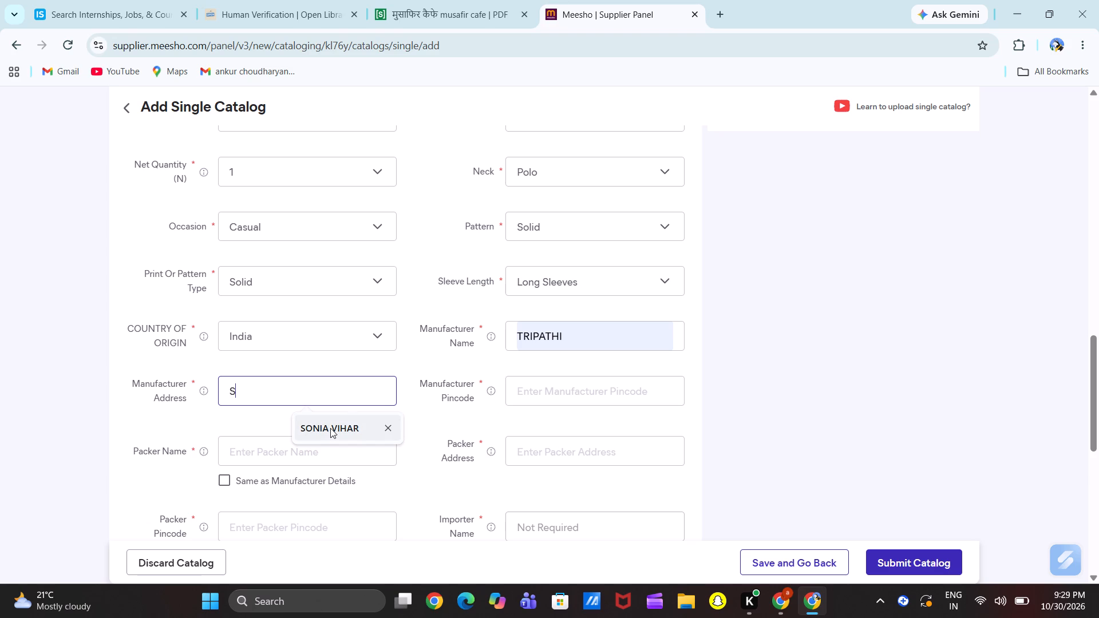
pyautogui.click(329, 429)
pyautogui.click(555, 385)
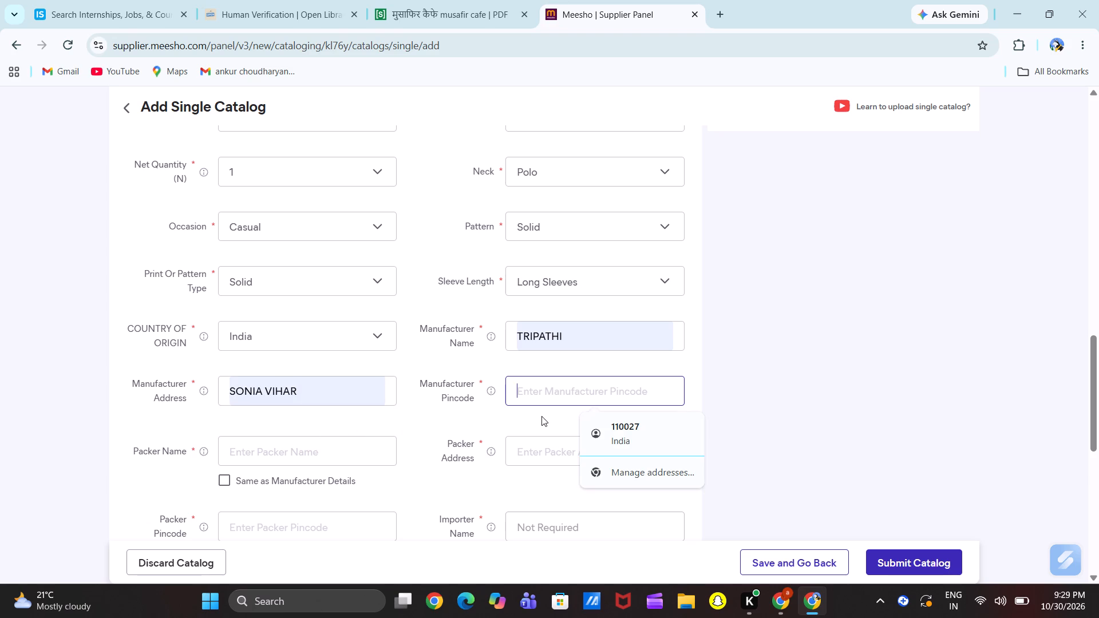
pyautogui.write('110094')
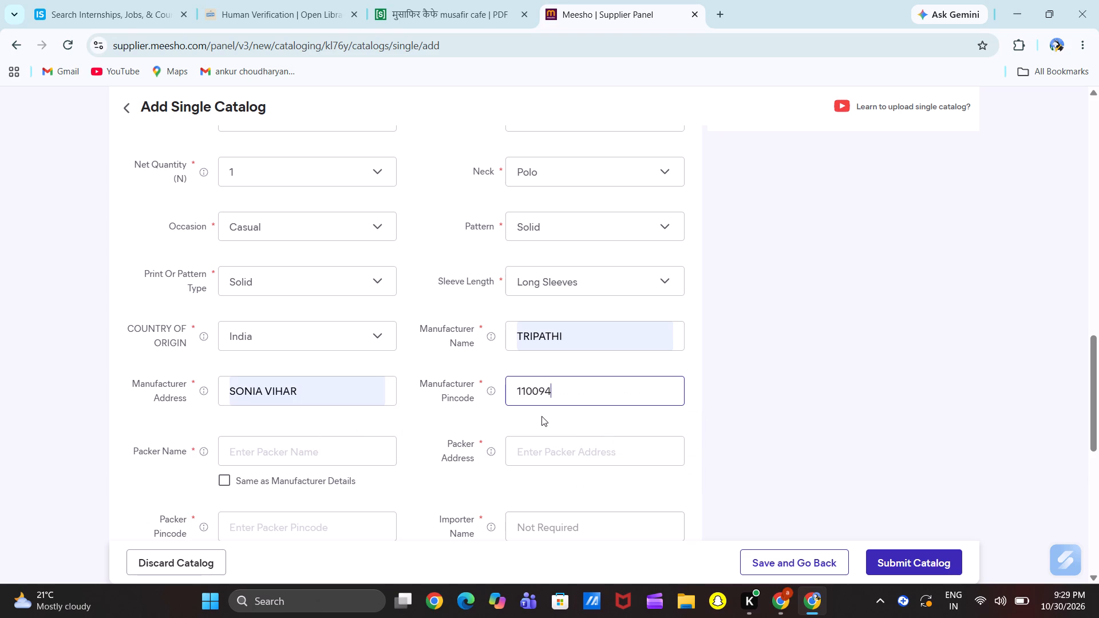
# Fill in the packer's name, address and pincode with the same details as the manufacturer's.
pyautogui.click(323, 450)
pyautogui.click(311, 476)
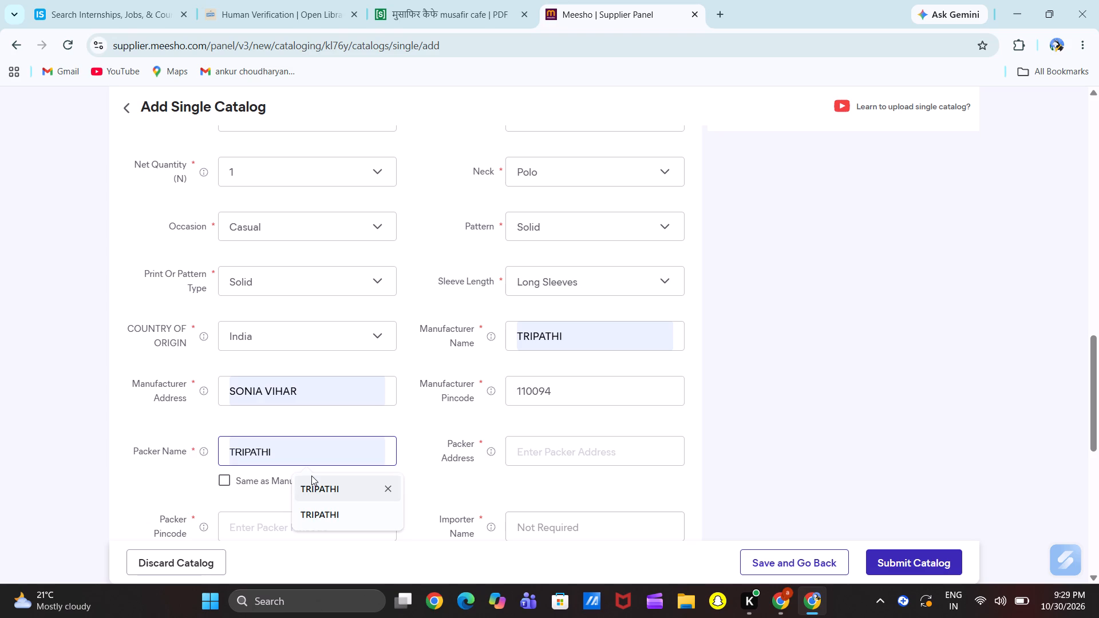
pyautogui.click(552, 442)
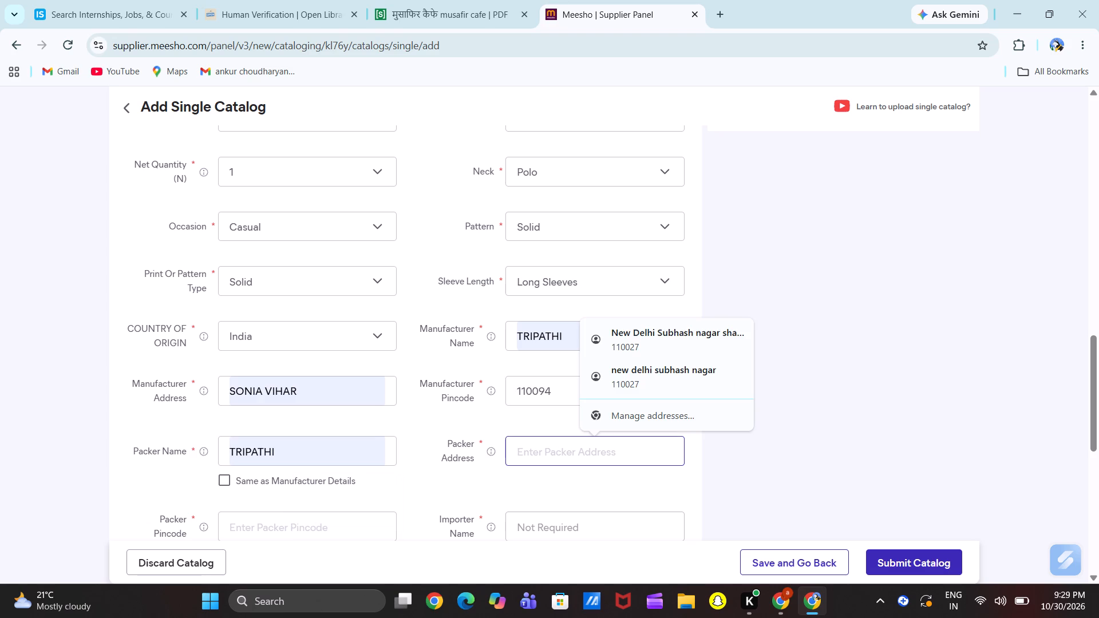
pyautogui.press('s')
pyautogui.click(621, 494)
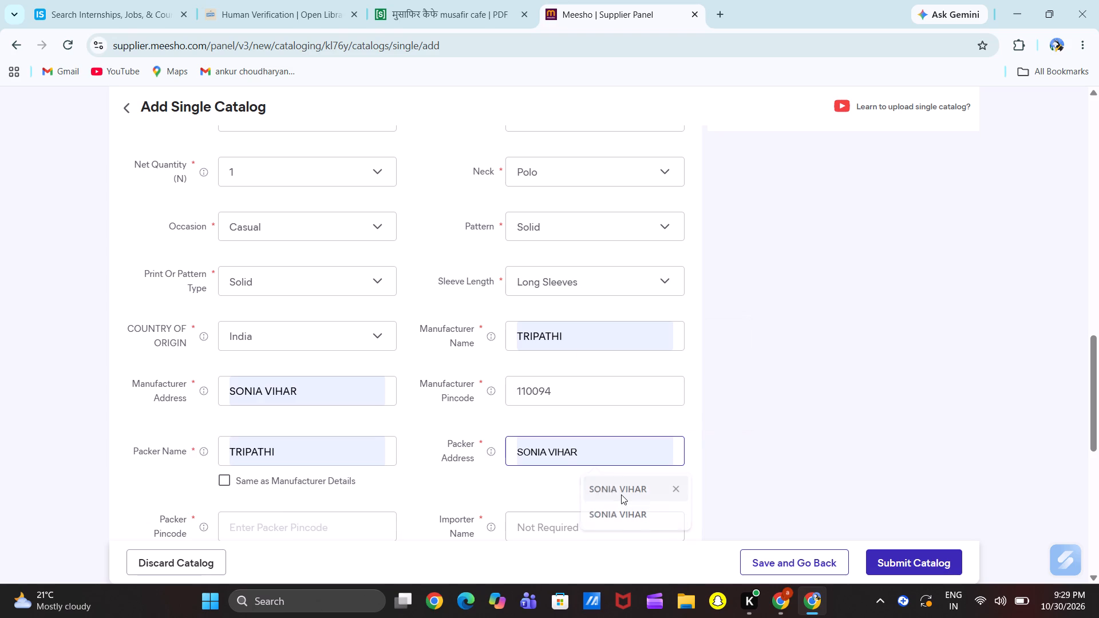
pyautogui.scroll(-2, 491, 457)
pyautogui.click(299, 378)
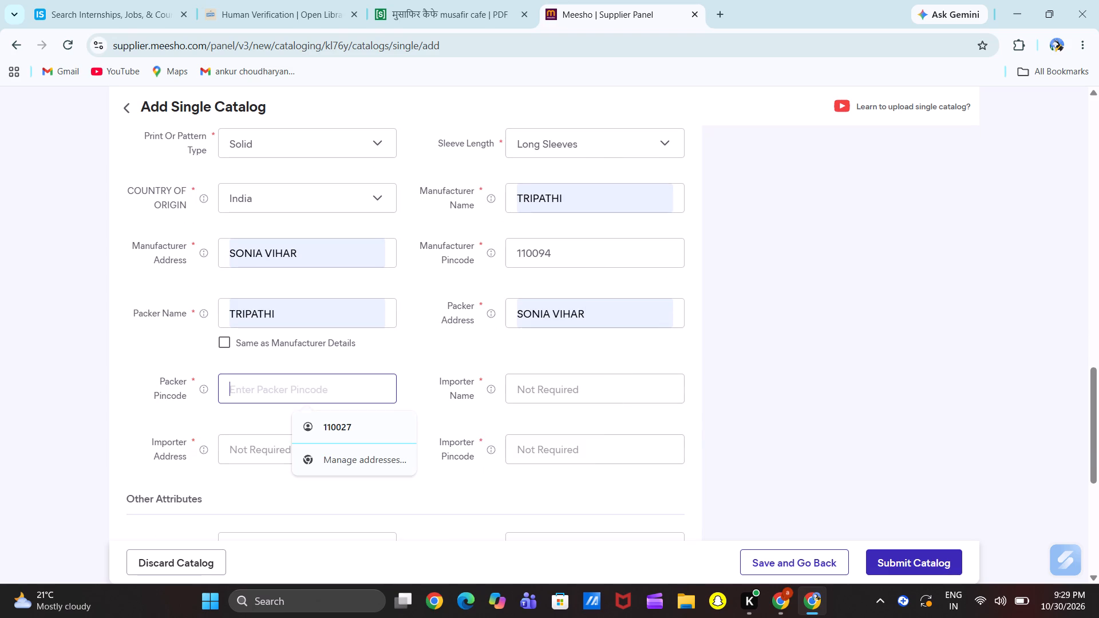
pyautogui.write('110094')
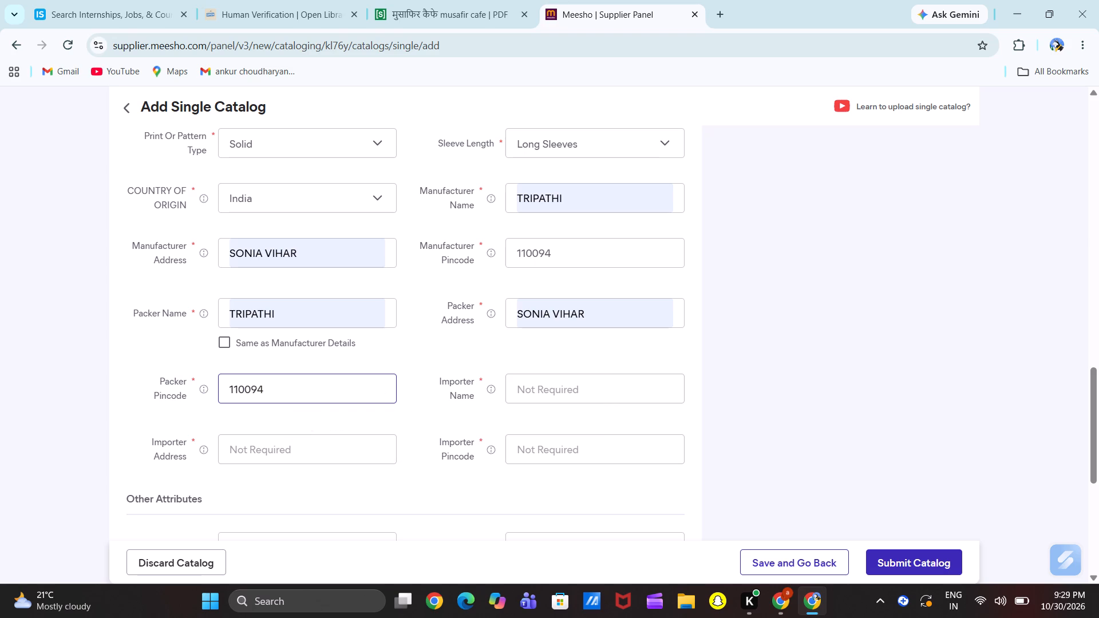
# Set the length to Regular in the other attributes.
pyautogui.scroll(-3, 528, 391)
pyautogui.click(528, 391)
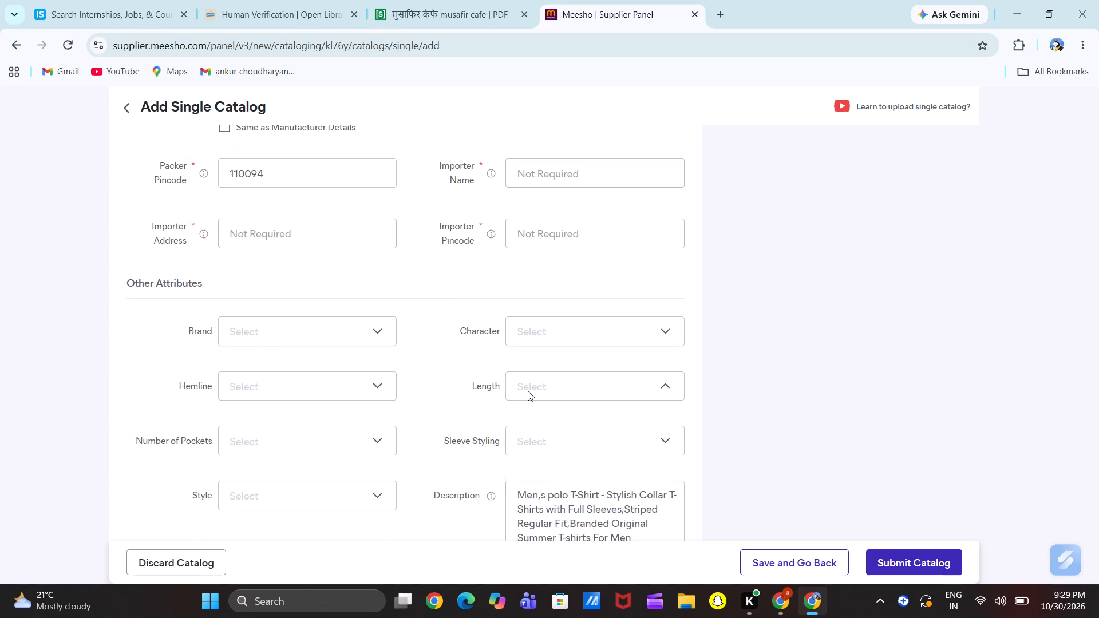
pyautogui.click(557, 492)
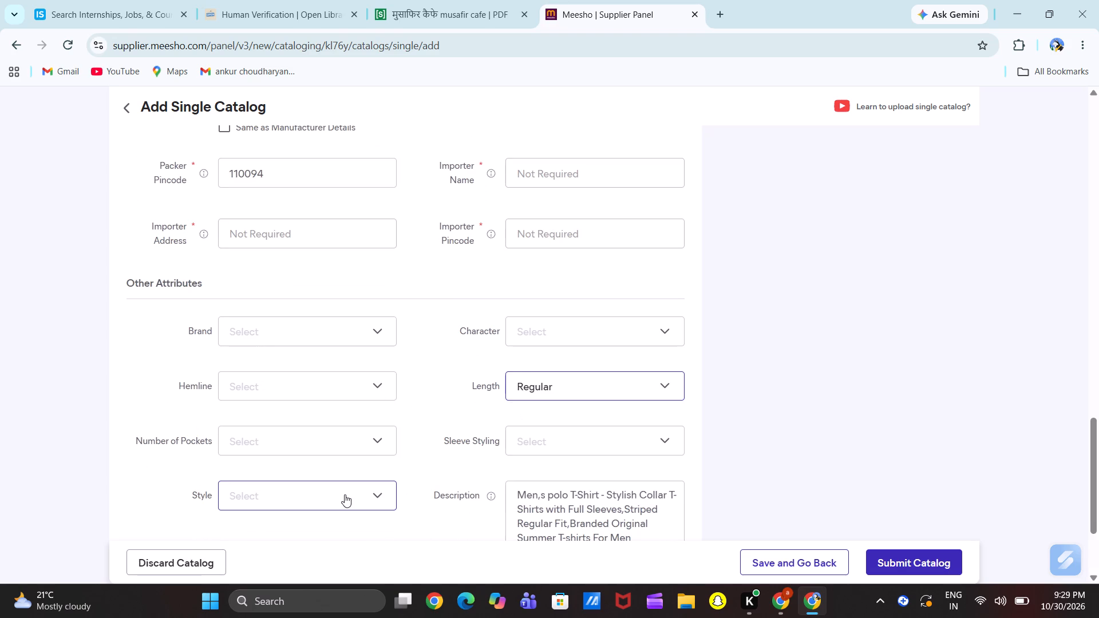
# Set the style to Korean and the number of pockets to No Pocket in the other attributes.
pyautogui.click(345, 494)
pyautogui.click(281, 553)
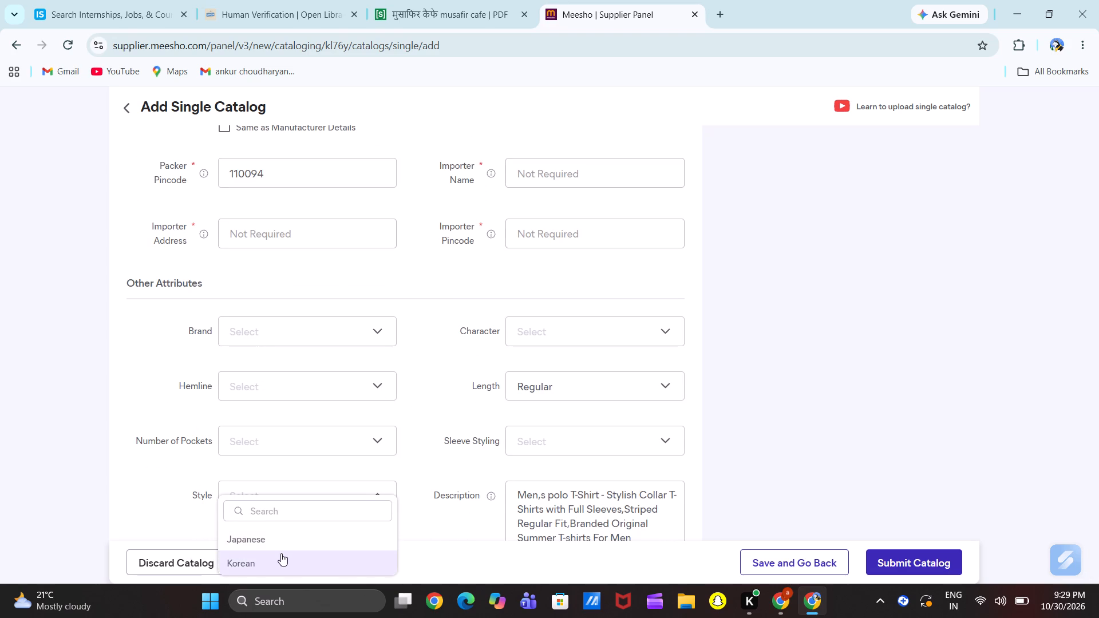
pyautogui.click(249, 443)
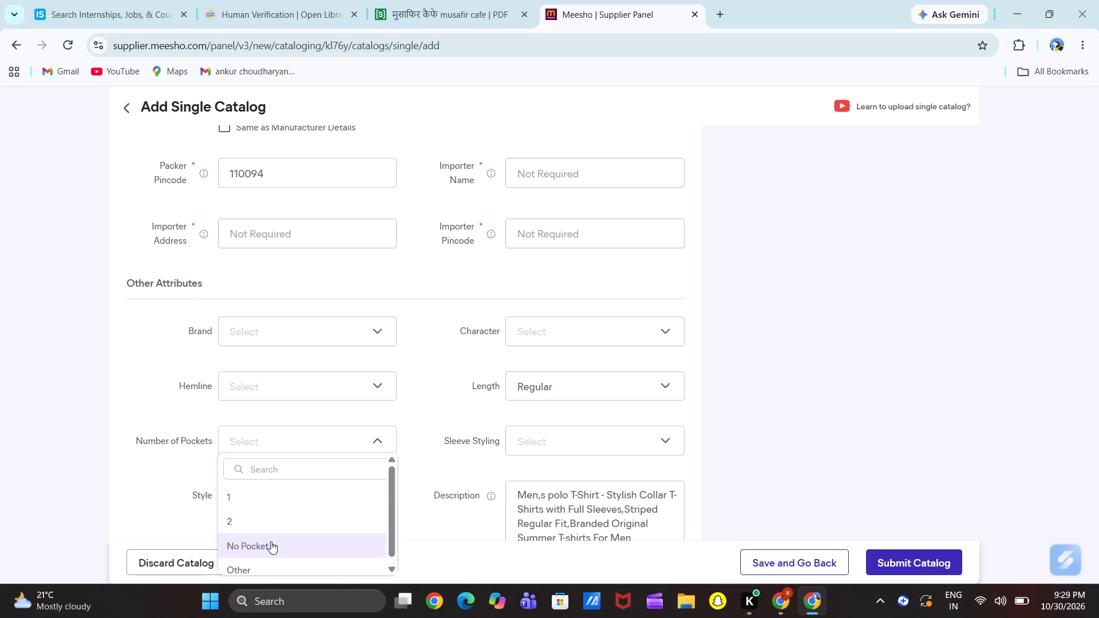
pyautogui.click(271, 541)
# Enter a net weight of 100 gms for Product 1.
pyautogui.scroll(-2, 404, 501)
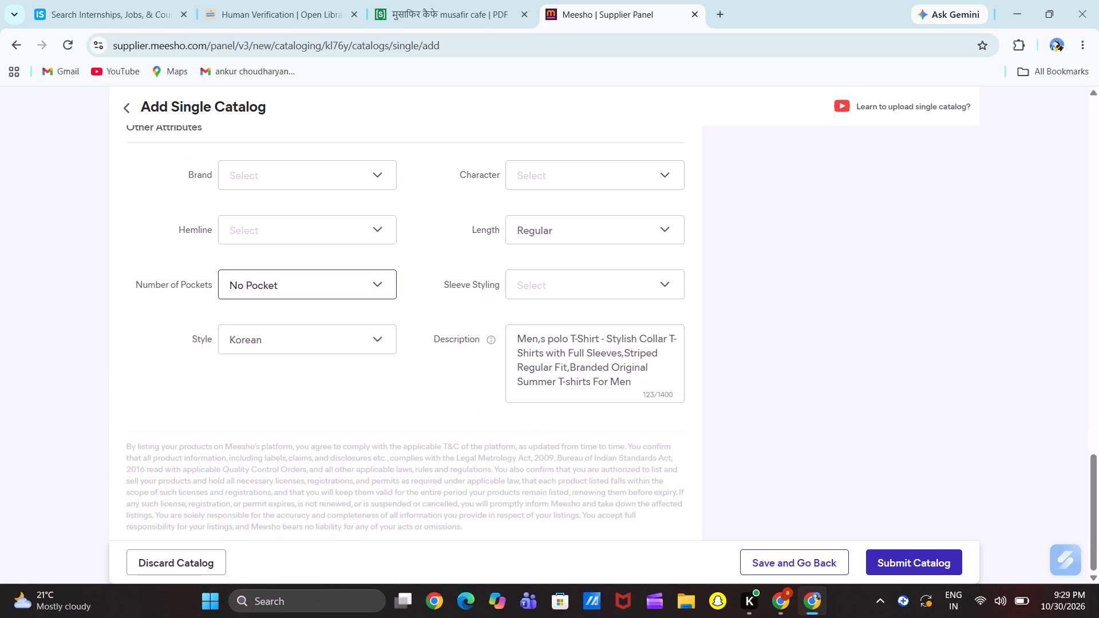
pyautogui.scroll(7, 404, 501)
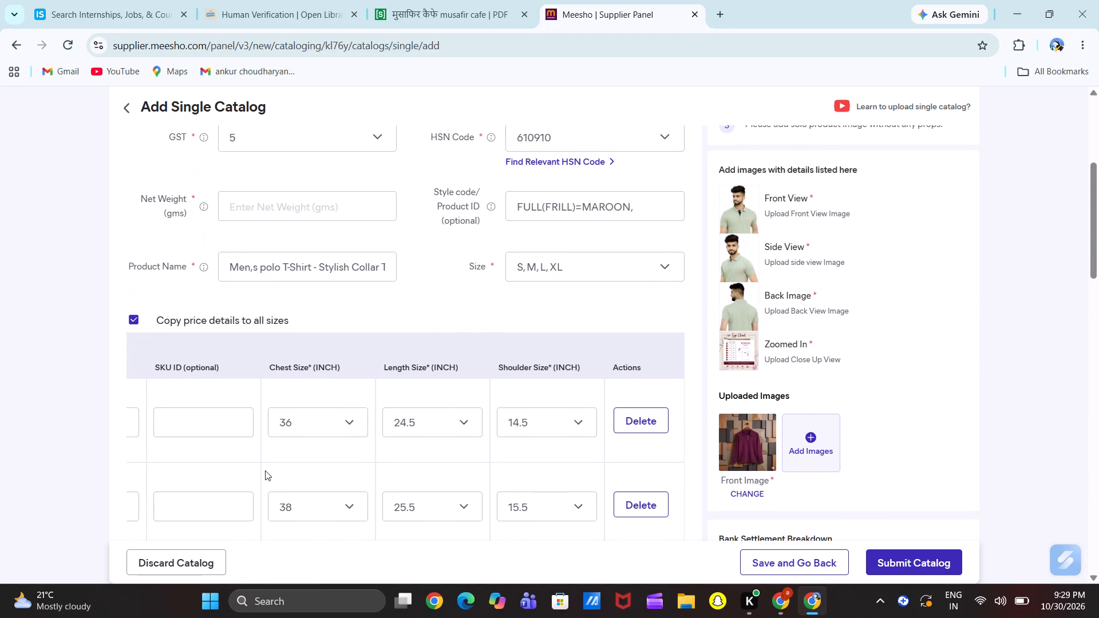
pyautogui.hscroll(5, 265, 470)
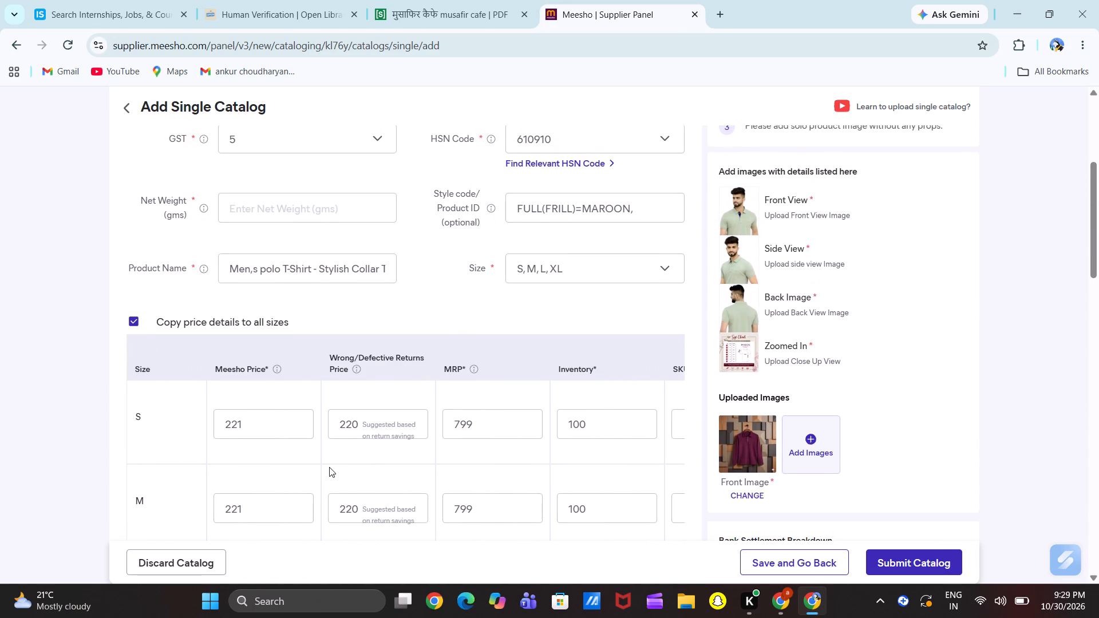
pyautogui.scroll(1, 329, 467)
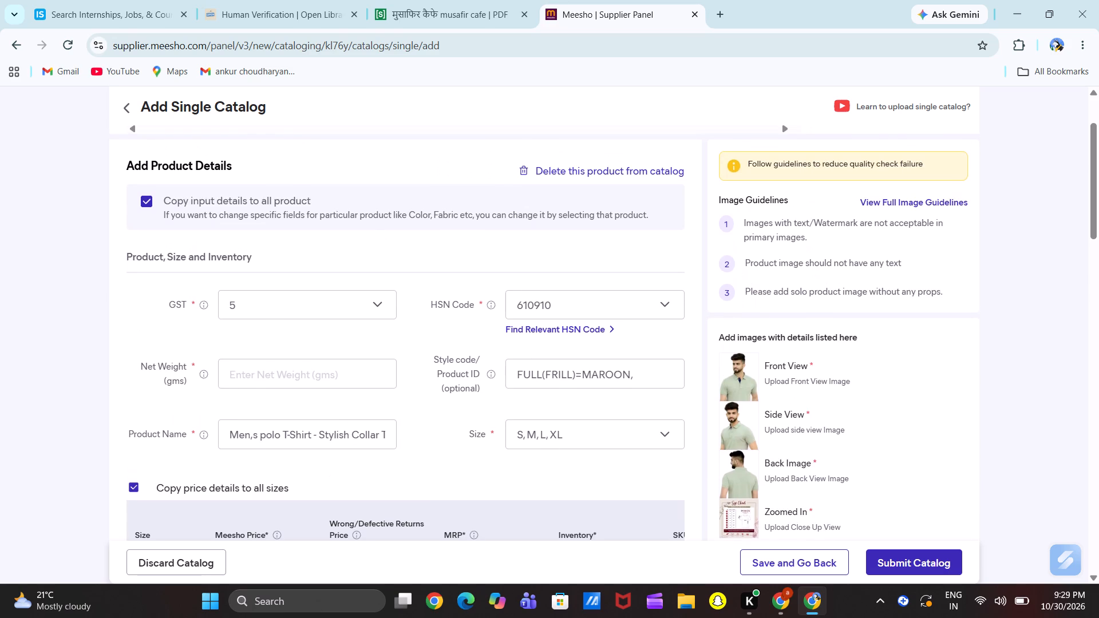
pyautogui.scroll(2, 468, 370)
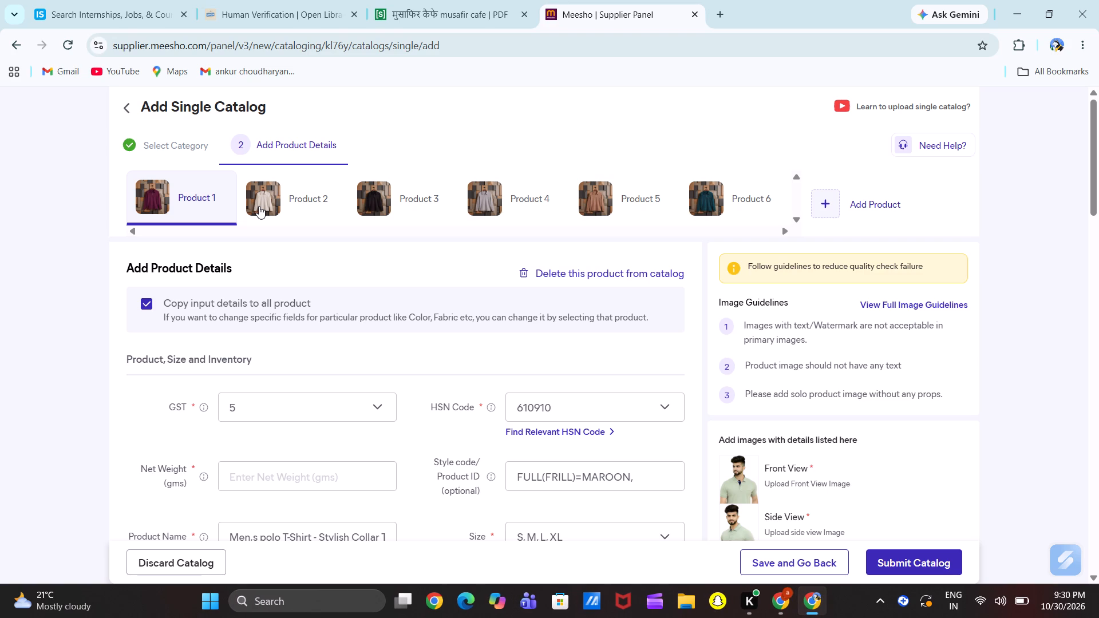
pyautogui.click(278, 474)
pyautogui.write('100')
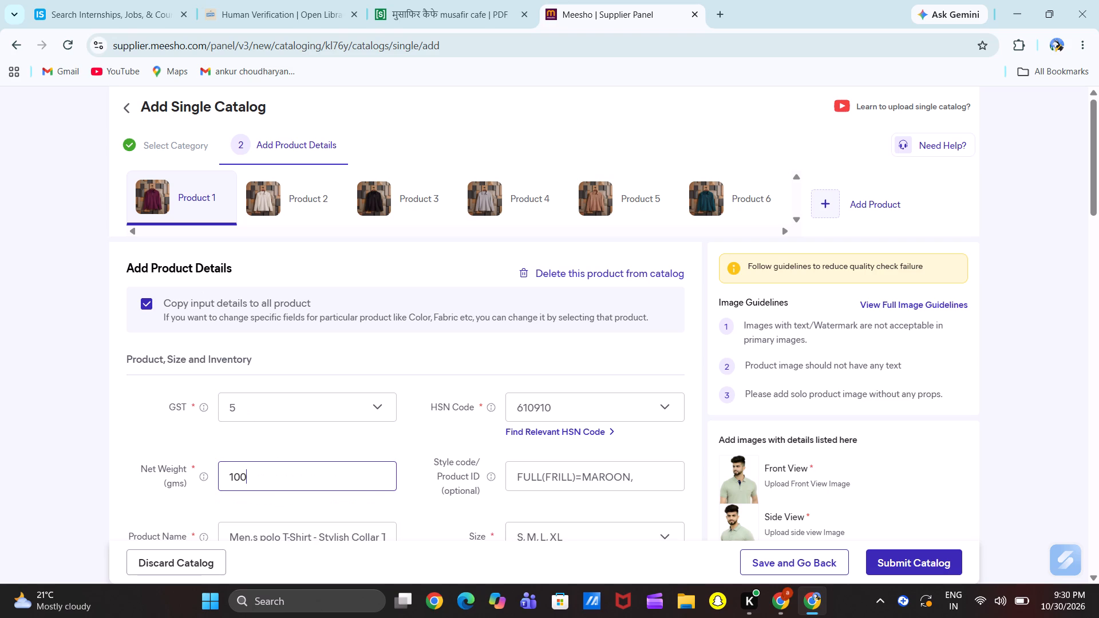
# Open Product 2 and enter FULL=KARARA,.;',[WHITE] as its style code/product ID.
pyautogui.scroll(-3, 449, 477)
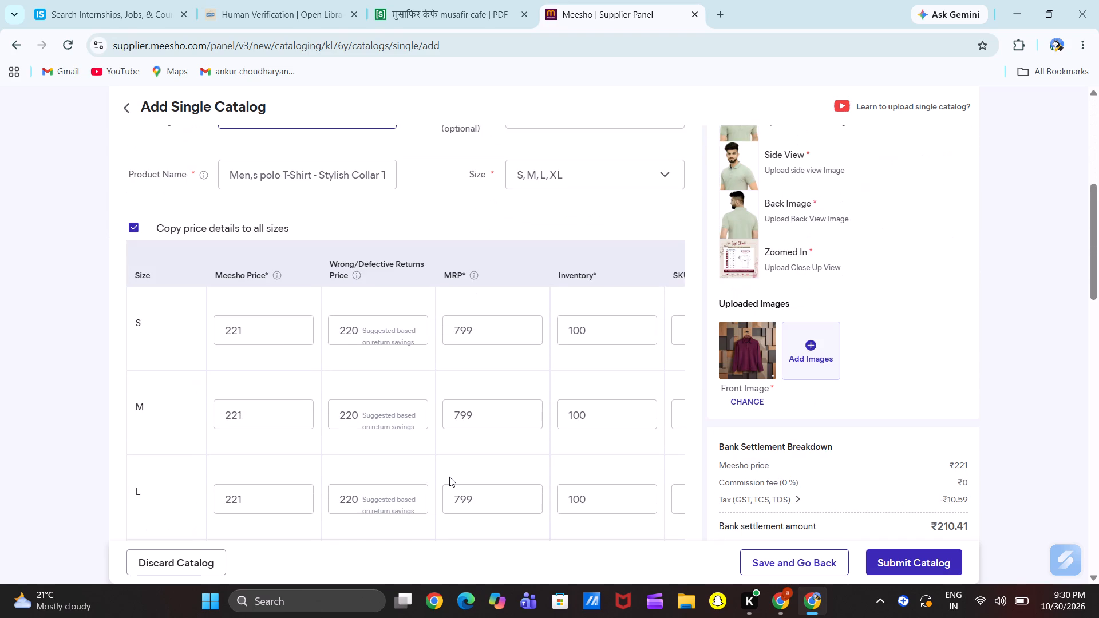
pyautogui.hscroll(-6, 449, 477)
pyautogui.scroll(3, 449, 477)
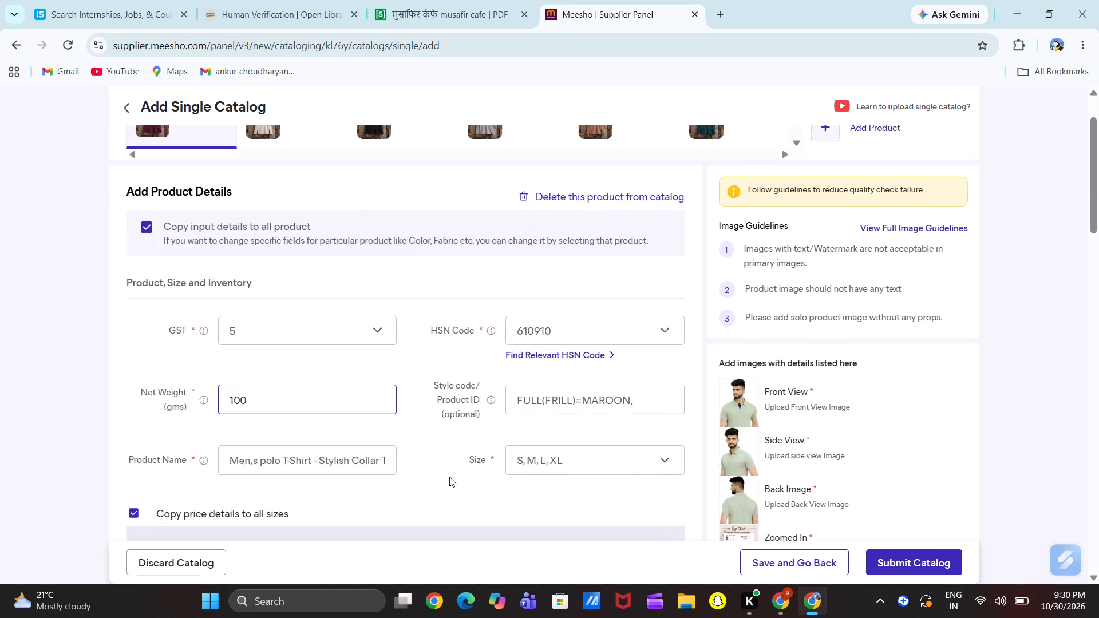
pyautogui.scroll(2, 449, 477)
pyautogui.click(260, 189)
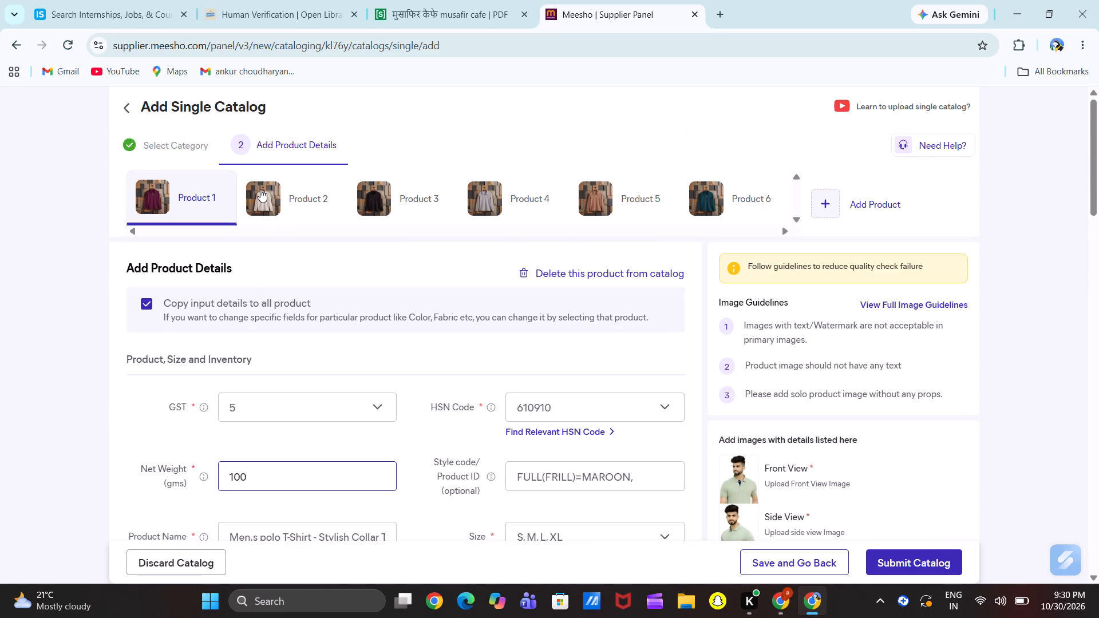
pyautogui.click(549, 430)
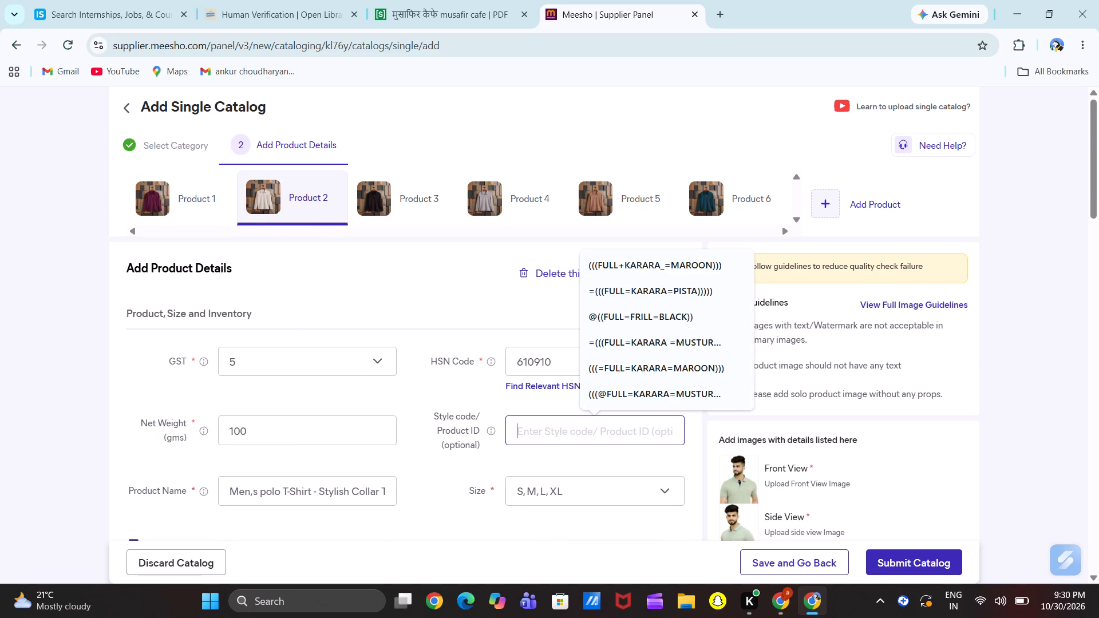
pyautogui.write('FULL')
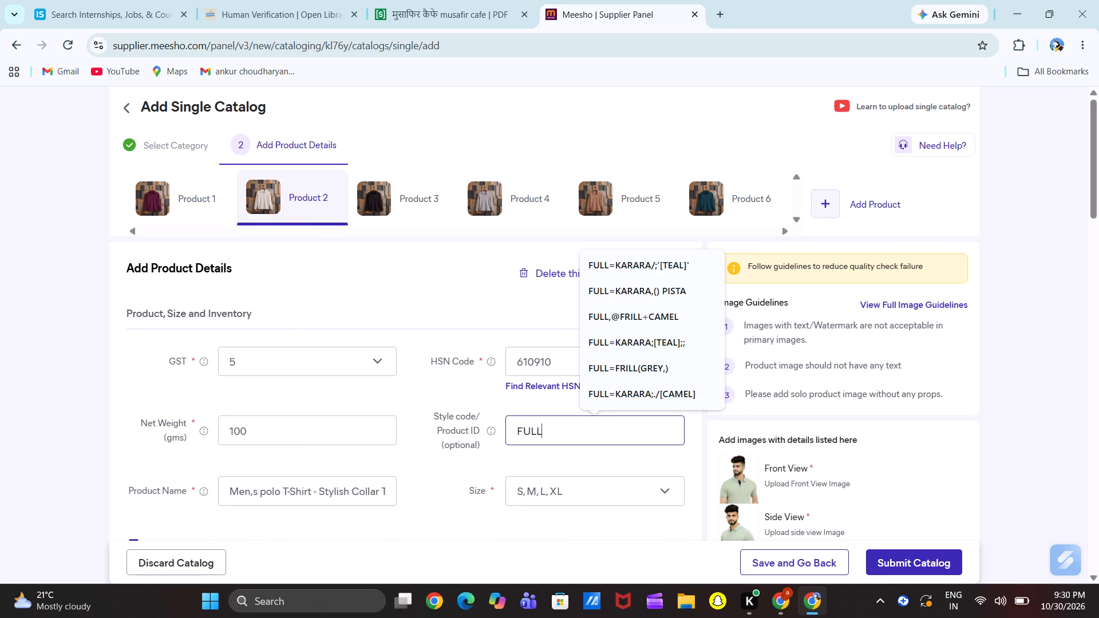
pyautogui.press('=')
pyautogui.write('KARARA')
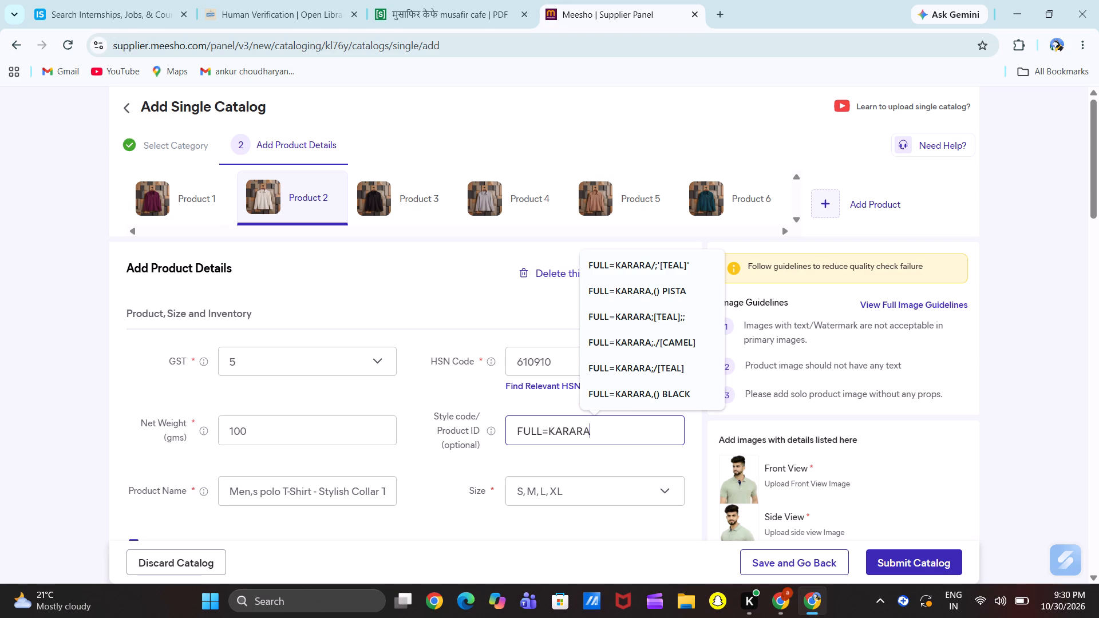
pyautogui.write(",.;'")
pyautogui.press('l')
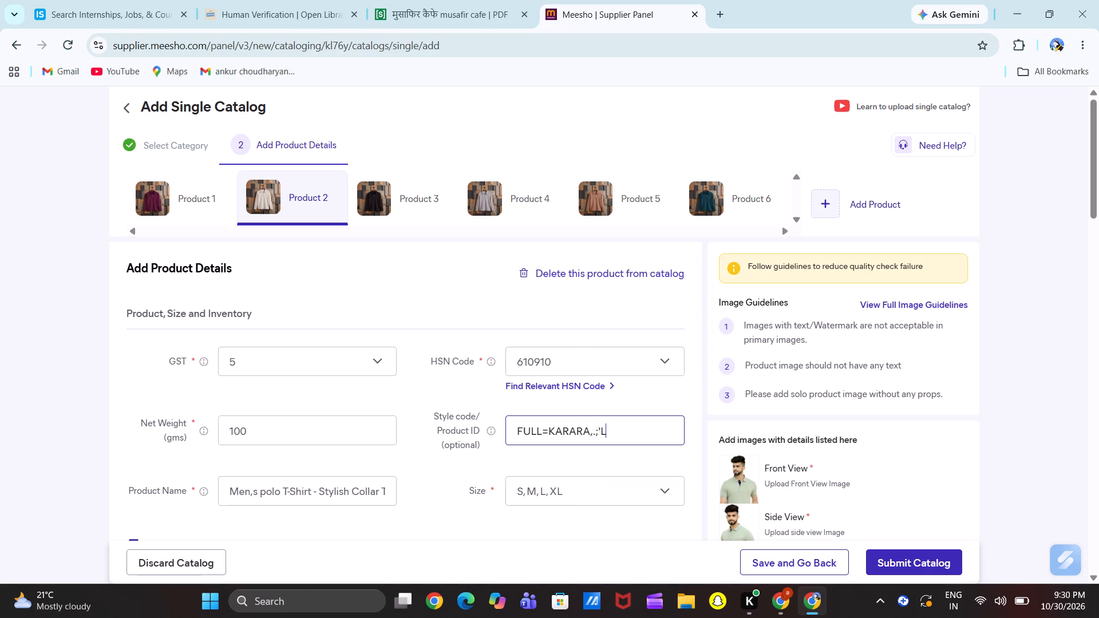
pyautogui.press('BackSpace')
pyautogui.press(',')
pyautogui.press('[')
pyautogui.write('WHITE')
pyautogui.press(']')
# Recheck Product 1's form, then set Product 2's Meesho price to 221 for the sizes.
pyautogui.scroll(-3, 412, 447)
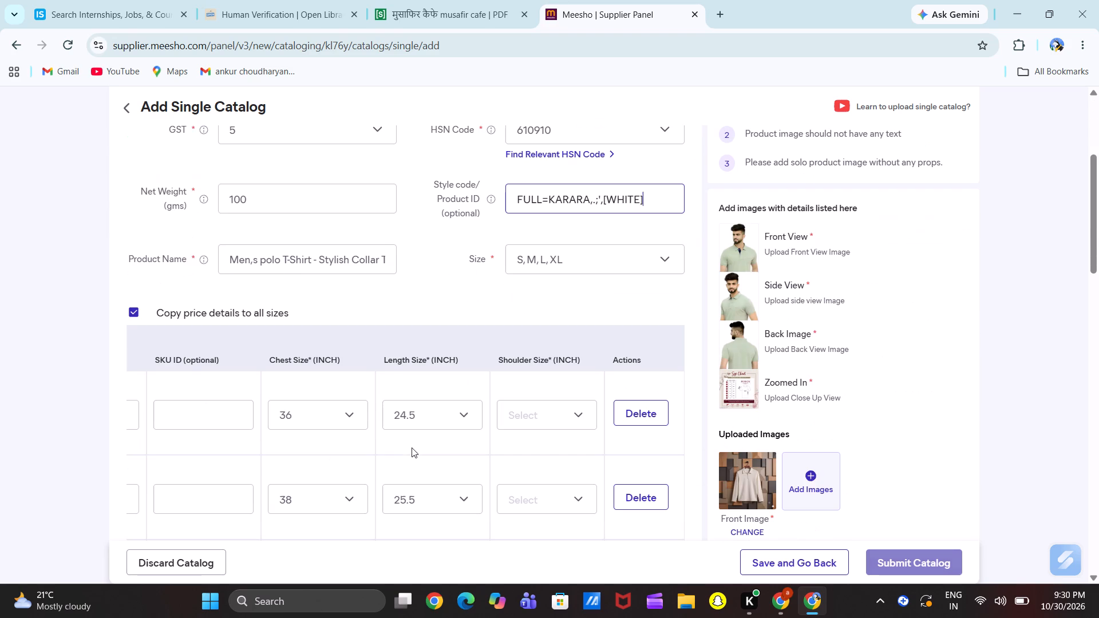
pyautogui.hscroll(6, 211, 363)
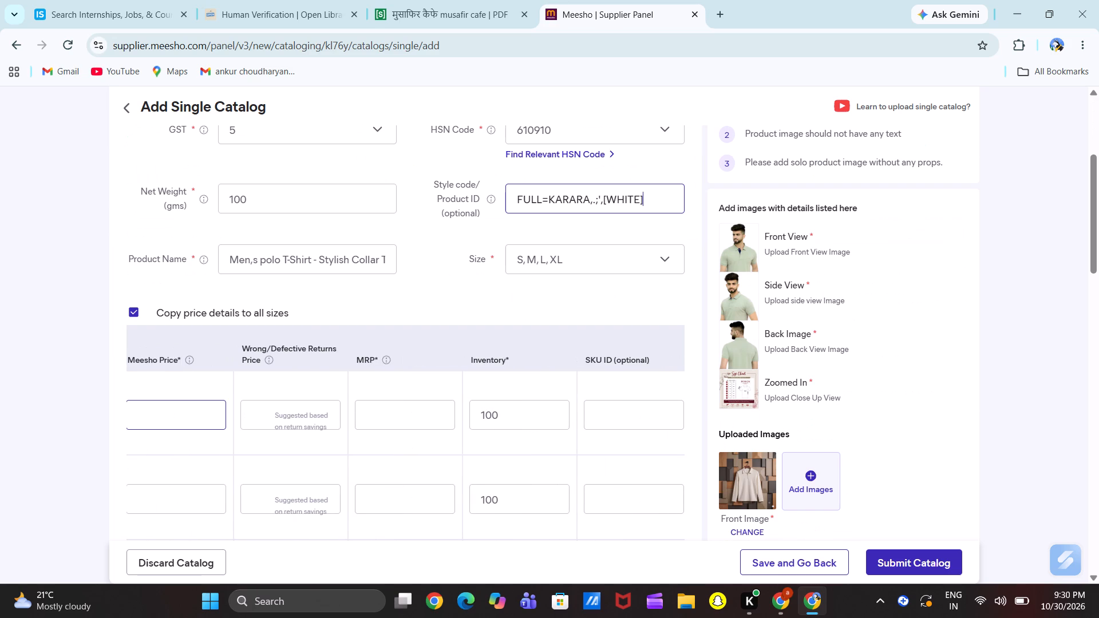
pyautogui.click(168, 413)
pyautogui.hscroll(5, 149, 411)
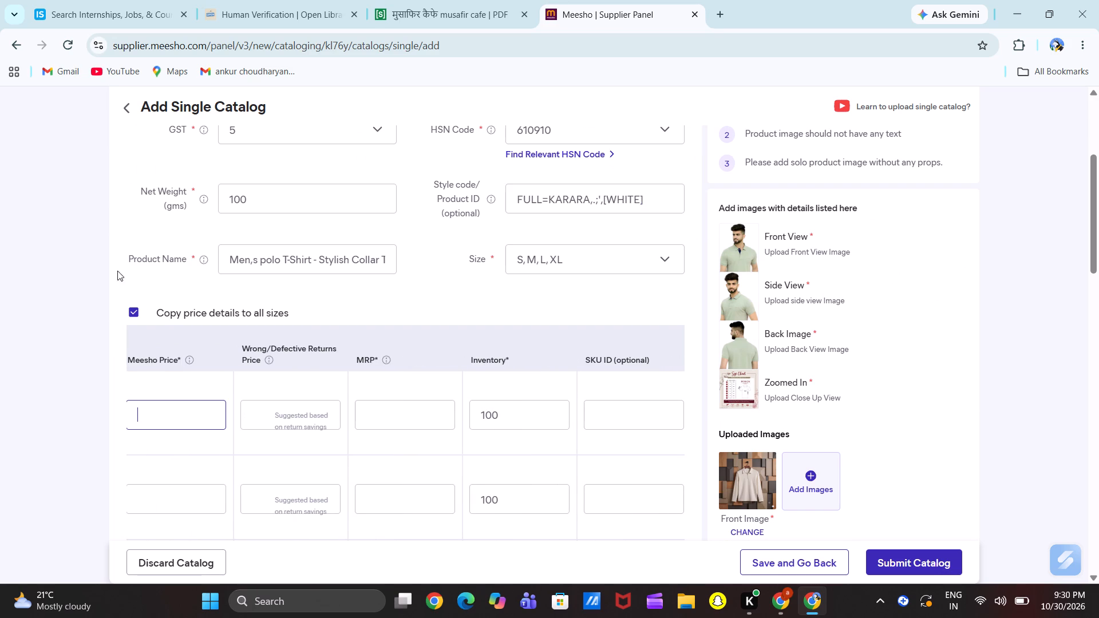
pyautogui.scroll(2, 153, 225)
pyautogui.click(156, 151)
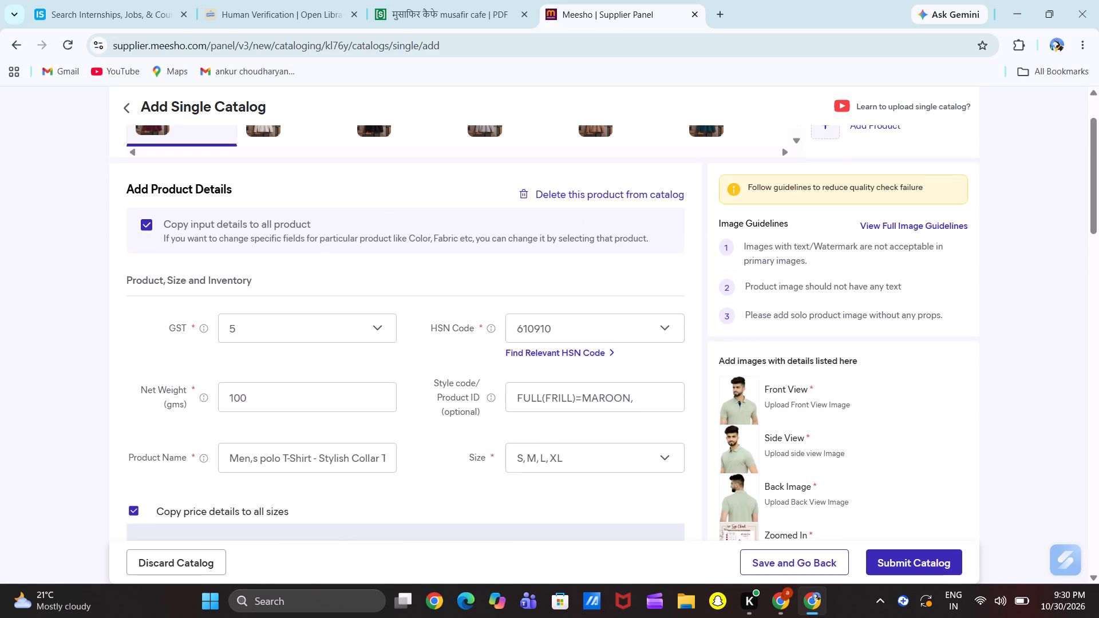
pyautogui.click(260, 131)
pyautogui.scroll(-2, 186, 371)
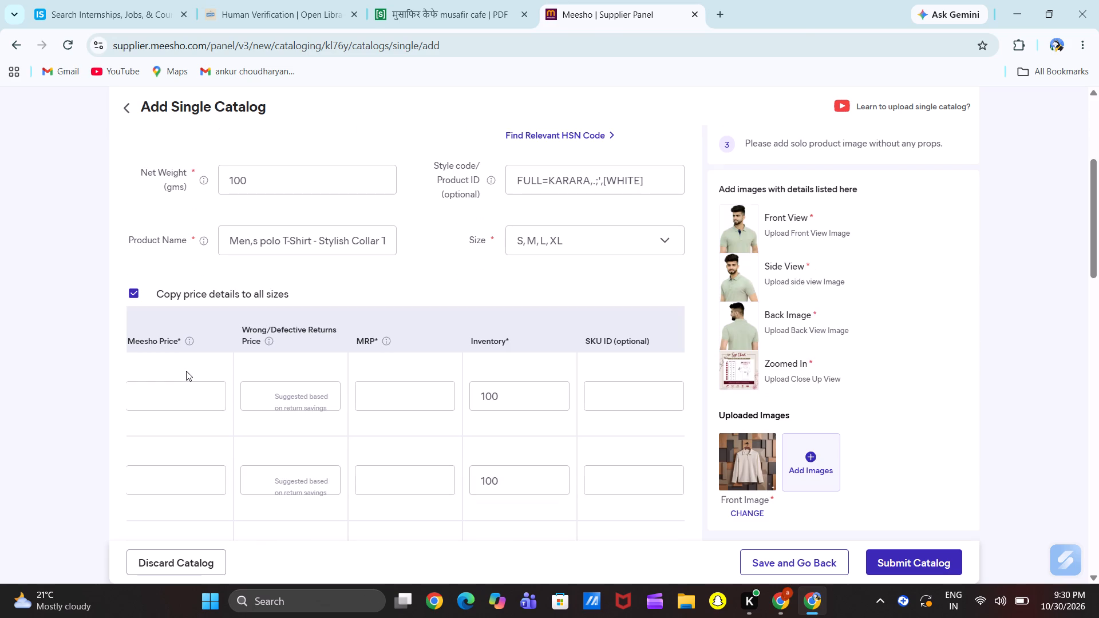
pyautogui.click(175, 392)
pyautogui.write('221')
# Set Product 2's wrong/defective returns price to 220 and its MRP to 799.
pyautogui.click(264, 393)
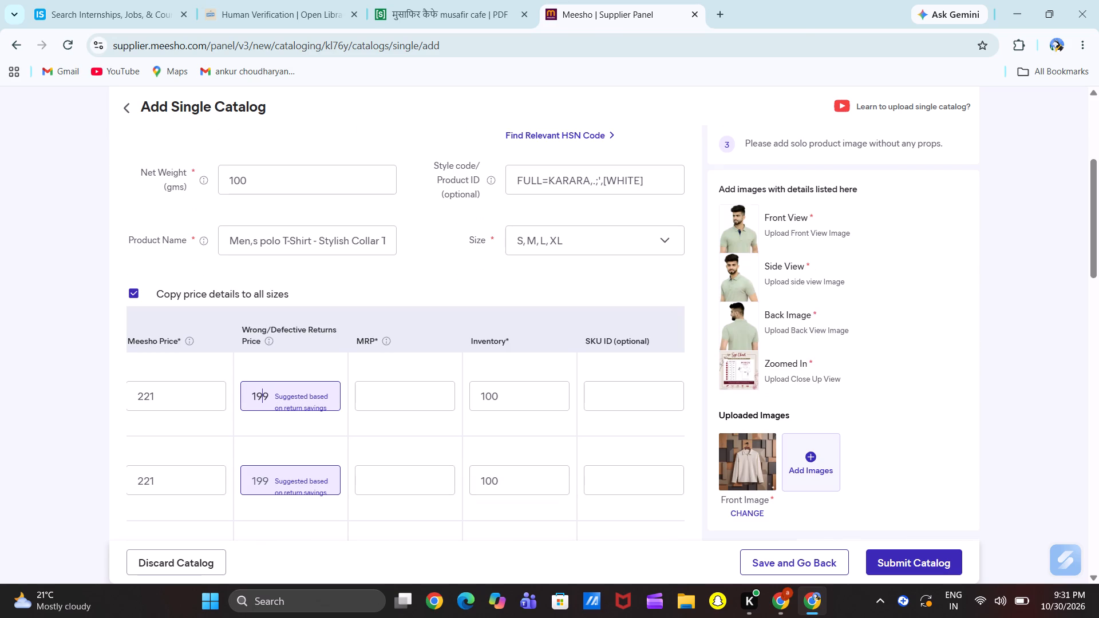
pyautogui.click(266, 393)
pyautogui.press('BackSpace')
pyautogui.press('BackSpace')
pyautogui.press('BackSpace')
pyautogui.press('BackSpace')
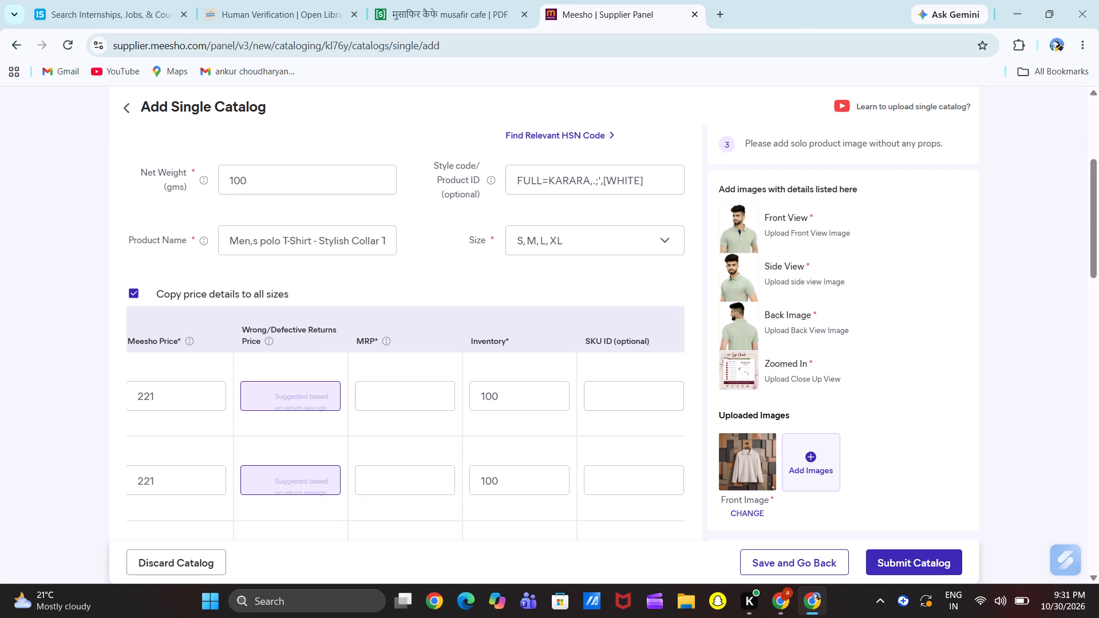
pyautogui.press('2')
pyautogui.write('20')
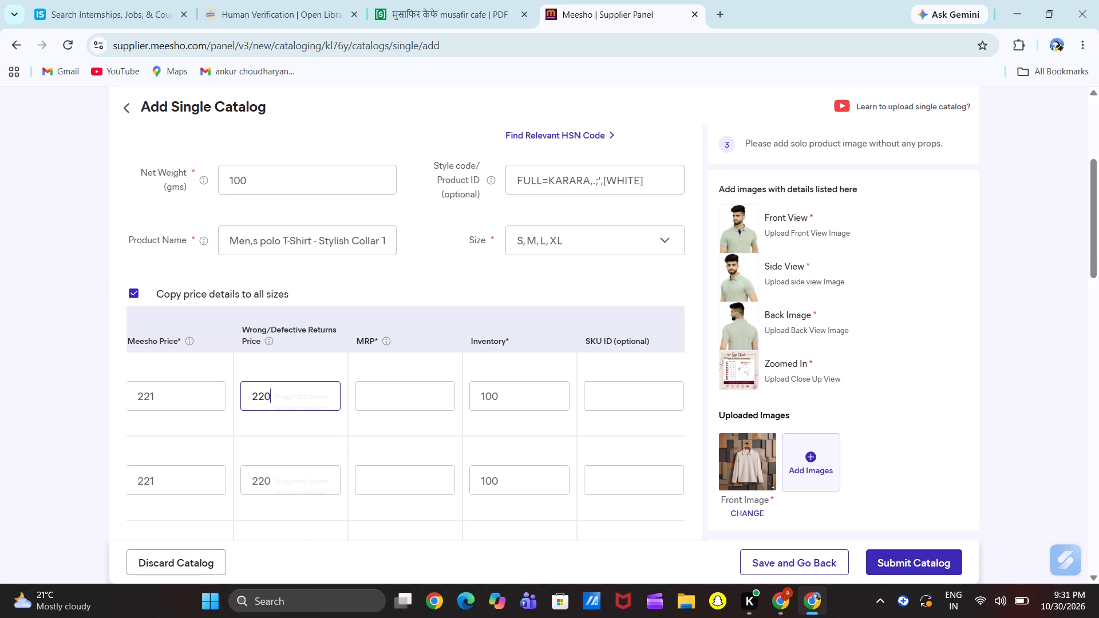
pyautogui.click(386, 395)
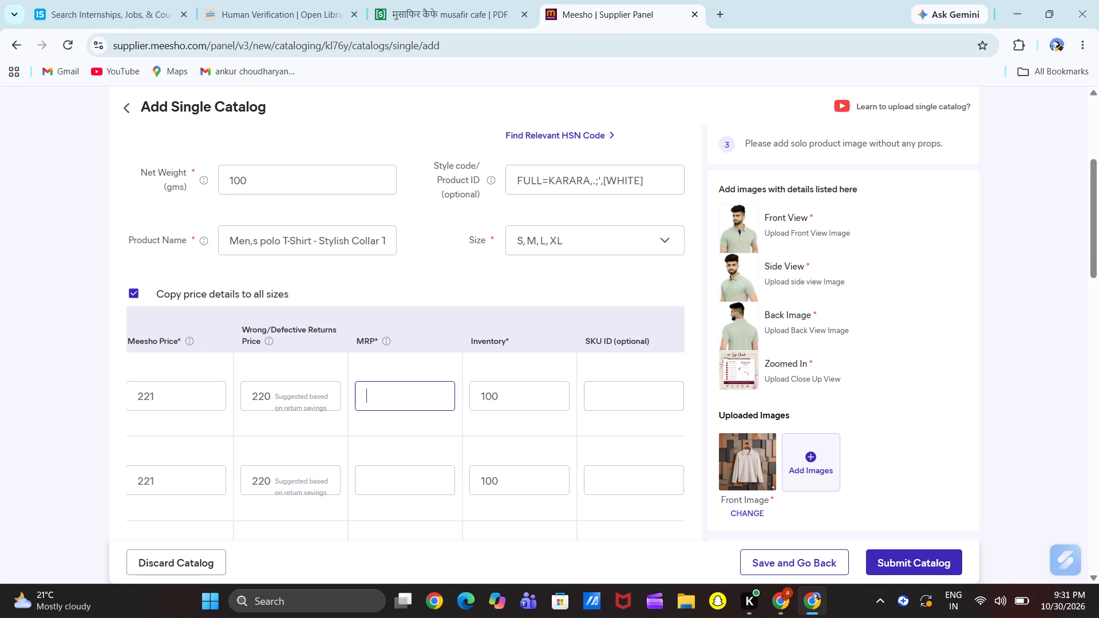
pyautogui.write('799')
# Set Product 2's shoulder size to 14.5 inches for size S and 15.5 inches for size M.
pyautogui.click(605, 394)
pyautogui.hscroll(-5, 542, 446)
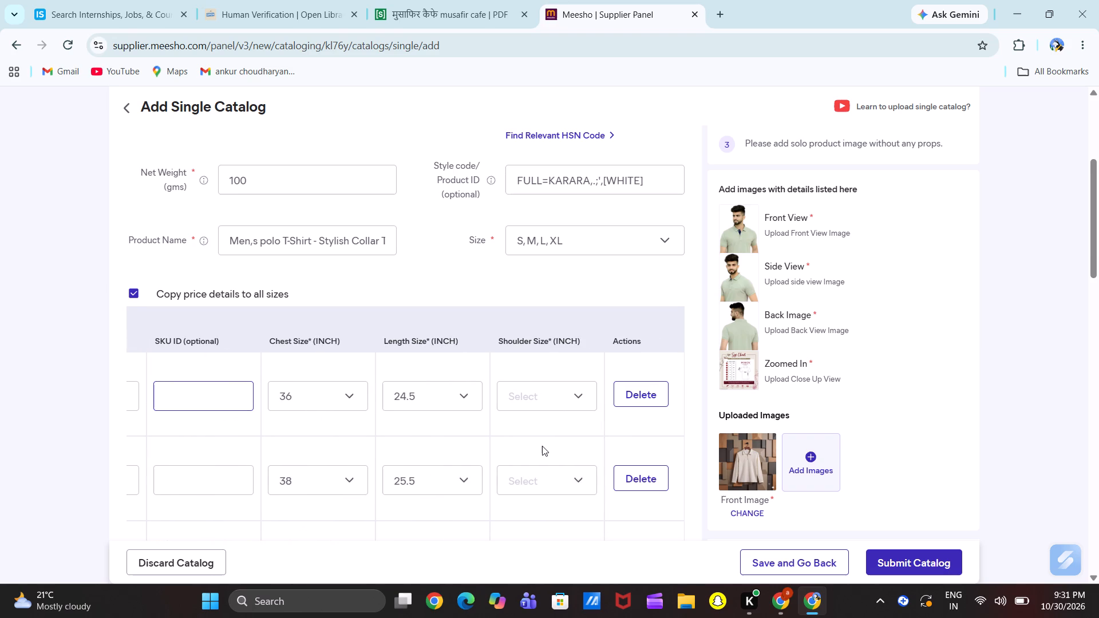
pyautogui.click(537, 401)
pyautogui.scroll(-1, 565, 497)
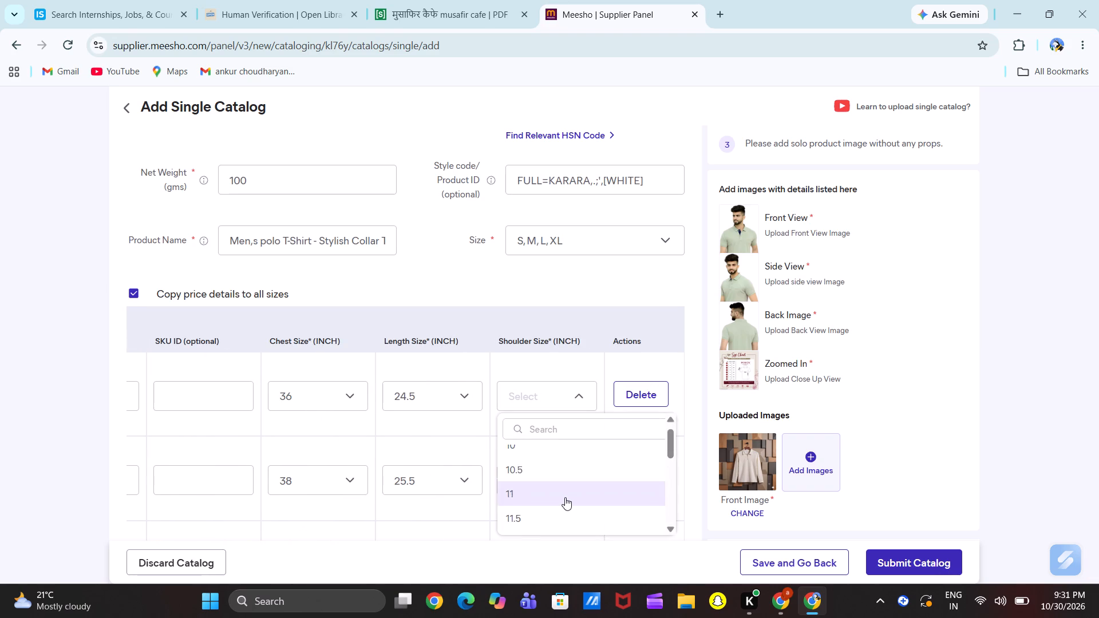
pyautogui.scroll(-2, 565, 497)
pyautogui.click(565, 497)
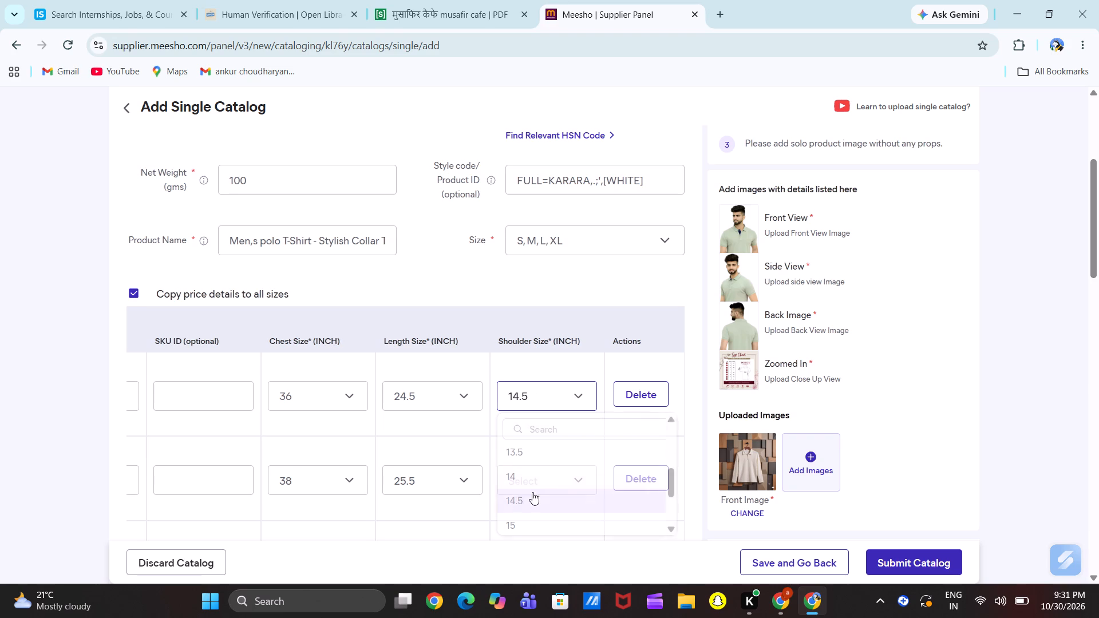
pyautogui.click(533, 473)
pyautogui.scroll(-2, 569, 537)
pyautogui.click(533, 518)
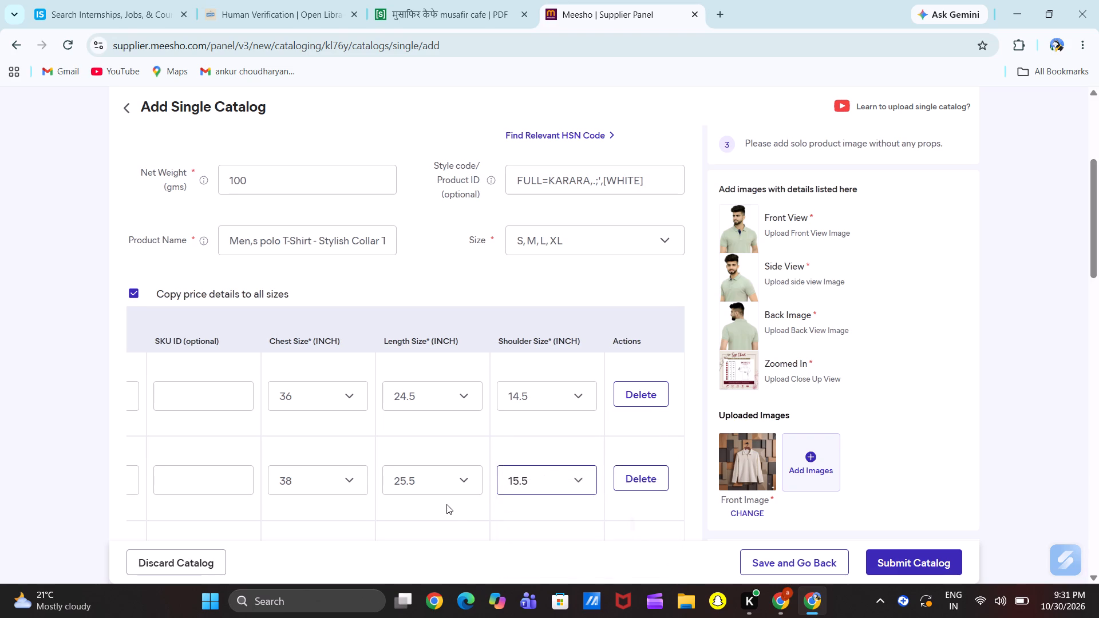
# Set Product 2's shoulder size to 16.5 inches for size L and 17.5 inches for size XL.
pyautogui.scroll(-2, 446, 506)
pyautogui.click(528, 434)
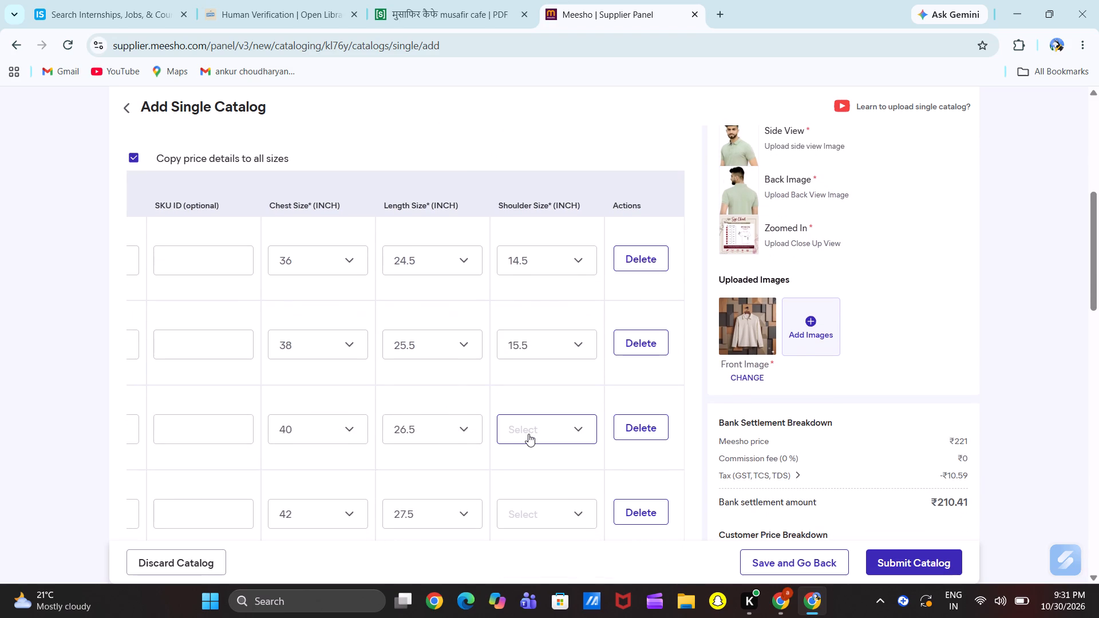
pyautogui.scroll(-3, 552, 526)
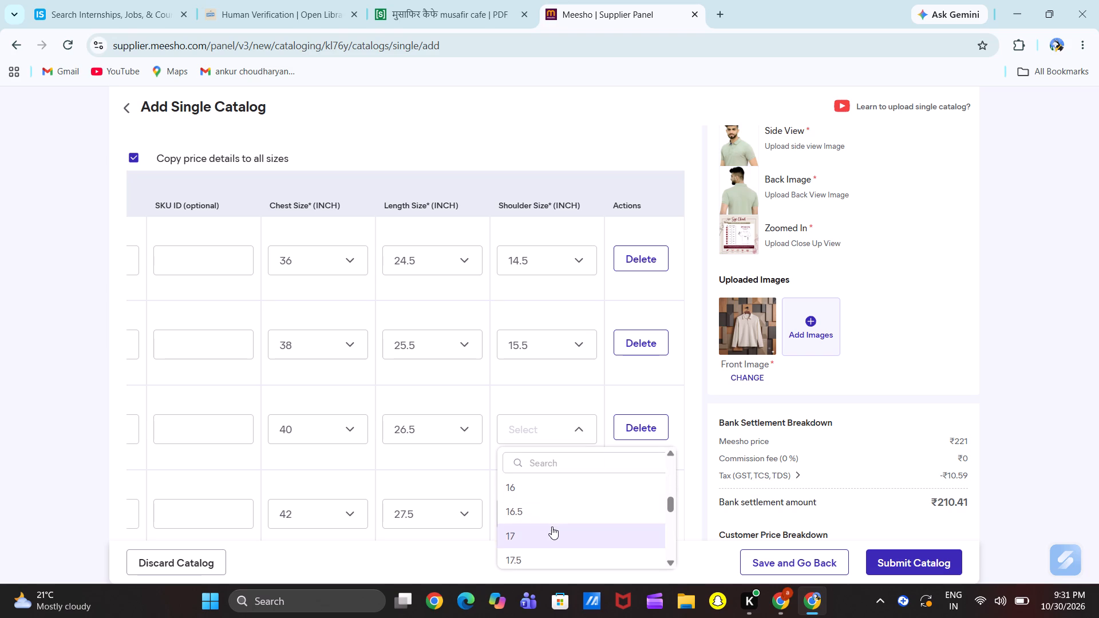
pyautogui.click(516, 497)
pyautogui.click(551, 427)
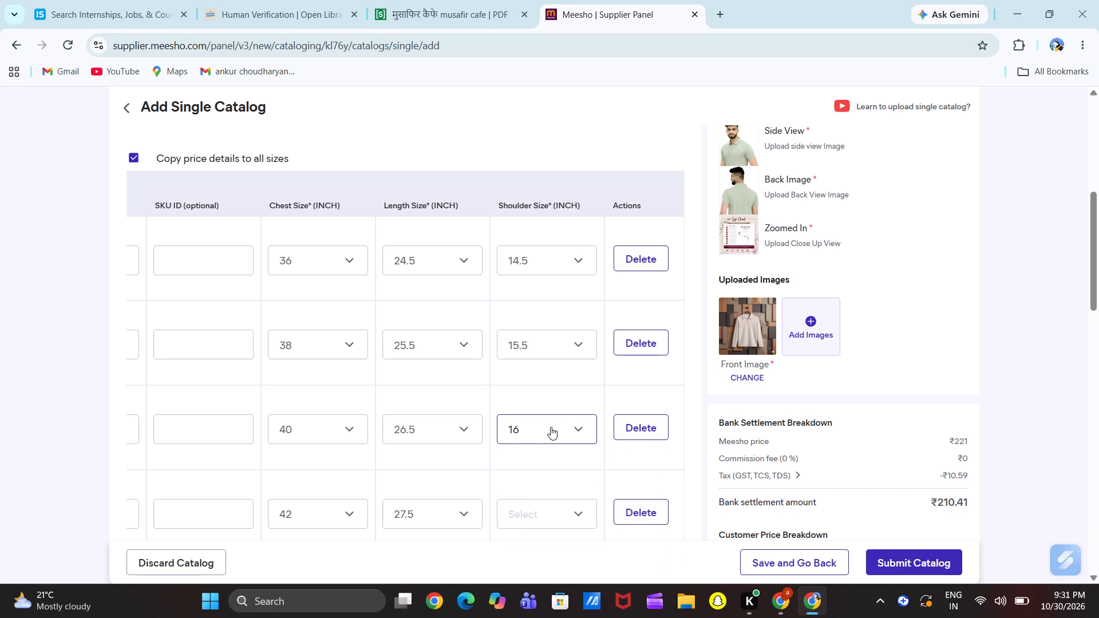
pyautogui.scroll(-2, 542, 536)
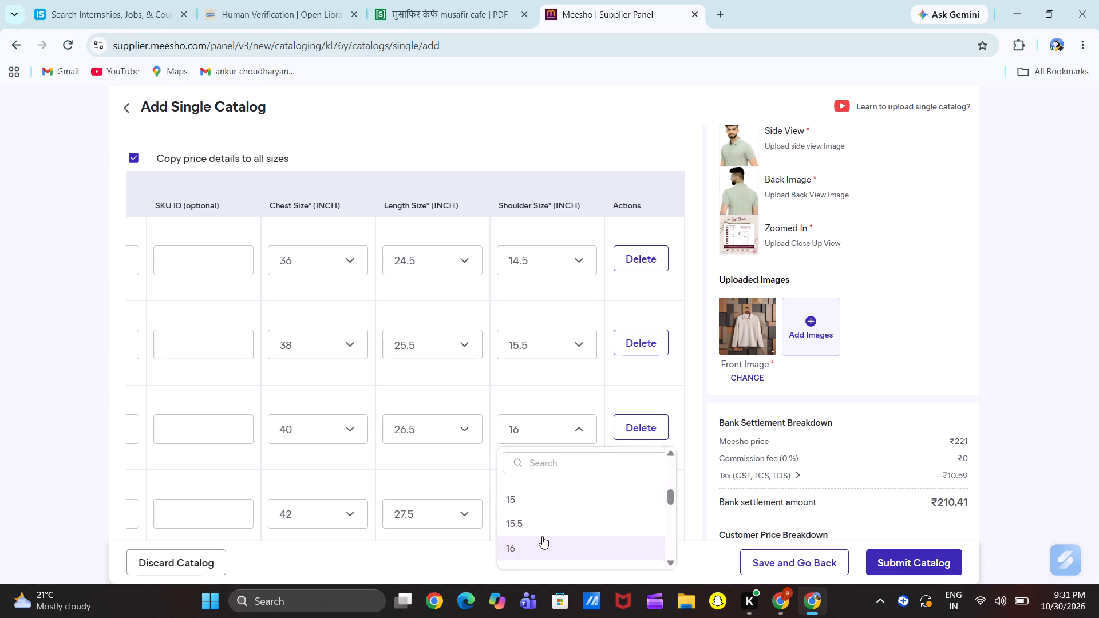
pyautogui.scroll(-1, 542, 536)
pyautogui.click(524, 522)
pyautogui.scroll(-1, 478, 502)
pyautogui.click(532, 411)
pyautogui.scroll(-1, 562, 520)
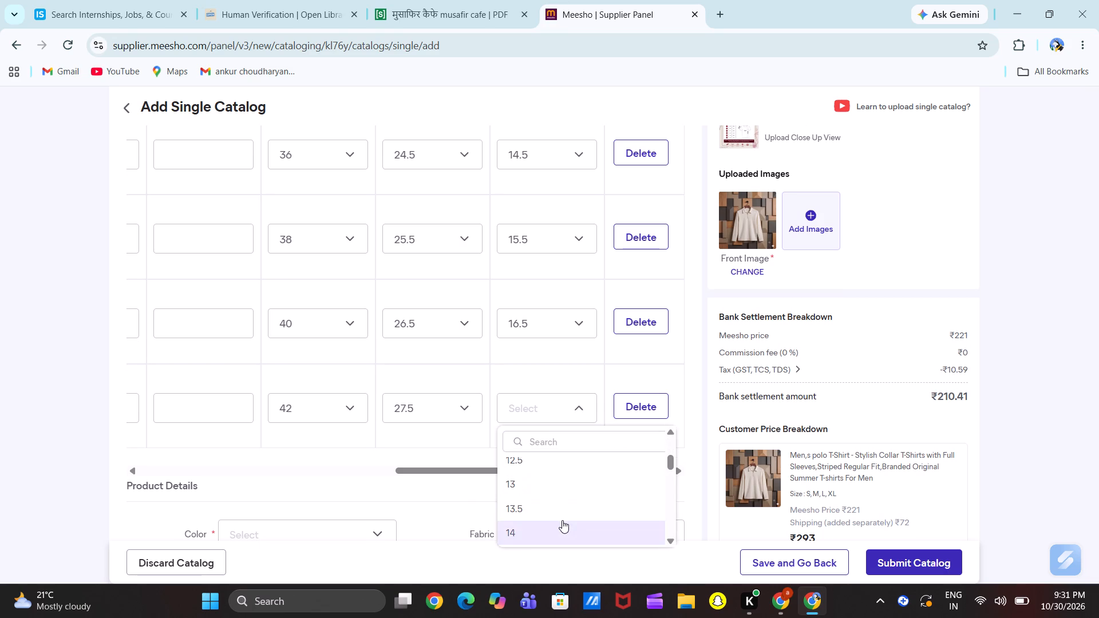
pyautogui.scroll(-2, 562, 520)
pyautogui.click(562, 520)
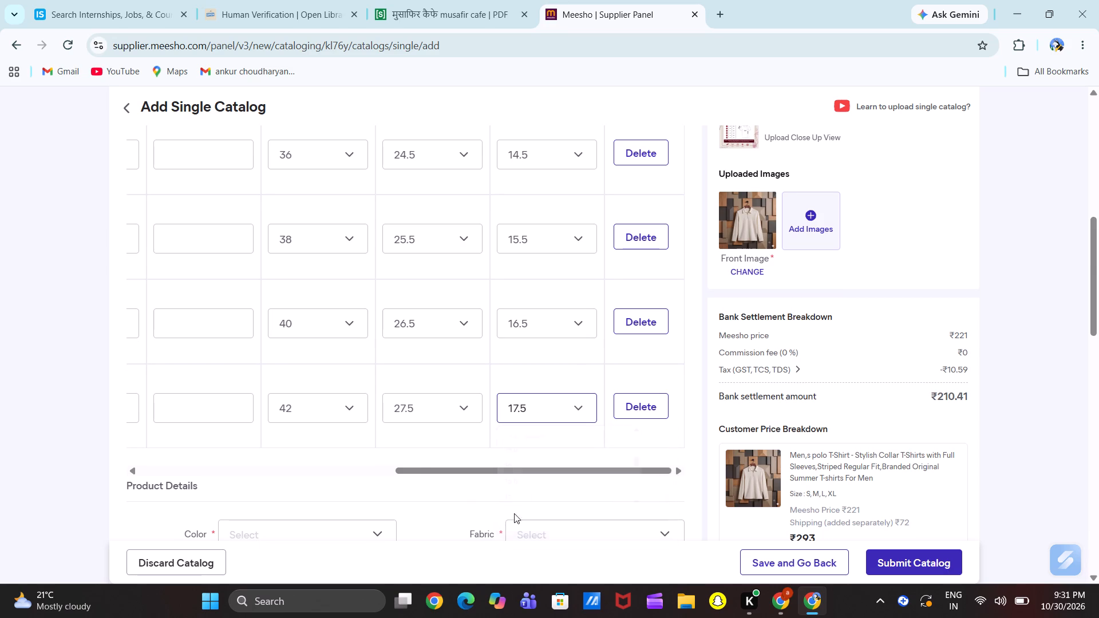
# Set Product 2's color to White and its fabric to Cotton Blend.
pyautogui.scroll(-2, 417, 462)
pyautogui.click(250, 319)
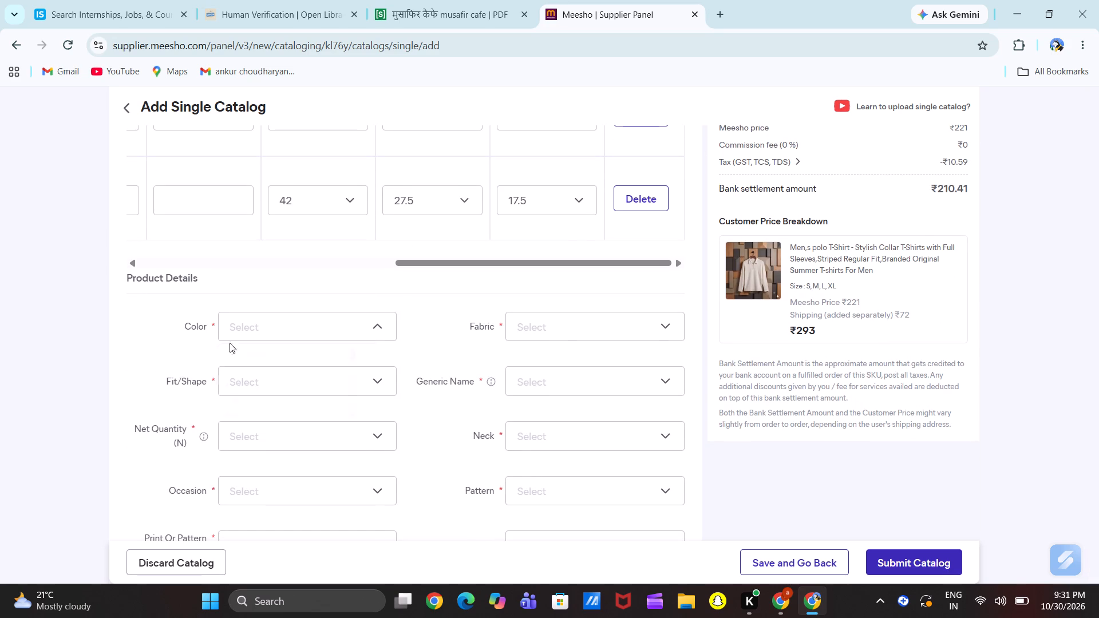
pyautogui.click(291, 363)
pyautogui.write('WHI')
pyautogui.click(268, 380)
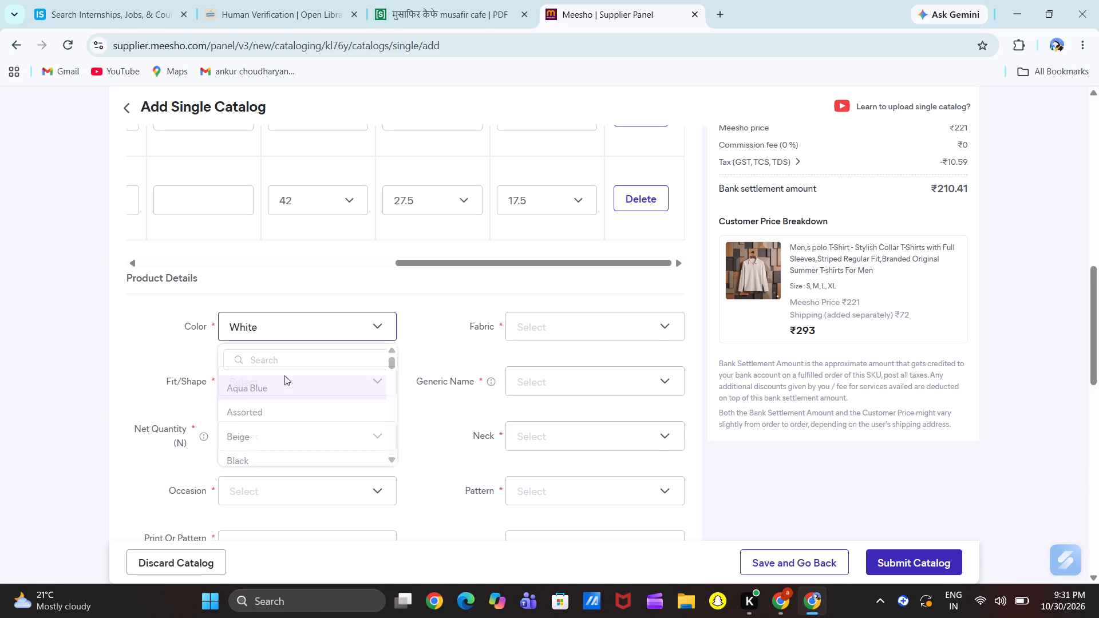
pyautogui.click(558, 316)
pyautogui.scroll(-1, 537, 416)
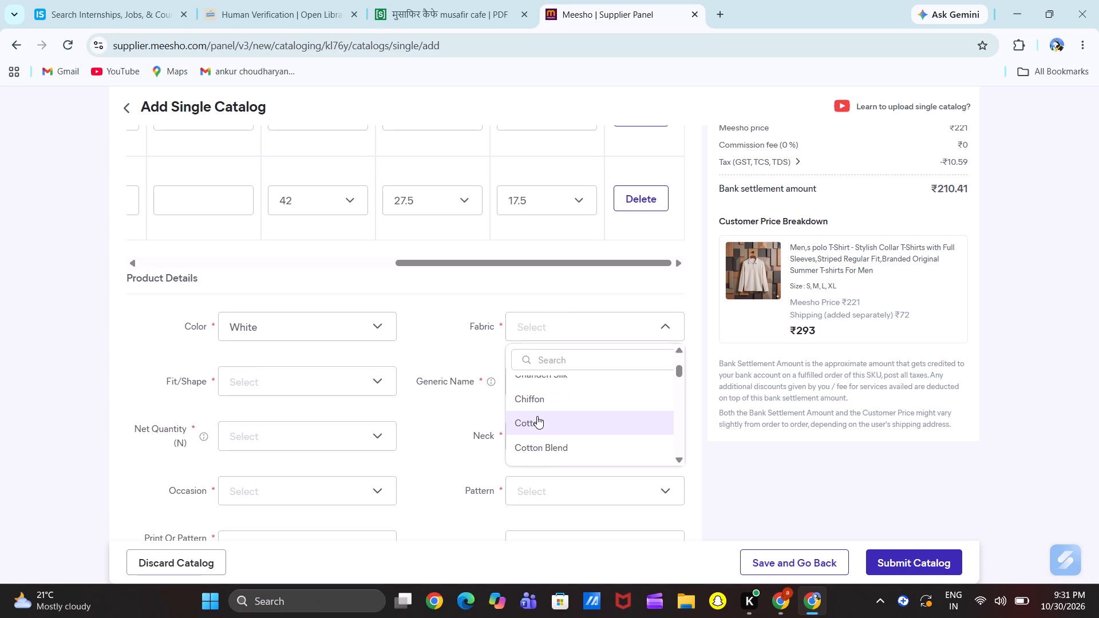
pyautogui.click(552, 447)
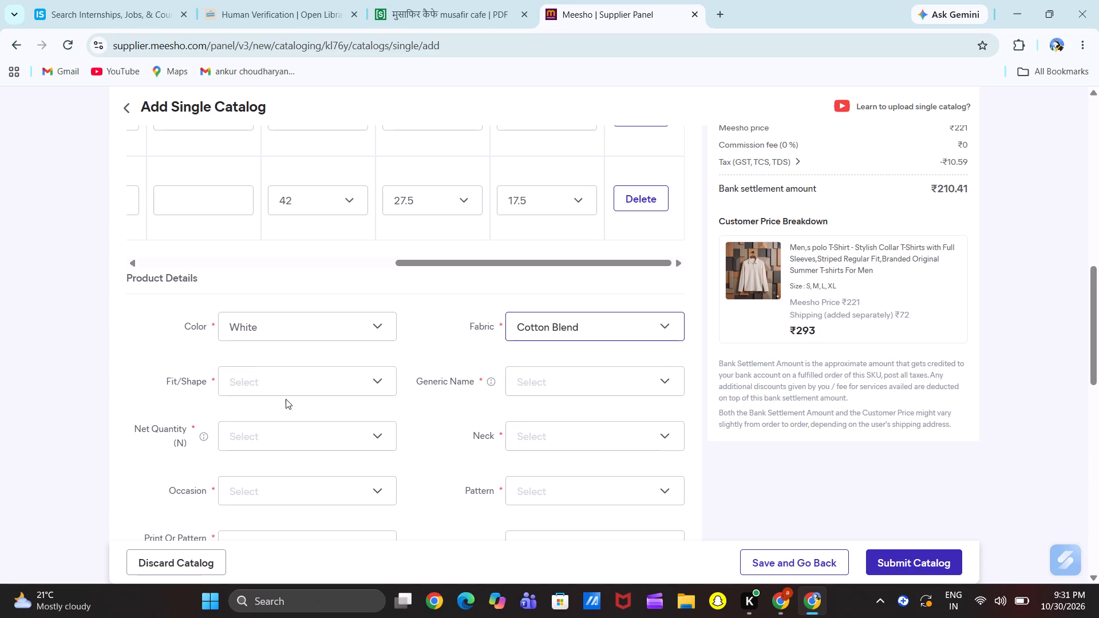
# Set Product 2's fit/shape to Regular and its generic name to Tshirts.
pyautogui.click(257, 380)
pyautogui.scroll(-1, 307, 470)
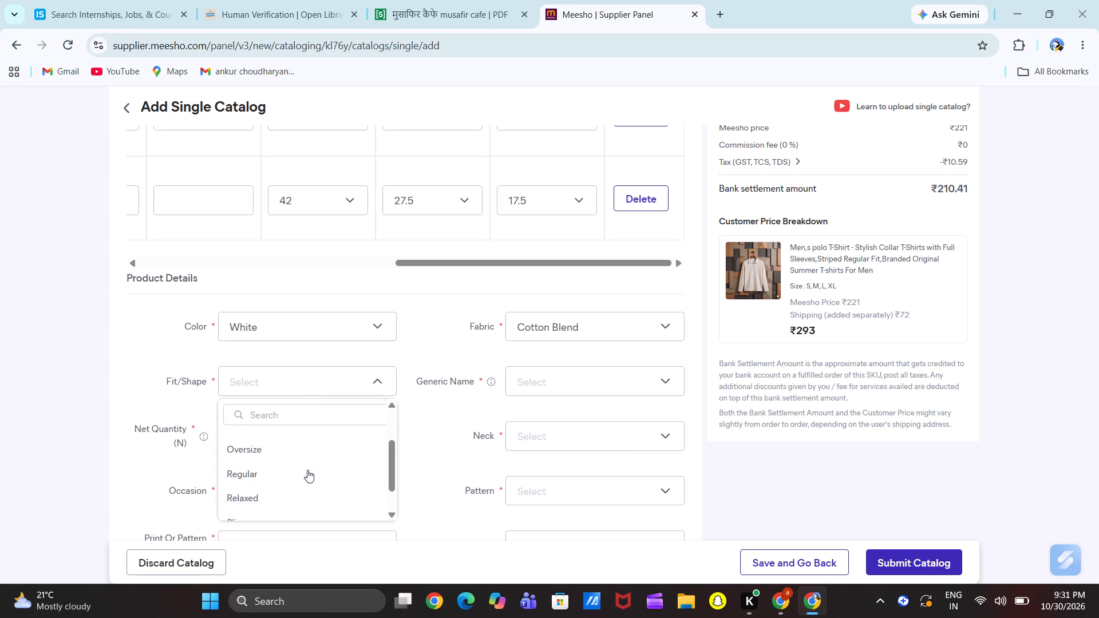
pyautogui.scroll(-1, 307, 470)
pyautogui.click(270, 459)
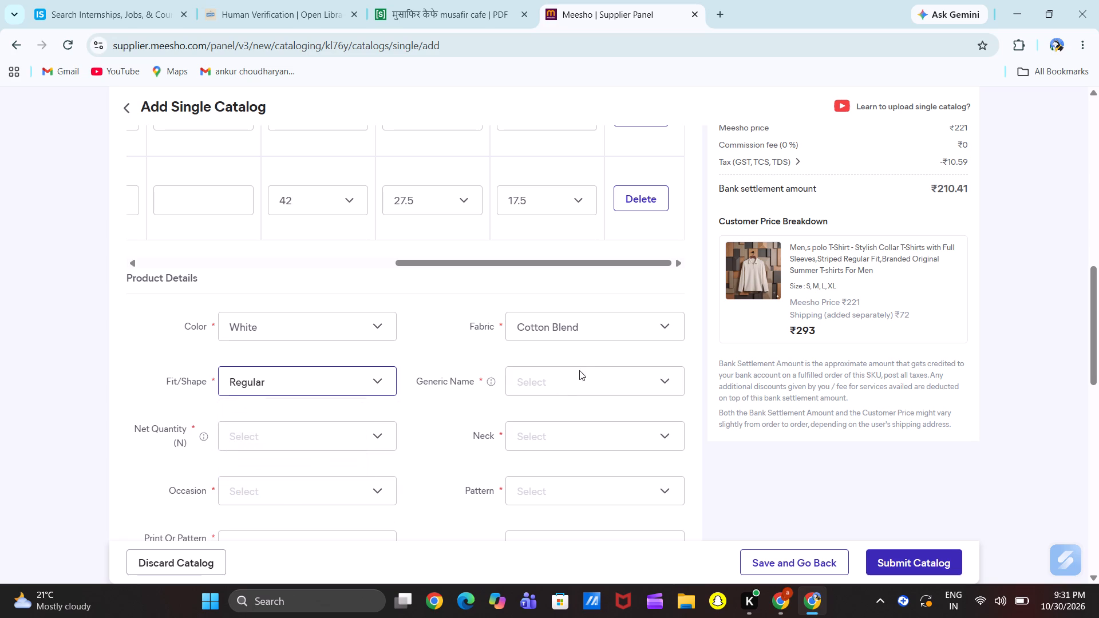
pyautogui.click(579, 370)
pyautogui.scroll(-1, 568, 485)
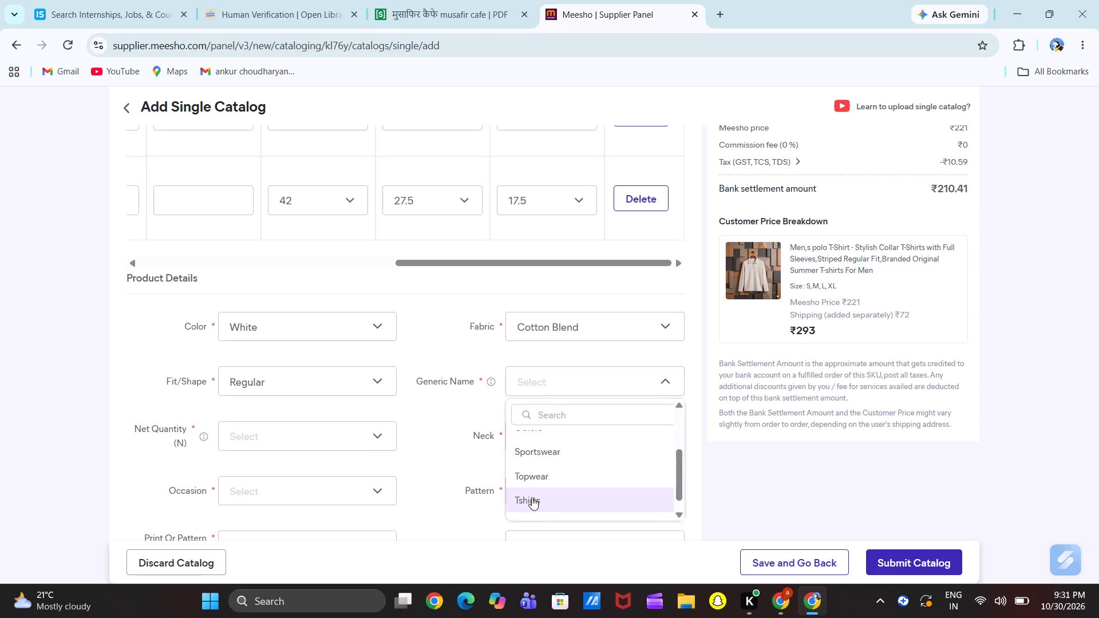
pyautogui.click(532, 497)
# Set Product 2's net quantity to 1 and its neck type to Polo.
pyautogui.scroll(-2, 444, 480)
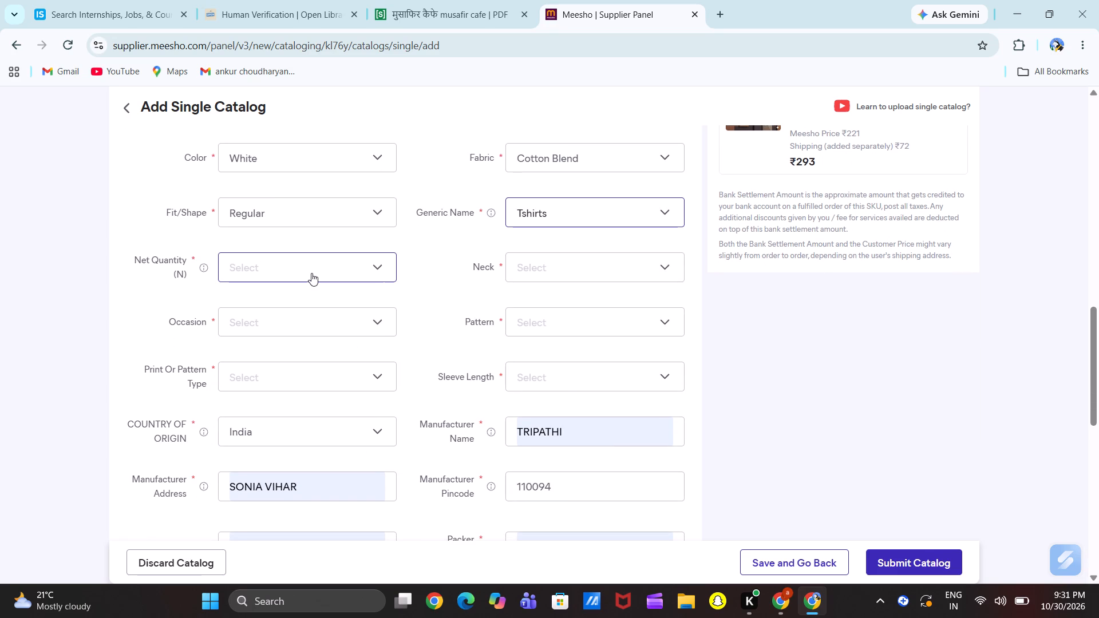
pyautogui.click(311, 273)
pyautogui.click(276, 339)
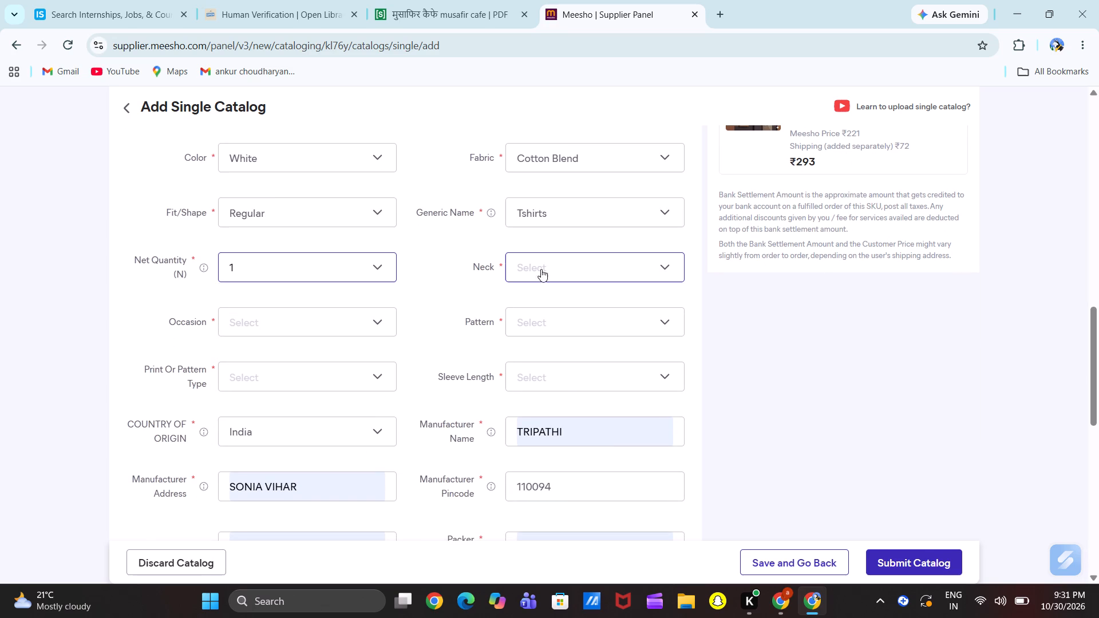
pyautogui.click(548, 267)
pyautogui.scroll(-1, 570, 398)
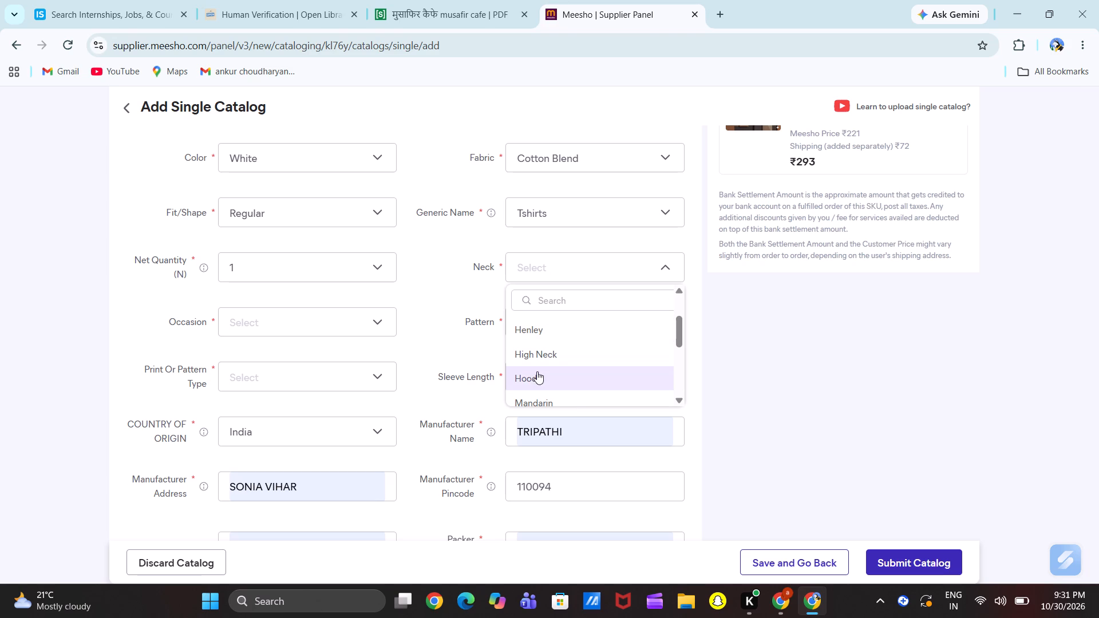
pyautogui.scroll(-2, 545, 385)
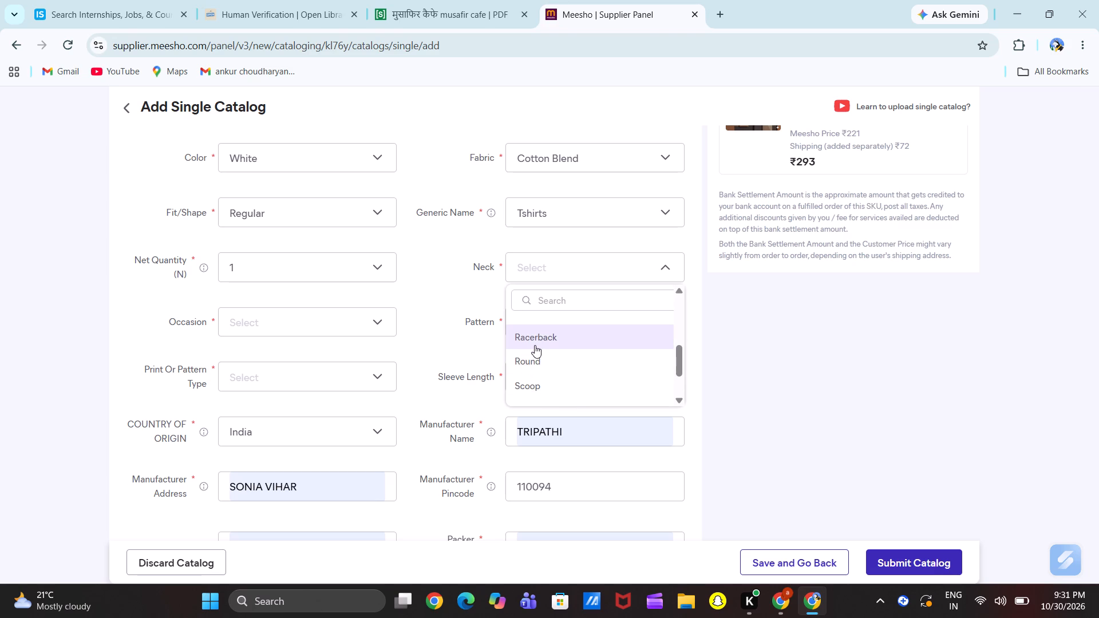
pyautogui.scroll(-1, 535, 345)
pyautogui.scroll(1, 535, 345)
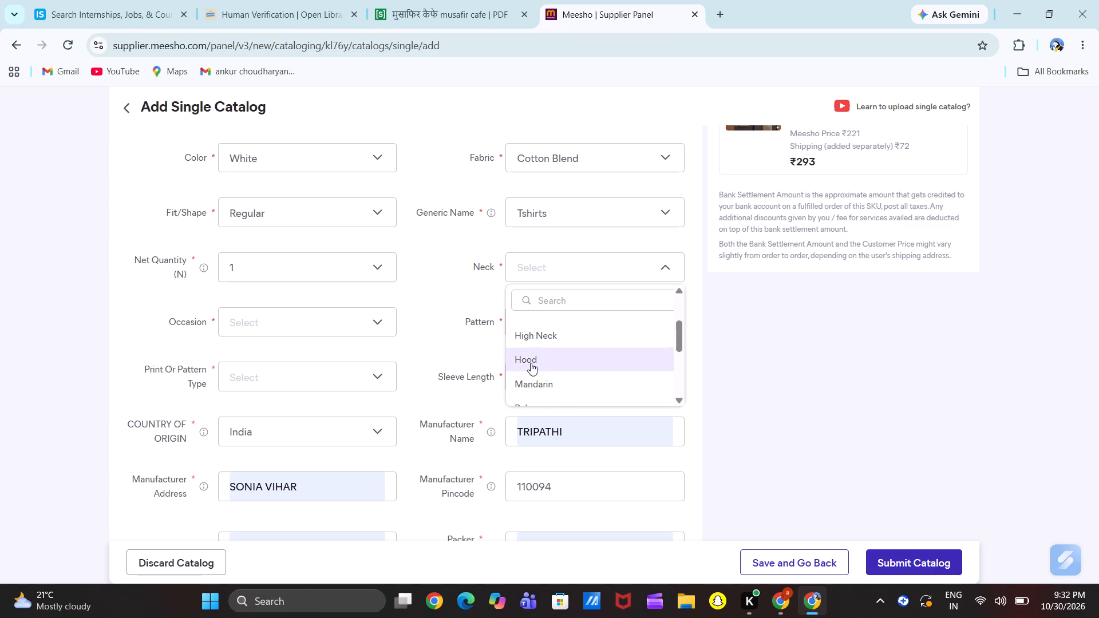
pyautogui.scroll(2, 531, 363)
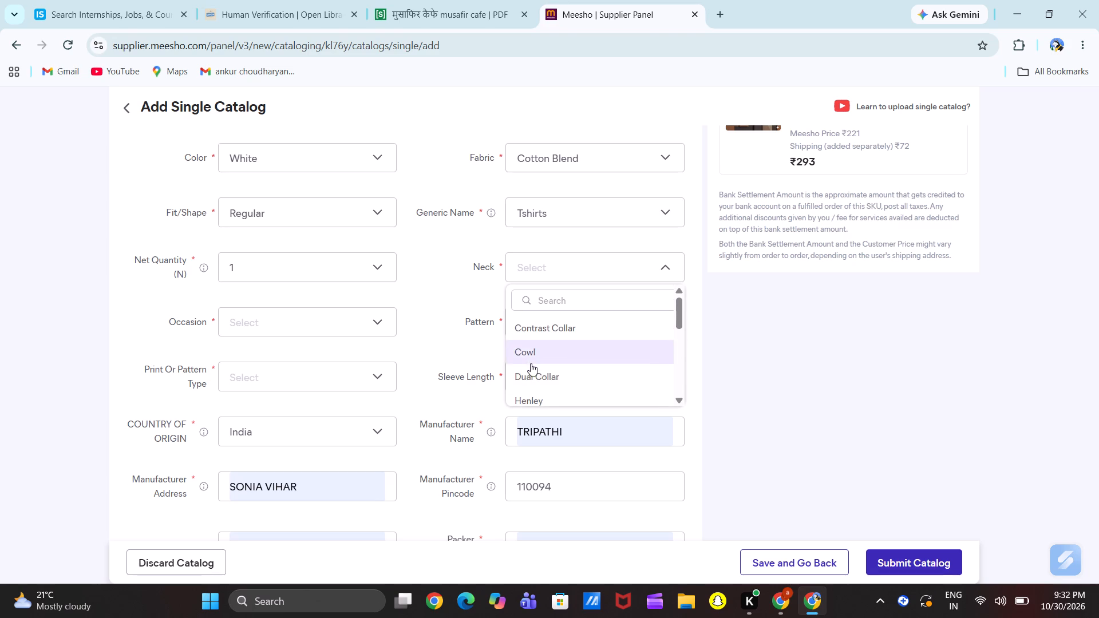
pyautogui.scroll(-2, 531, 363)
pyautogui.scroll(1, 531, 363)
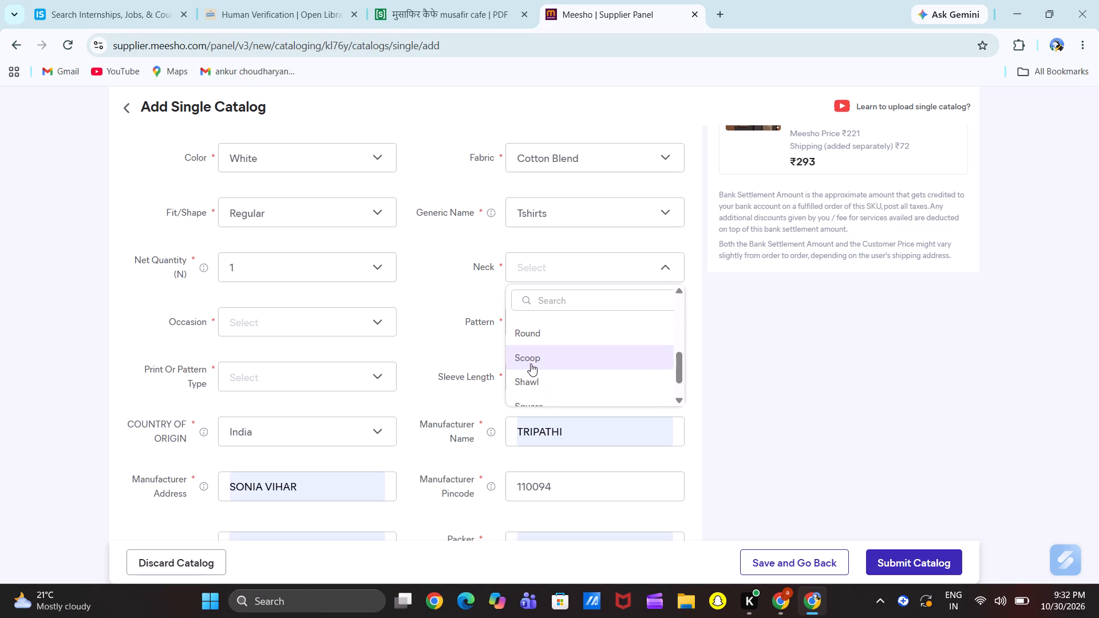
pyautogui.scroll(2, 531, 363)
pyautogui.scroll(-1, 531, 363)
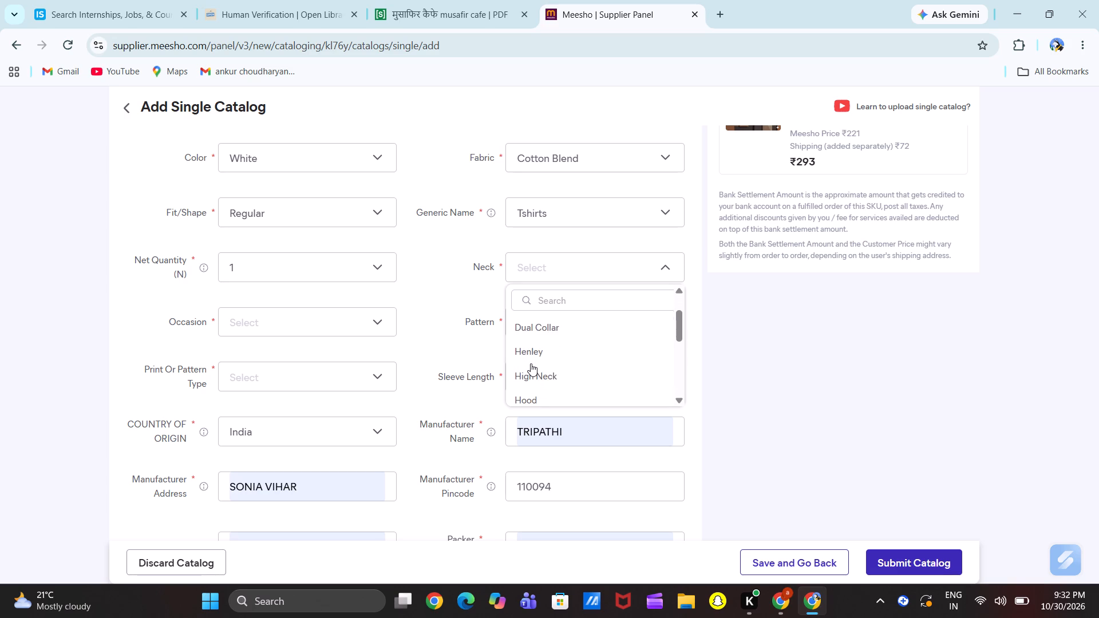
pyautogui.scroll(-1, 531, 363)
pyautogui.click(531, 363)
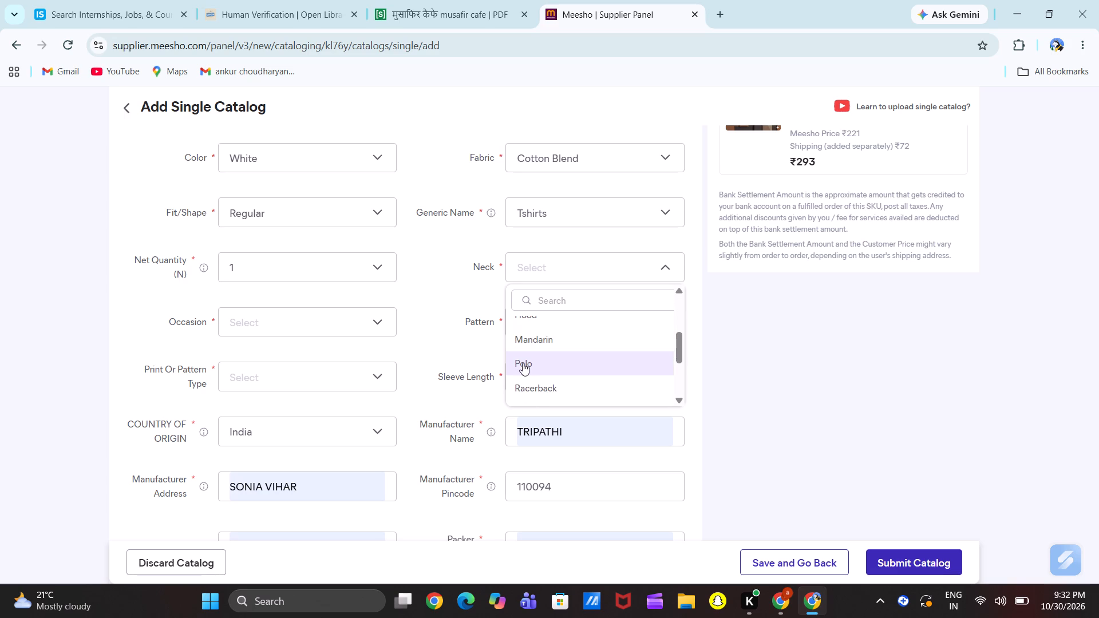
# Set Product 2's occasion to Casual and its pattern to Solid.
pyautogui.click(288, 318)
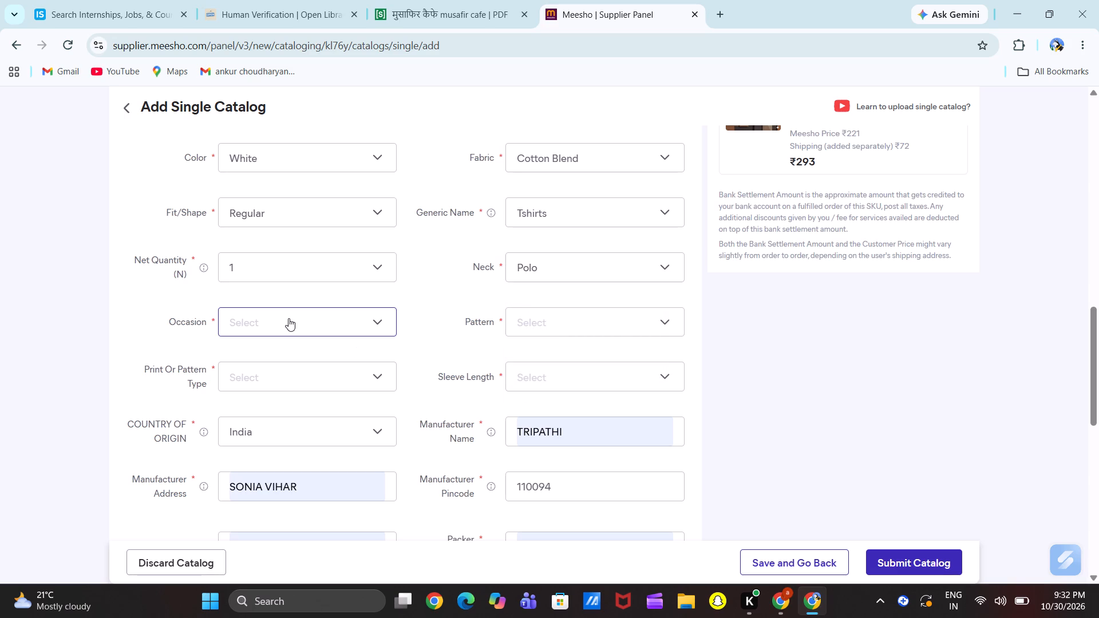
pyautogui.click(264, 403)
pyautogui.click(575, 312)
pyautogui.scroll(-1, 580, 430)
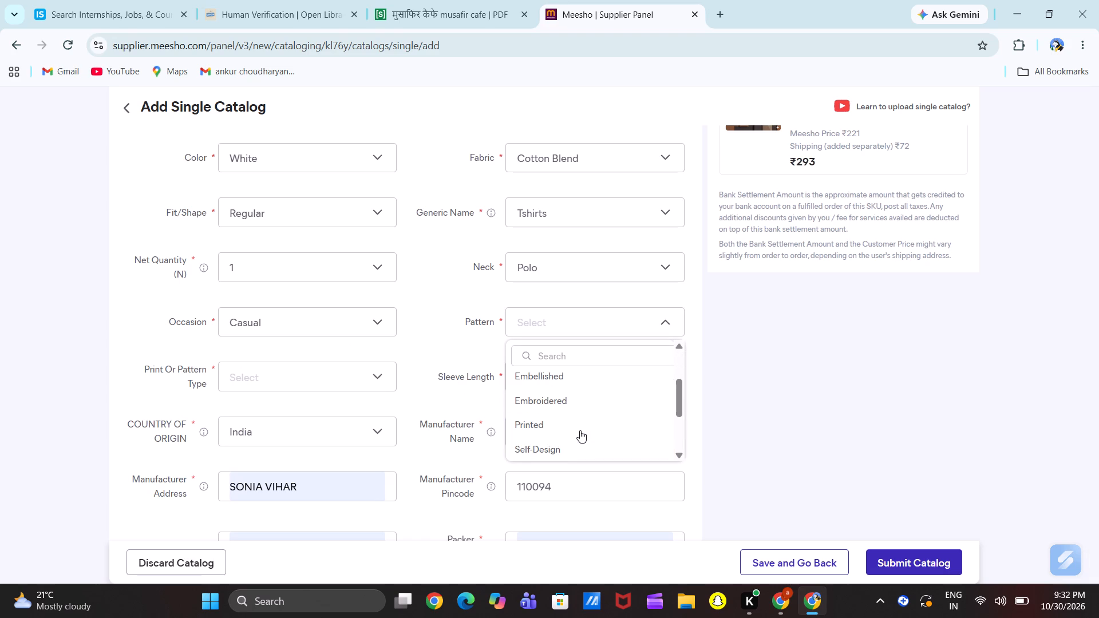
pyautogui.scroll(-2, 580, 430)
pyautogui.click(580, 430)
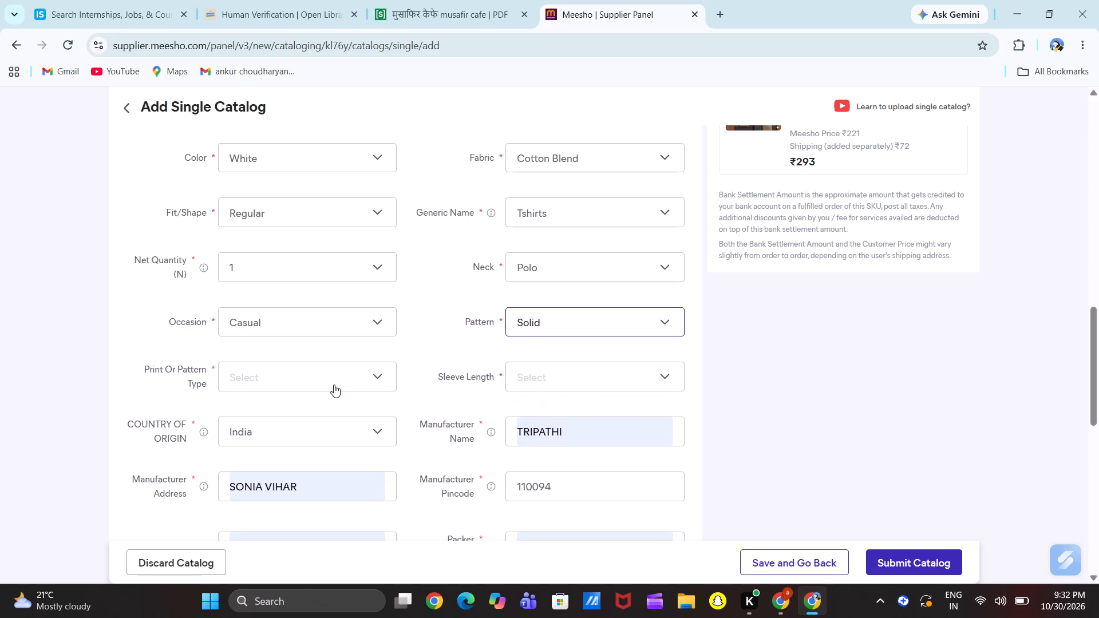
# Set Product 2's print or pattern type to Solid and its sleeve length to Long Sleeves.
pyautogui.click(301, 377)
pyautogui.scroll(-1, 263, 453)
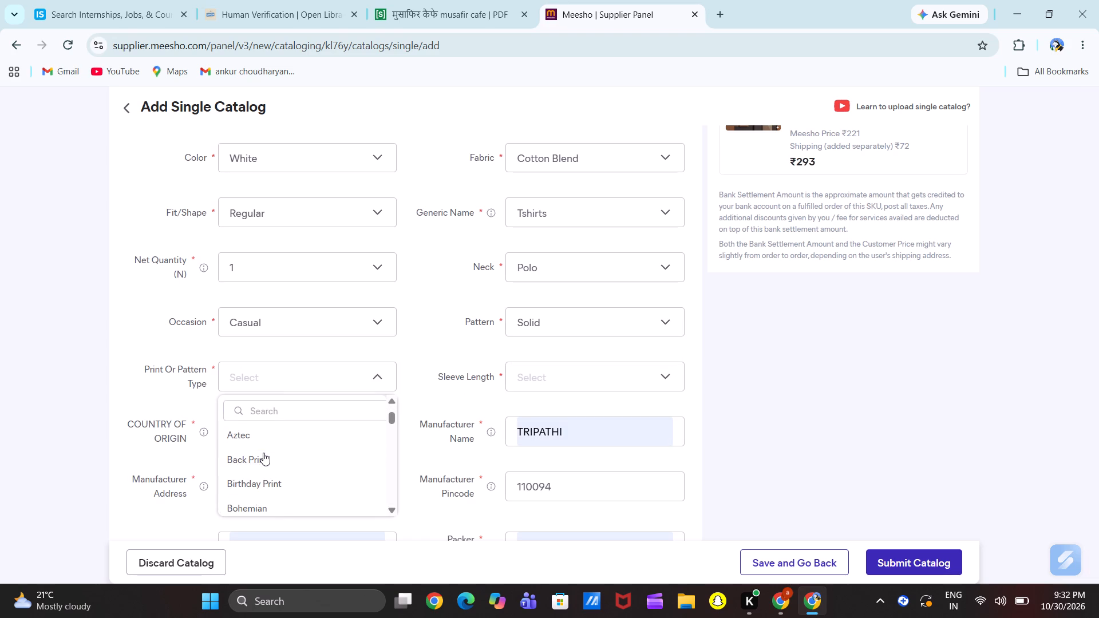
pyautogui.scroll(-2, 263, 453)
pyautogui.click(279, 418)
pyautogui.write('SO')
pyautogui.click(283, 433)
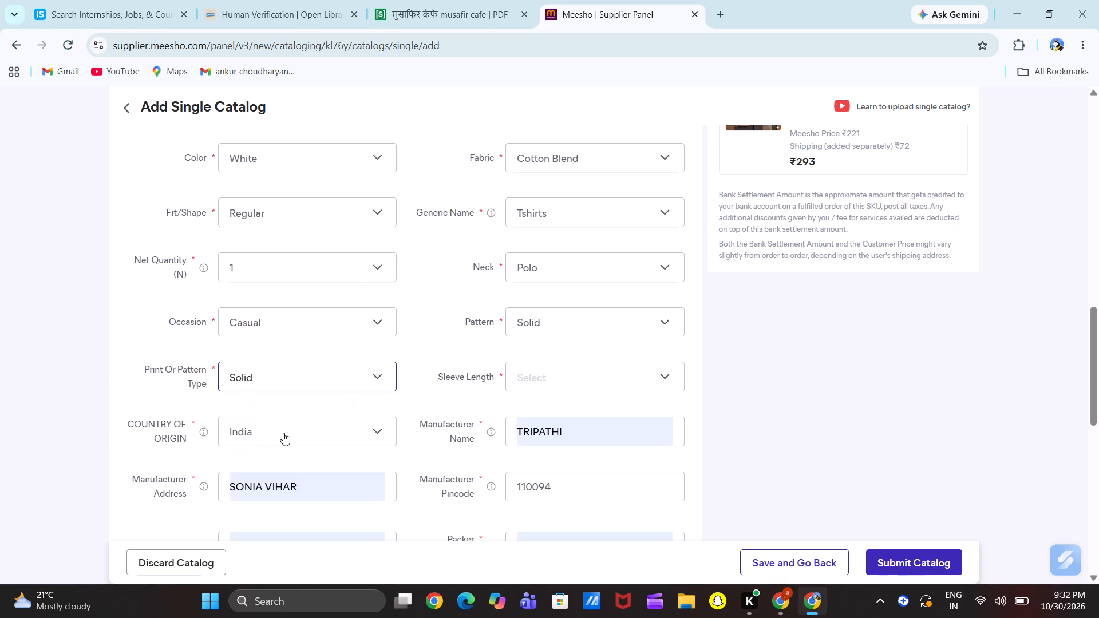
pyautogui.click(579, 382)
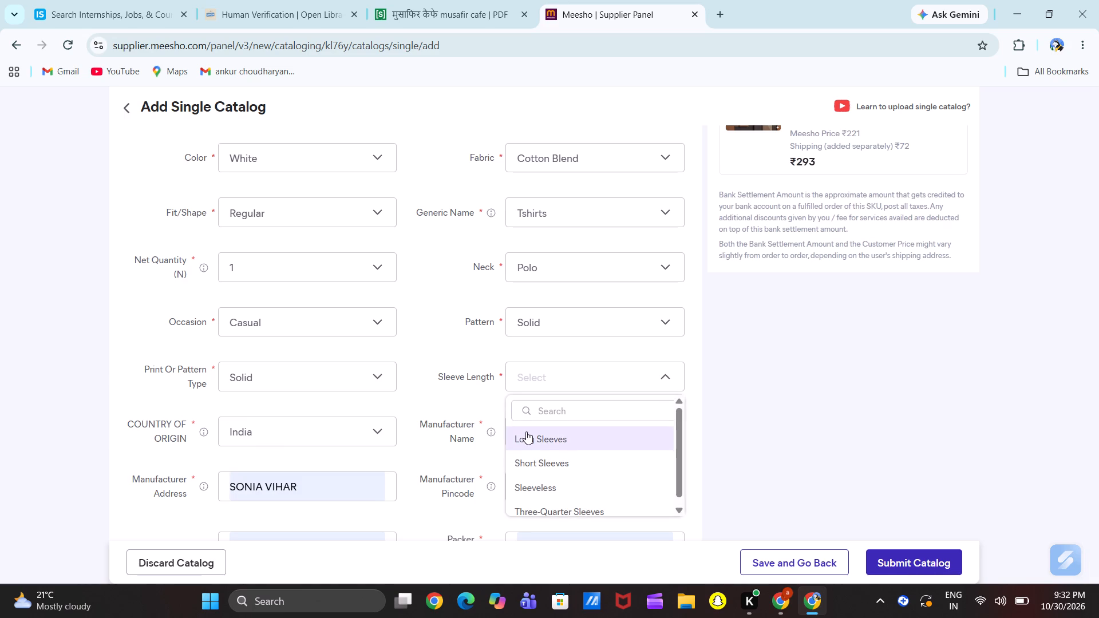
pyautogui.click(526, 431)
# Fill in Product 2's other attributes with Regular length, Korean style and No Pocket for the number of pockets.
pyautogui.scroll(-3, 446, 454)
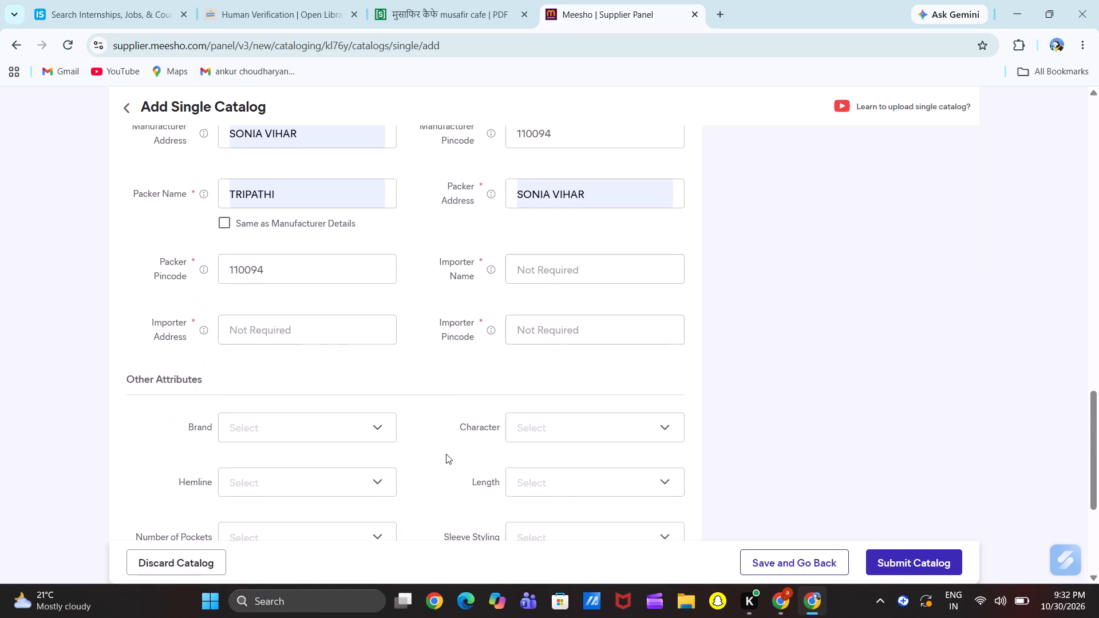
pyautogui.scroll(-1, 446, 454)
pyautogui.click(563, 413)
pyautogui.click(535, 539)
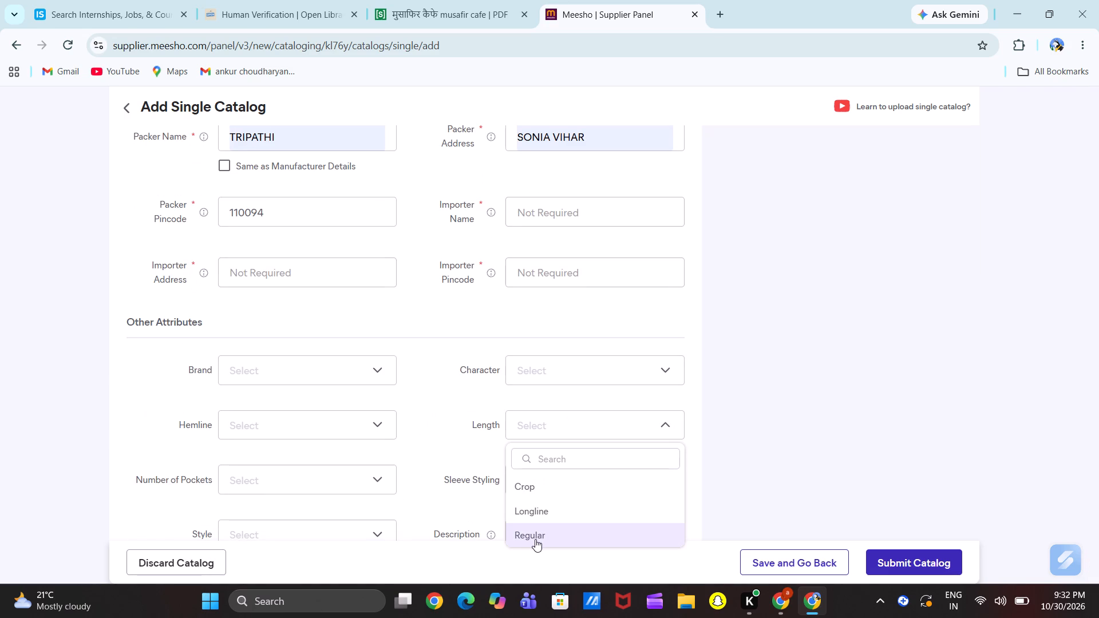
pyautogui.scroll(-2, 463, 510)
pyautogui.click(324, 396)
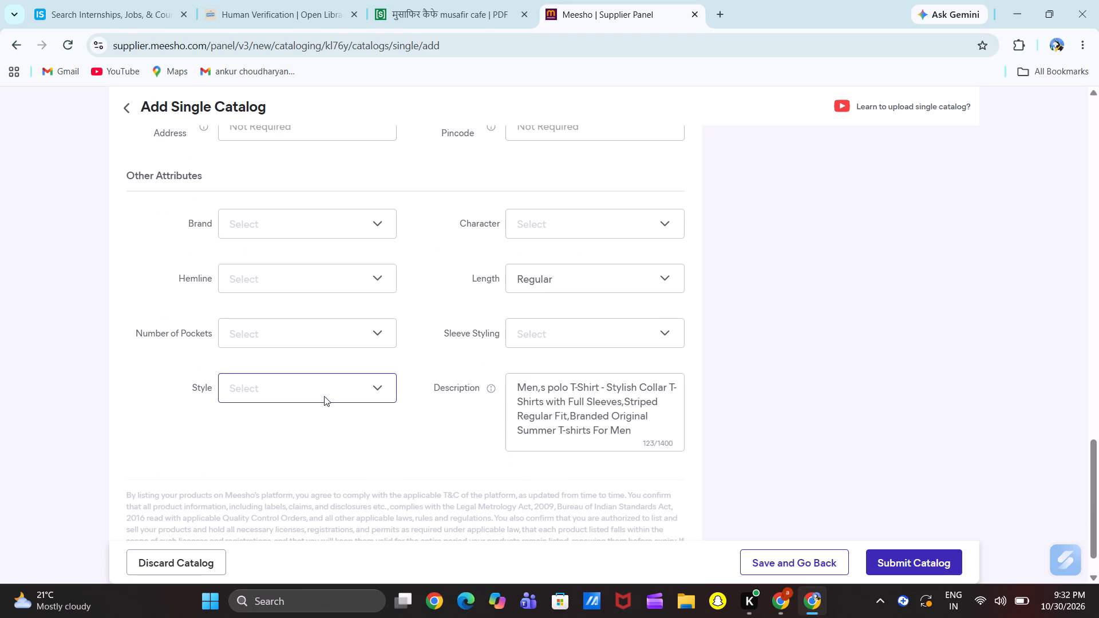
pyautogui.click(299, 474)
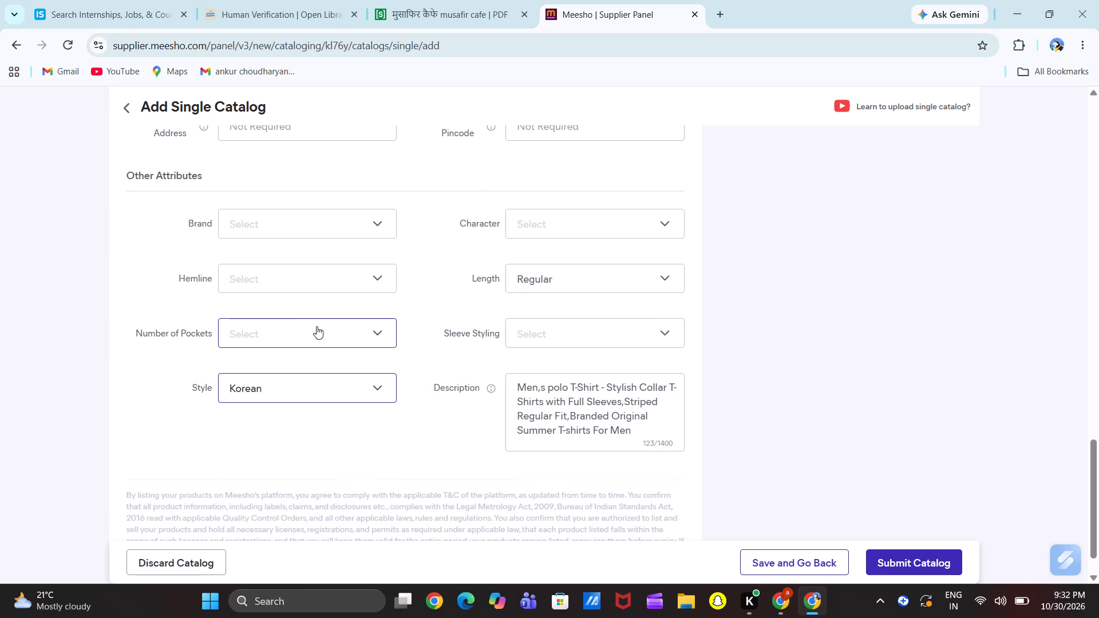
pyautogui.click(317, 326)
pyautogui.click(292, 439)
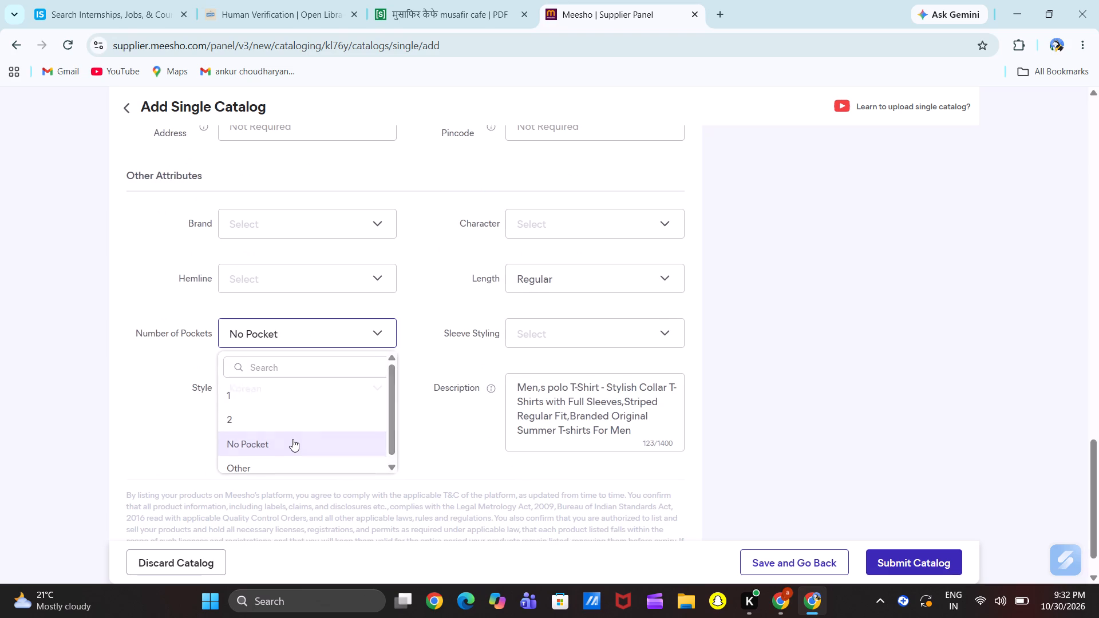
pyautogui.scroll(11, 483, 371)
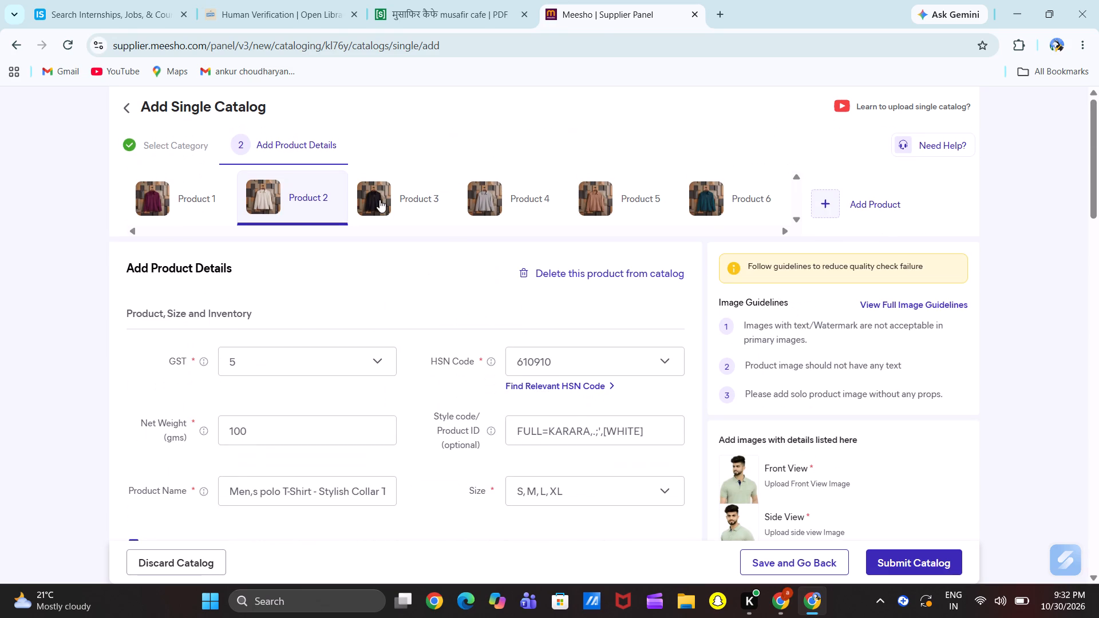
# Enter FULL=KARARA;./'[BLACK] as the style code for Product 3.
pyautogui.click(379, 200)
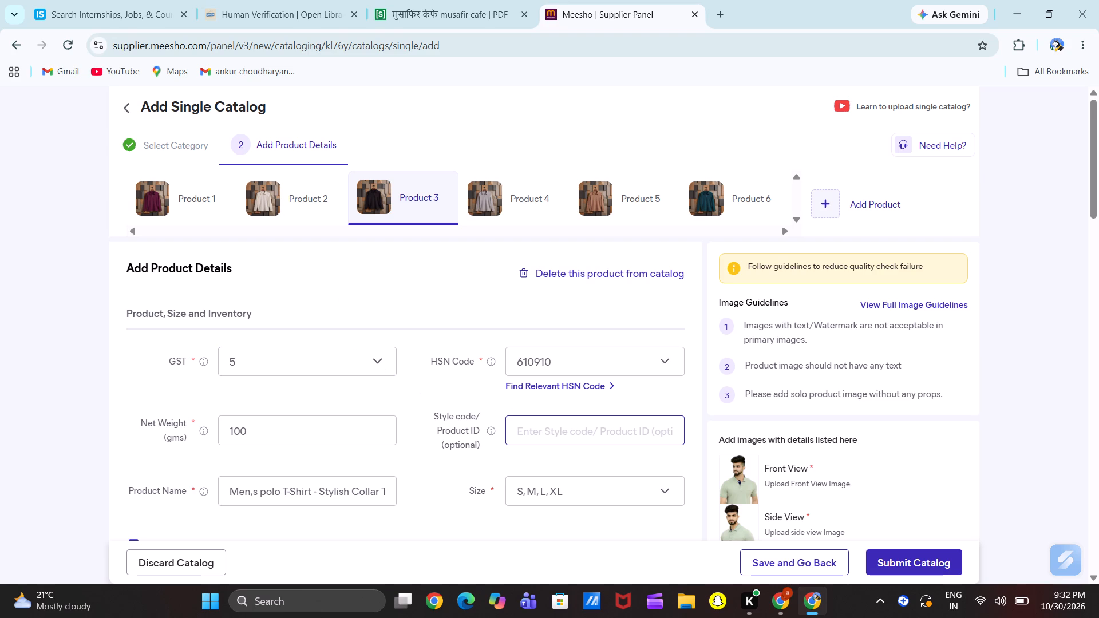
pyautogui.click(546, 432)
pyautogui.write('FU')
pyautogui.write('LL')
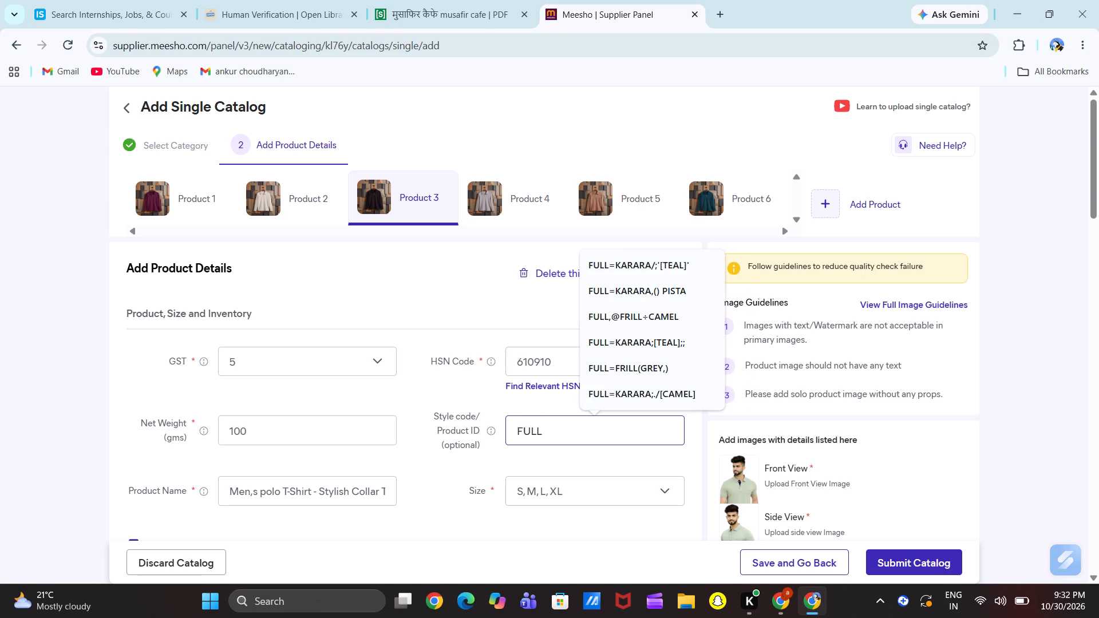
pyautogui.press('=')
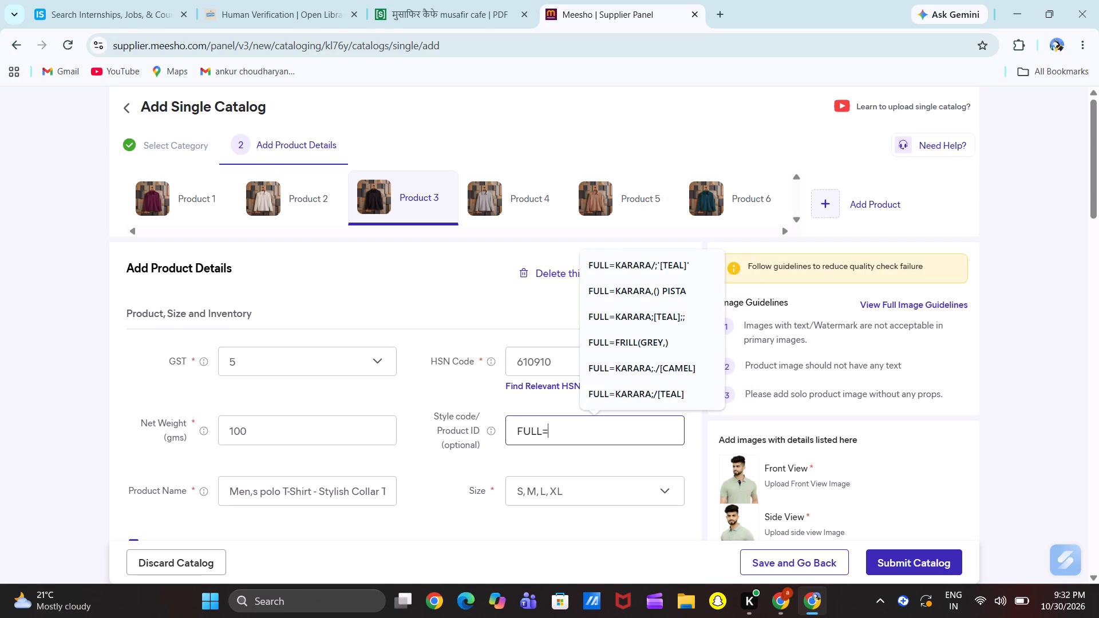
pyautogui.write('KARARA')
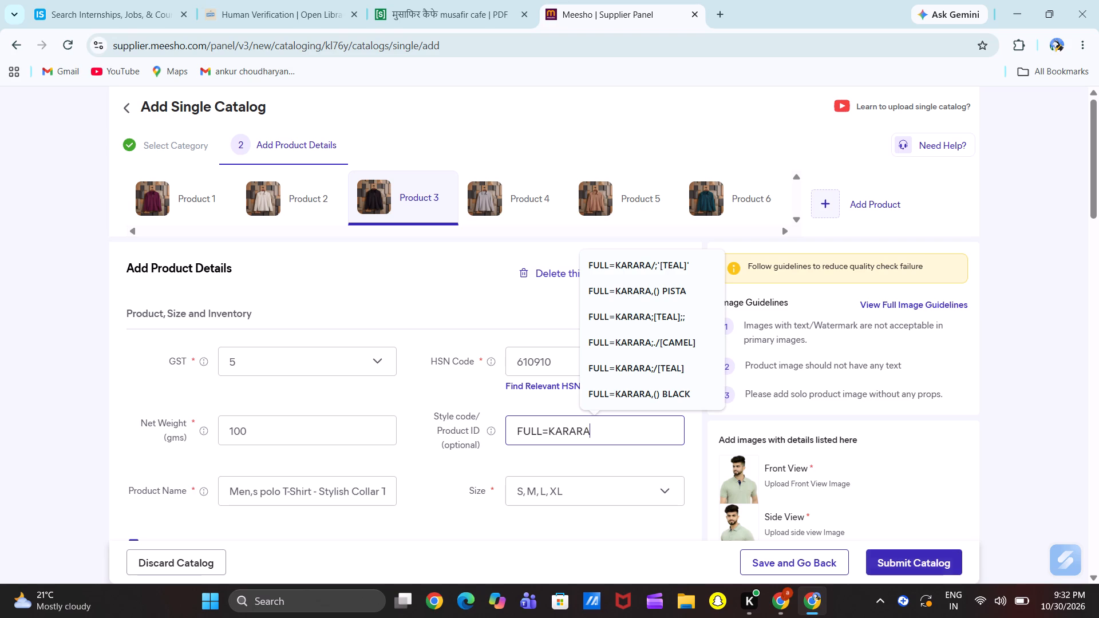
pyautogui.write(';./')
pyautogui.press("'")
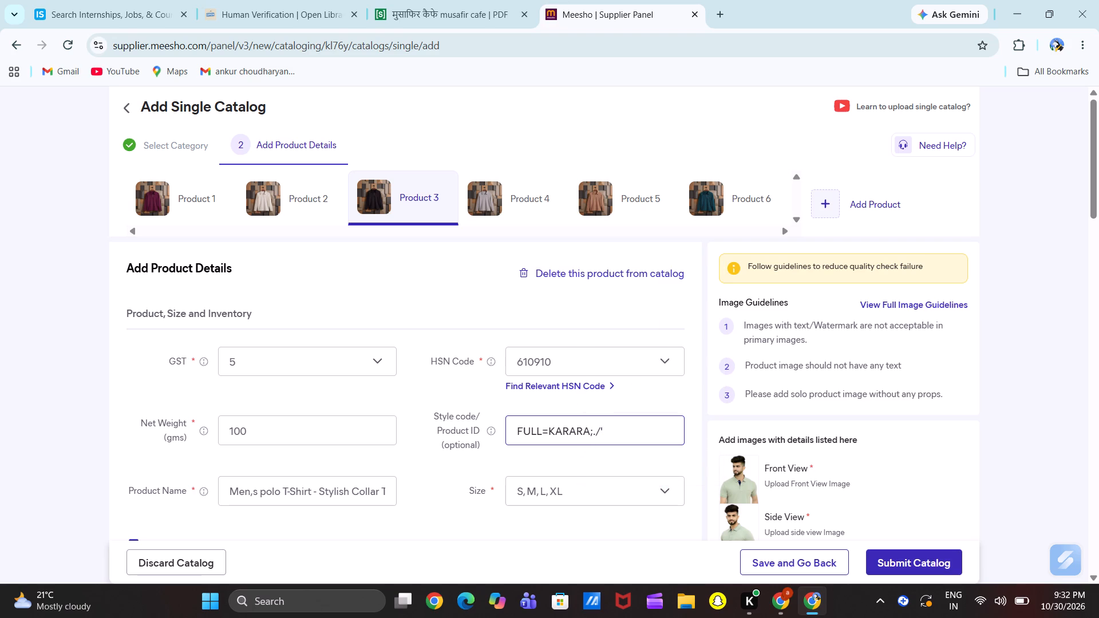
pyautogui.press('[')
pyautogui.write('BLACK')
pyautogui.press(']')
# Price all of Product 3's sizes with a Meesho price of 218, a wrong/defective returns price of 217 and an MRP of 799.
pyautogui.scroll(-5, 441, 484)
pyautogui.scroll(1, 441, 484)
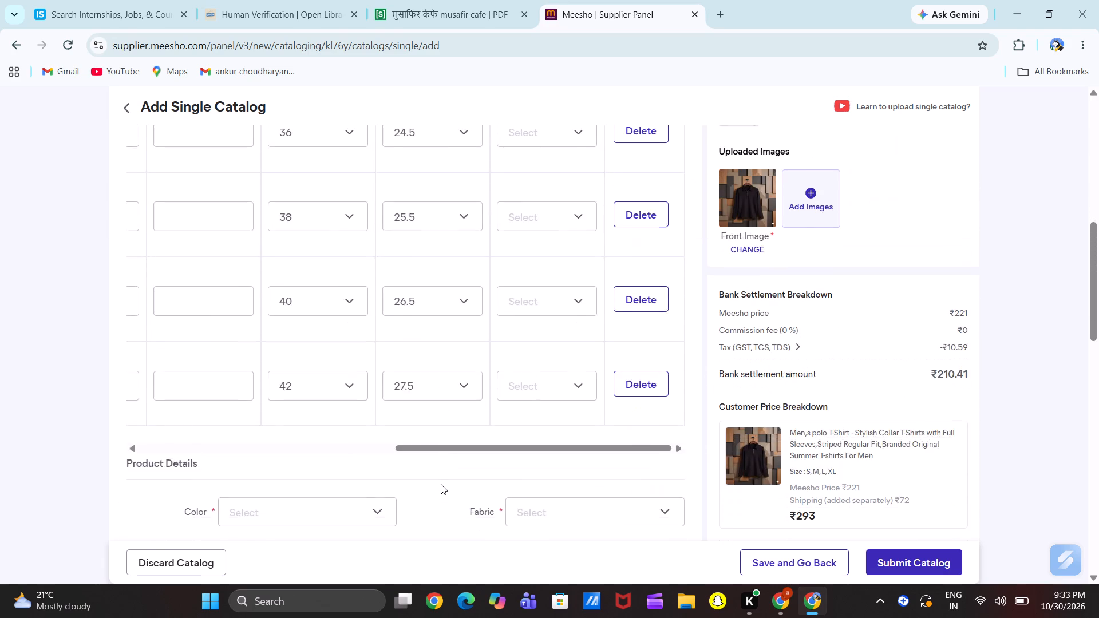
pyautogui.scroll(1, 441, 484)
pyautogui.hscroll(7, 254, 388)
pyautogui.click(239, 278)
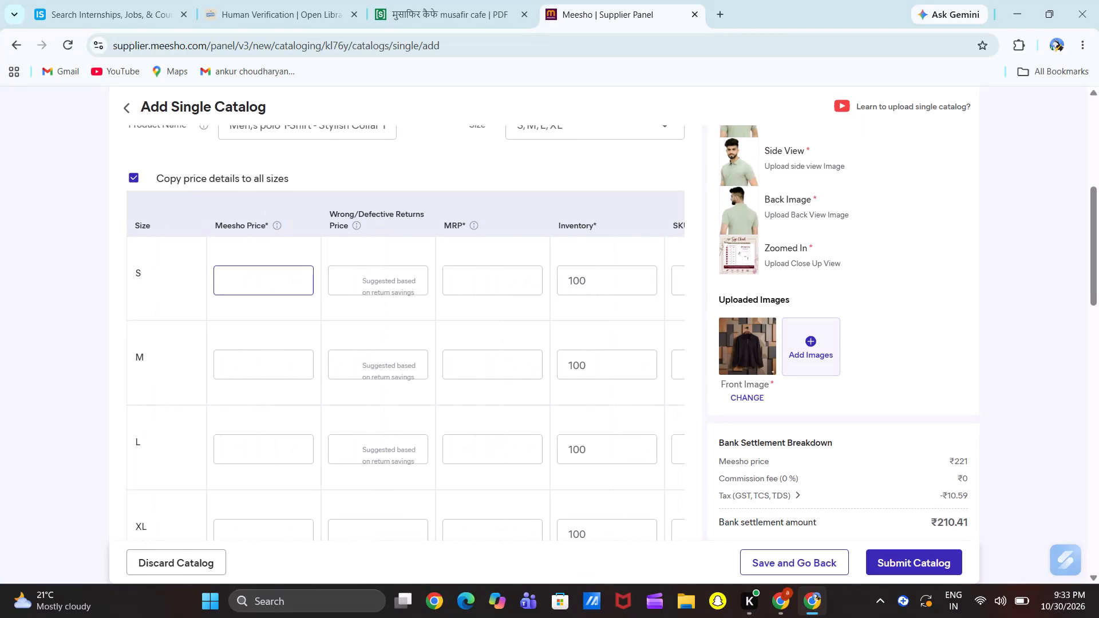
pyautogui.write('218')
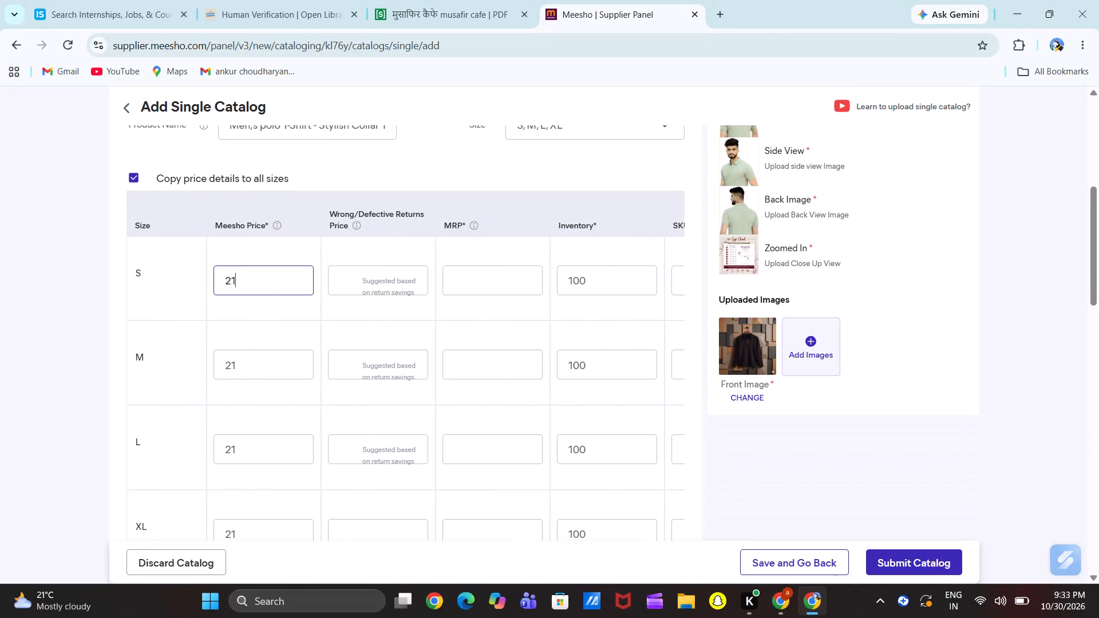
pyautogui.click(346, 277)
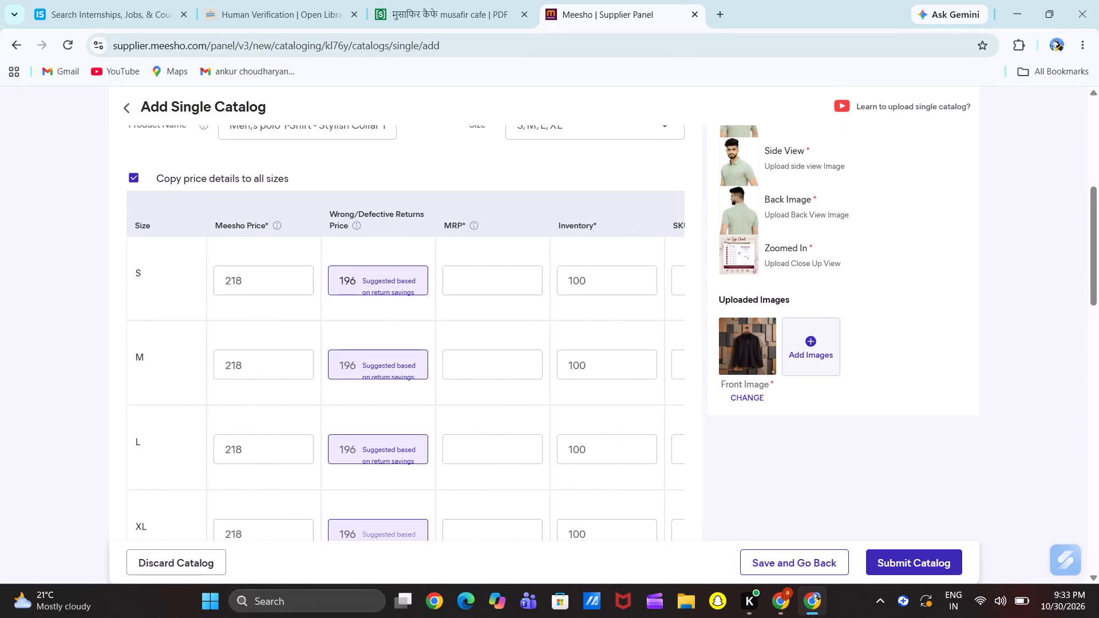
pyautogui.click(355, 278)
pyautogui.press('BackSpace')
pyautogui.press('BackSpace')
pyautogui.press('BackSpace')
pyautogui.press('BackSpace')
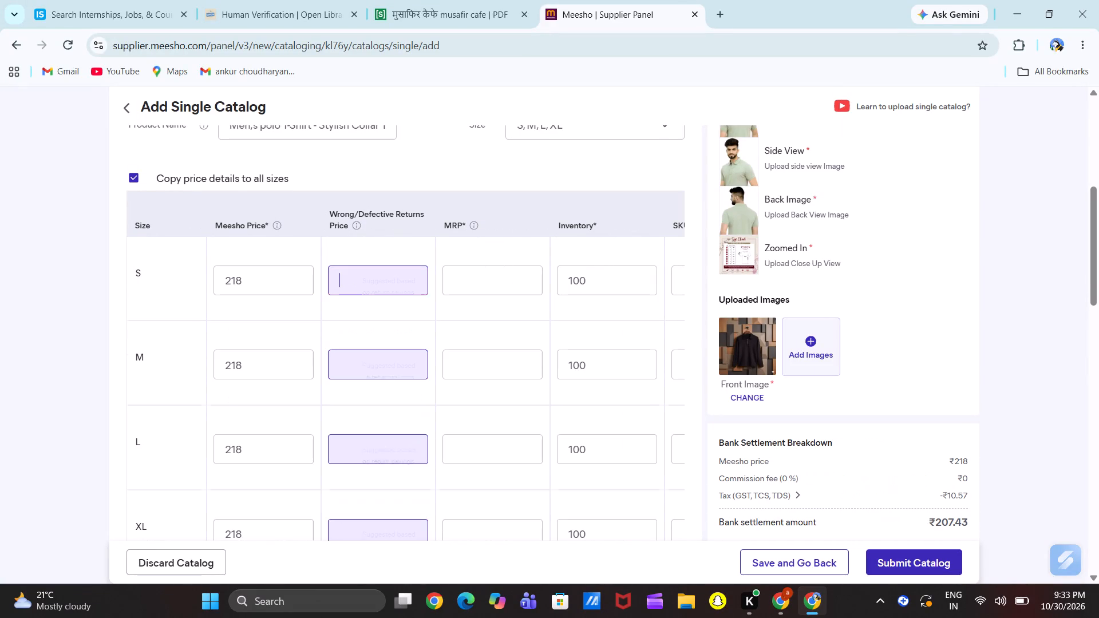
pyautogui.write('217')
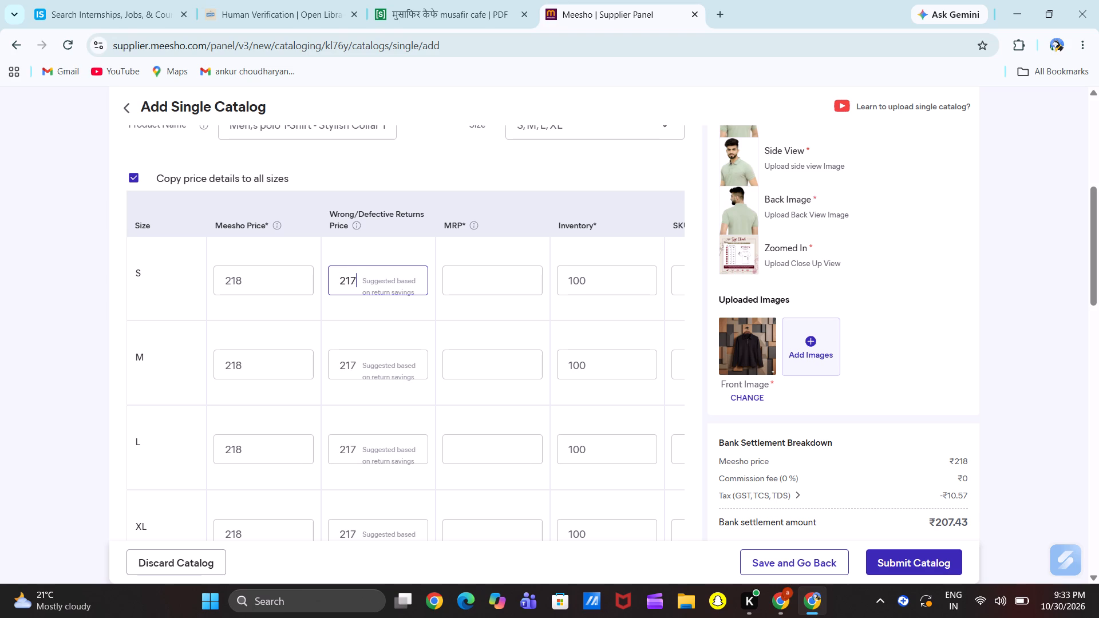
pyautogui.click(473, 276)
pyautogui.write('799')
# Set Product 3's shoulder size to 14.5 inches for size S and 15.5 inches for size M.
pyautogui.hscroll(-5, 541, 299)
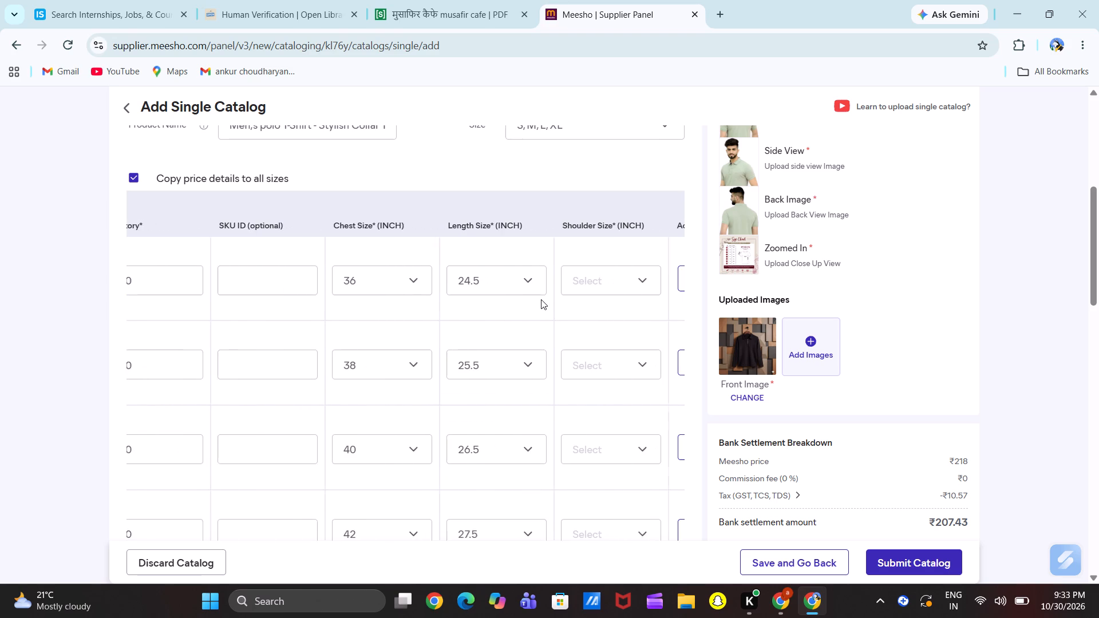
pyautogui.click(571, 283)
pyautogui.scroll(-1, 574, 386)
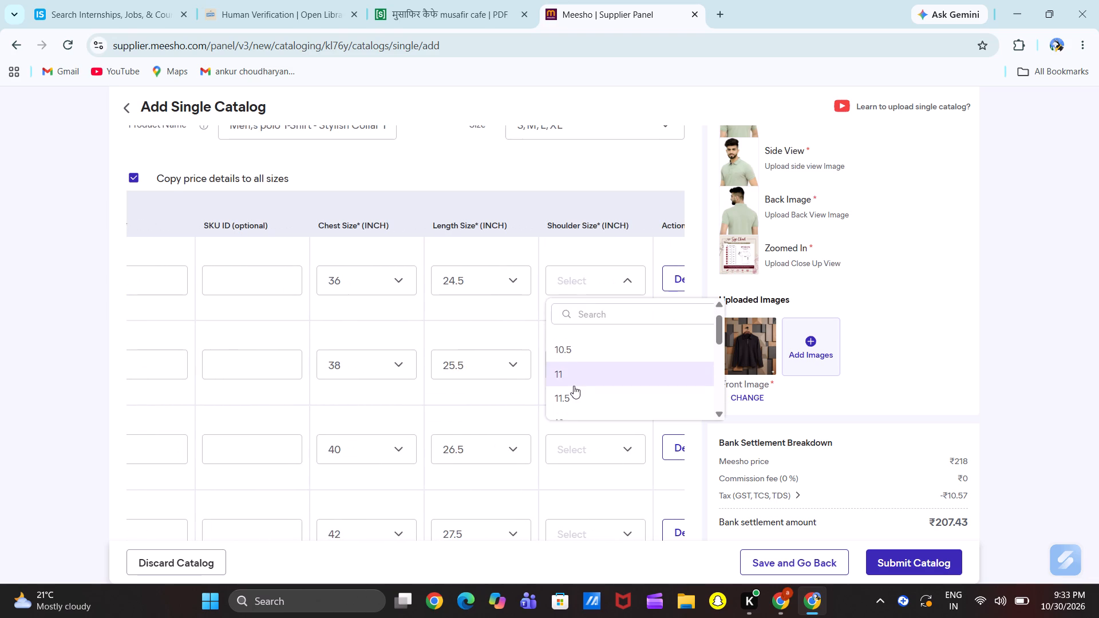
pyautogui.scroll(-1, 574, 386)
pyautogui.hscroll(-1, 574, 386)
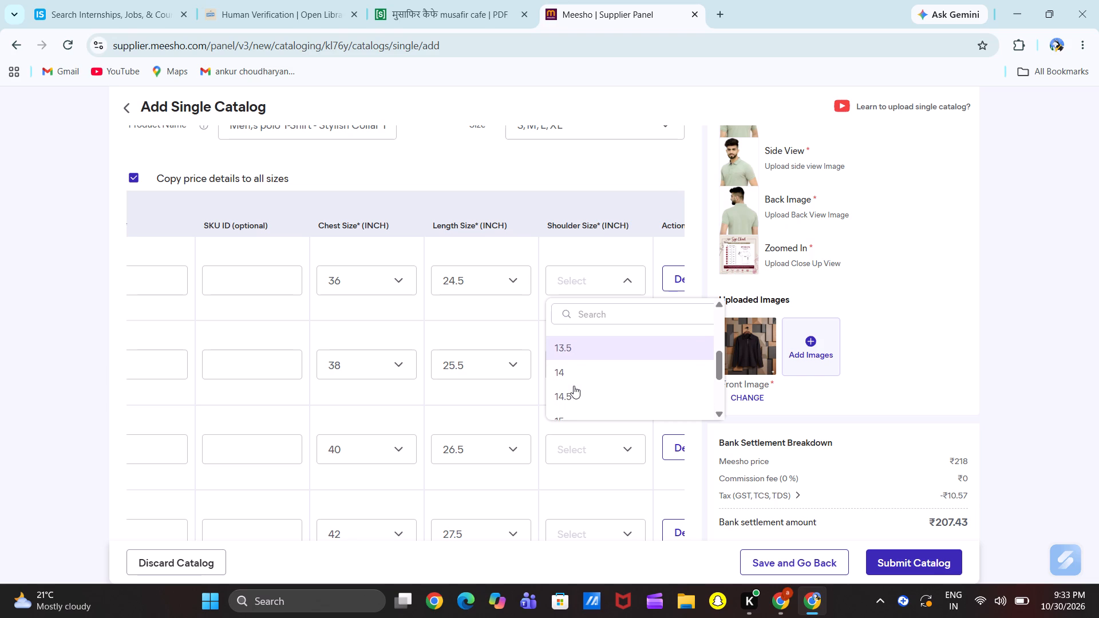
pyautogui.hscroll(-1, 574, 386)
pyautogui.click(574, 386)
pyautogui.click(597, 358)
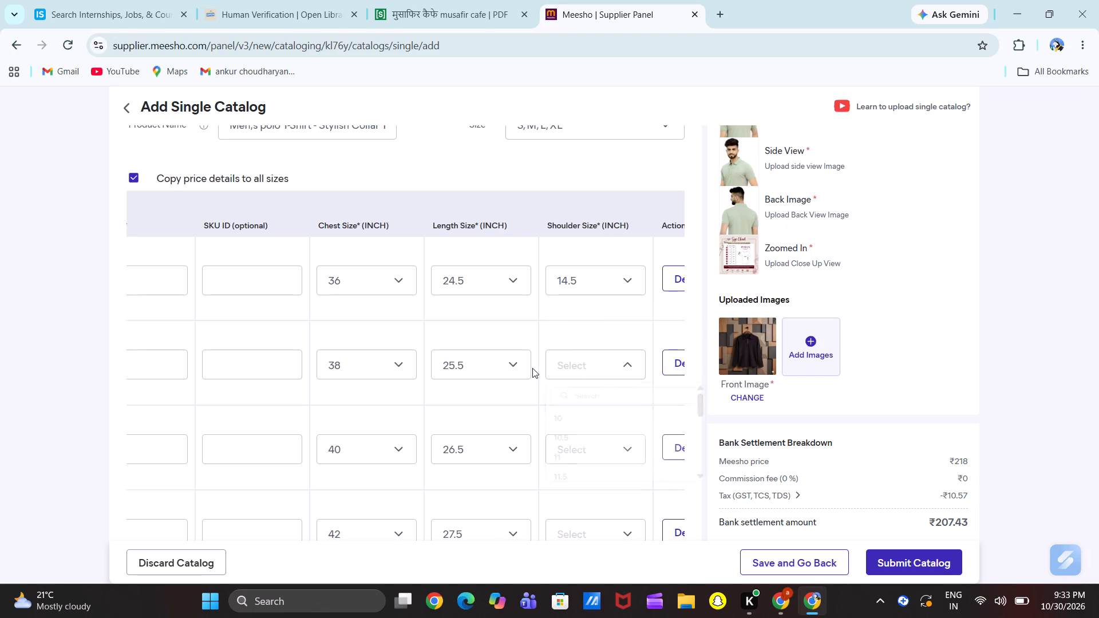
pyautogui.scroll(-3, 586, 419)
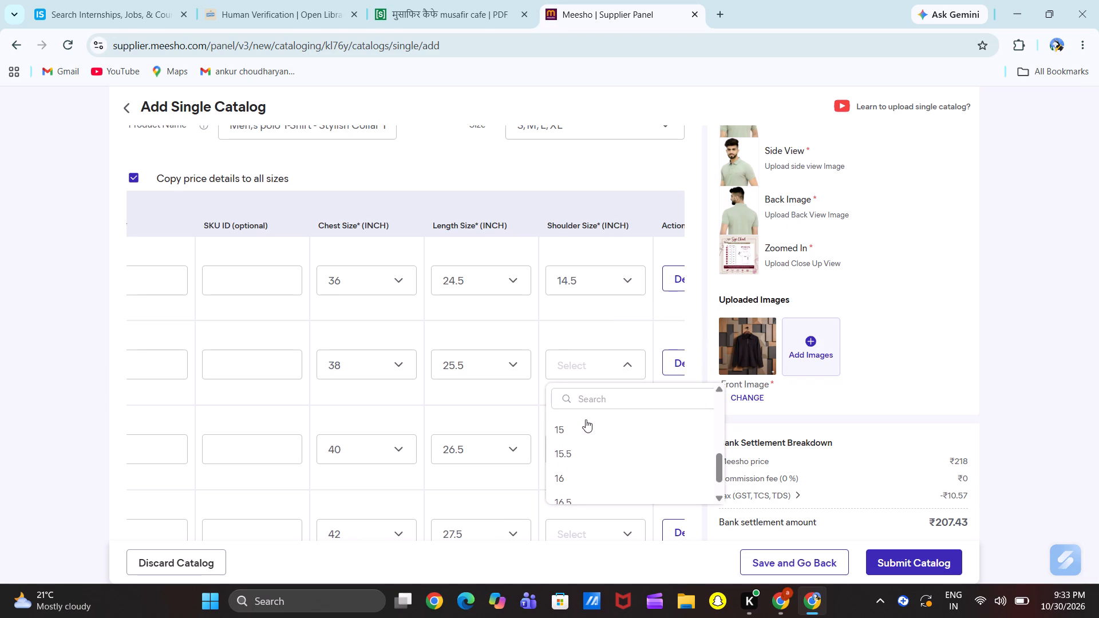
pyautogui.click(583, 433)
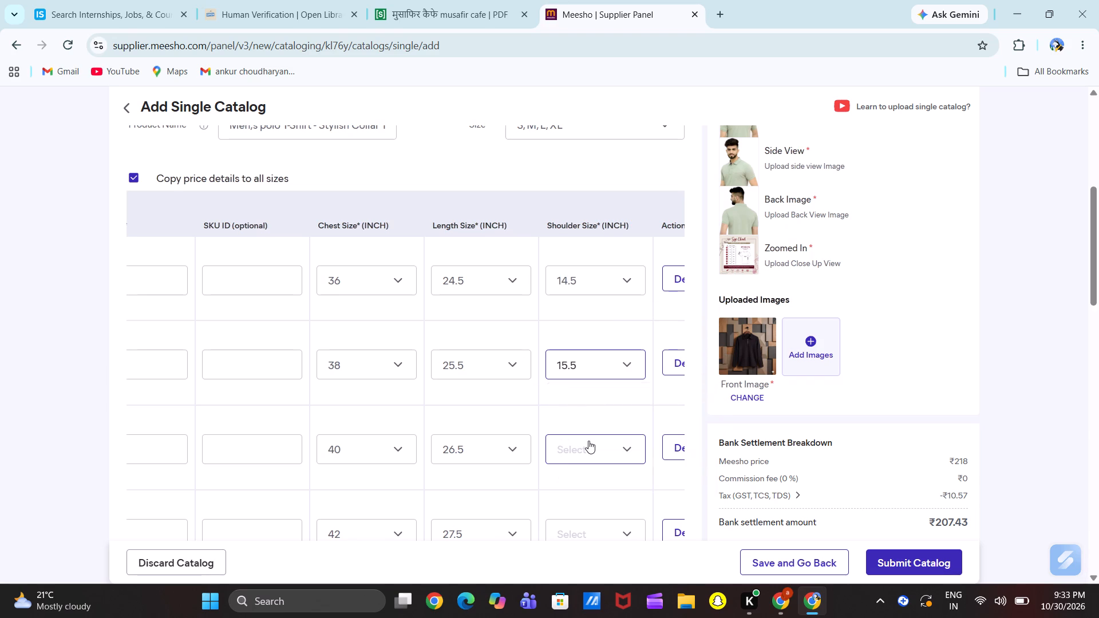
# Set Product 3's shoulder size to 16.5 inches for size L and 17.5 inches for size XL.
pyautogui.click(588, 441)
pyautogui.scroll(-3, 589, 530)
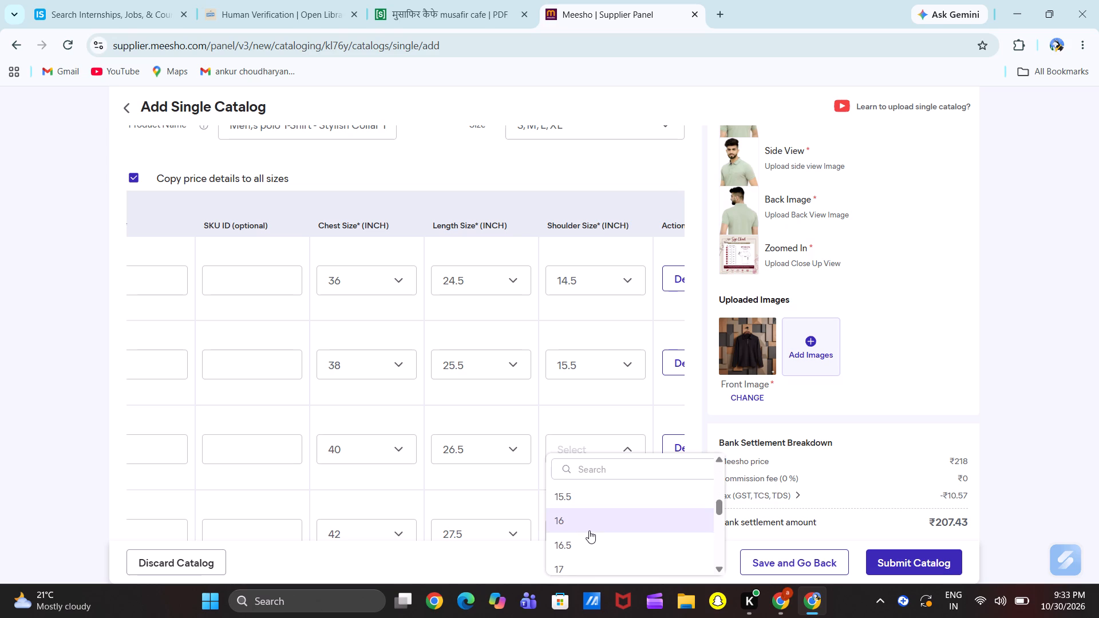
pyautogui.click(583, 548)
pyautogui.scroll(-1, 497, 484)
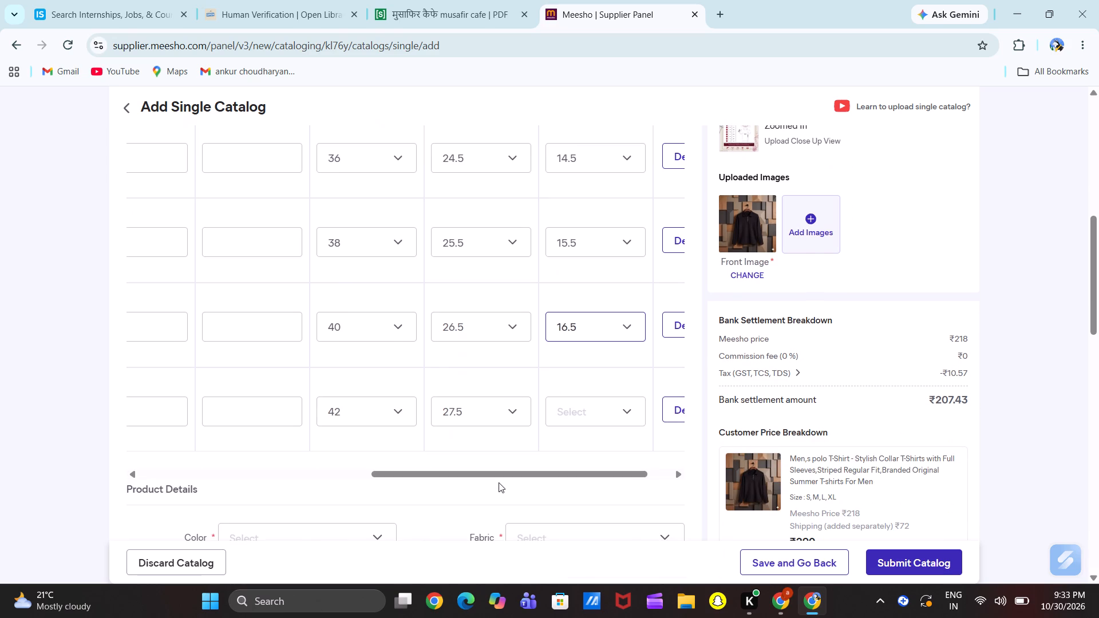
pyautogui.click(578, 418)
pyautogui.scroll(-1, 558, 486)
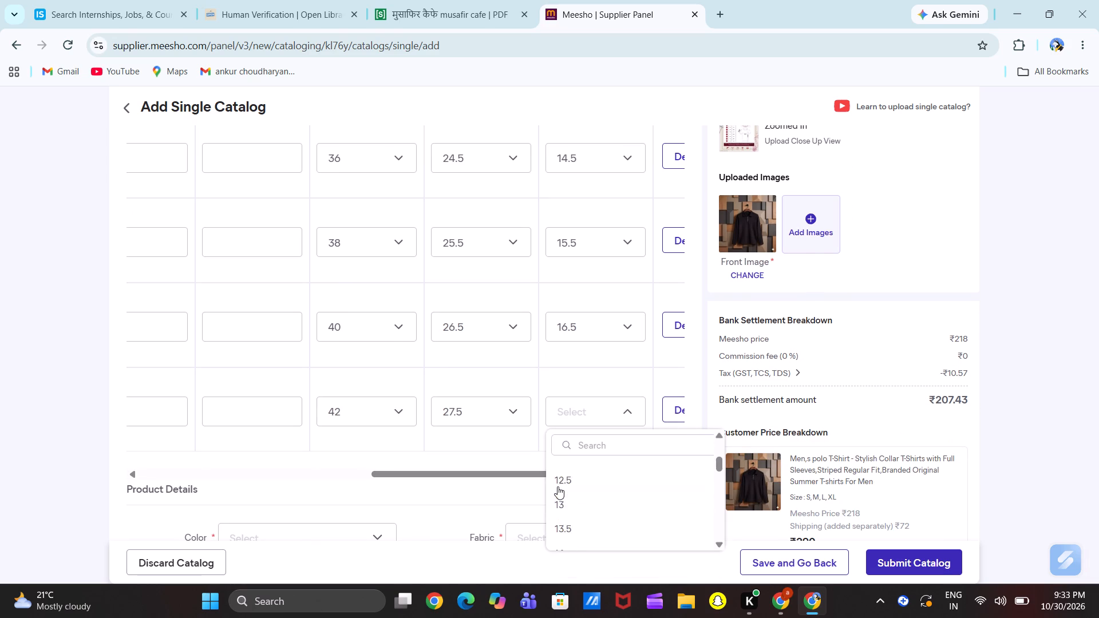
pyautogui.scroll(-2, 558, 486)
pyautogui.click(558, 486)
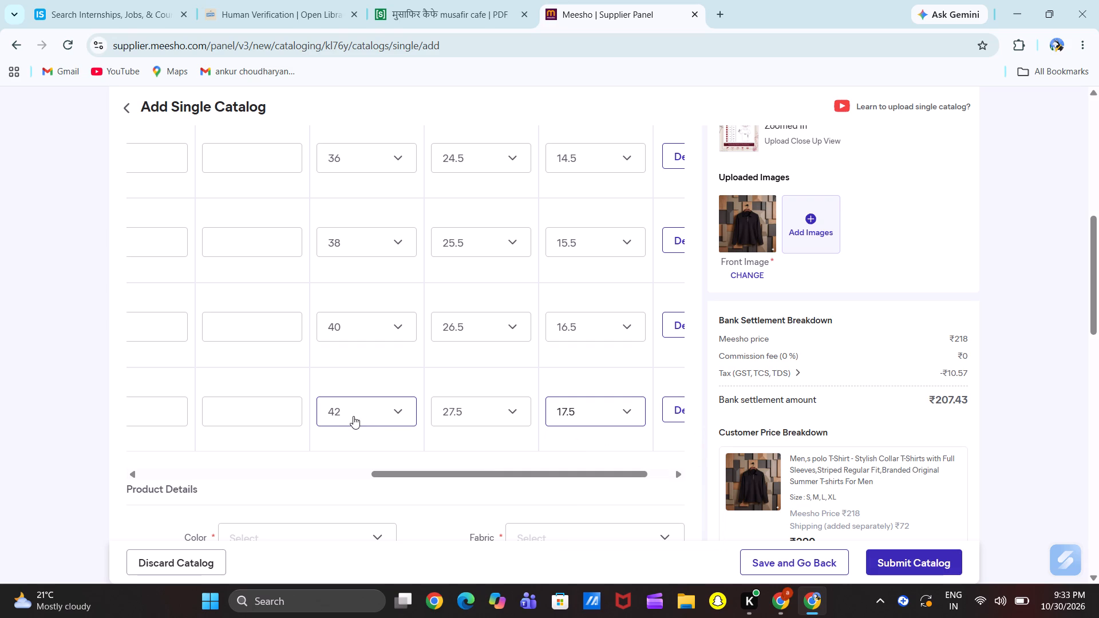
# Set Product 3's color to Black and its fabric to Cotton Blend.
pyautogui.hscroll(7, 275, 331)
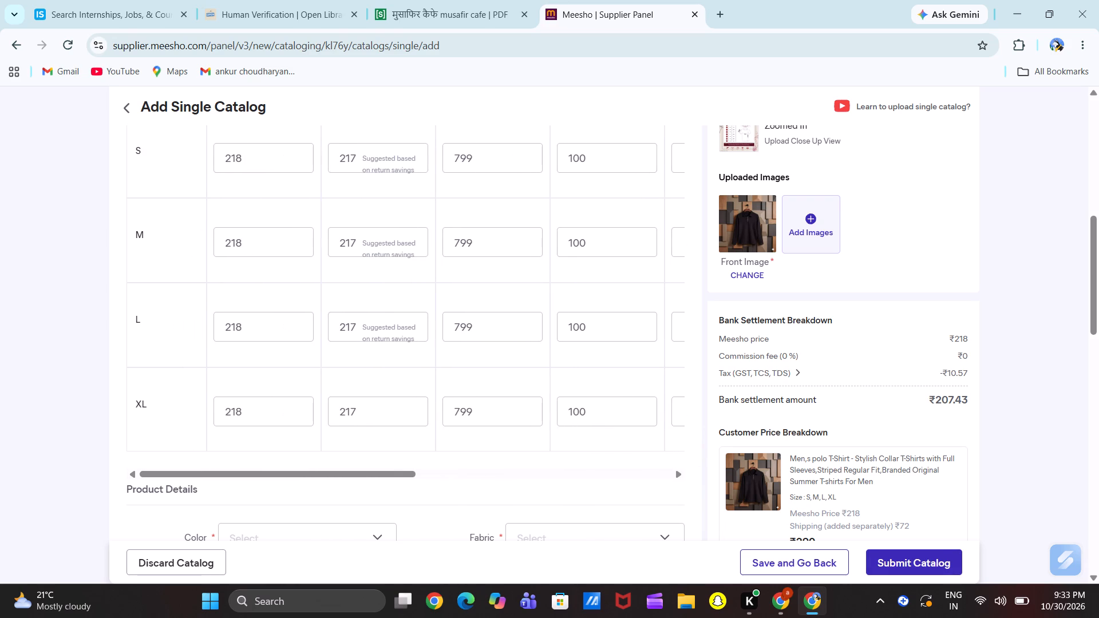
pyautogui.scroll(-3, 275, 331)
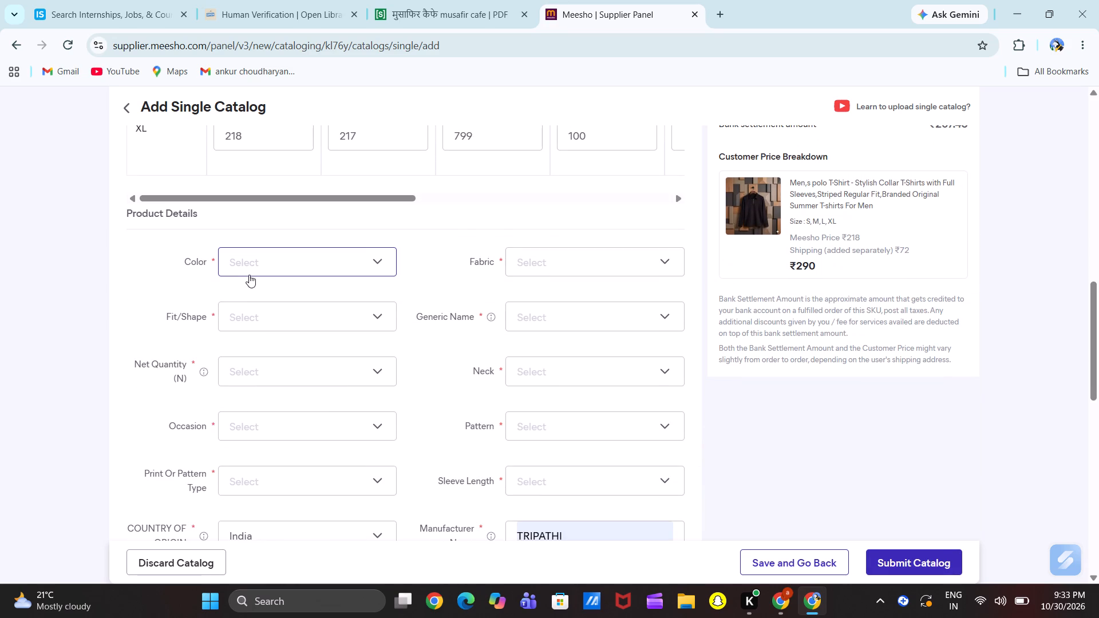
pyautogui.click(255, 265)
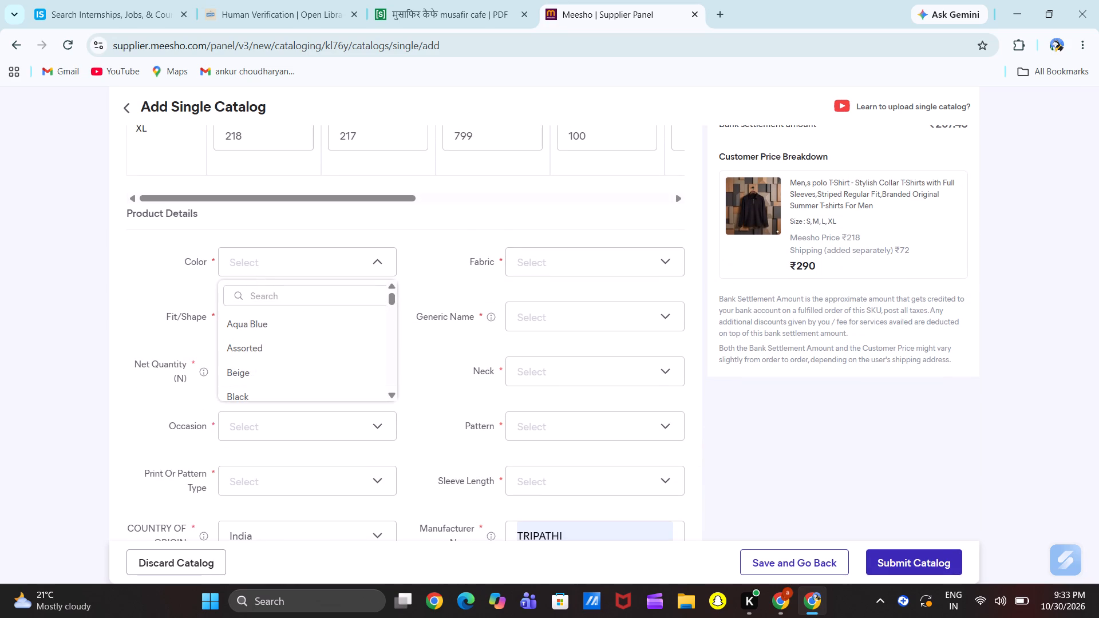
pyautogui.click(295, 296)
pyautogui.write('BL')
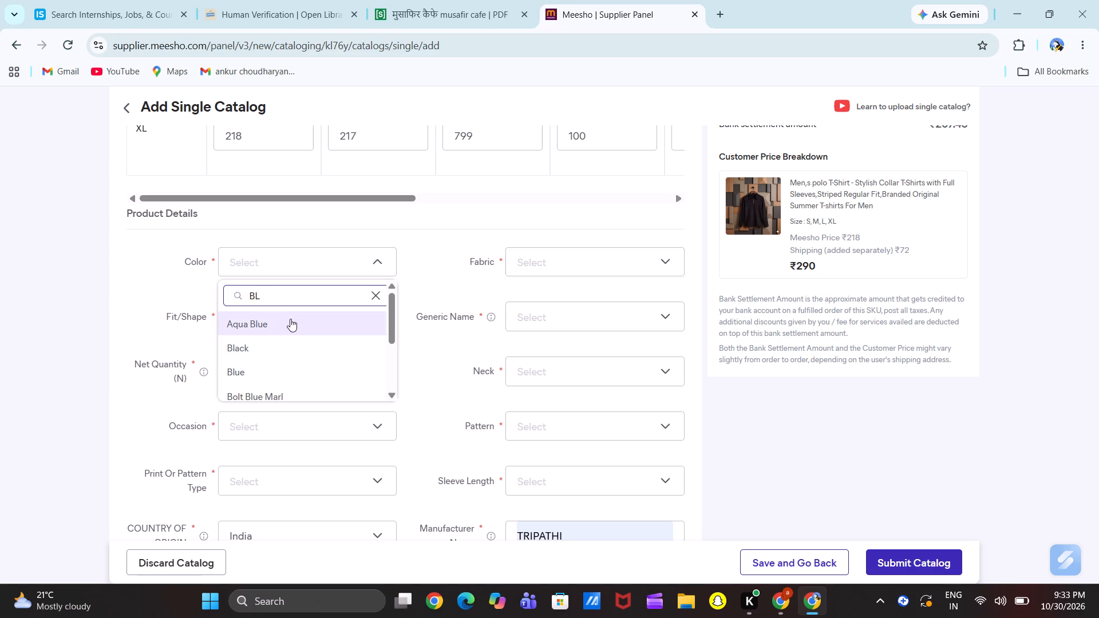
pyautogui.click(289, 335)
pyautogui.click(542, 250)
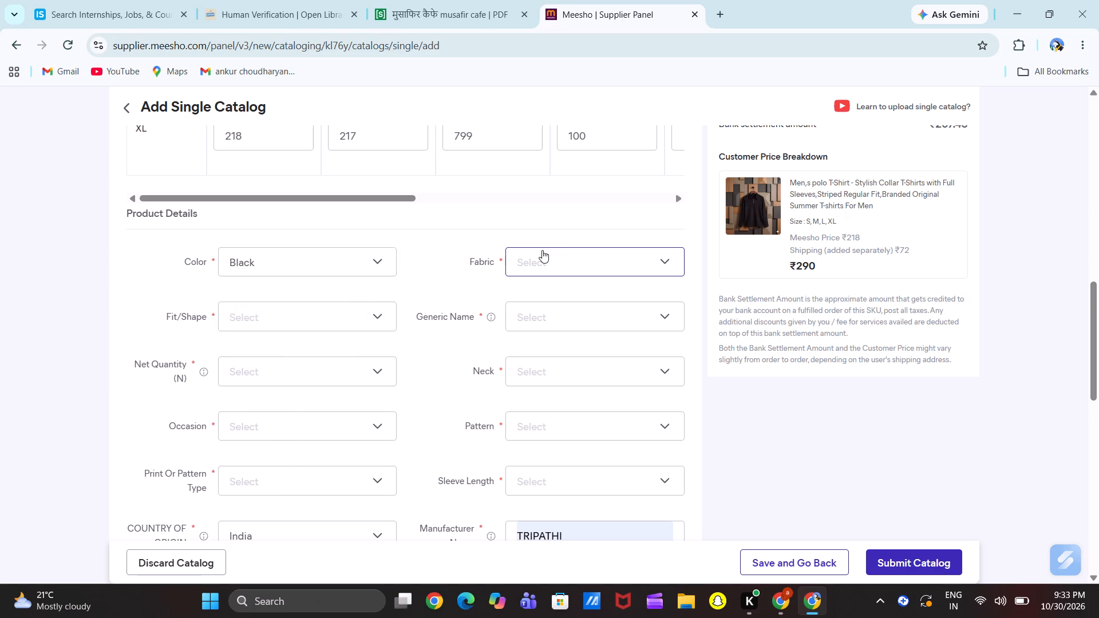
pyautogui.scroll(-1, 570, 365)
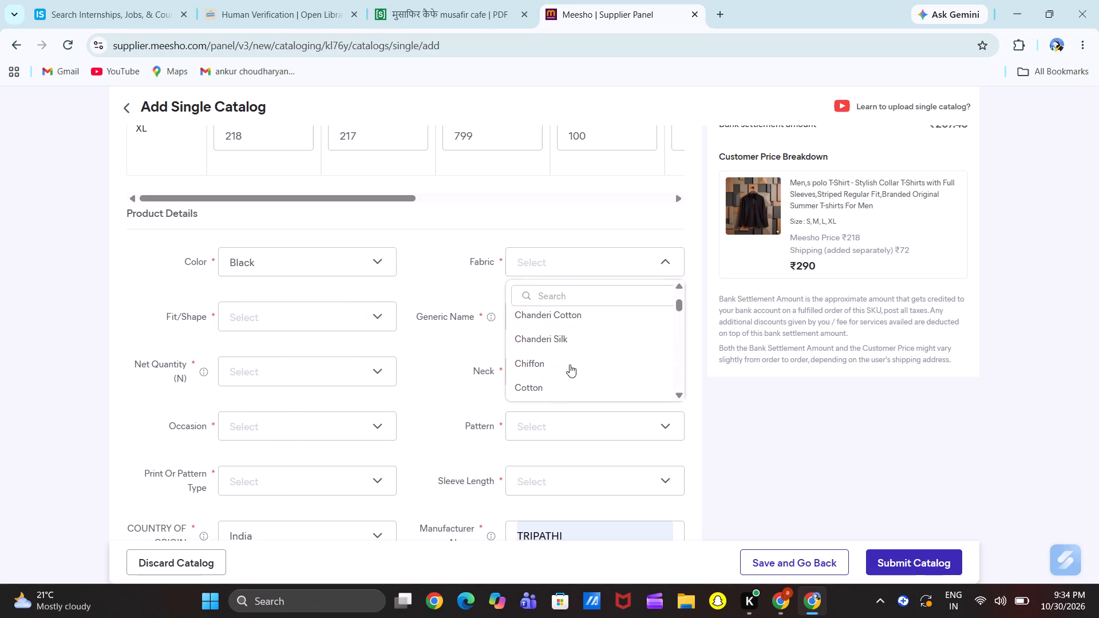
pyautogui.scroll(-1, 570, 365)
pyautogui.hscroll(-1, 570, 365)
pyautogui.click(558, 377)
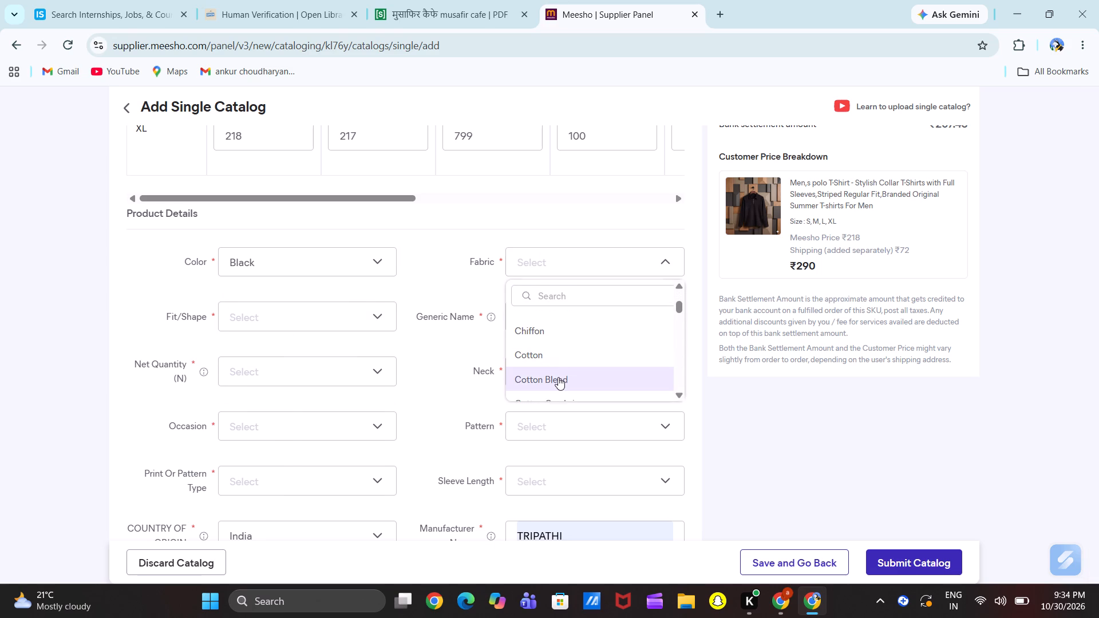
# Set Product 3's fit/shape to Regular and its generic name to Tshirts.
pyautogui.click(272, 319)
pyautogui.scroll(-1, 246, 417)
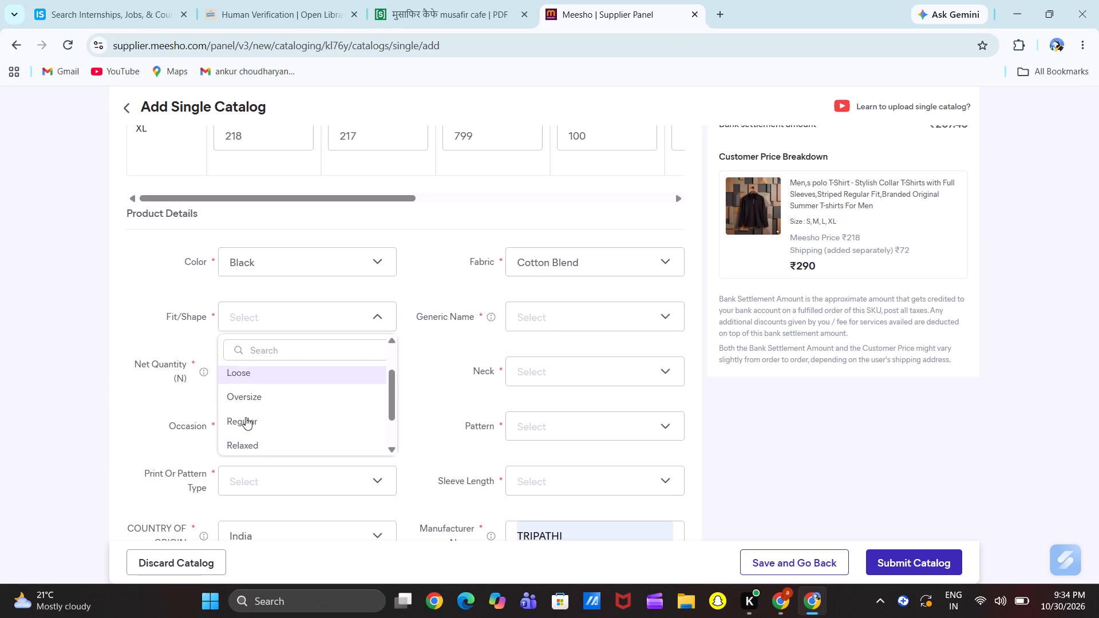
pyautogui.scroll(-1, 246, 417)
pyautogui.click(246, 417)
pyautogui.click(548, 330)
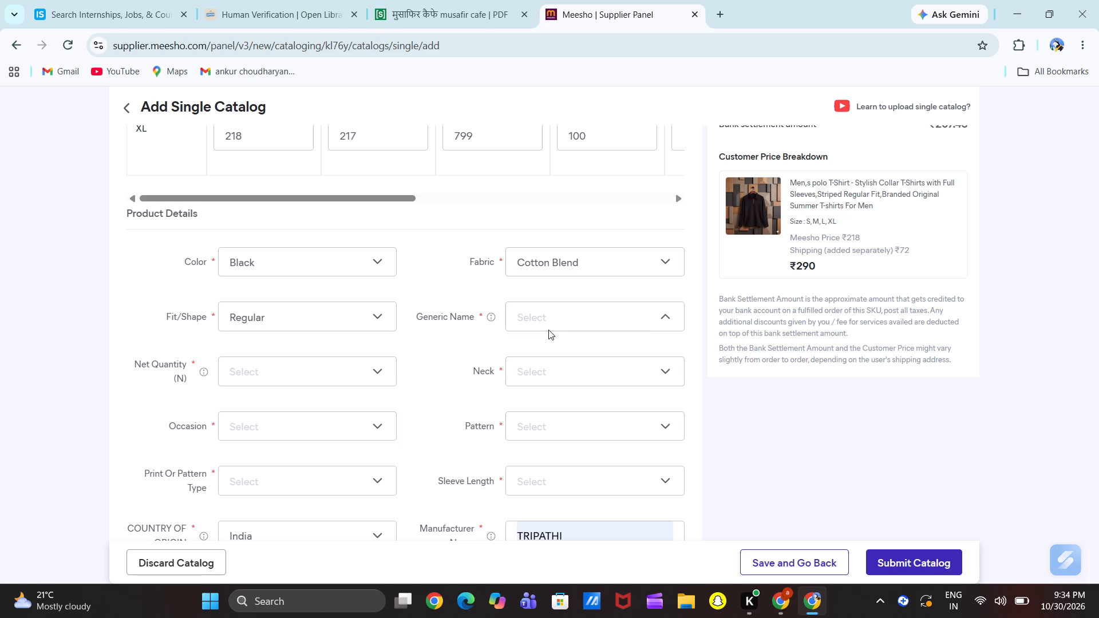
pyautogui.scroll(-2, 535, 426)
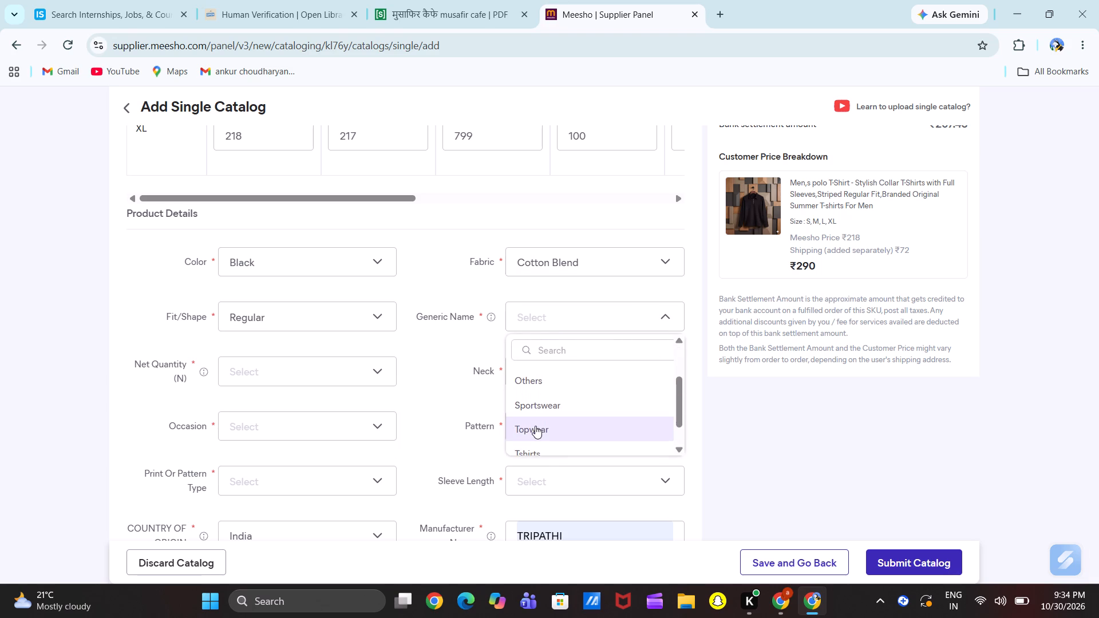
pyautogui.scroll(-1, 535, 426)
pyautogui.click(535, 426)
# Set Product 3's net quantity to 1 and its neck to Polo.
pyautogui.click(276, 363)
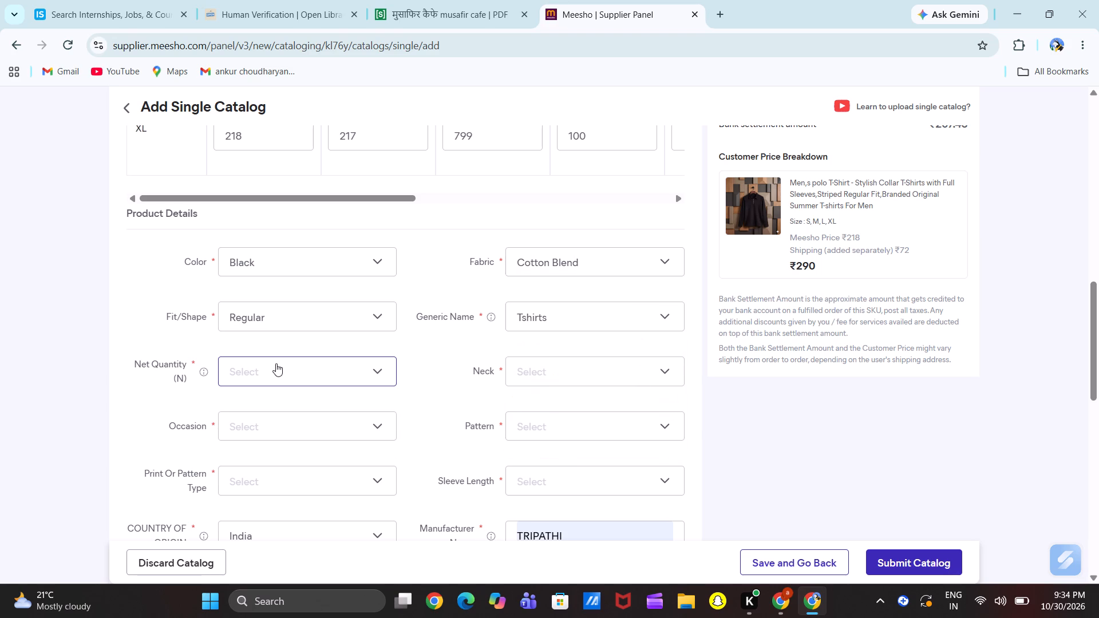
pyautogui.click(254, 431)
pyautogui.click(561, 374)
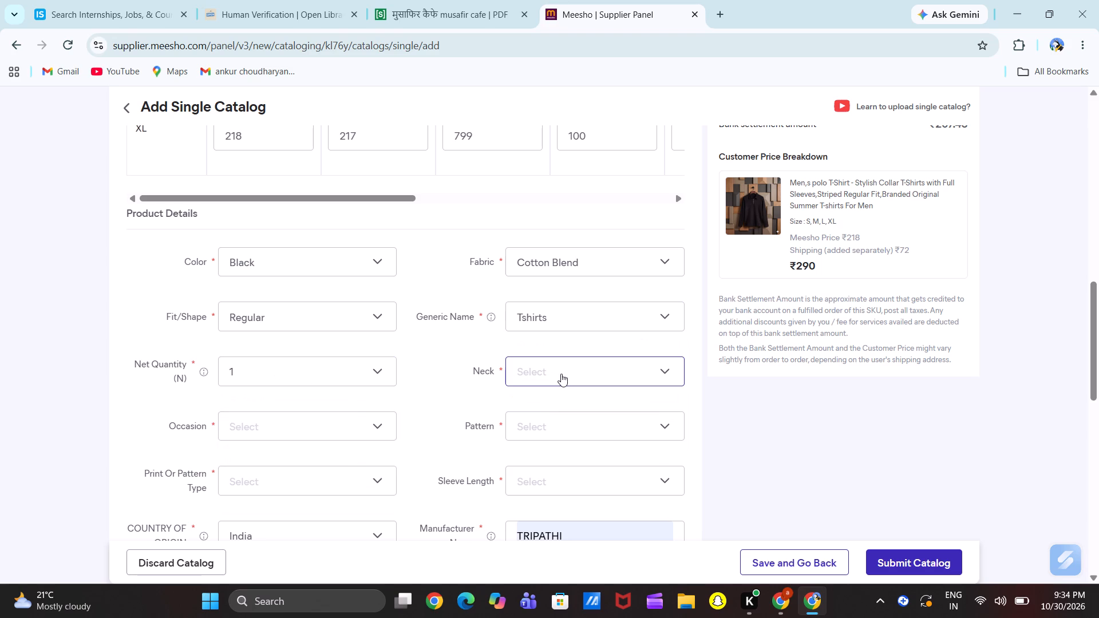
pyautogui.scroll(-1, 549, 477)
pyautogui.hscroll(-1, 549, 477)
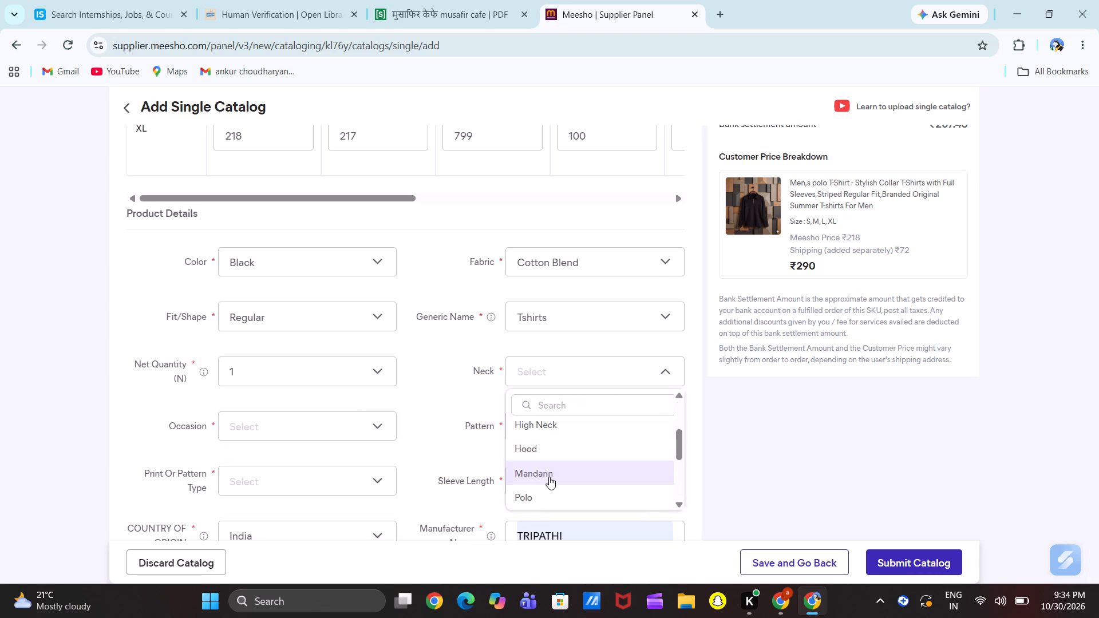
pyautogui.scroll(-1, 549, 477)
pyautogui.rightClick(549, 477)
pyautogui.click(549, 477)
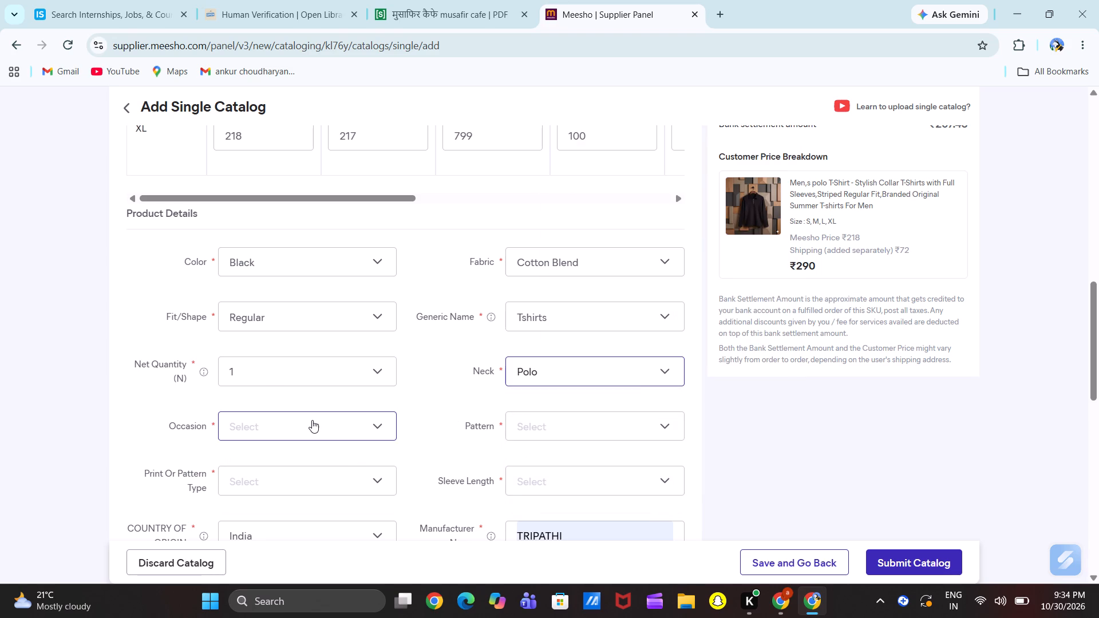
# Set Product 3's occasion to Casual and its pattern to Solid.
pyautogui.click(299, 421)
pyautogui.click(279, 512)
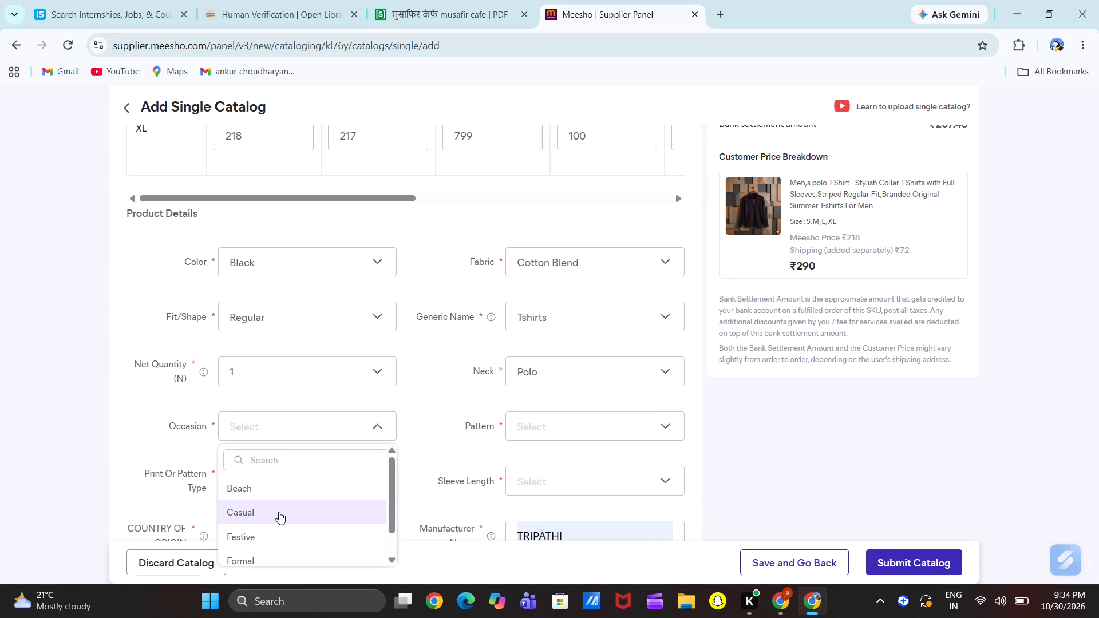
pyautogui.click(539, 435)
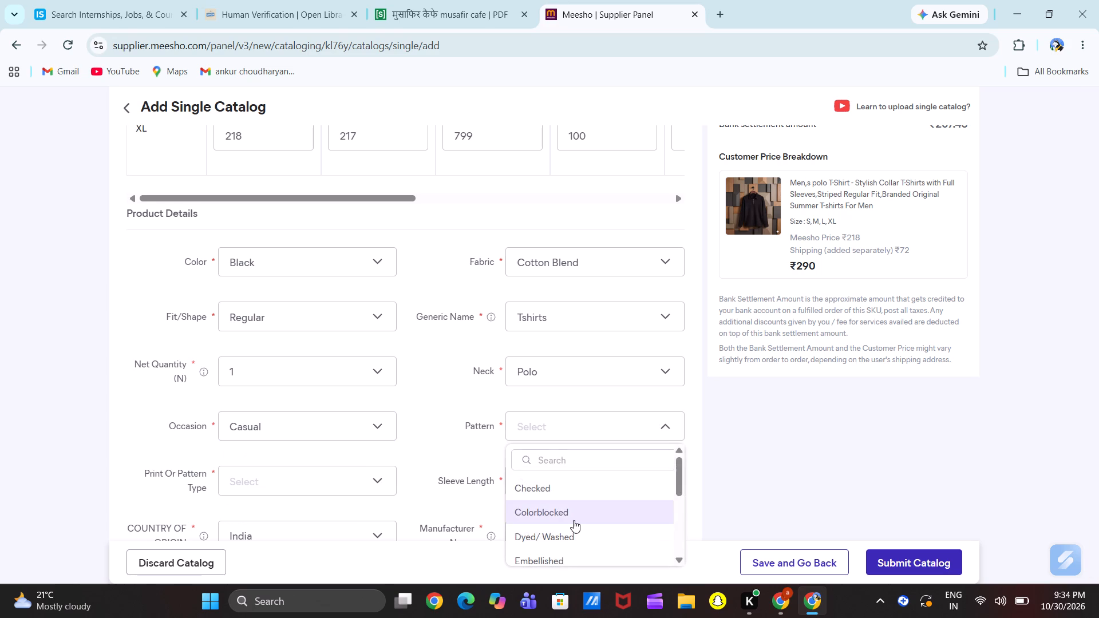
pyautogui.scroll(-2, 574, 520)
pyautogui.hscroll(-1, 574, 520)
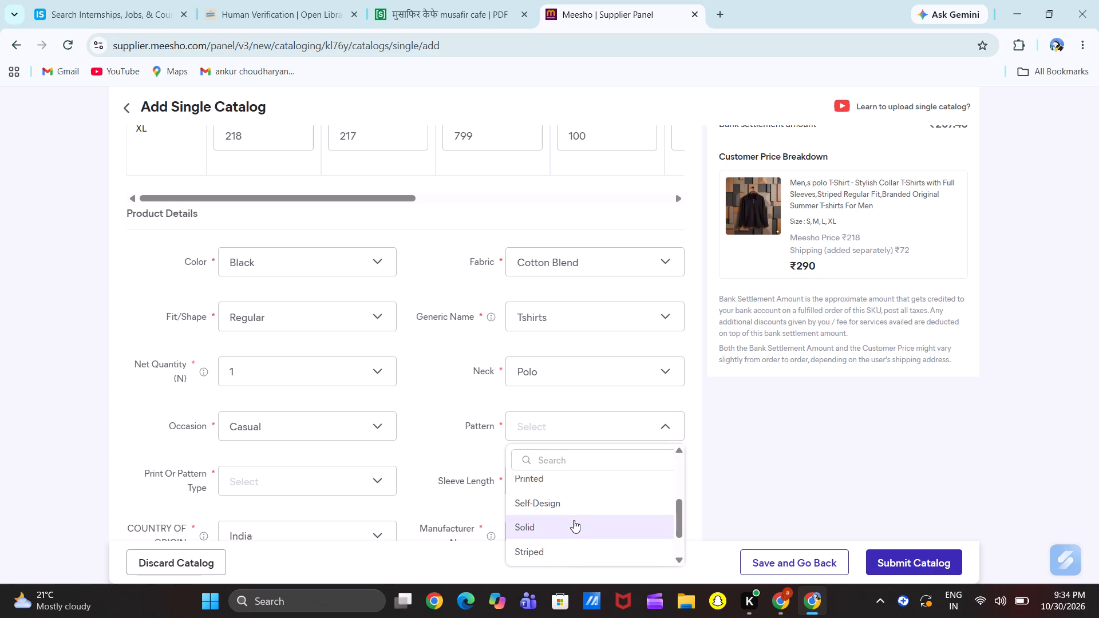
pyautogui.click(574, 520)
# Set Product 3's print or pattern type to Solid and its sleeve length to Long Sleeves.
pyautogui.scroll(-2, 353, 439)
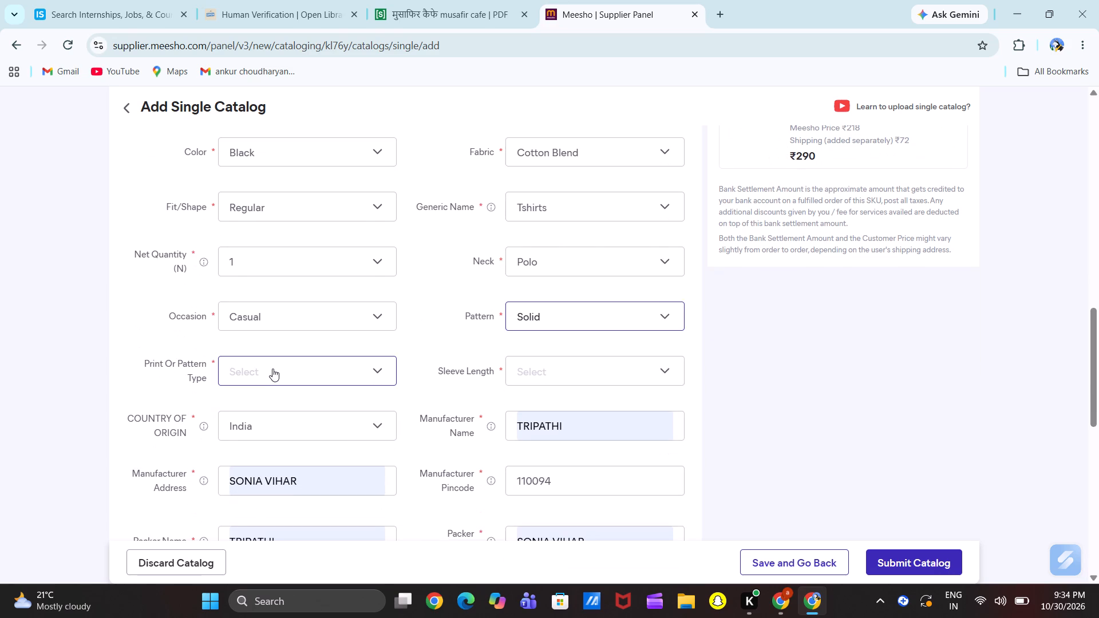
pyautogui.click(272, 369)
pyautogui.scroll(-2, 288, 493)
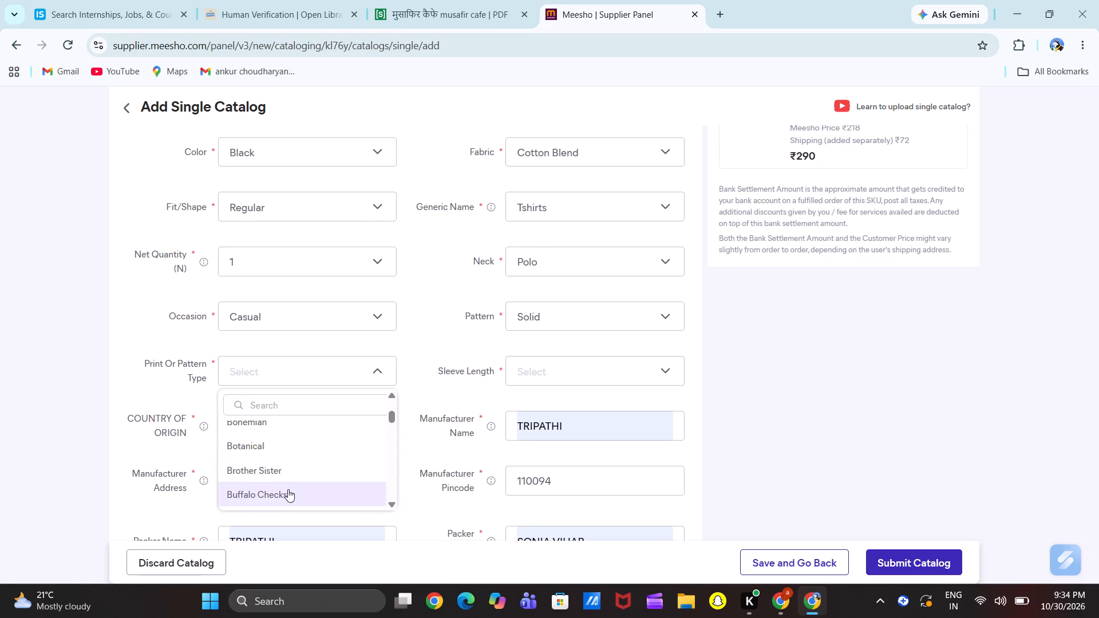
pyautogui.click(294, 411)
pyautogui.write('SO')
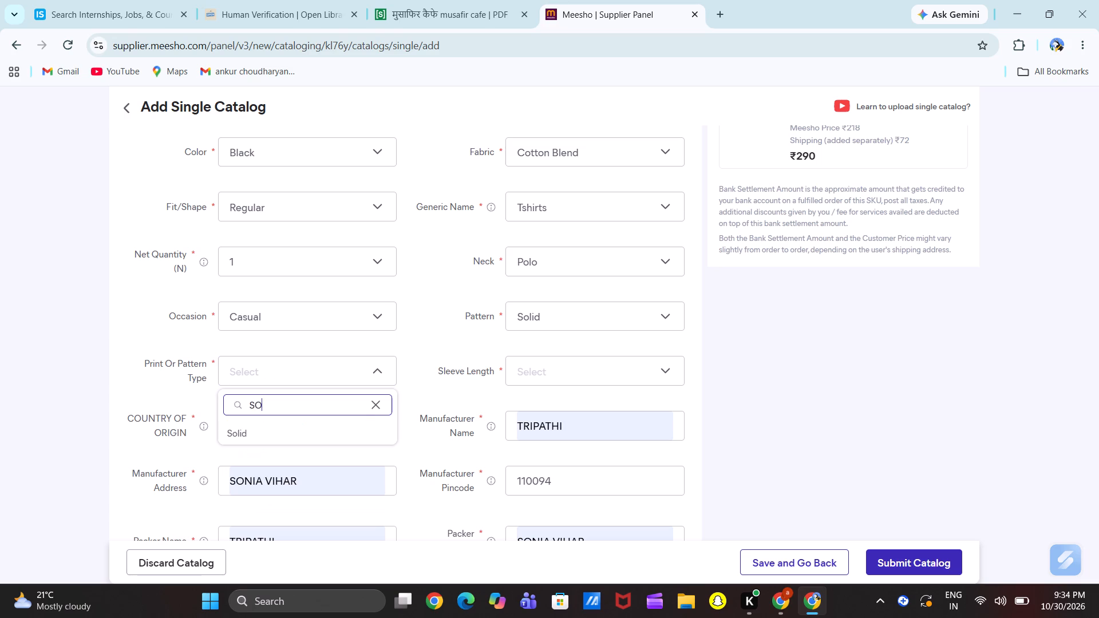
pyautogui.click(294, 423)
pyautogui.click(567, 362)
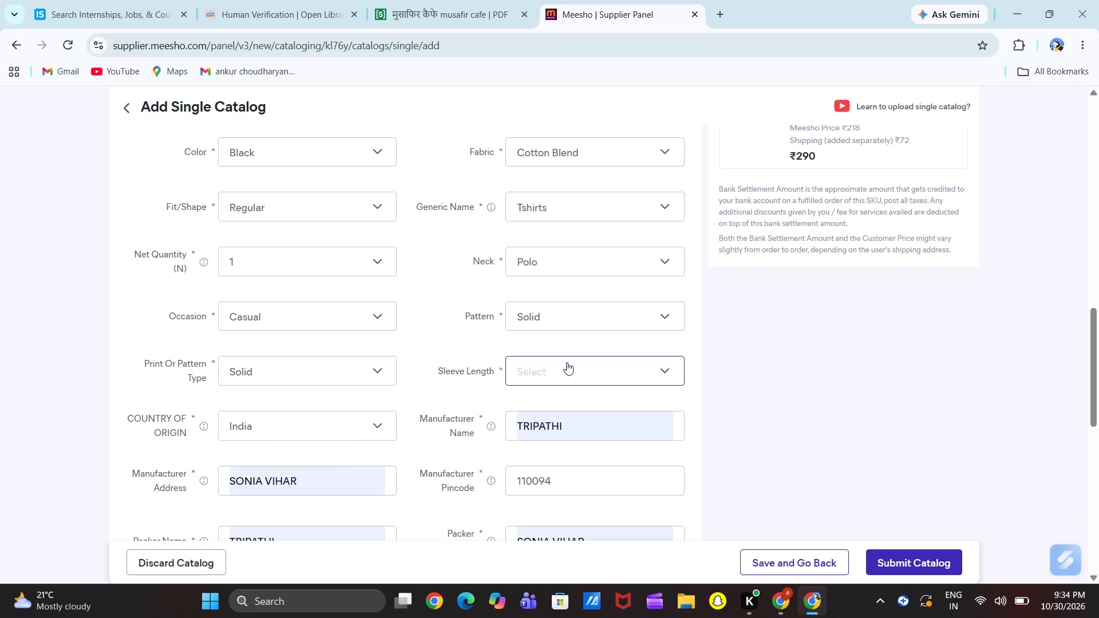
pyautogui.click(571, 426)
# In Product 3's other attributes, set the length to Regular and the style to Korean.
pyautogui.scroll(-1, 453, 437)
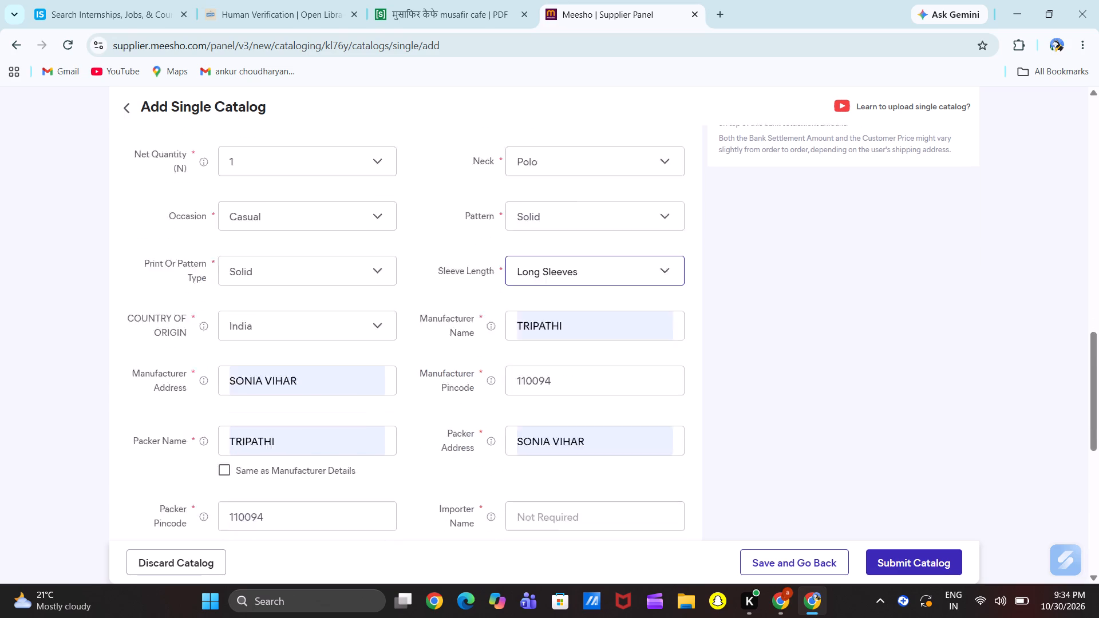
pyautogui.scroll(-3, 453, 437)
pyautogui.click(567, 226)
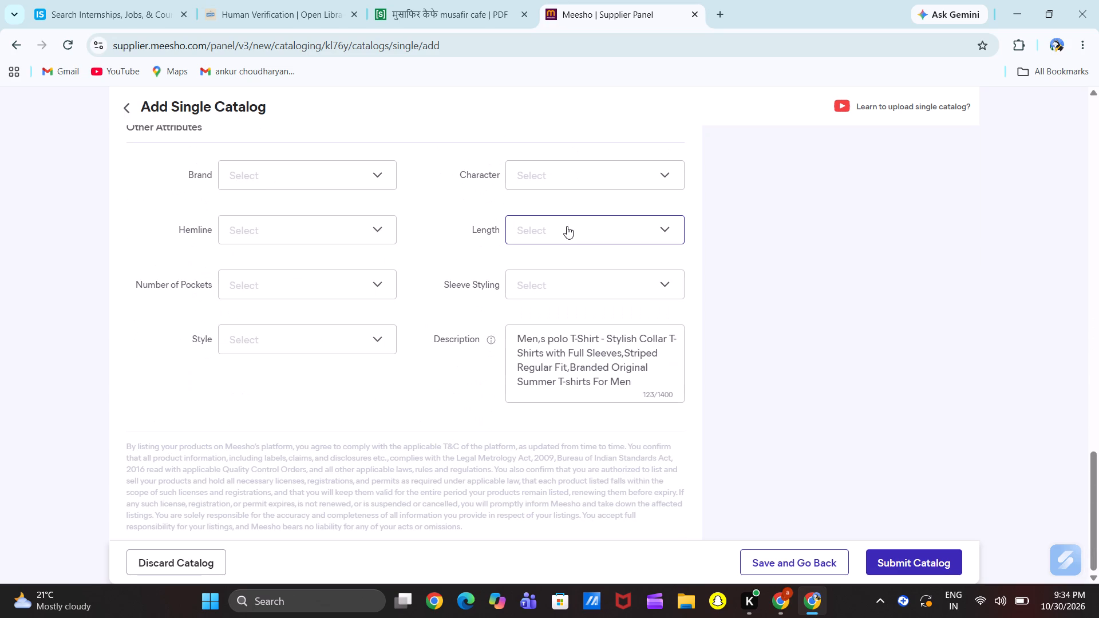
pyautogui.click(556, 338)
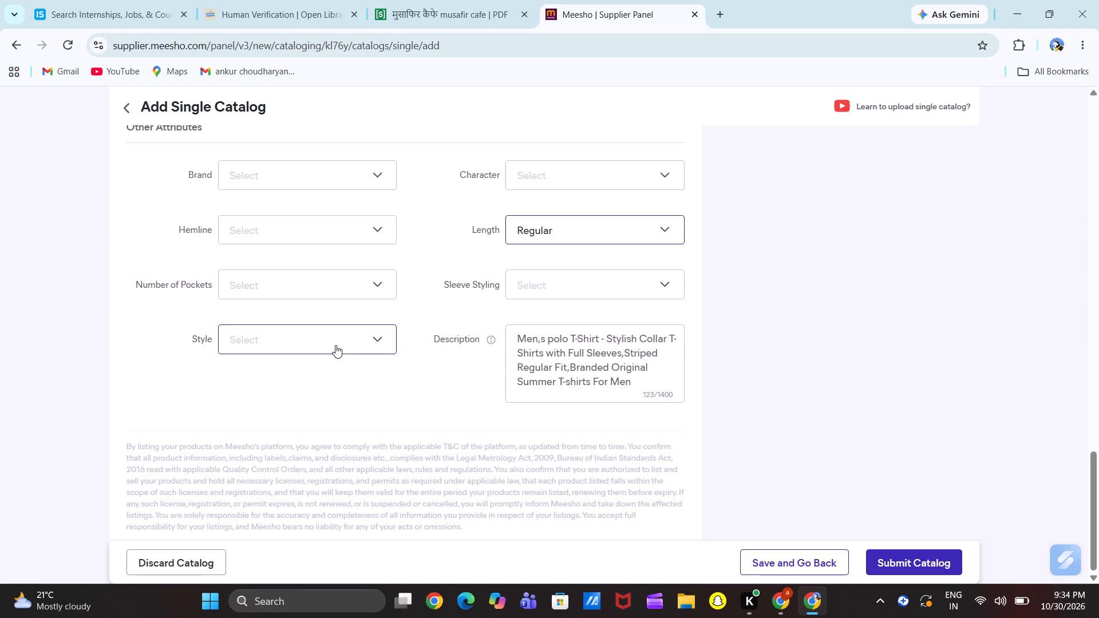
pyautogui.click(335, 345)
pyautogui.click(283, 424)
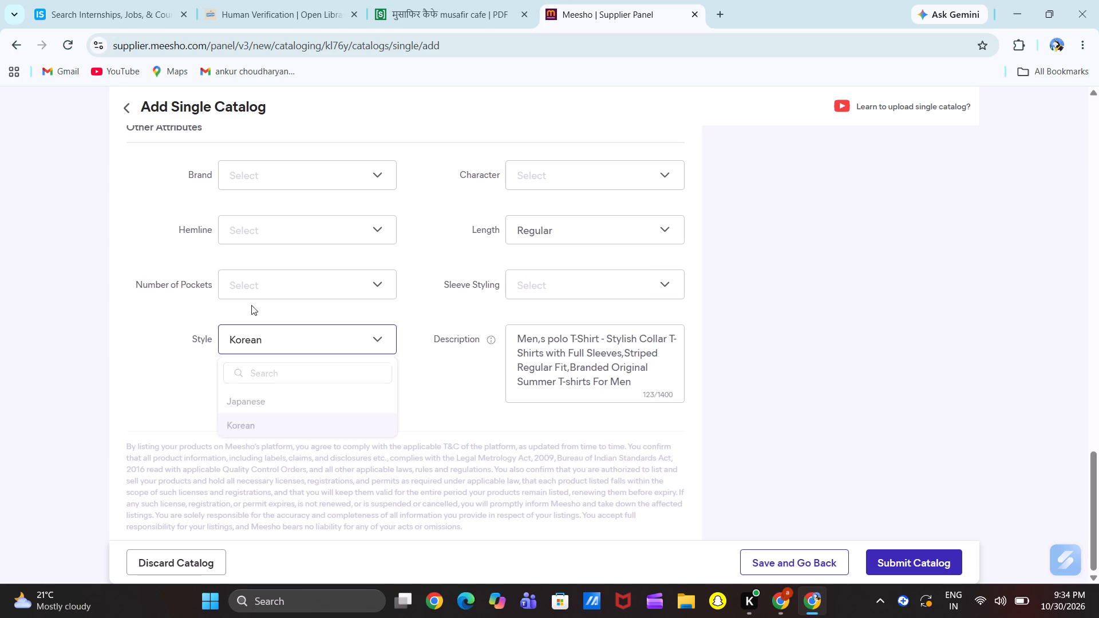
# Set Product 3's number of pockets to No Pocket.
pyautogui.click(281, 288)
pyautogui.click(268, 385)
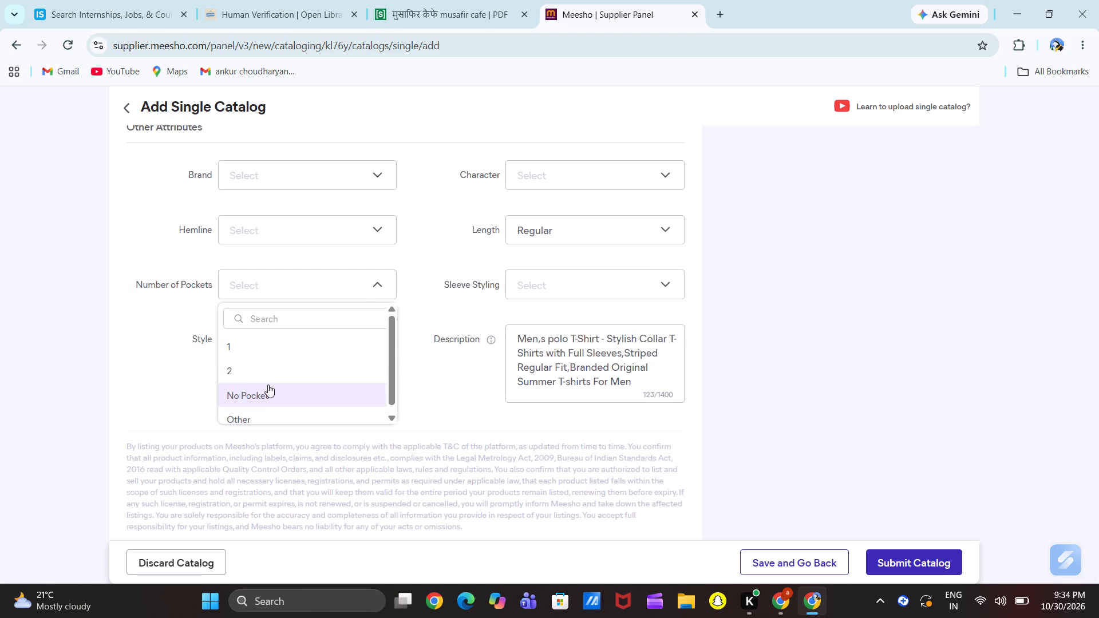
# Switch to the grey Product 4 and enter FULL=KARARA,.\[GREY] as its style code/product ID.
pyautogui.scroll(10, 441, 312)
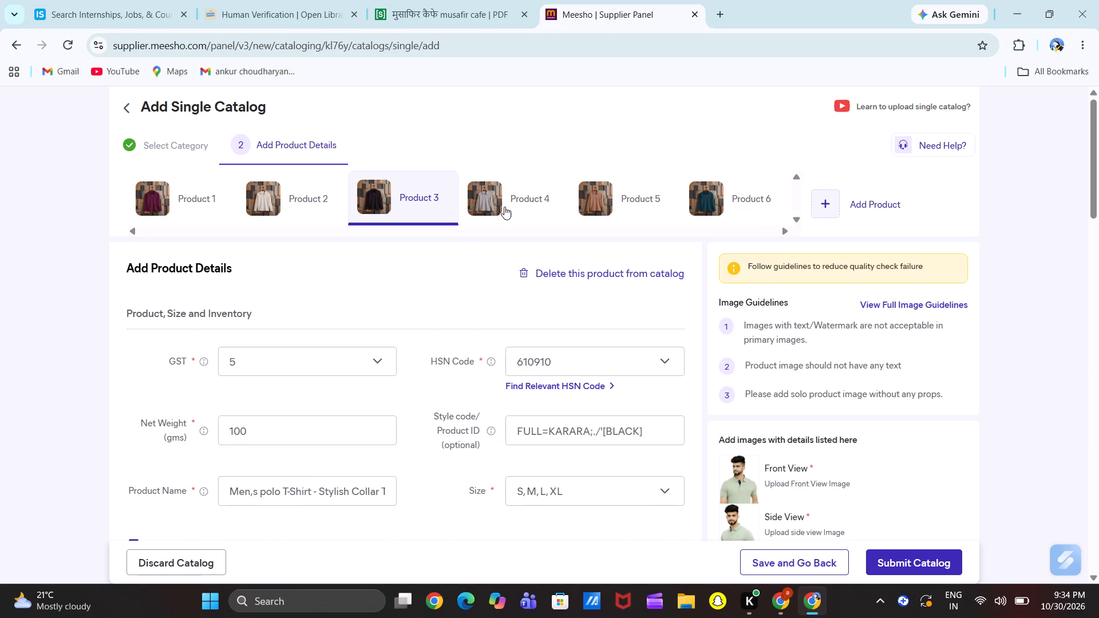
pyautogui.click(504, 207)
pyautogui.click(557, 434)
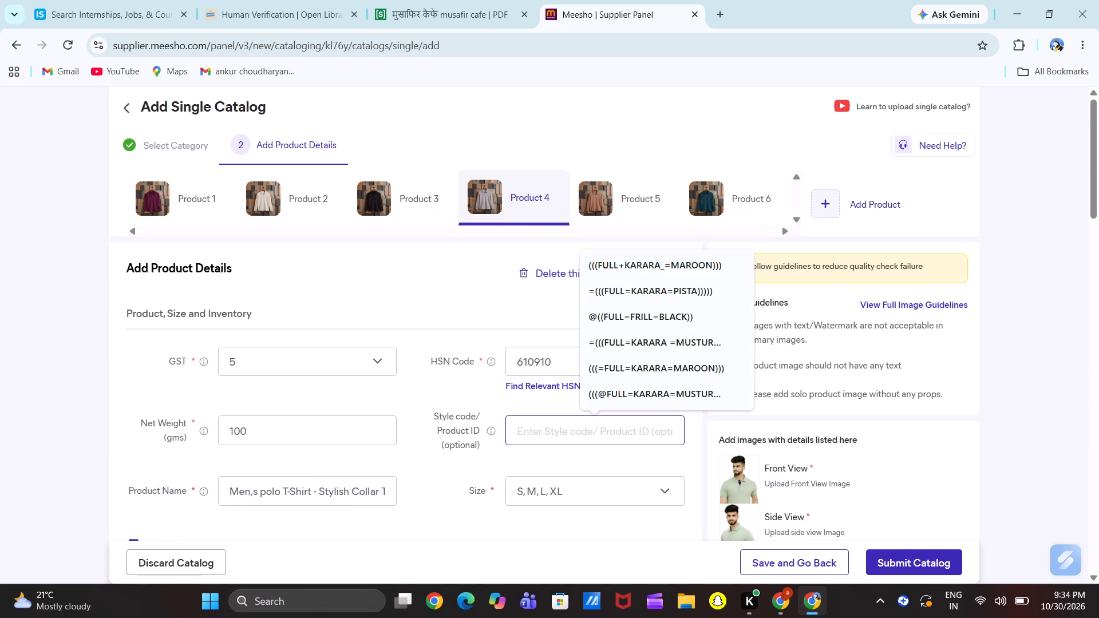
pyautogui.write('FULL')
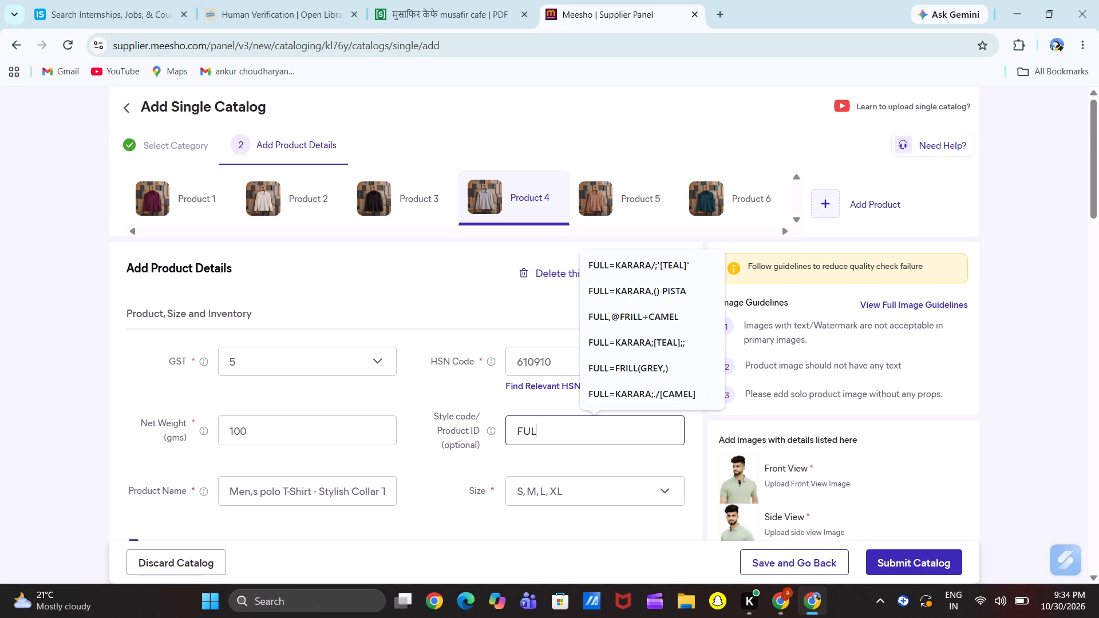
pyautogui.press('=')
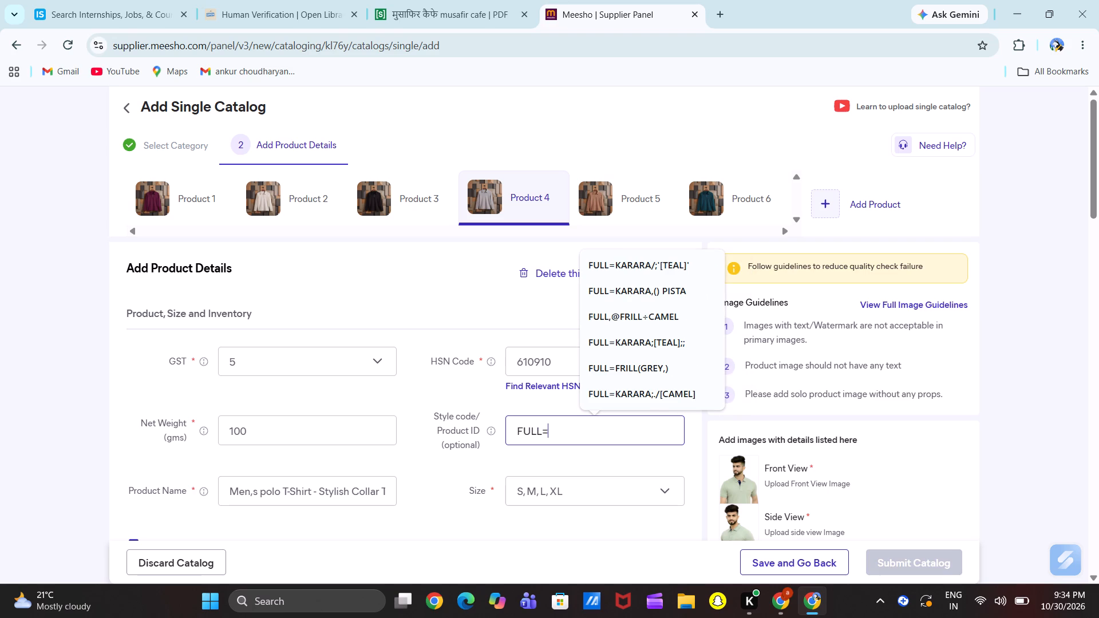
pyautogui.write('KARARA')
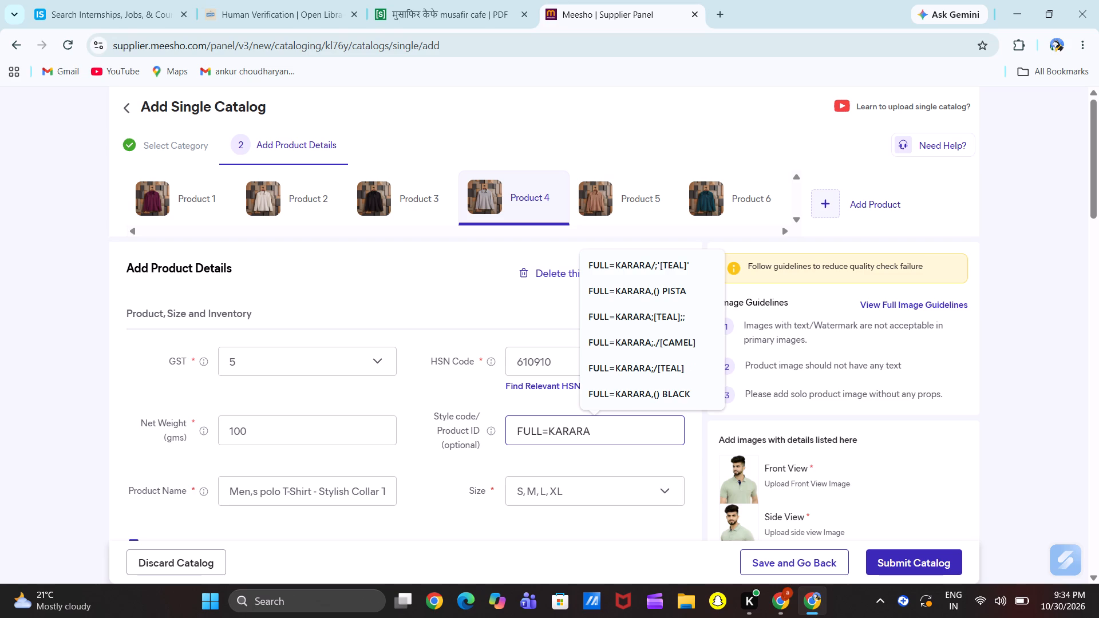
pyautogui.write(',.')
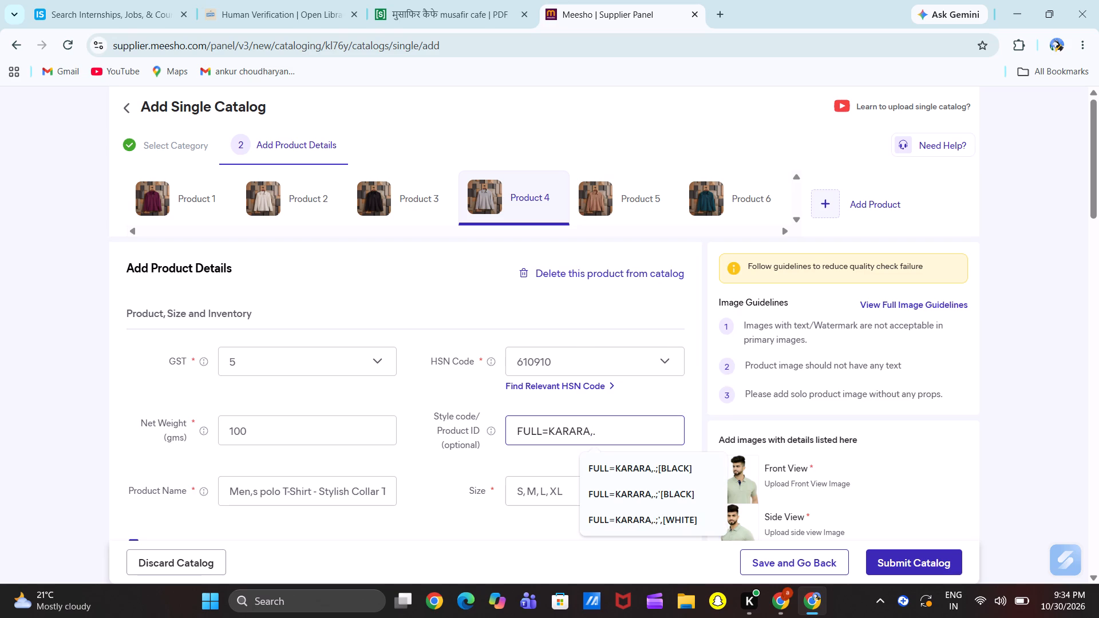
pyautogui.press('\\')
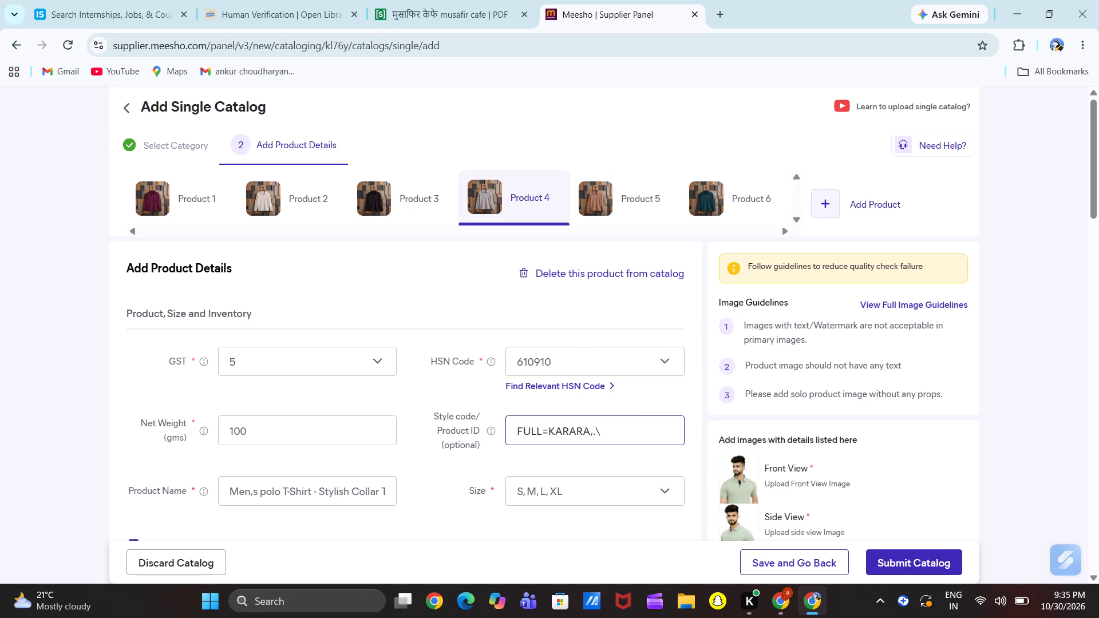
pyautogui.press('[')
pyautogui.write('GREY')
pyautogui.press(']')
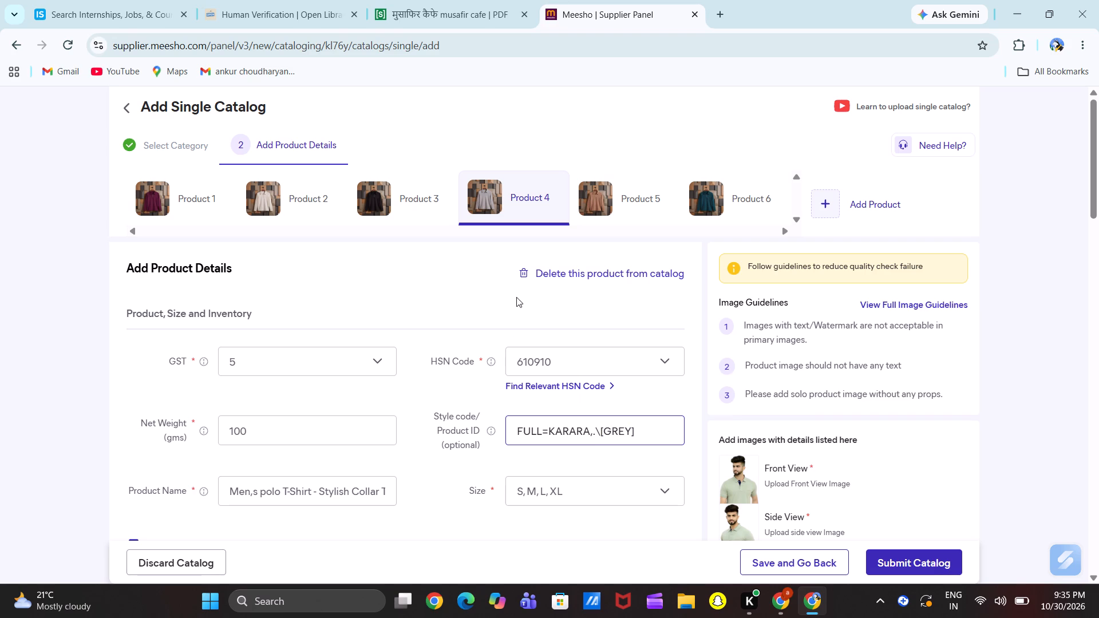
# Set Product 4's Meesho price to 218 in the size S row, with price details copied to all sizes.
pyautogui.scroll(-3, 429, 446)
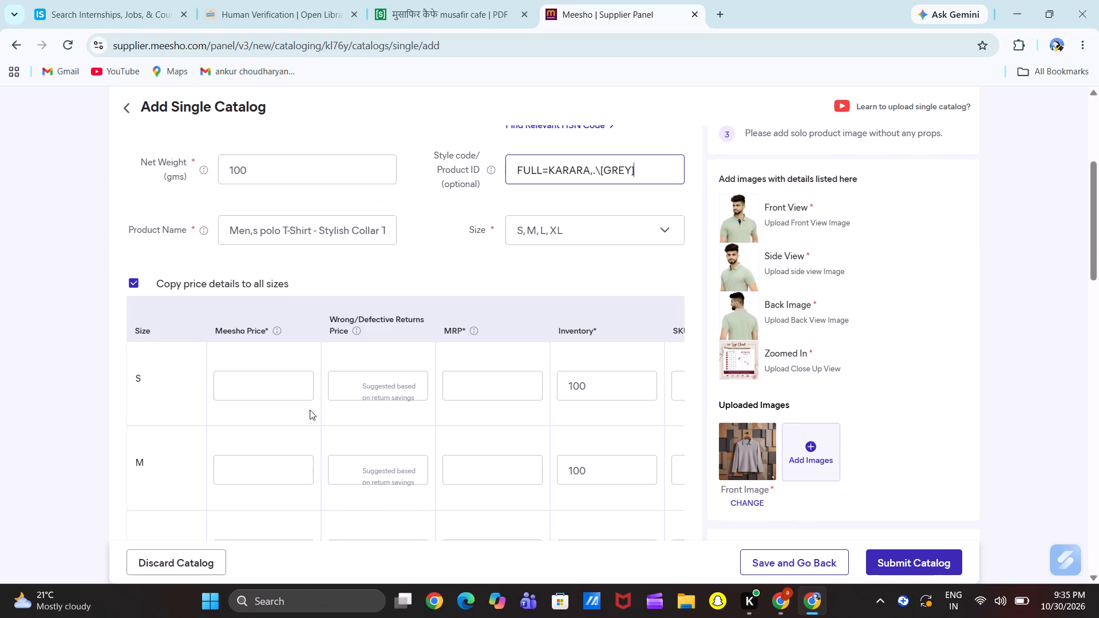
pyautogui.click(244, 391)
pyautogui.write('218')
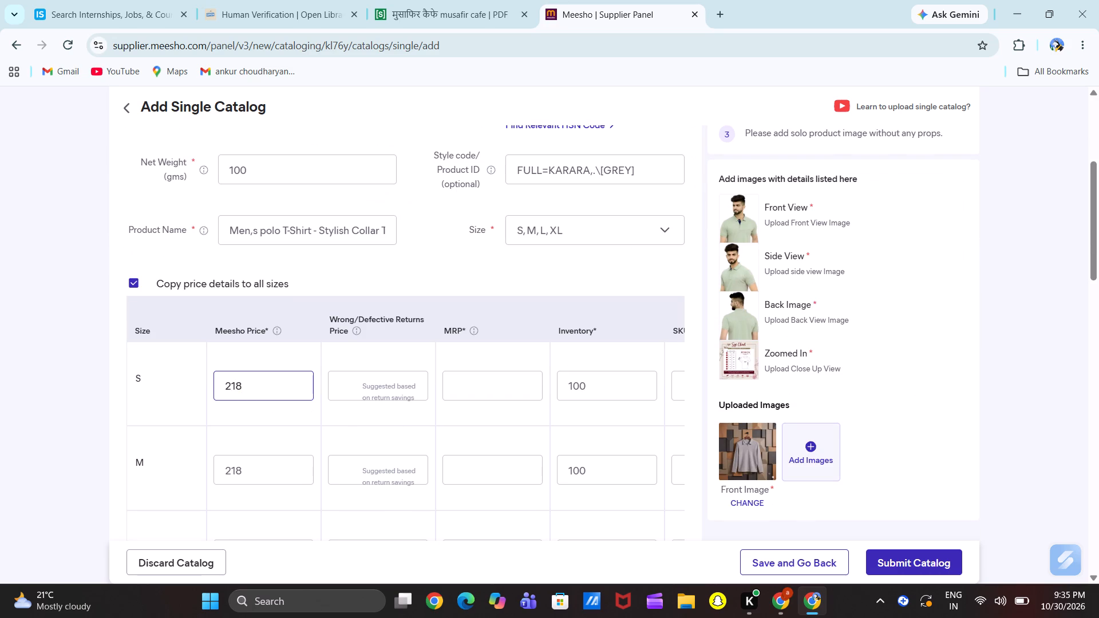
# Set Product 4's wrong/defective returns price to 217 and its MRP to 799 in the size S row.
pyautogui.click(350, 384)
pyautogui.click(366, 383)
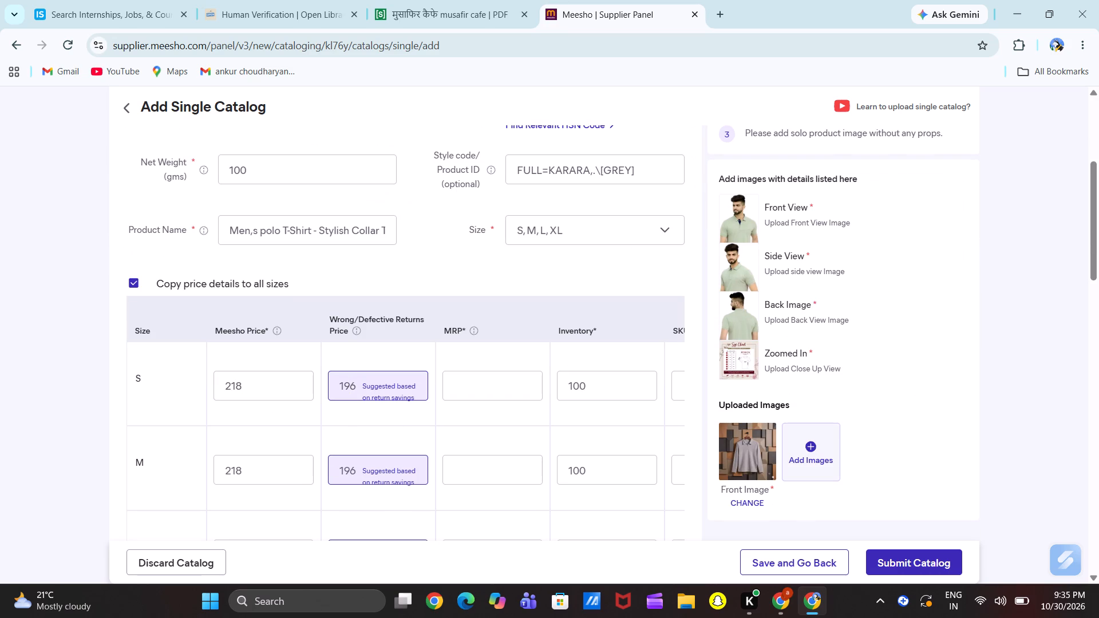
pyautogui.press('BackSpace')
pyautogui.press('BackSpace')
pyautogui.press('BackSpace')
pyautogui.click(366, 383)
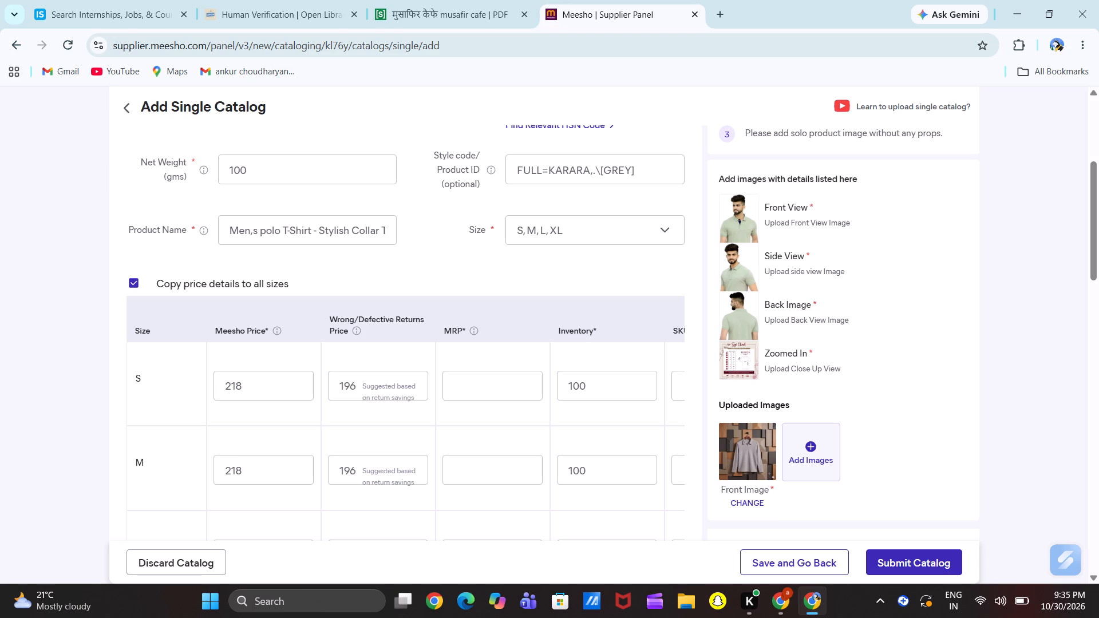
pyautogui.click(358, 384)
pyautogui.press('BackSpace')
pyautogui.press('BackSpace')
pyautogui.press('BackSpace')
pyautogui.press('BackSpace')
pyautogui.write('217')
pyautogui.click(469, 384)
pyautogui.write('799')
# Set Product 4's shoulder size to 14.5 inches for size S.
pyautogui.hscroll(-4, 531, 399)
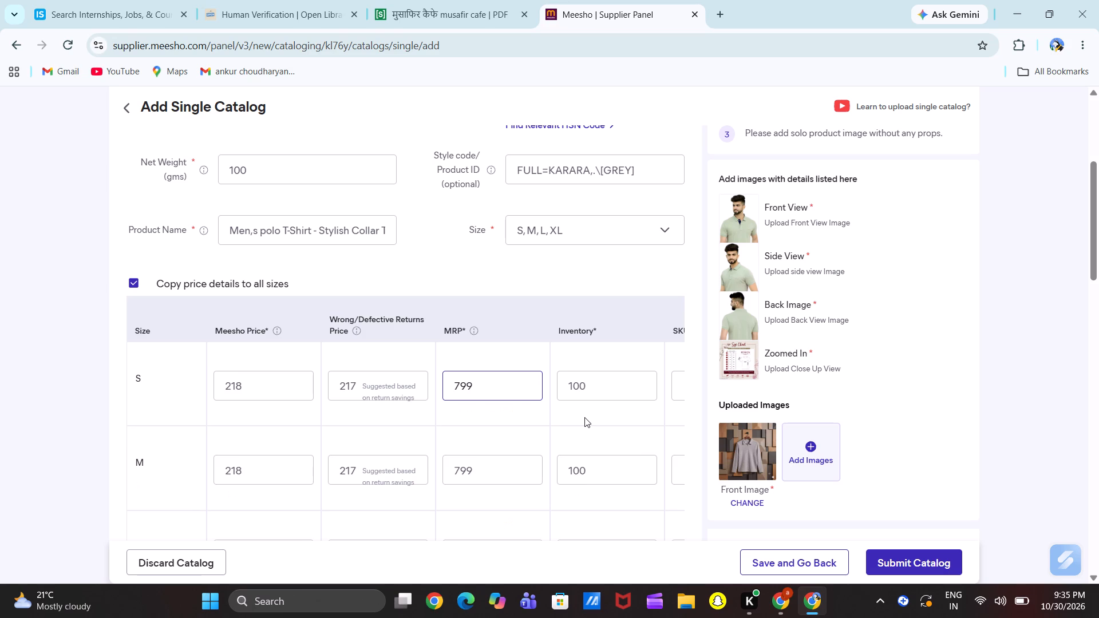
pyautogui.hscroll(-6, 584, 417)
pyautogui.click(556, 399)
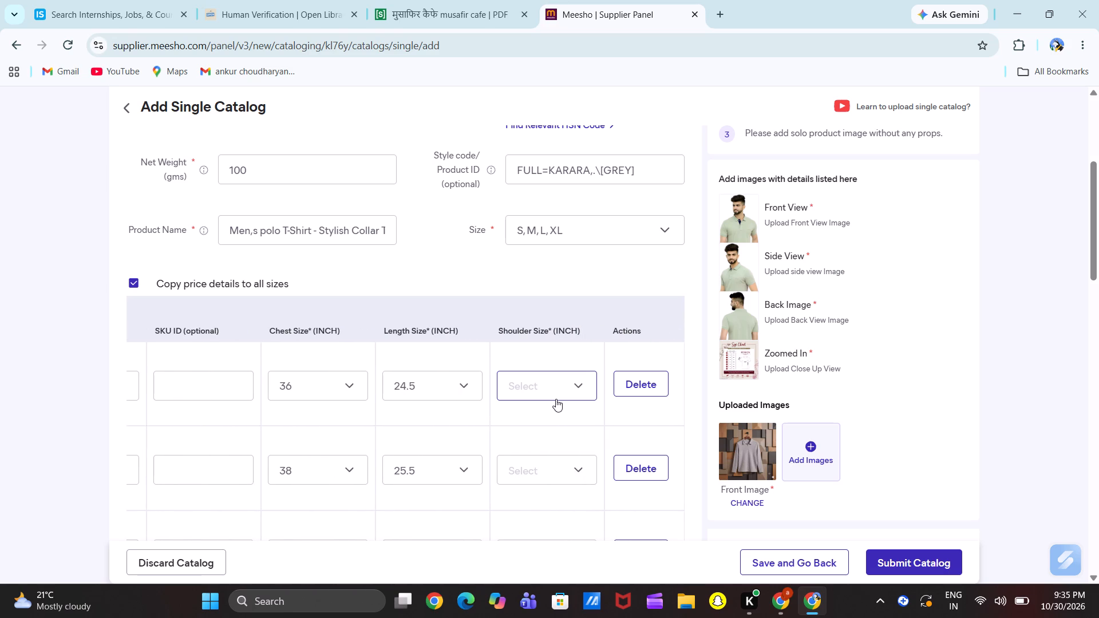
pyautogui.scroll(-2, 553, 449)
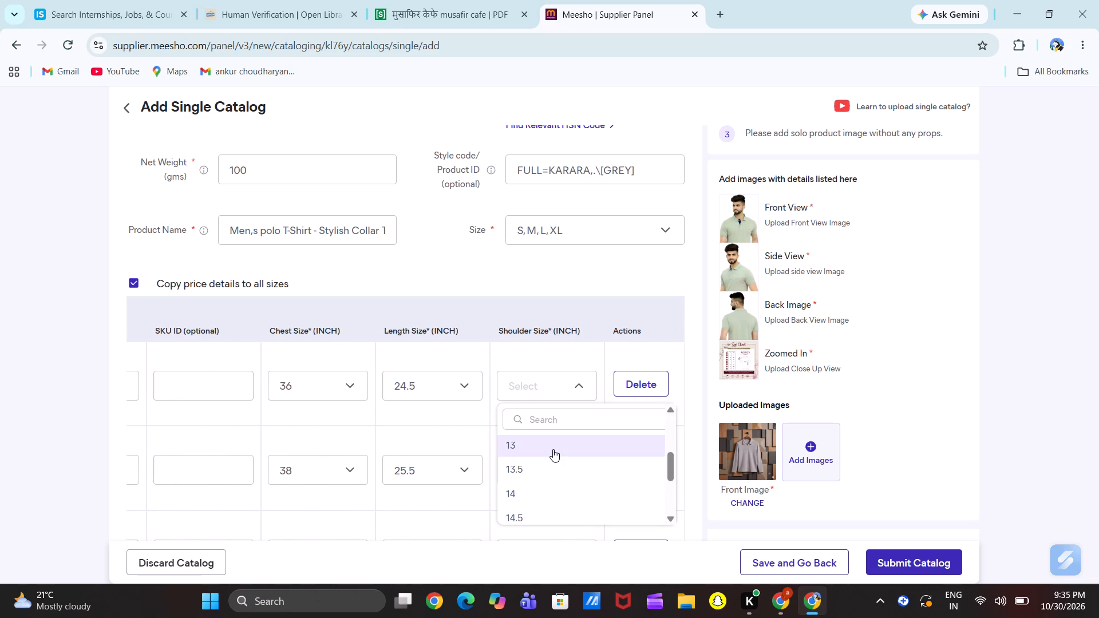
pyautogui.scroll(-1, 553, 449)
pyautogui.click(537, 470)
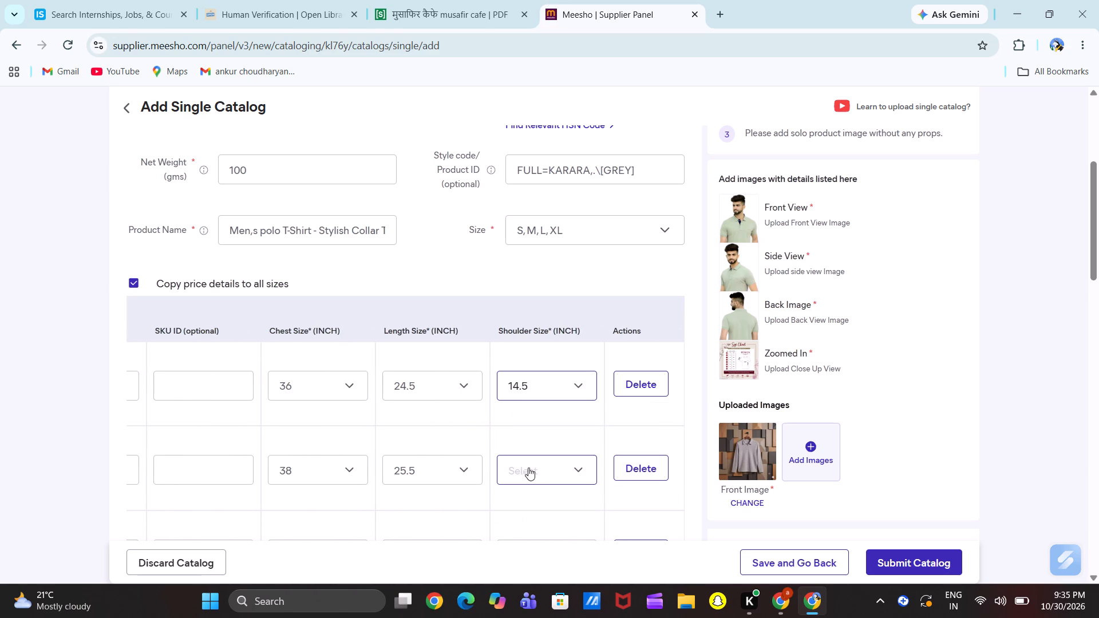
# Set Product 4's shoulder size to 15.5 inches for size M.
pyautogui.click(537, 466)
pyautogui.scroll(-2, 533, 515)
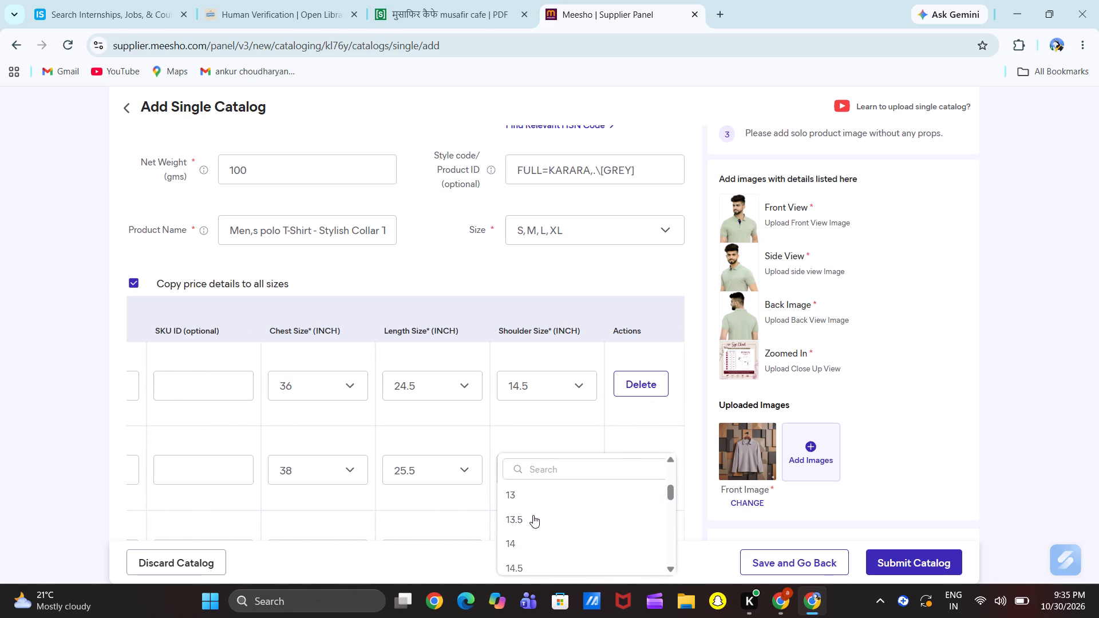
pyautogui.scroll(-2, 533, 515)
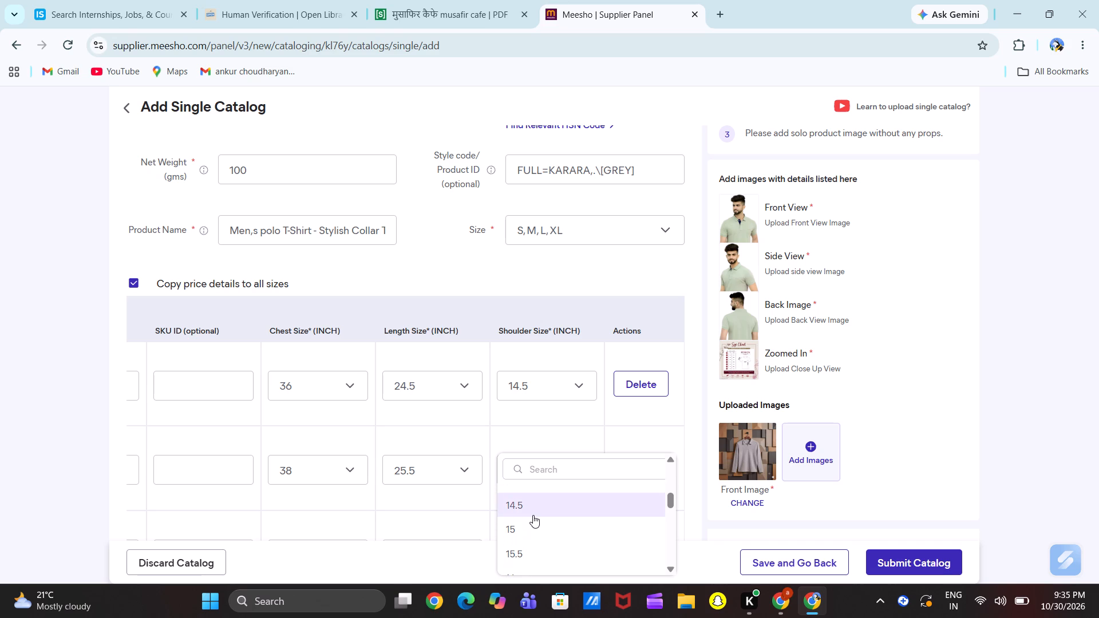
pyautogui.scroll(-1, 533, 515)
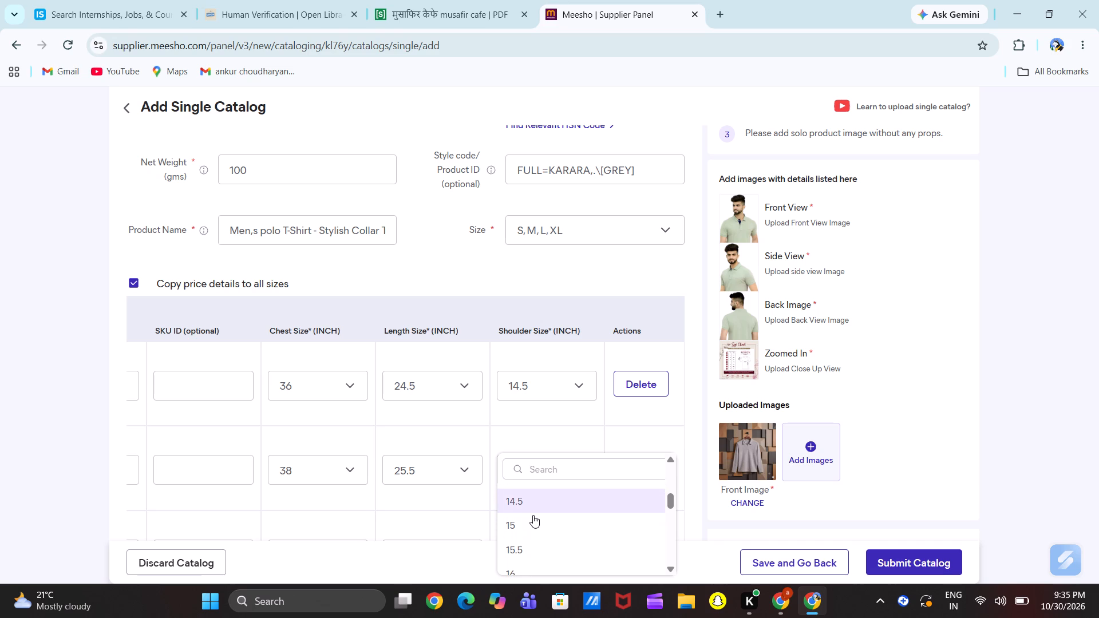
pyautogui.scroll(-1, 533, 515)
pyautogui.click(533, 515)
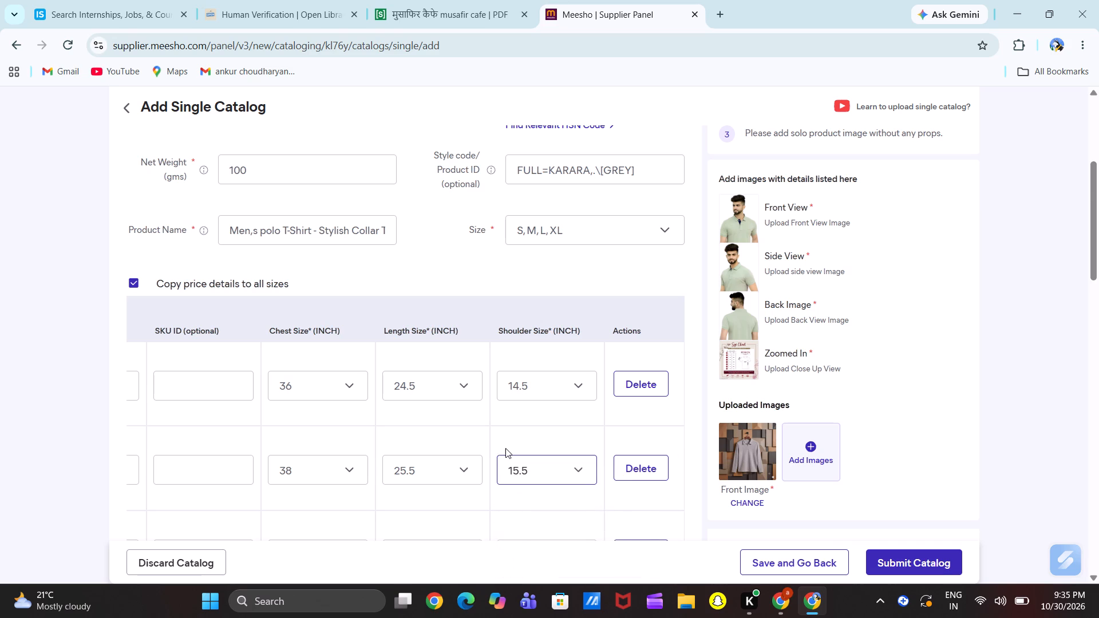
# Set Product 4's shoulder sizes to 16.5 inches for size L and 17.5 inches for size XL.
pyautogui.scroll(-2, 505, 448)
pyautogui.click(527, 418)
pyautogui.scroll(-1, 554, 477)
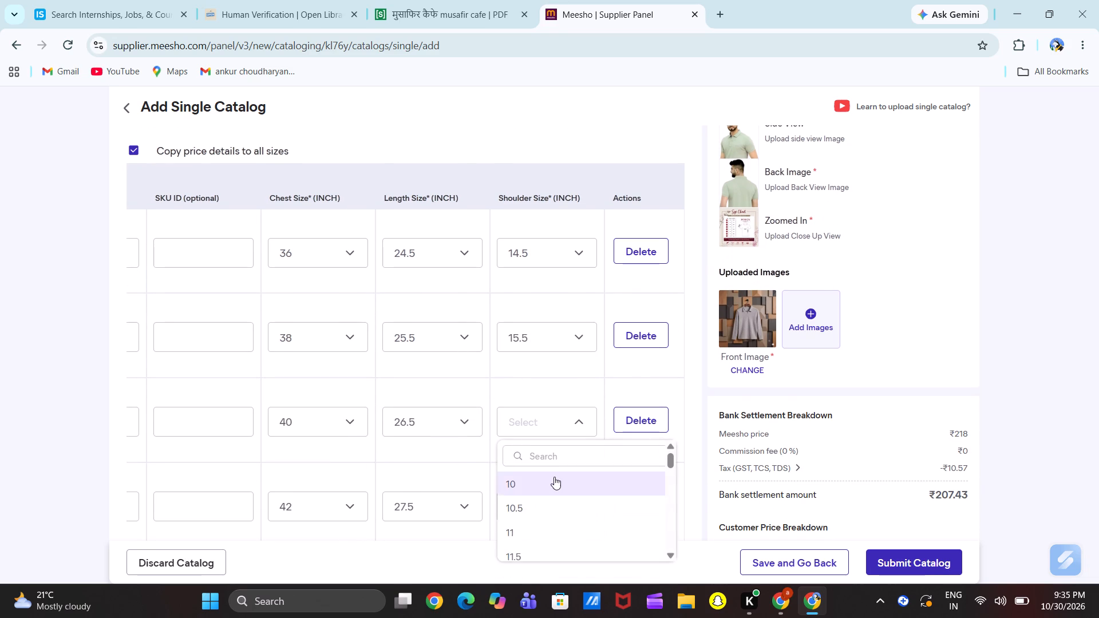
pyautogui.scroll(-3, 554, 477)
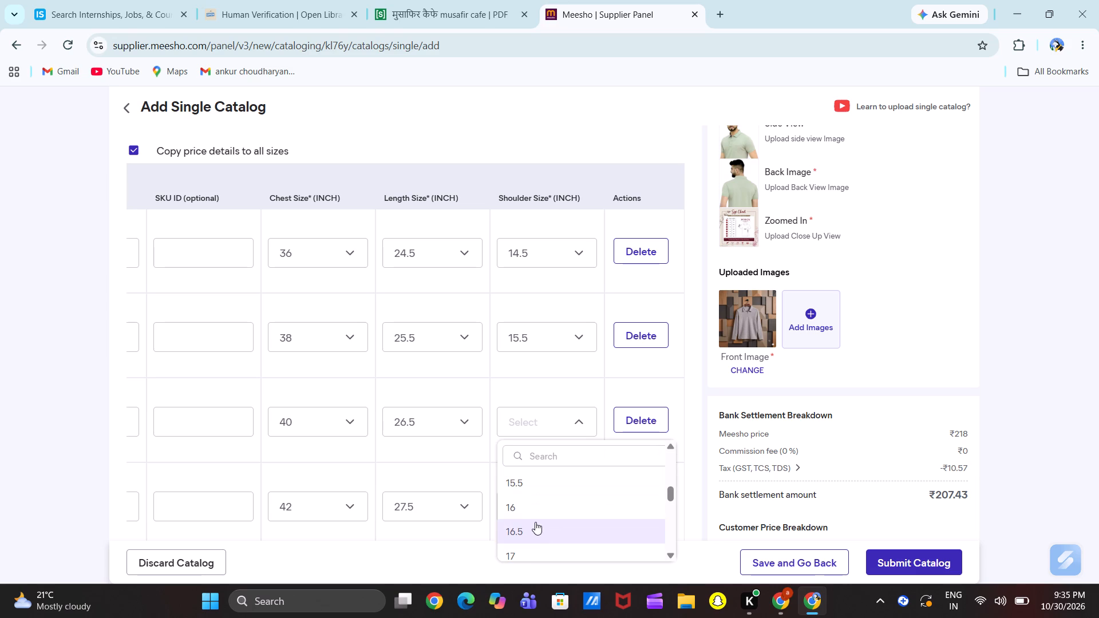
pyautogui.click(535, 522)
pyautogui.click(515, 506)
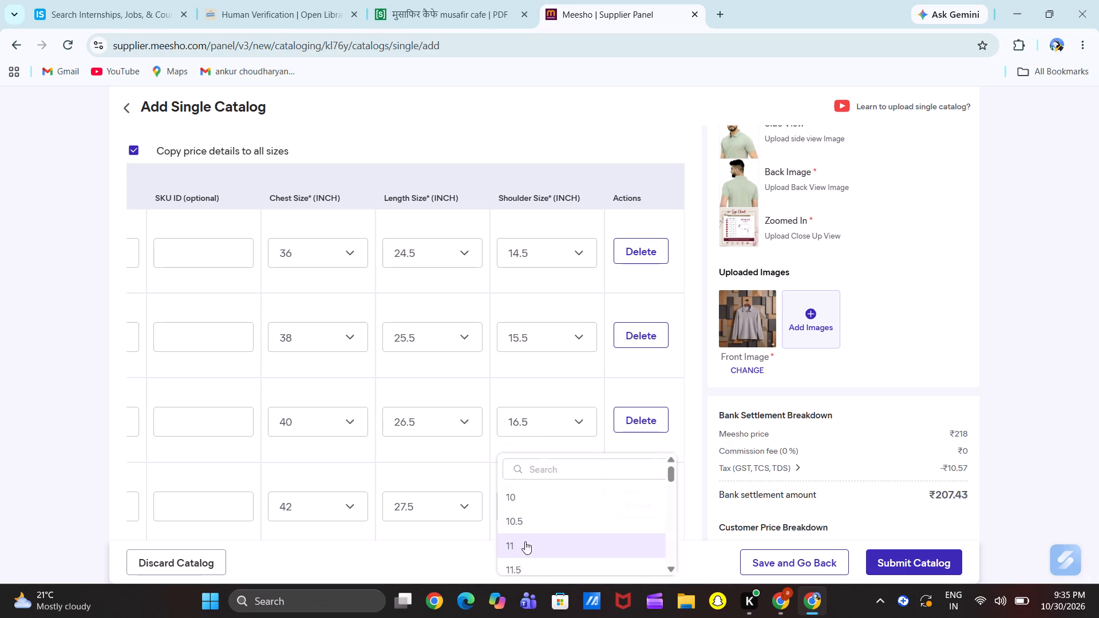
pyautogui.scroll(-3, 533, 541)
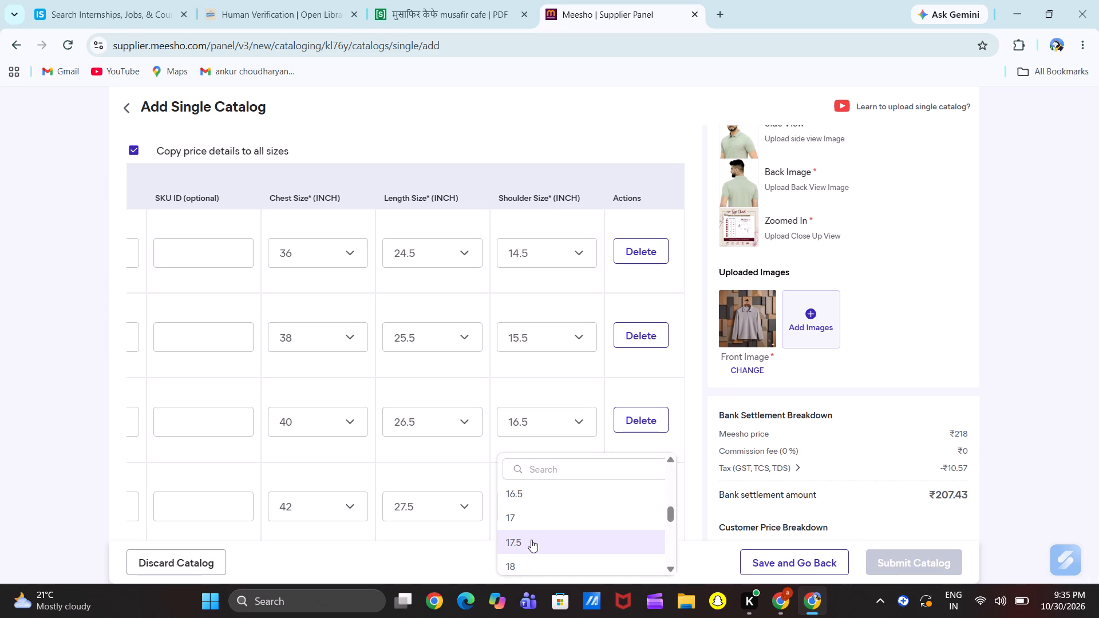
pyautogui.click(529, 539)
# Set Product 4's color to Grey in the product details.
pyautogui.hscroll(4, 367, 469)
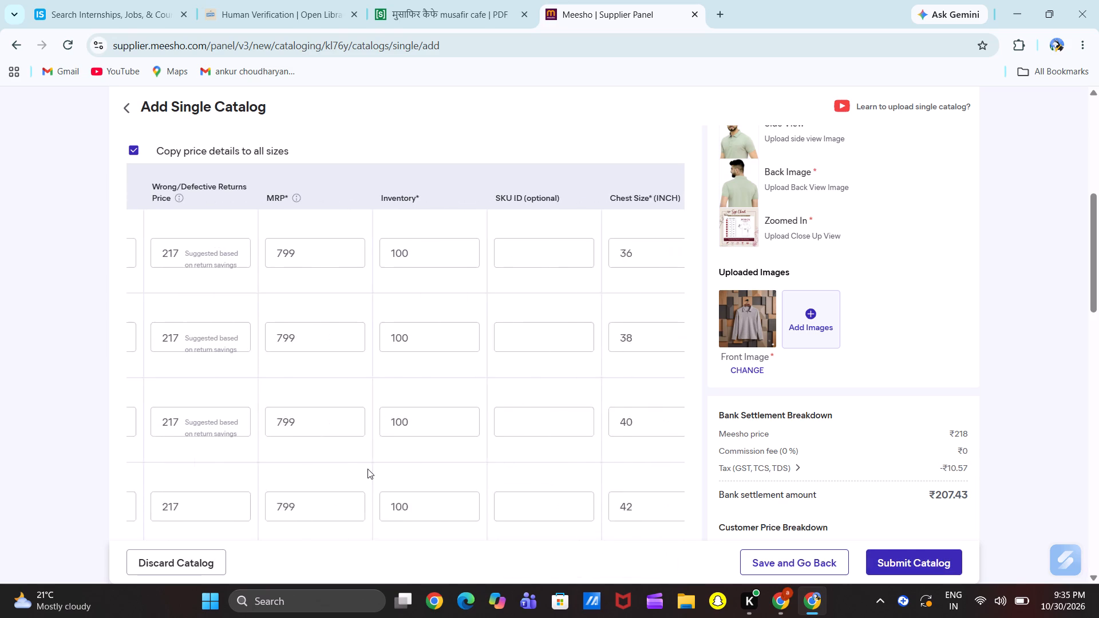
pyautogui.hscroll(3, 367, 469)
pyautogui.scroll(-3, 367, 469)
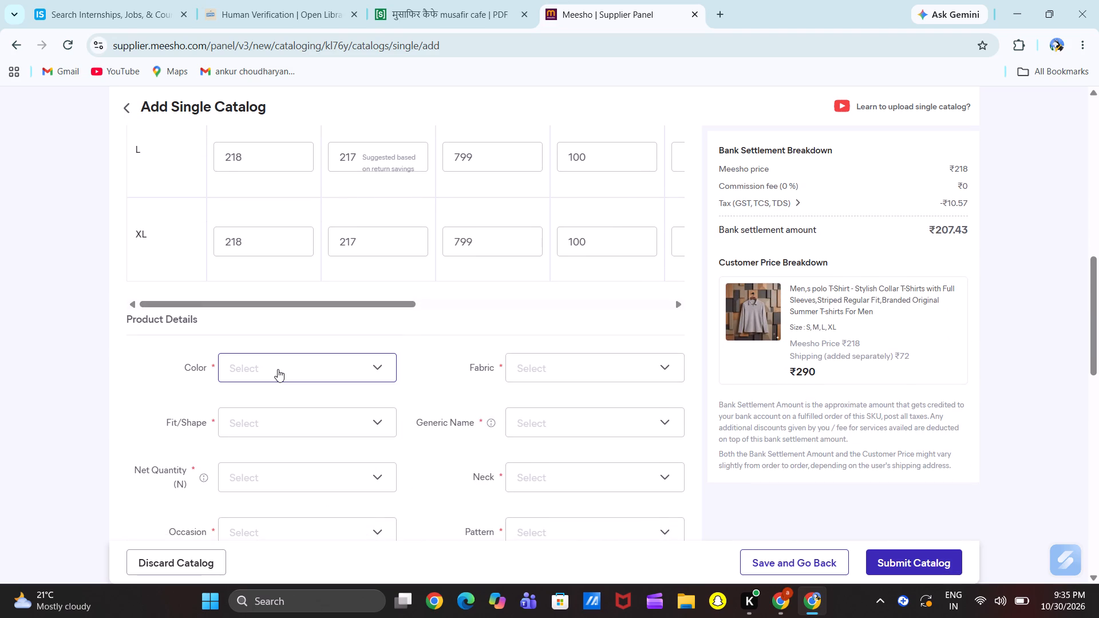
pyautogui.click(278, 369)
pyautogui.click(276, 400)
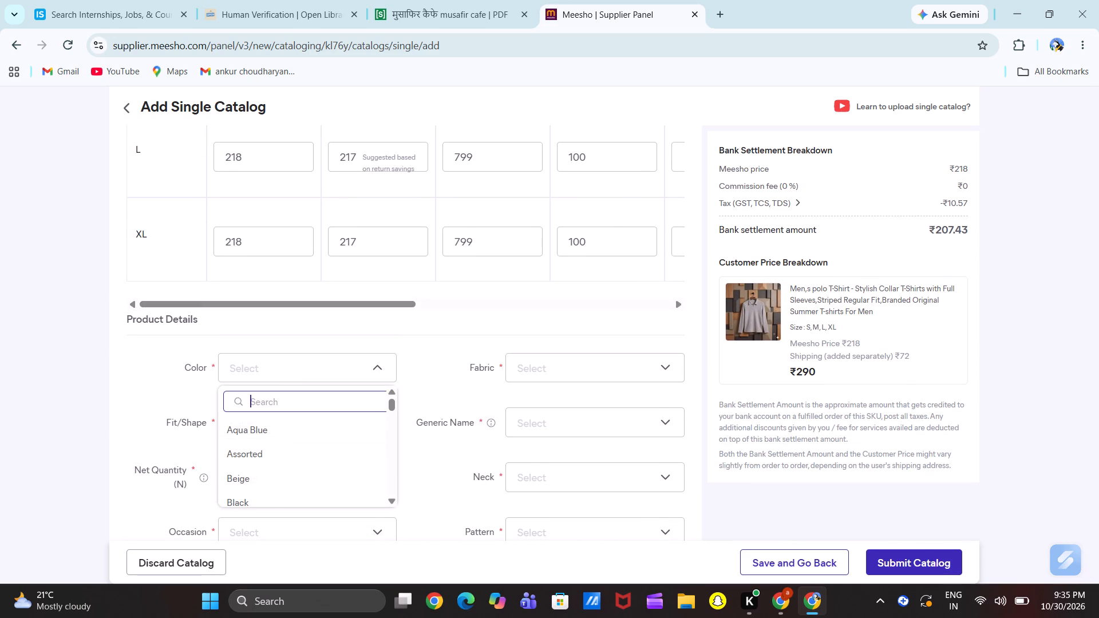
pyautogui.write('GRE')
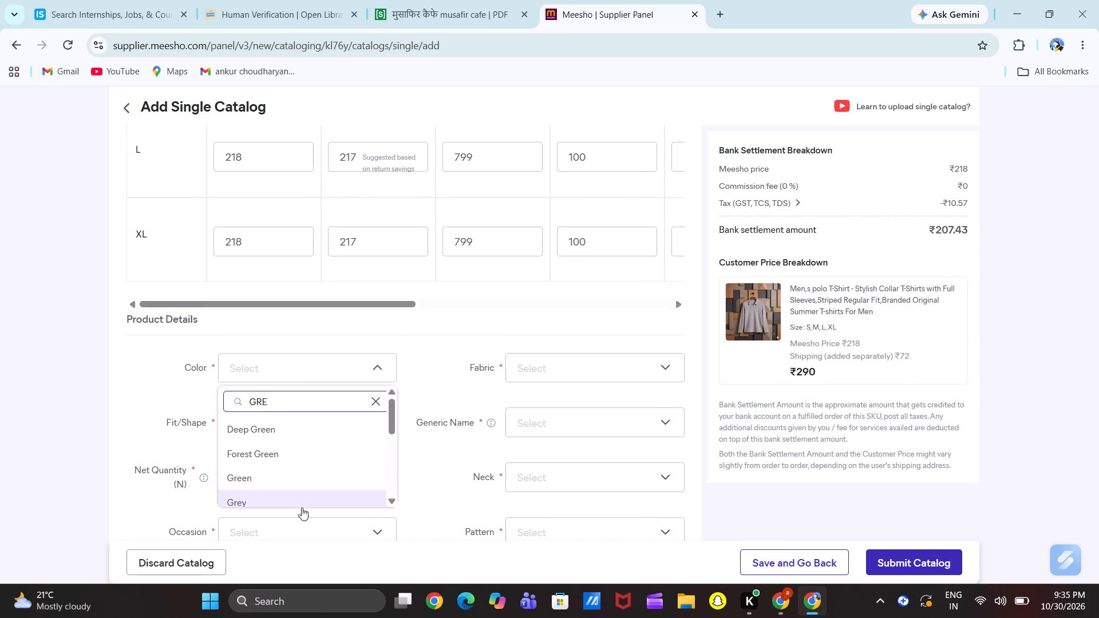
pyautogui.click(258, 495)
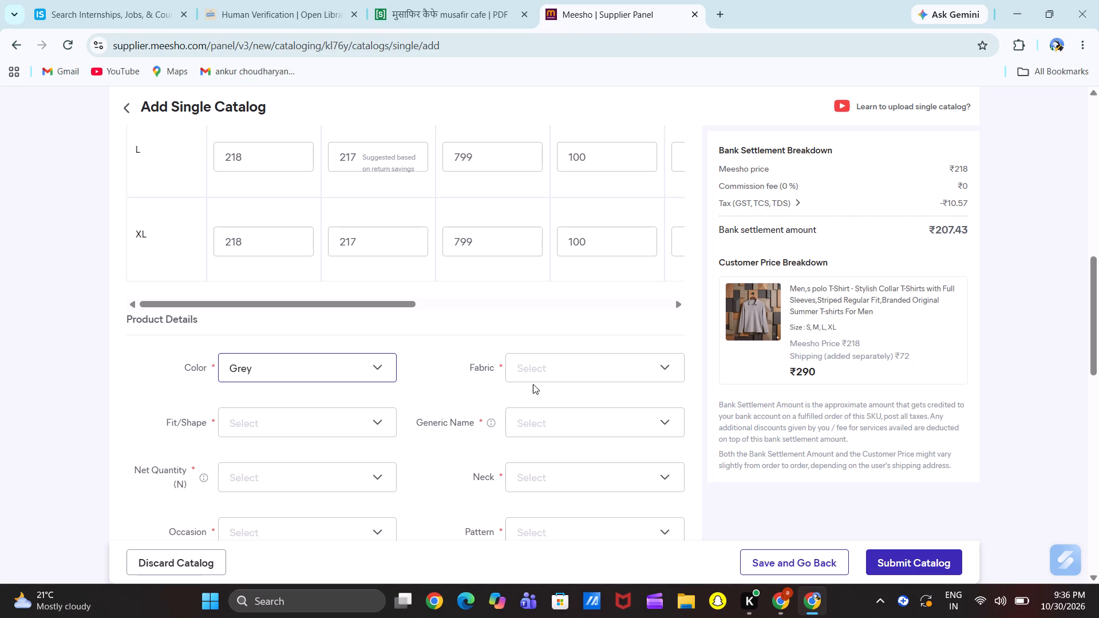
# Set Product 4's fabric to Cotton Blend and its fit/shape to Regular.
pyautogui.click(581, 358)
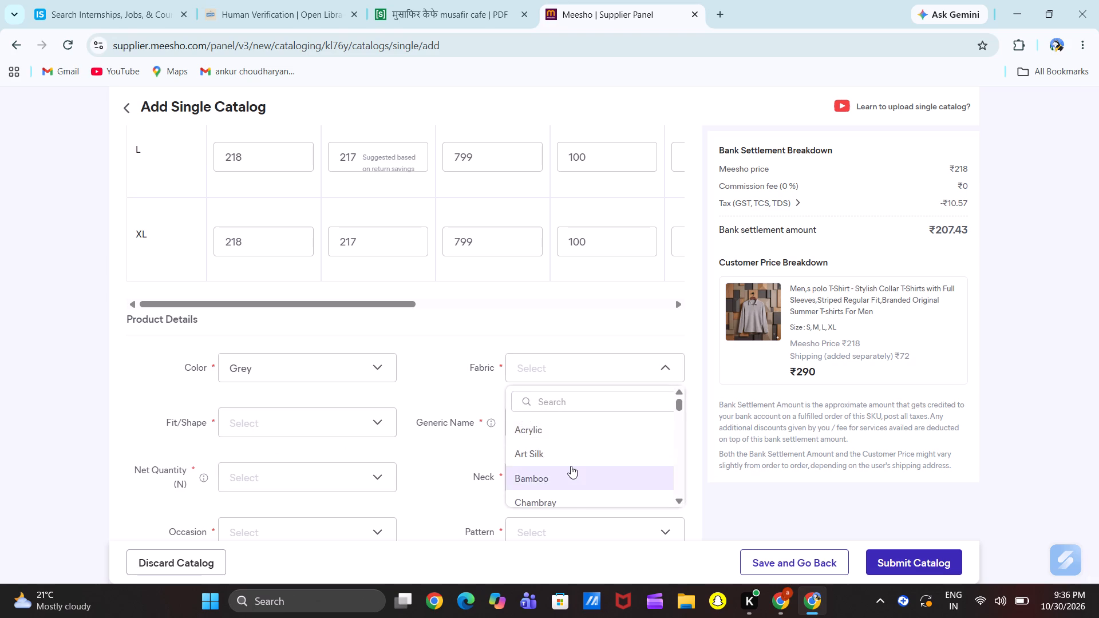
pyautogui.scroll(-2, 571, 466)
pyautogui.click(571, 466)
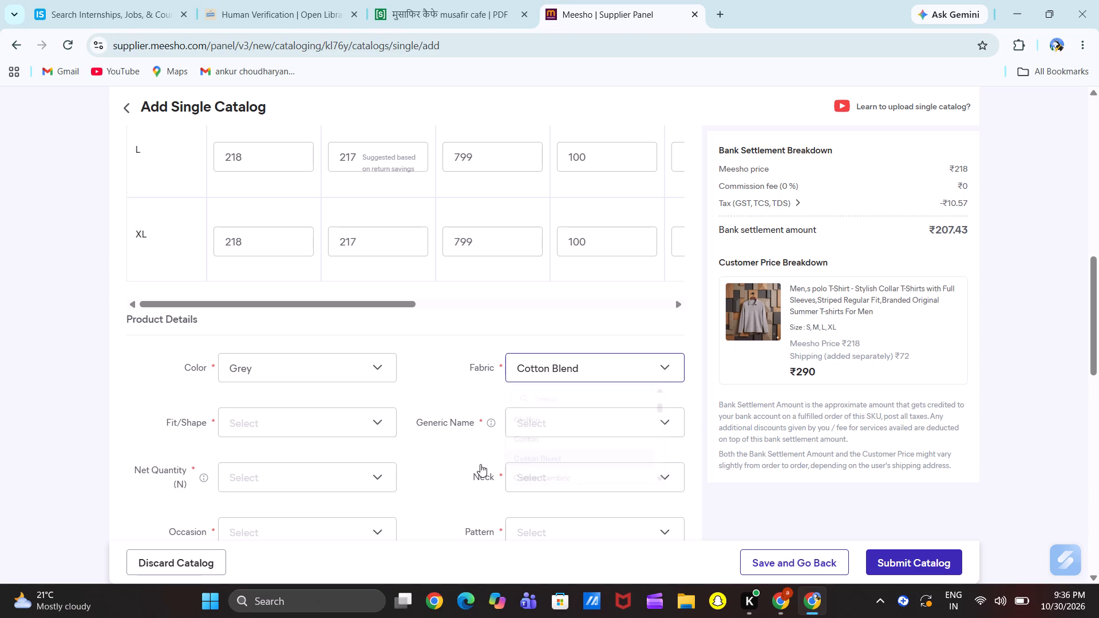
pyautogui.click(301, 418)
pyautogui.scroll(-1, 272, 502)
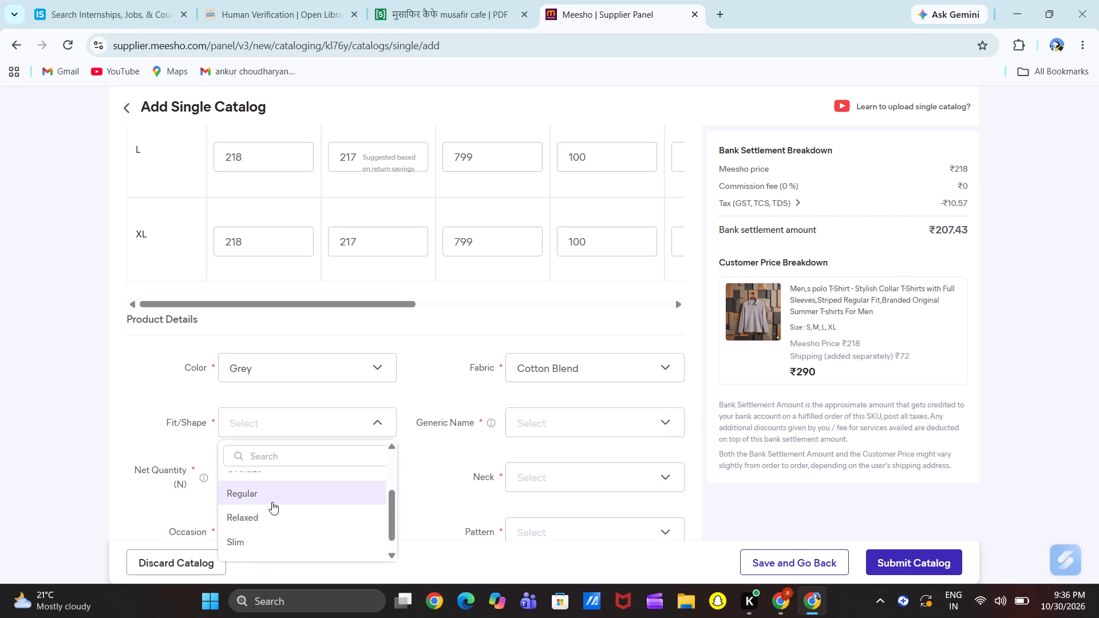
pyautogui.click(254, 496)
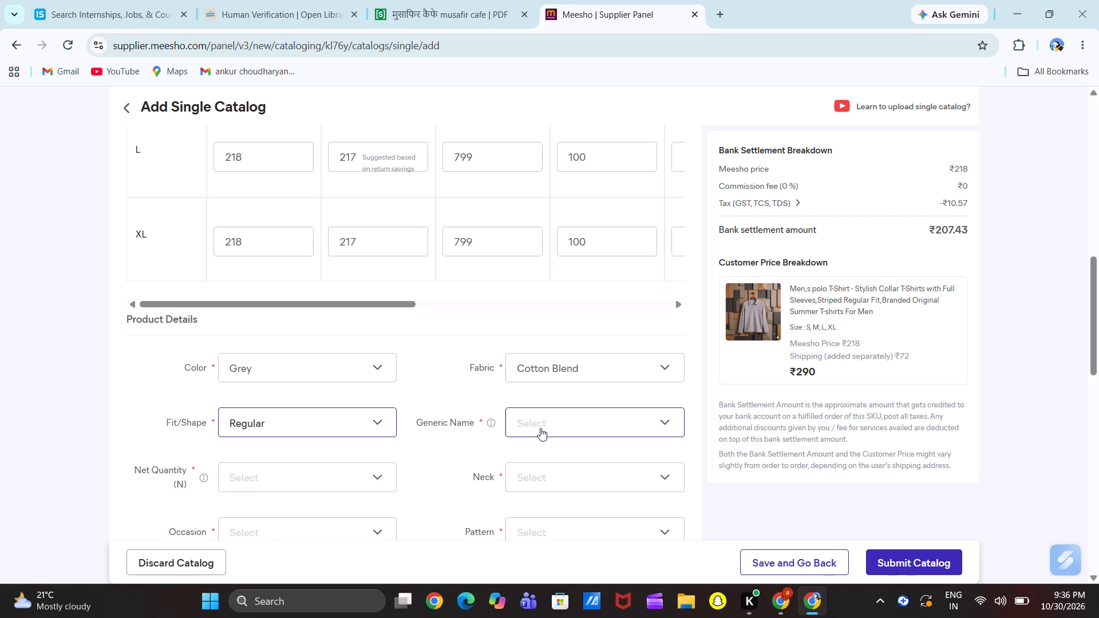
# Set Product 4's generic name to Tshirts and its net quantity to 1.
pyautogui.click(545, 425)
pyautogui.scroll(-2, 541, 521)
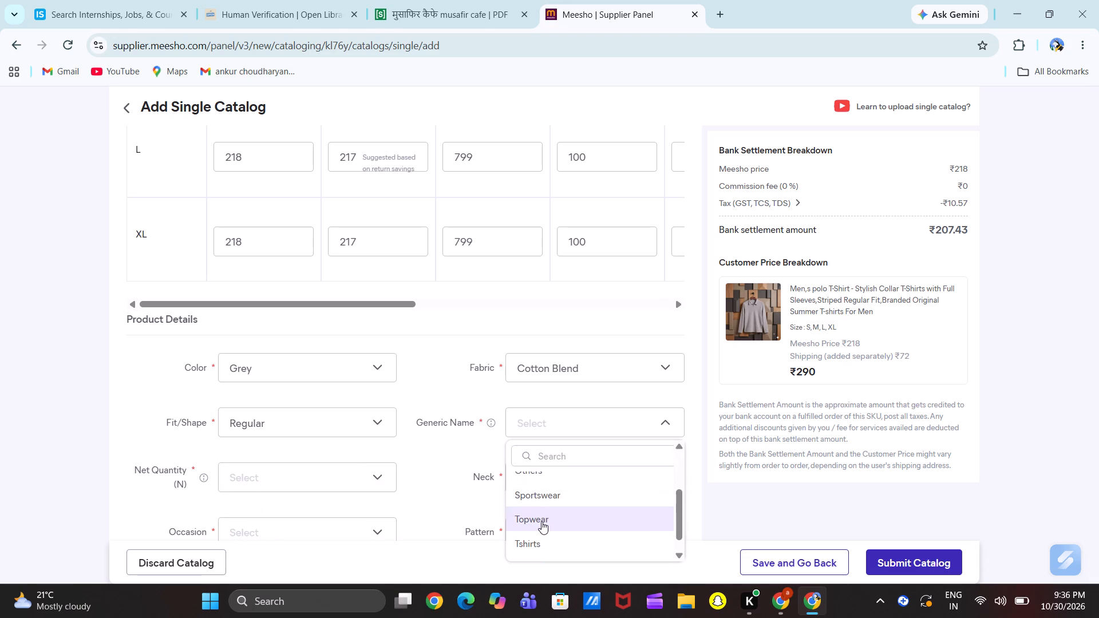
pyautogui.scroll(-1, 541, 521)
pyautogui.click(541, 521)
pyautogui.click(282, 462)
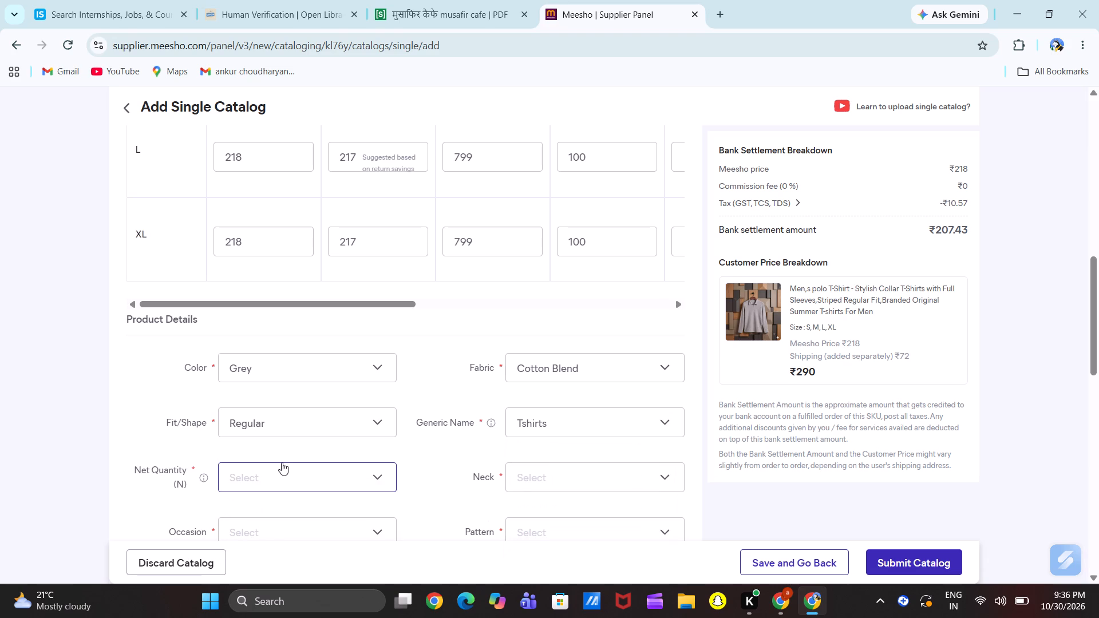
pyautogui.click(257, 496)
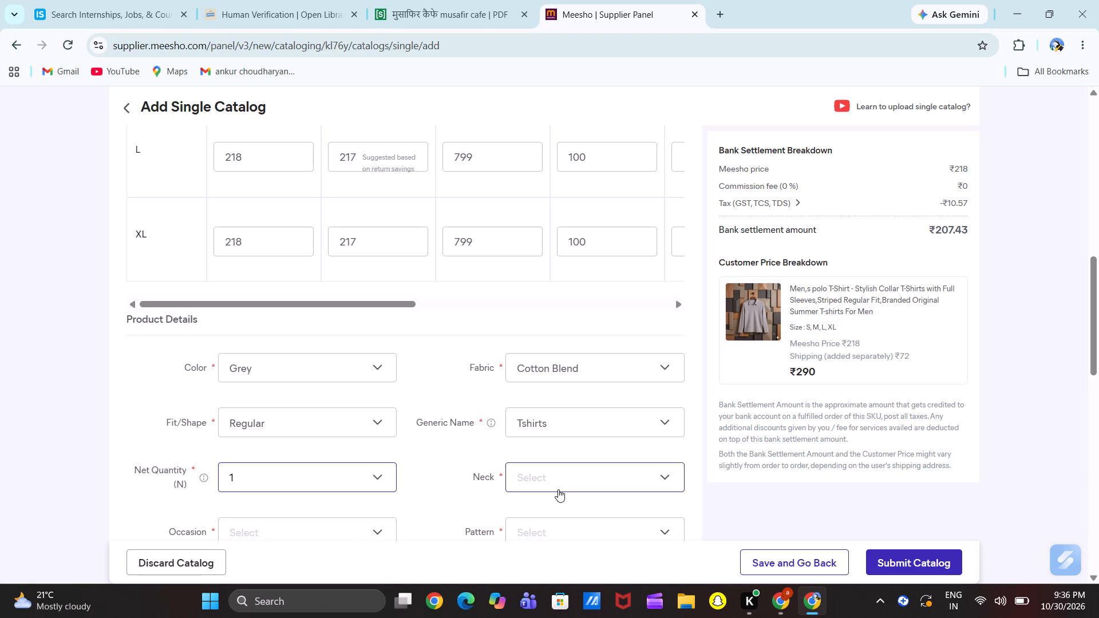
# Set Product 4's neck to Polo and its occasion to Casual.
pyautogui.click(558, 489)
pyautogui.scroll(-2, 547, 552)
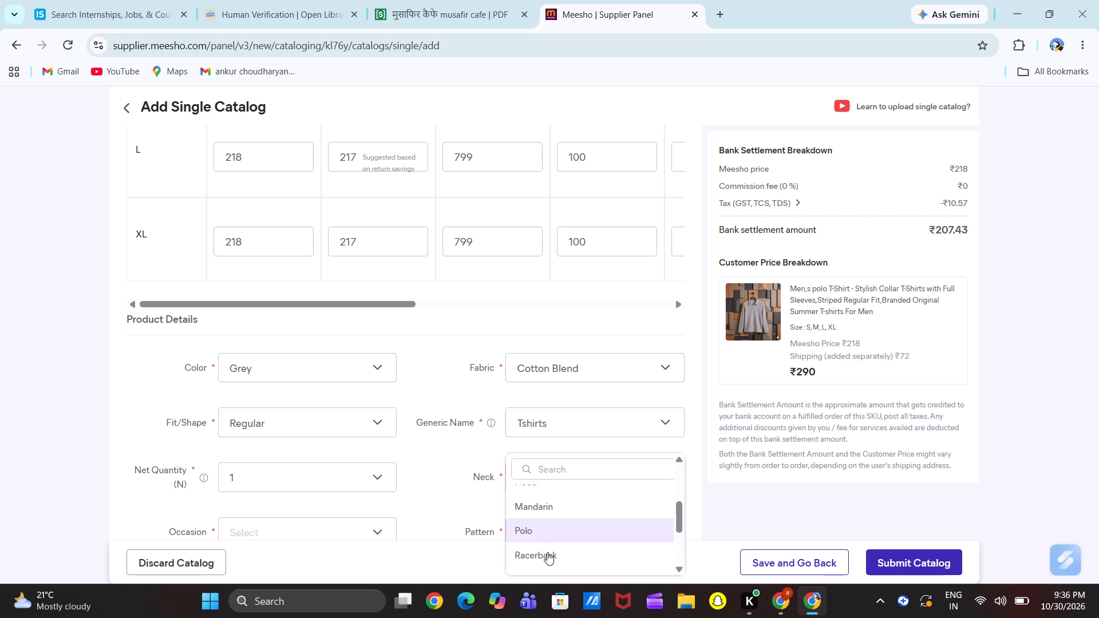
pyautogui.scroll(-1, 547, 552)
pyautogui.click(525, 517)
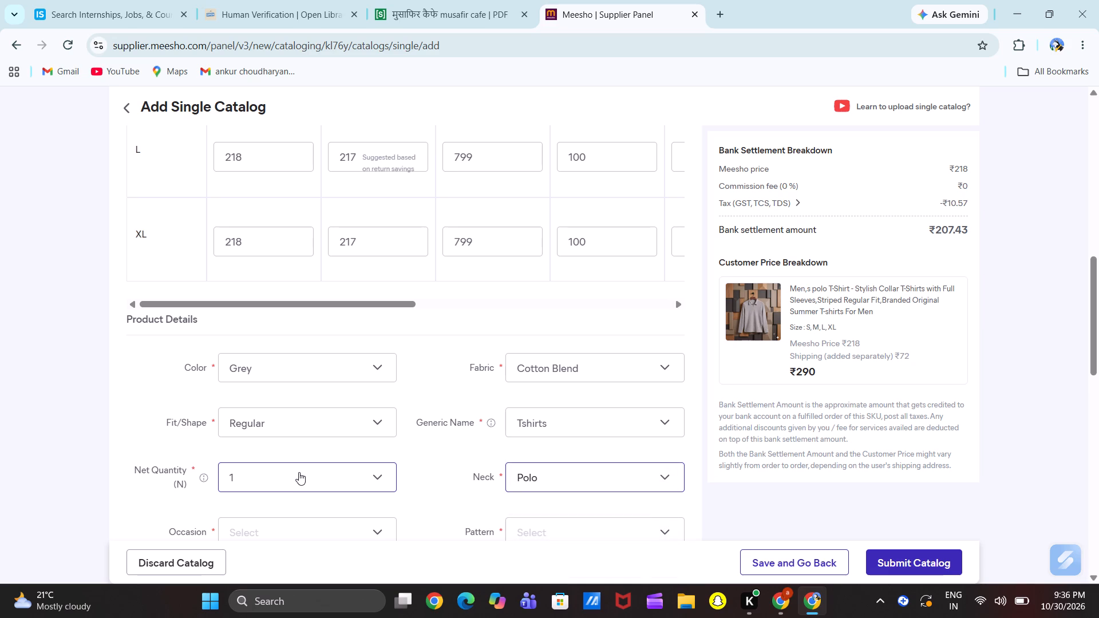
pyautogui.scroll(-1, 299, 472)
pyautogui.click(263, 436)
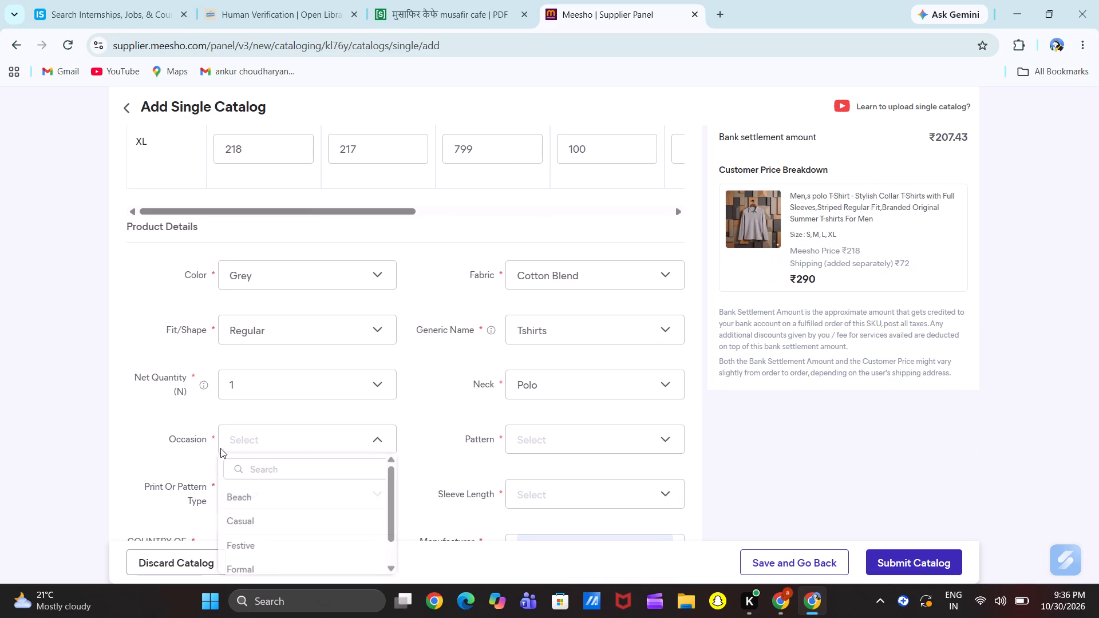
pyautogui.click(271, 522)
# Set both Product 4's pattern and its print or pattern type to Solid.
pyautogui.click(565, 446)
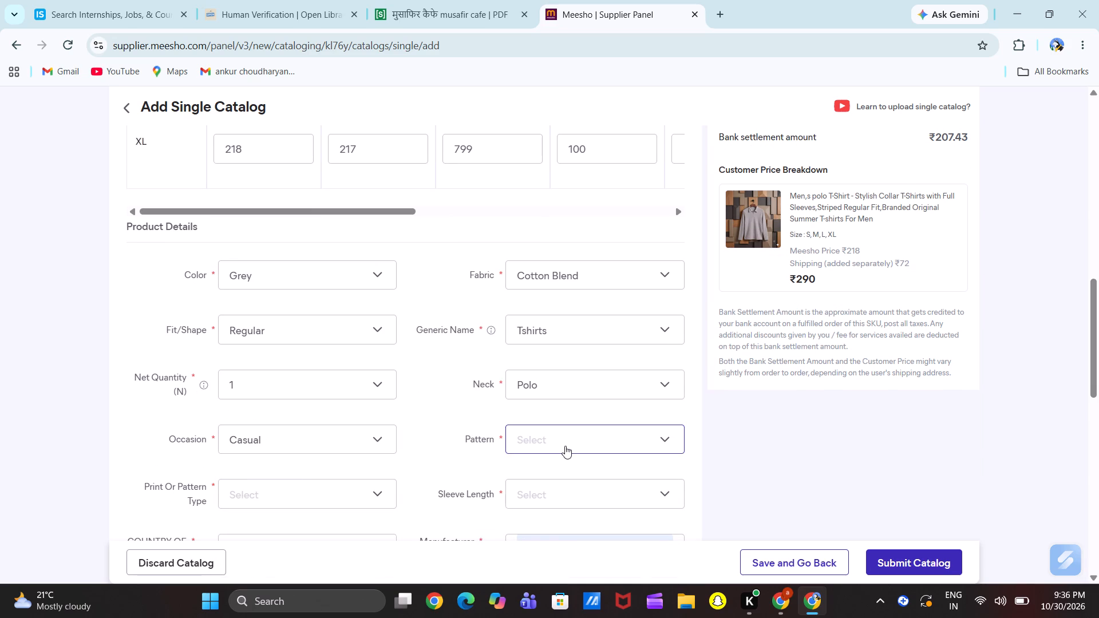
pyautogui.scroll(-2, 552, 549)
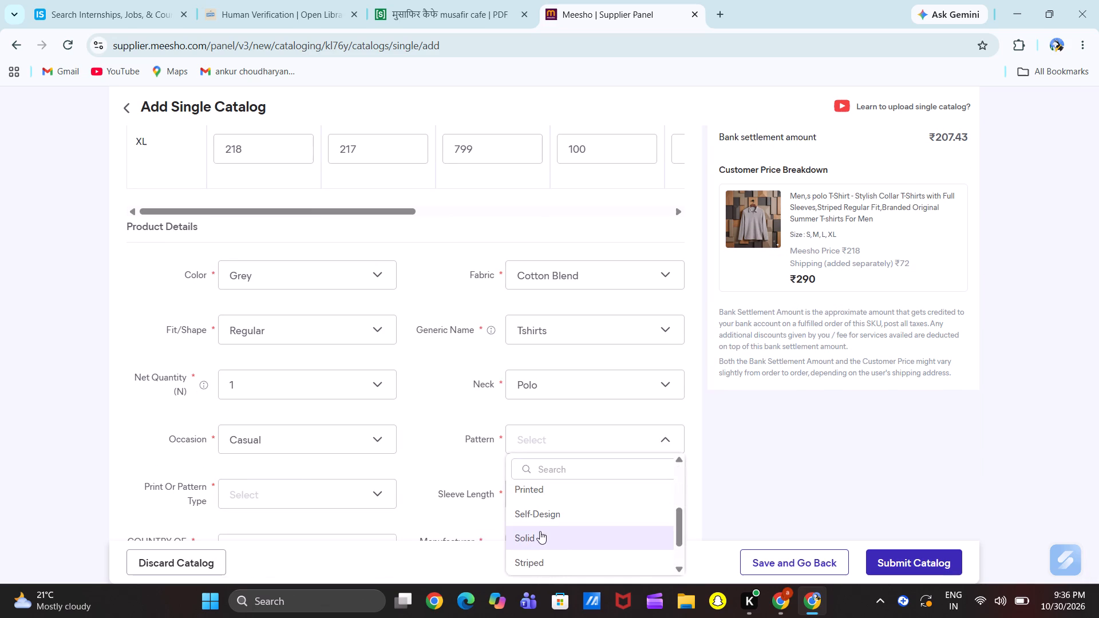
pyautogui.click(535, 528)
pyautogui.click(297, 492)
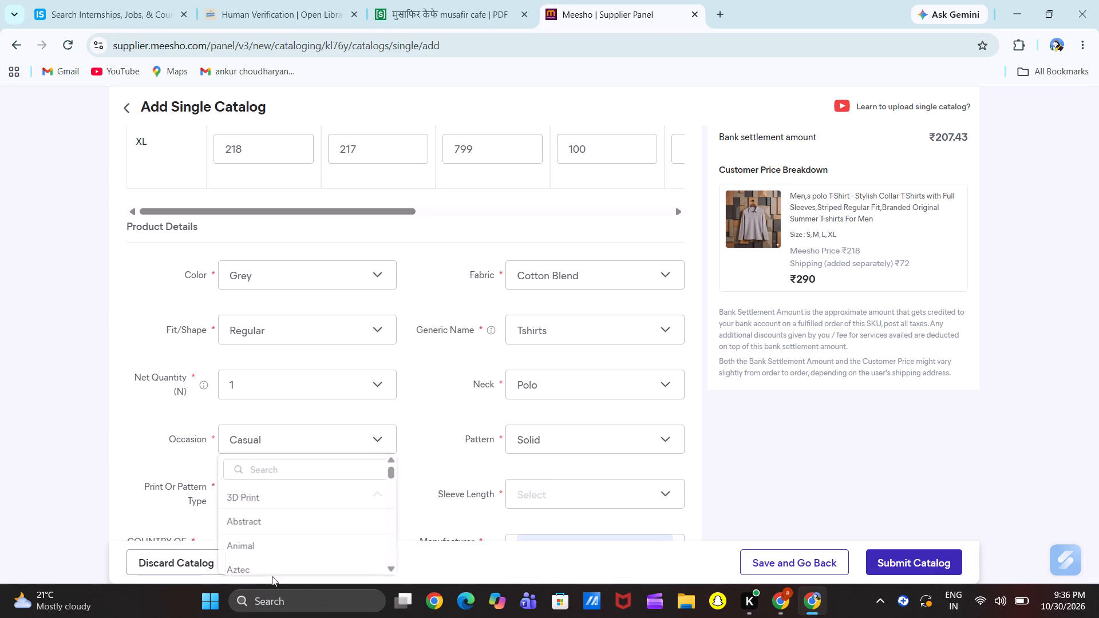
pyautogui.scroll(-2, 315, 521)
pyautogui.click(302, 474)
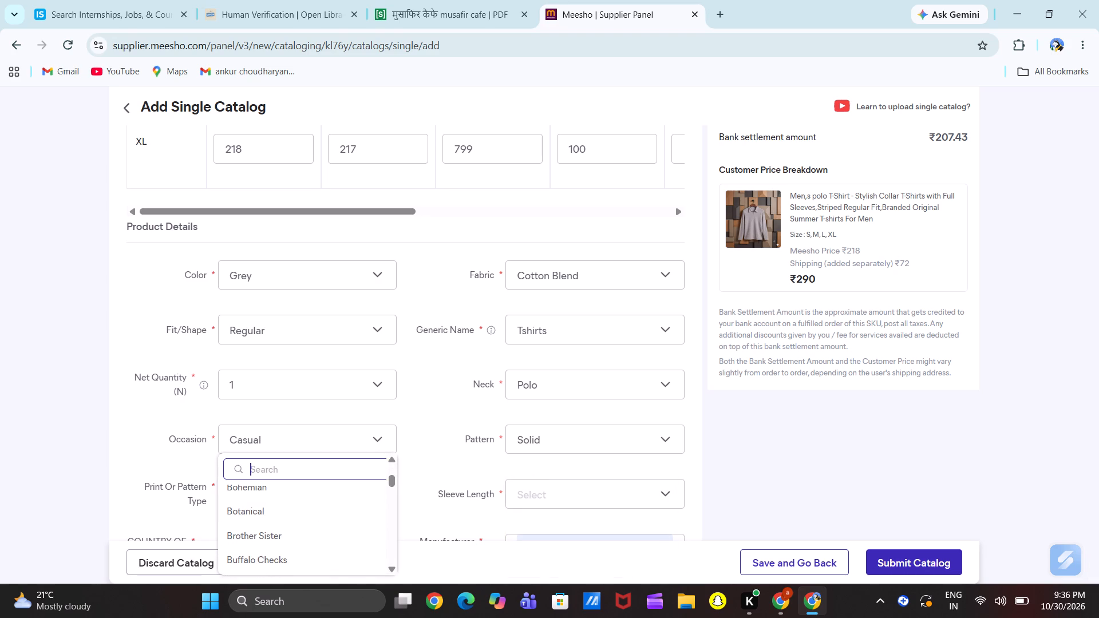
pyautogui.press('s')
pyautogui.press('o')
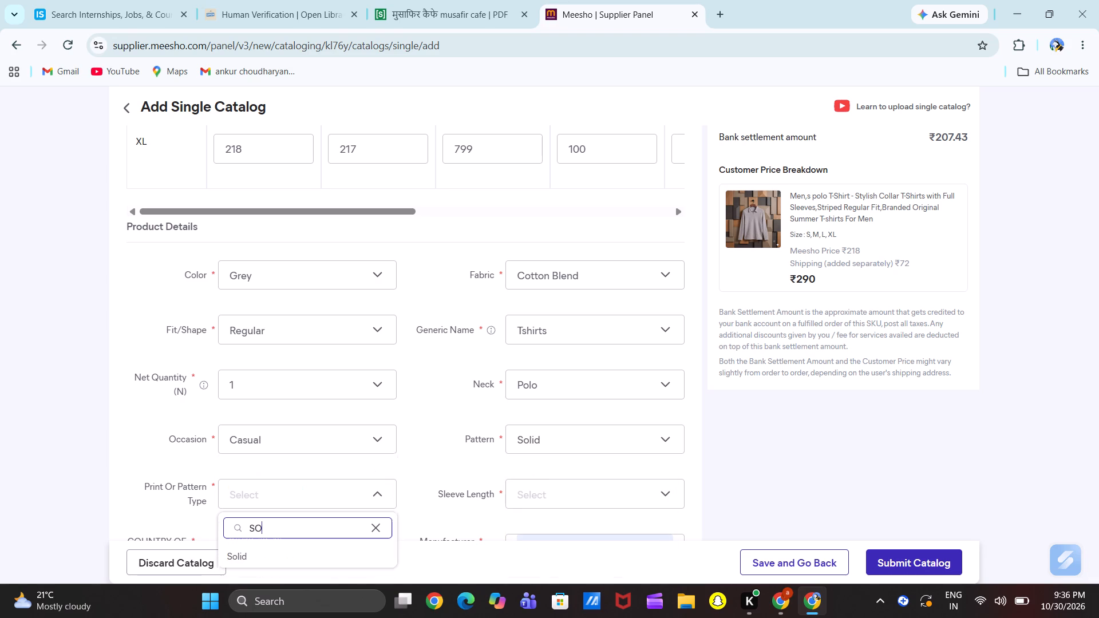
pyautogui.click(266, 550)
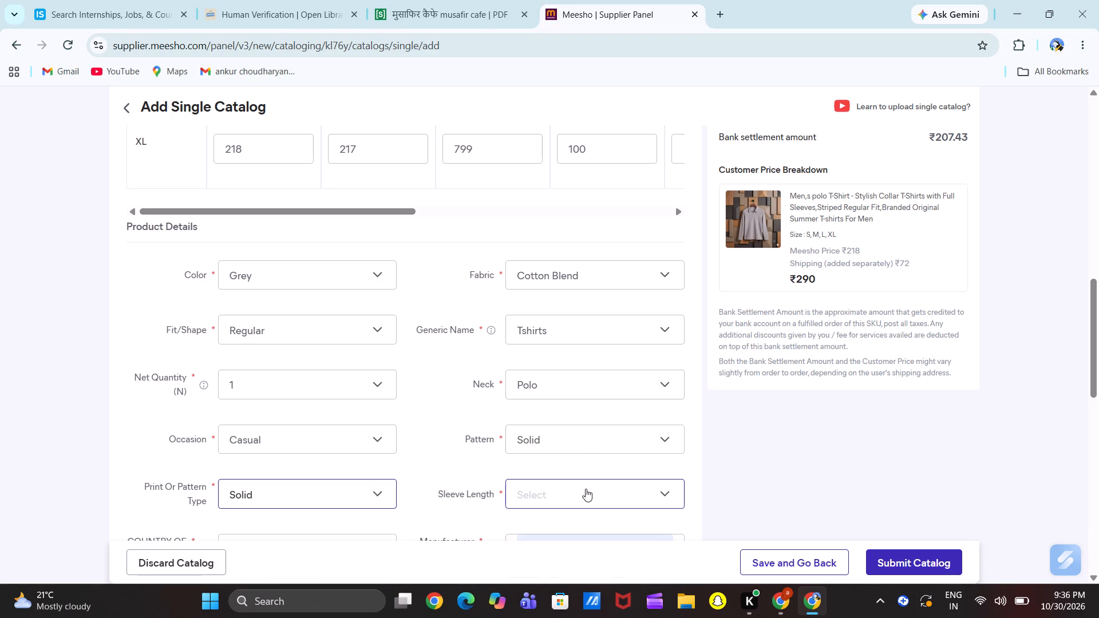
# Set Product 4's sleeve length to Long Sleeves.
pyautogui.click(586, 489)
pyautogui.click(563, 498)
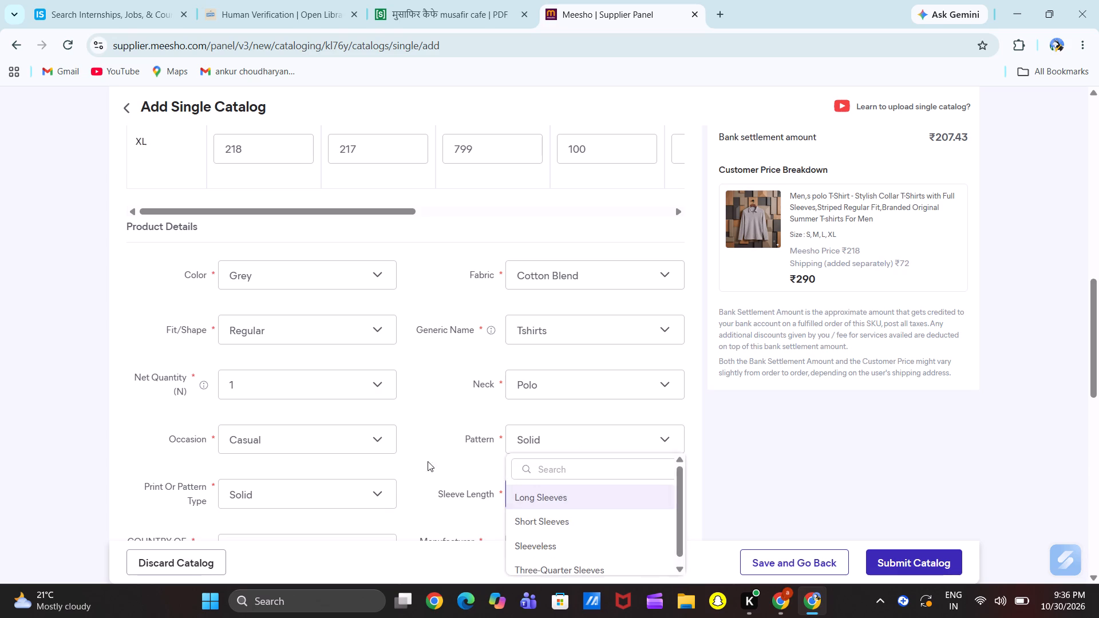
# In Product 4's other attributes, set the length to Regular and the number of pockets to No Pocket.
pyautogui.scroll(-4, 424, 447)
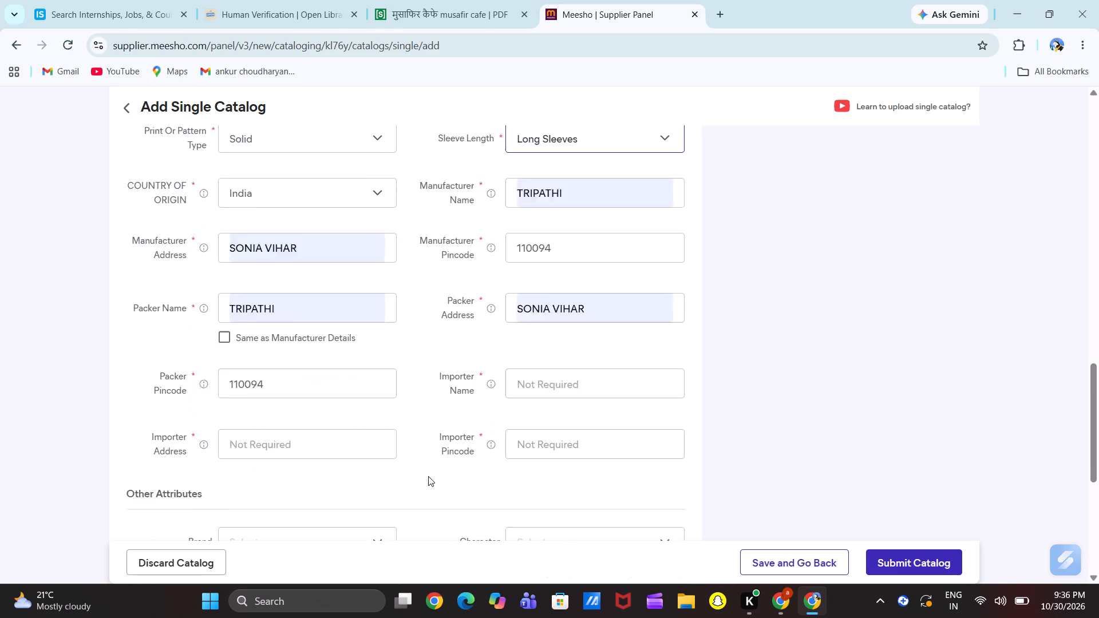
pyautogui.scroll(-1, 428, 476)
pyautogui.click(563, 466)
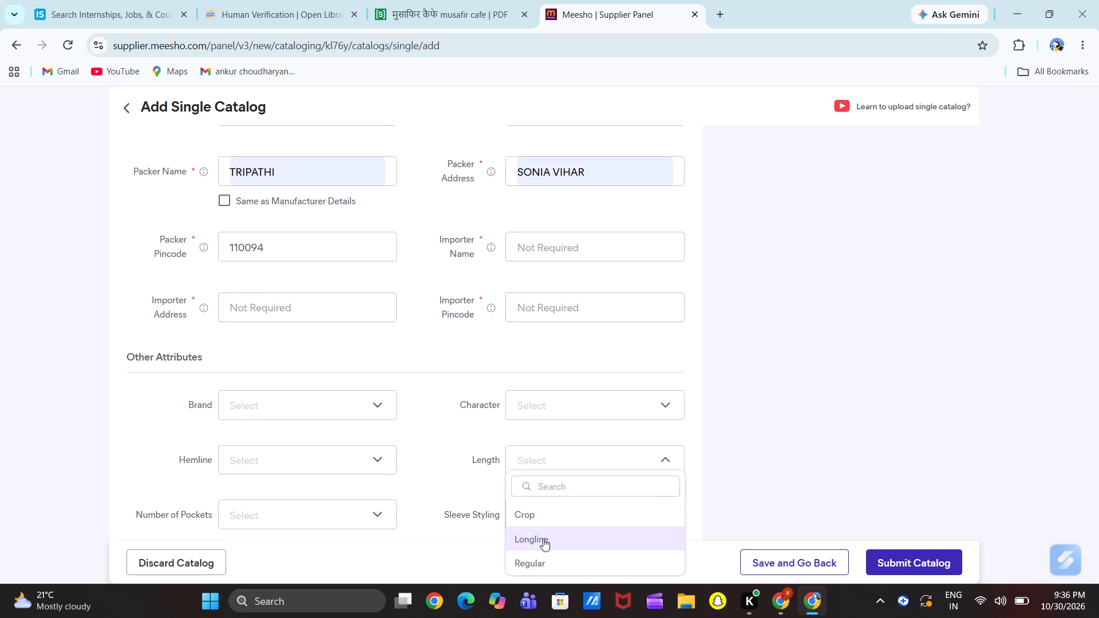
pyautogui.click(543, 561)
pyautogui.click(342, 517)
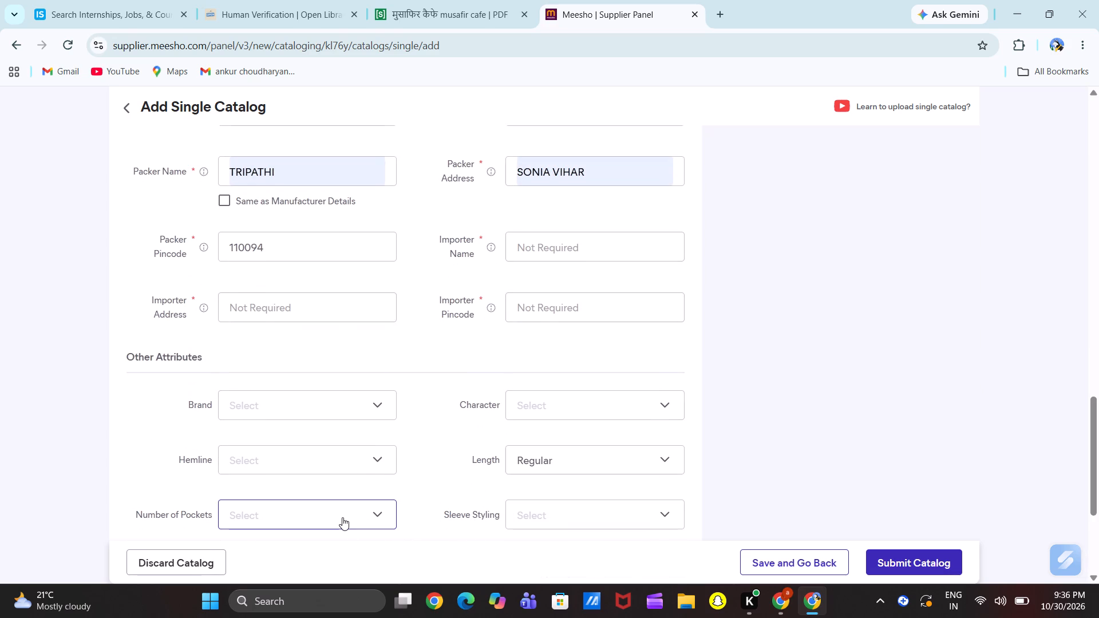
pyautogui.click(257, 540)
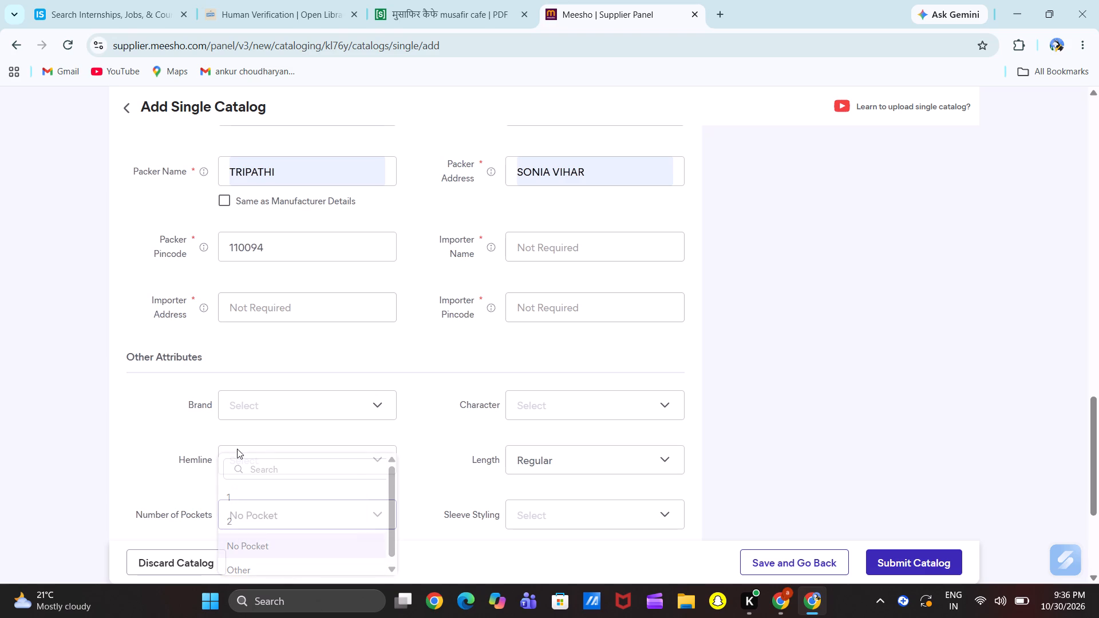
# Set Product 4's style to Korean in its other attributes, leaving the hemline unselected.
pyautogui.click(271, 452)
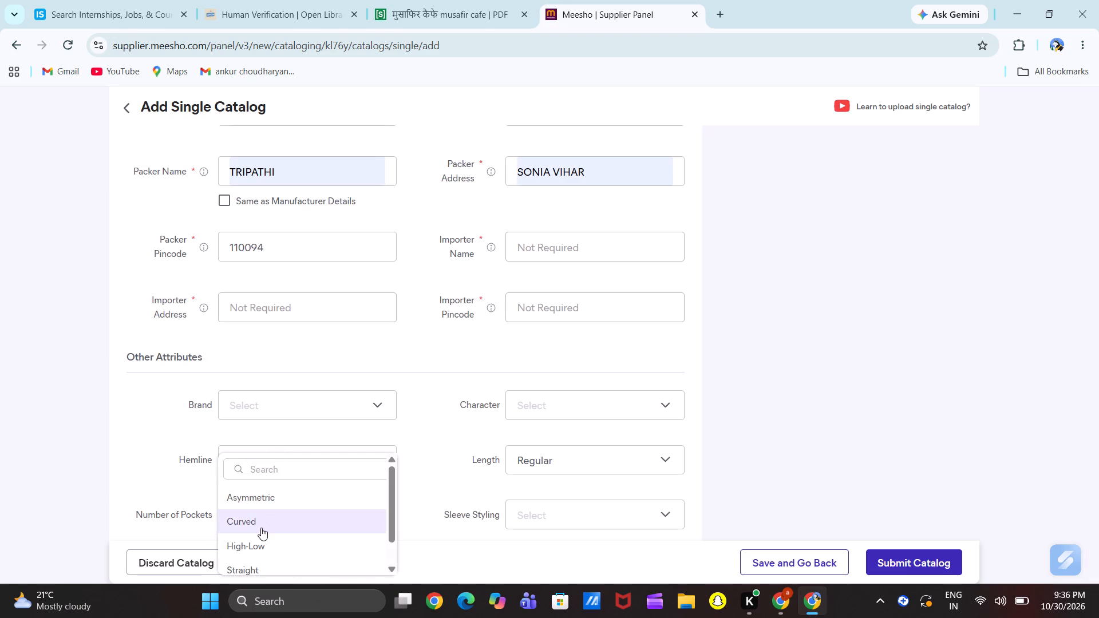
pyautogui.click(139, 478)
pyautogui.scroll(-1, 159, 504)
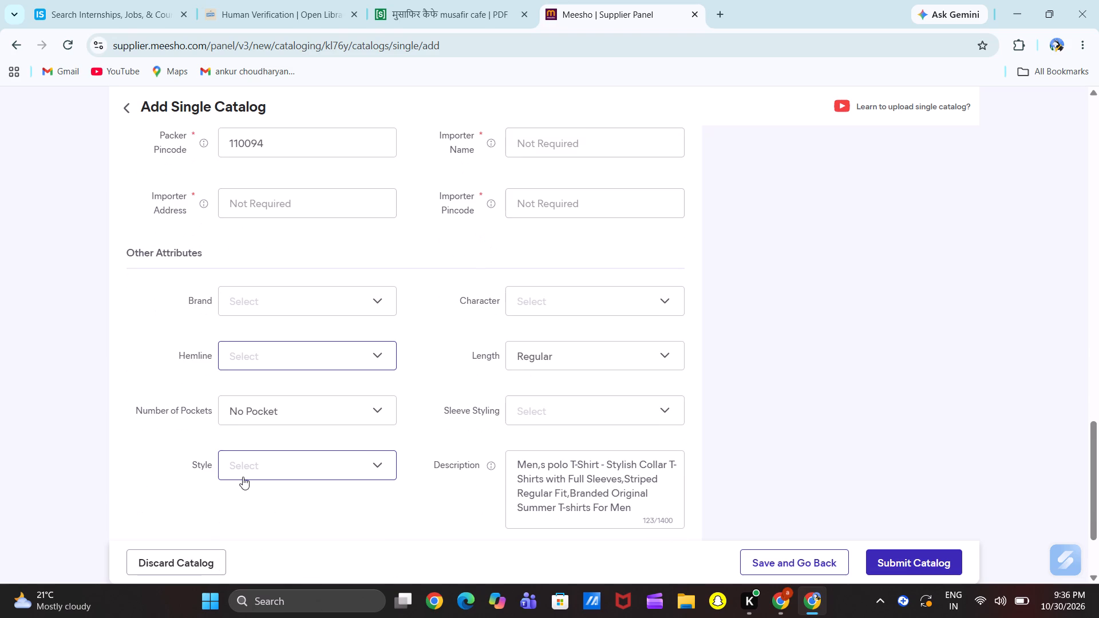
pyautogui.click(243, 477)
pyautogui.click(275, 546)
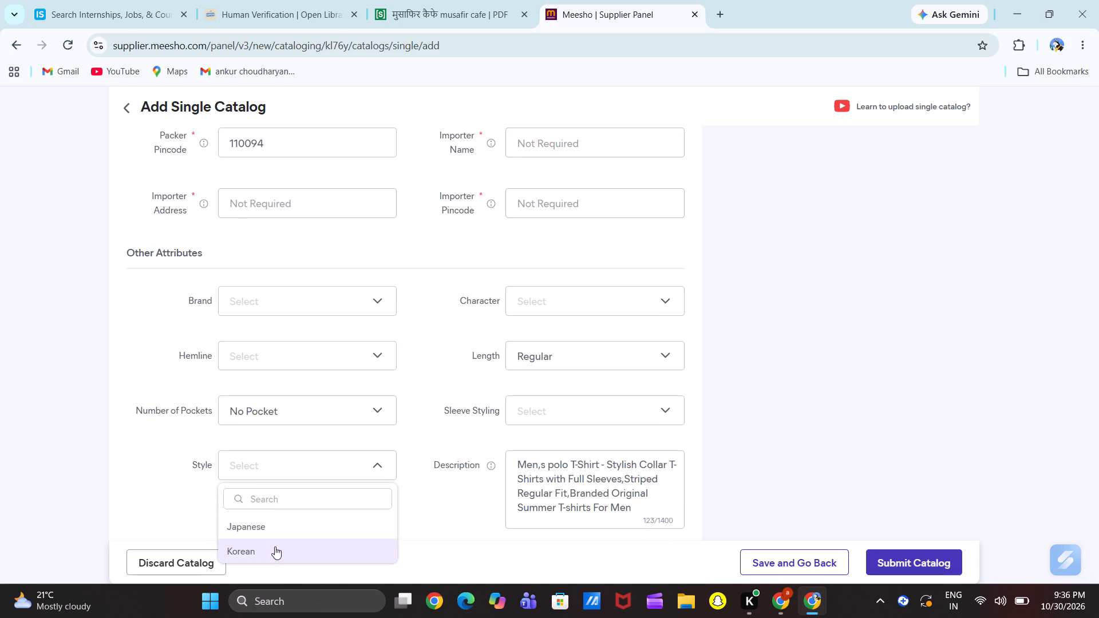
# Switch to Product 5 and enter FULL=KARARA;'.,[CAMEL] as its style code.
pyautogui.scroll(11, 449, 443)
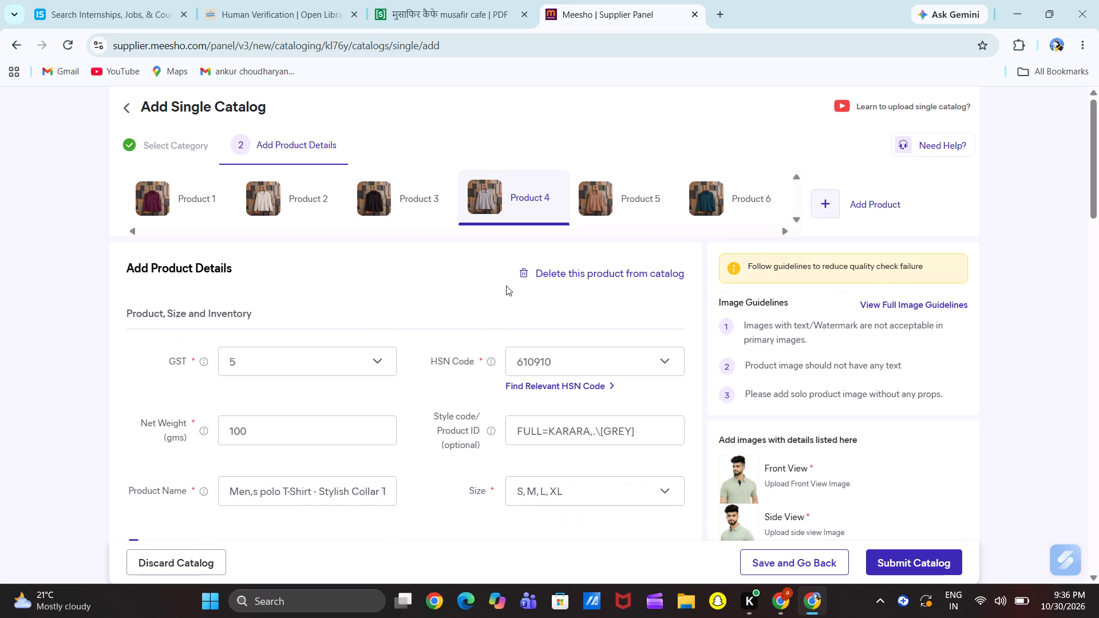
pyautogui.click(603, 199)
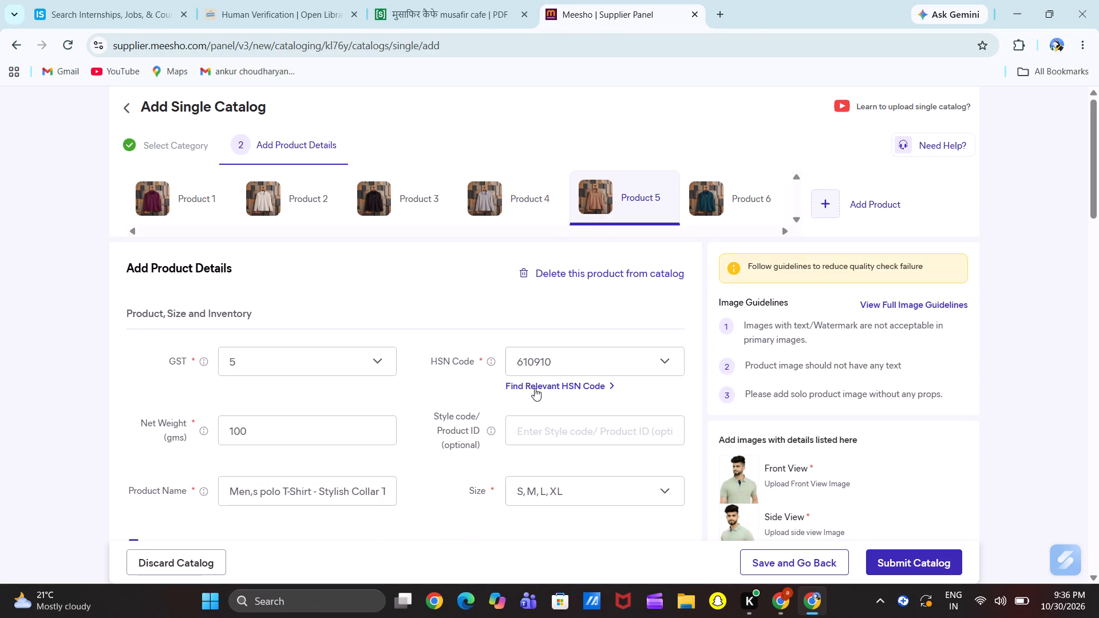
pyautogui.click(522, 425)
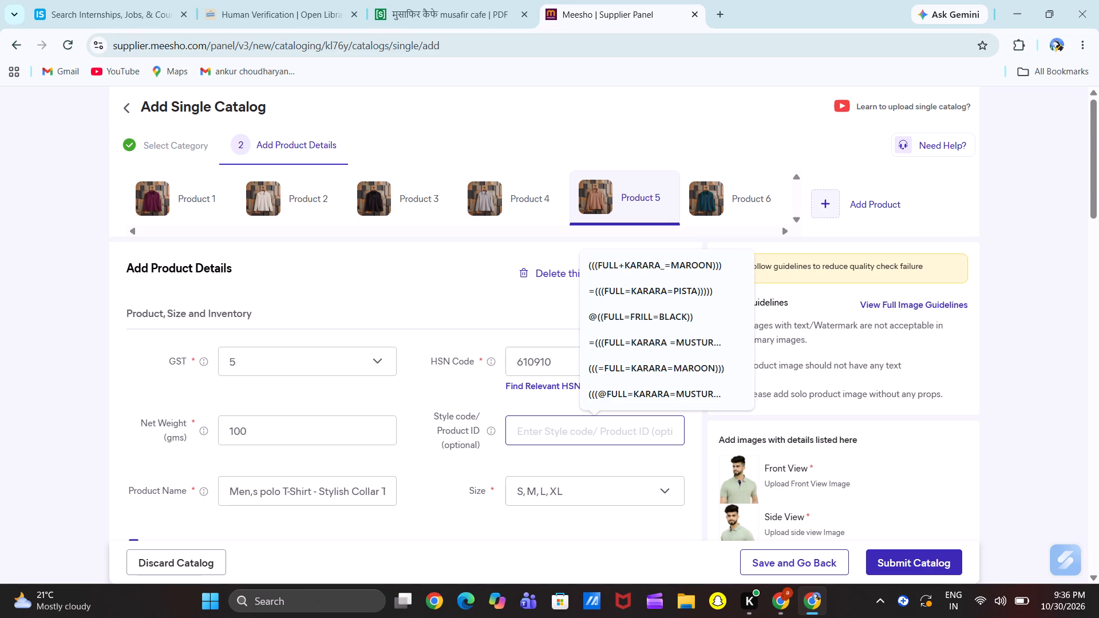
pyautogui.write('FULL')
pyautogui.press('=')
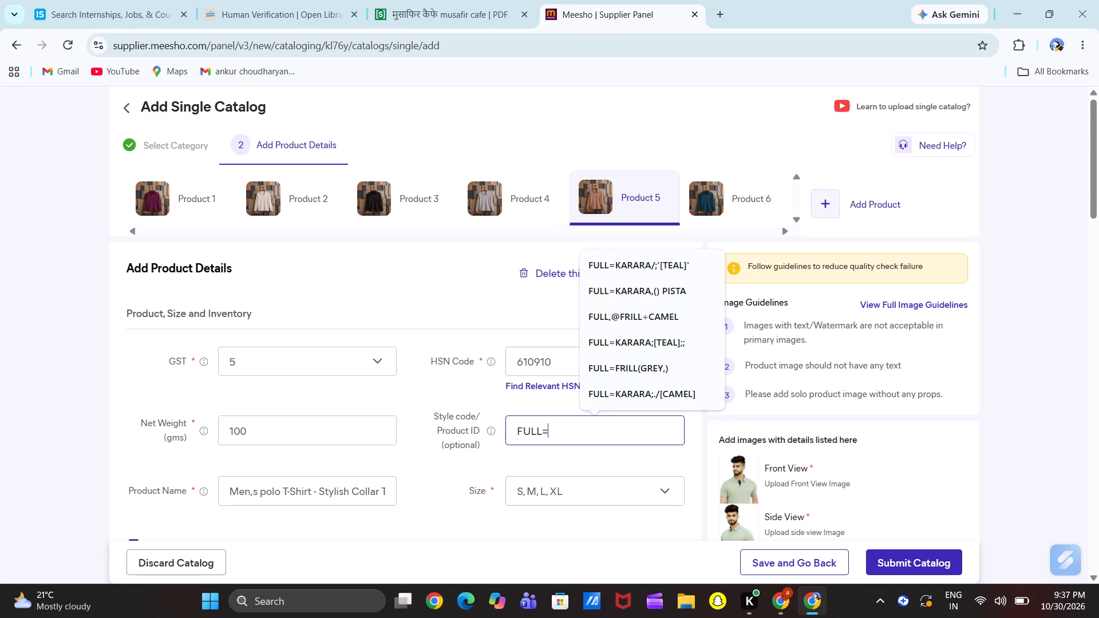
pyautogui.write('KARARA')
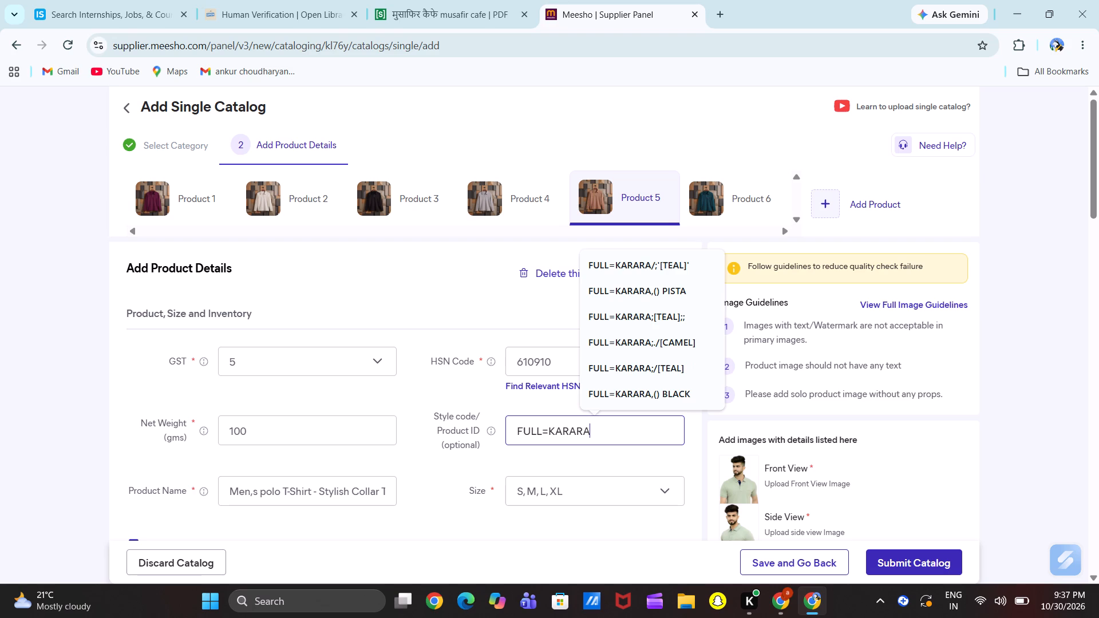
pyautogui.write(";'.,")
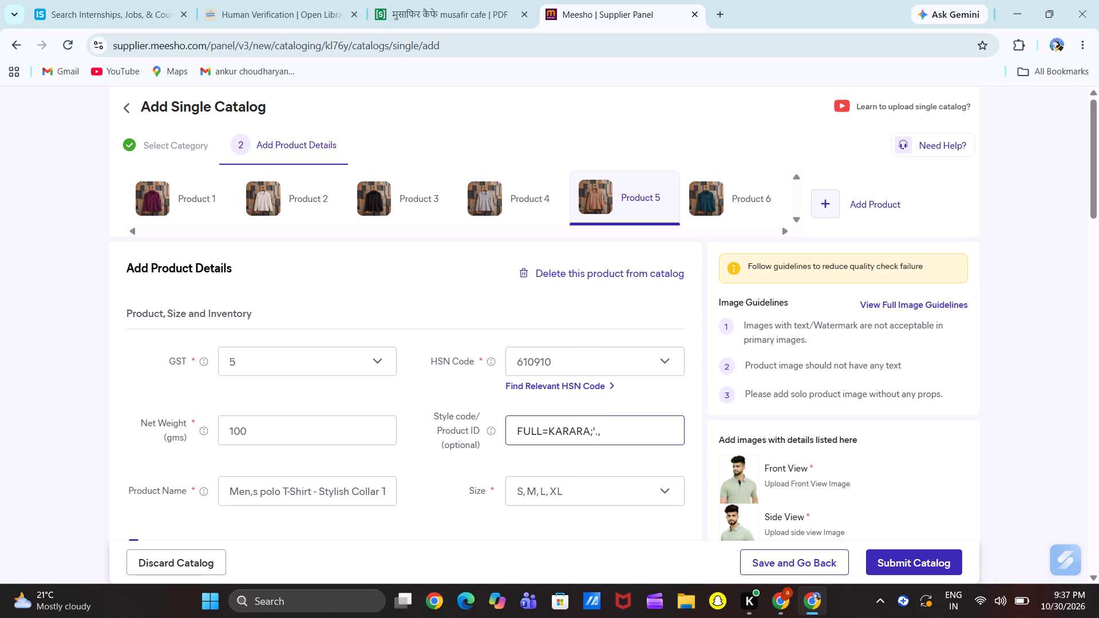
pyautogui.press('[')
pyautogui.write('CAMEL')
pyautogui.press(']')
# Set Product 5's Meesho price to 218, wrong/defective returns price to 217 and MRP to 799.
pyautogui.scroll(-4, 469, 471)
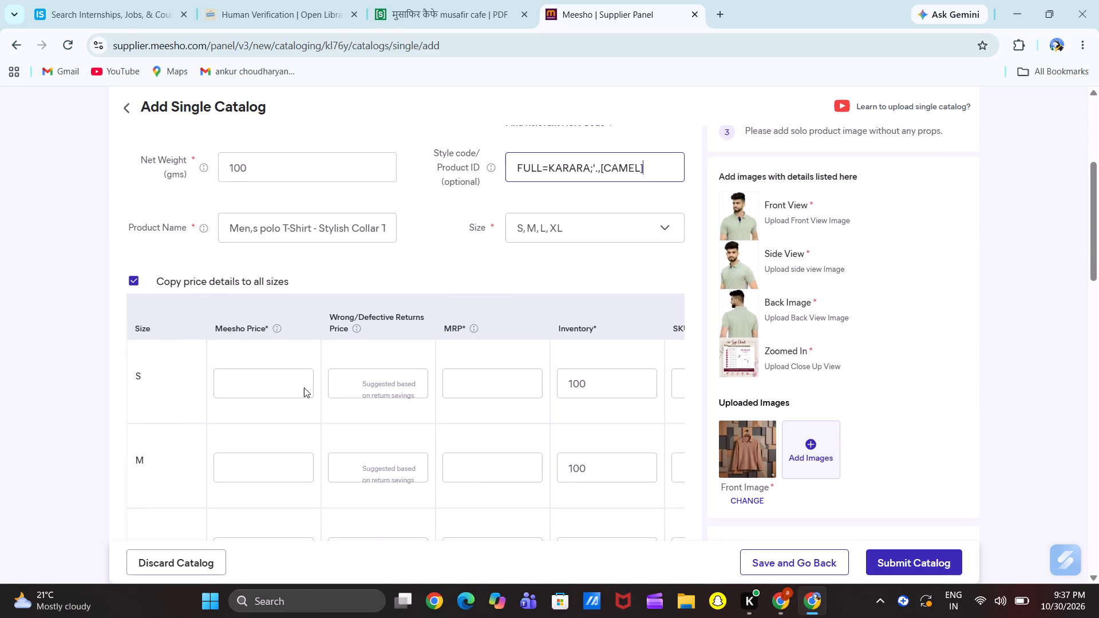
pyautogui.click(272, 385)
pyautogui.write('218')
pyautogui.click(353, 387)
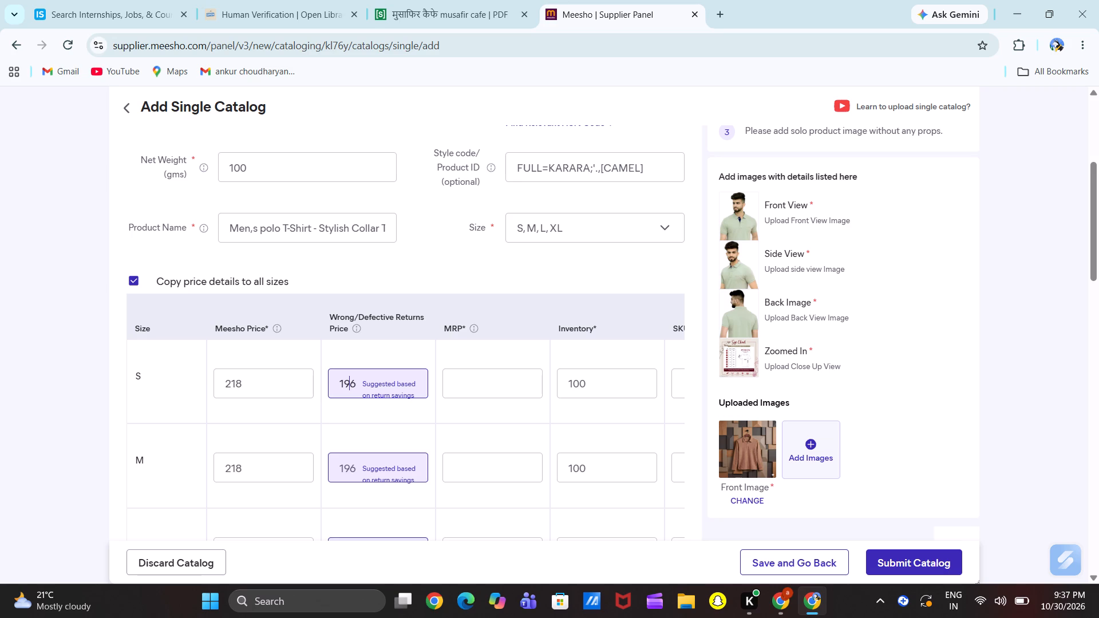
pyautogui.press('BackSpace')
pyautogui.press('BackSpace')
pyautogui.click(361, 387)
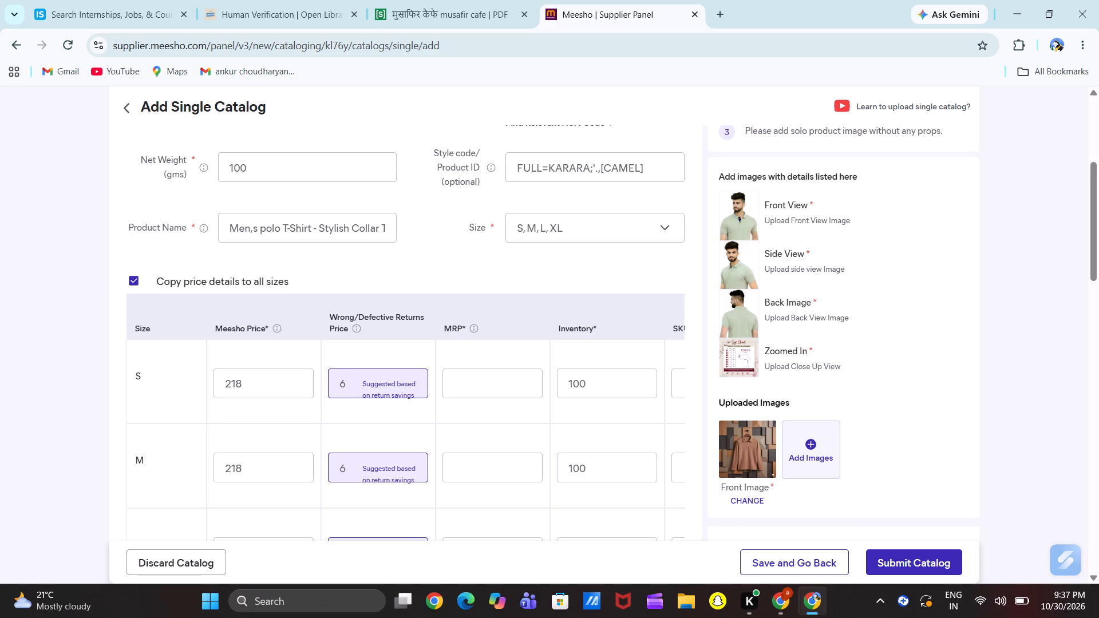
pyautogui.click(355, 383)
pyautogui.press('BackSpace')
pyautogui.write('217')
pyautogui.click(479, 383)
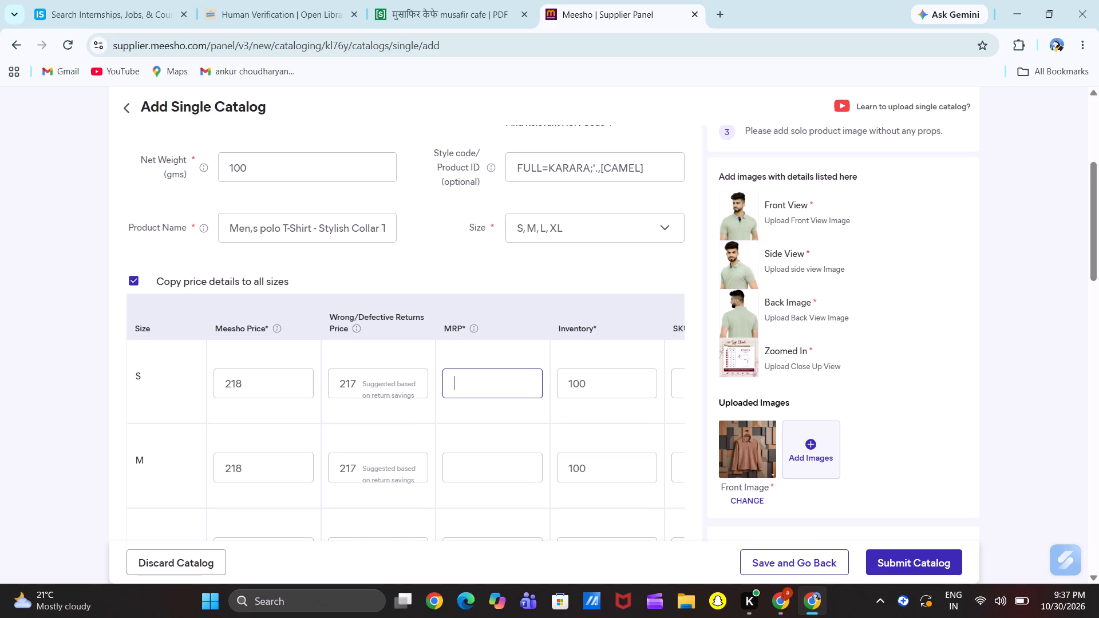
pyautogui.write('799')
# Set Product 5's shoulder size to 14.5 inches for size S and 15.5 inches for size M.
pyautogui.hscroll(-8, 563, 401)
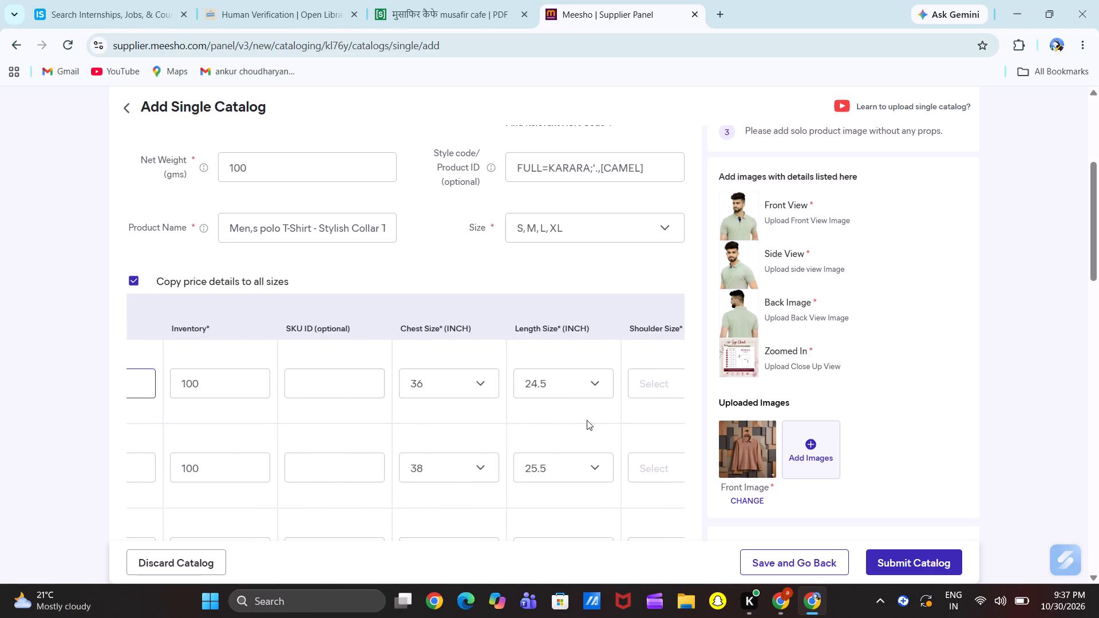
pyautogui.click(566, 390)
pyautogui.scroll(-1, 523, 445)
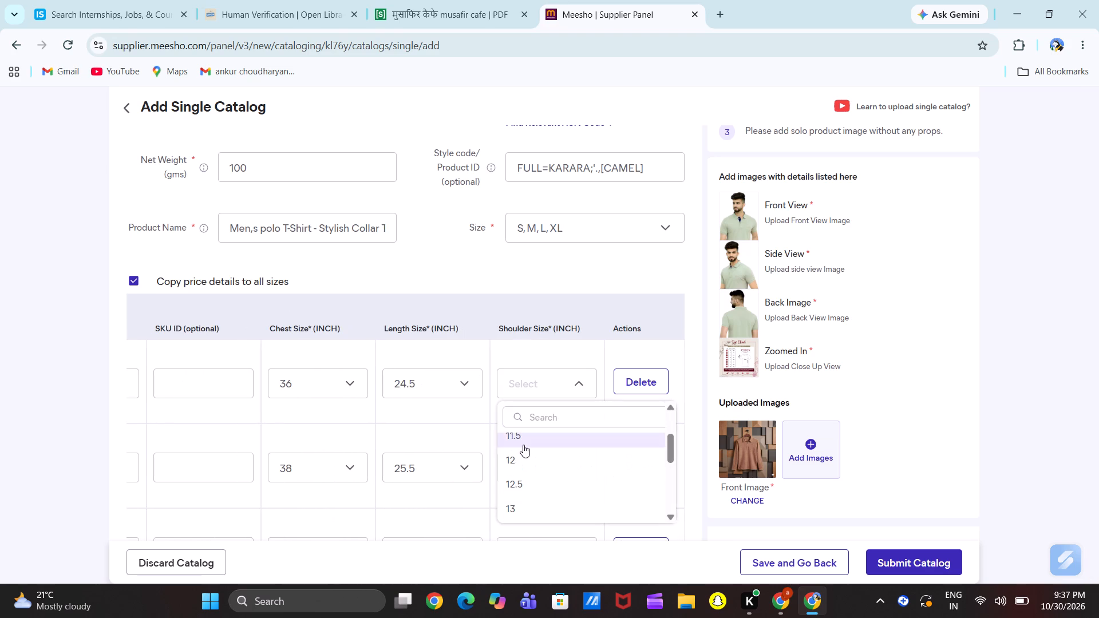
pyautogui.scroll(-2, 523, 445)
pyautogui.click(525, 478)
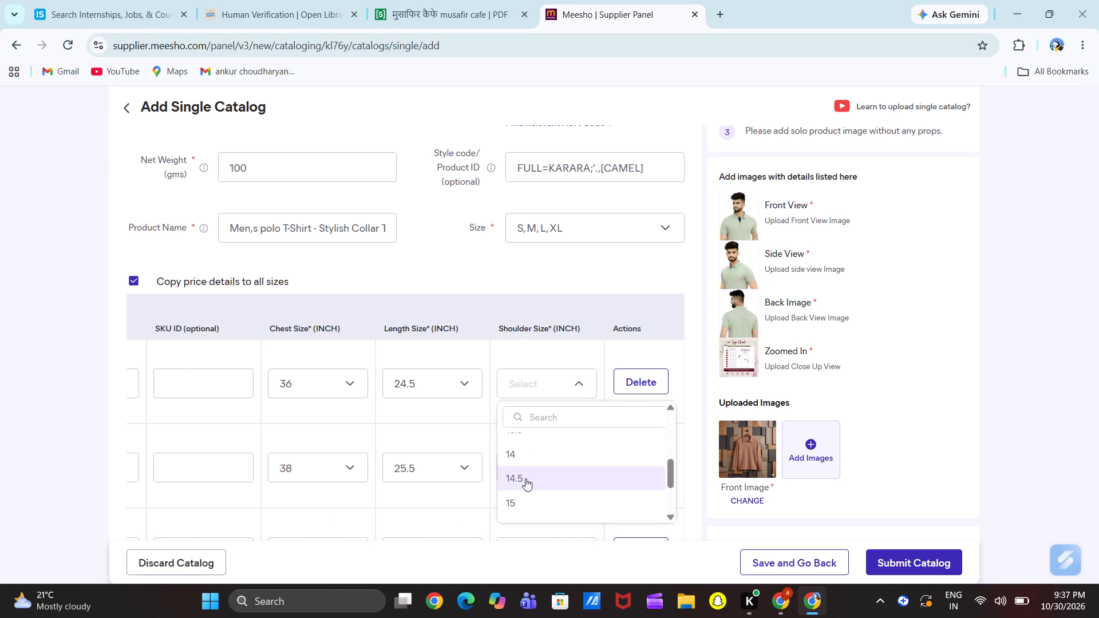
pyautogui.scroll(-1, 458, 455)
pyautogui.click(541, 397)
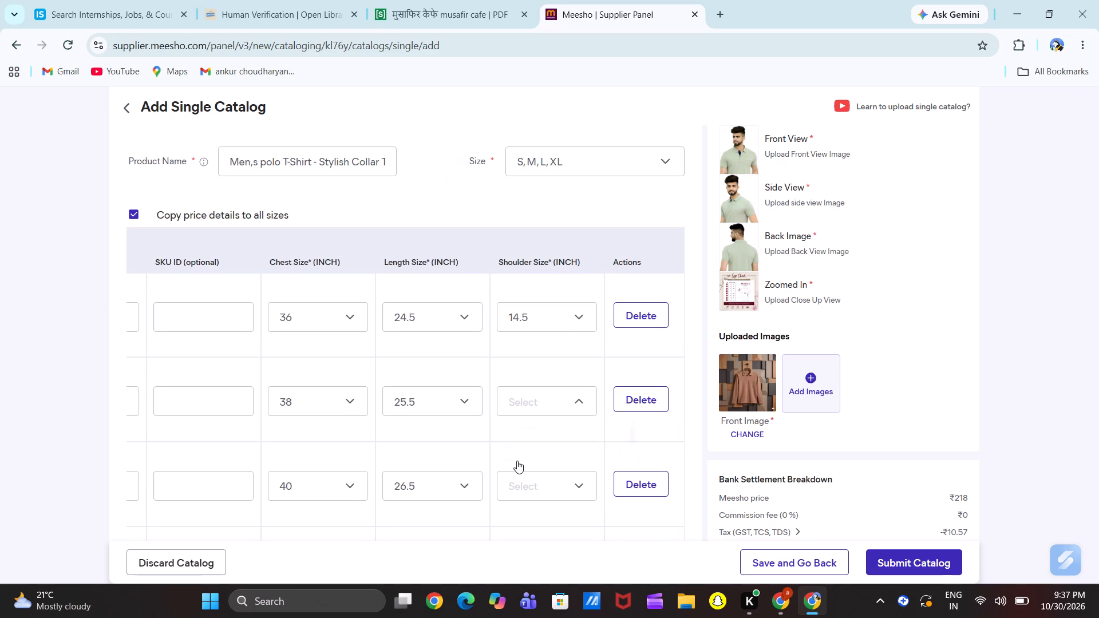
pyautogui.scroll(-3, 543, 478)
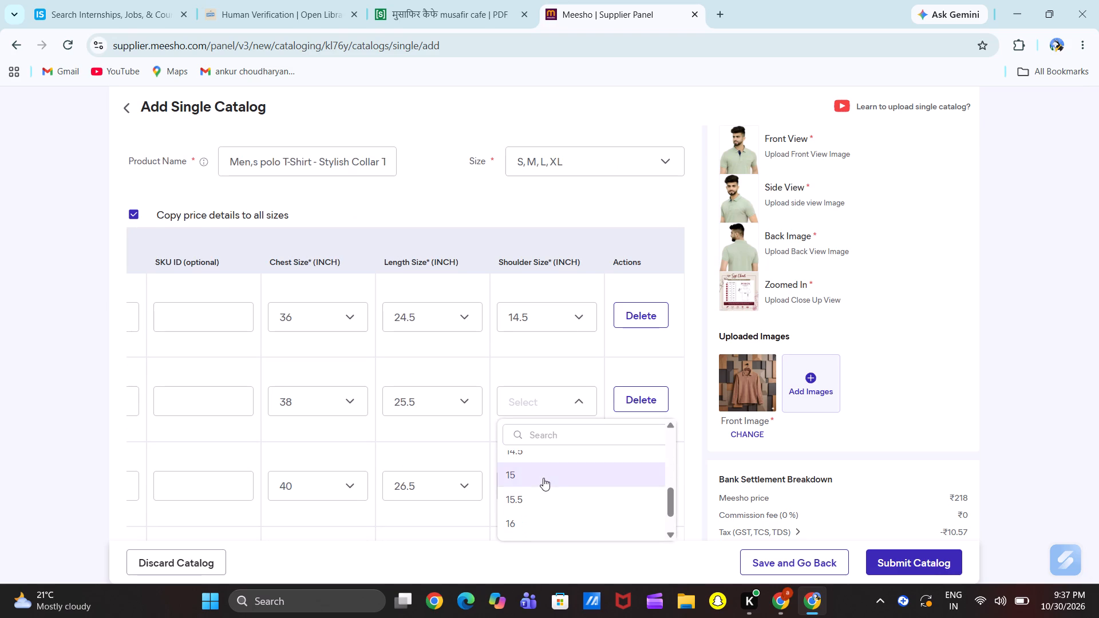
pyautogui.click(535, 493)
# Set Product 5's shoulder size to 16.5 inches for size L and 17.5 inches for size XL.
pyautogui.scroll(-1, 481, 488)
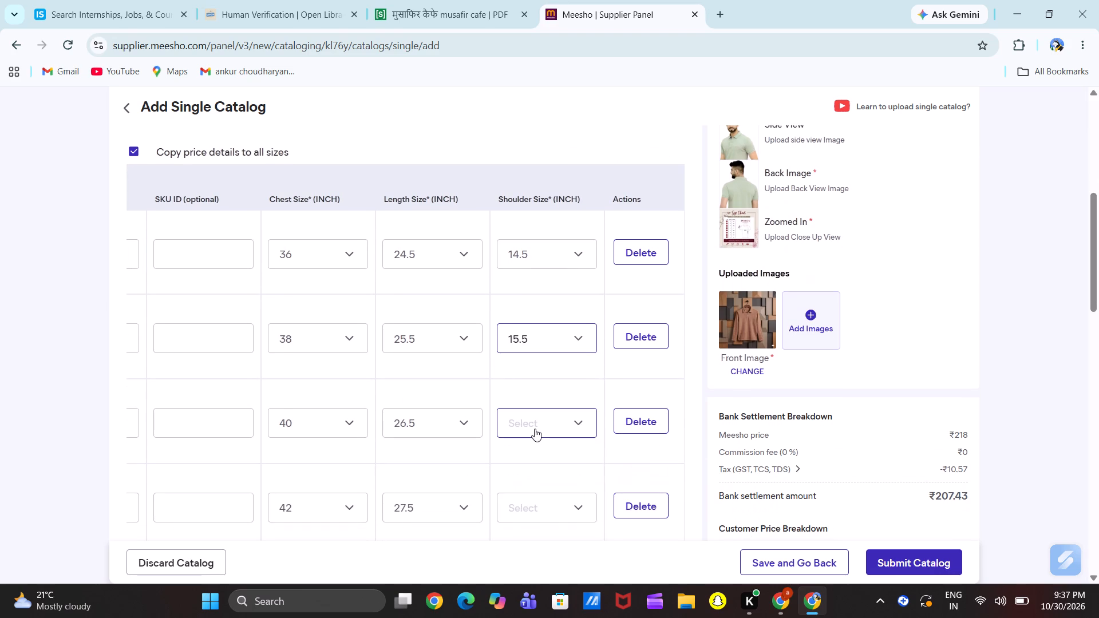
pyautogui.click(535, 429)
pyautogui.scroll(-3, 533, 518)
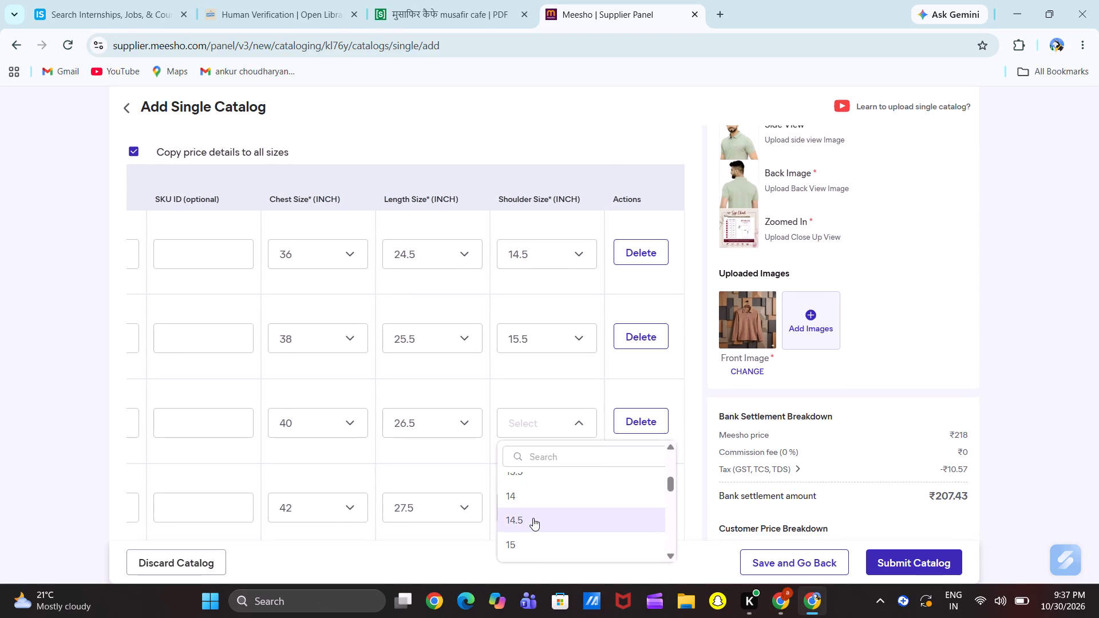
pyautogui.scroll(-2, 533, 518)
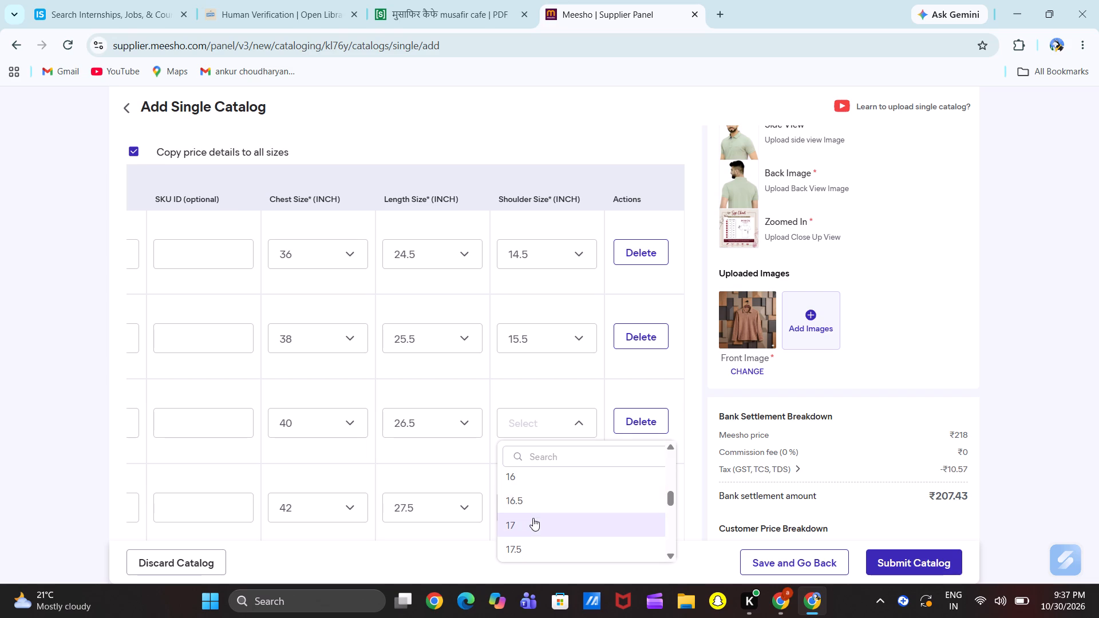
pyautogui.click(523, 501)
pyautogui.scroll(-1, 475, 508)
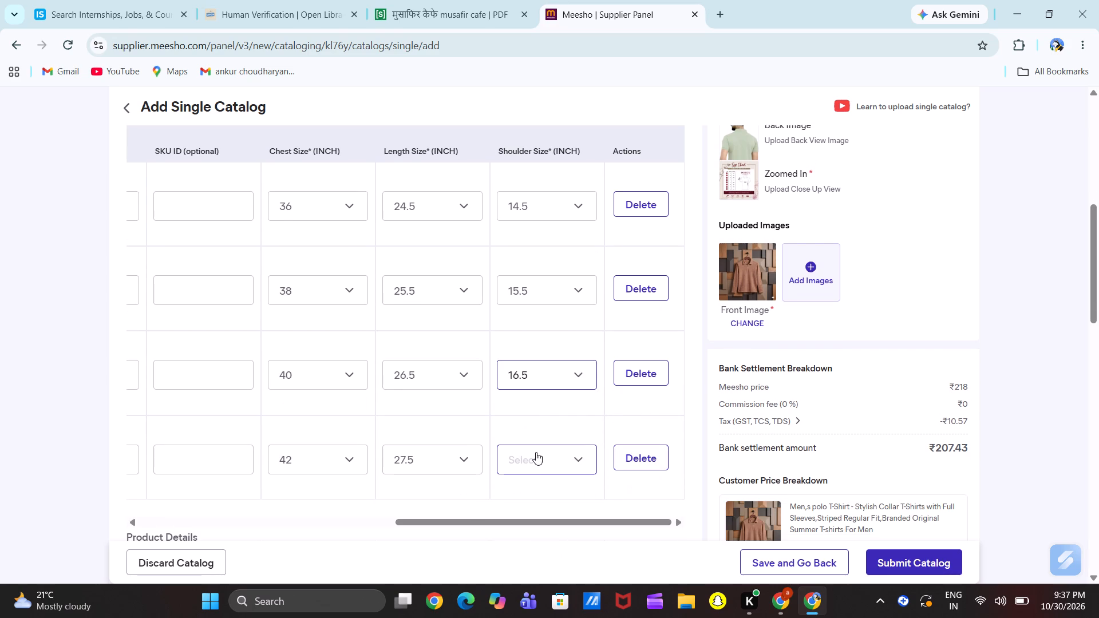
pyautogui.click(536, 452)
pyautogui.scroll(-2, 543, 544)
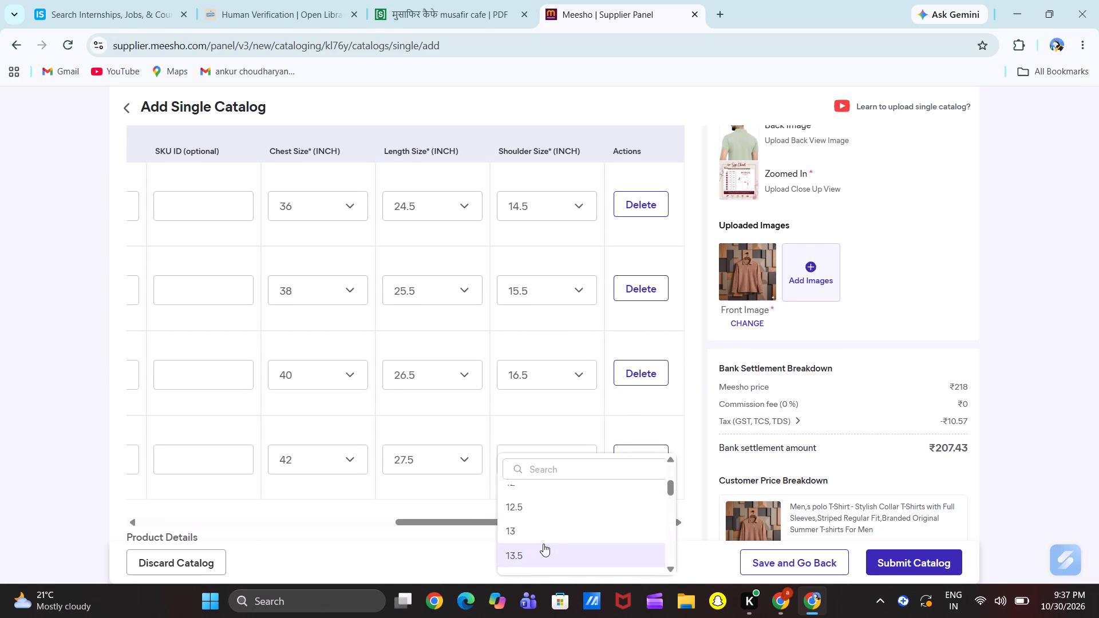
pyautogui.scroll(-3, 543, 544)
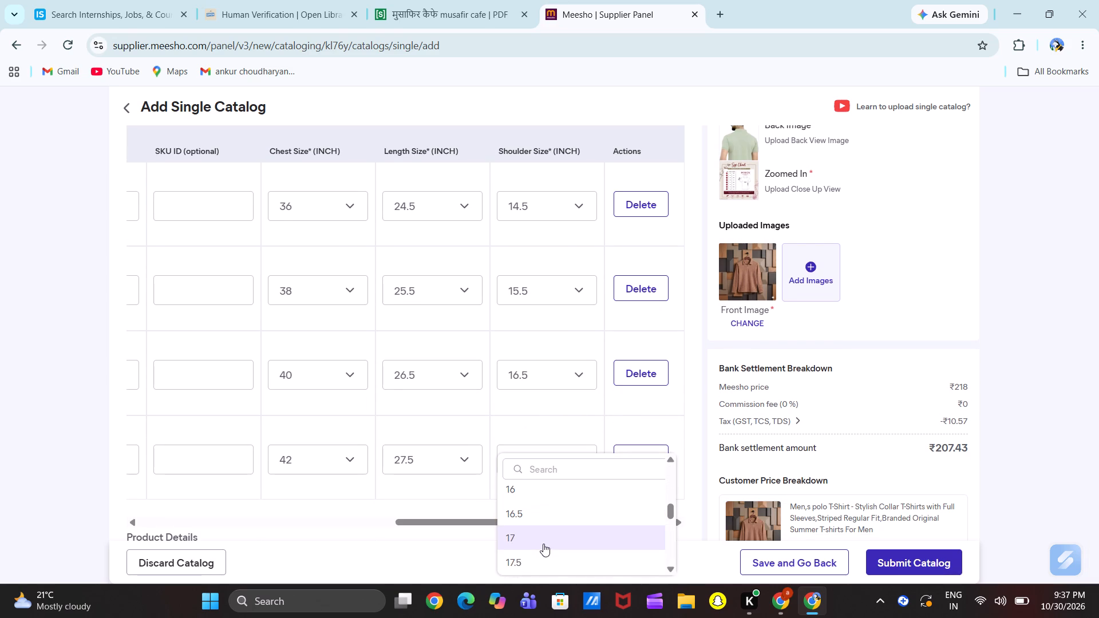
pyautogui.click(529, 550)
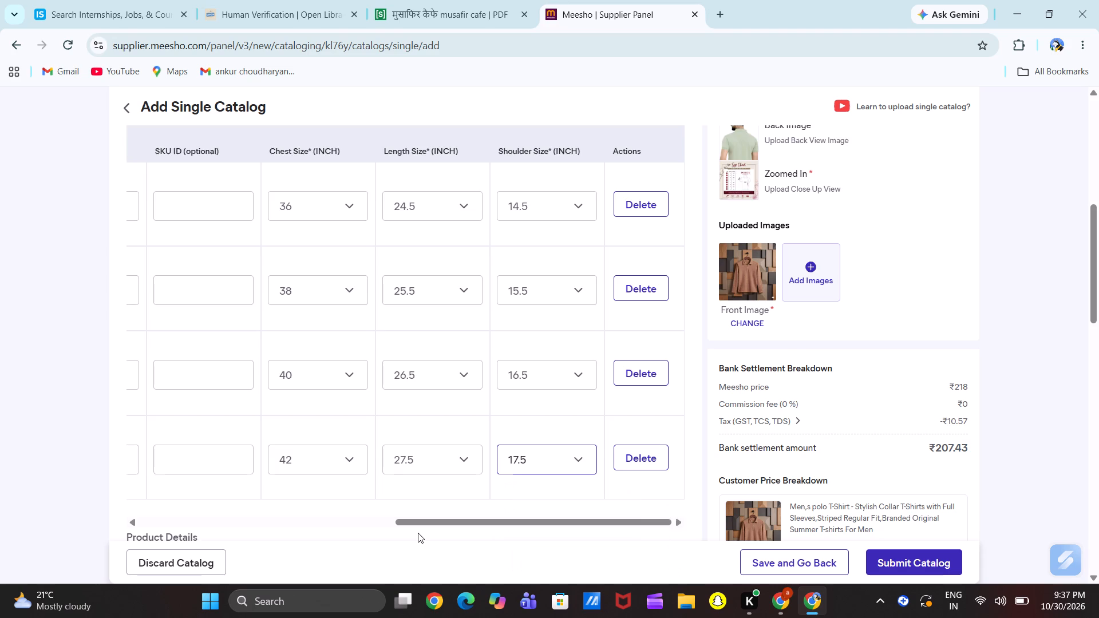
# Set Product 5's color to Caramel Brown and its fabric to Cotton Blend.
pyautogui.scroll(-1, 418, 533)
pyautogui.click(313, 508)
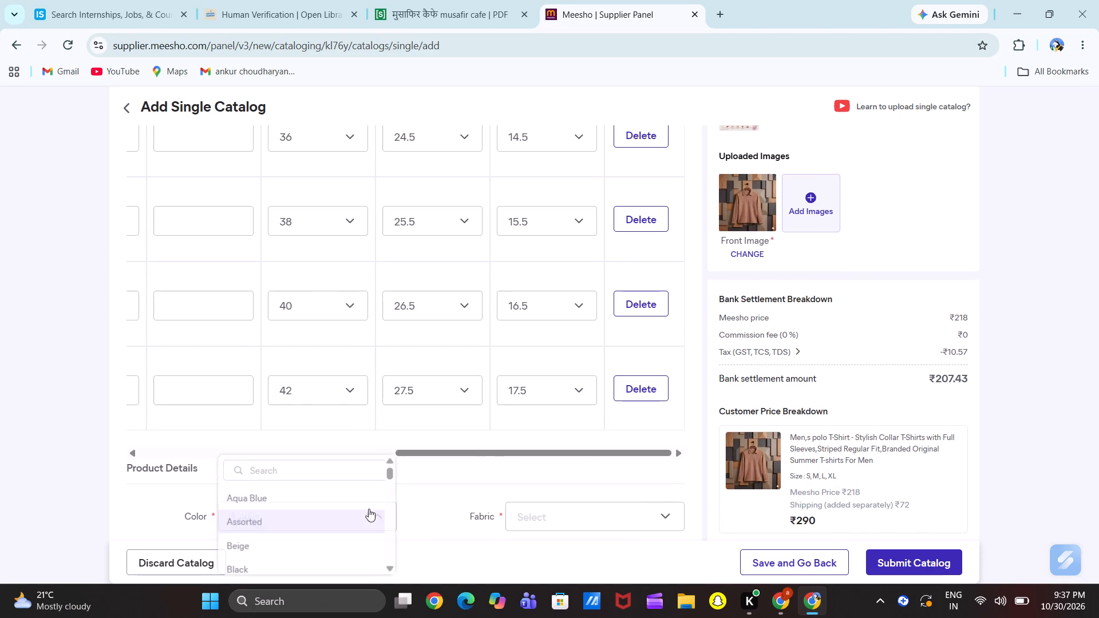
pyautogui.click(322, 468)
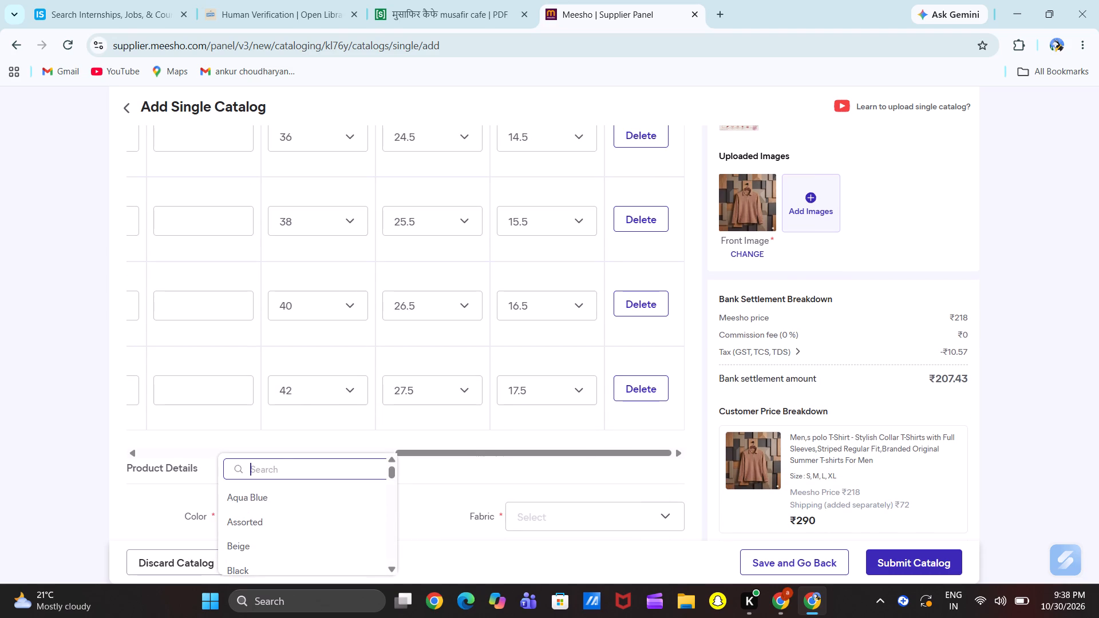
pyautogui.press('c')
pyautogui.press('a')
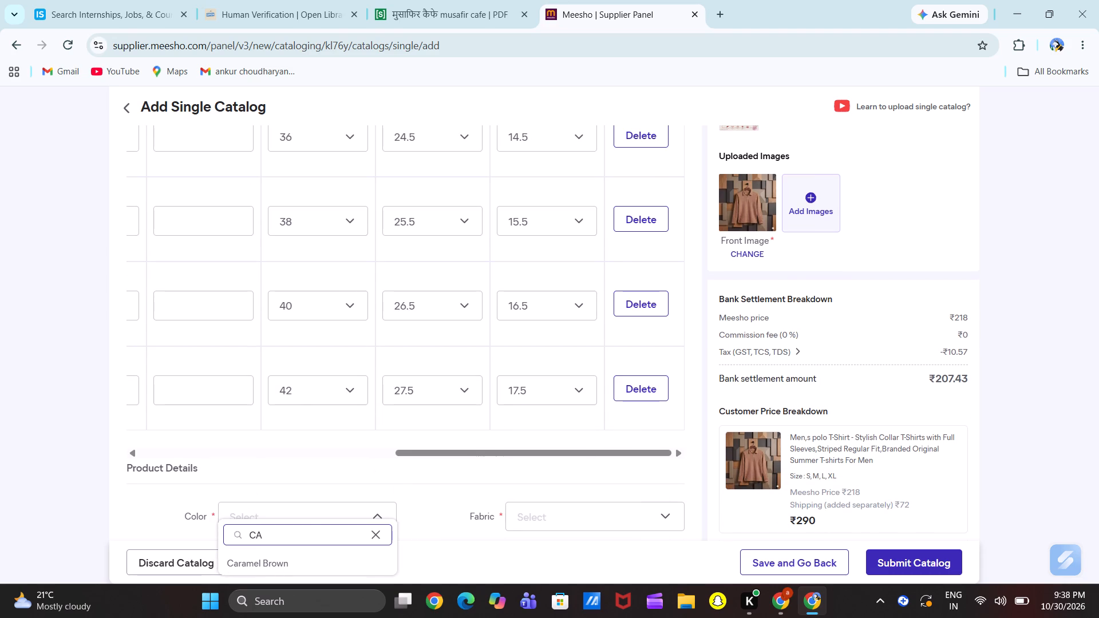
pyautogui.click(324, 567)
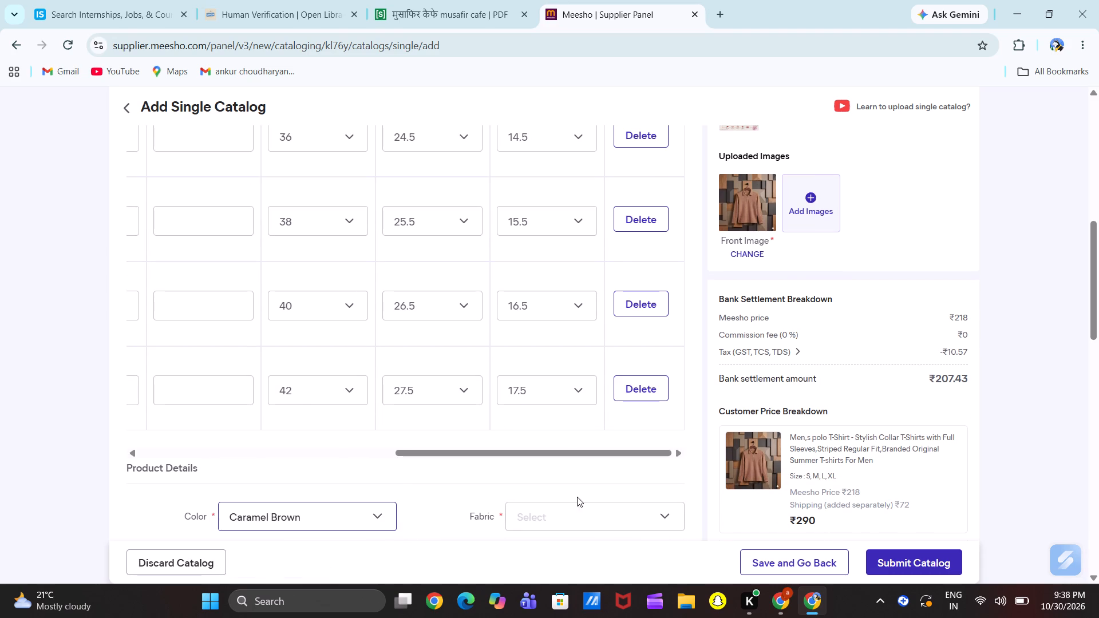
pyautogui.click(595, 525)
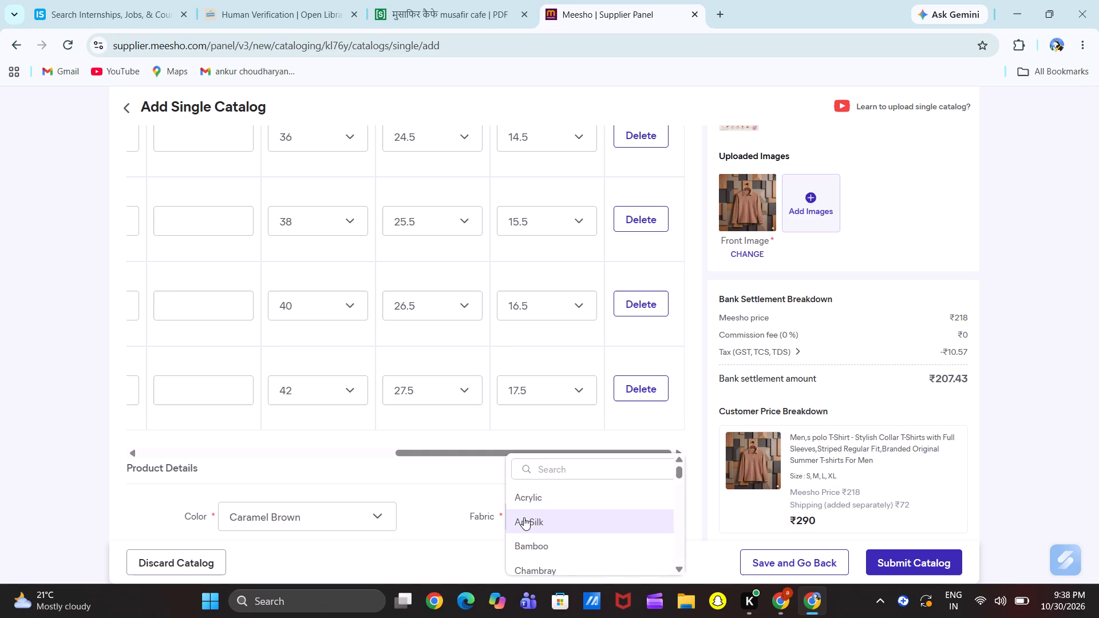
pyautogui.scroll(-1, 524, 517)
pyautogui.click(544, 572)
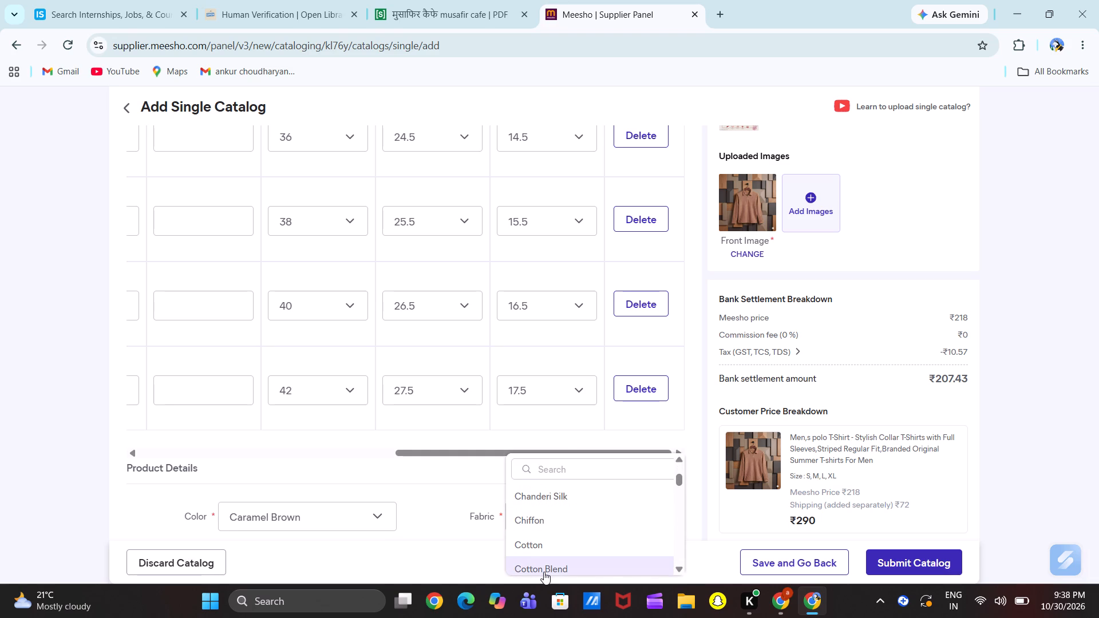
# Set Product 5's fit/shape to Regular, generic name to Tshirts and net quantity to 1.
pyautogui.scroll(-2, 486, 527)
pyautogui.click(317, 394)
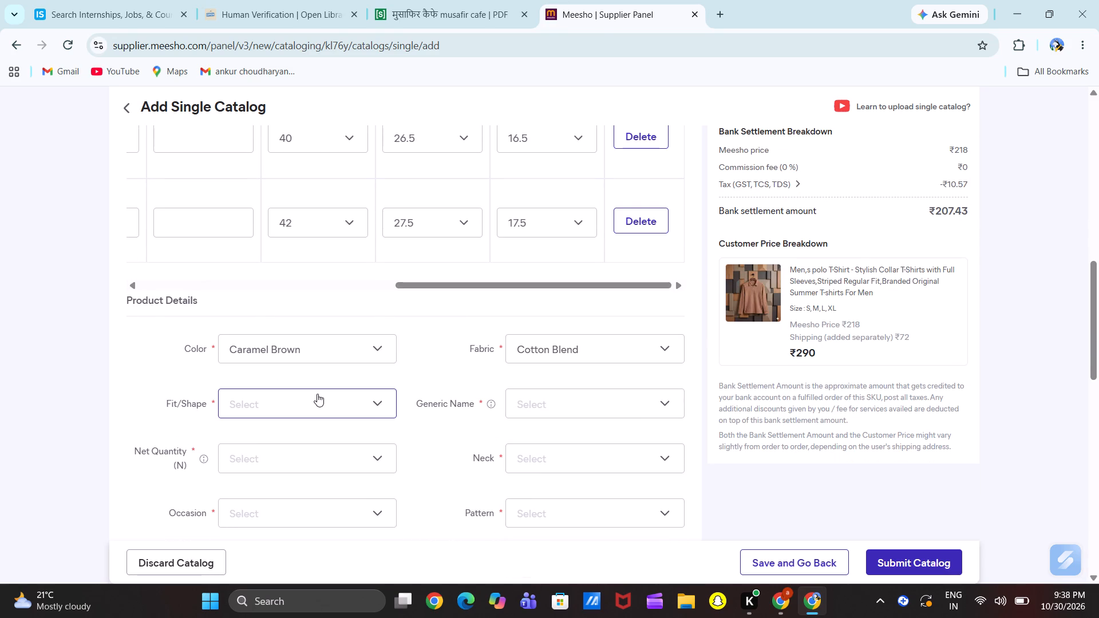
pyautogui.scroll(-1, 277, 529)
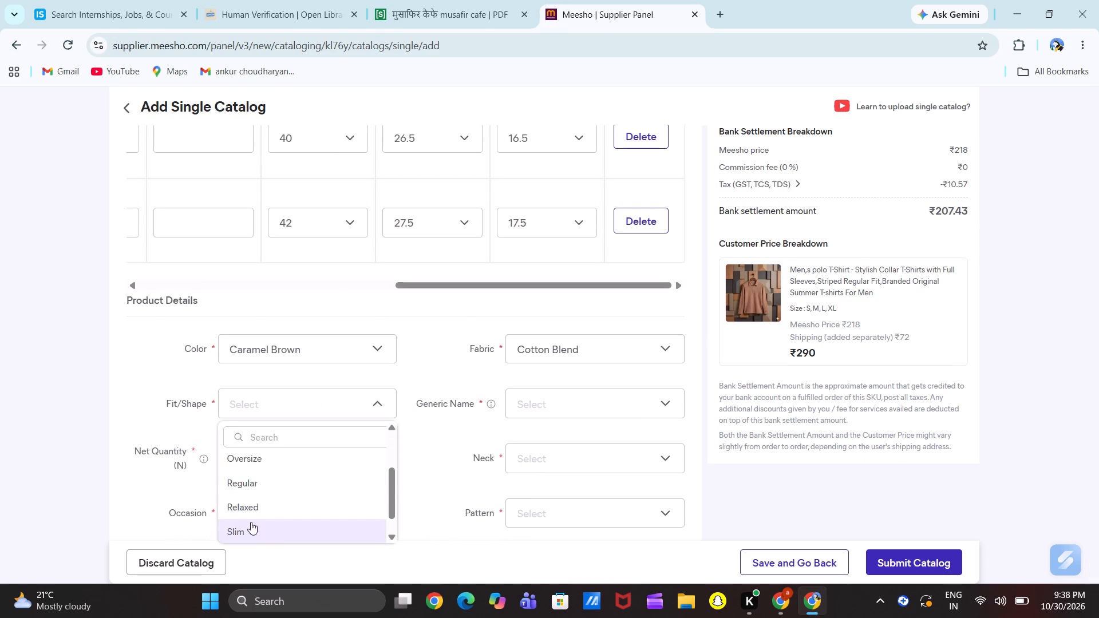
pyautogui.click(258, 486)
pyautogui.click(548, 401)
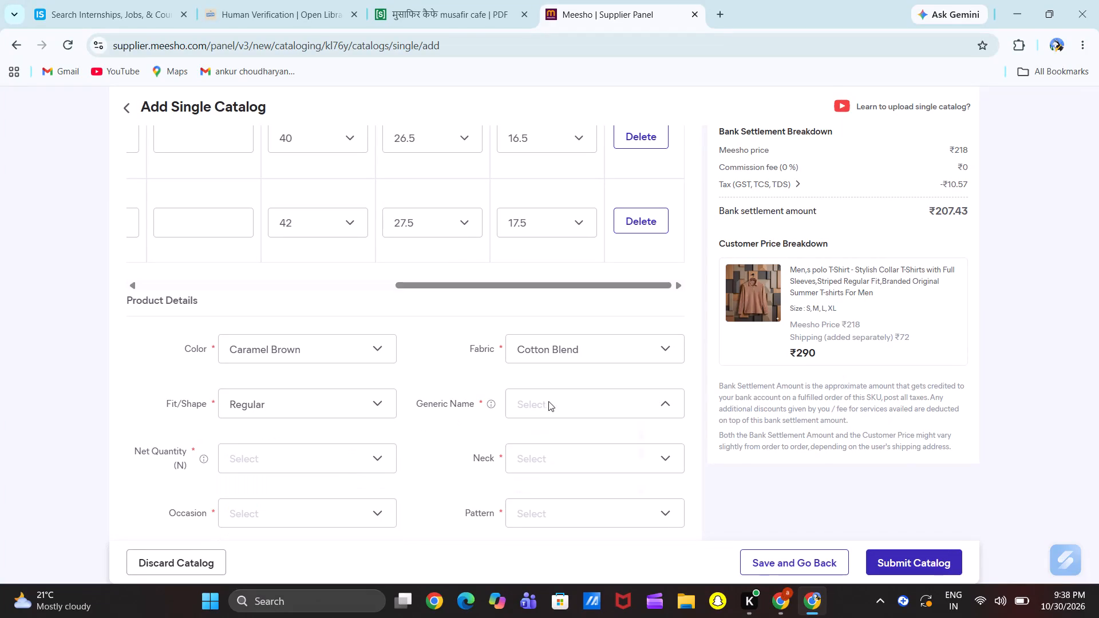
pyautogui.scroll(-1, 555, 490)
pyautogui.click(549, 509)
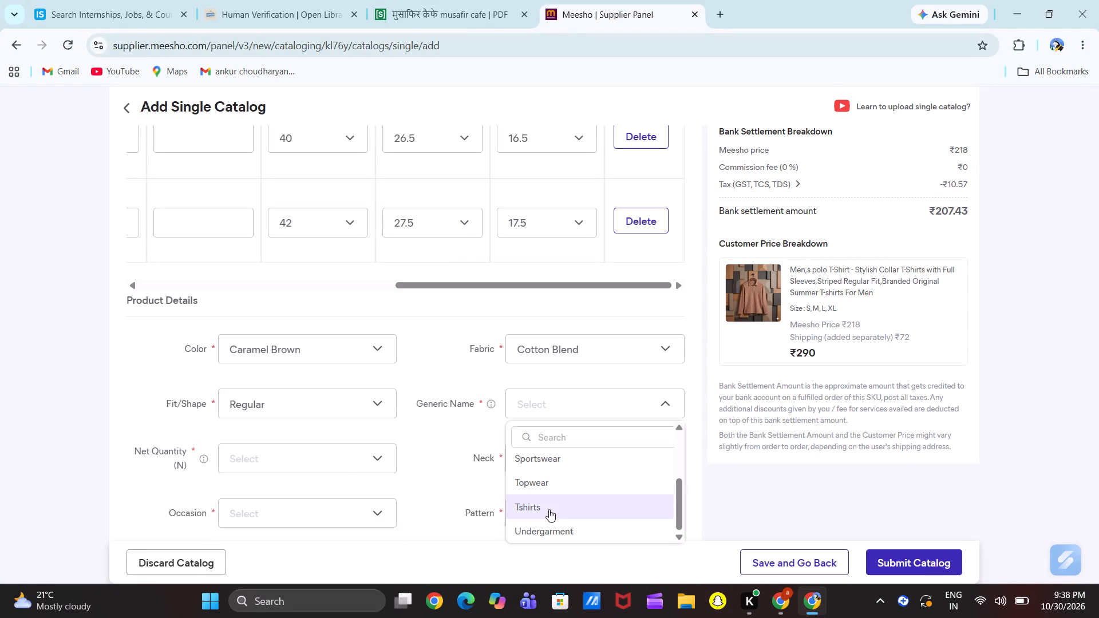
pyautogui.click(268, 452)
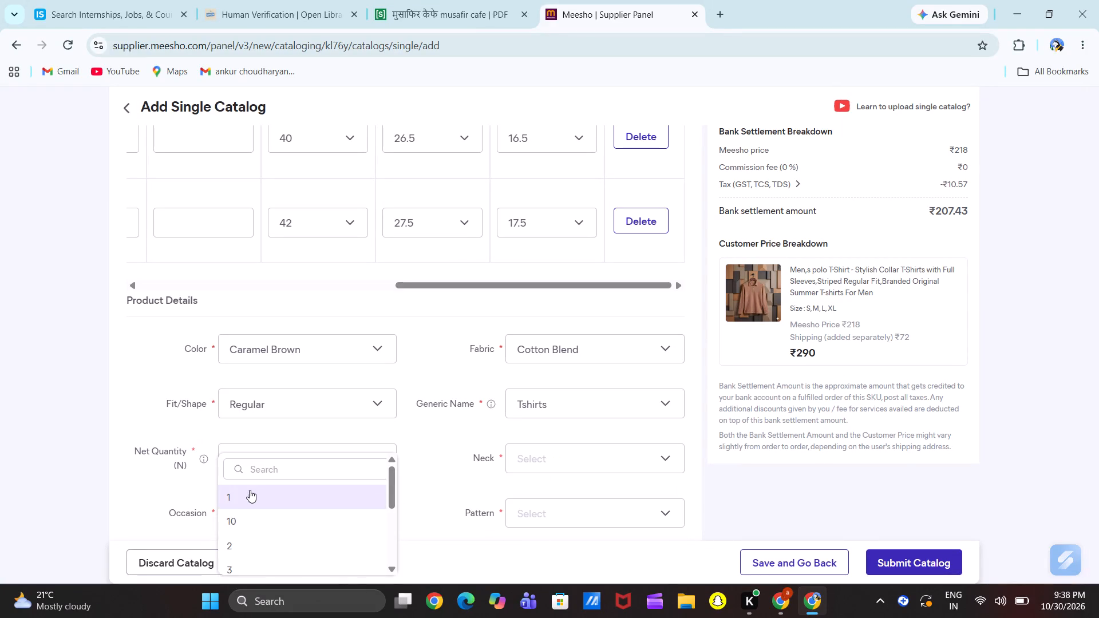
pyautogui.click(250, 490)
# Set Product 5's neck to Polo, occasion to Casual and pattern to Solid.
pyautogui.click(546, 458)
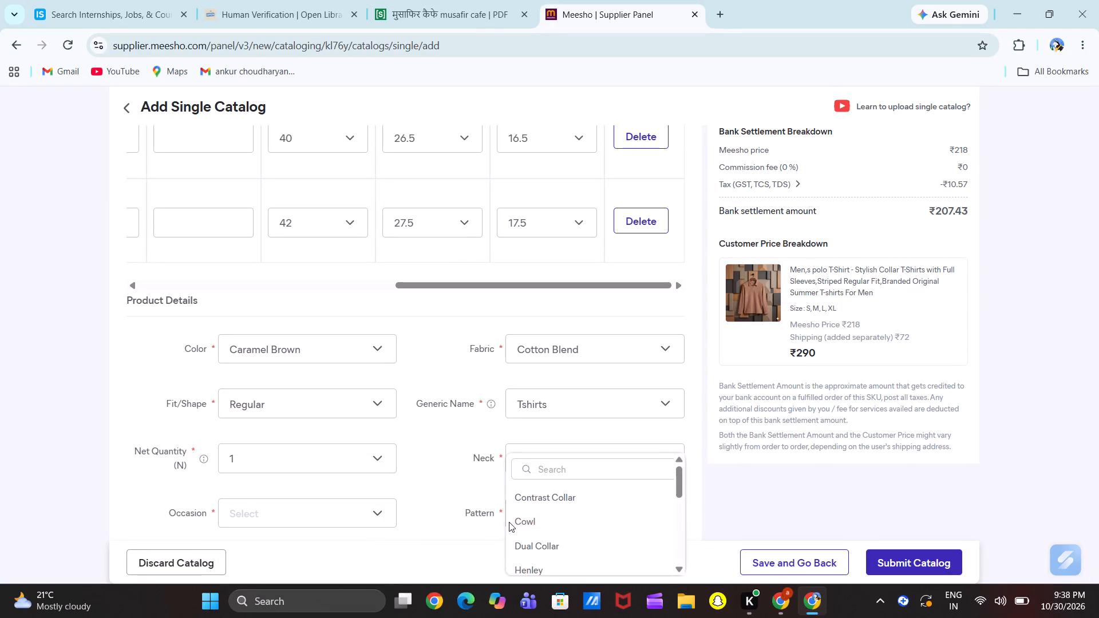
pyautogui.scroll(-2, 545, 542)
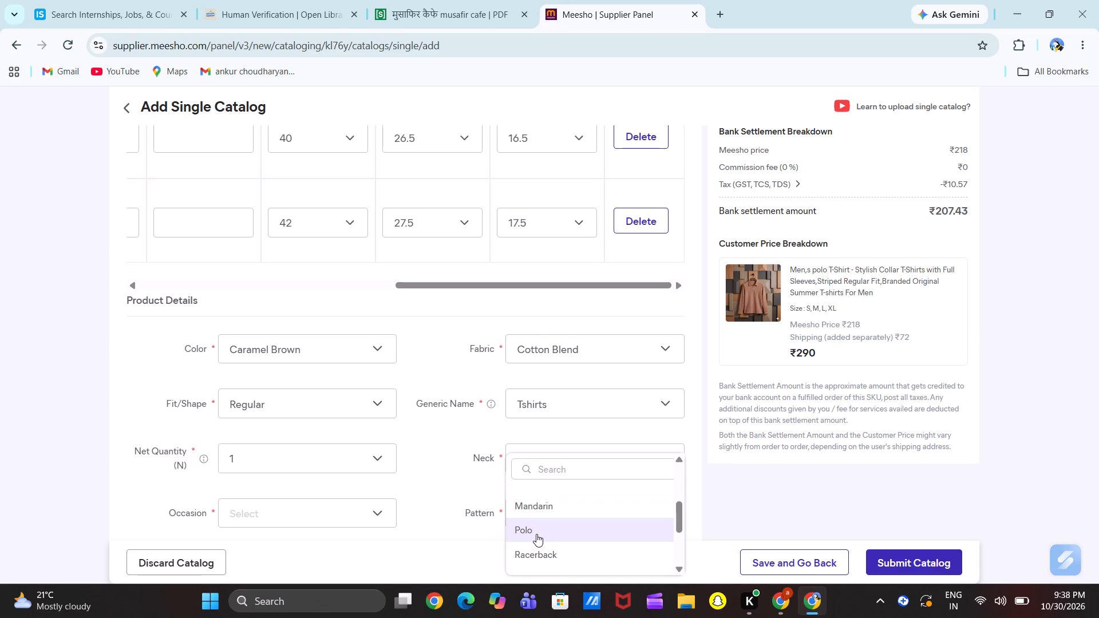
pyautogui.click(536, 534)
pyautogui.click(321, 499)
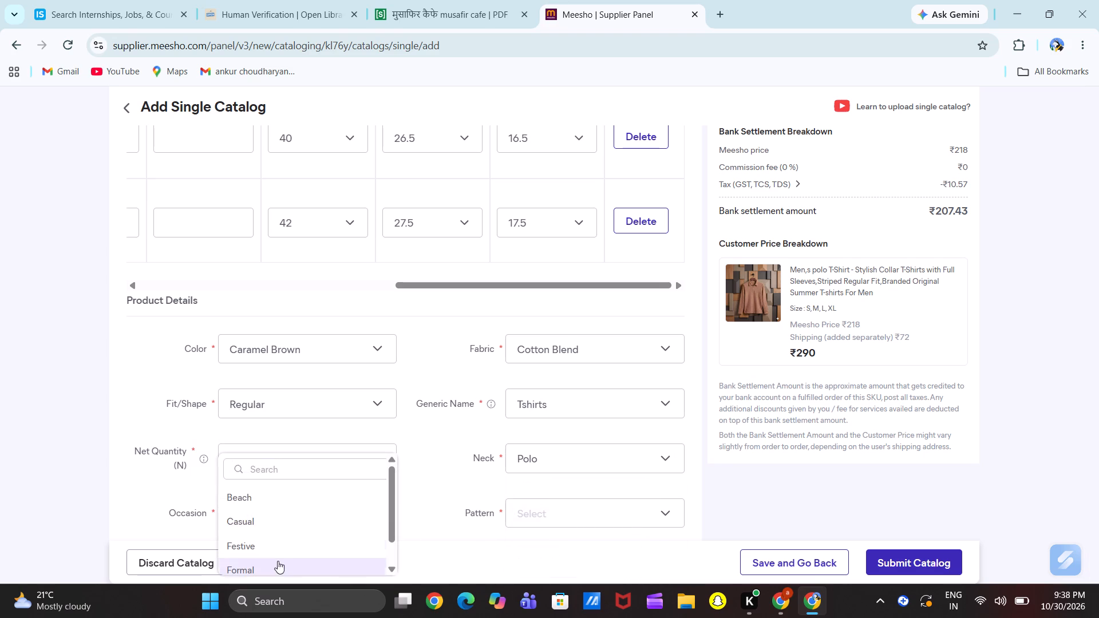
pyautogui.click(276, 512)
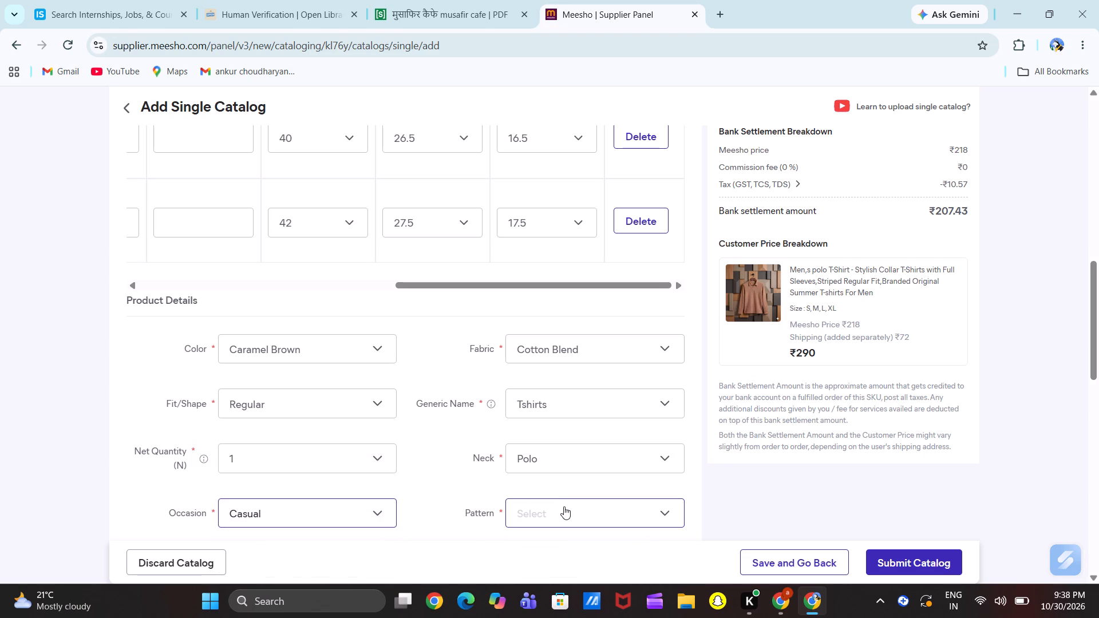
pyautogui.click(564, 506)
pyautogui.scroll(-2, 552, 556)
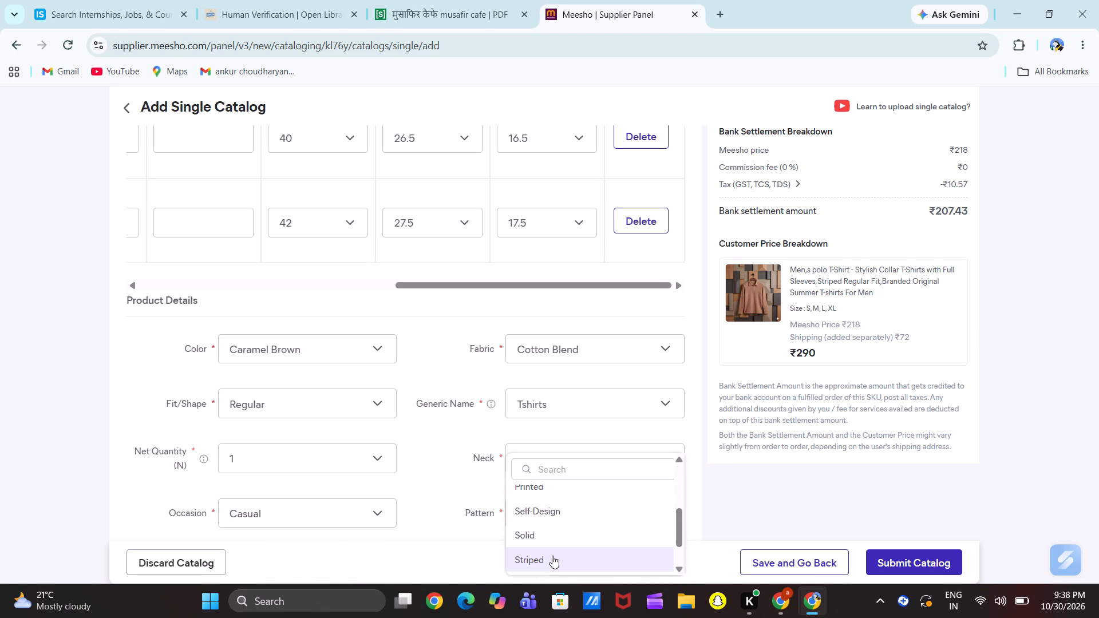
pyautogui.click(533, 533)
# Set Product 5's print or pattern type to Solid and its sleeve length to Long Sleeves.
pyautogui.scroll(-1, 306, 505)
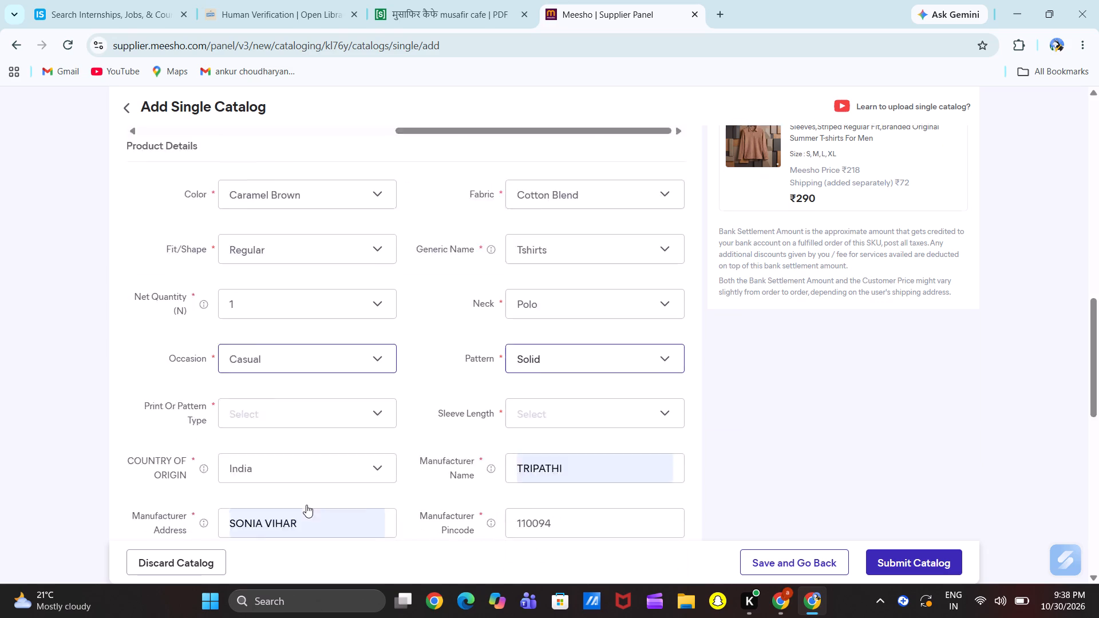
pyautogui.scroll(-1, 306, 505)
pyautogui.click(268, 379)
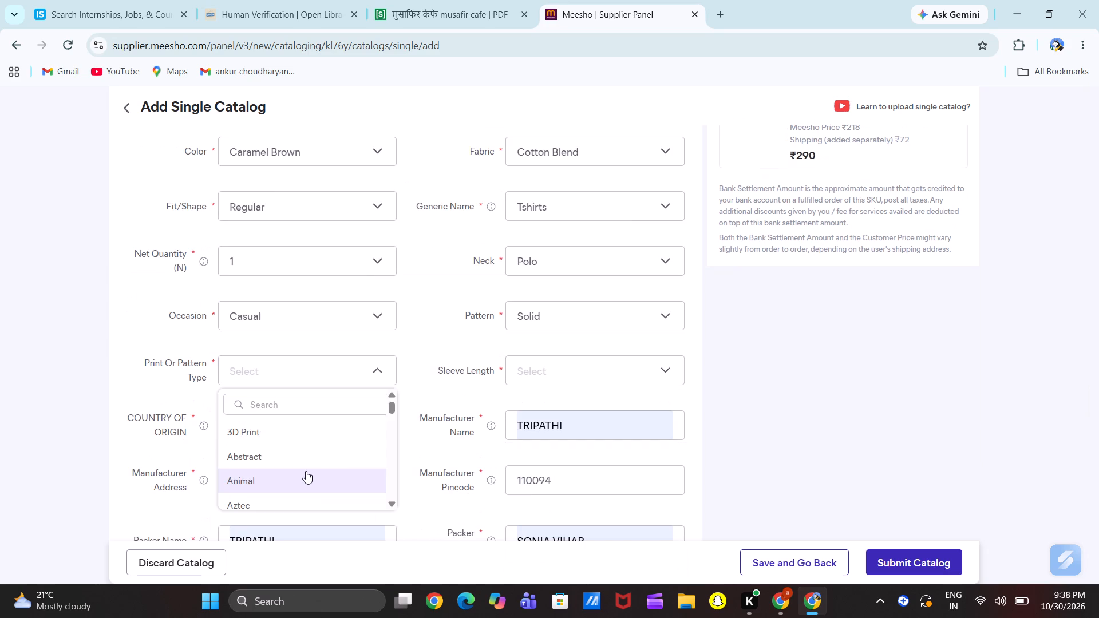
pyautogui.scroll(-3, 306, 471)
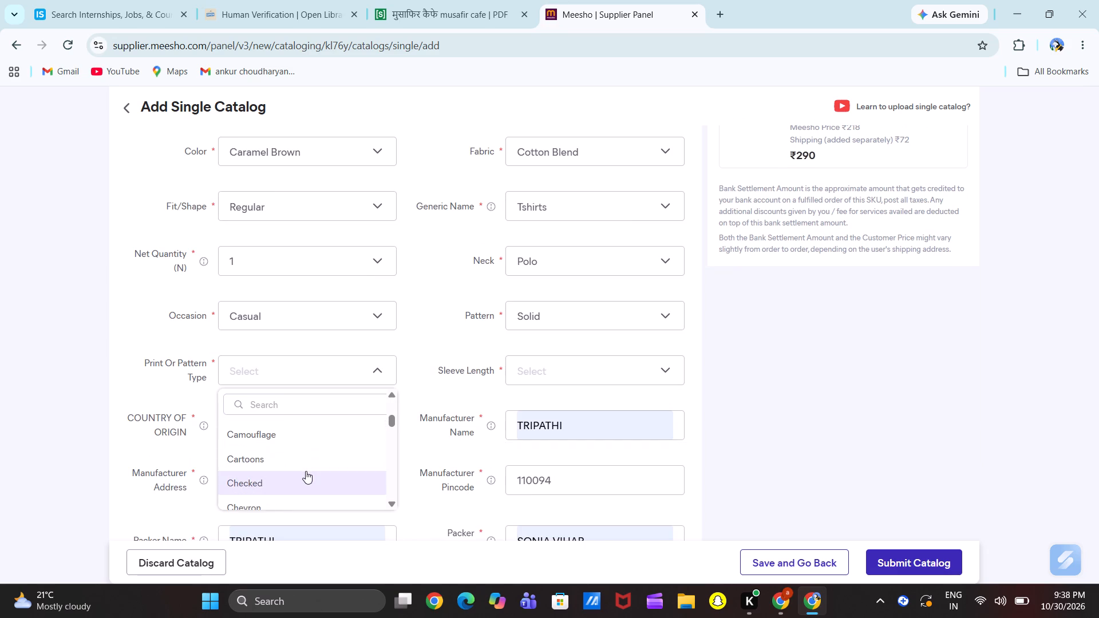
pyautogui.scroll(-1, 306, 471)
pyautogui.click(280, 406)
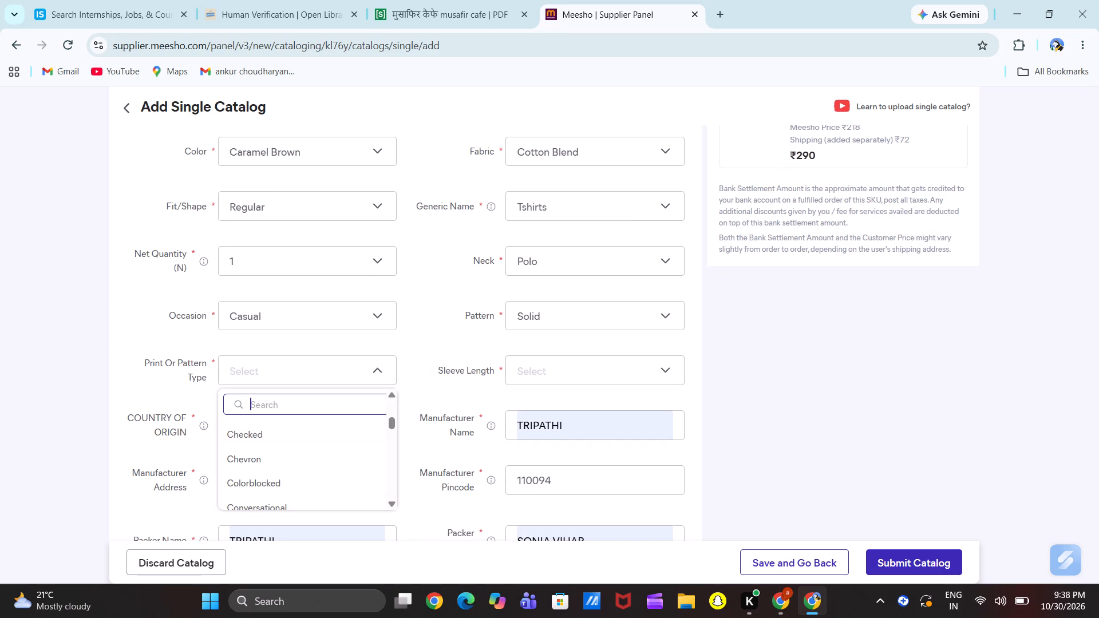
pyautogui.write('SO')
pyautogui.click(284, 429)
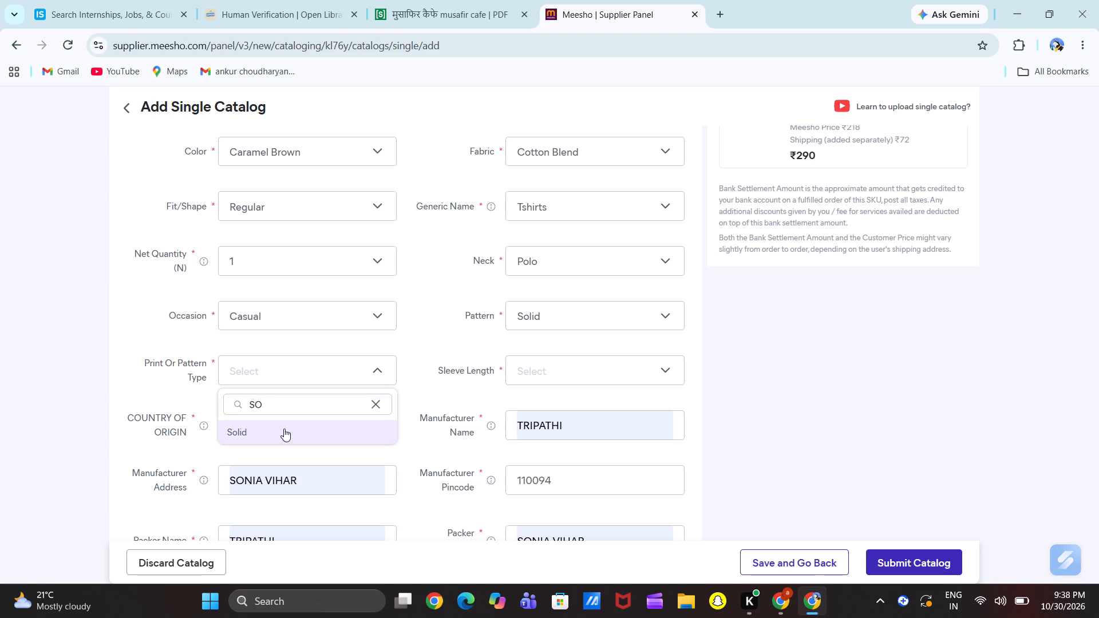
pyautogui.click(555, 360)
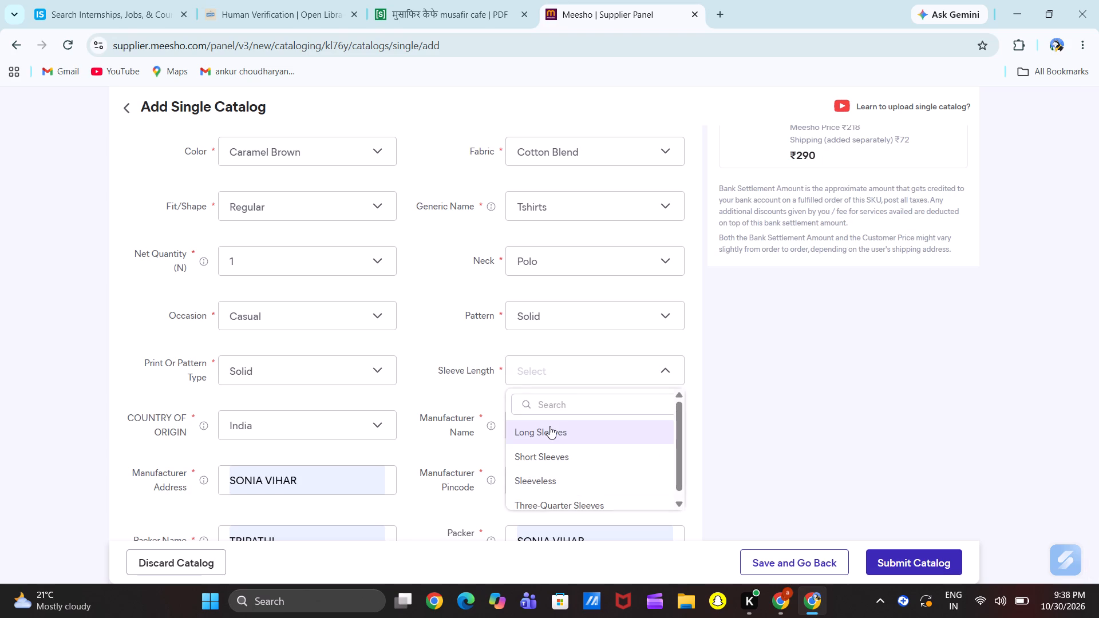
pyautogui.click(549, 426)
# Set Product 5's other attributes: length Regular, style Korean and number of pockets No Pocket.
pyautogui.scroll(-5, 472, 459)
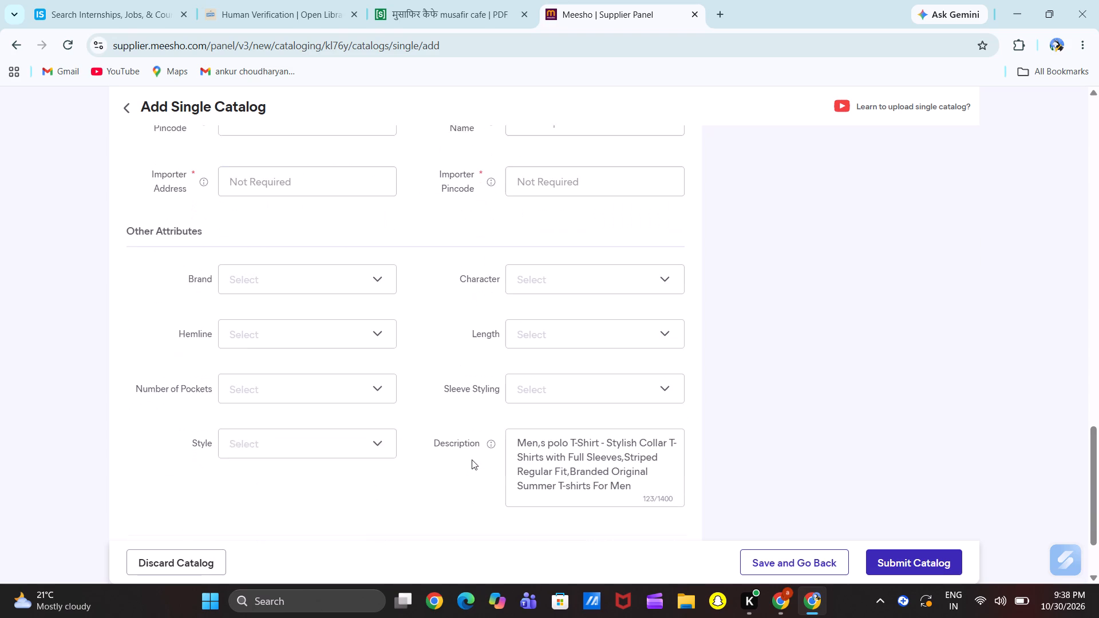
pyautogui.click(564, 333)
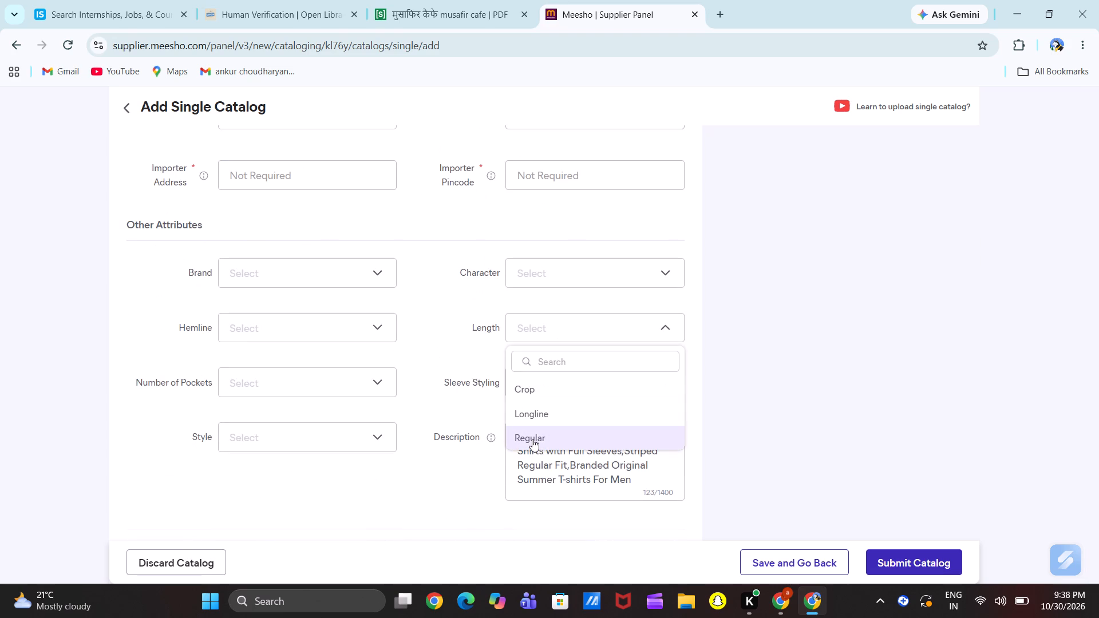
pyautogui.click(532, 439)
pyautogui.click(361, 435)
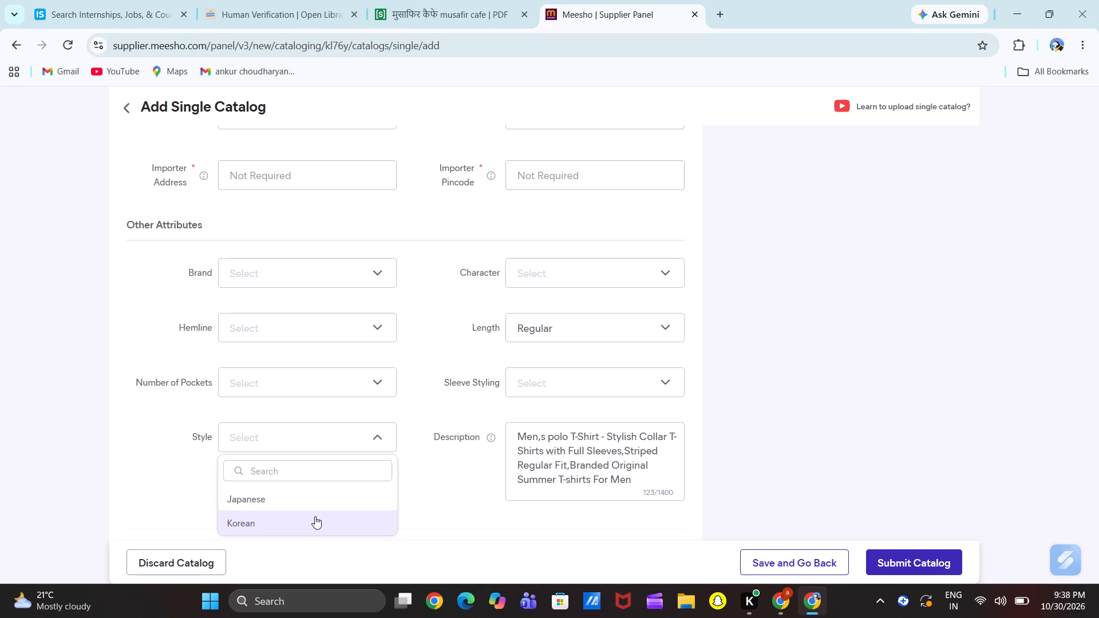
pyautogui.click(316, 517)
pyautogui.click(264, 389)
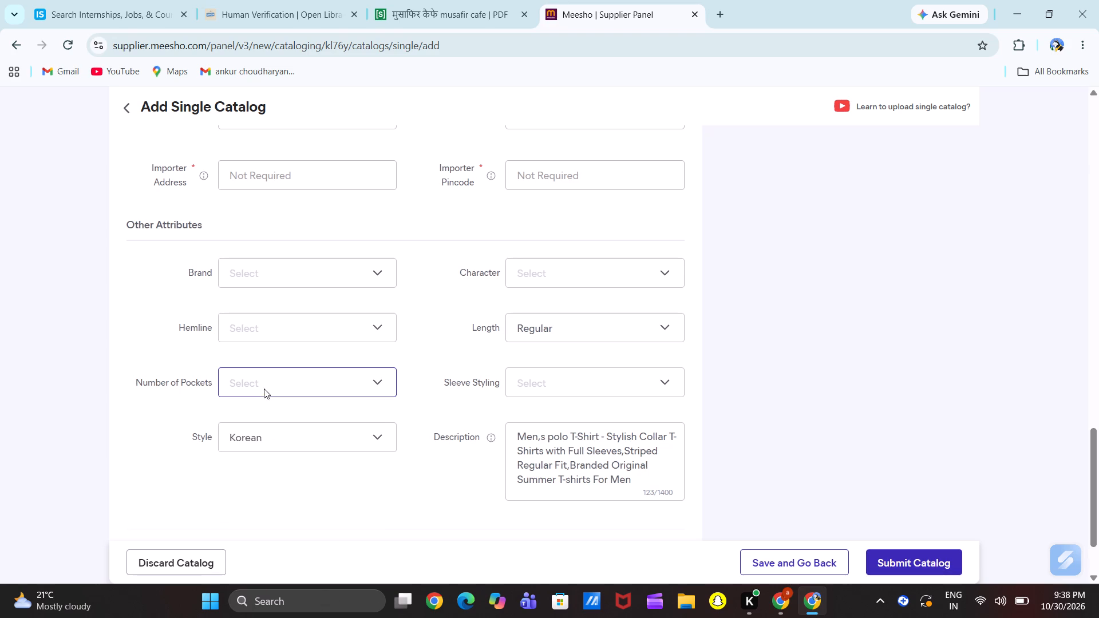
pyautogui.click(298, 492)
# Switch to the product details of Product 6, the teal T-shirt.
pyautogui.scroll(3, 453, 430)
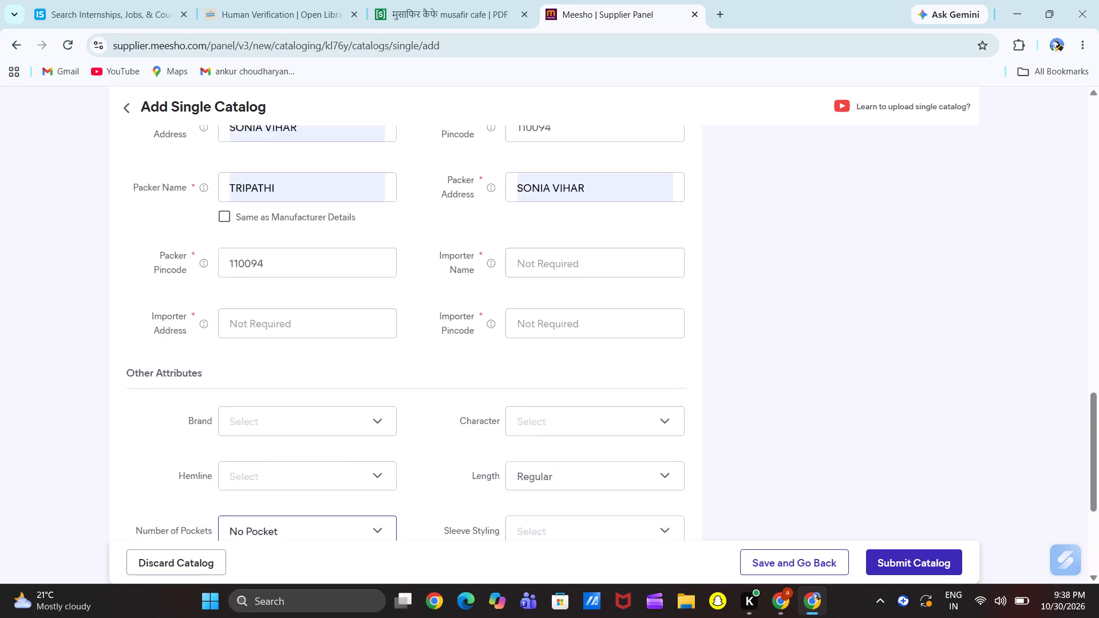
pyautogui.scroll(8, 453, 430)
pyautogui.scroll(-1, 448, 385)
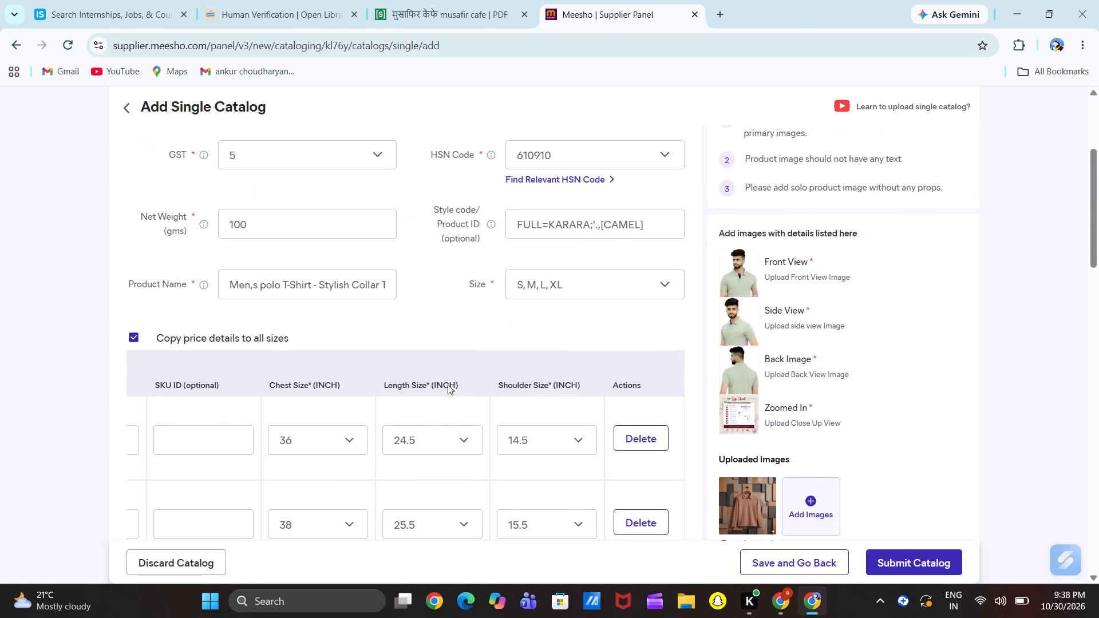
pyautogui.scroll(-1, 448, 385)
pyautogui.hscroll(3, 448, 385)
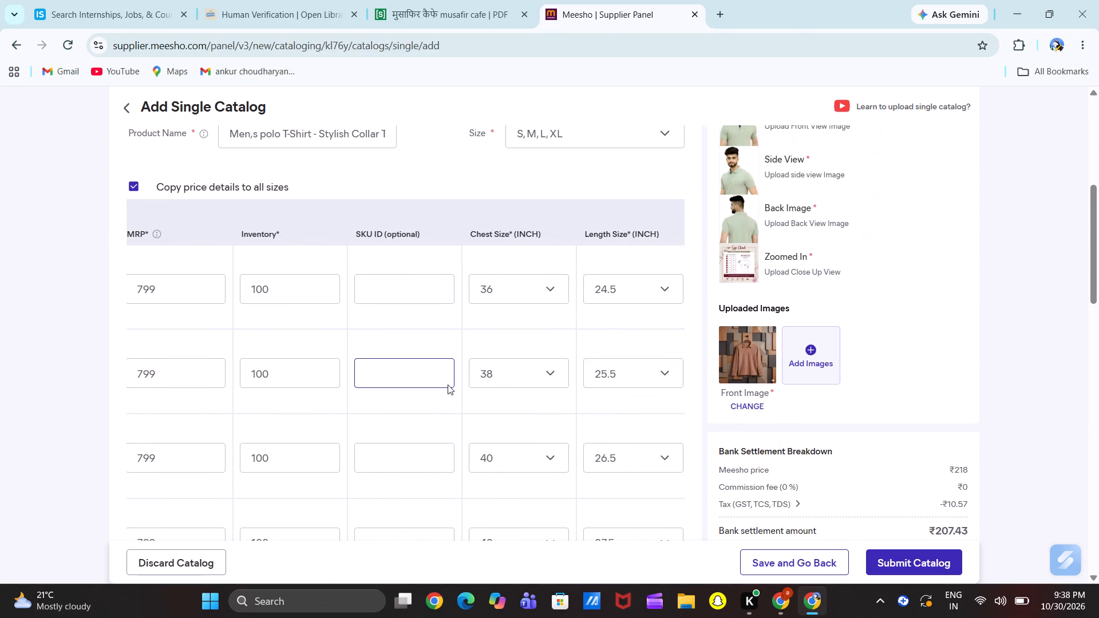
pyautogui.scroll(4, 448, 385)
pyautogui.click(730, 191)
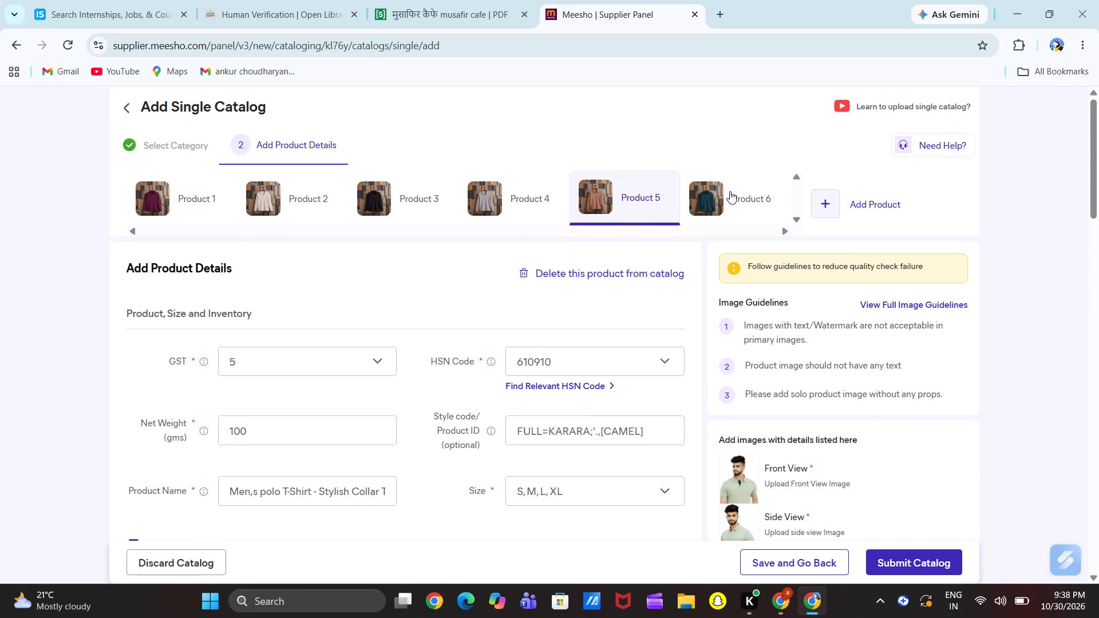
# Enter FULL=FRILL,'[TEAL] as Product 6's style code/product ID.
pyautogui.click(578, 426)
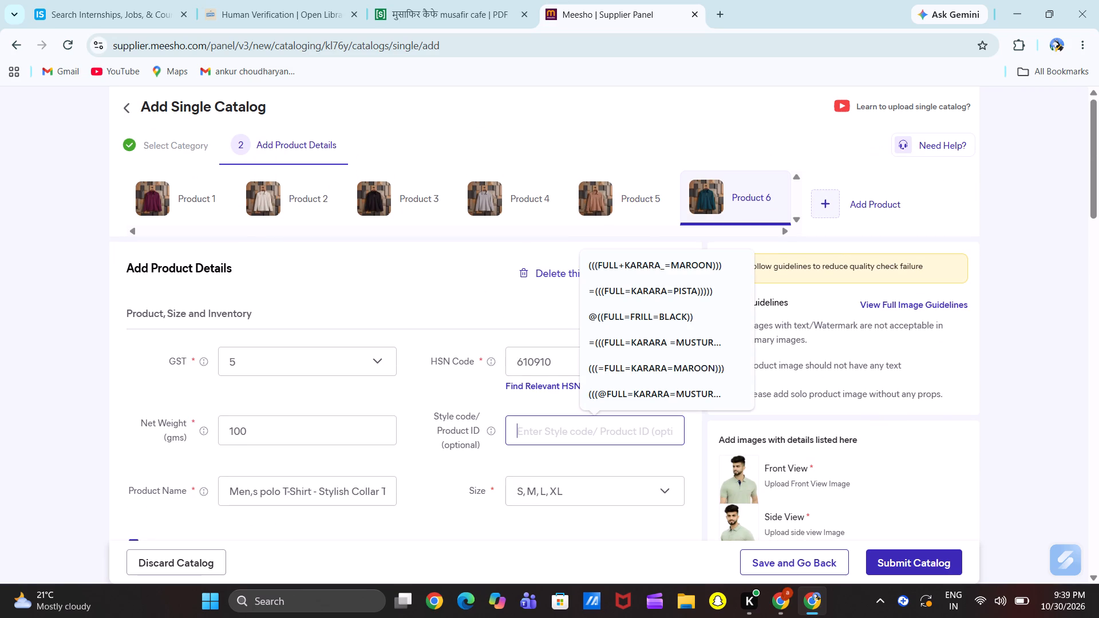
pyautogui.press('f')
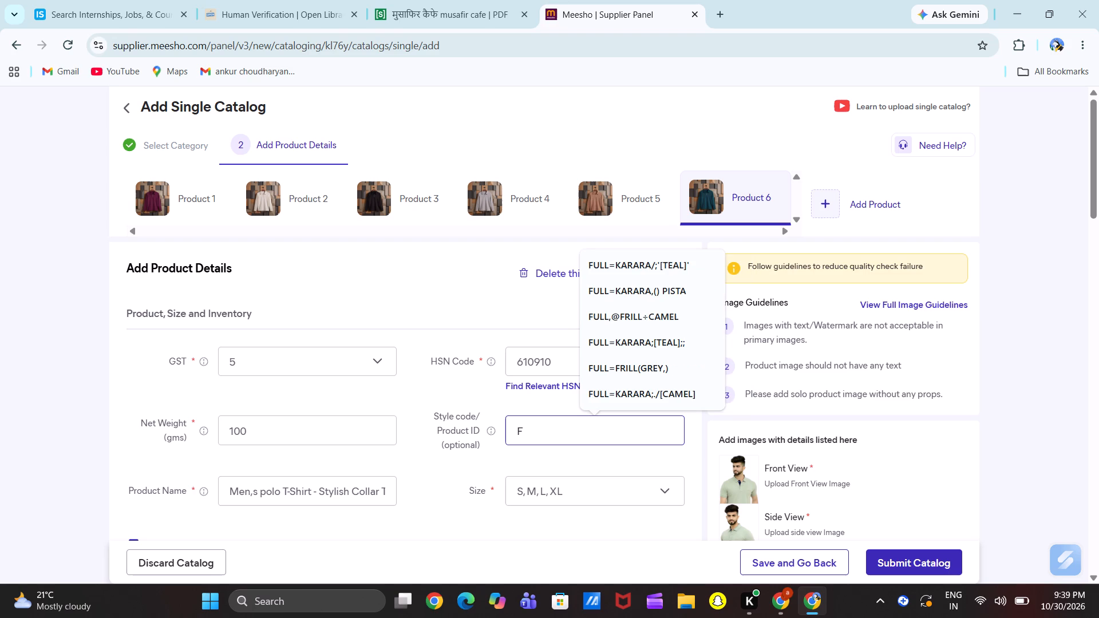
pyautogui.write('ULL')
pyautogui.press('=')
pyautogui.write('FRELL')
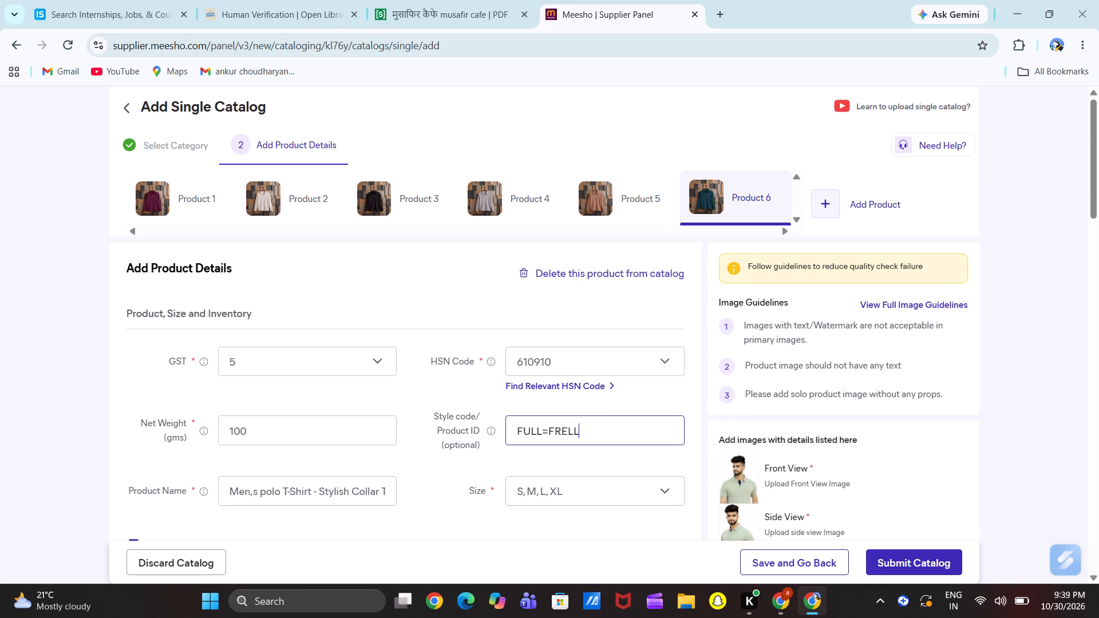
pyautogui.press('BackSpace')
pyautogui.press('BackSpace')
pyautogui.press('BackSpace')
pyautogui.press('BackSpace')
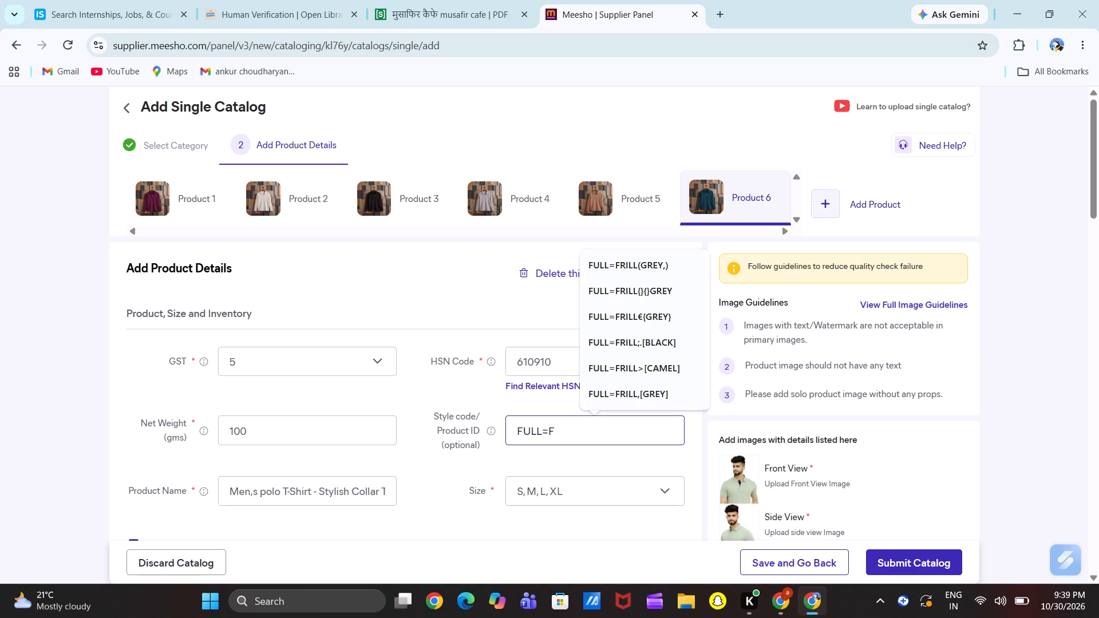
pyautogui.write('RILL')
pyautogui.press(',')
pyautogui.press("'")
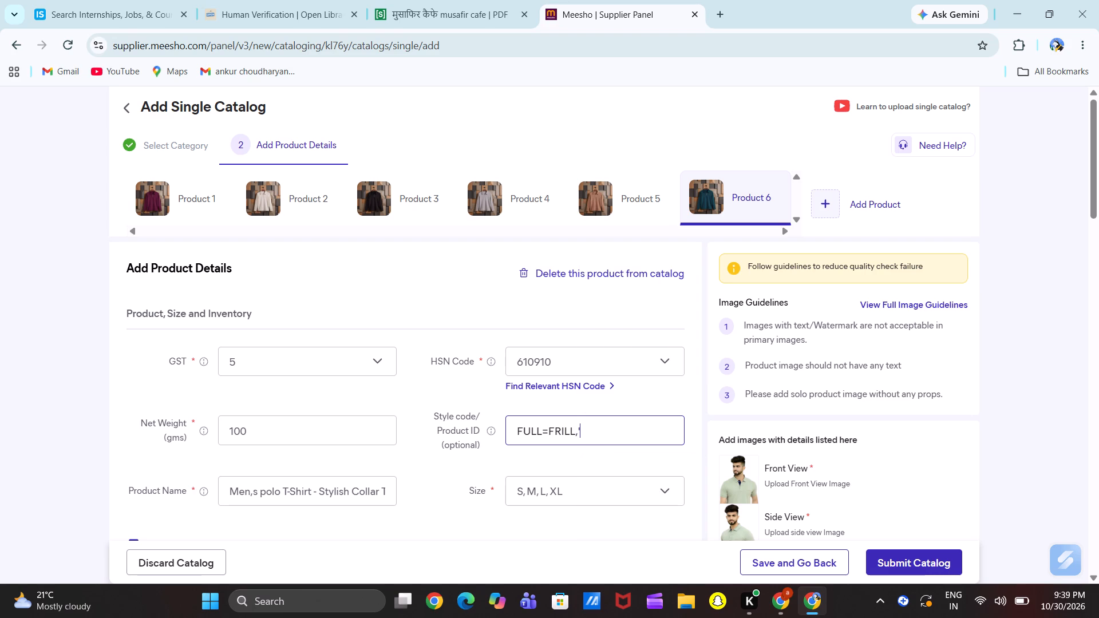
pyautogui.press('[')
pyautogui.write('TEAL')
pyautogui.press(']')
# Set Product 6's Meesho price to 218, wrong/defective returns price to 217 and MRP to 799 for all sizes.
pyautogui.scroll(-4, 418, 483)
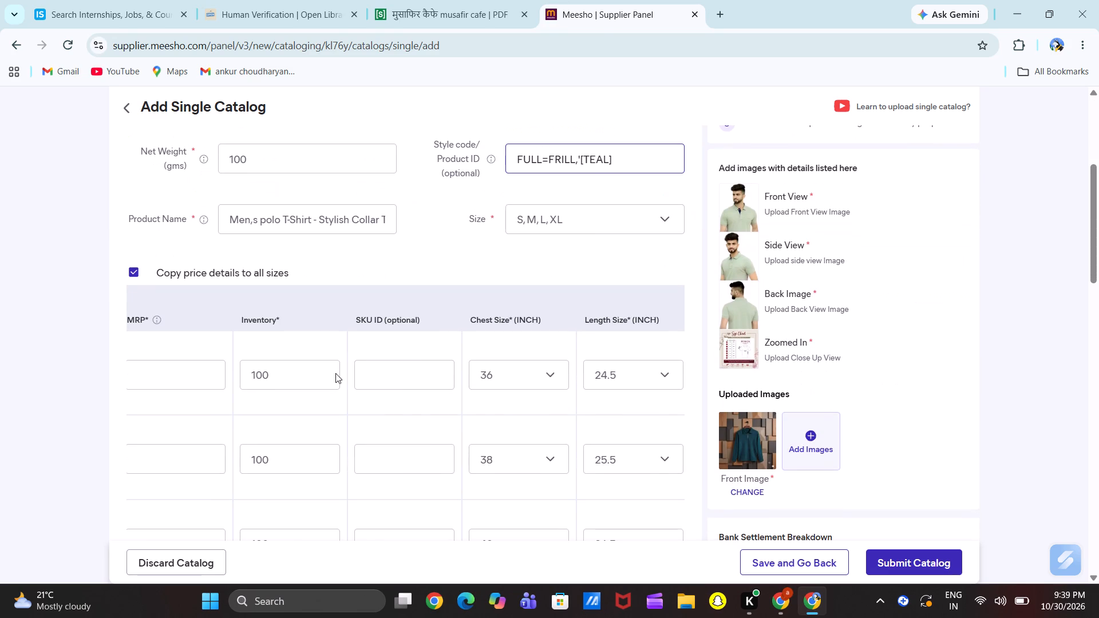
pyautogui.hscroll(5, 416, 416)
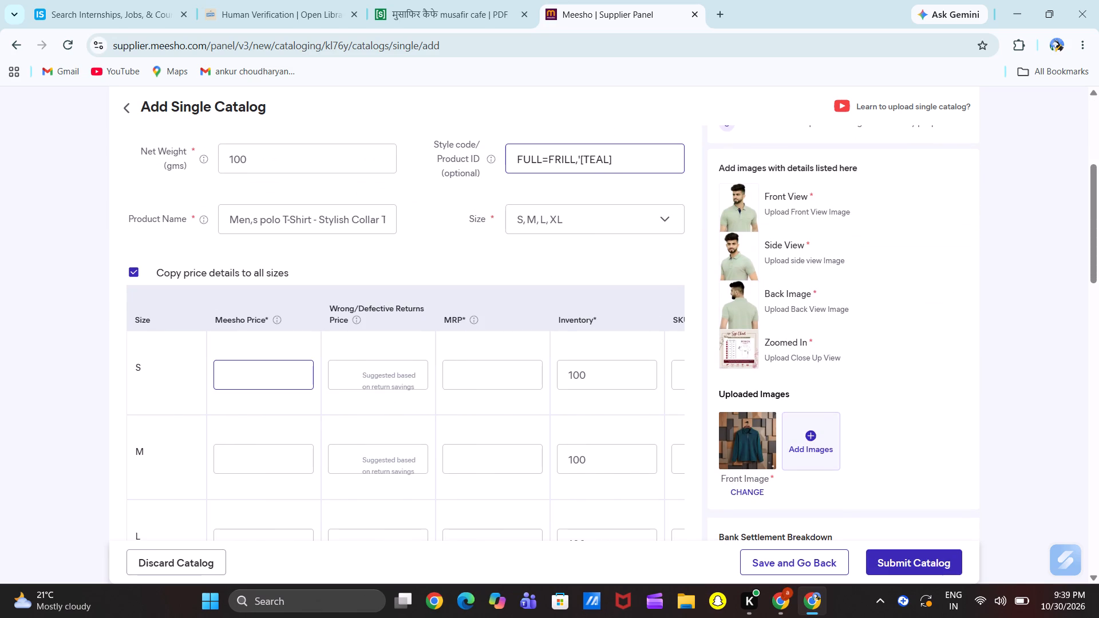
pyautogui.click(255, 379)
pyautogui.write('218')
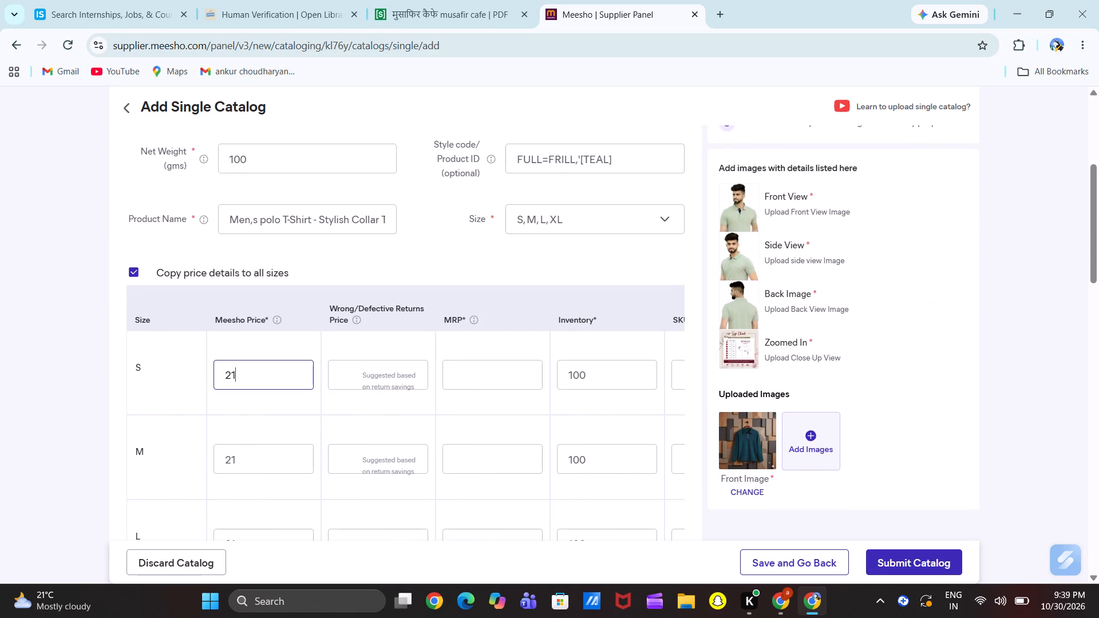
pyautogui.click(349, 374)
pyautogui.press('BackSpace')
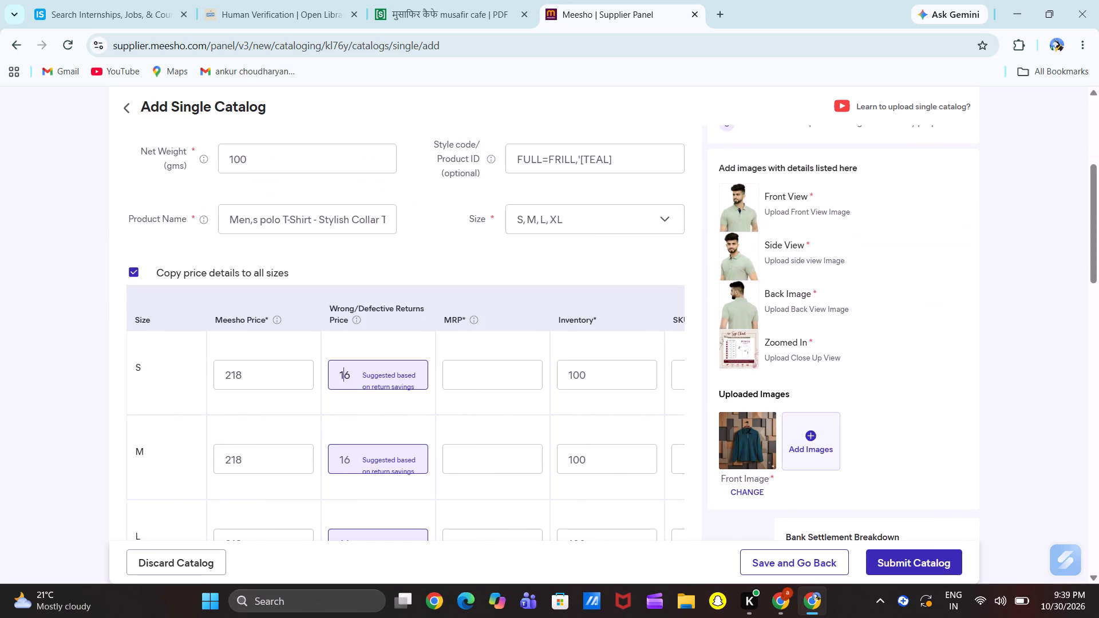
pyautogui.click(350, 374)
pyautogui.press('BackSpace')
pyautogui.press('BackSpace')
pyautogui.press('BackSpace')
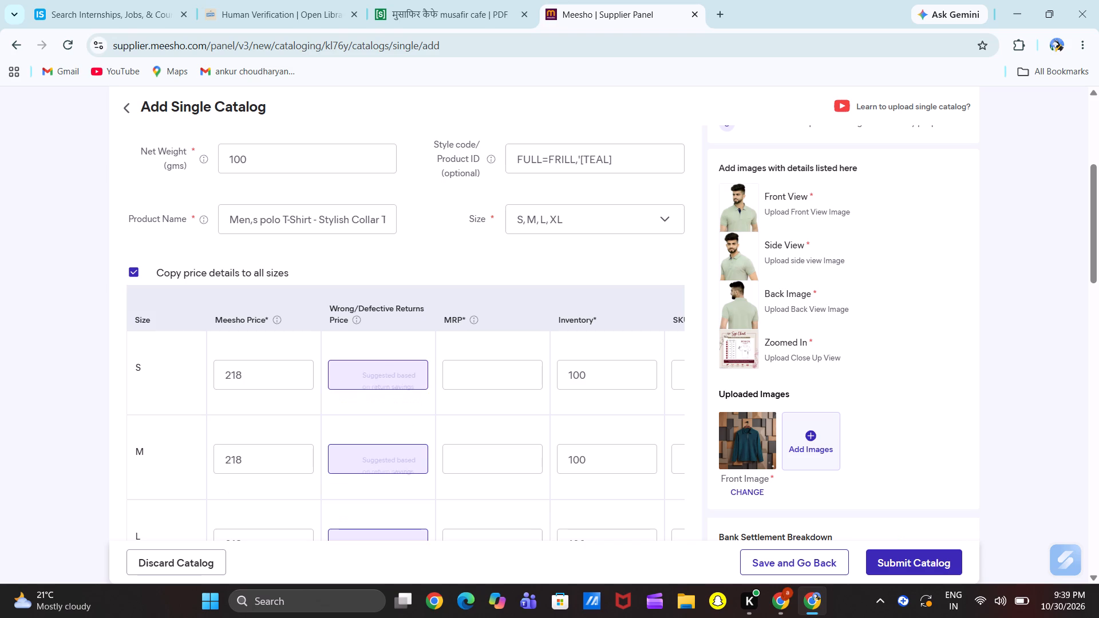
pyautogui.write('217')
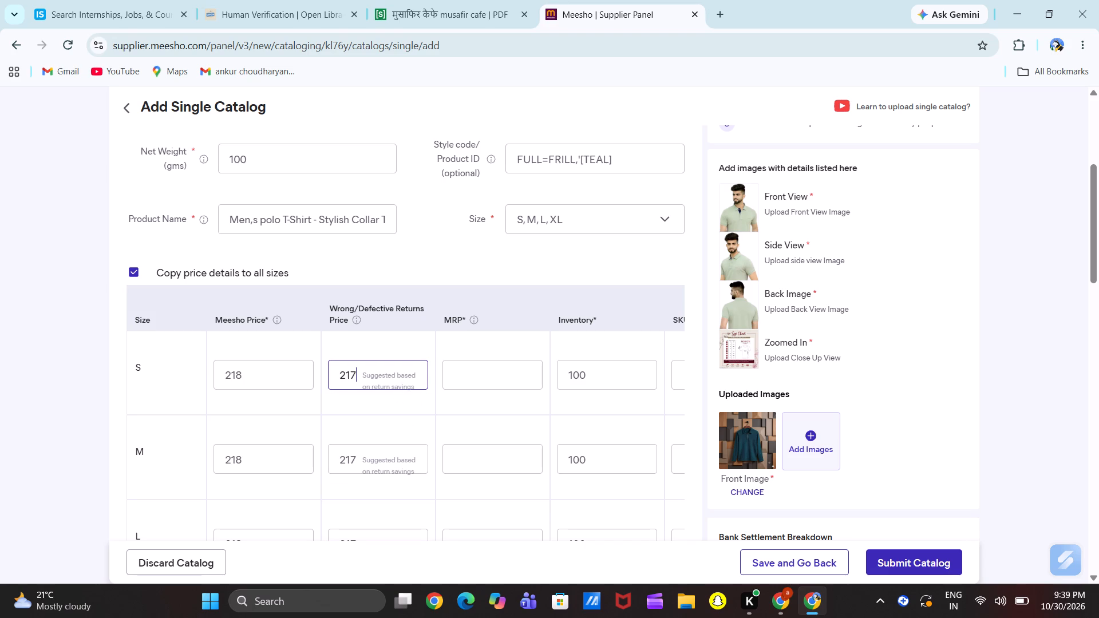
pyautogui.click(461, 374)
pyautogui.write('799')
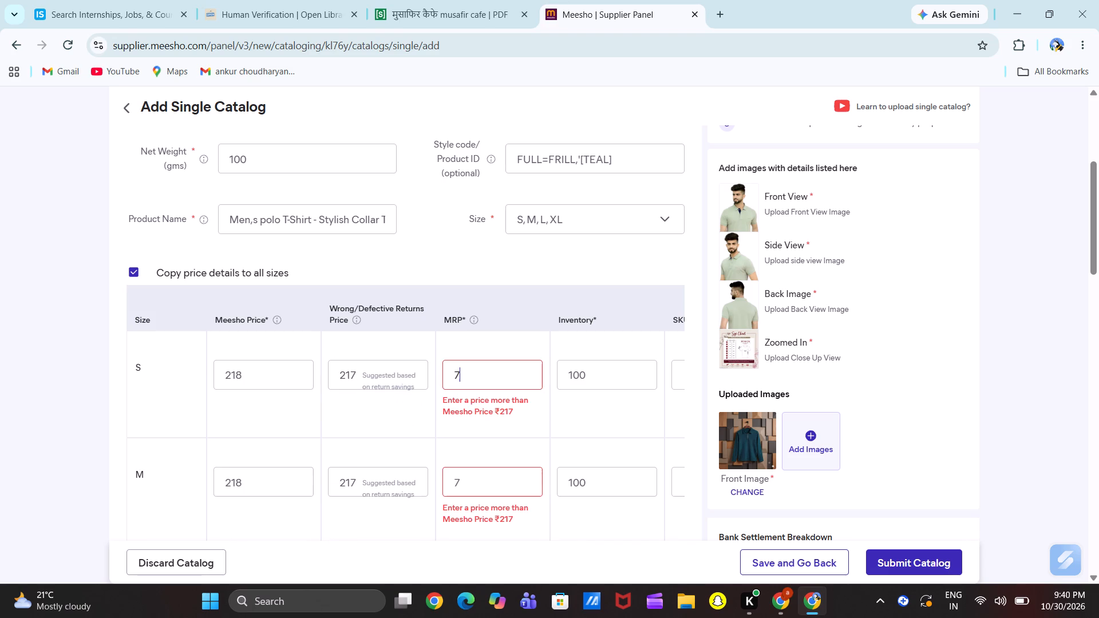
# Set Product 6's shoulder size to 14.5 inches for size S and 15.5 inches for size M.
pyautogui.hscroll(-5, 510, 401)
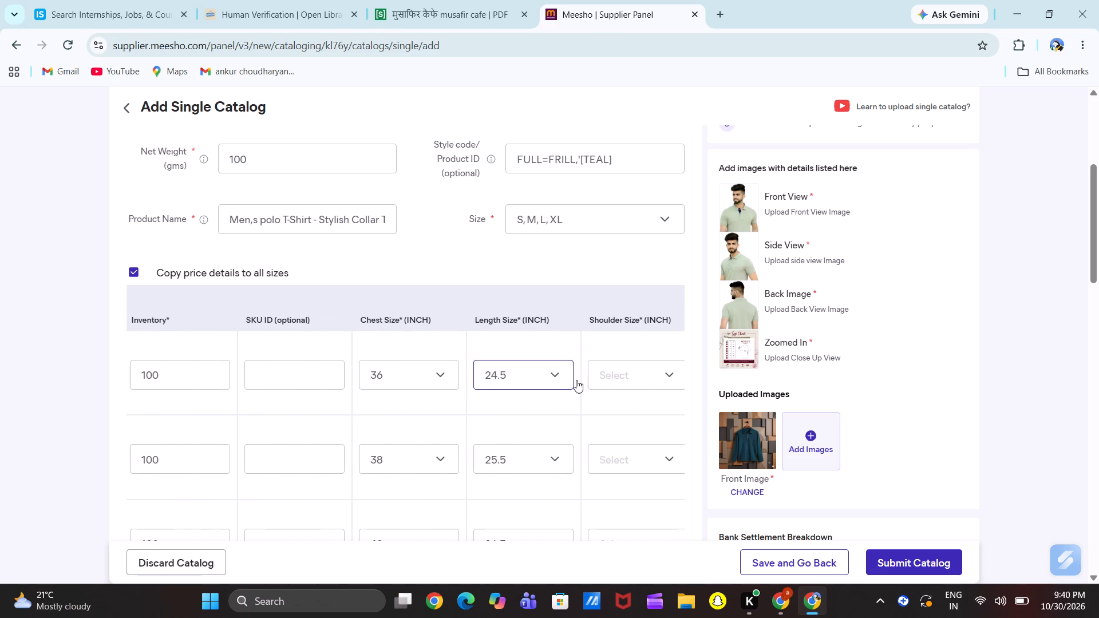
pyautogui.click(628, 371)
pyautogui.scroll(-1, 616, 448)
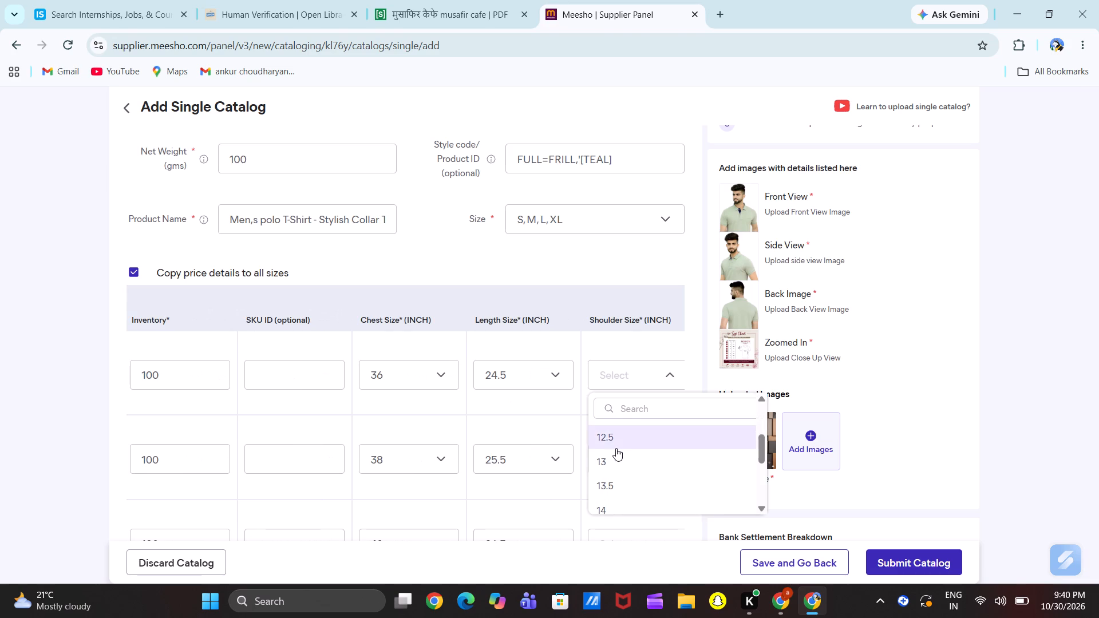
pyautogui.scroll(-2, 616, 448)
pyautogui.click(614, 461)
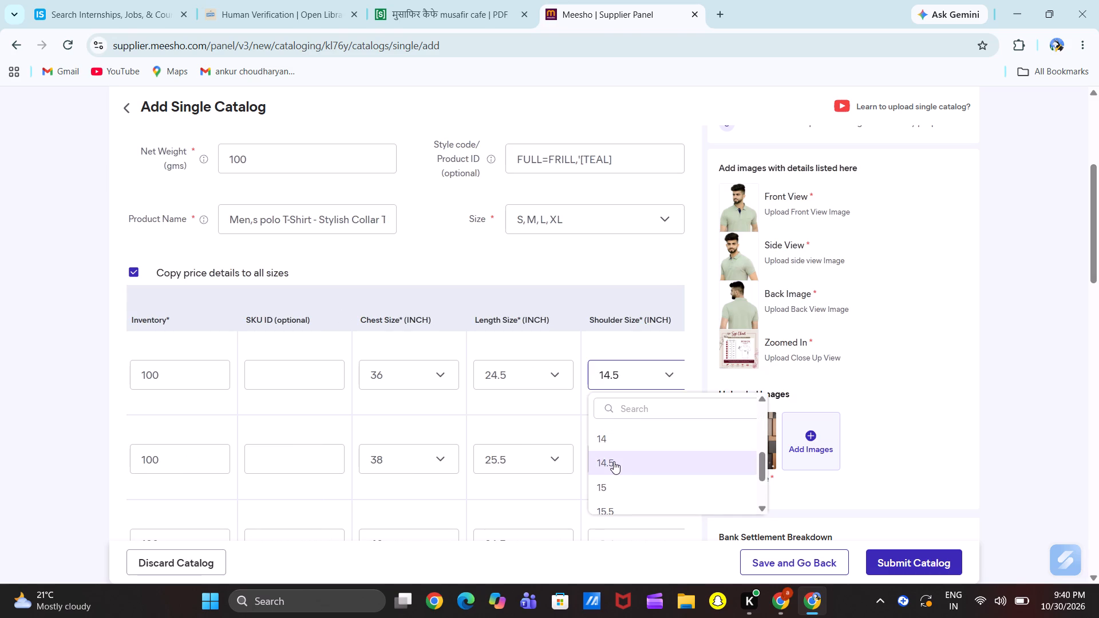
pyautogui.click(616, 461)
pyautogui.scroll(-1, 634, 520)
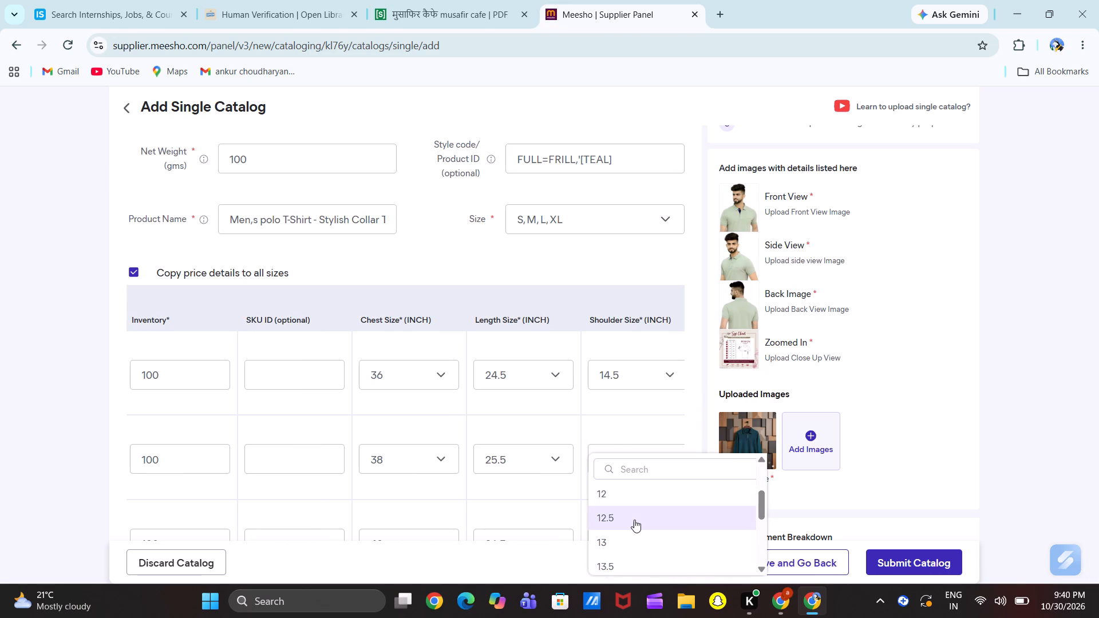
pyautogui.scroll(-2, 634, 520)
pyautogui.click(634, 520)
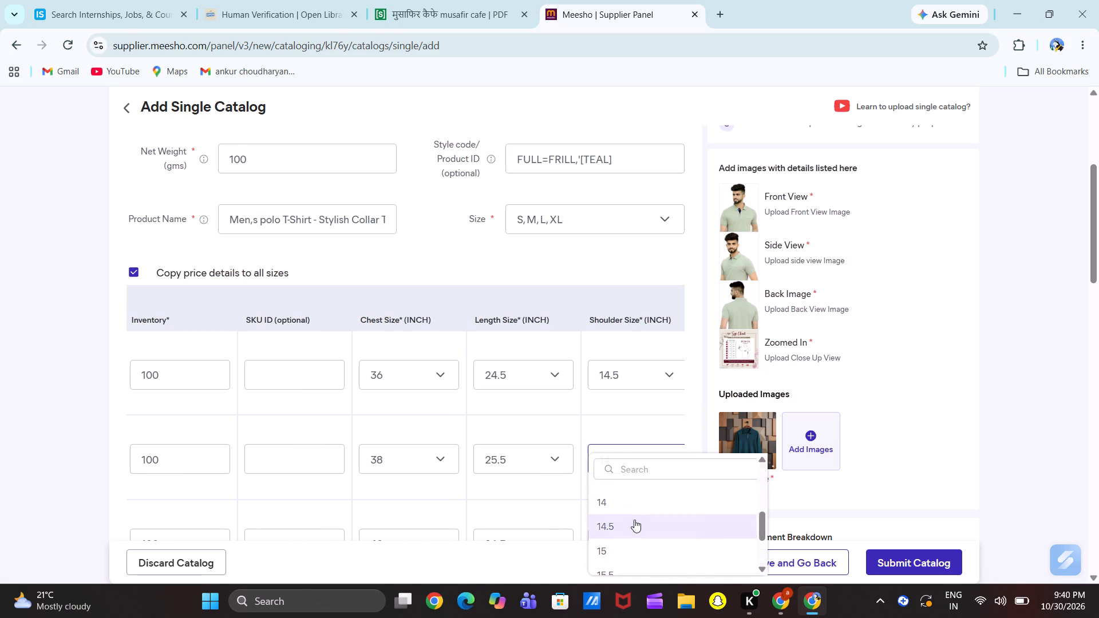
pyautogui.click(634, 469)
pyautogui.scroll(-1, 632, 534)
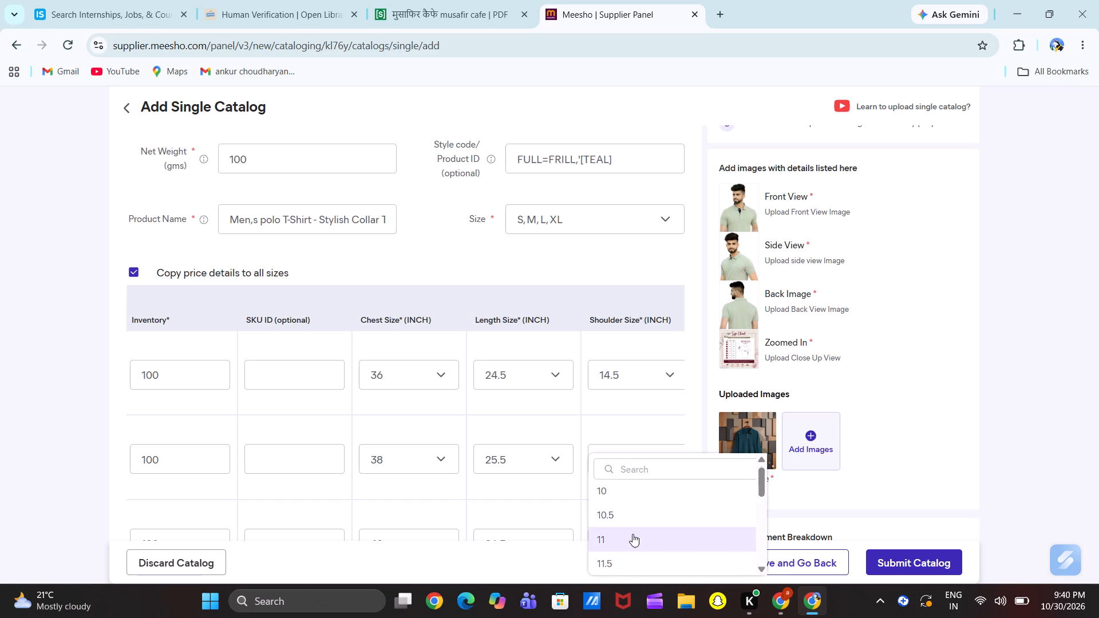
pyautogui.scroll(-1, 632, 534)
pyautogui.click(623, 546)
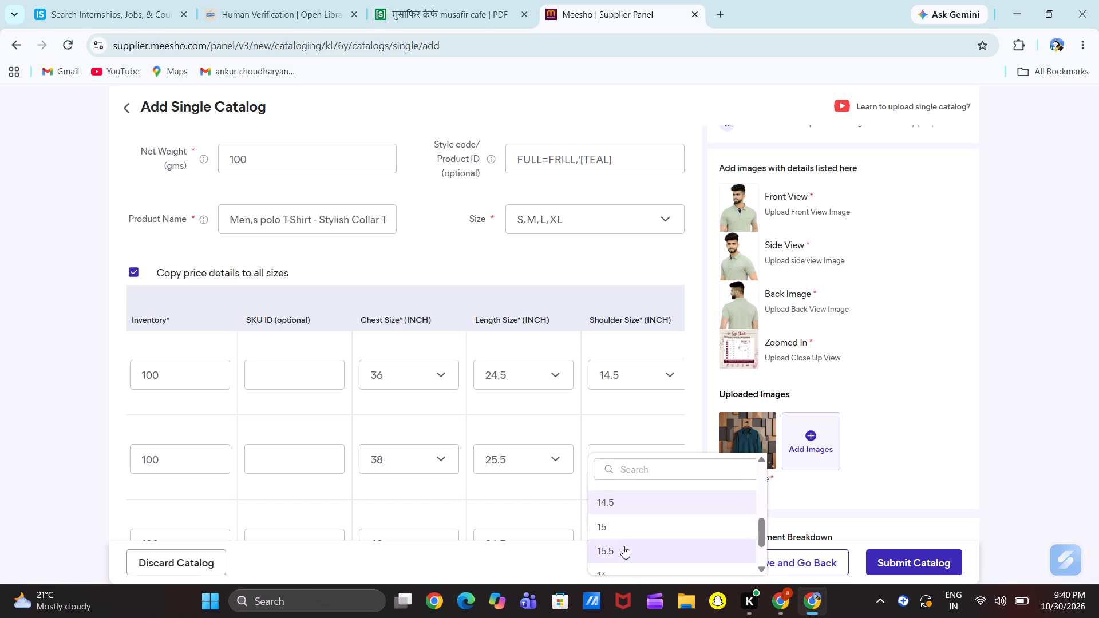
# Set Product 6's shoulder size to 16.5 inches for size L and 17.5 inches for size XL.
pyautogui.scroll(-2, 566, 504)
pyautogui.click(607, 431)
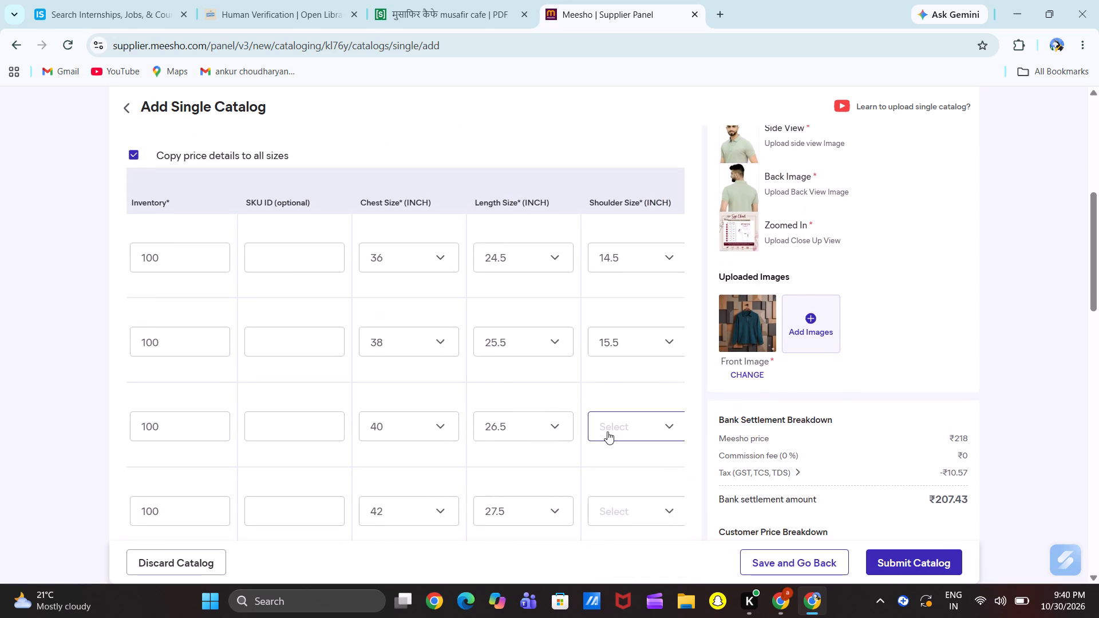
pyautogui.scroll(-2, 611, 528)
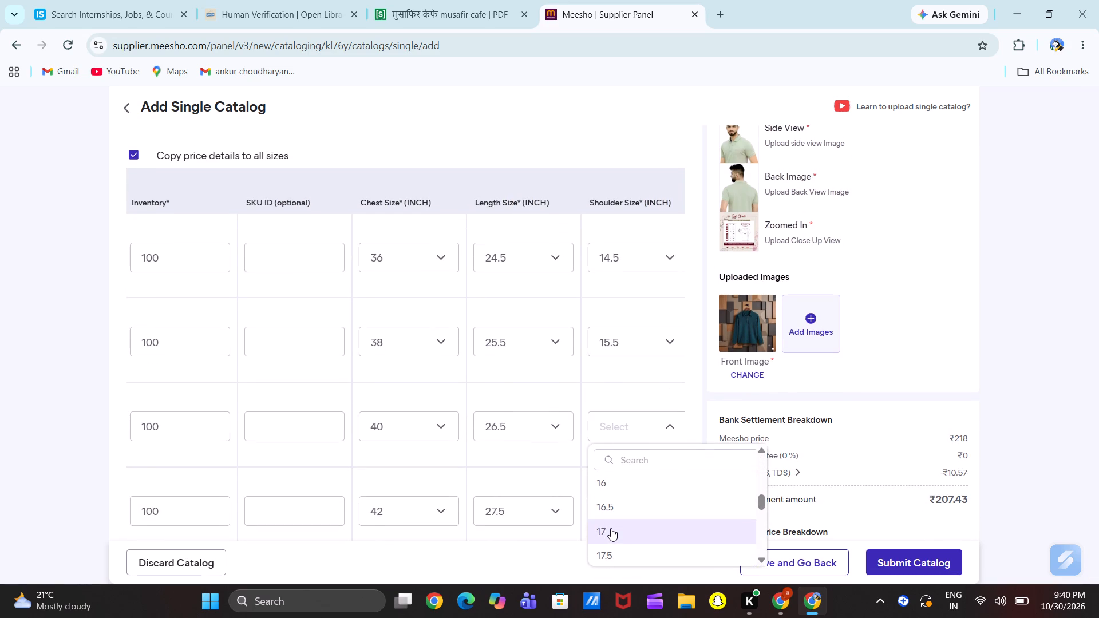
pyautogui.scroll(-1, 611, 528)
pyautogui.click(599, 509)
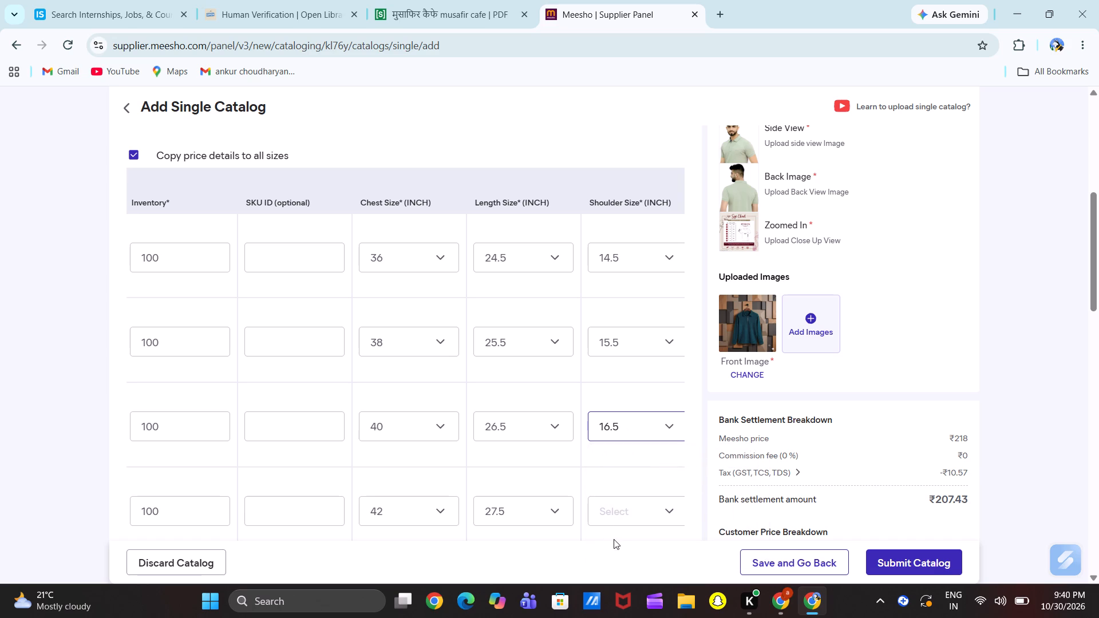
pyautogui.click(614, 508)
pyautogui.scroll(-2, 633, 564)
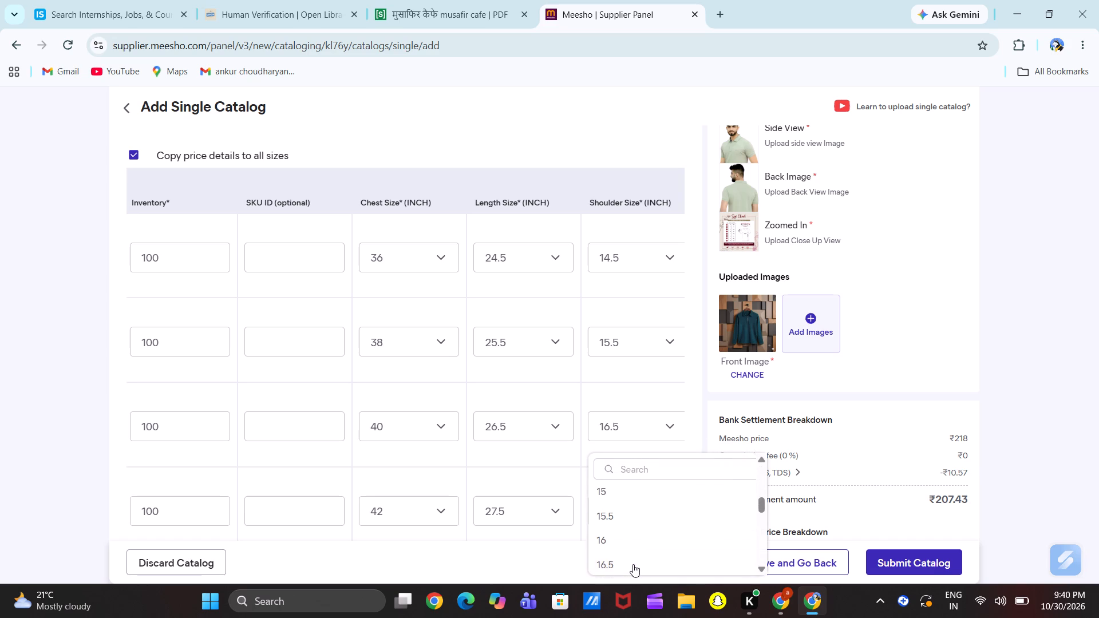
pyautogui.scroll(-1, 633, 564)
pyautogui.click(633, 564)
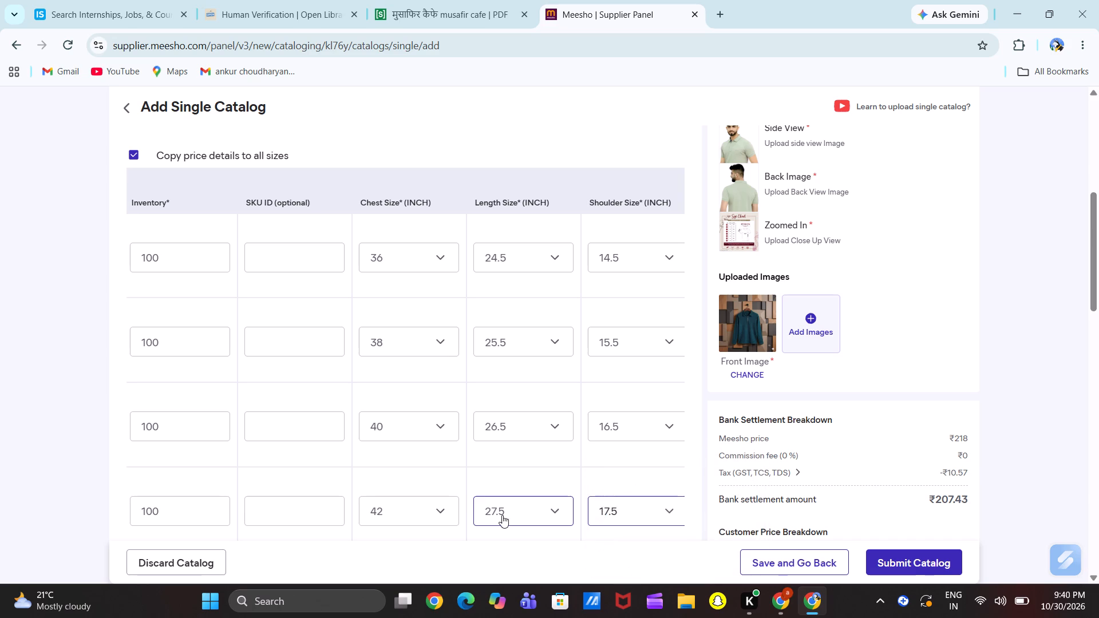
# Set Product 6's color to Teal and its fabric to Cotton Blend in the product details.
pyautogui.scroll(-3, 502, 515)
pyautogui.scroll(2, 264, 375)
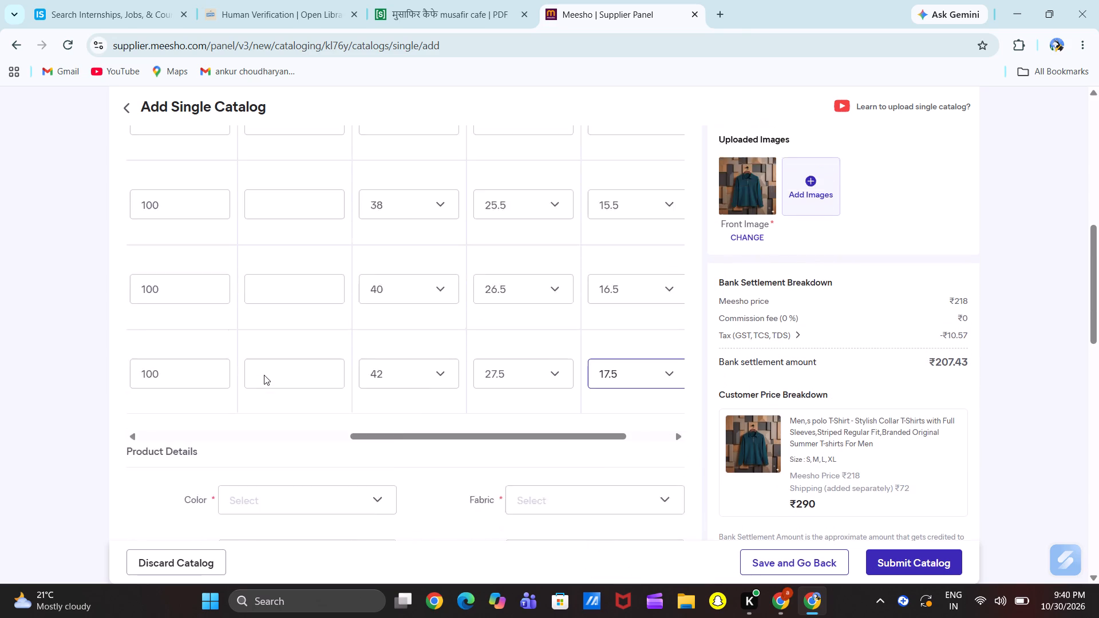
pyautogui.hscroll(4, 264, 375)
pyautogui.scroll(-3, 264, 375)
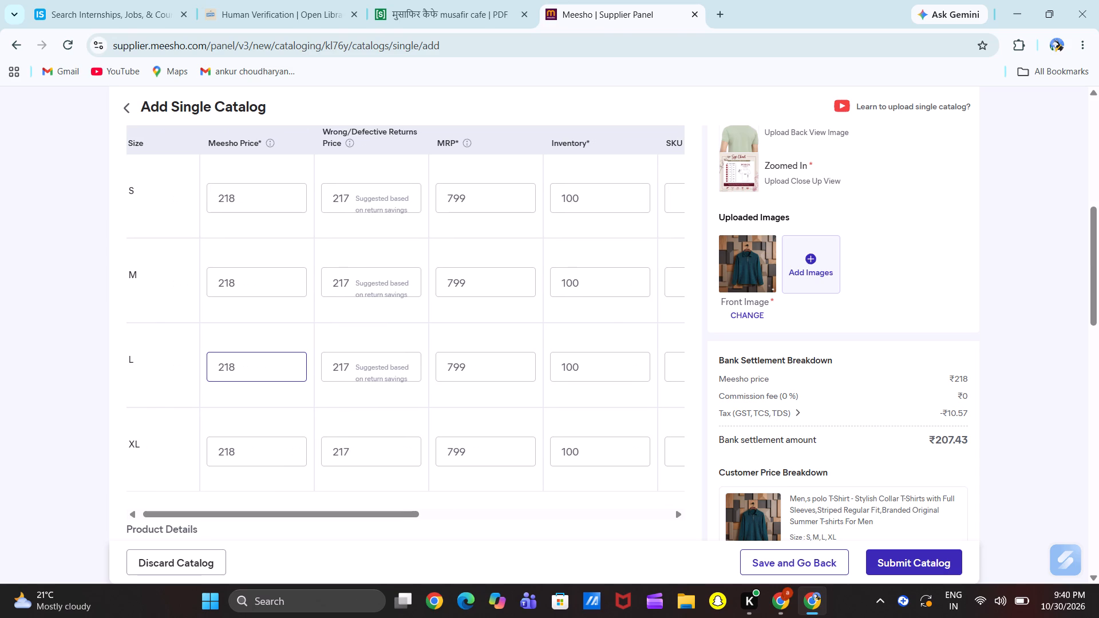
pyautogui.scroll(-3, 462, 525)
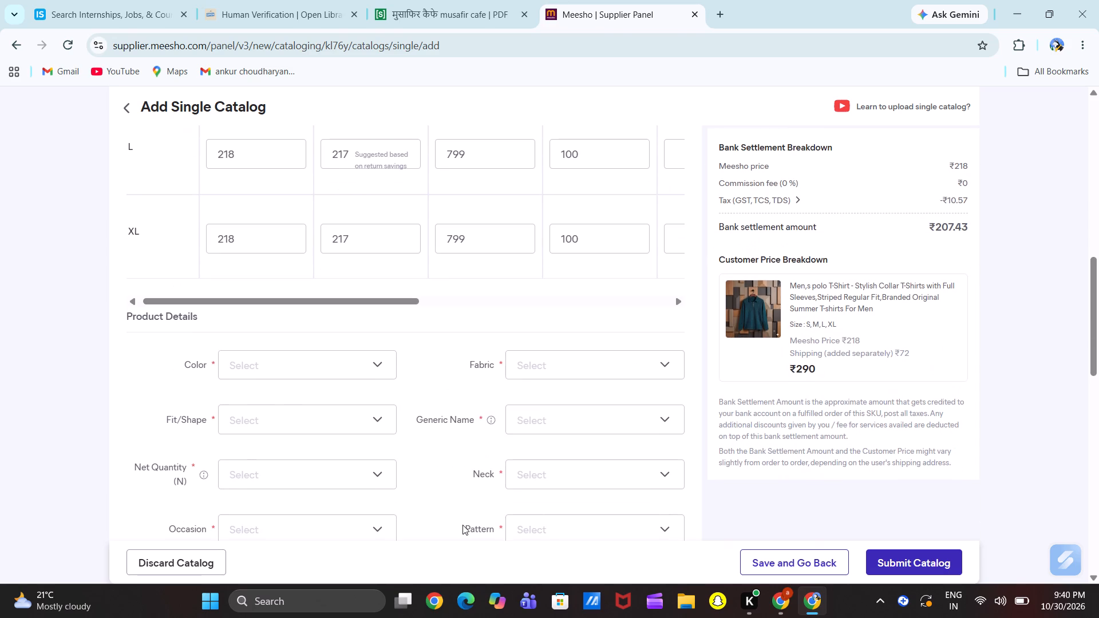
pyautogui.click(324, 366)
pyautogui.click(279, 398)
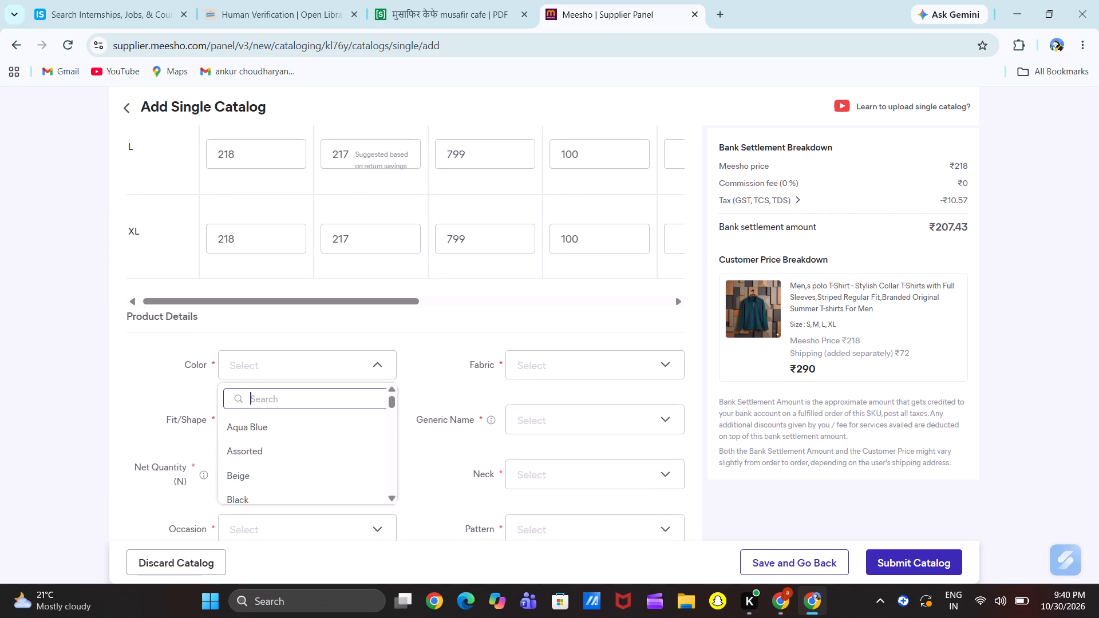
pyautogui.write('TE')
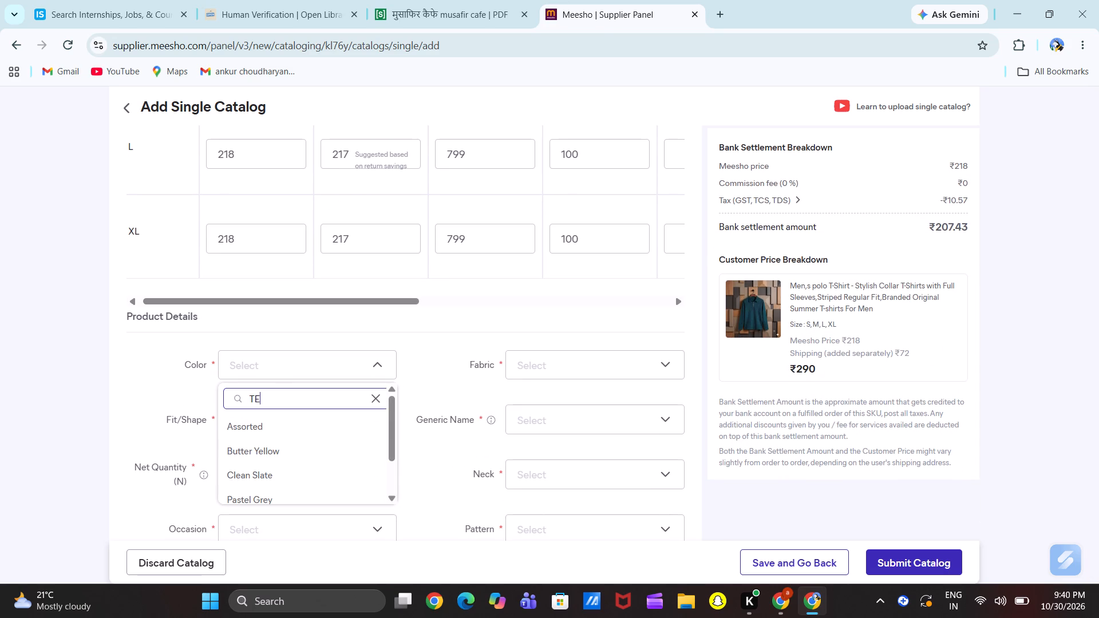
pyautogui.press('a')
pyautogui.click(274, 420)
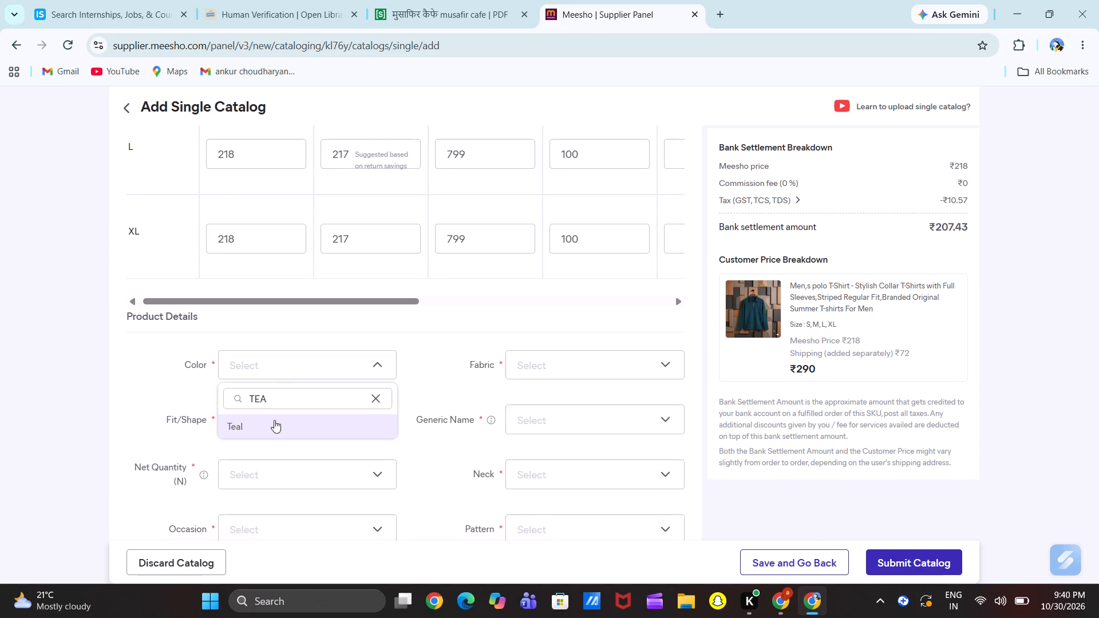
pyautogui.click(540, 360)
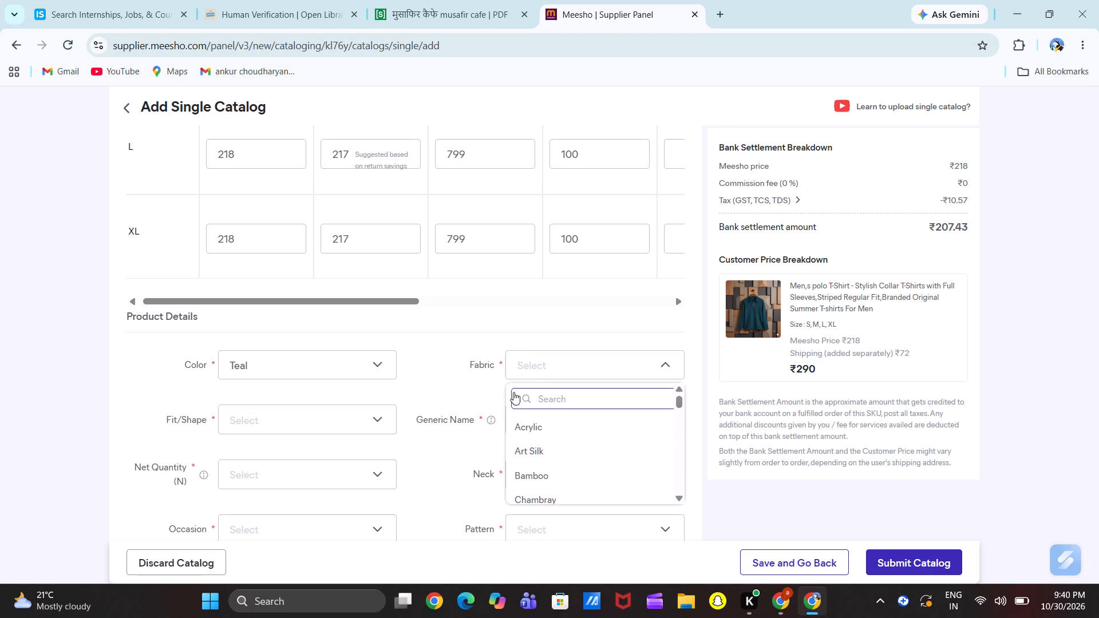
pyautogui.scroll(-2, 568, 474)
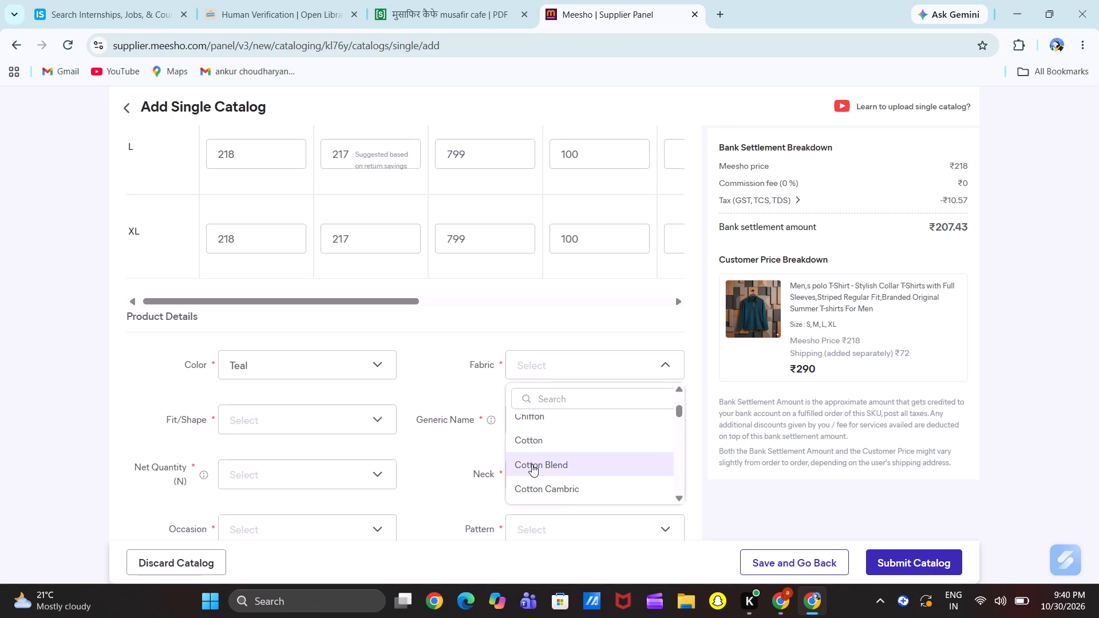
pyautogui.click(532, 464)
# Set Product 6's fit/shape to Regular and its generic name to Tshirts.
pyautogui.click(304, 430)
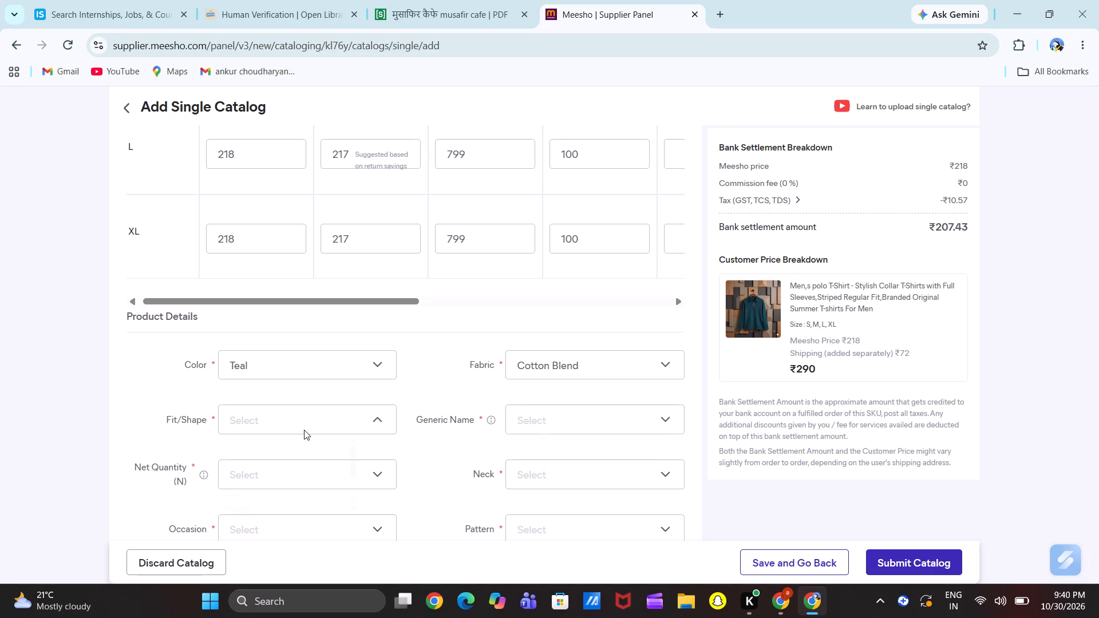
pyautogui.scroll(-1, 276, 518)
pyautogui.click(276, 518)
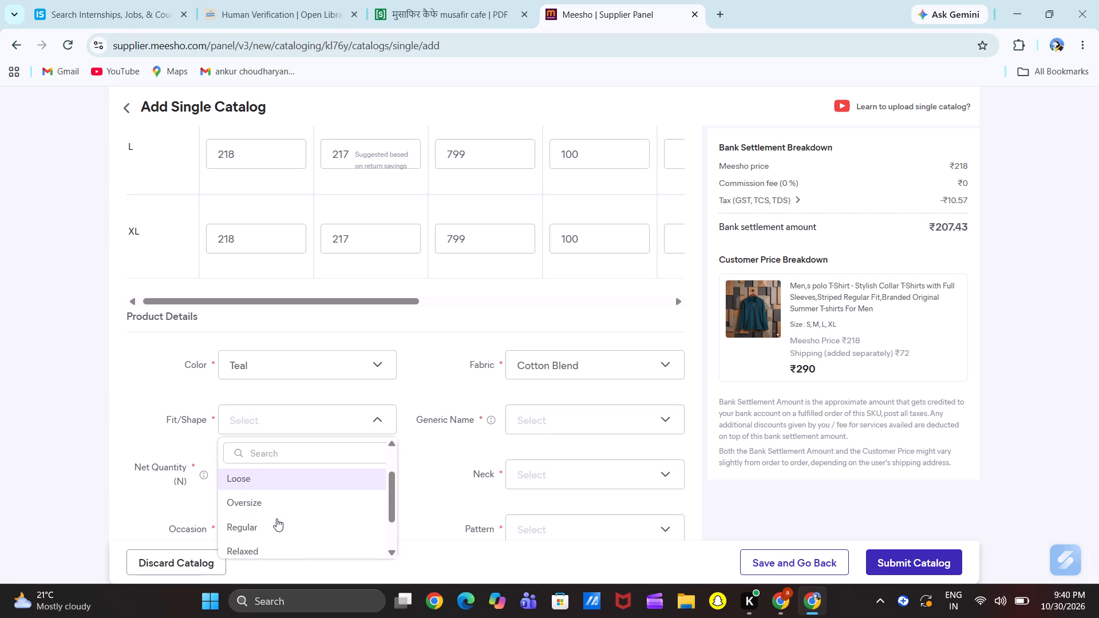
pyautogui.click(566, 426)
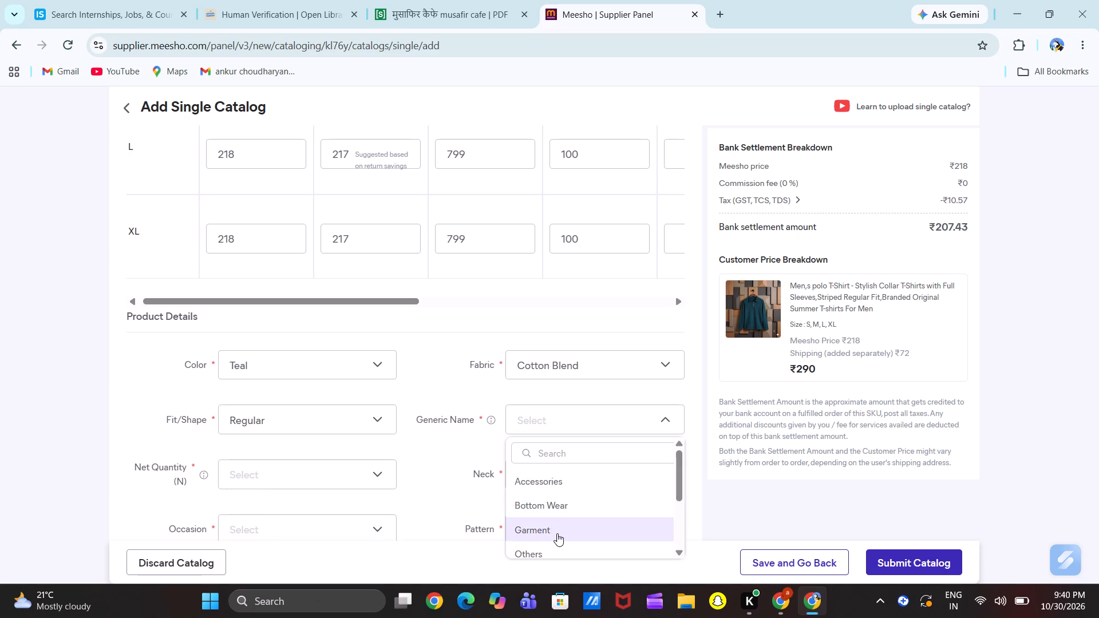
pyautogui.scroll(-2, 557, 533)
pyautogui.click(545, 528)
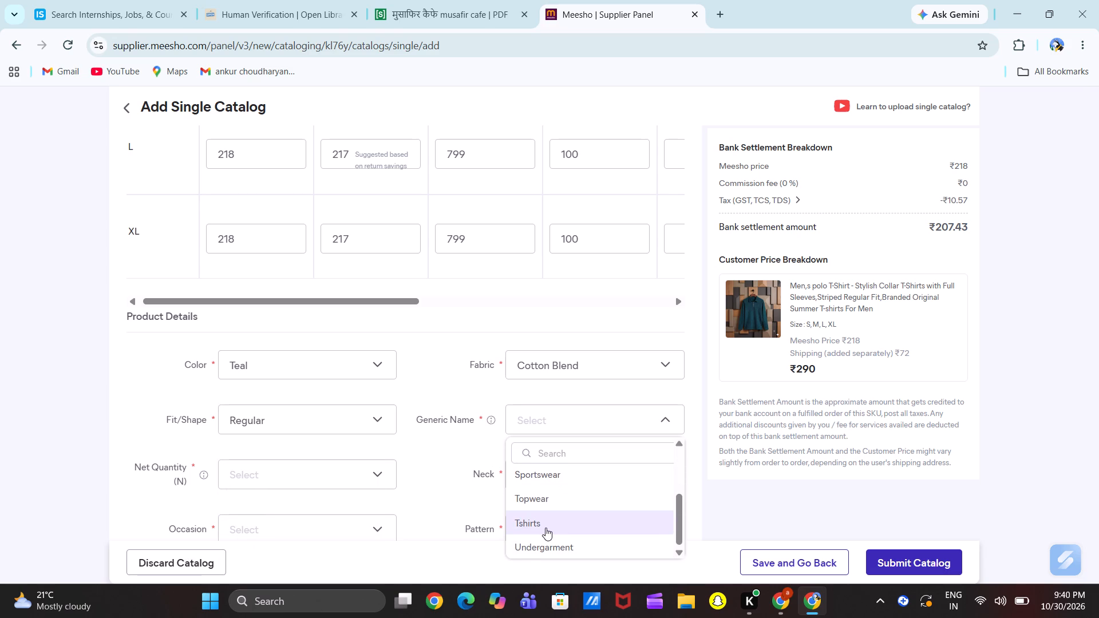
# Set Product 6's net quantity to 1 and its neck type to Polo.
pyautogui.click(286, 466)
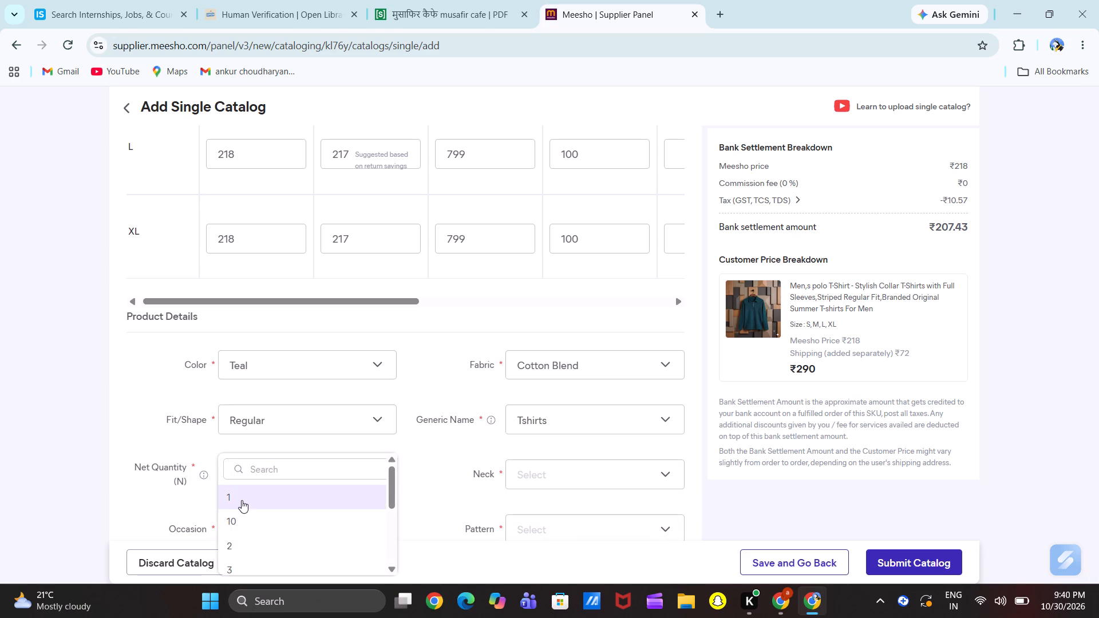
pyautogui.click(246, 498)
pyautogui.click(574, 483)
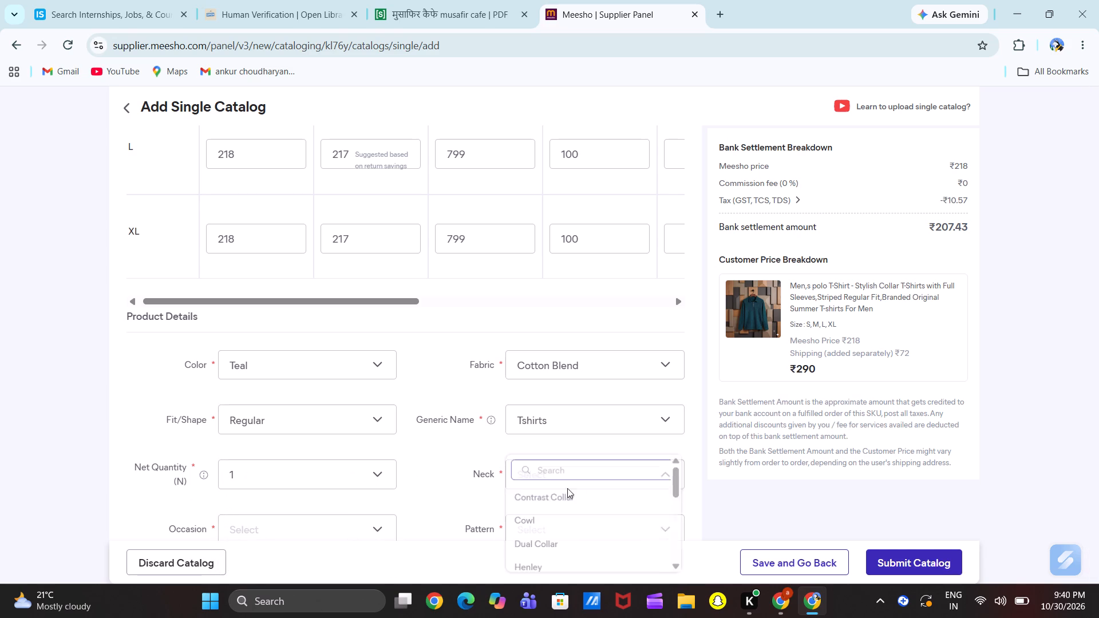
pyautogui.scroll(-2, 565, 542)
pyautogui.click(565, 542)
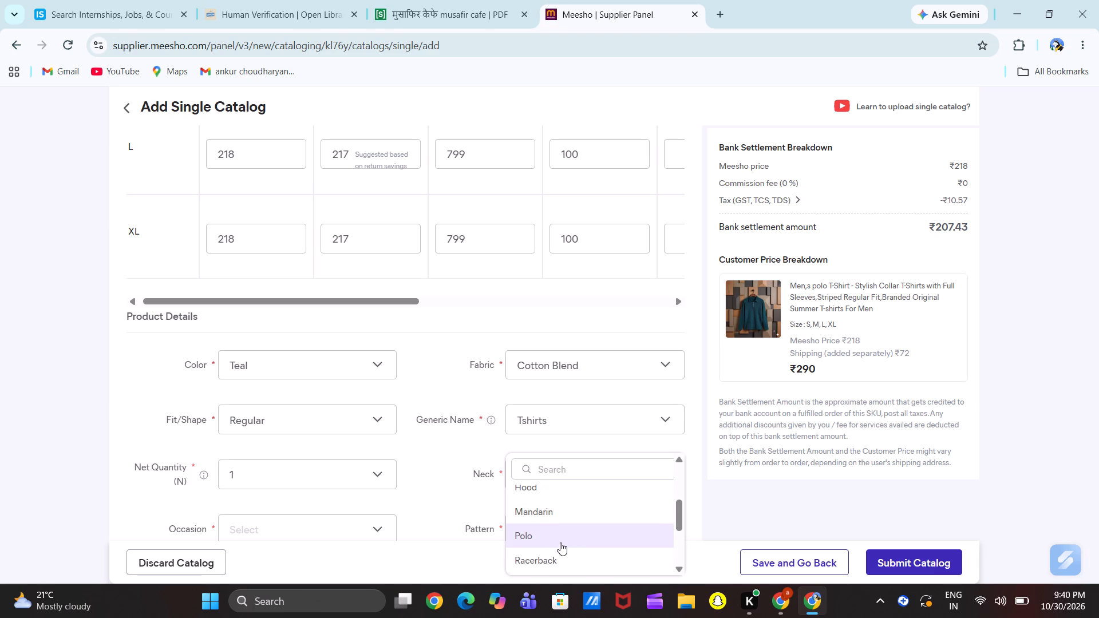
# Set Product 6's occasion to Casual and its pattern to Solid.
pyautogui.scroll(-1, 426, 514)
pyautogui.click(302, 399)
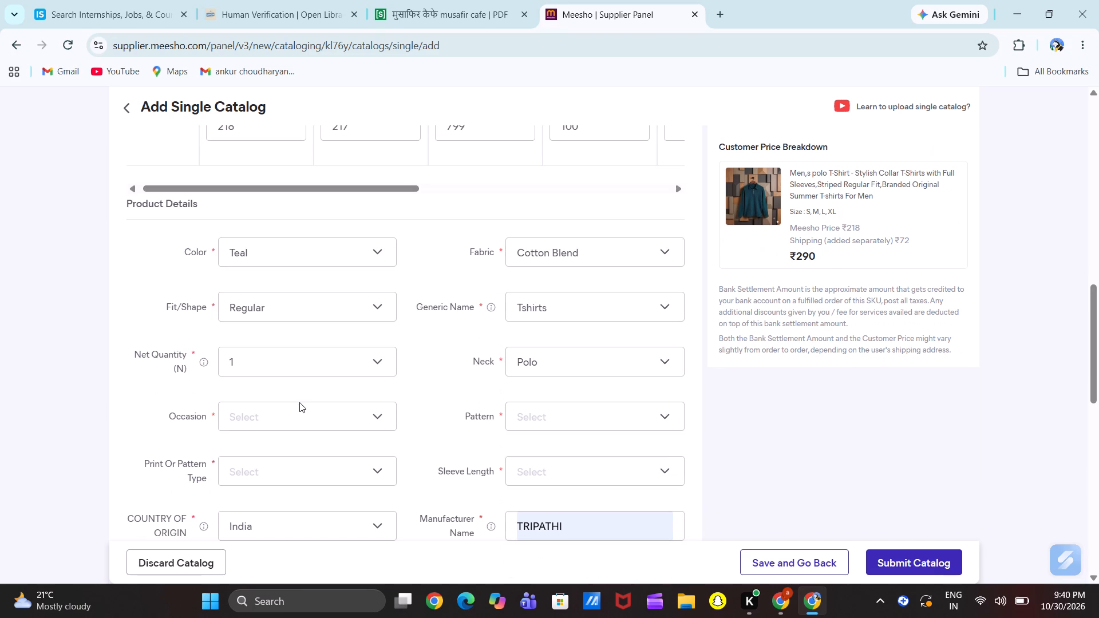
pyautogui.click(293, 415)
pyautogui.scroll(-1, 315, 518)
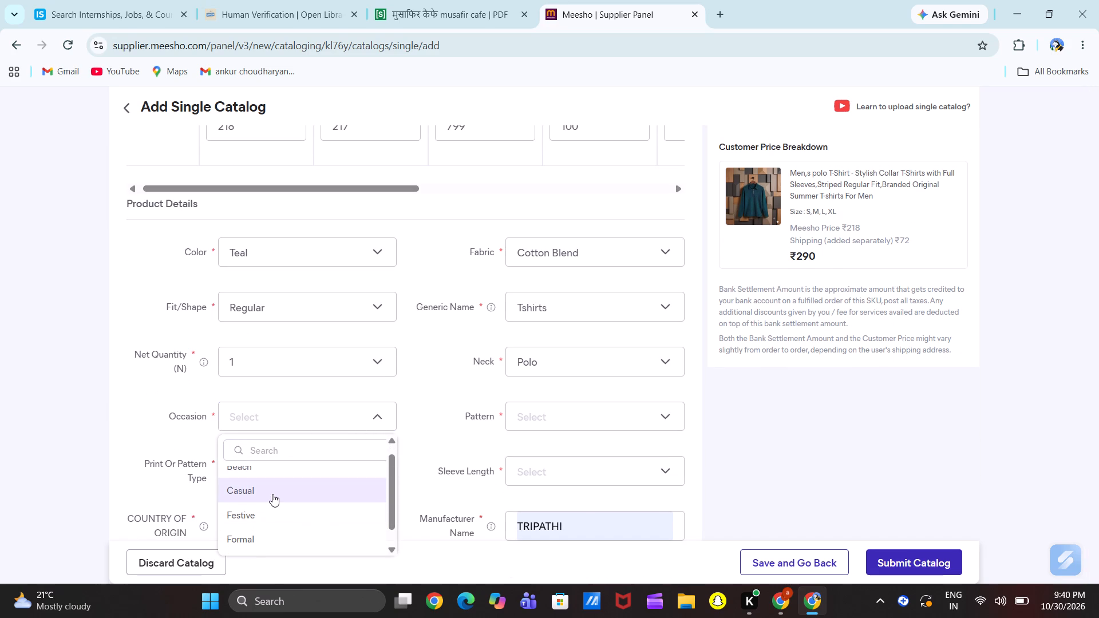
pyautogui.click(272, 494)
pyautogui.click(537, 426)
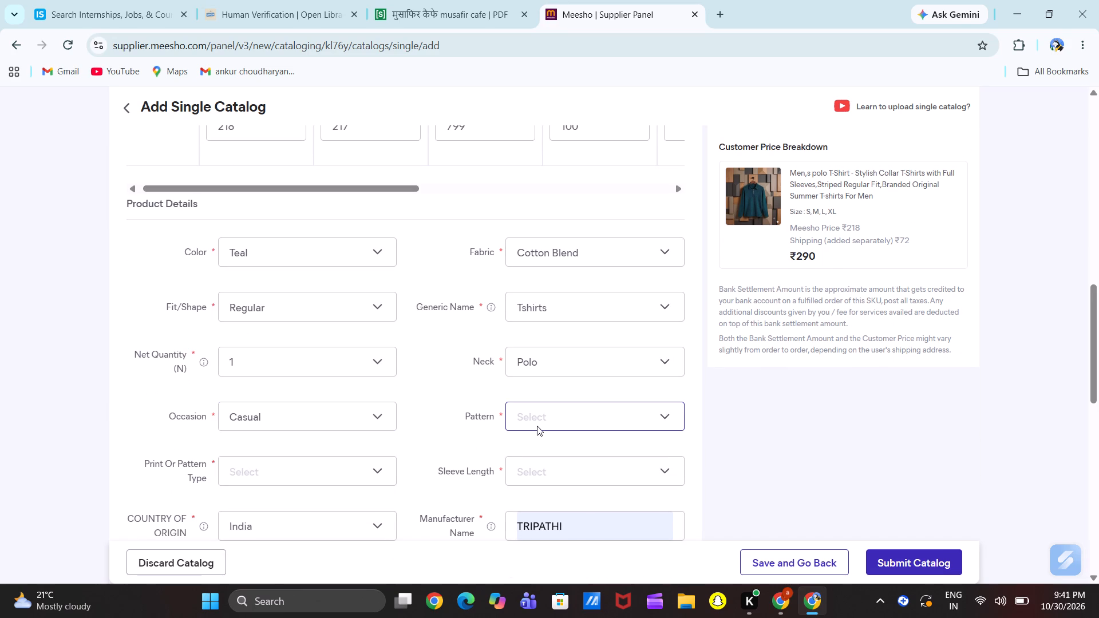
pyautogui.scroll(-2, 545, 504)
pyautogui.click(545, 504)
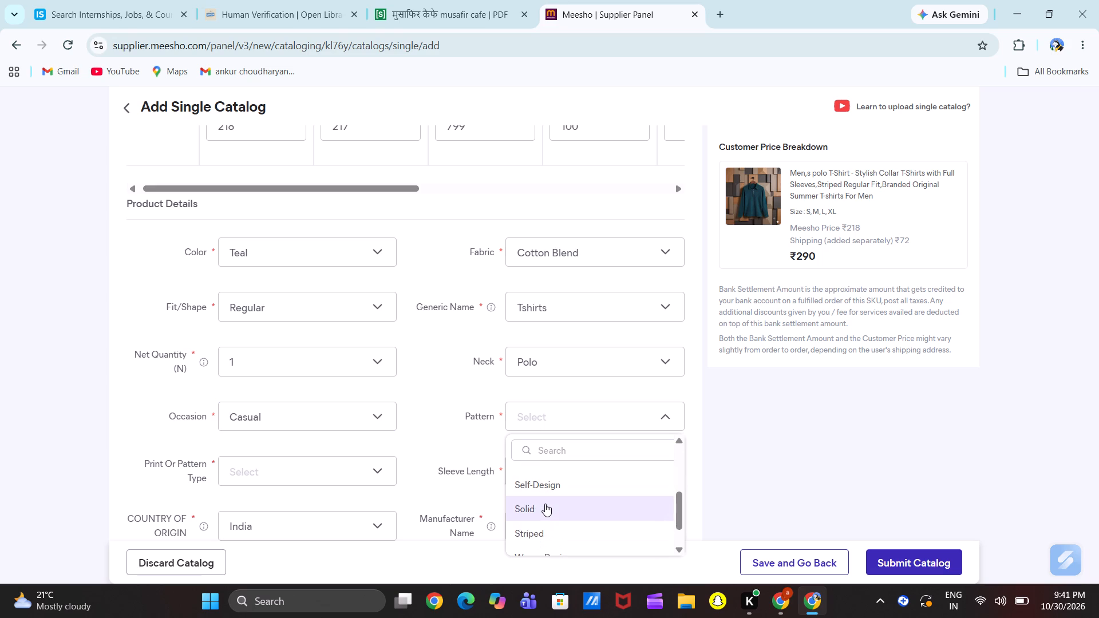
# Set Product 6's sleeve length to Long Sleeves and its print or pattern type to Solid.
pyautogui.scroll(-1, 466, 496)
pyautogui.click(581, 394)
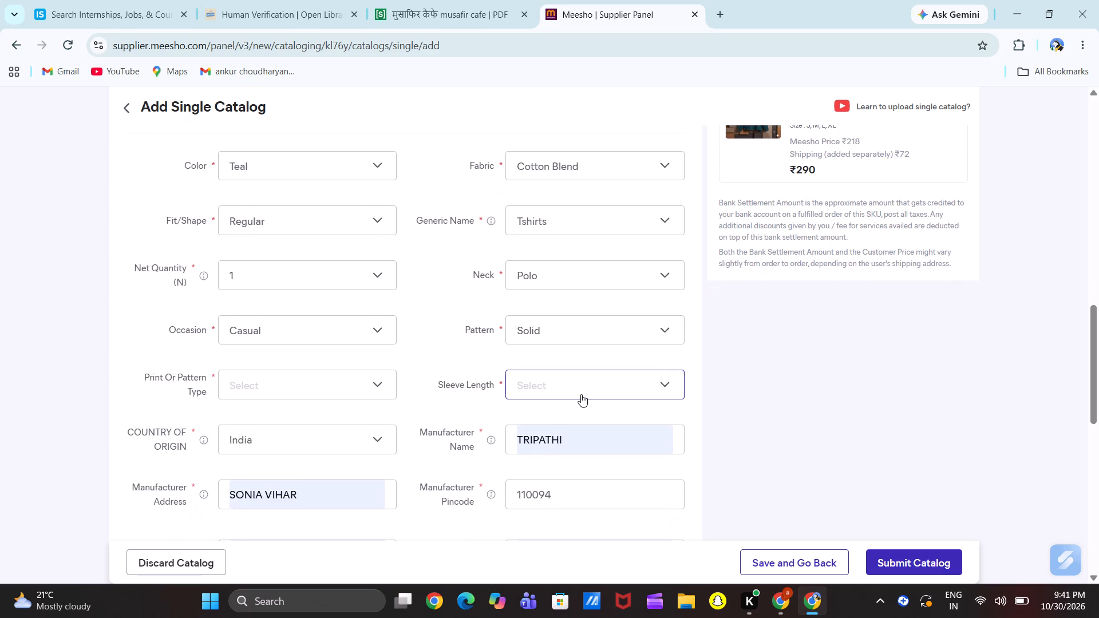
pyautogui.click(537, 445)
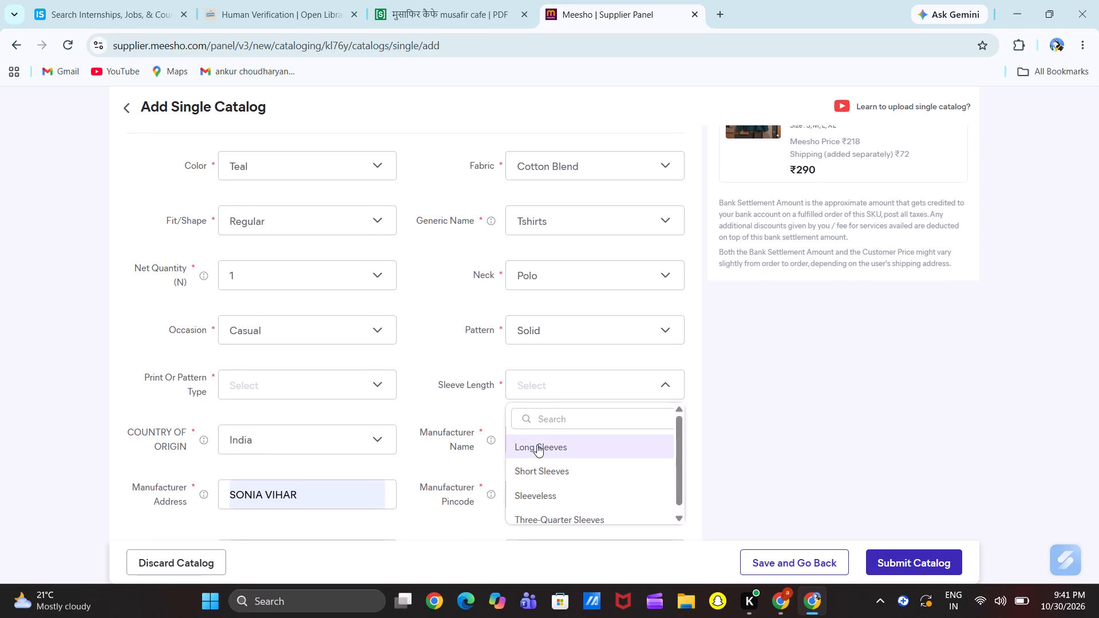
pyautogui.scroll(-1, 465, 456)
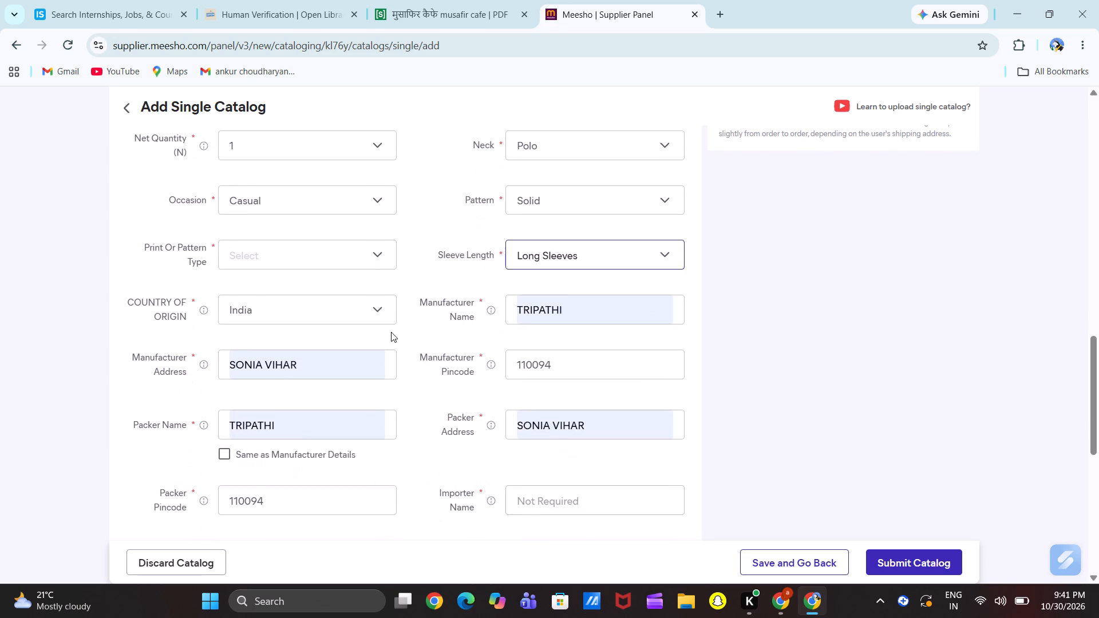
pyautogui.click(313, 255)
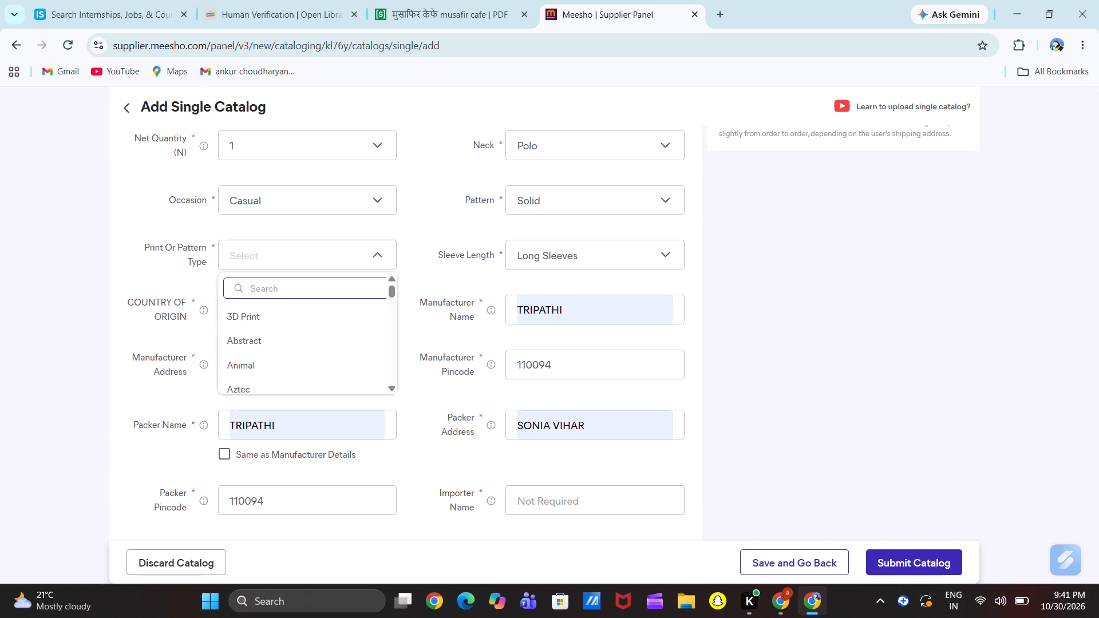
pyautogui.click(278, 288)
pyautogui.press('d')
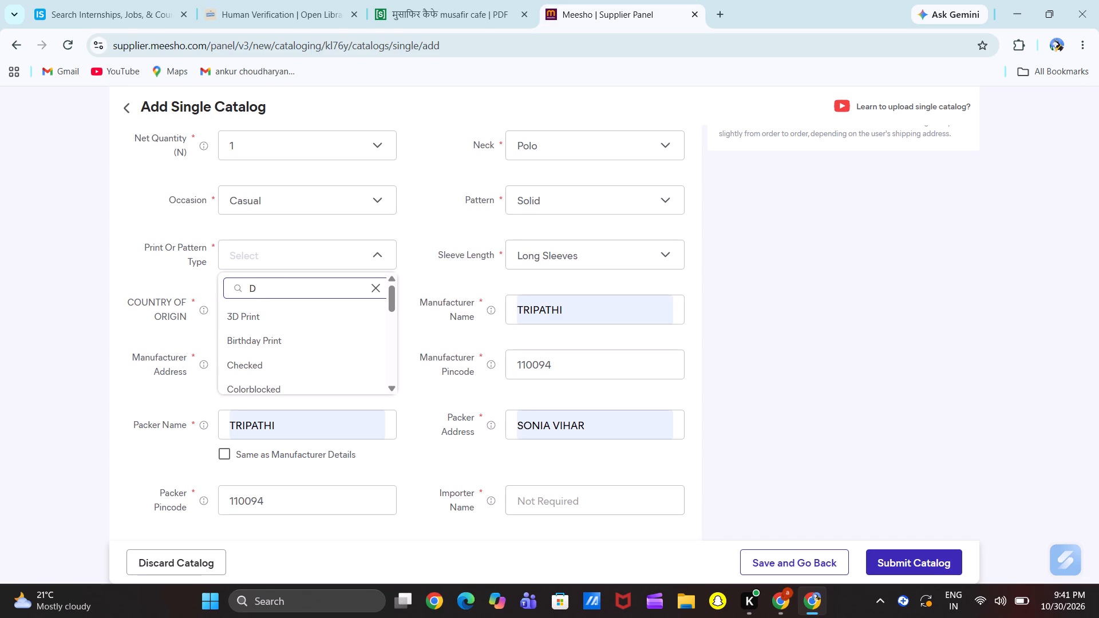
pyautogui.press('BackSpace')
pyautogui.write('SO')
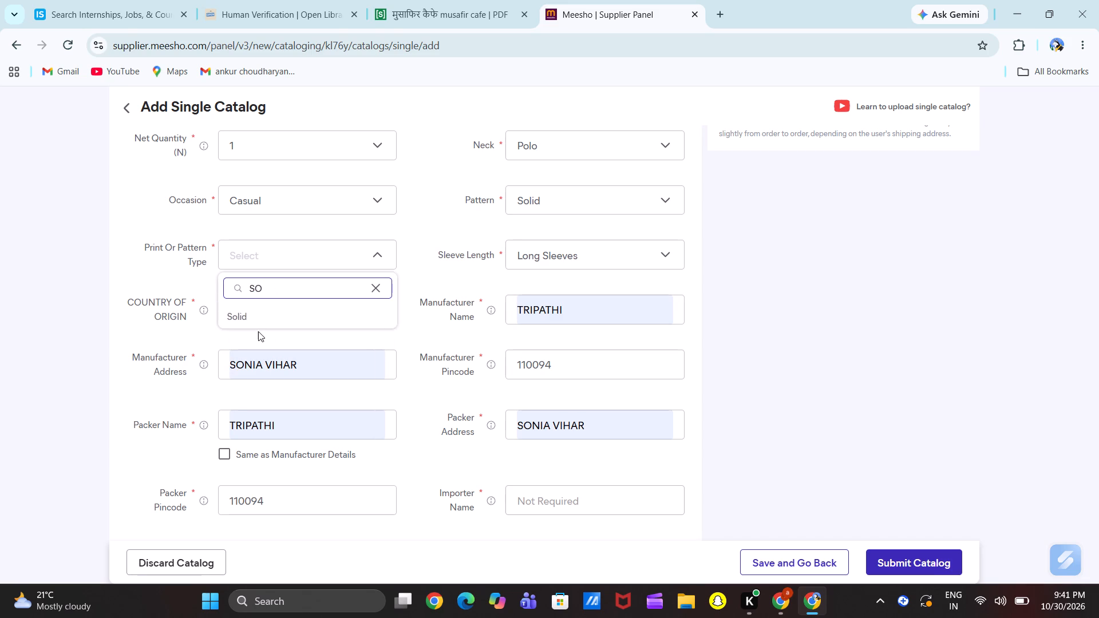
pyautogui.click(252, 319)
# Set Product 6's length to Regular under the other attributes.
pyautogui.scroll(-2, 416, 386)
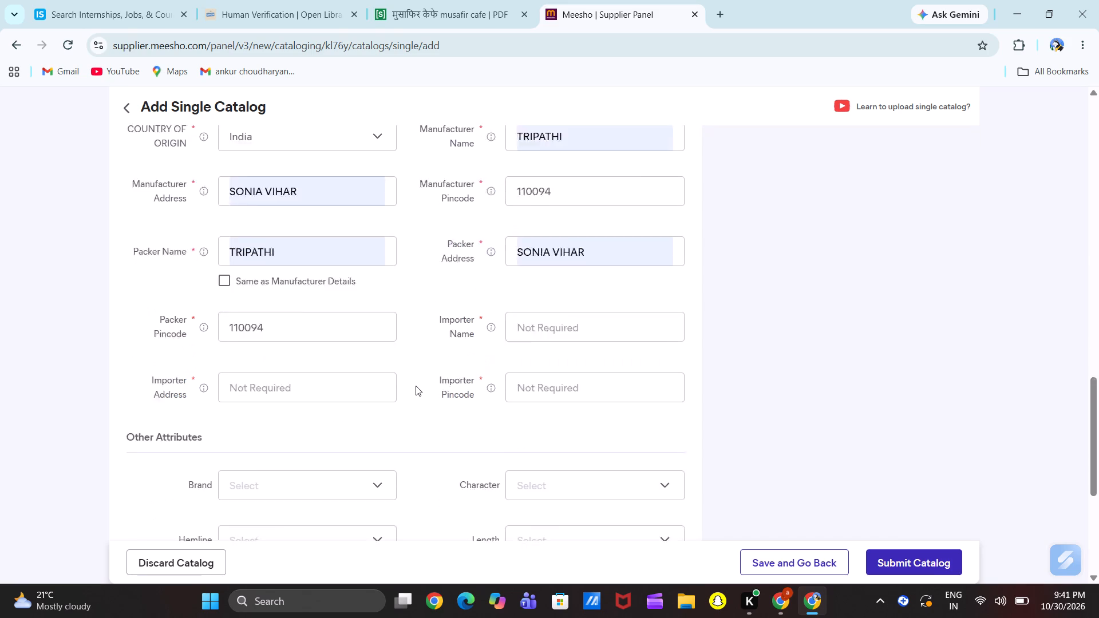
pyautogui.scroll(-1, 416, 386)
pyautogui.click(544, 466)
pyautogui.click(556, 484)
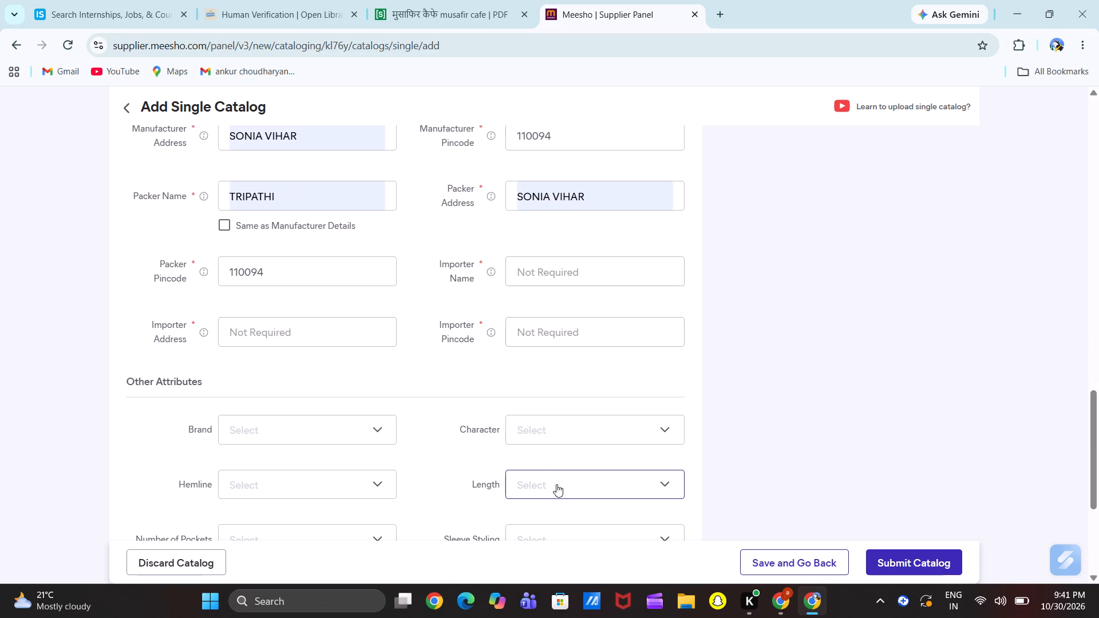
pyautogui.click(547, 556)
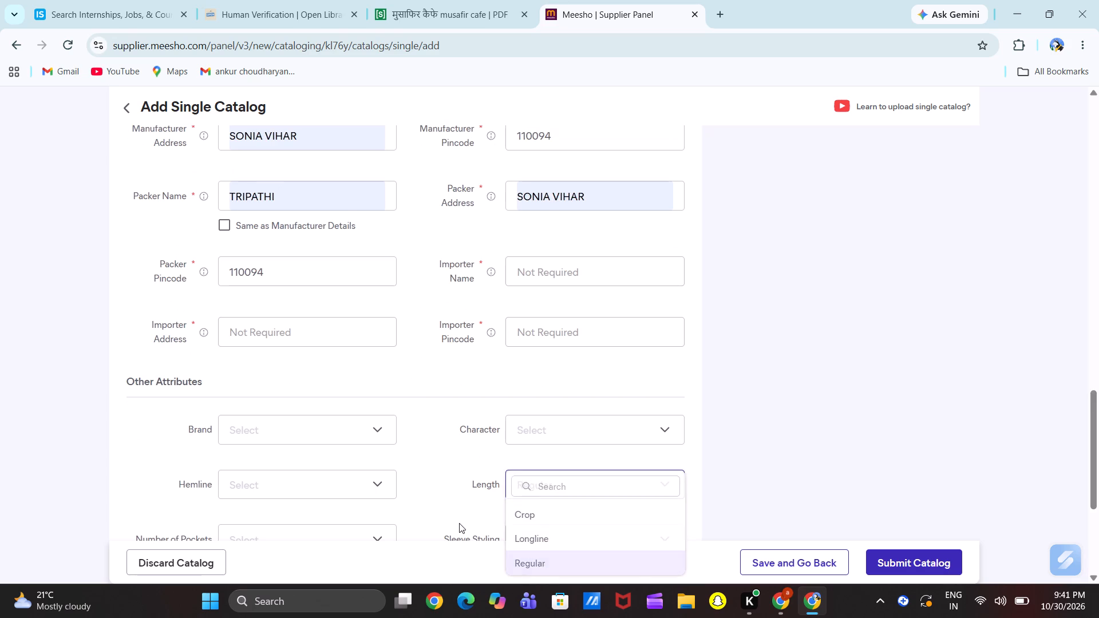
# Set Product 6's style to Korean and its number of pockets to No Pocket.
pyautogui.scroll(-2, 459, 523)
pyautogui.click(329, 391)
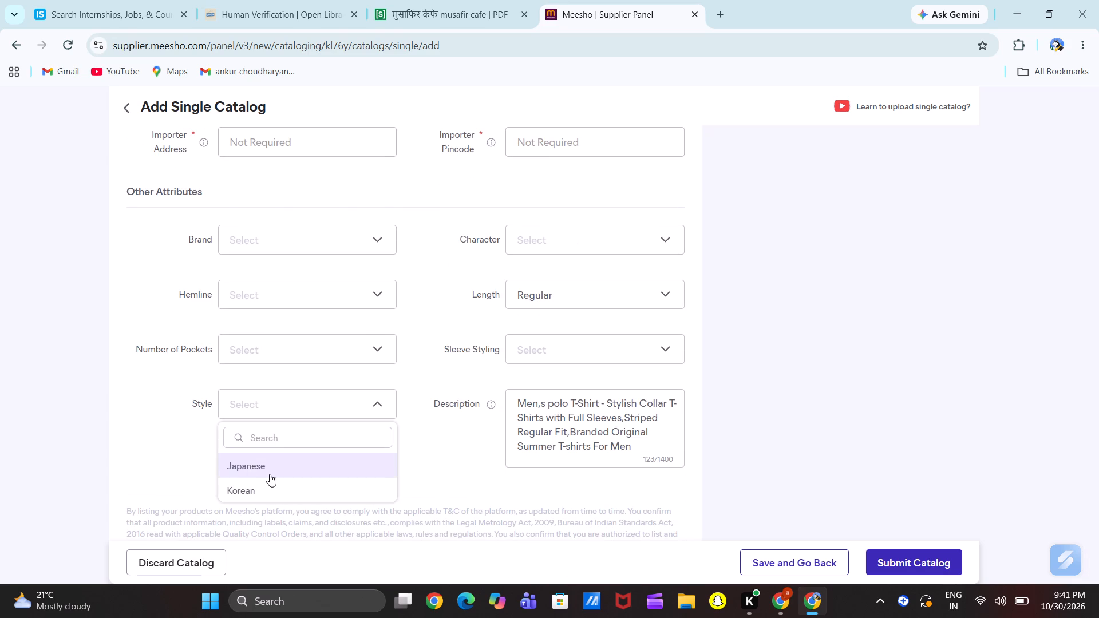
pyautogui.click(286, 478)
pyautogui.click(260, 356)
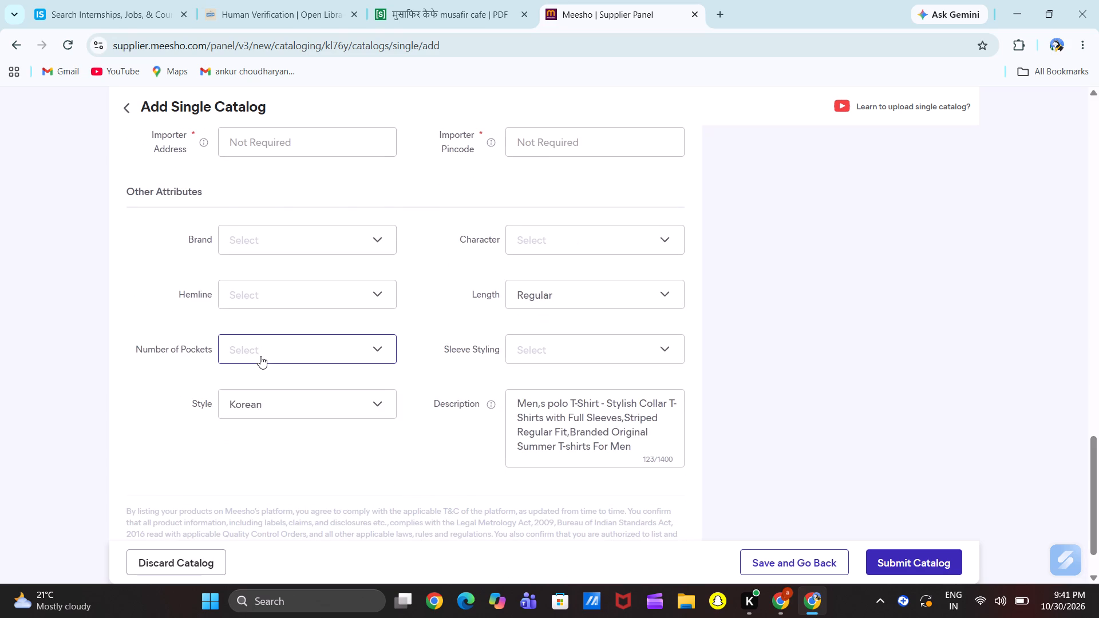
pyautogui.click(272, 454)
# Review Product 6's details, submit the six-product T-shirt catalog for quality check, and dismiss the ad campaign offer.
pyautogui.scroll(10, 442, 431)
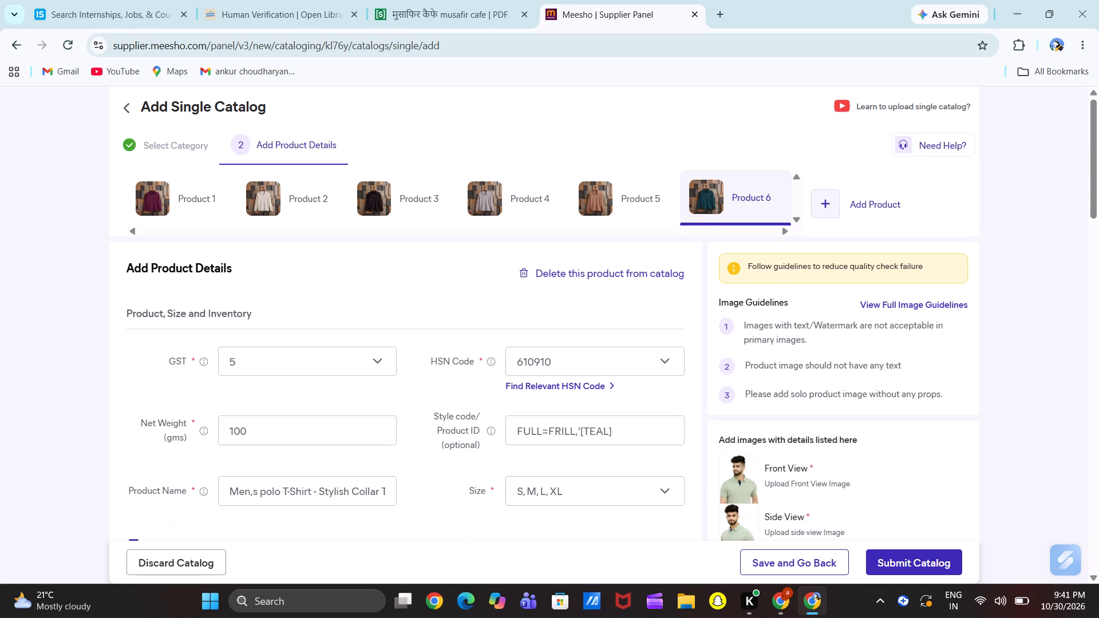
pyautogui.scroll(-3, 442, 431)
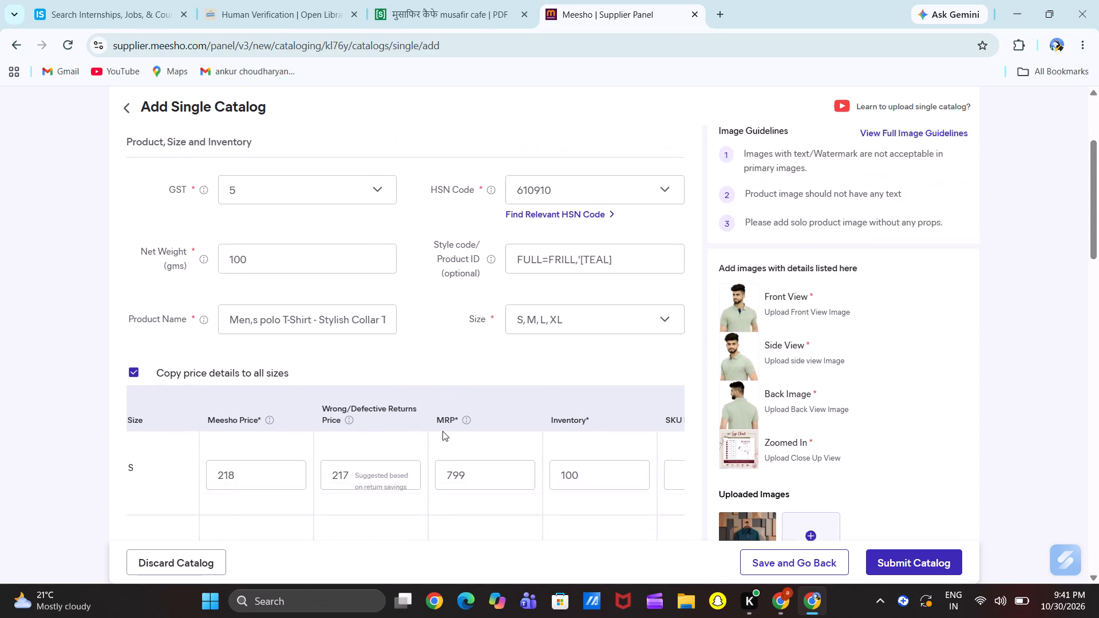
pyautogui.scroll(-1, 442, 431)
pyautogui.hscroll(3, 442, 431)
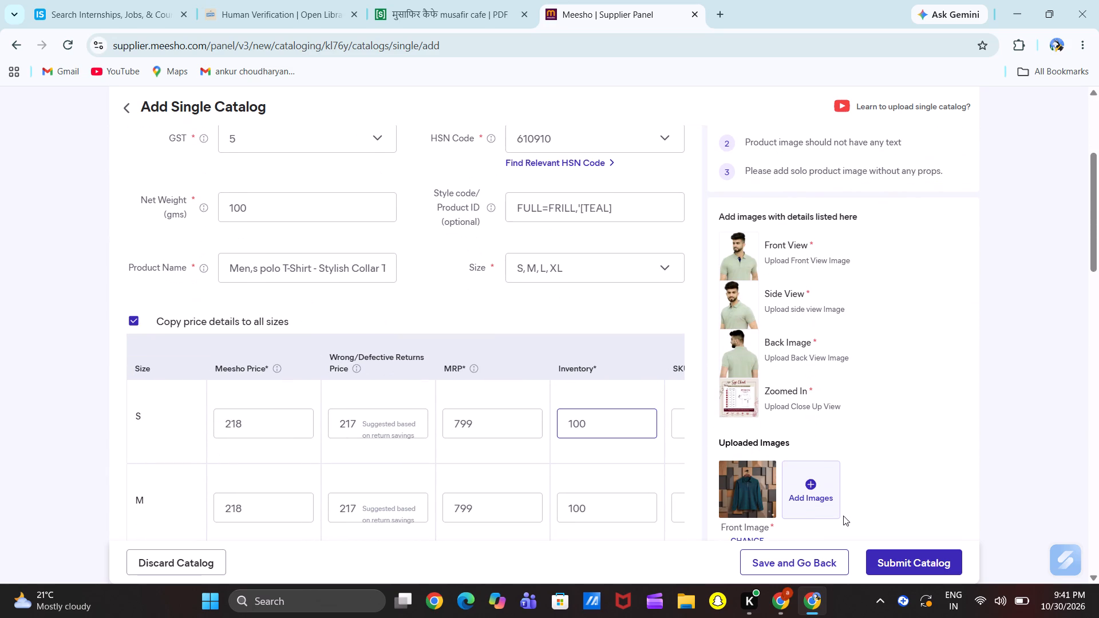
pyautogui.click(901, 553)
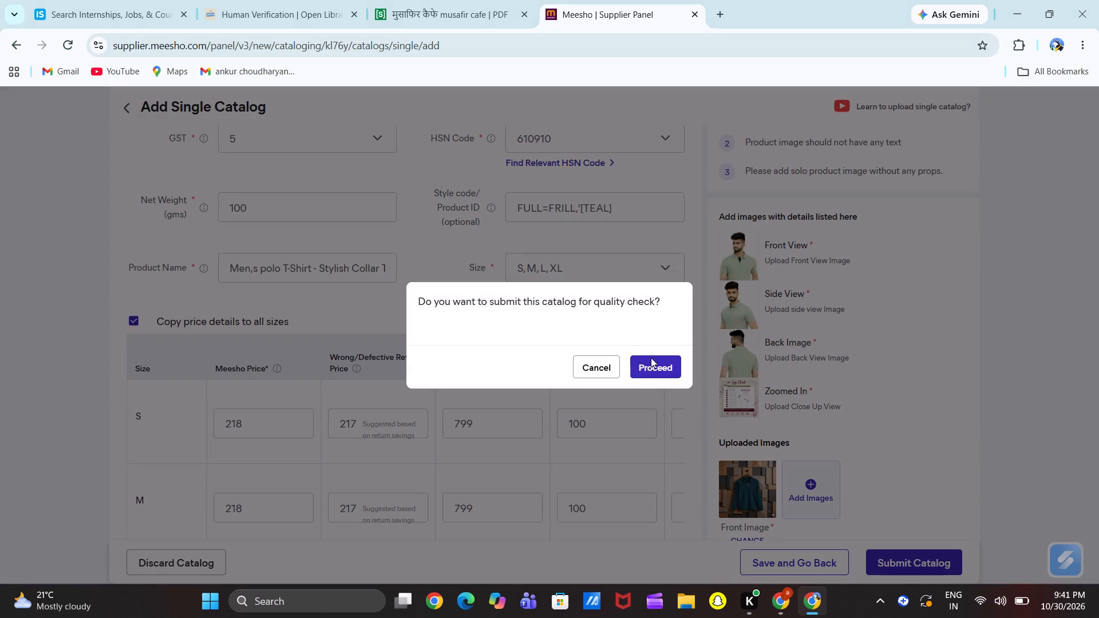
pyautogui.click(660, 369)
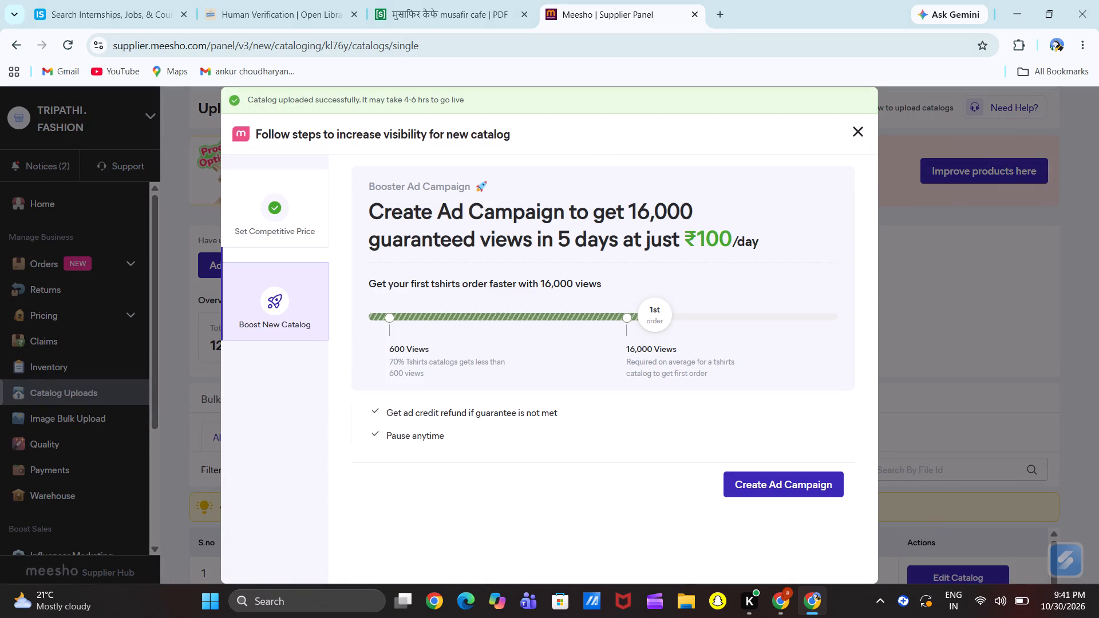
pyautogui.click(857, 130)
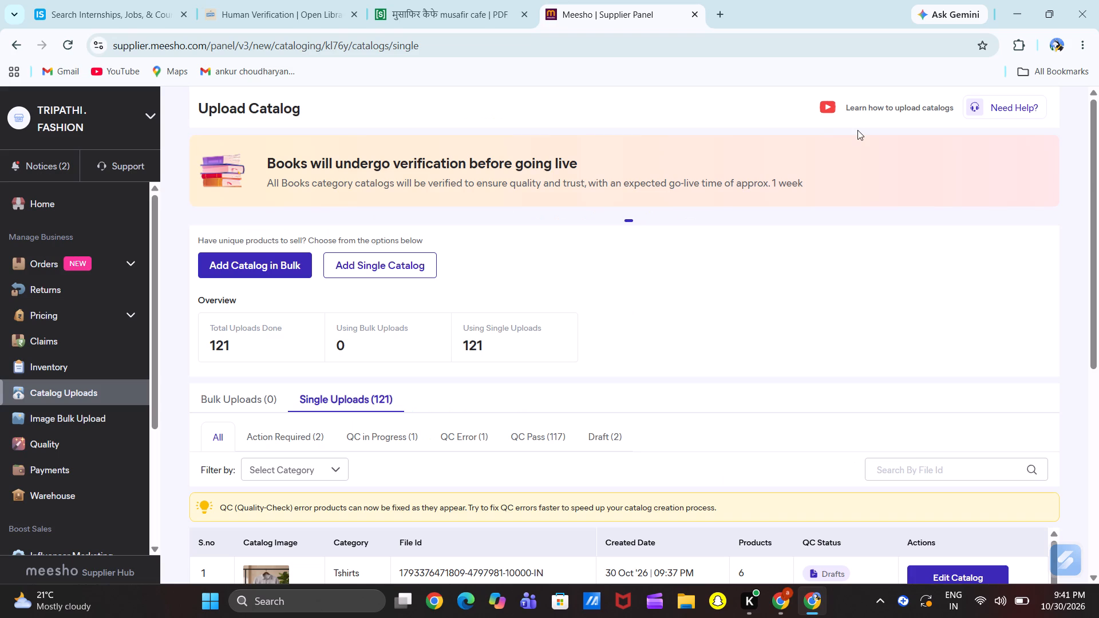
# Check the single uploads by status, comparing the draft catalogs with those whose quality check is in progress.
pyautogui.scroll(-1, 620, 456)
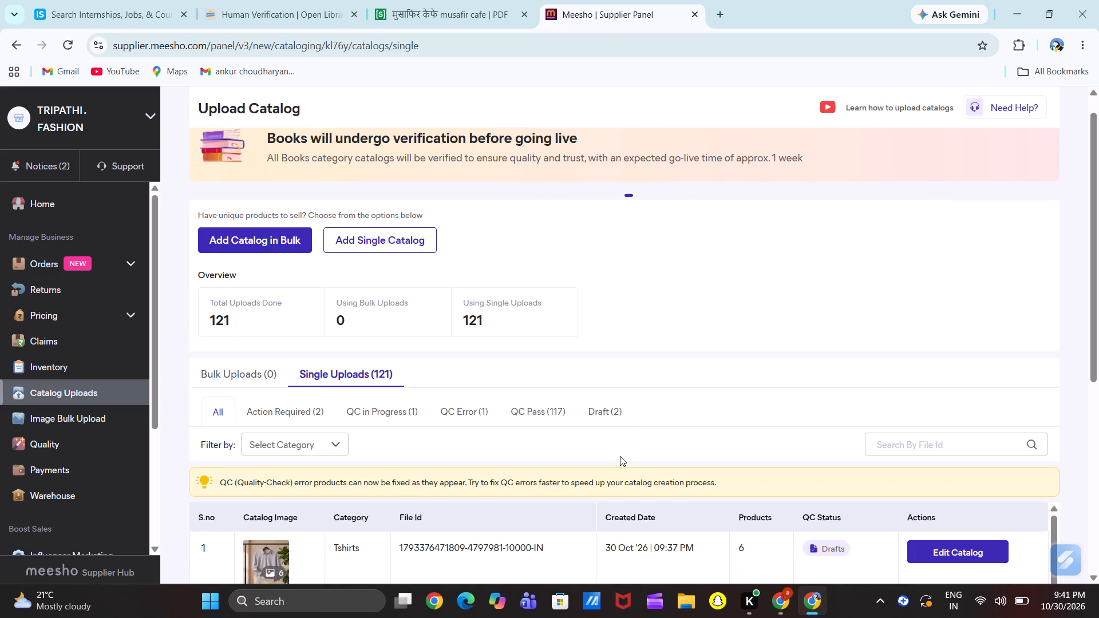
pyautogui.scroll(-1, 620, 456)
pyautogui.scroll(1, 620, 456)
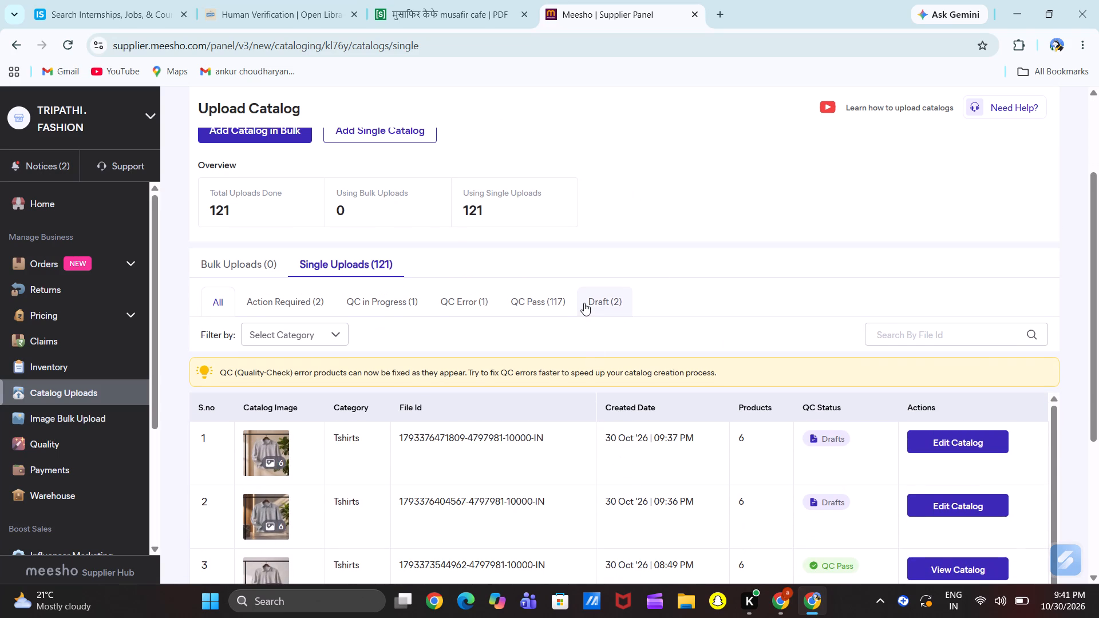
pyautogui.click(591, 302)
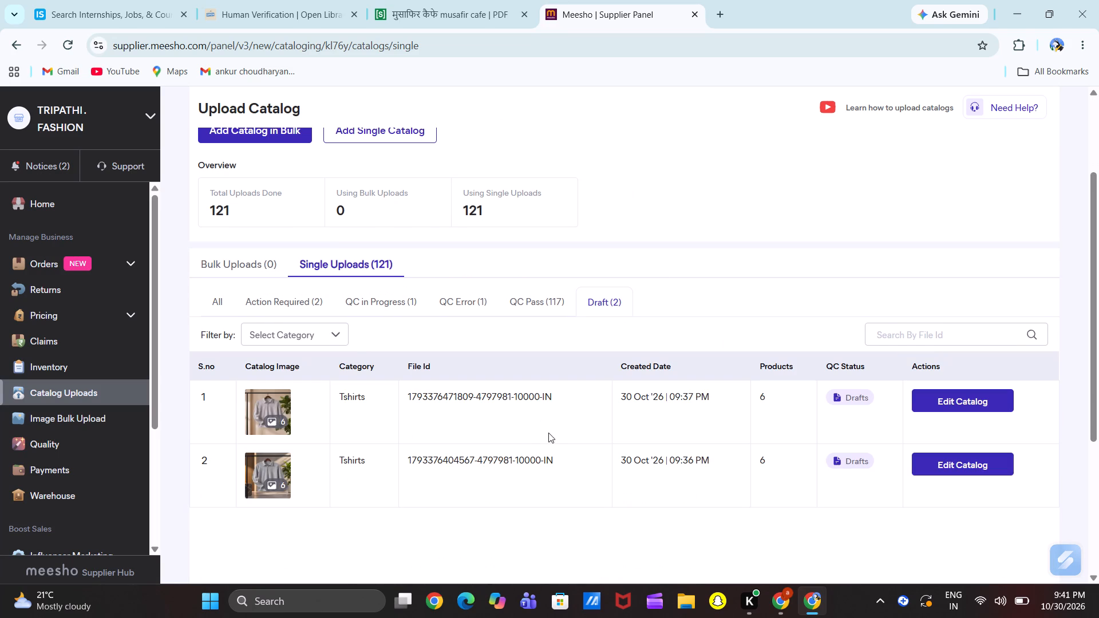
pyautogui.click(339, 294)
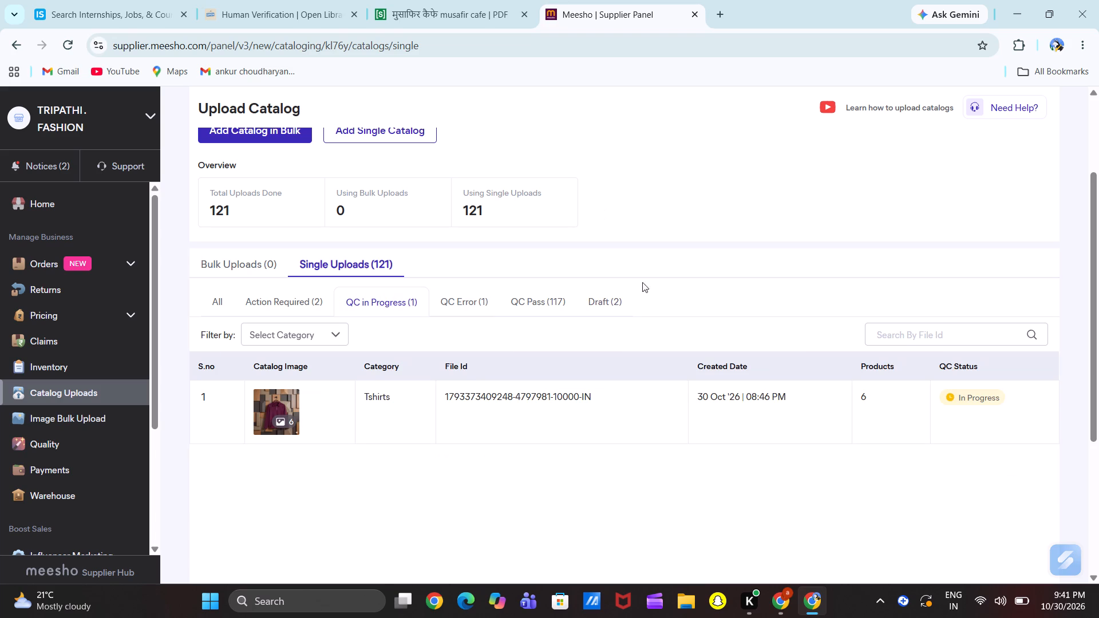
pyautogui.click(618, 292)
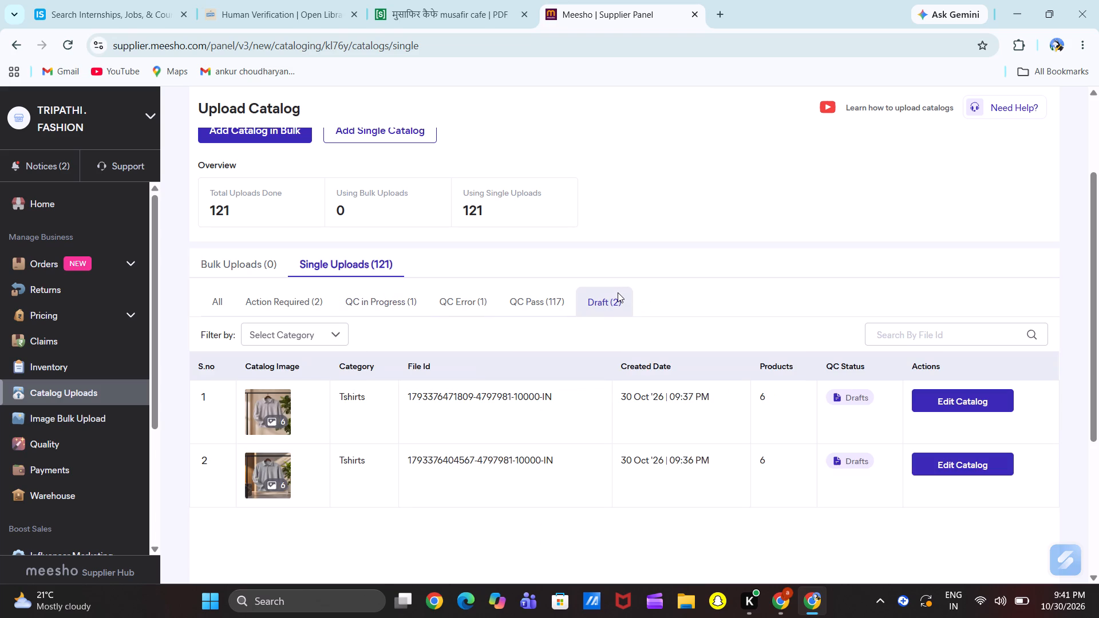
# Close the browser window.
pyautogui.click(1098, 0)
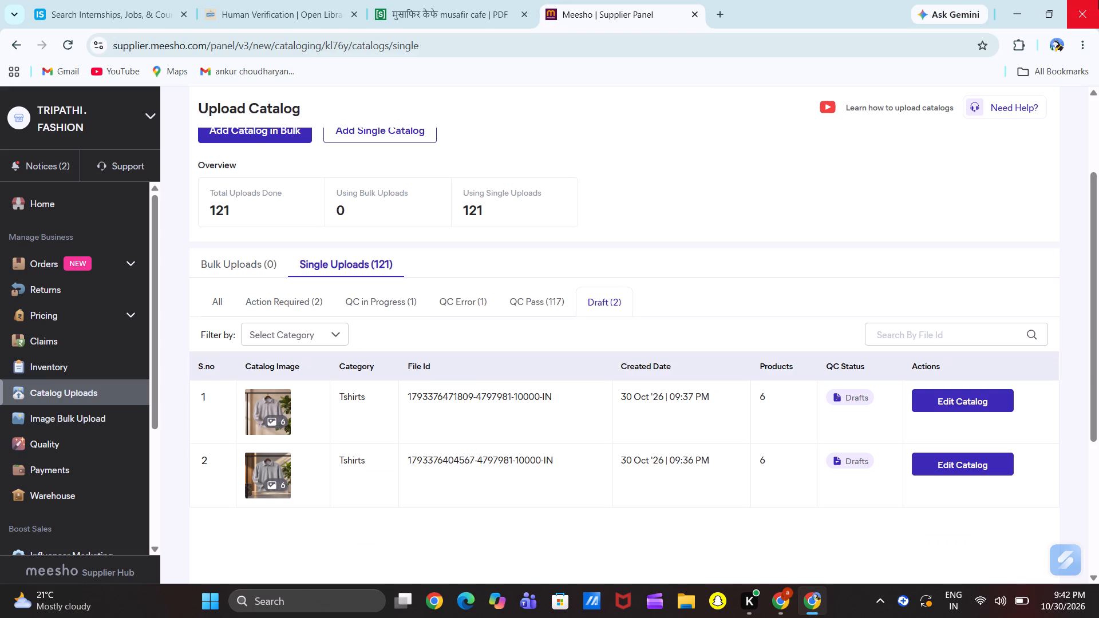